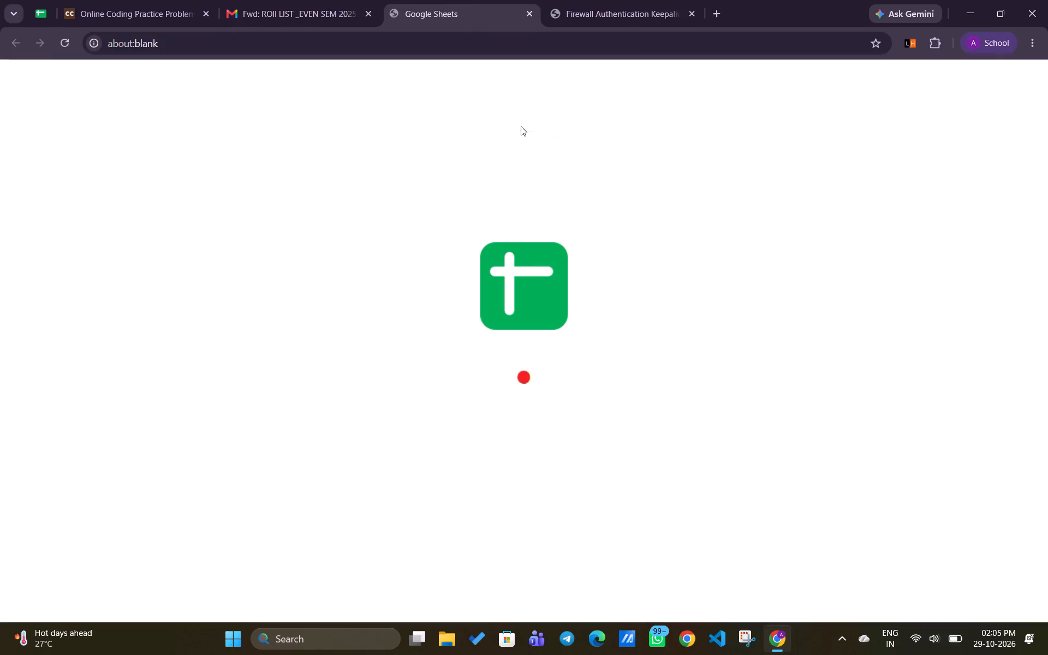
left_click(294, 0)
left_click(25, 88)
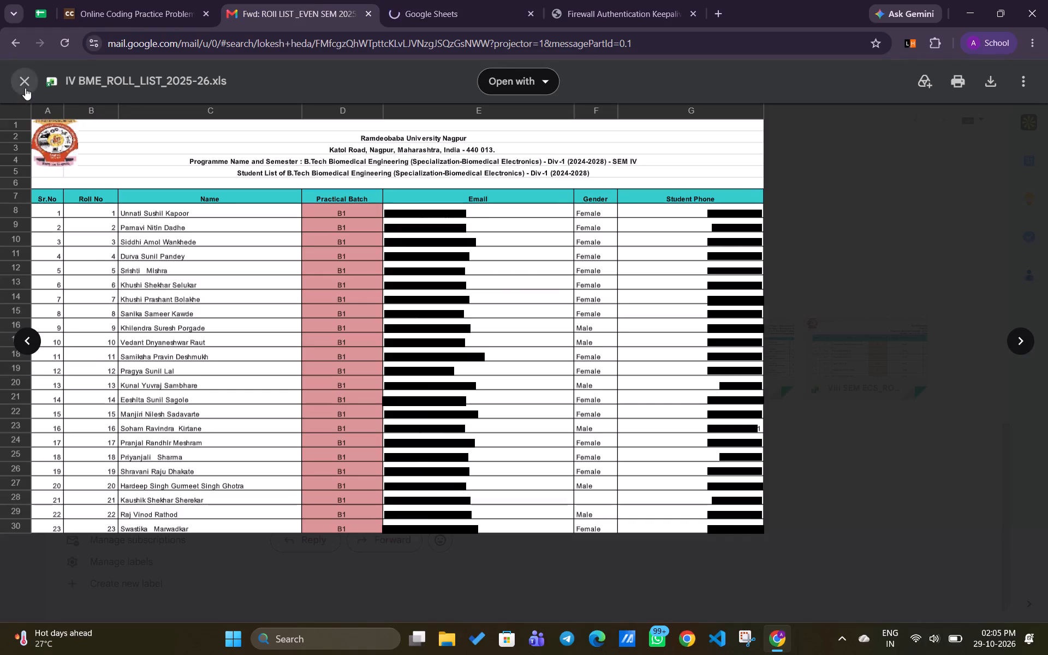
left_click(469, 0)
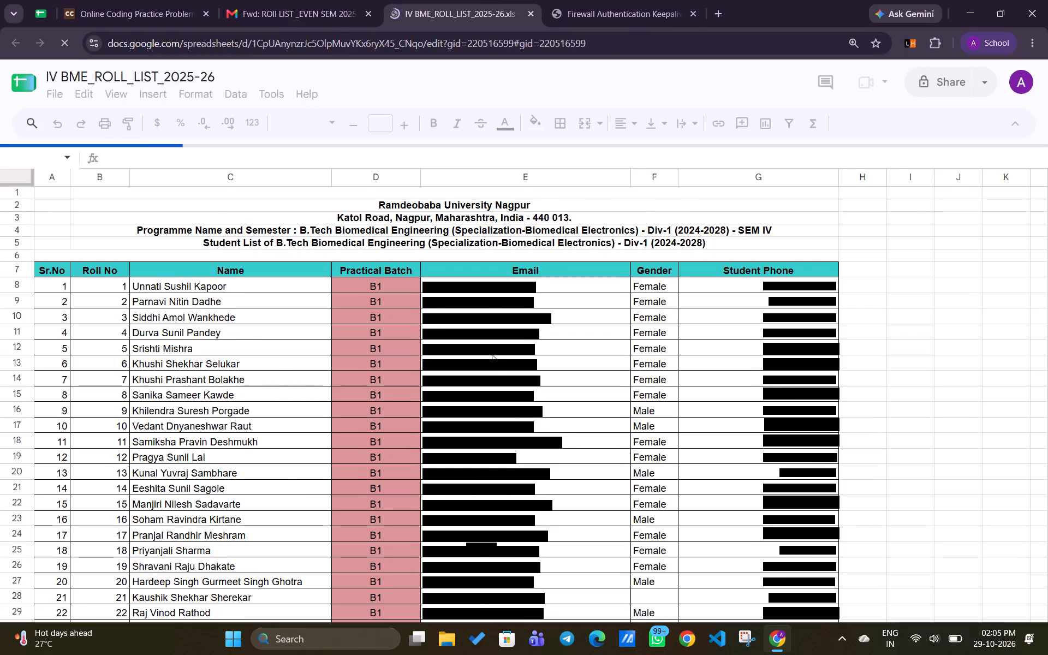
scroll(492, 354, "up", 1)
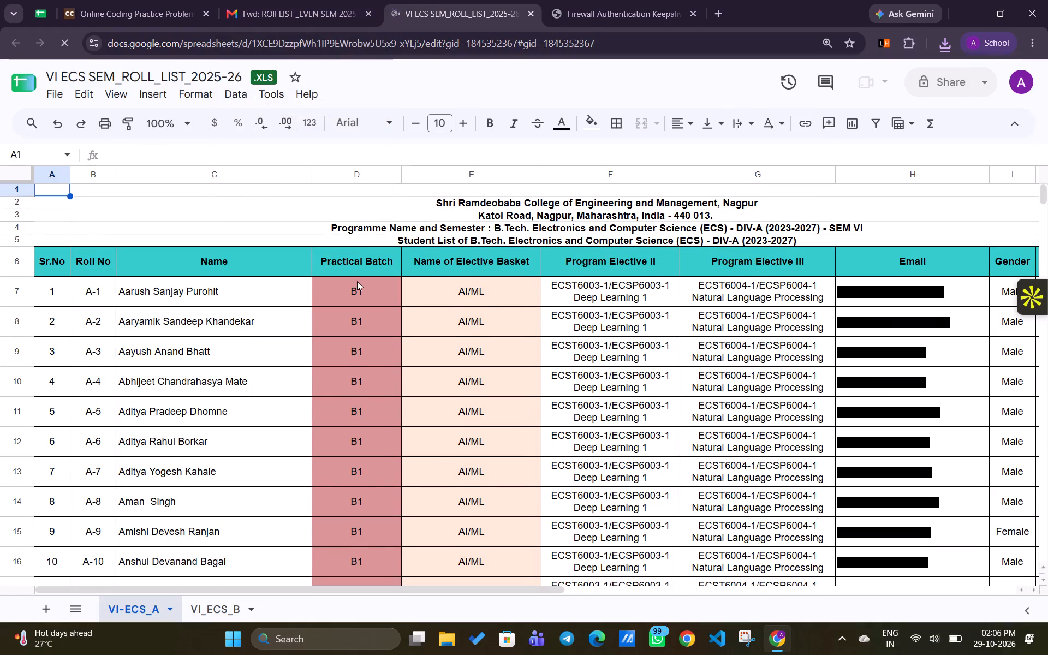
Set the zoom of the VI-ECS_A sheet to 50%.
scroll(357, 281, "down", 1)
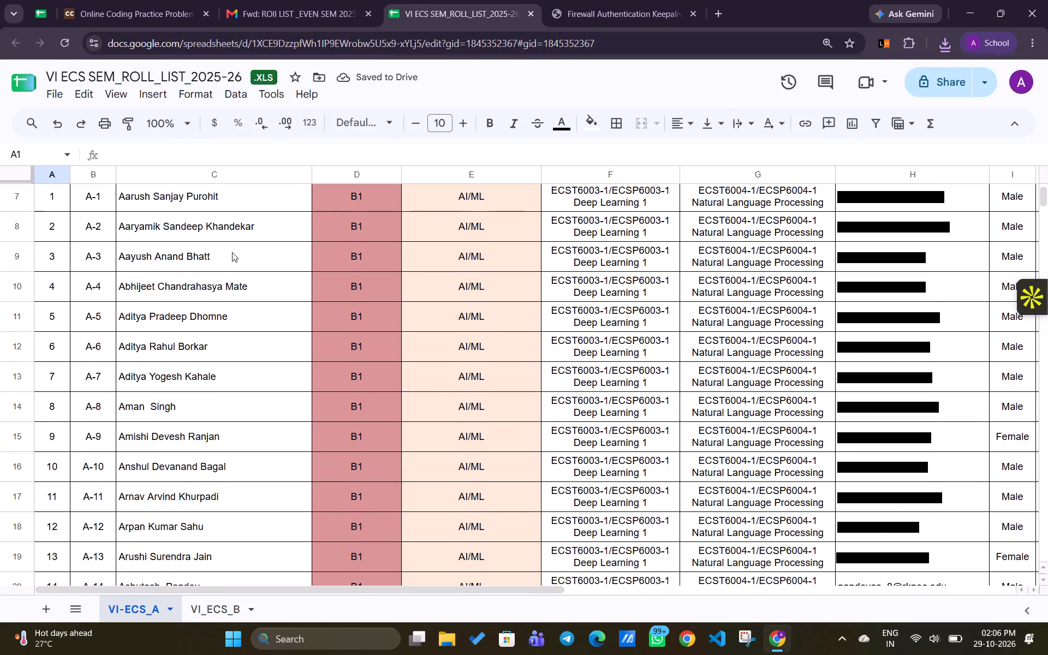
left_click(180, 117)
left_click(165, 143)
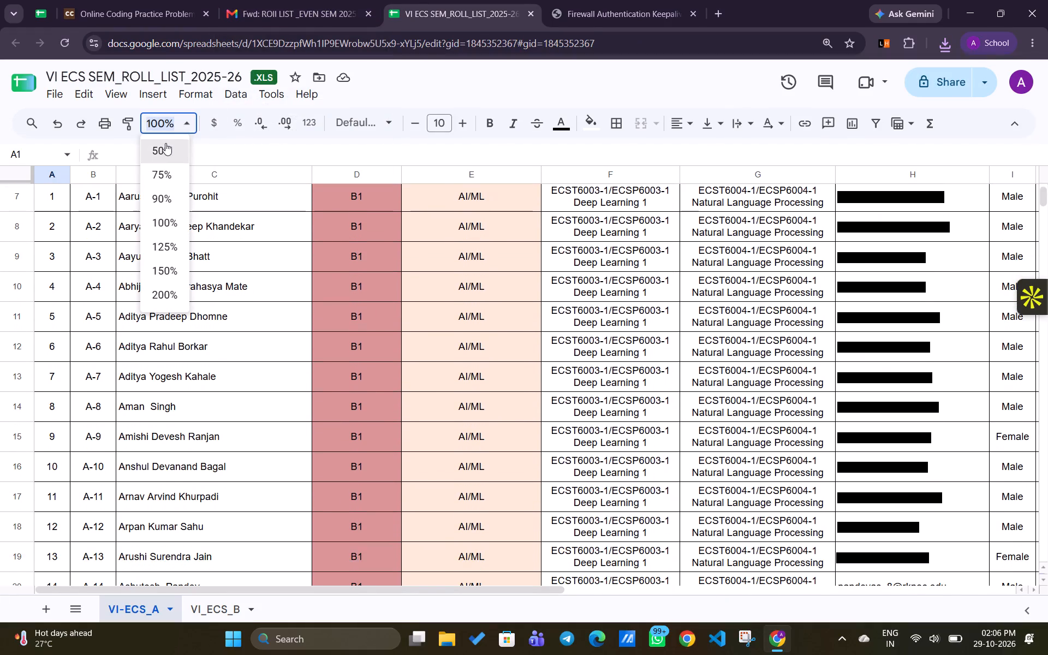
scroll(59, 223, "up", 4)
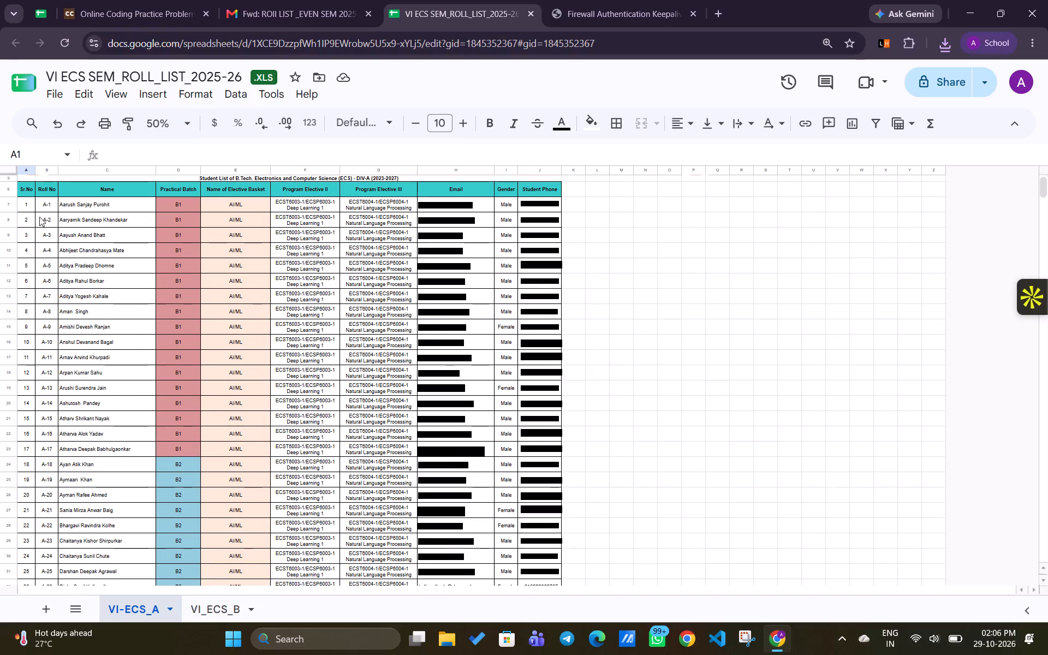
left_click_drag(22, 211, 192, 237)
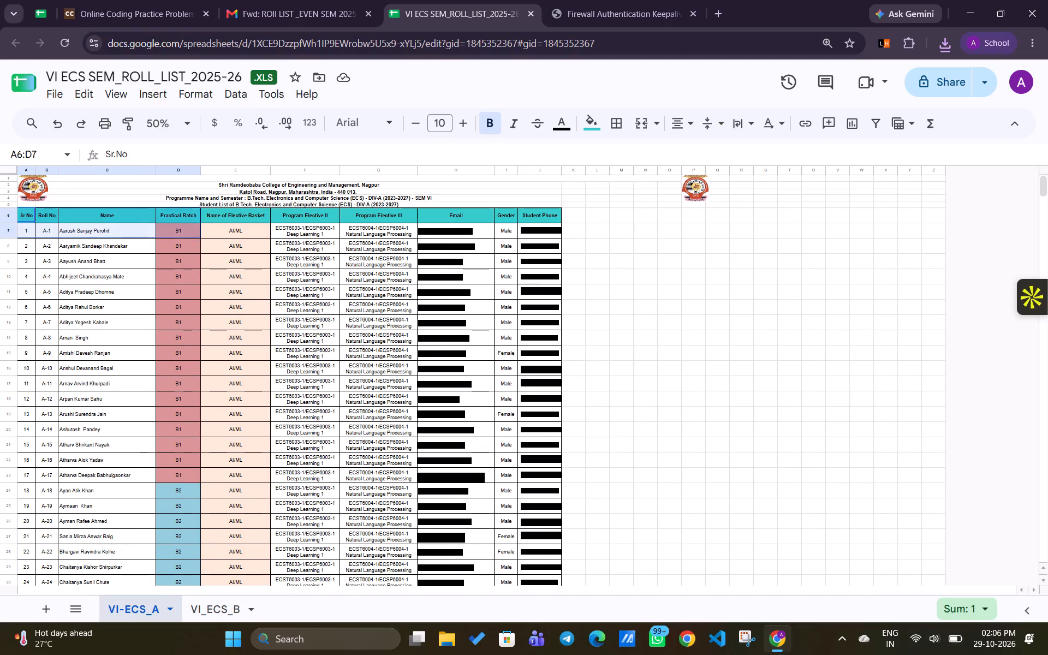
left_click_drag(192, 237, 260, 272)
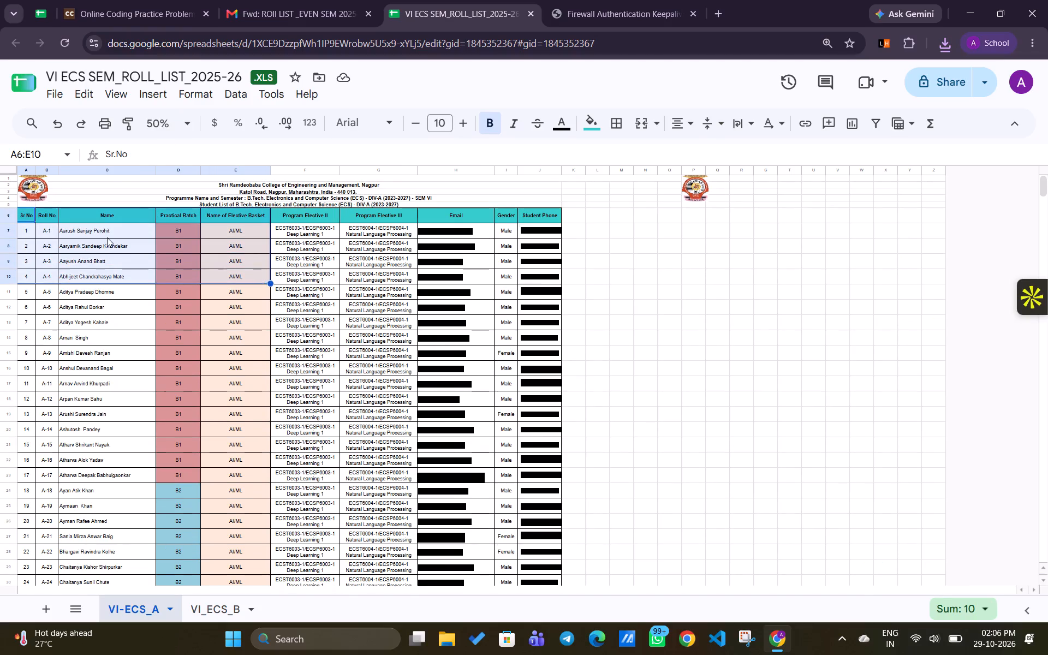
left_click(107, 239)
left_click(344, 0)
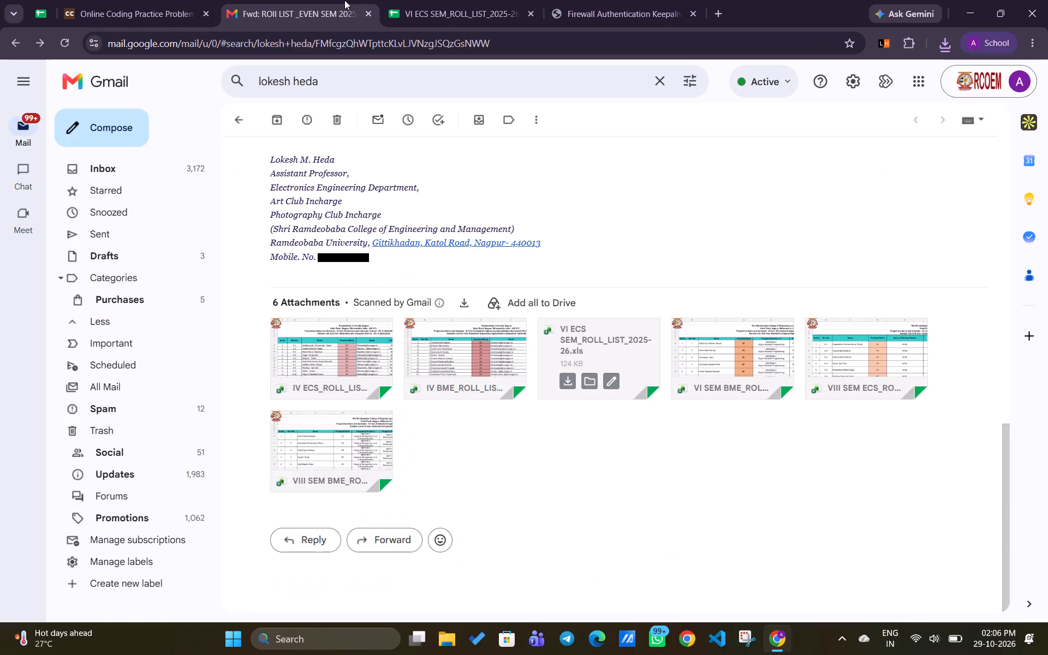
left_click(455, 0)
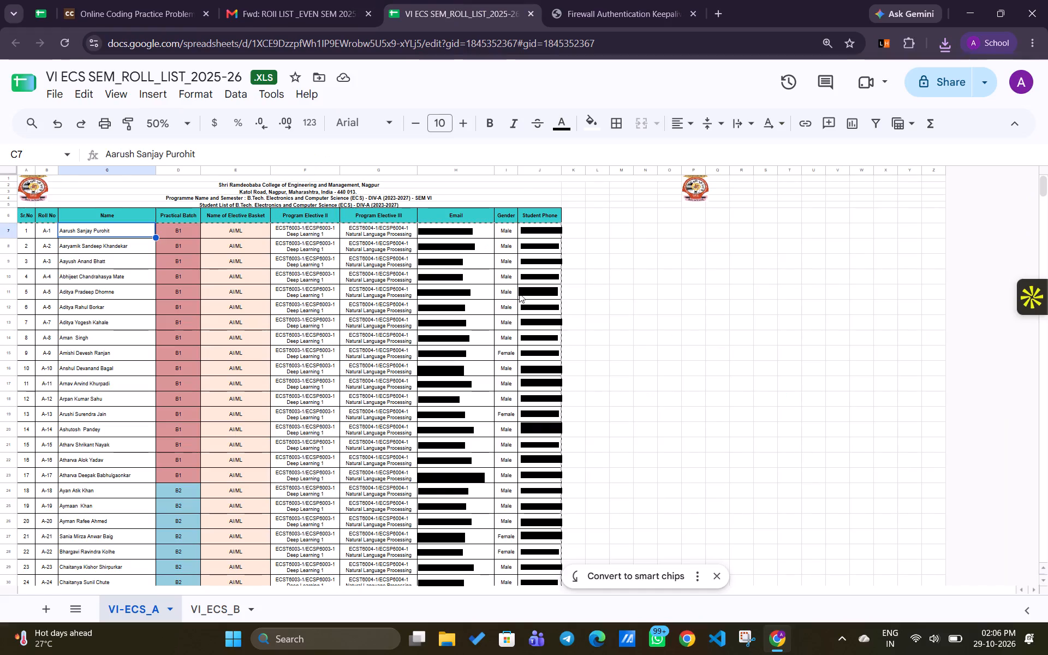
scroll(276, 366, "down", 2)
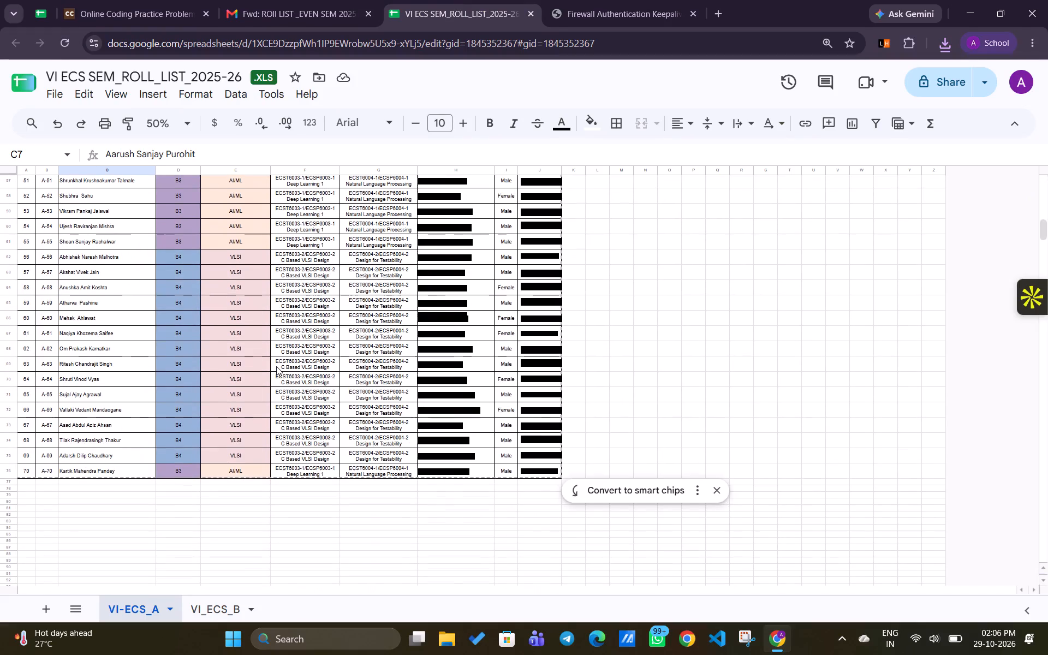
scroll(276, 366, "down", 3)
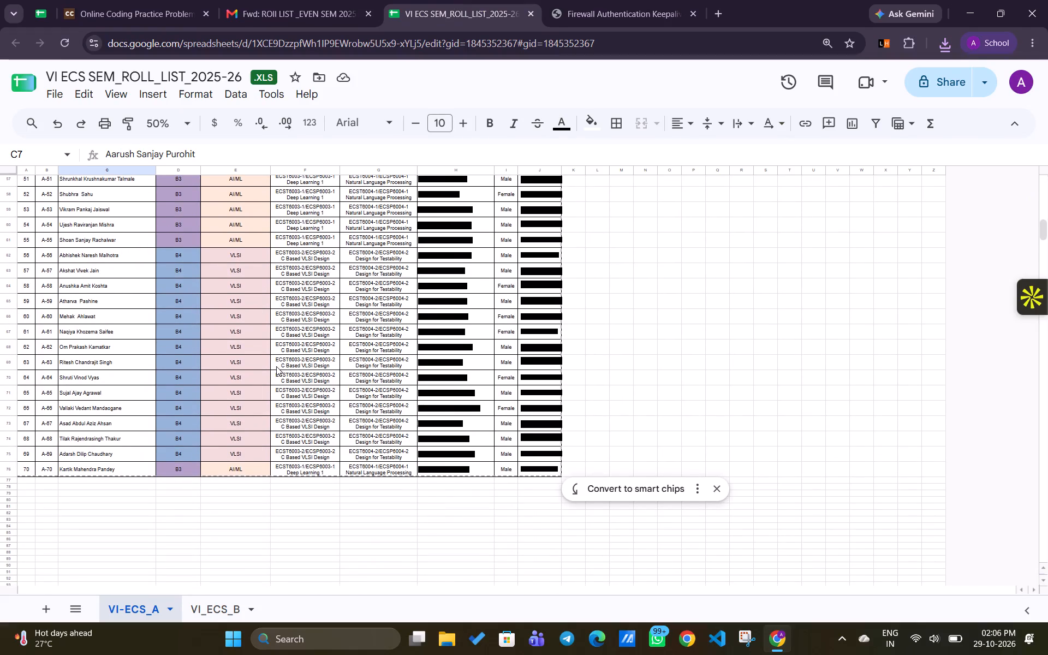
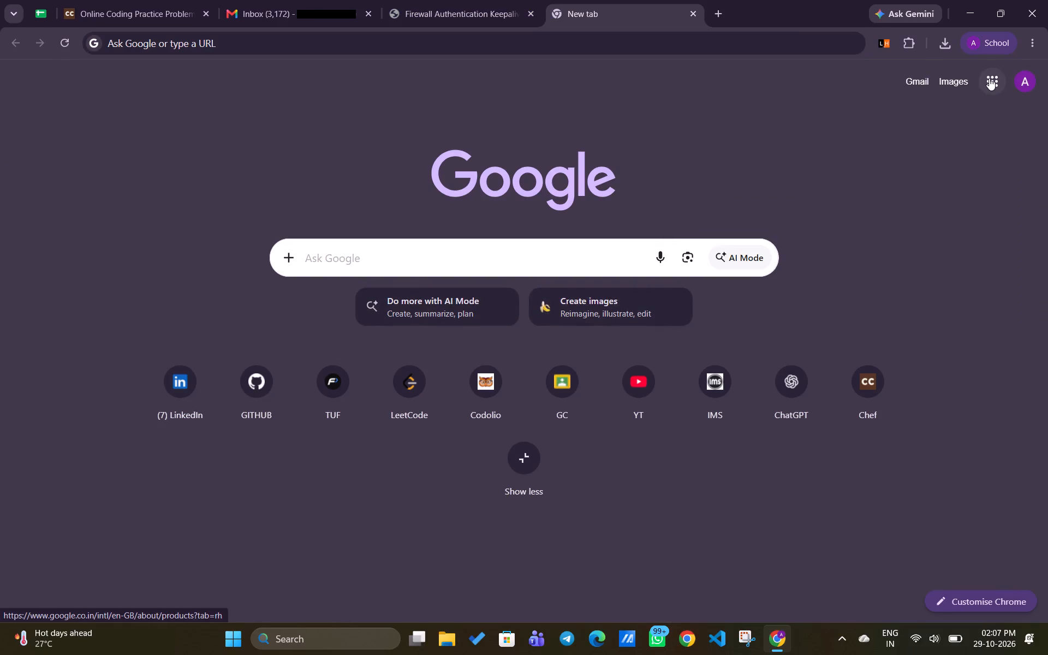
Open Google Sheets from the Google apps collection for the college account.
left_click(829, 327)
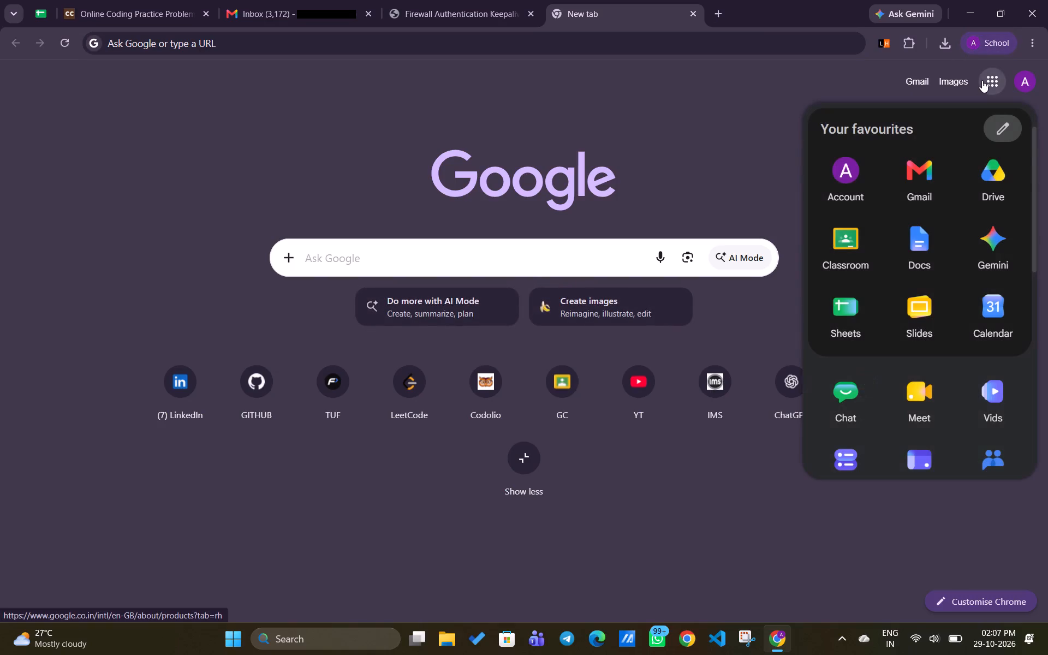
left_click(843, 310)
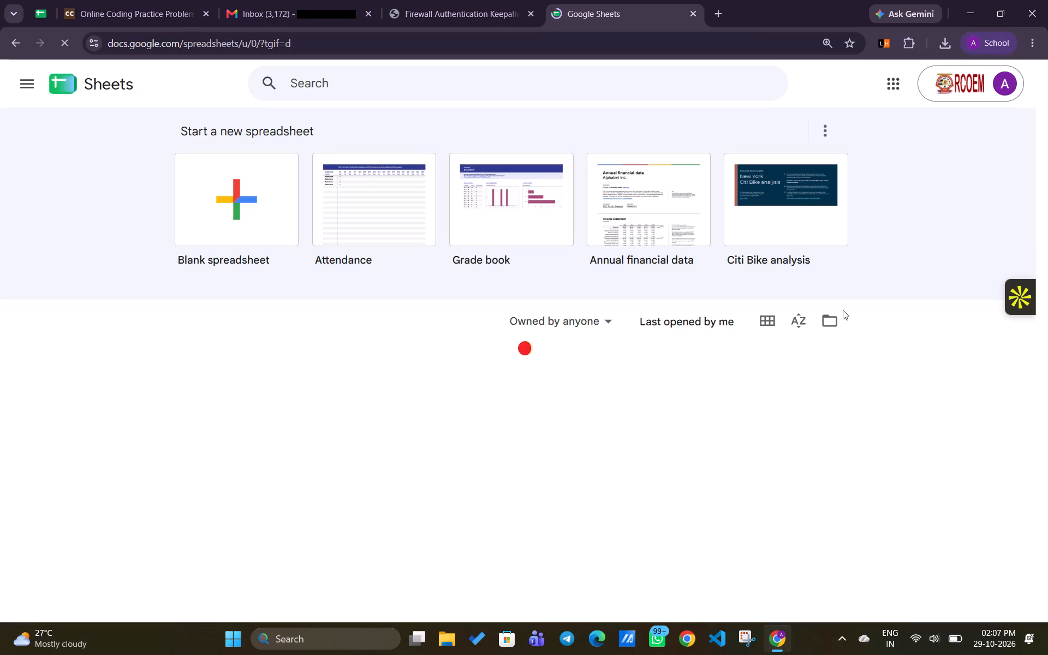
left_click(242, 227)
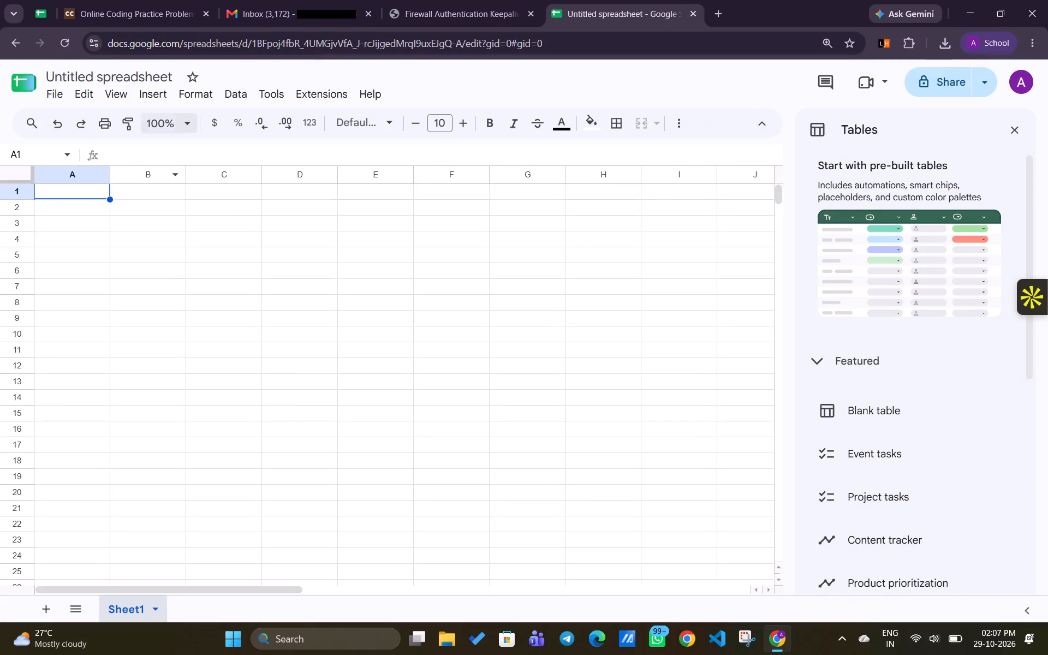
Rename the untitled spreadsheet as ECS_29Oct_VSEM.
left_click(115, 78)
key("ctrl+a")
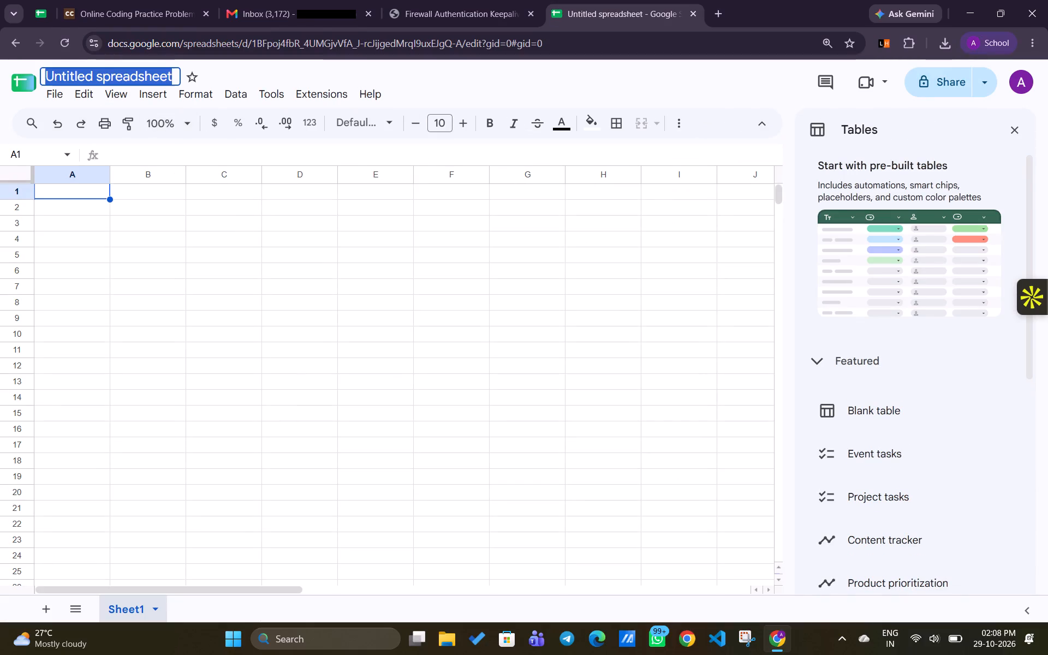
type("W=E")
key("BackSpace")
key("BackSpace")
key("BackSpace")
key("BackSpace")
type("ECS")
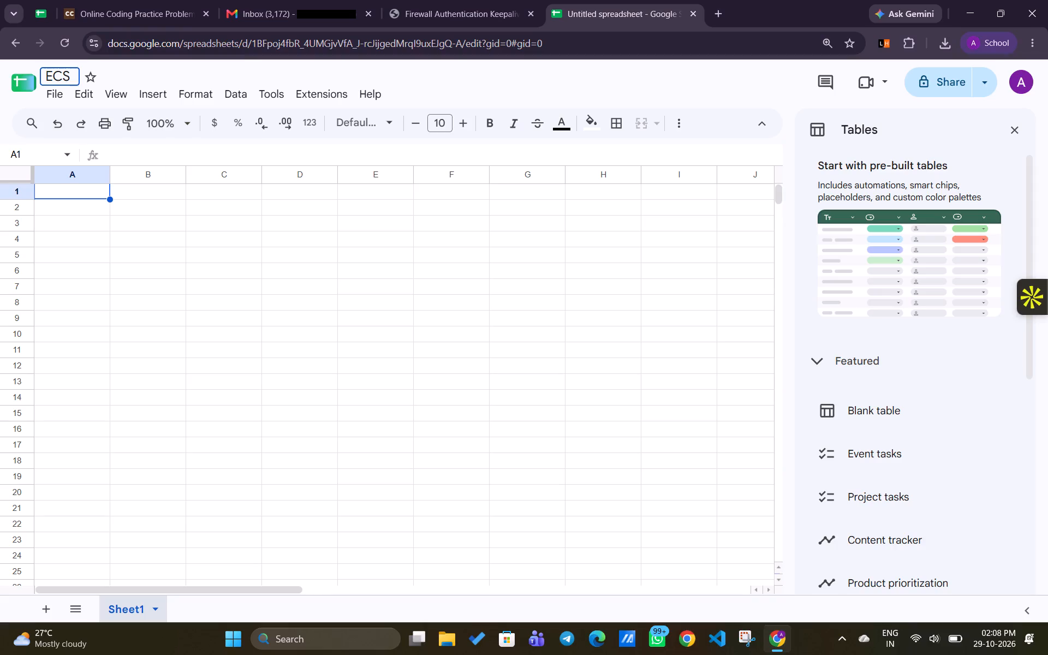
type("_29_VSEM")
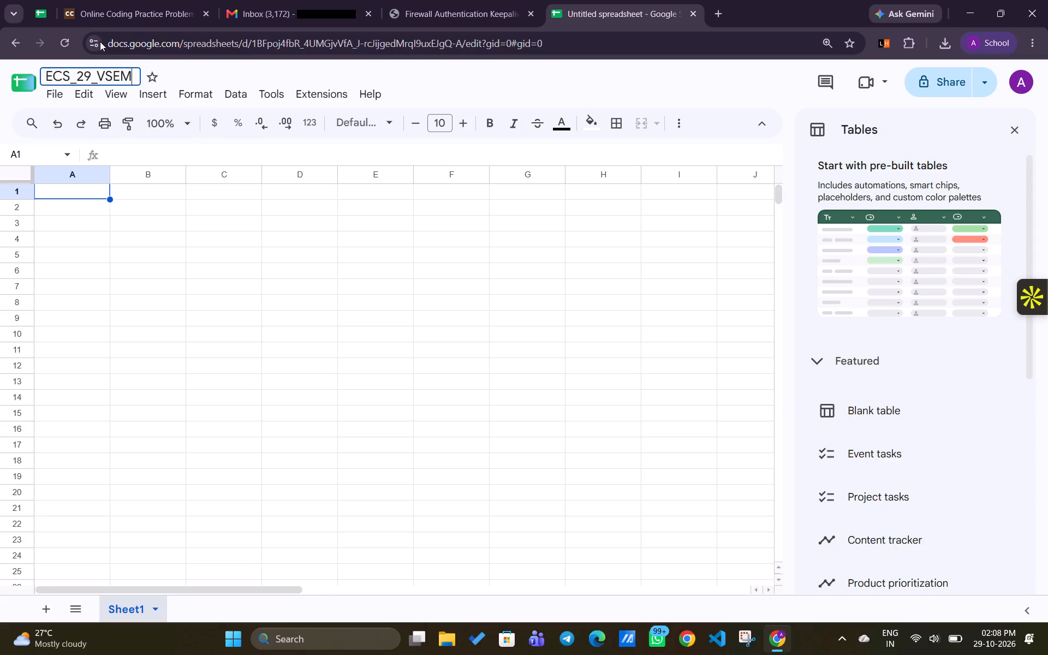
left_click(93, 74)
key("o")
key("Return")
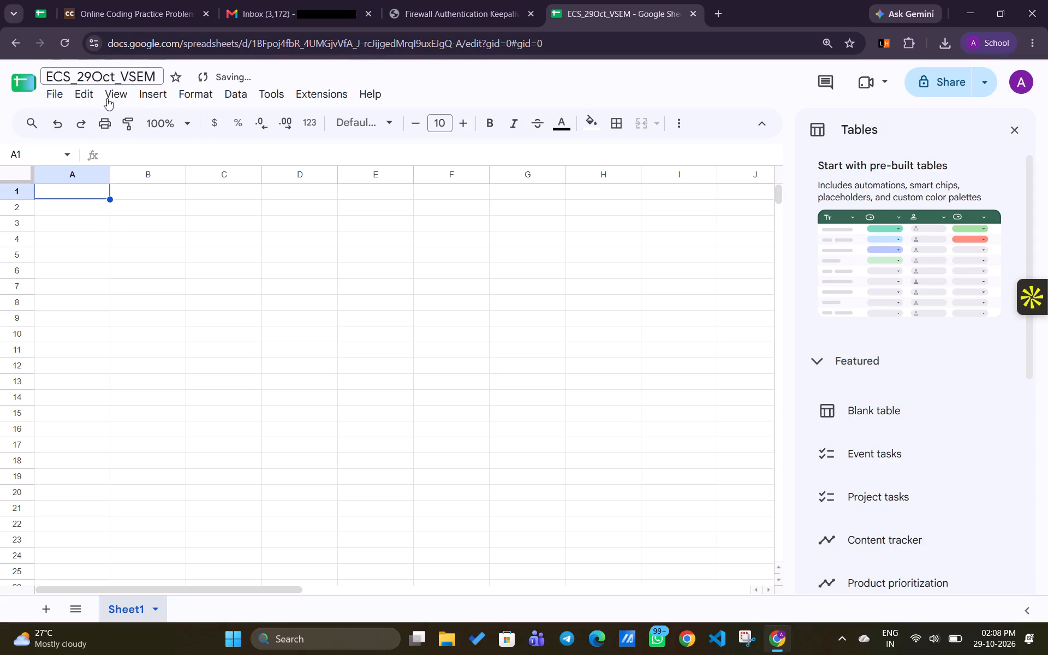
Merge cells A1 to F1 into one title cell.
left_click_drag(73, 196, 475, 190)
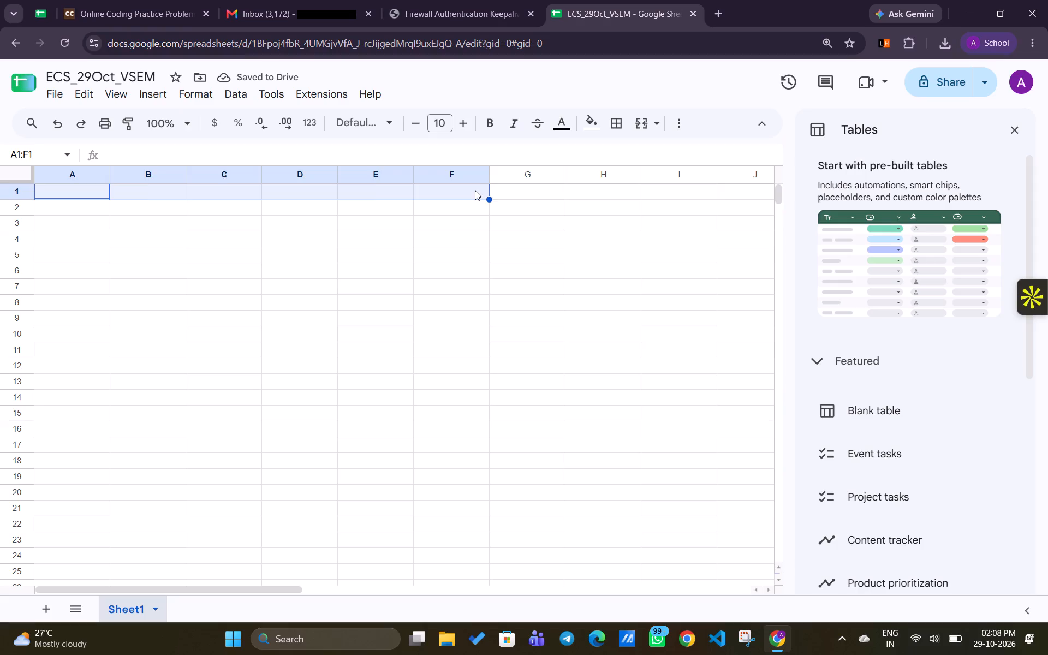
left_click(475, 190)
left_click_drag(82, 194, 89, 193)
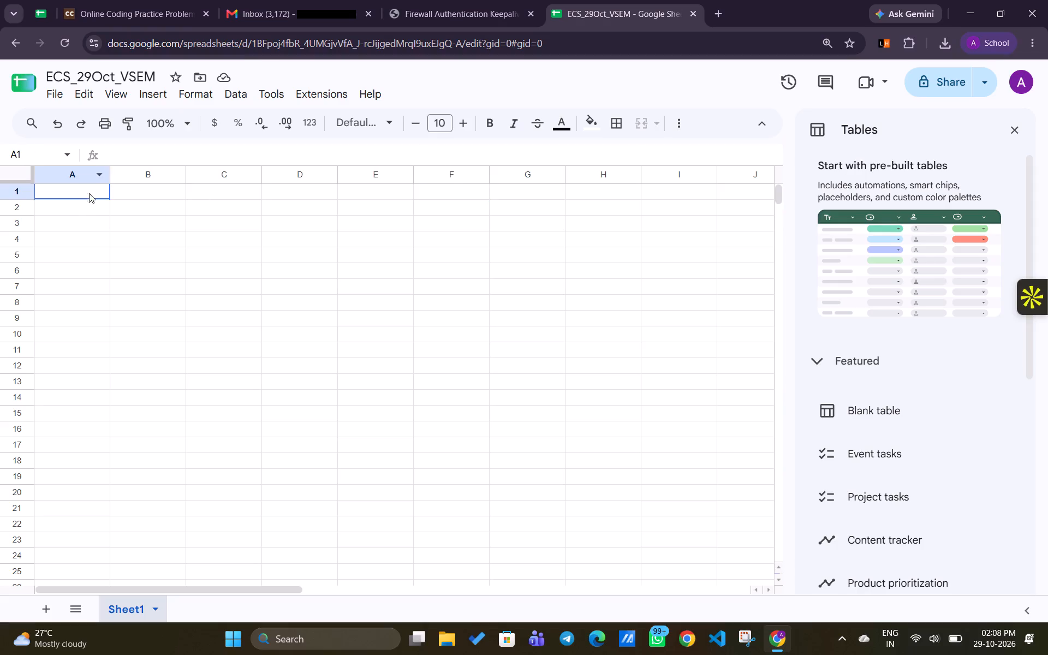
left_click_drag(89, 193, 471, 189)
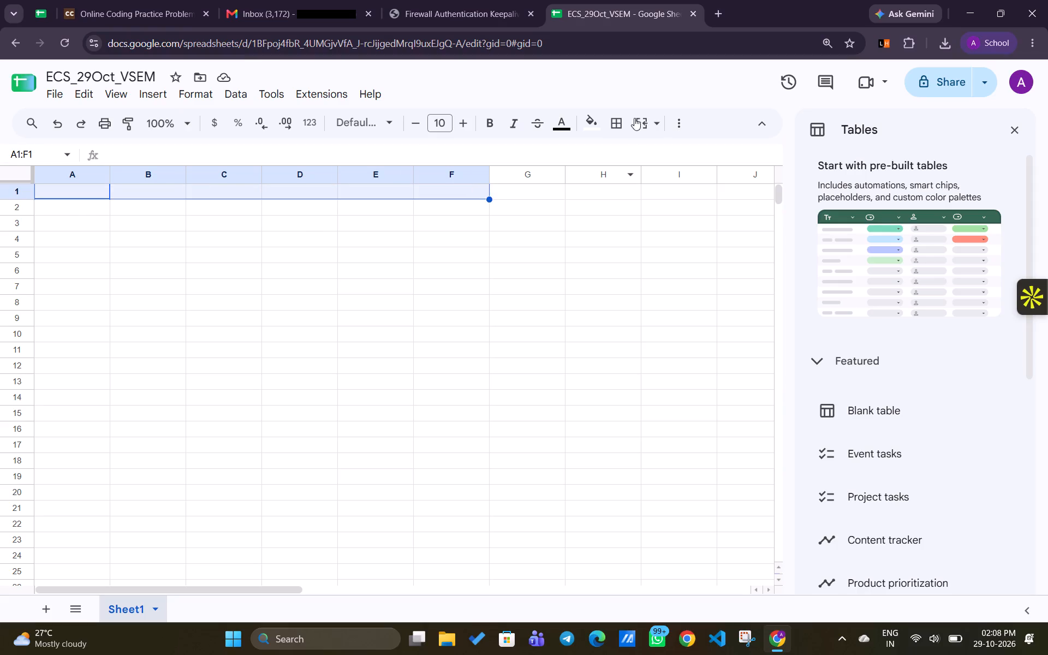
left_click(638, 122)
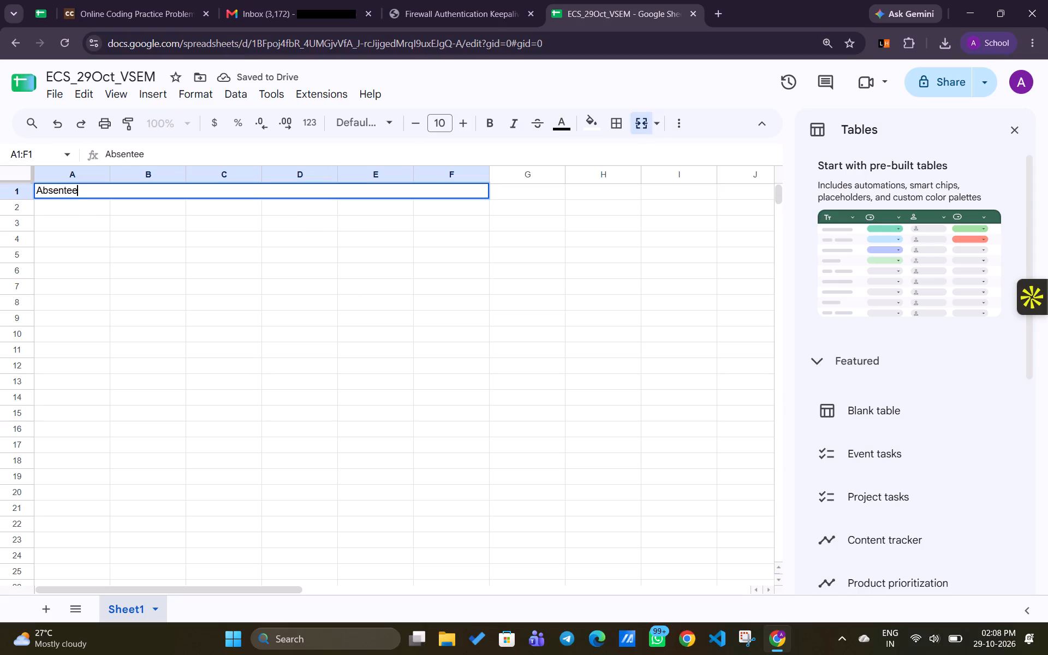
Enter the title "Hackerrank 29/10/2026 Absentee" in the merged cell A1:F1.
key("space")
key("BackSpace")
key("BackSpace")
key("BackSpace")
key("BackSpace")
key("BackSpace")
key("BackSpace")
key("BackSpace")
key("BackSpace")
key("BackSpace")
key("BackSpace")
key("BackSpace")
key("BackSpace")
key("BackSpace")
key("BackSpace")
key("BackSpace")
key("BackSpace")
key("BackSpace")
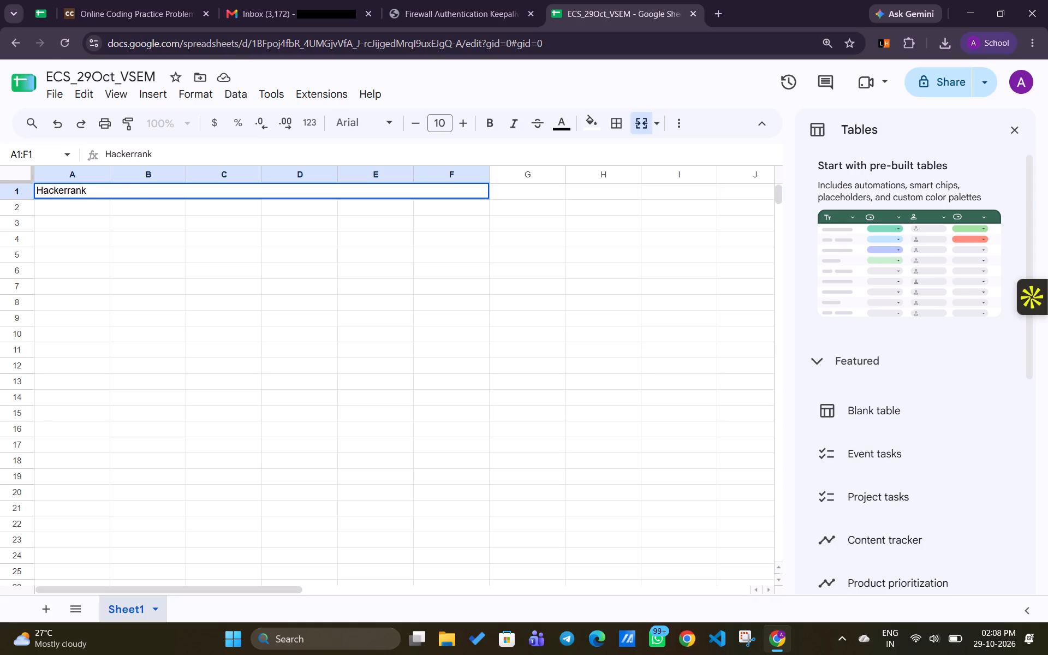
type("29/10/202")
key("9")
key("BackSpace")
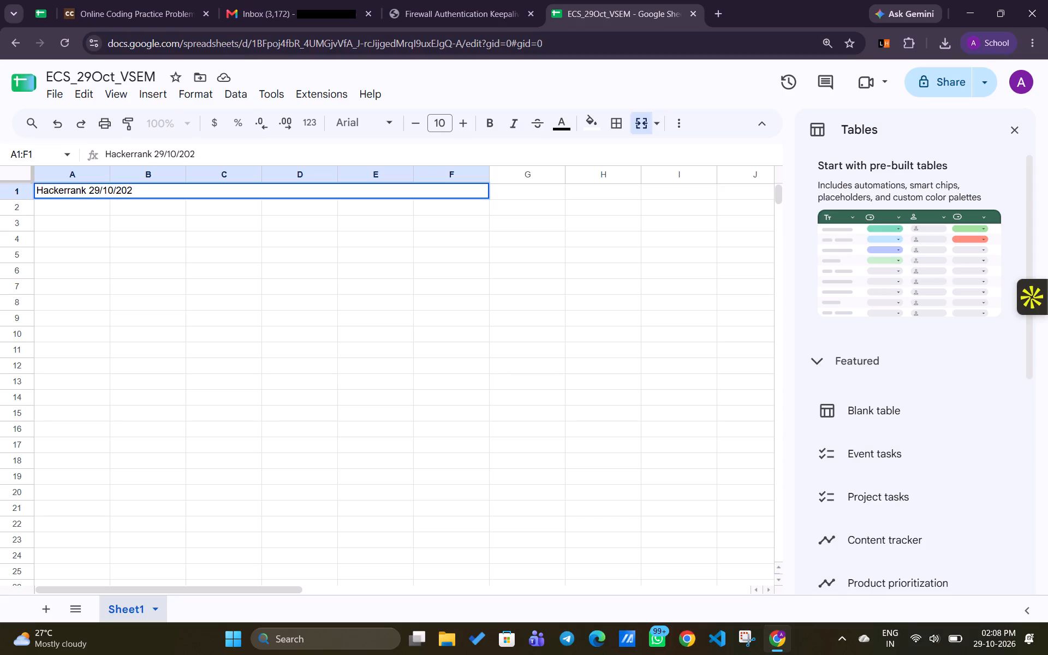
type("6")
key("space")
key("t")
key("BackSpace")
key("a")
key("BackSpace")
key("BackSpace")
key("BackSpace")
key("BackSpace")
key("BackSpace")
key("BackSpace")
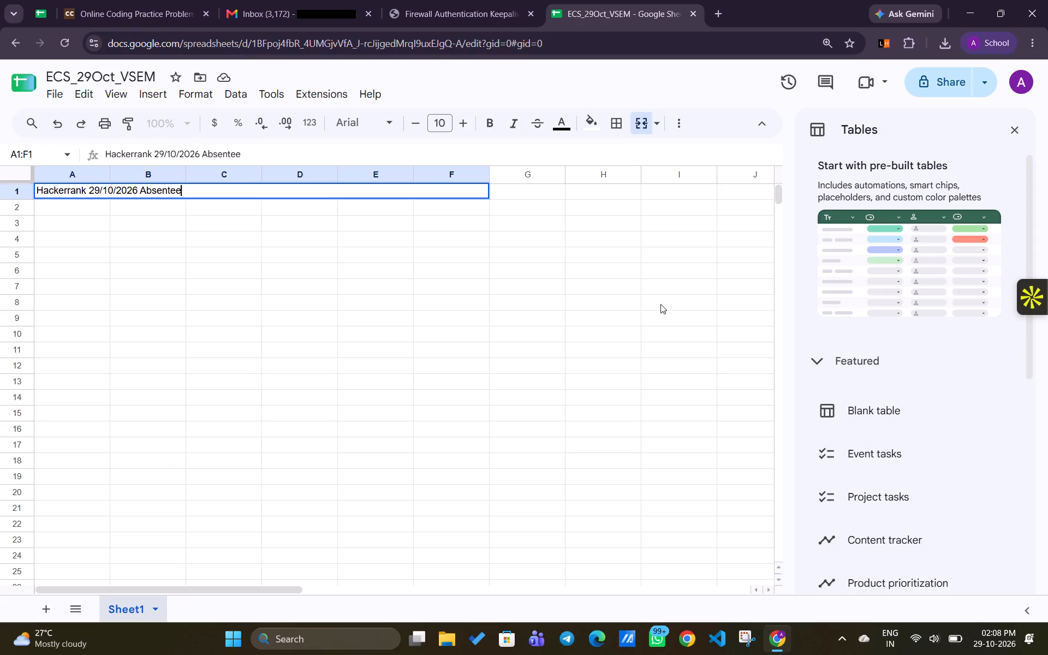
left_click(650, 286)
Close the Tables sidebar, then centre the title in A1:F1 horizontally and make it bold.
left_click(289, 193)
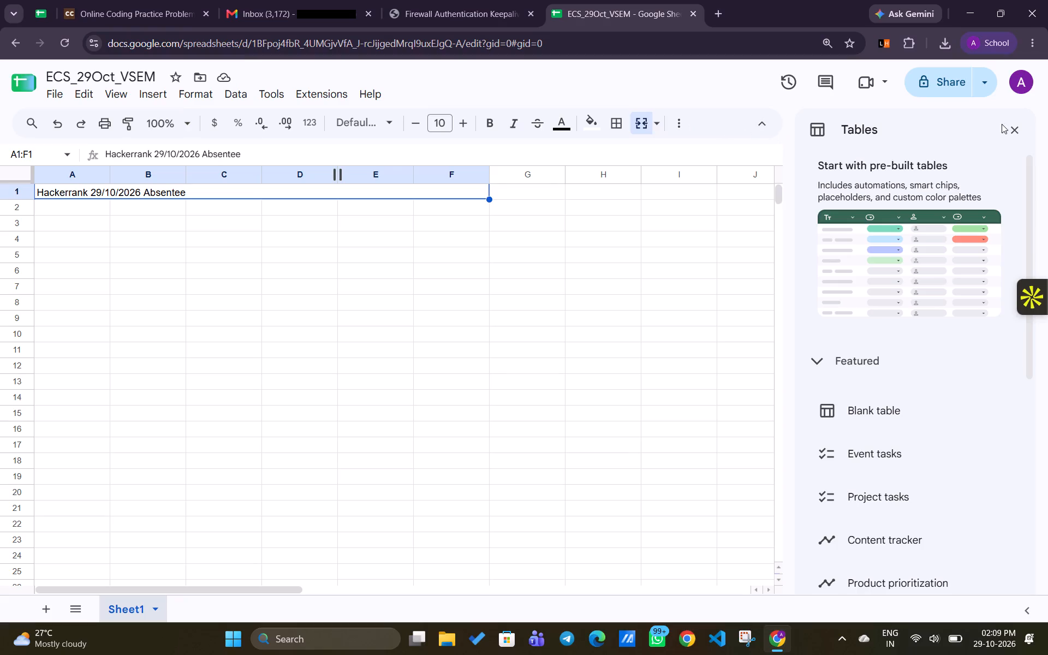
left_click(1021, 131)
left_click(681, 116)
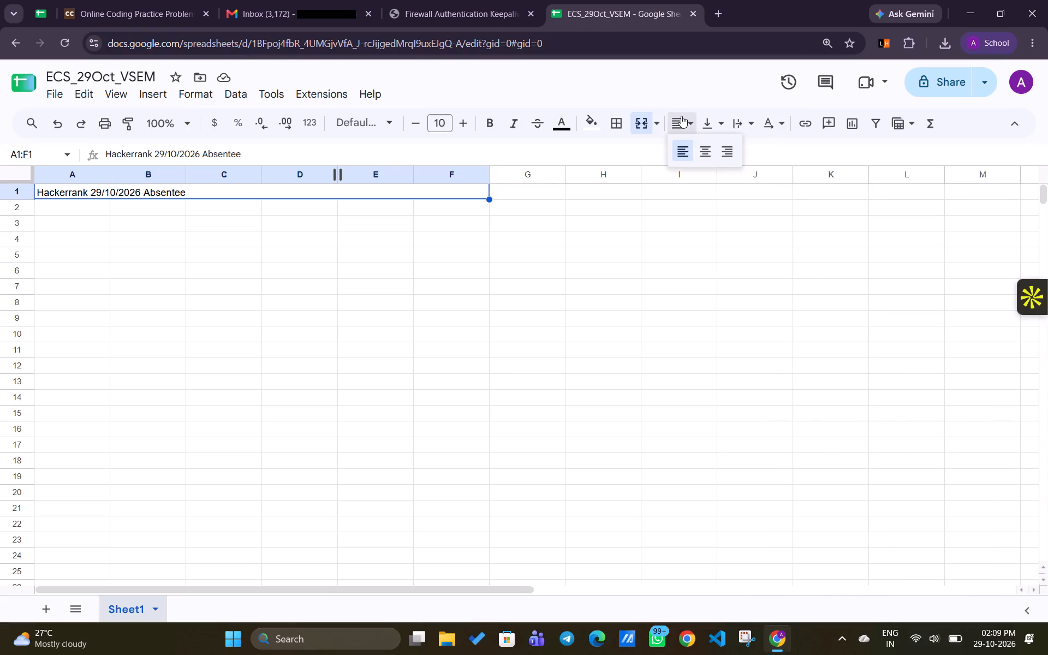
left_click(699, 146)
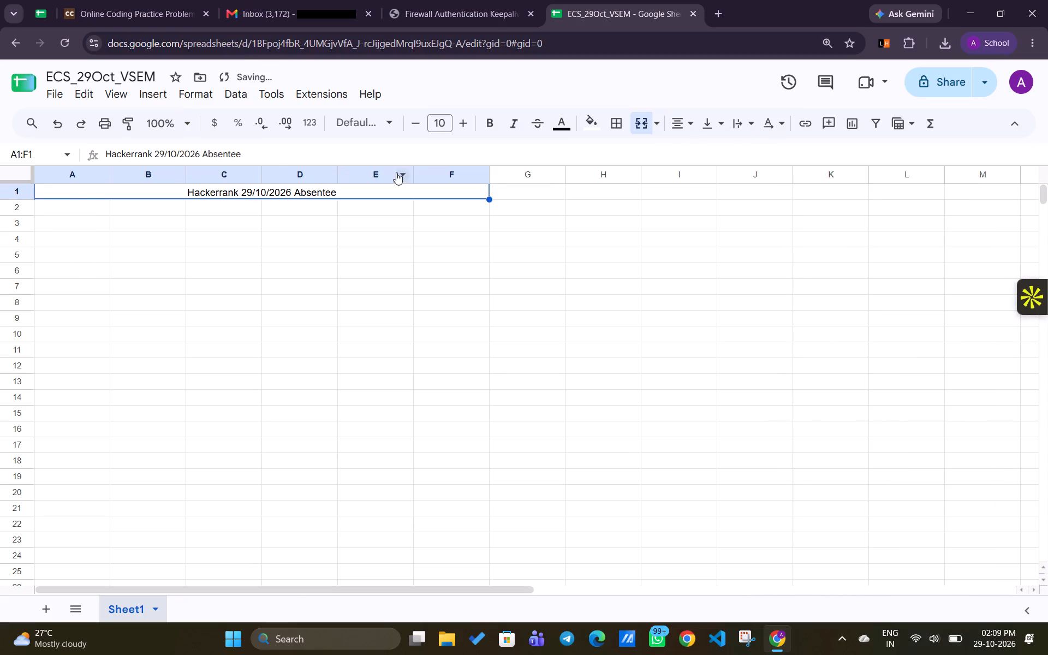
left_click(483, 127)
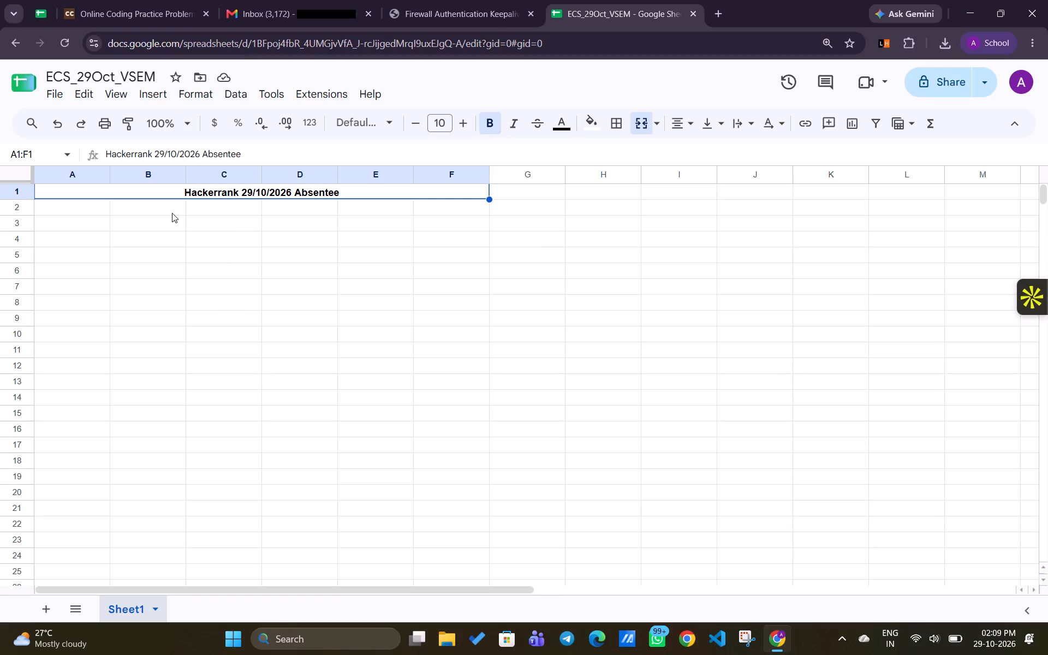
Enter the column headers Sno, Name and Section in row 3, starting at cell A3.
left_click(84, 228)
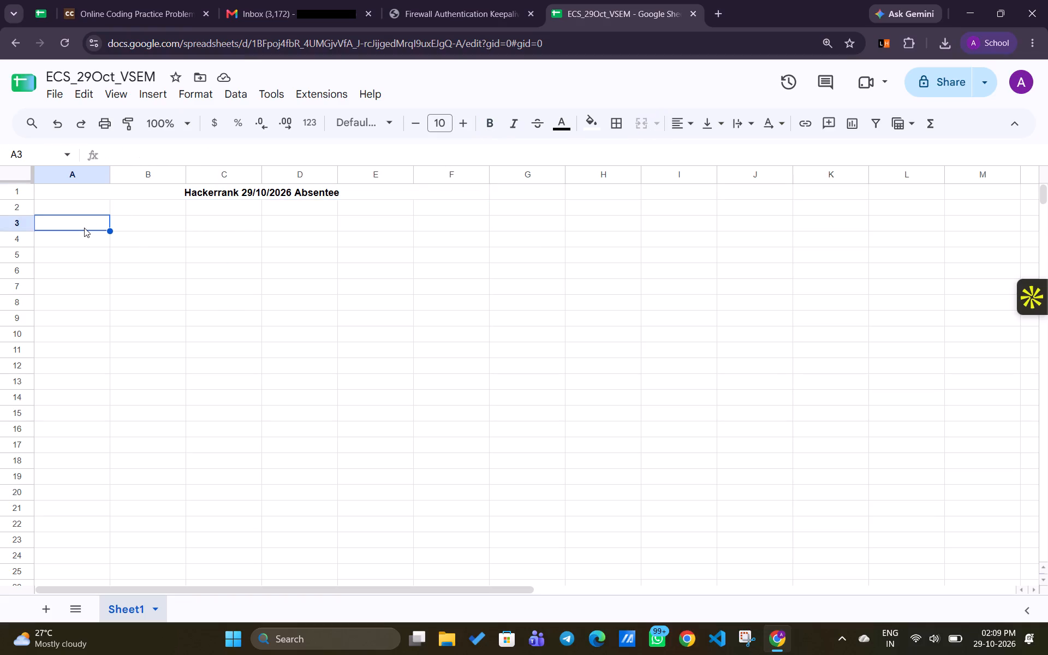
key("s")
type("no")
key("Return")
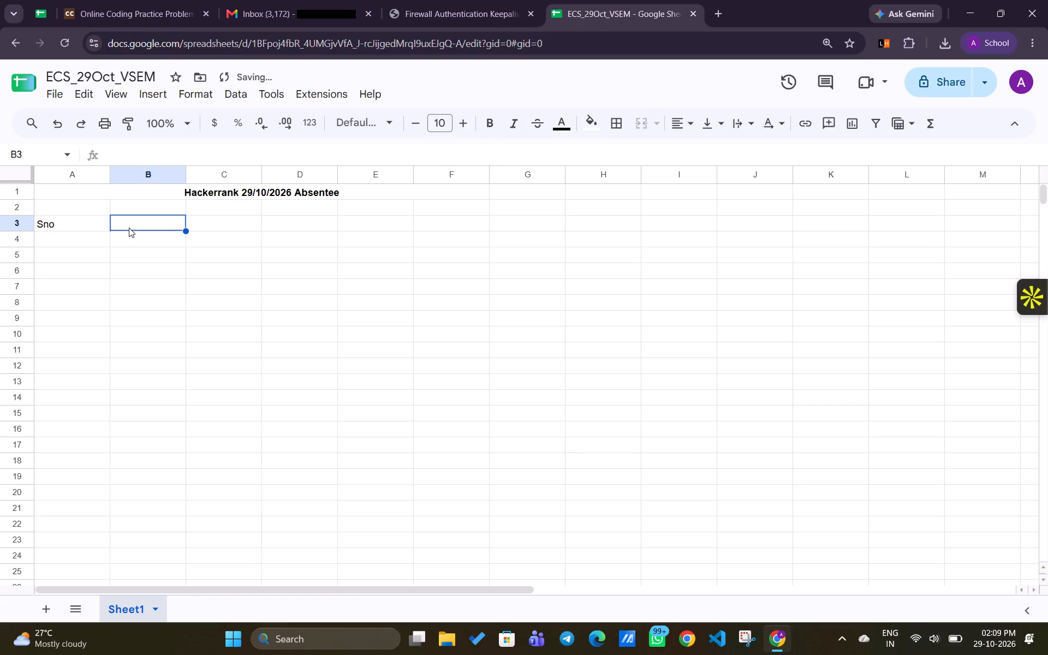
key("Return")
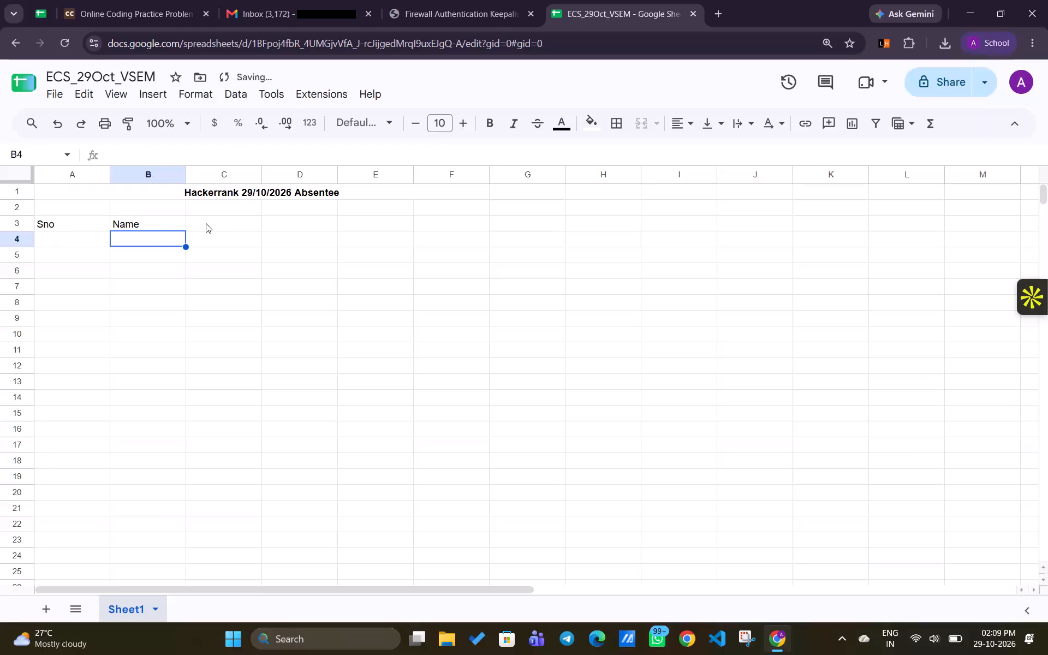
key("s")
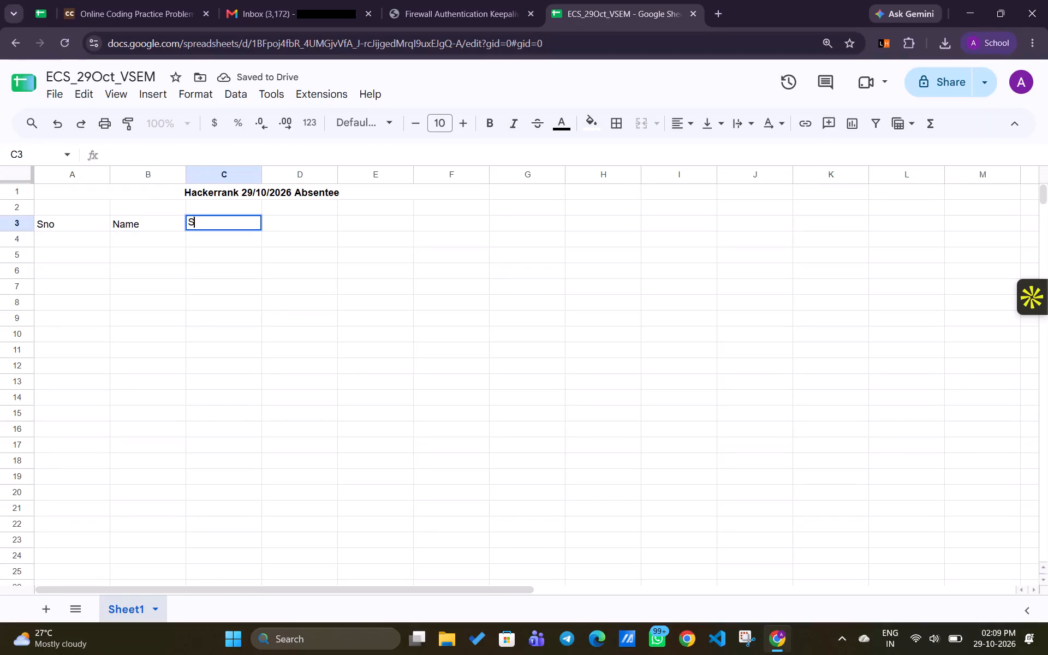
type("ection")
key("Return")
key("Up")
key("Right")
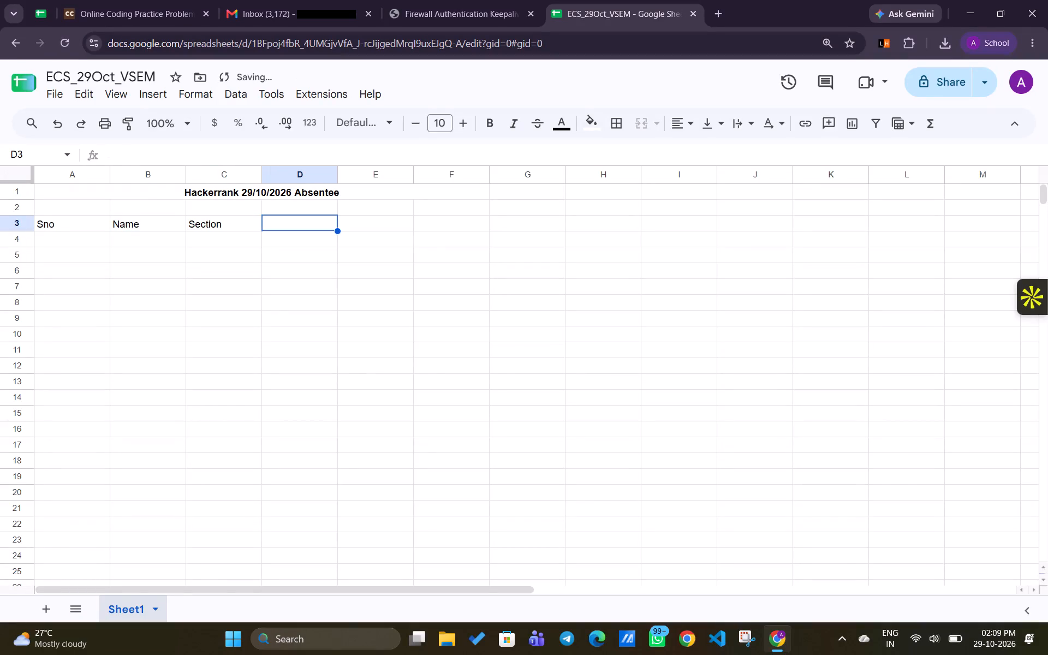
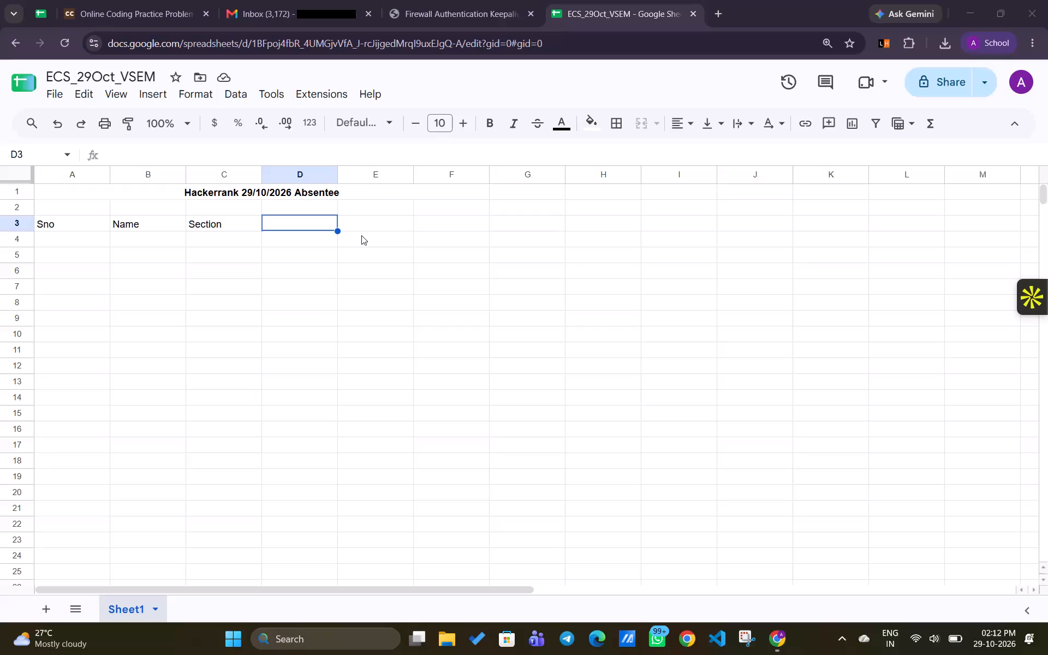
Enter the column header Roll in cell D3.
double_click(321, 224)
key("r")
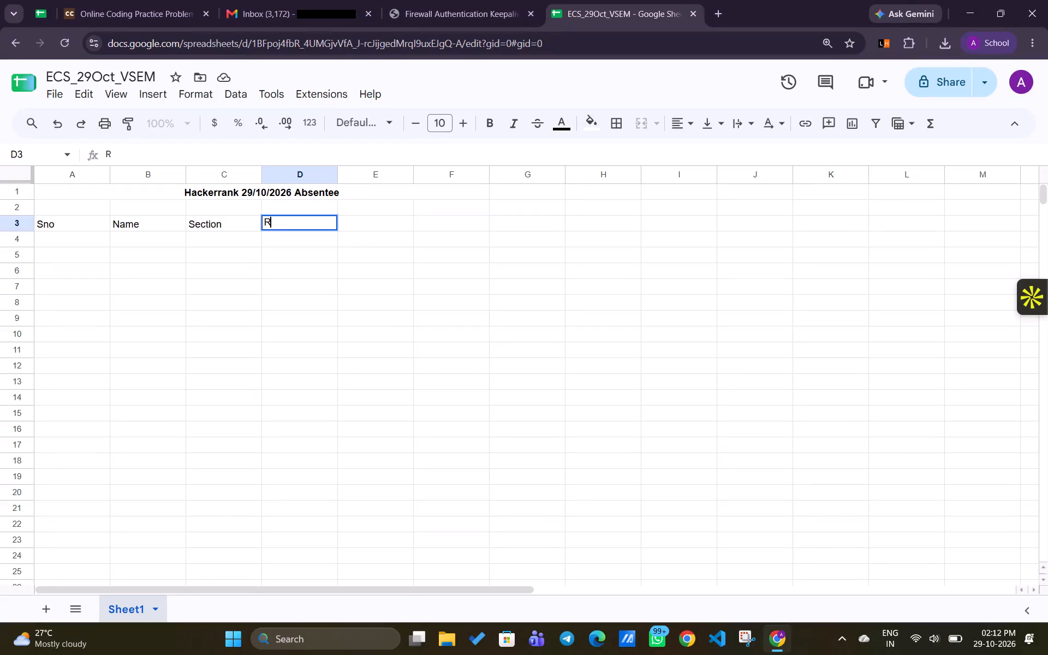
key("Return")
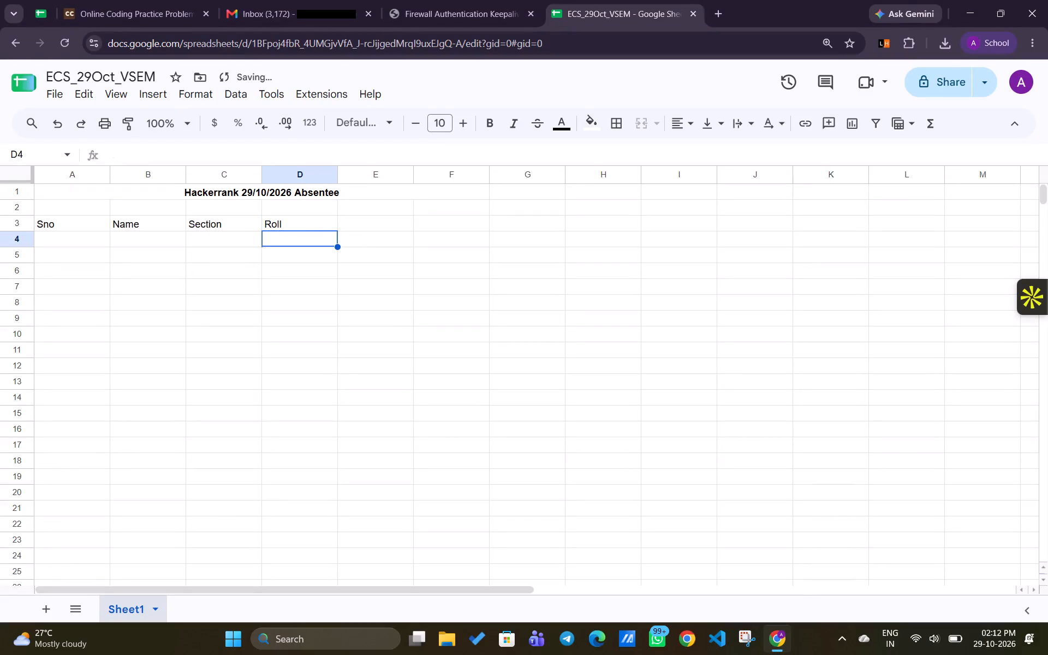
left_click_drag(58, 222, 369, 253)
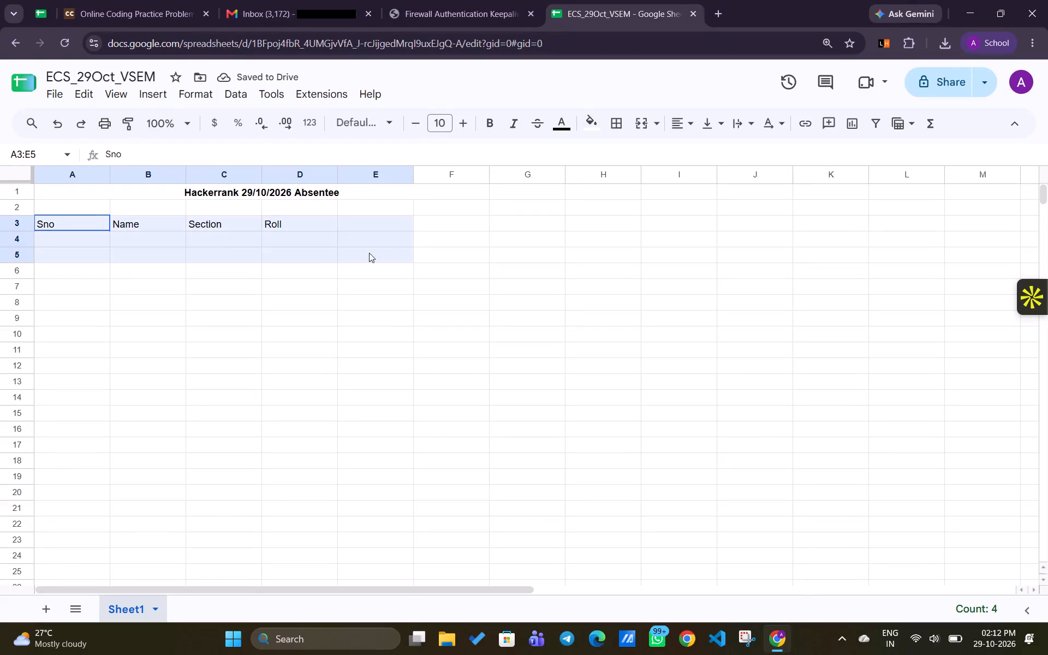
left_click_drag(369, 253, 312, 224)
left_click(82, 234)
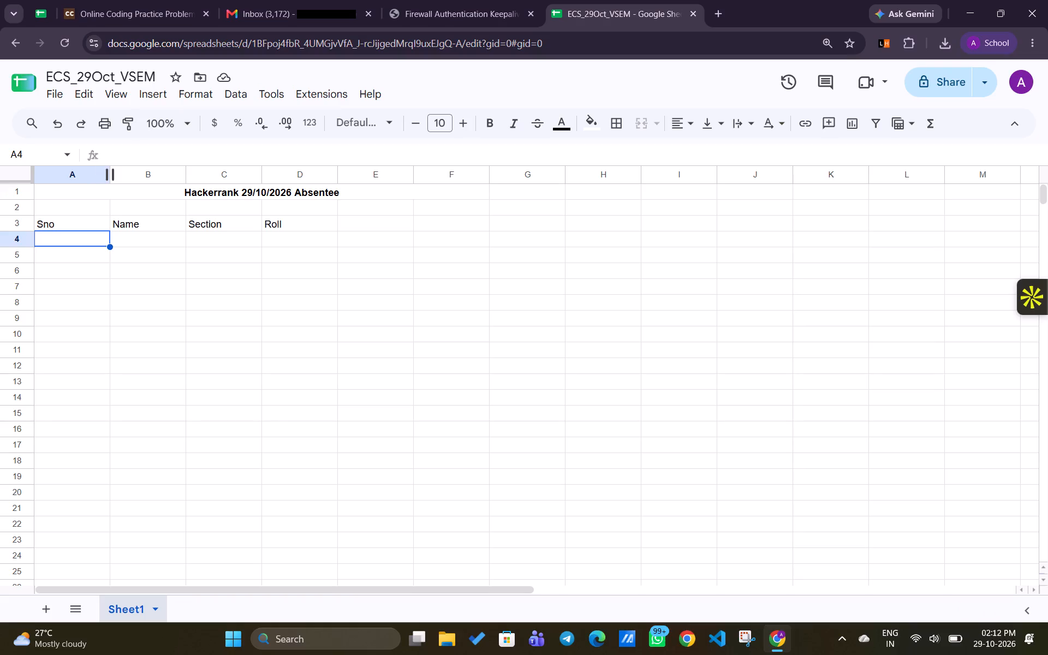
Narrow column A to about half its width so it just fits the Sno header.
left_click_drag(112, 172, 82, 180)
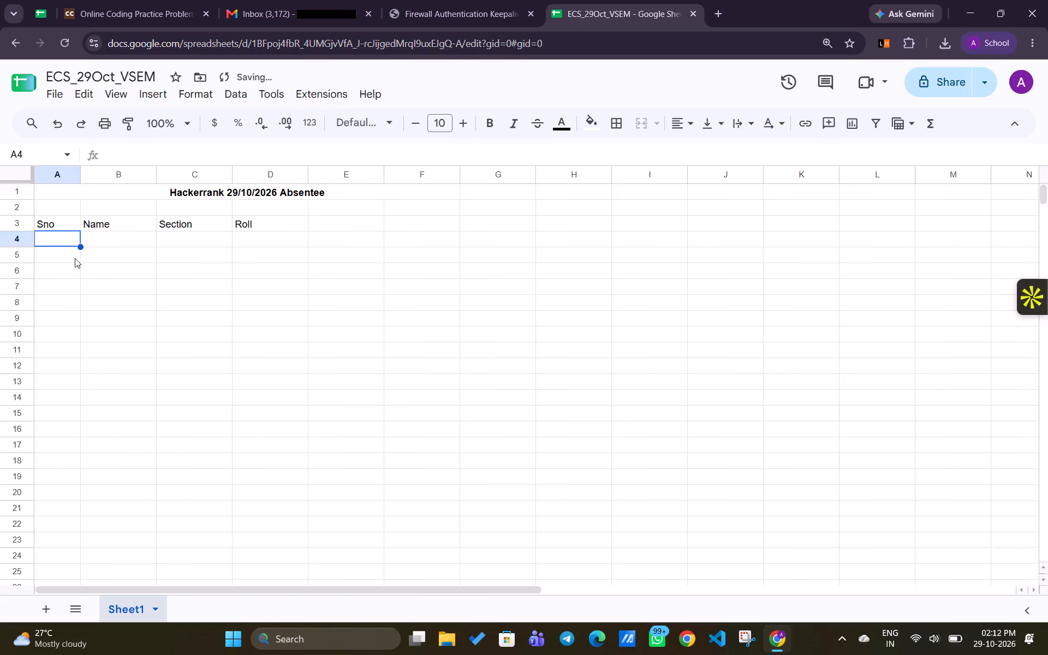
left_click_drag(82, 174, 74, 175)
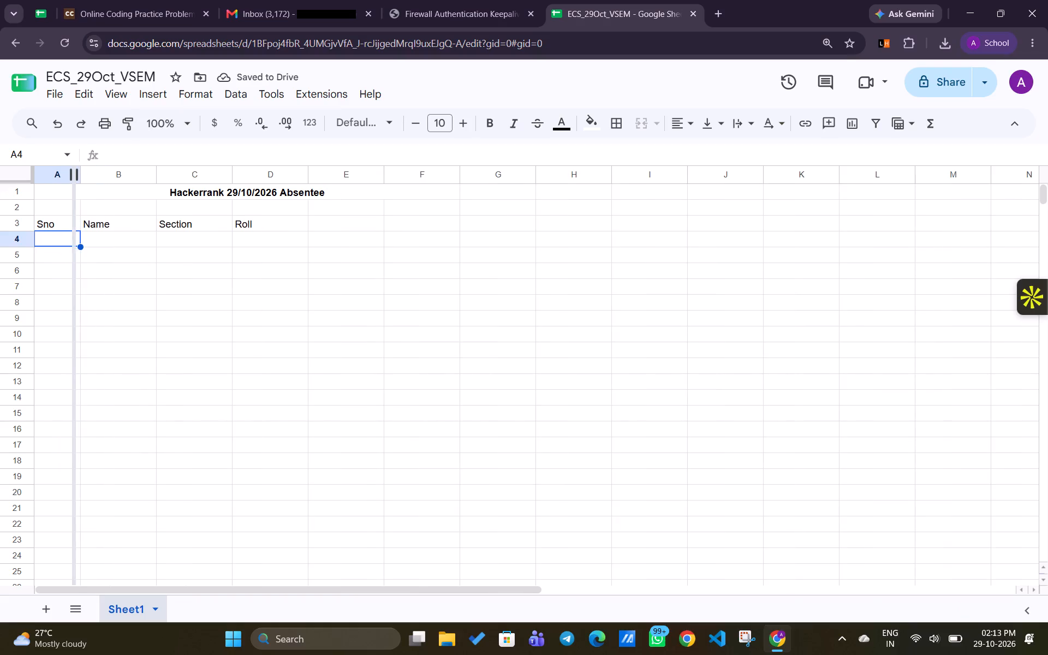
left_click_drag(74, 175, 73, 175)
Widen the Name and Section columns, B and C, slightly.
left_click(88, 169)
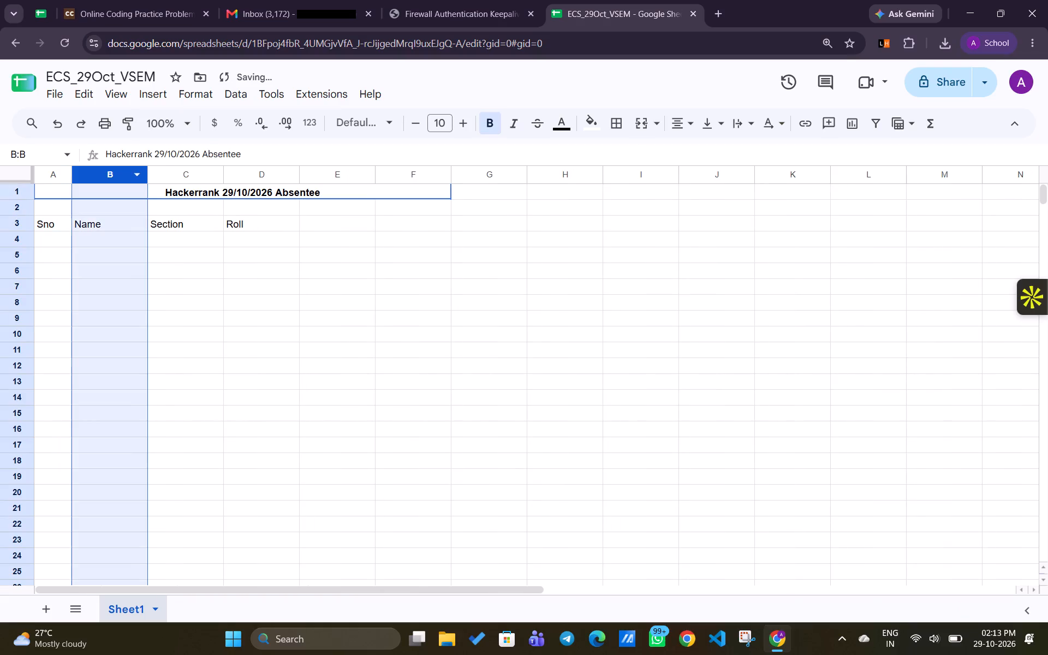
left_click(153, 172)
left_click(128, 172)
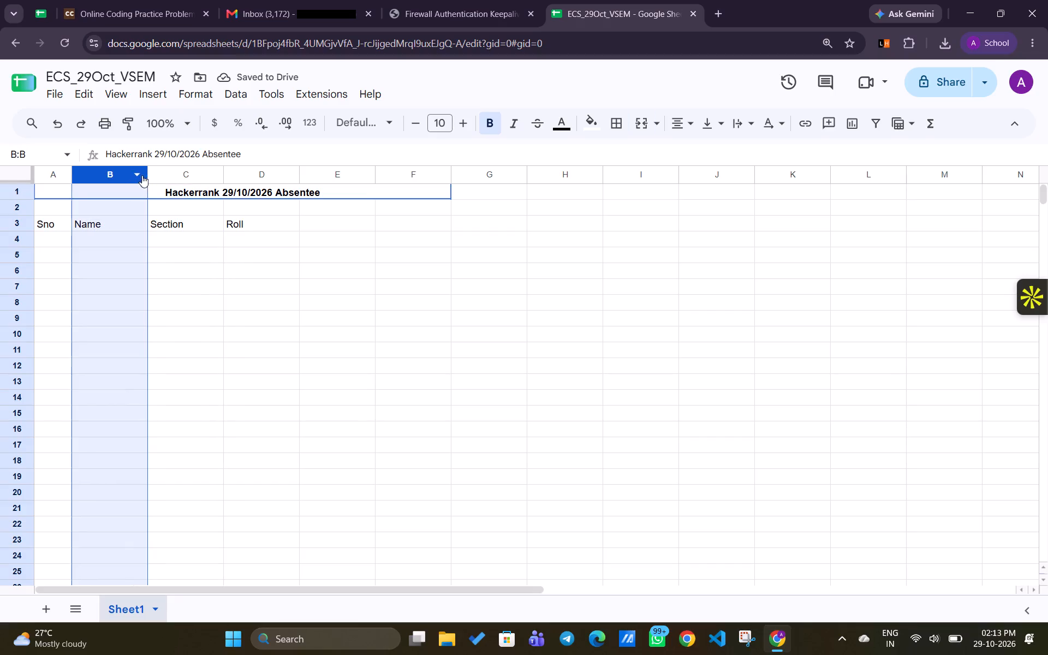
left_click_drag(146, 174, 161, 170)
left_click(211, 165)
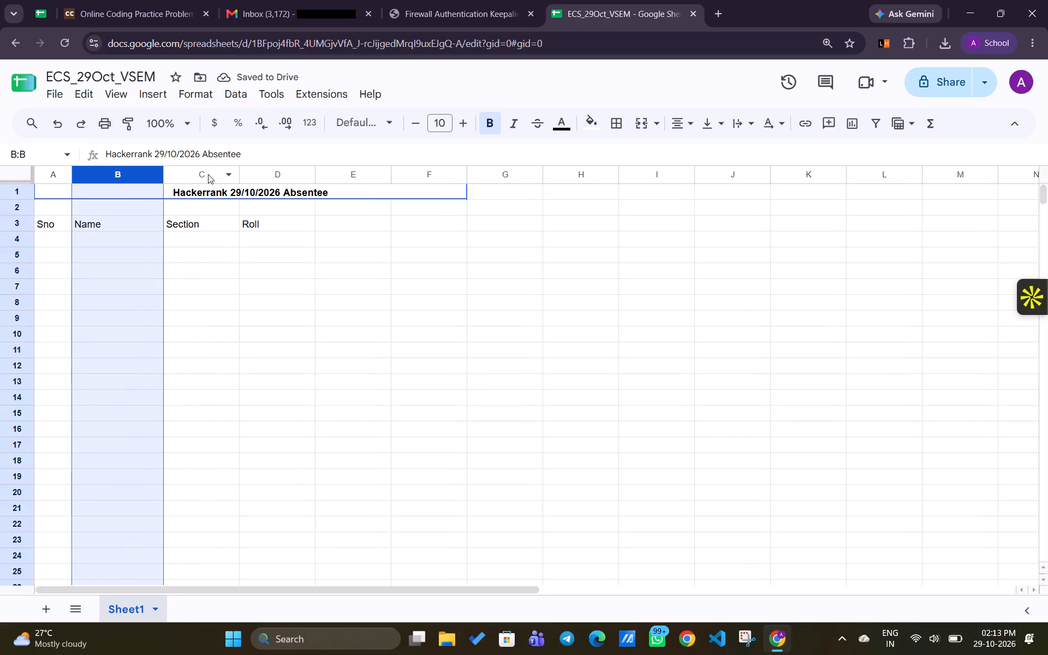
left_click(208, 180)
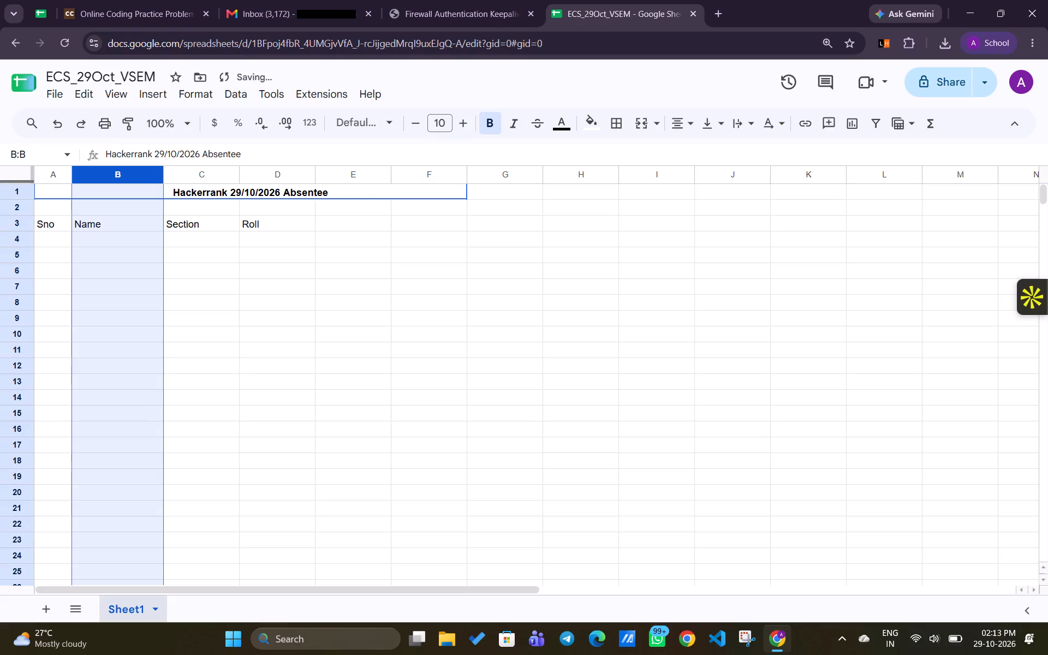
left_click(206, 174)
left_click_drag(241, 170, 254, 170)
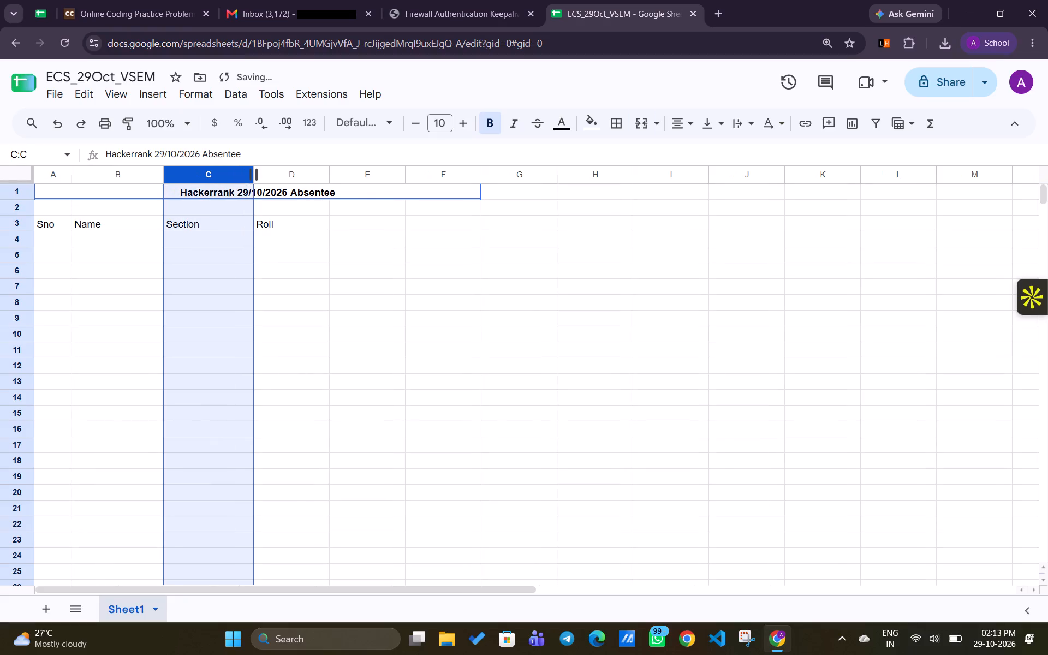
left_click(275, 172)
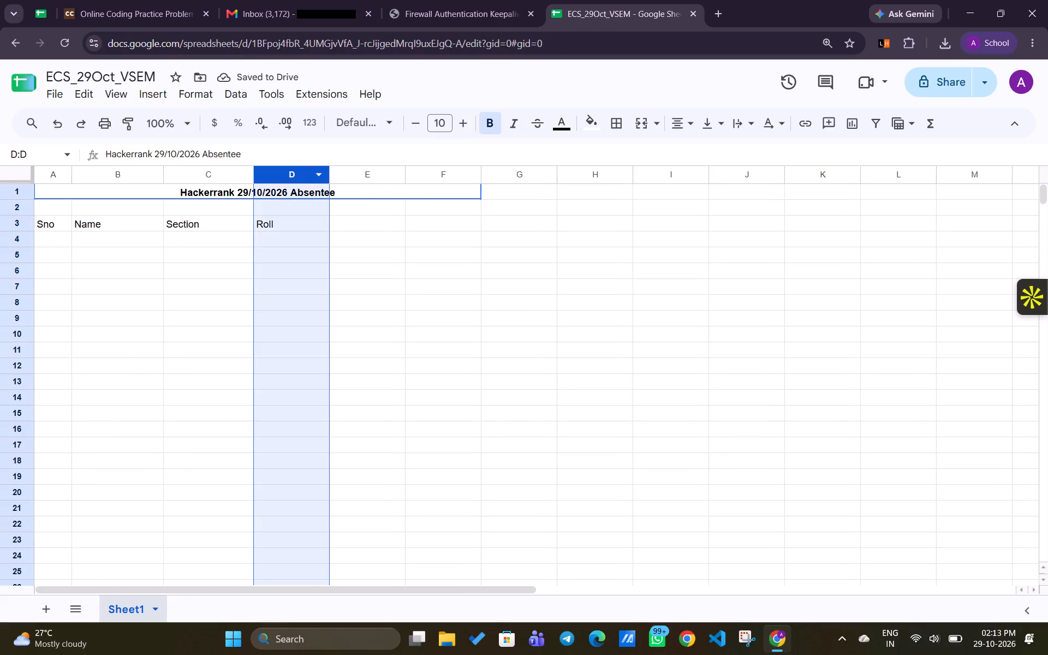
Enter the serial numbers 1 to 6 down the Sno column in cells A4 to A9.
left_click(65, 246)
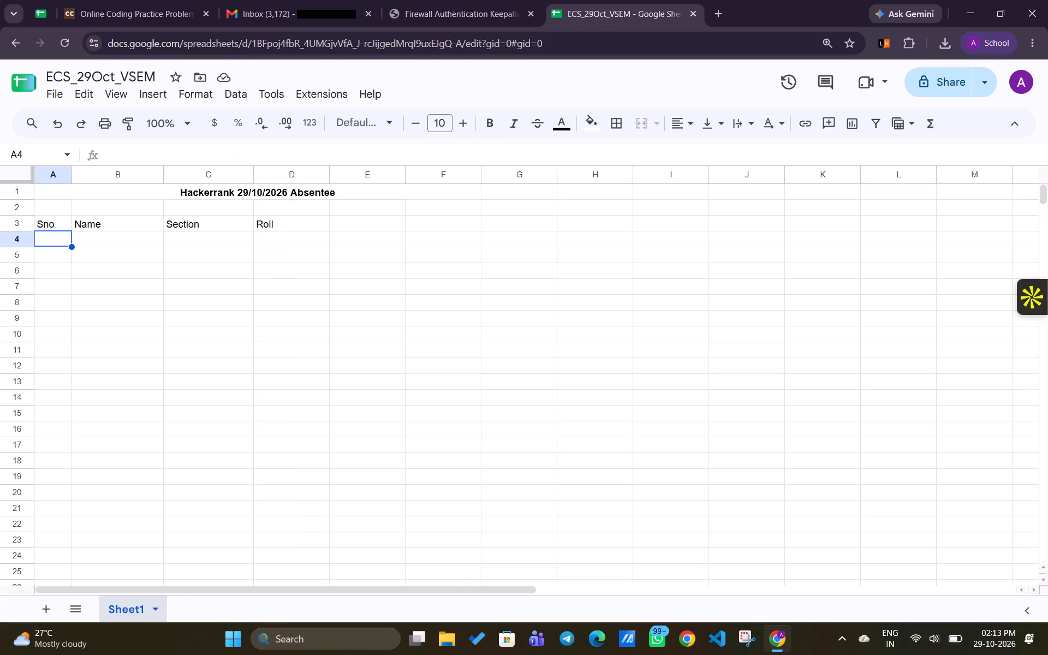
key("1")
key("Down")
key("2")
key("Down")
key("3")
key("Down")
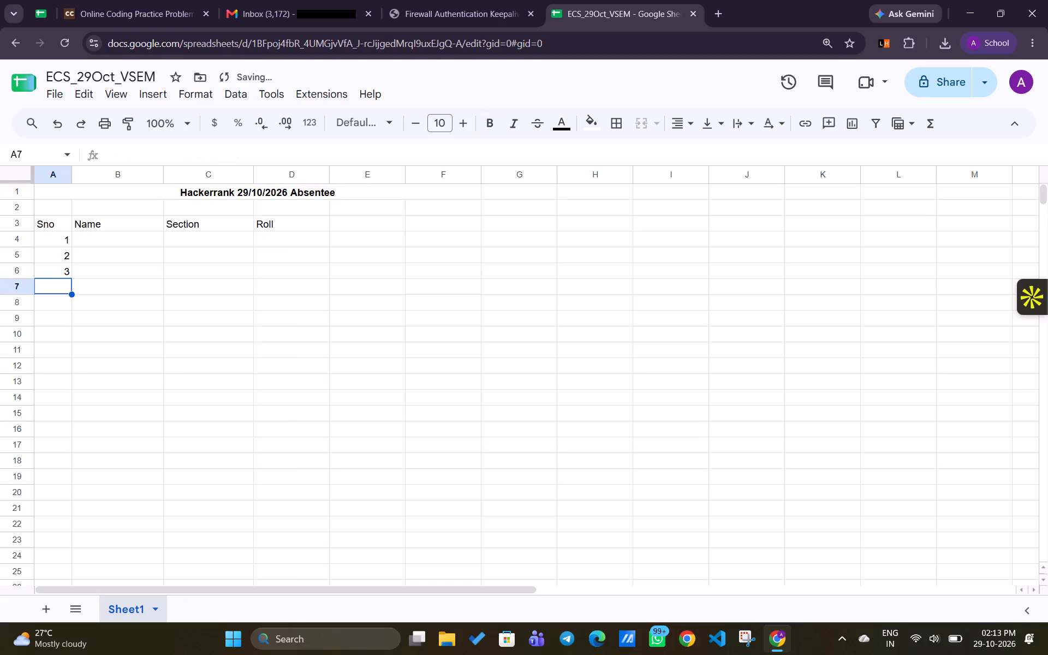
key("4")
key("Down")
key("5")
key("Down")
key("6")
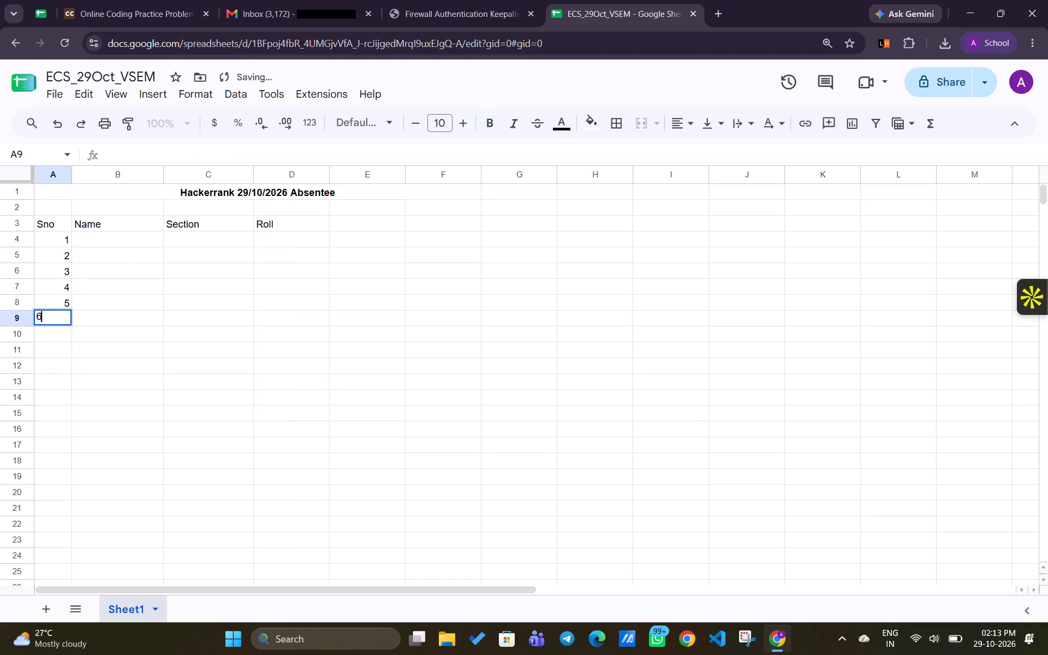
key("Down")
Continue the Sno column with the serial numbers 7 to 12 in cells A10 to A15.
key("7")
key("Down")
key("8")
key("Down")
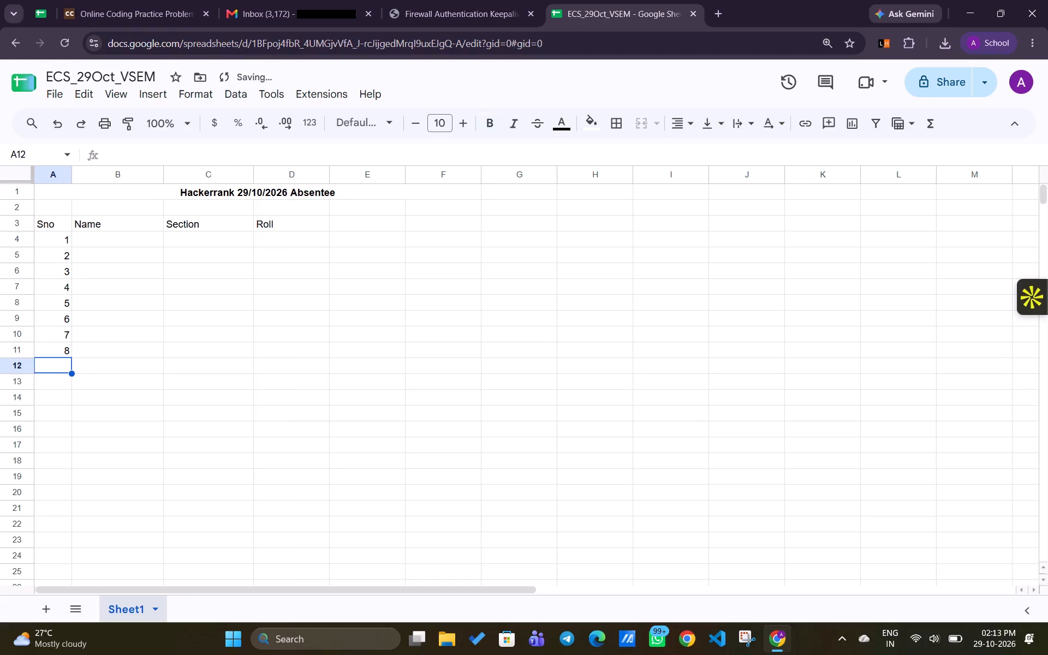
key("9")
key("Down")
type("10")
key("Down")
type("11")
key("Down")
type("12")
key("Down")
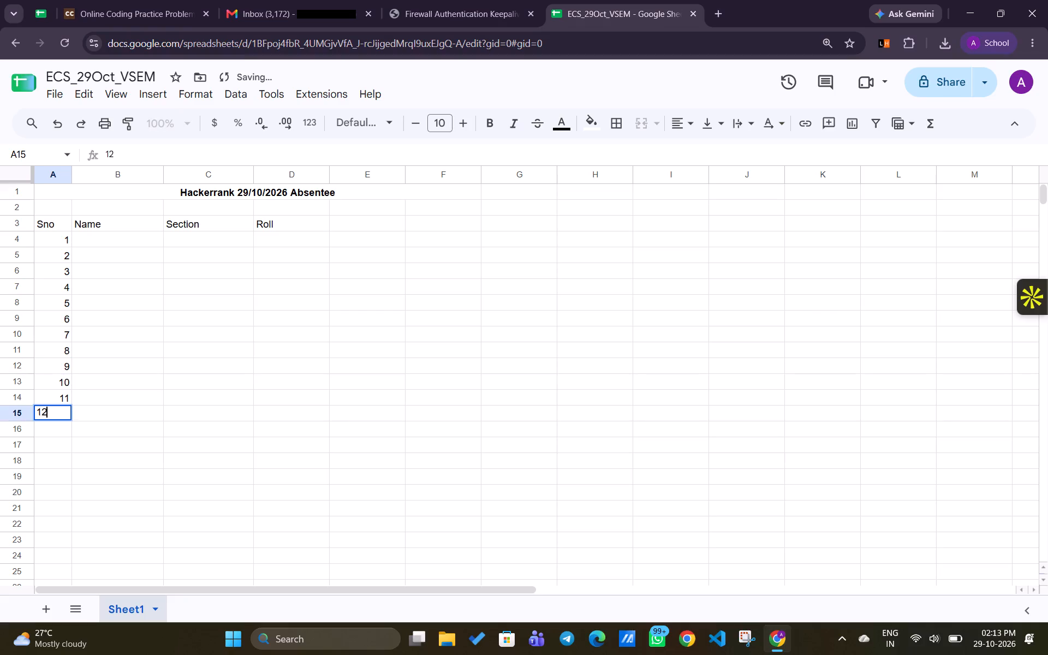
Continue the Sno column with the serial numbers 13 to 18 in cells A16 to A21.
type("13")
key("Down")
type("14")
key("Down")
type("15")
key("Down")
type("16")
key("Down")
type("17")
key("Down")
type("18")
key("Up")
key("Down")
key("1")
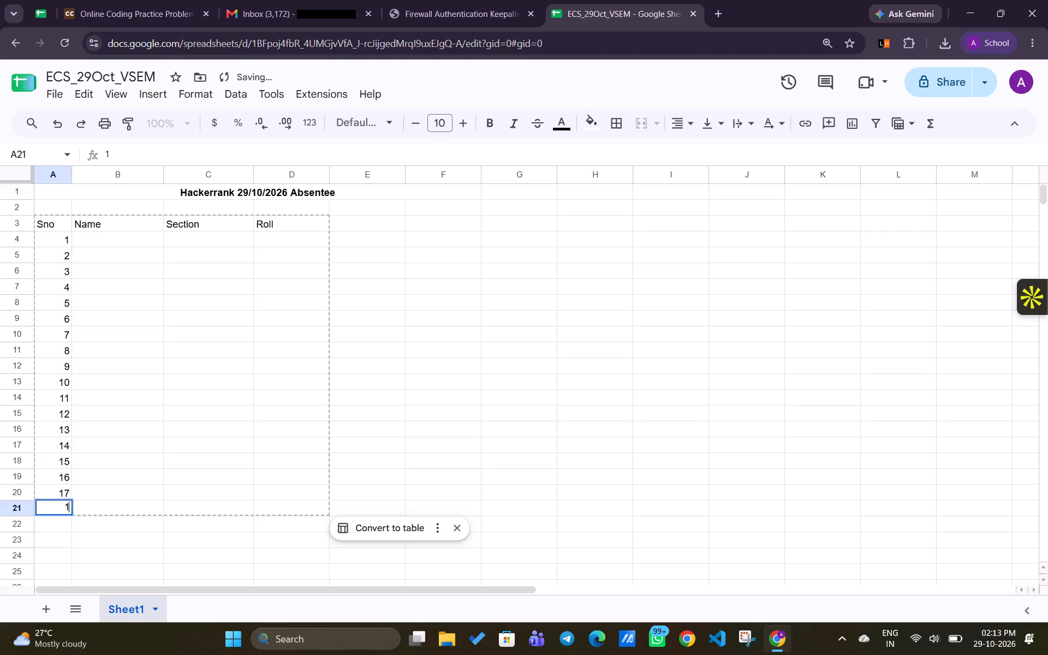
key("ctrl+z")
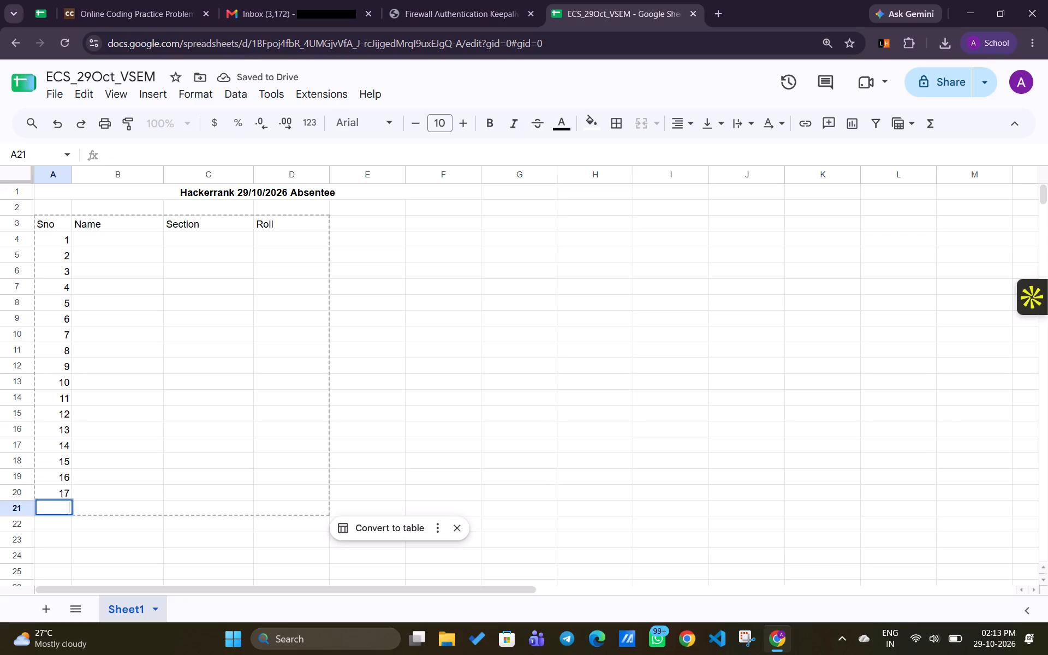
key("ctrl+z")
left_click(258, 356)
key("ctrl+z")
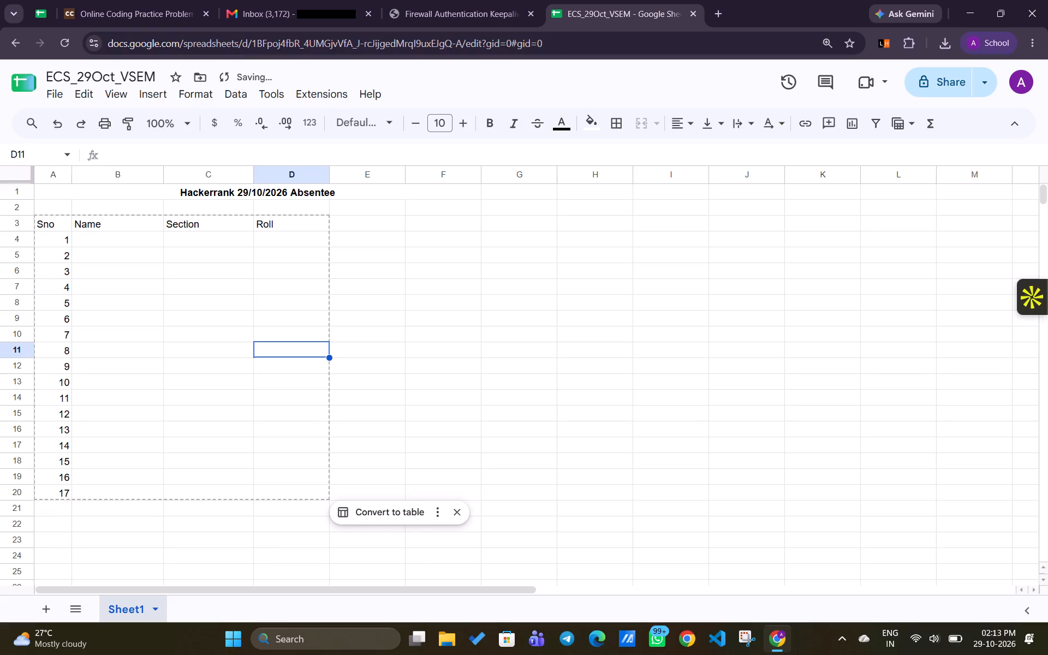
Continue the Sno column with the serial numbers 19 to 22 in cells A22 to A25.
left_click(62, 522)
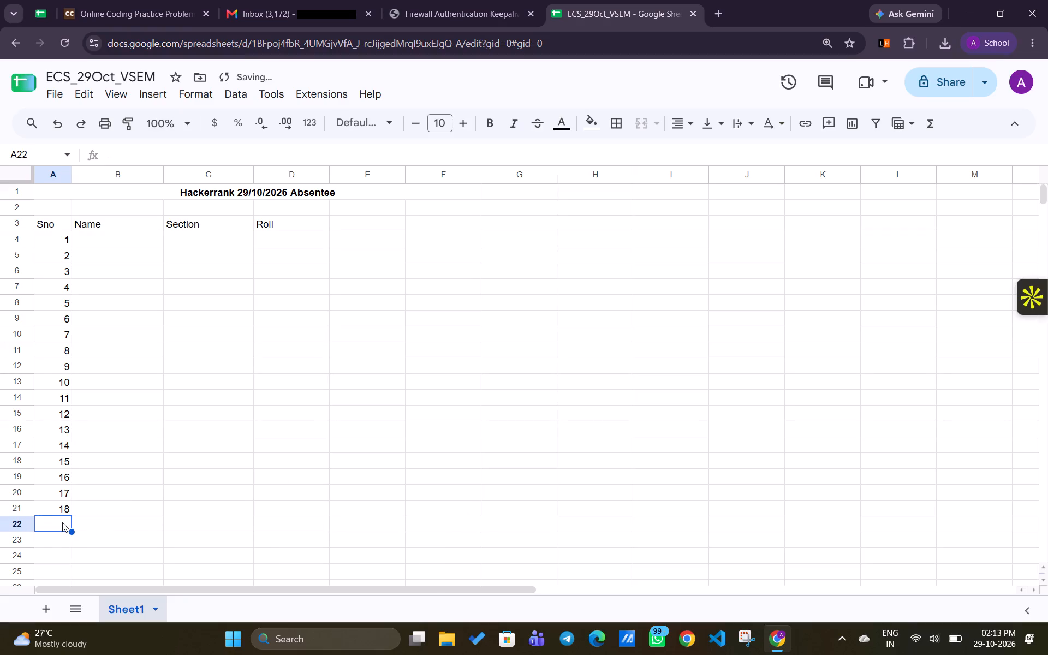
type("19")
key("Down")
key("1")
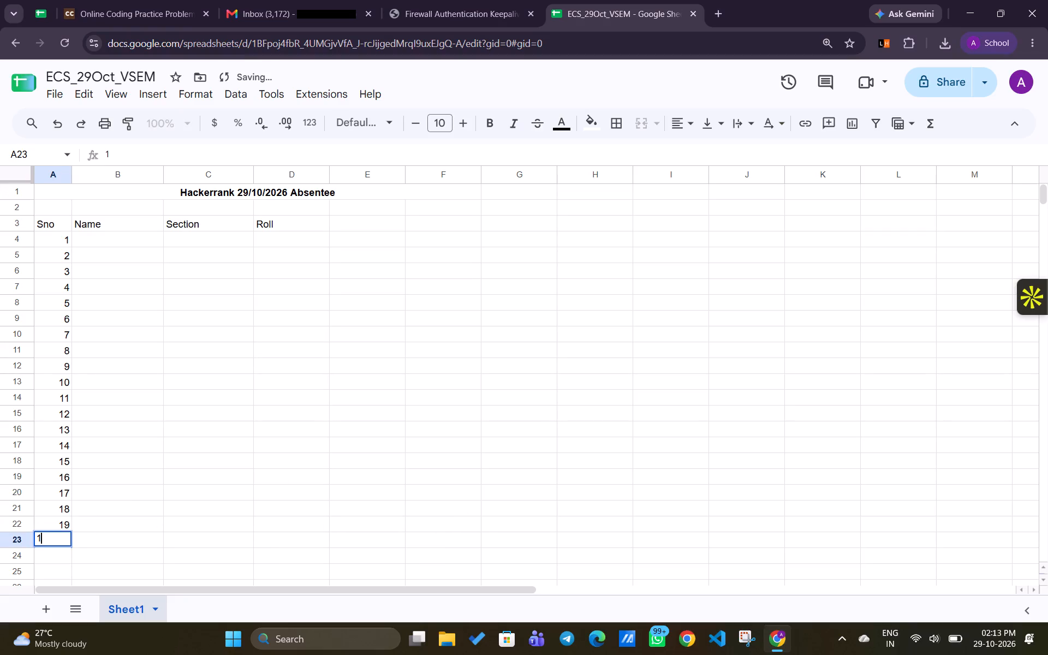
key("BackSpace")
type("20")
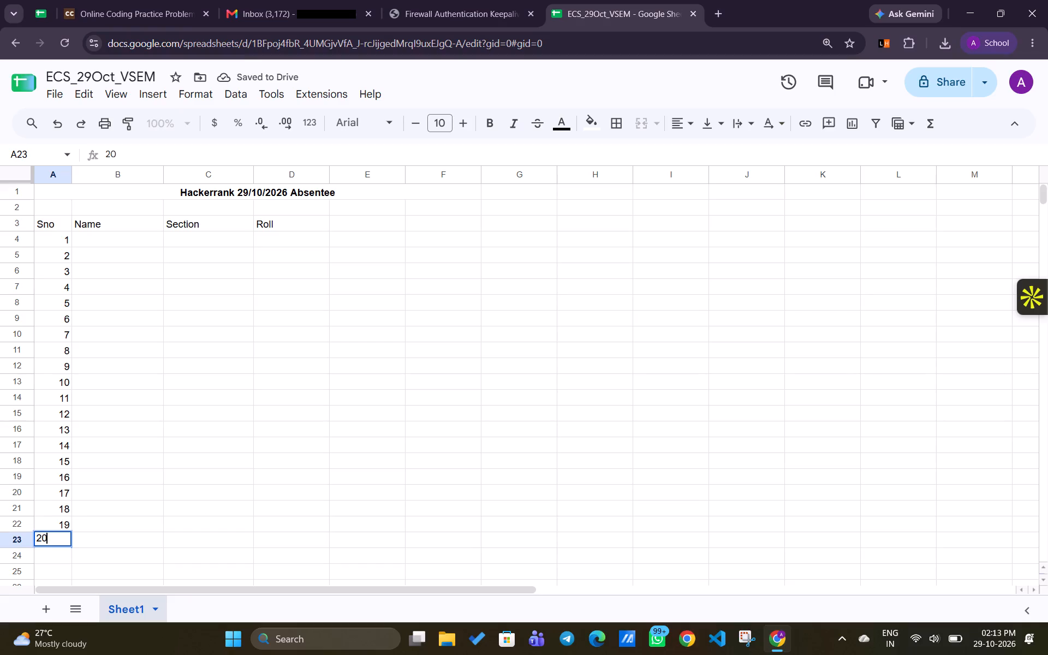
key("Down")
type("21")
key("Down")
type("22")
key("Down")
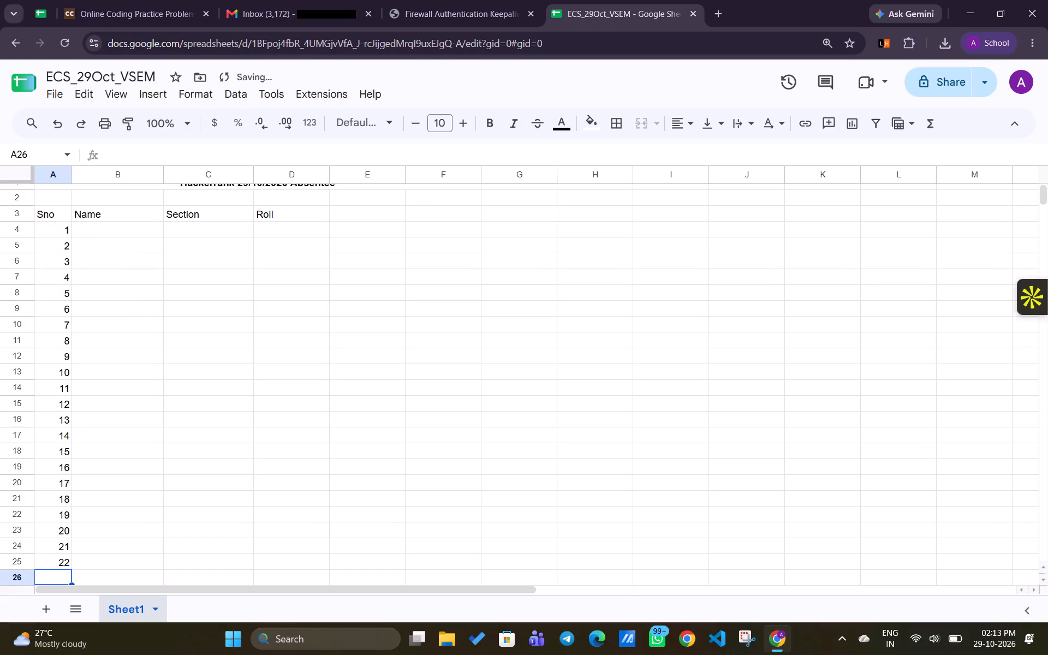
Complete the Sno column with the serial numbers 23 to 25 in cells A26 to A28.
type("23")
key("Down")
type("234")
key("BackSpace")
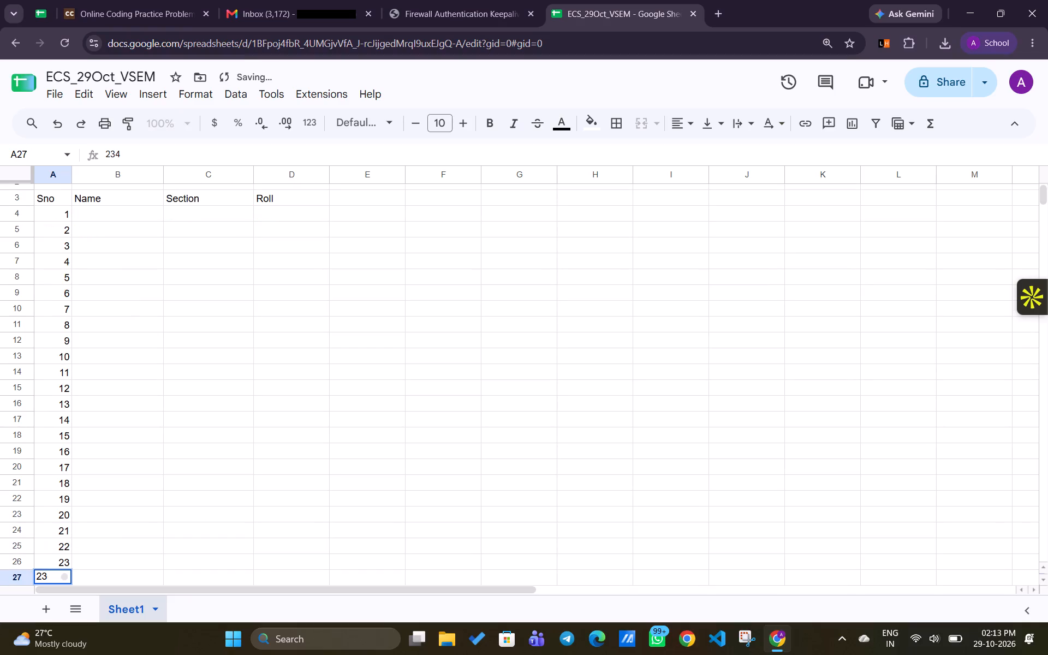
key("BackSpace")
key("4")
key("Down")
type("25")
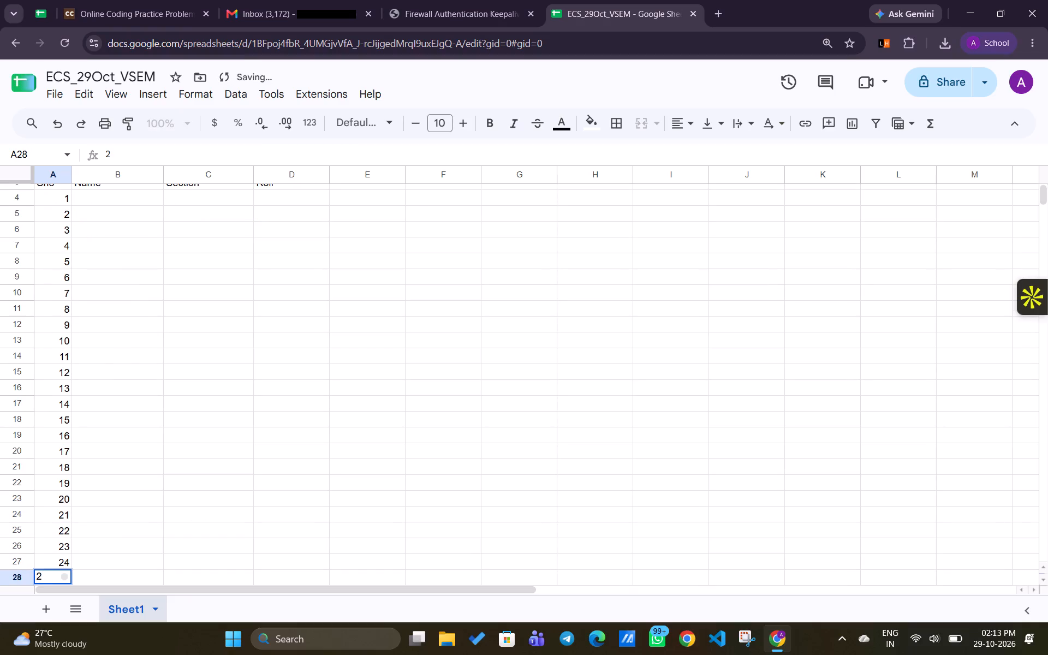
key("Return")
scroll(62, 510, "up", 7)
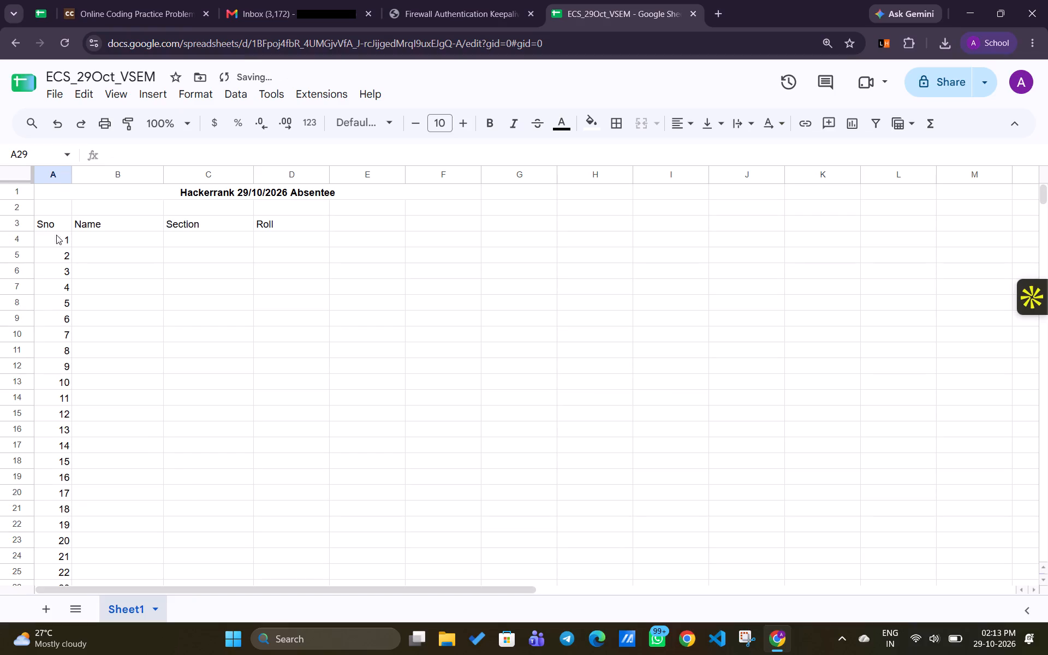
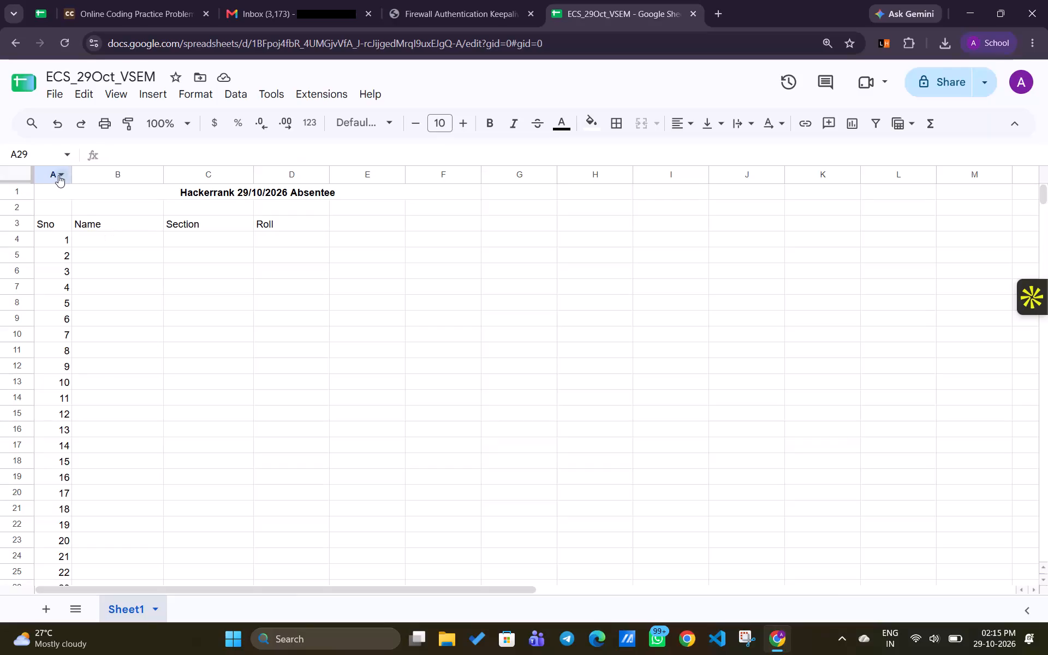
Select the entire column A, which holds the Sno header and the serial numbers.
left_click(57, 175)
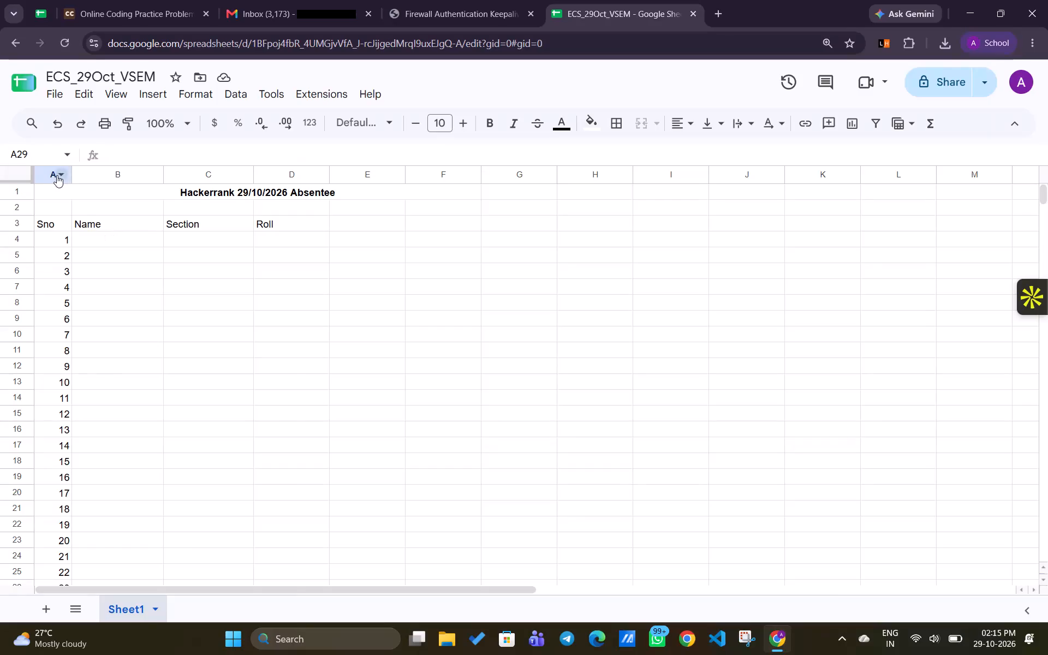
left_click(40, 177)
left_click(48, 179)
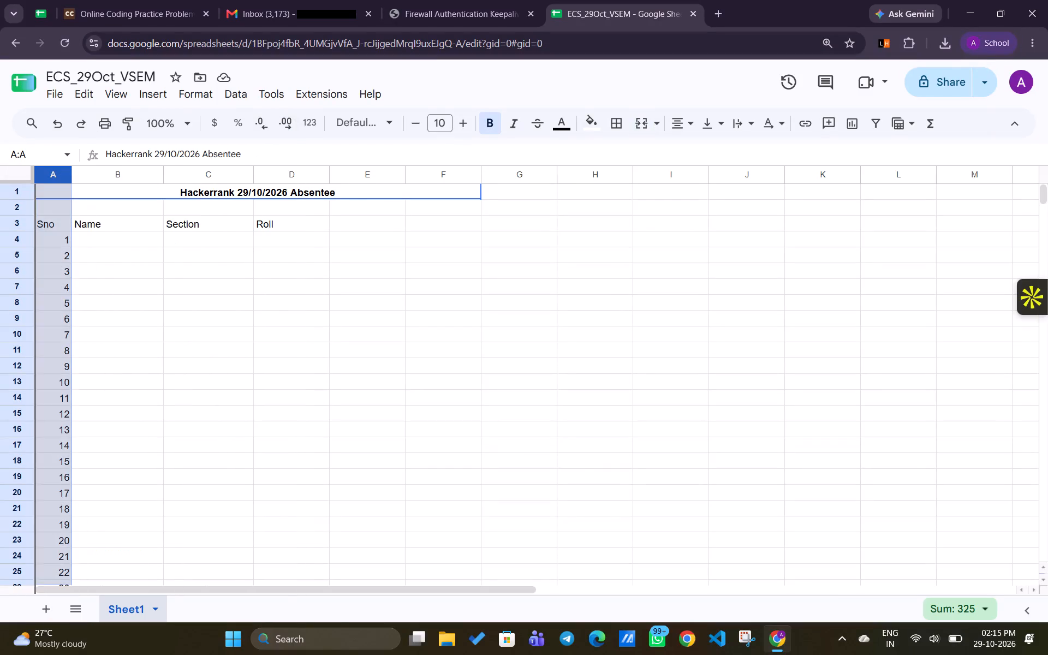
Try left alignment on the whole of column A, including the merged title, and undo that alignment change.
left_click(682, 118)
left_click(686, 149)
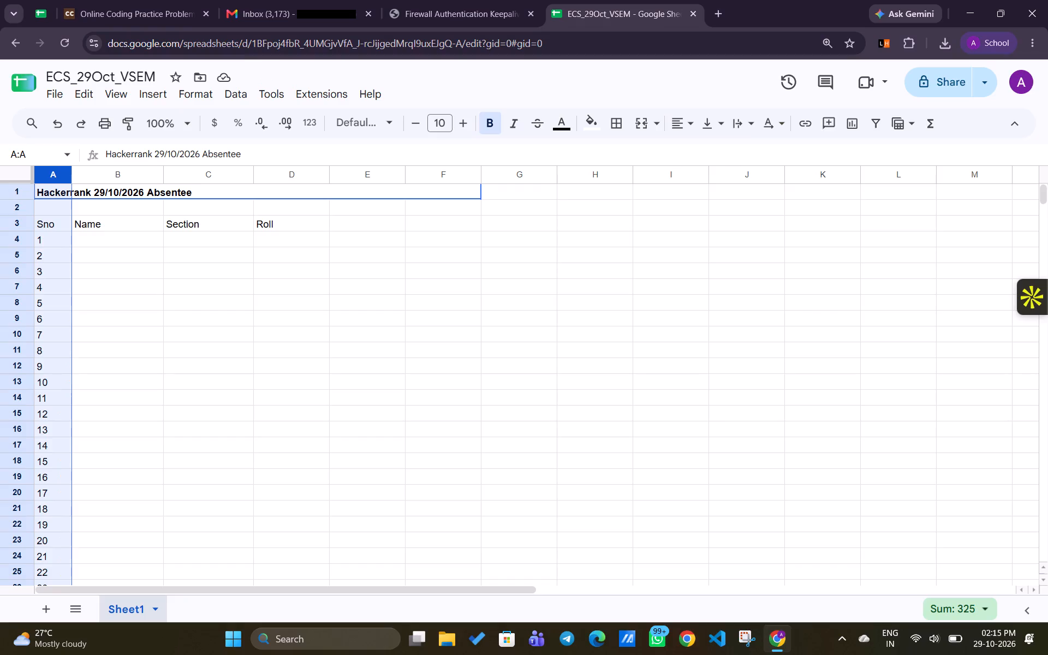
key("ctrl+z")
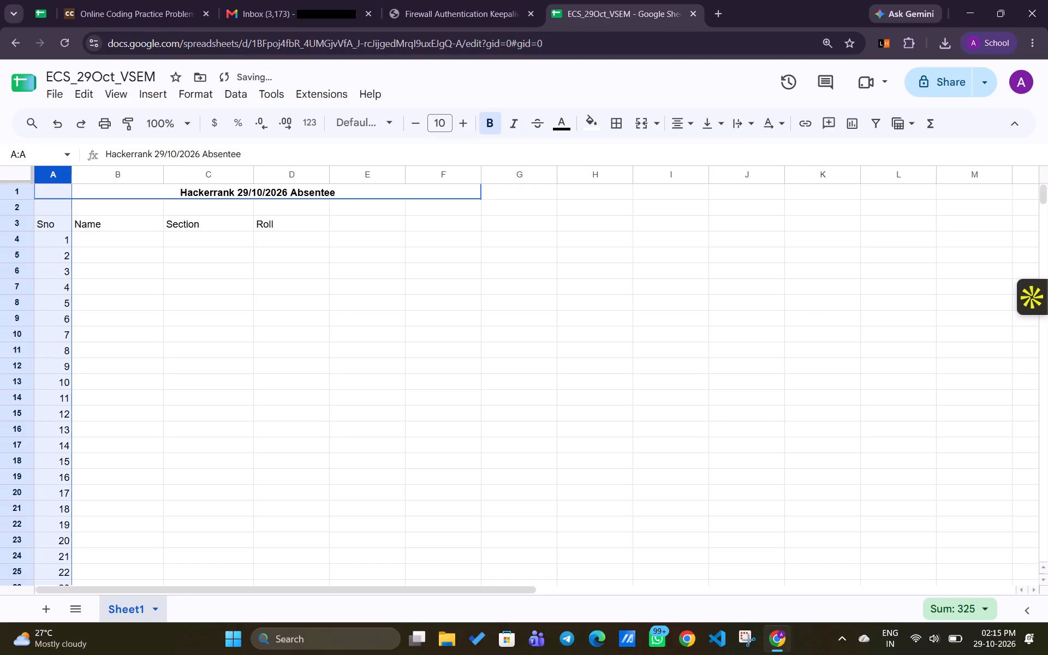
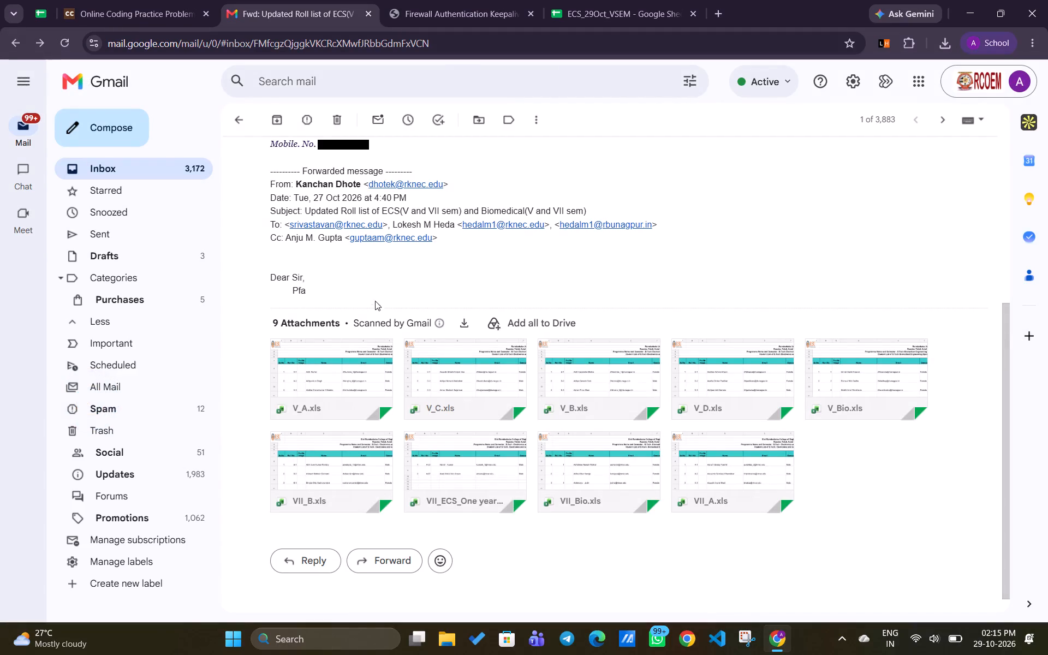
Open the V_B.xls roll list attached to the forwarded email.
left_click(572, 368)
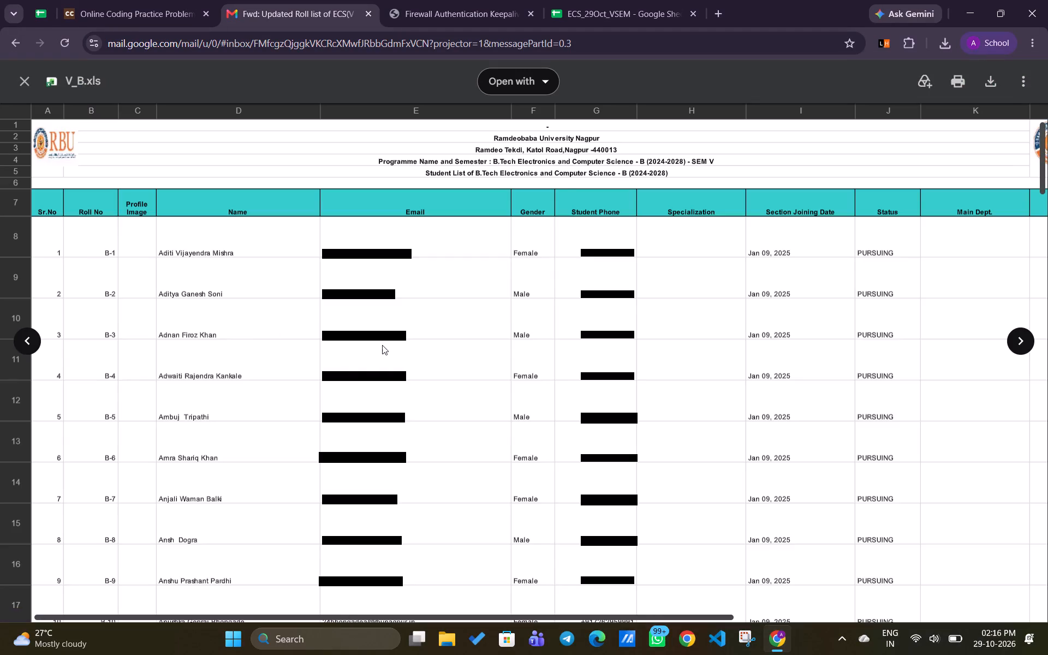
scroll(382, 345, "down", 1)
scroll(382, 345, "up", 8)
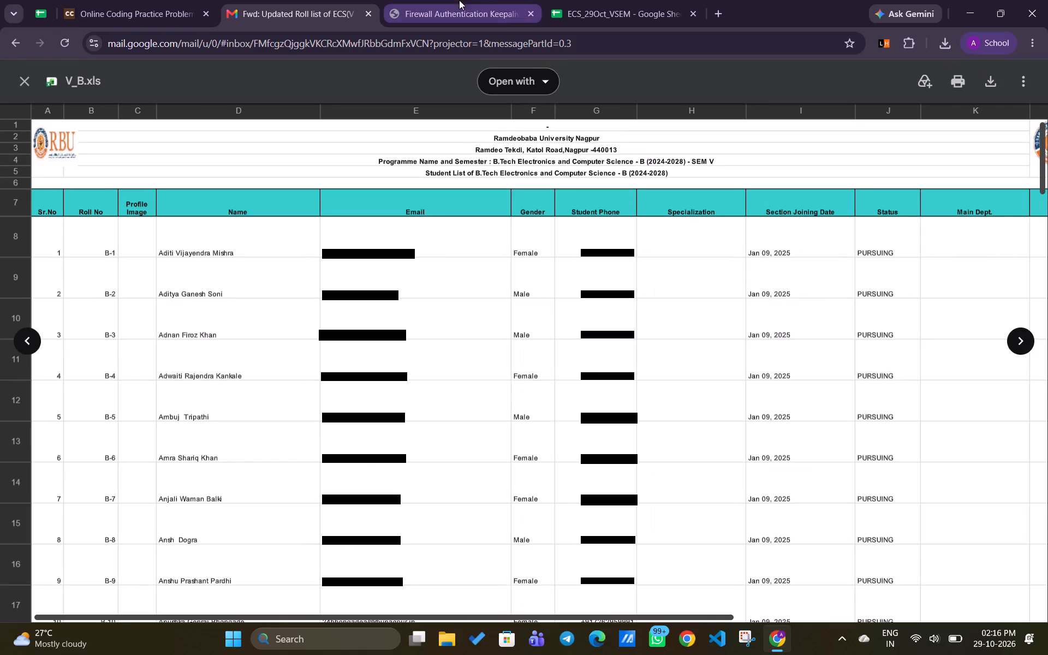
Open a new blank browser tab.
left_click(719, 2)
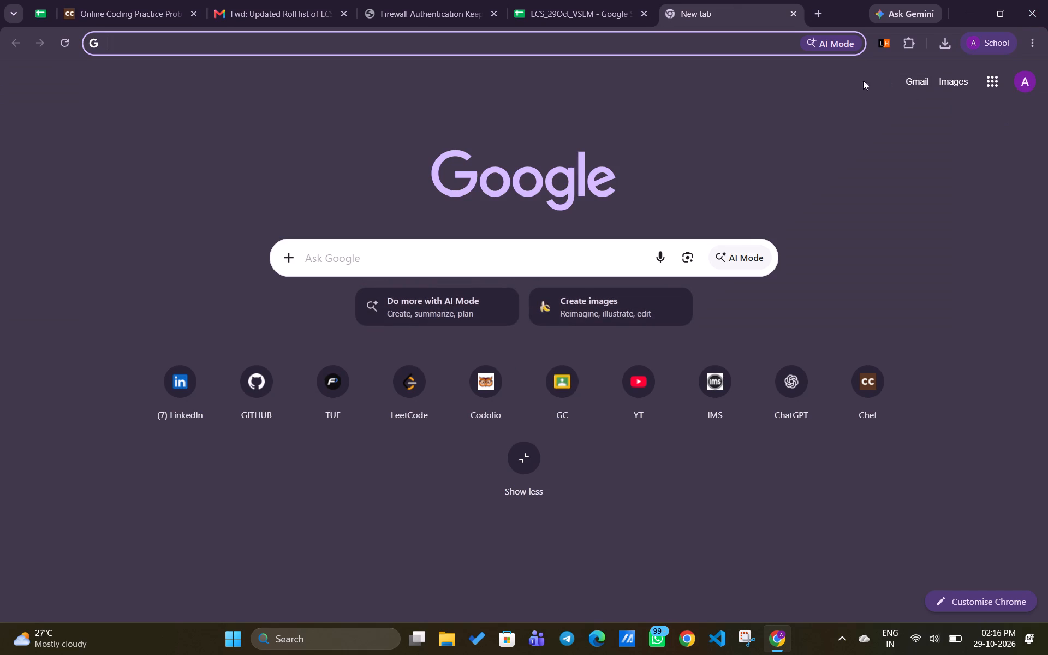
Copy all student names from roll B-1 through B-74 in the V_B.xls roll list.
left_click(341, 0)
left_click_drag(263, 241, 266, 460)
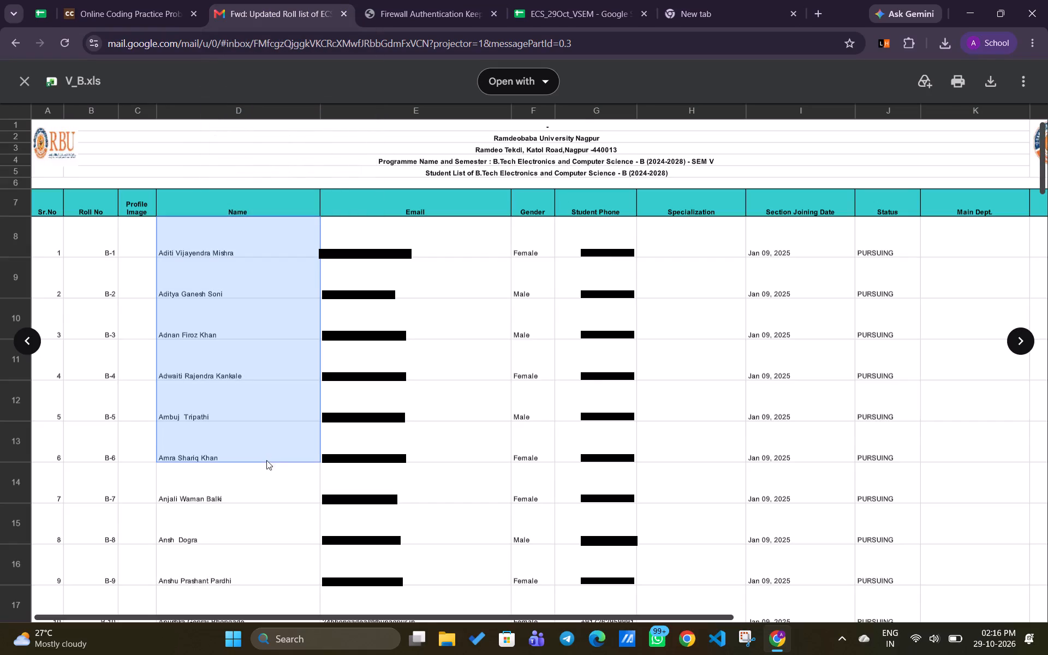
left_click_drag(266, 460, 263, 608)
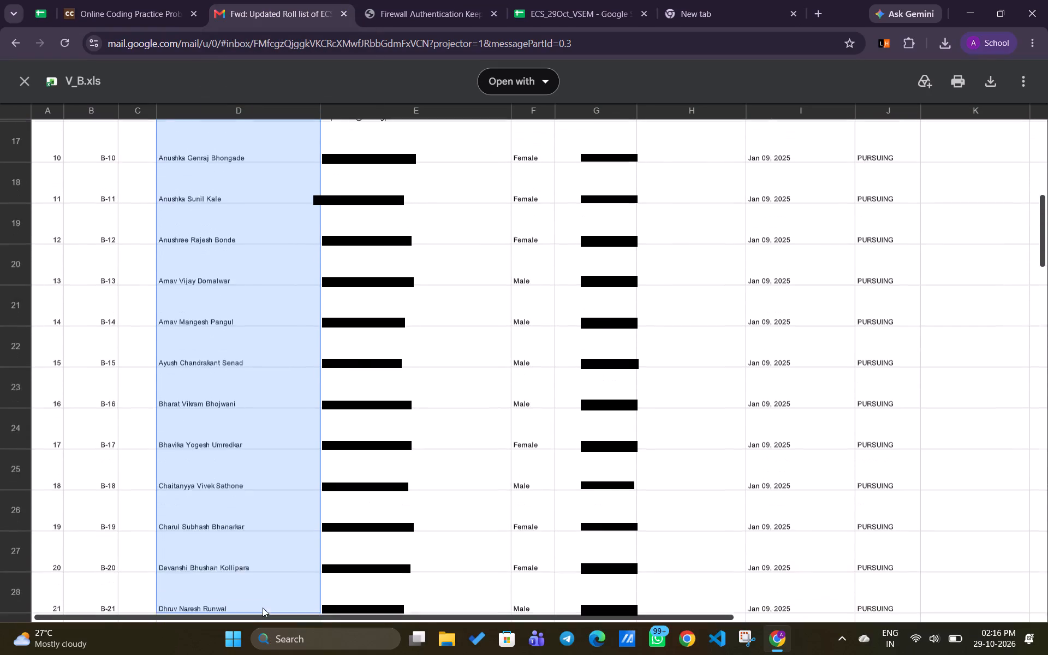
left_click_drag(263, 608, 257, 562)
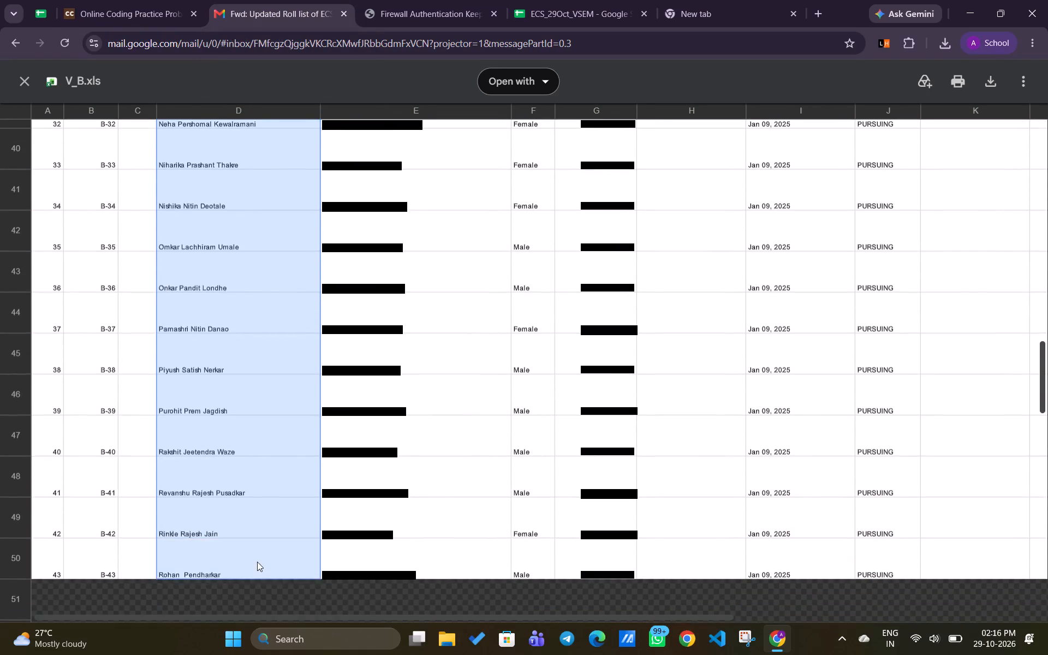
left_click_drag(257, 562, 243, 634)
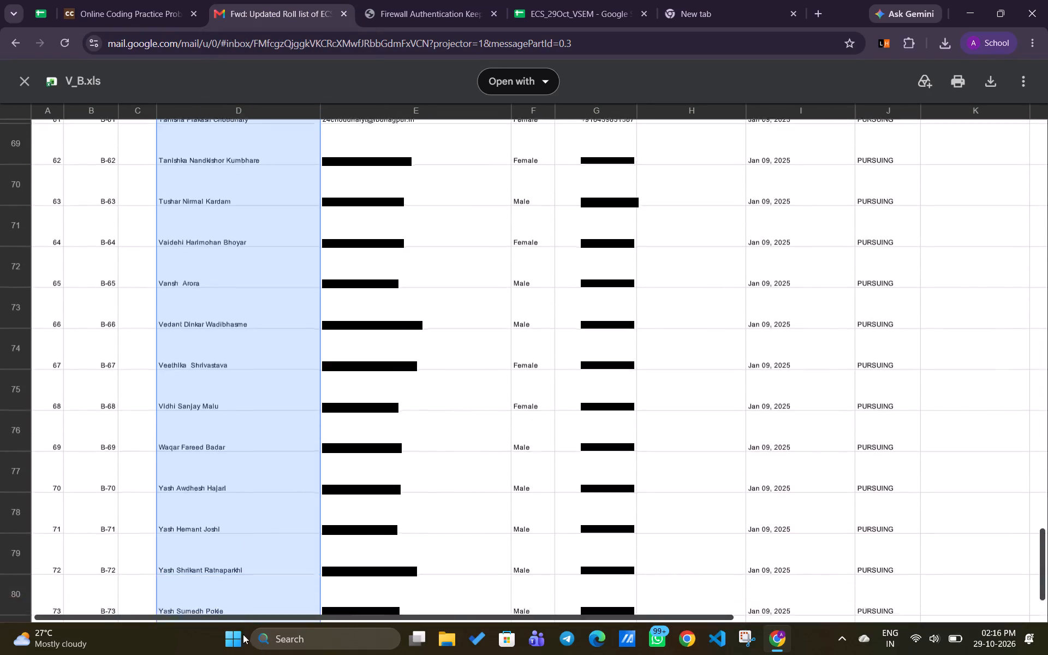
left_click_drag(243, 634, 239, 593)
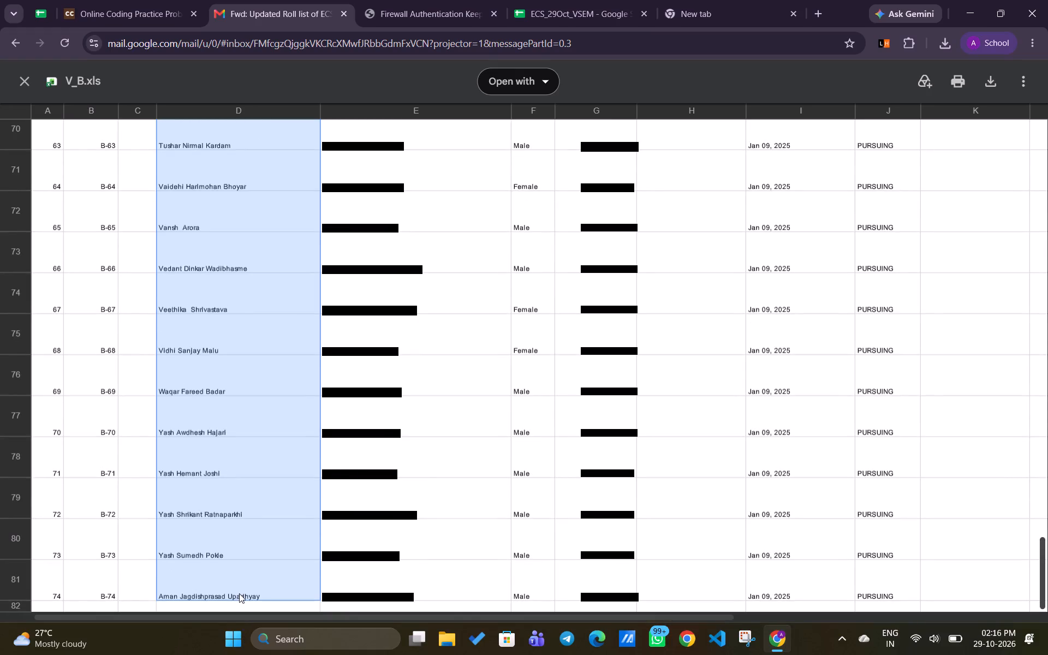
key("ctrl+c")
Bring up the blank new browser tab, ready for the copied section B names.
left_click(613, 0)
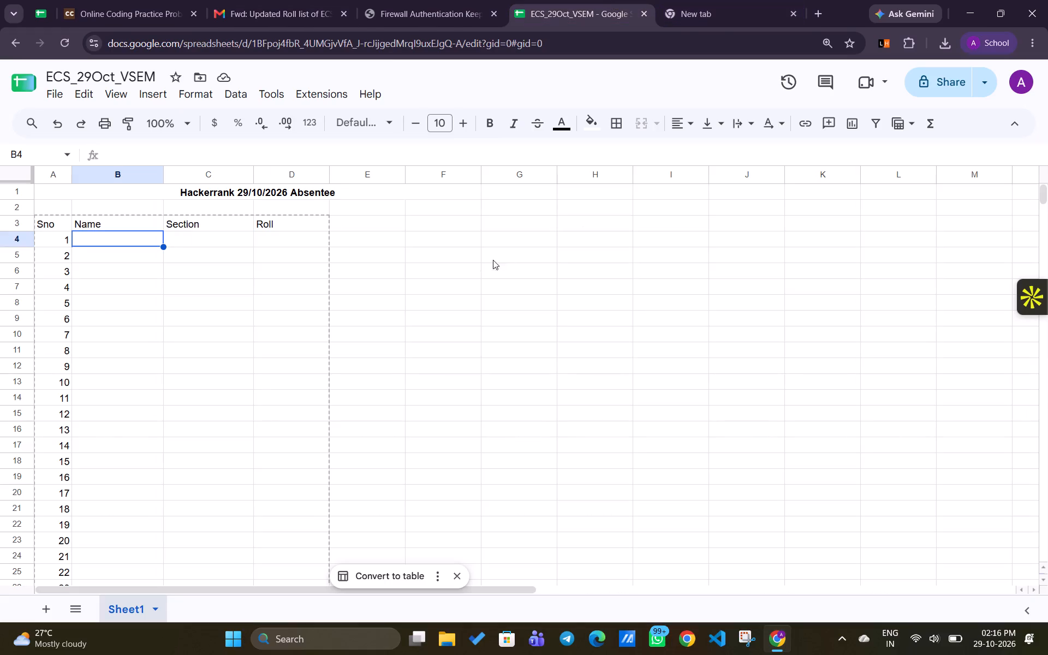
left_click(511, 265)
left_click(671, 0)
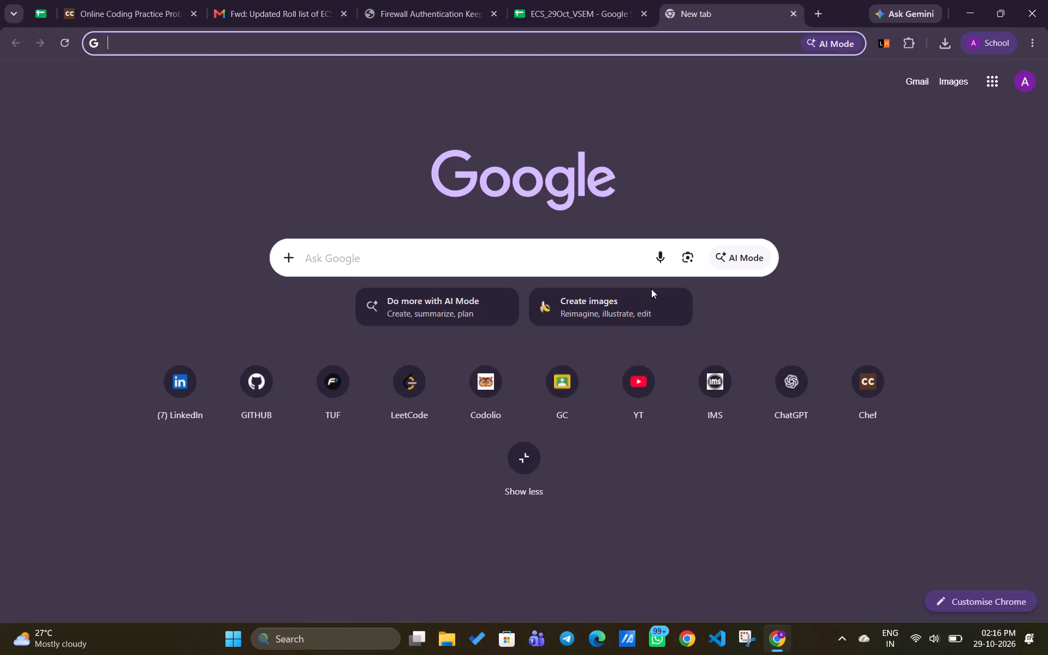
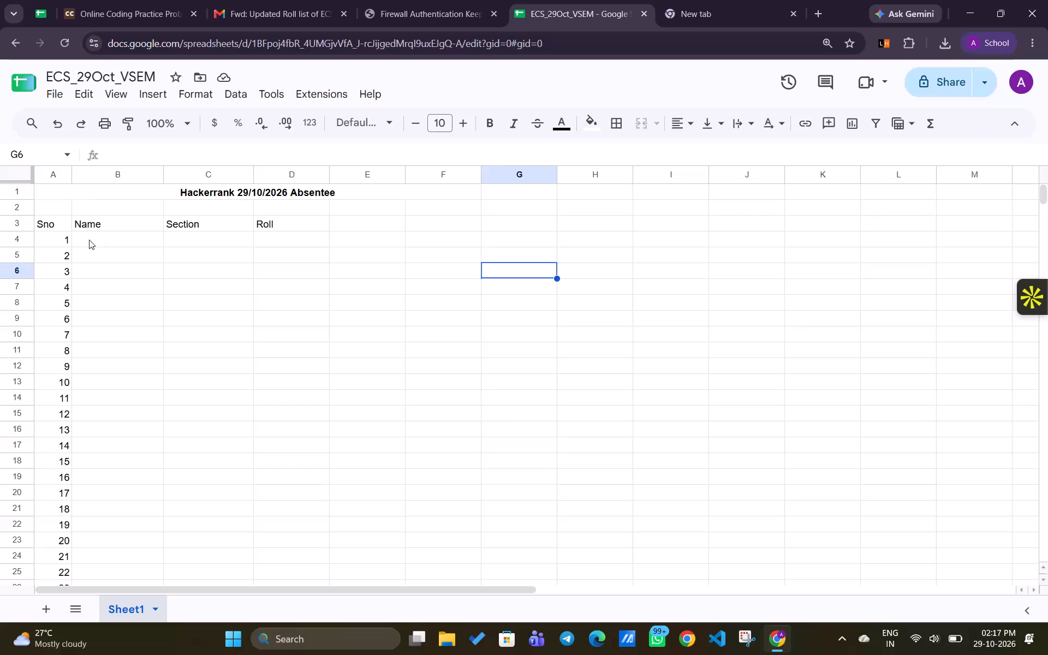
Paste the copied section B names into the Name column starting at row 4, and widen the column to fit them.
left_click(88, 236)
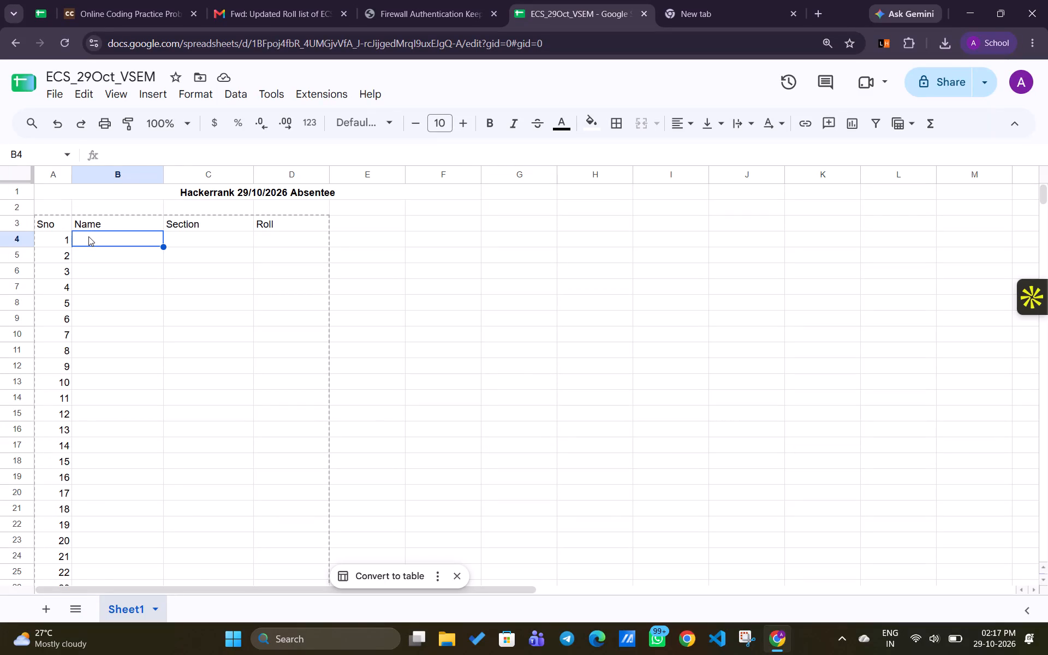
key("ctrl+v")
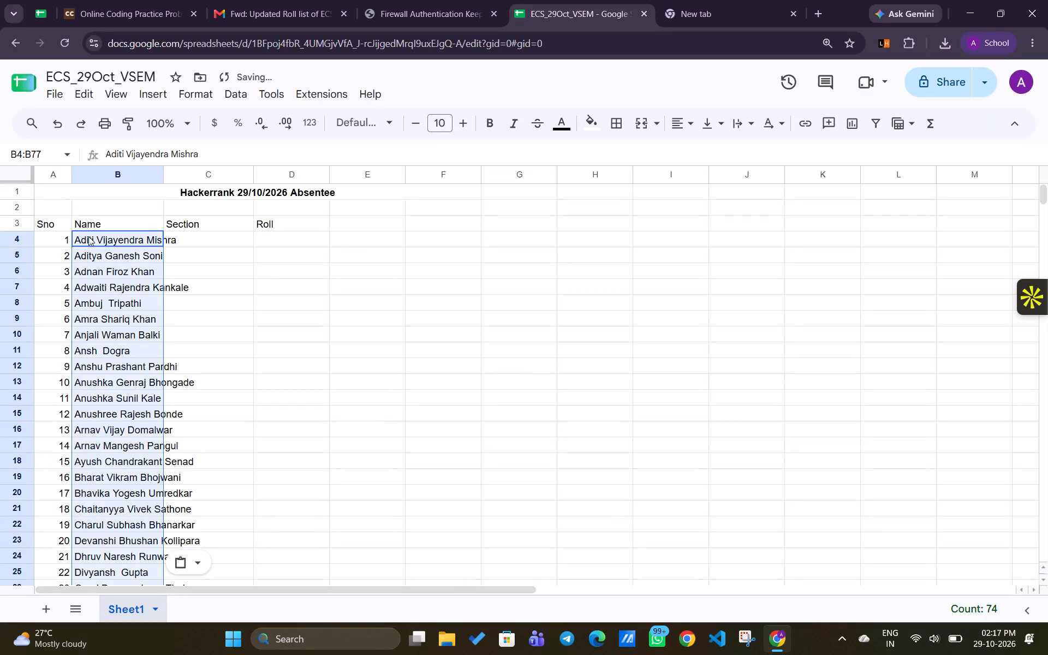
left_click(135, 175)
left_click_drag(167, 175, 229, 181)
Extend the Sno numbering down through row 77 so that every pasted name has a serial number.
scroll(270, 355, "down", 6)
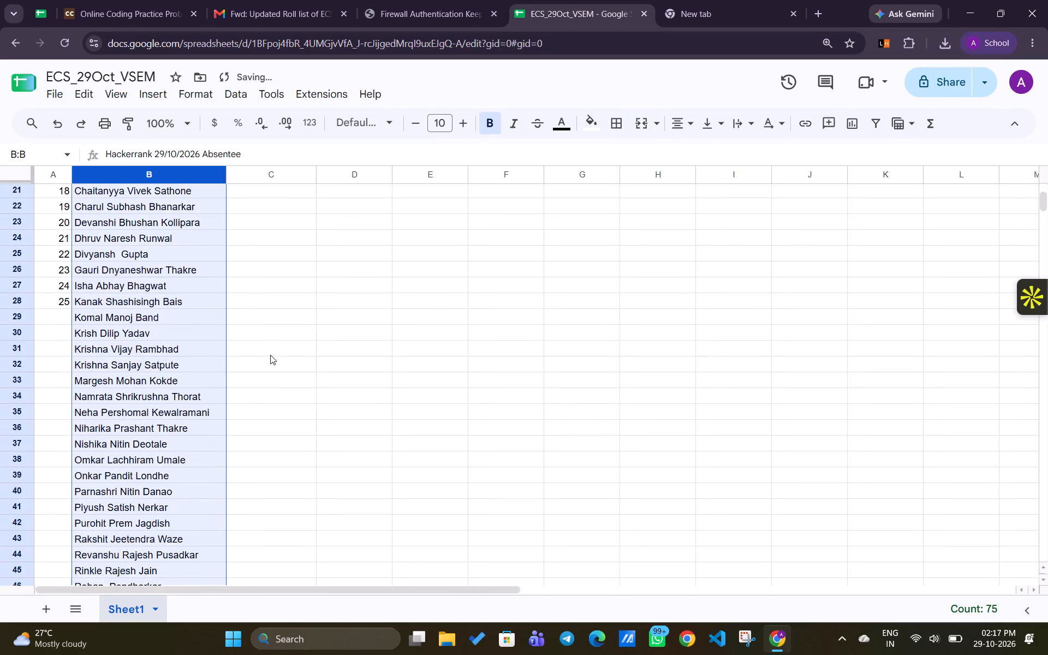
scroll(270, 355, "down", 6)
scroll(270, 355, "up", 6)
scroll(270, 355, "down", 1)
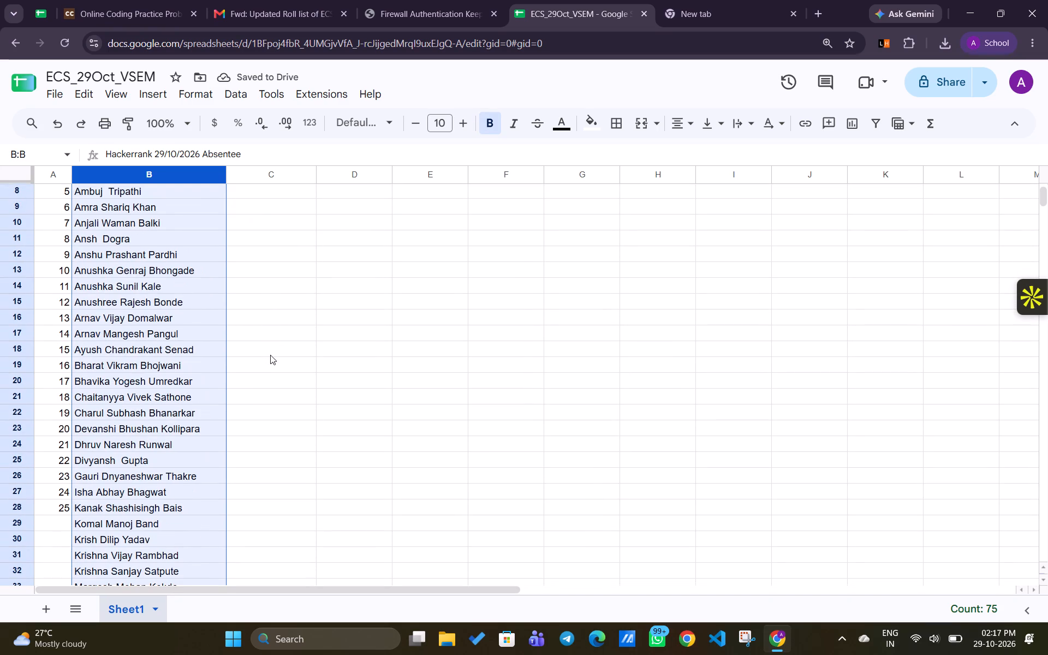
left_click_drag(65, 243, 67, 531)
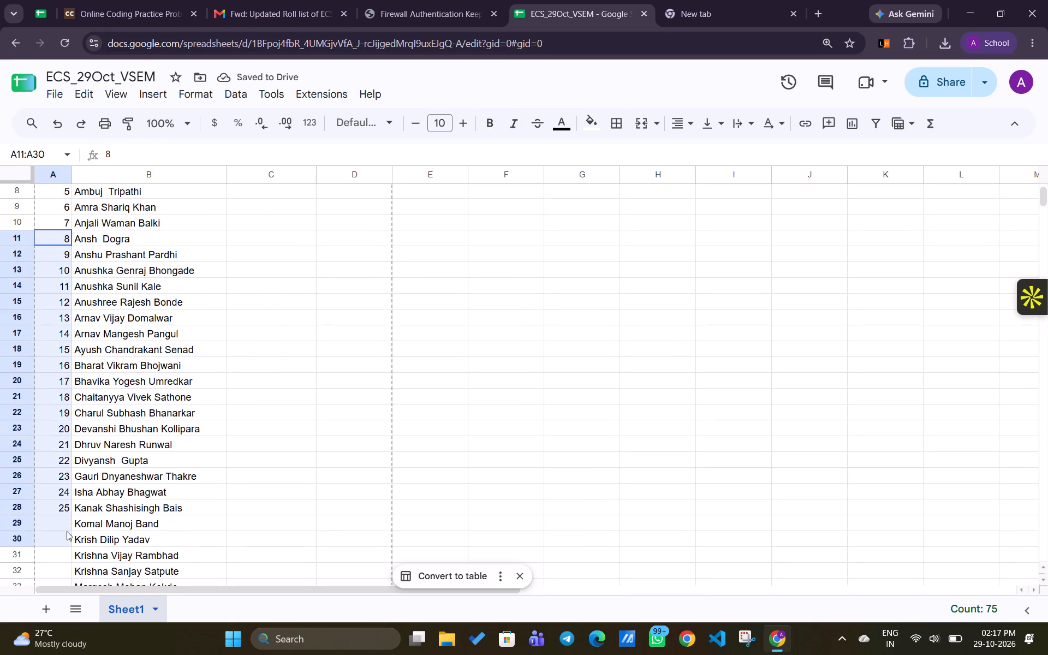
left_click_drag(67, 531, 61, 510)
left_click_drag(71, 515, 80, 641)
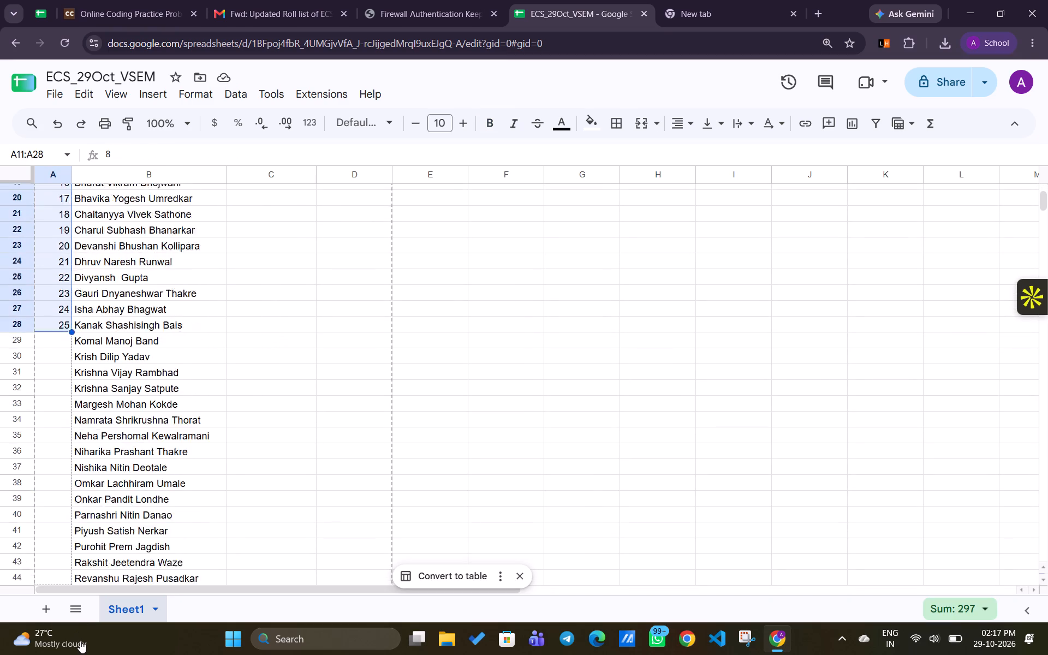
left_click_drag(80, 641, 48, 368)
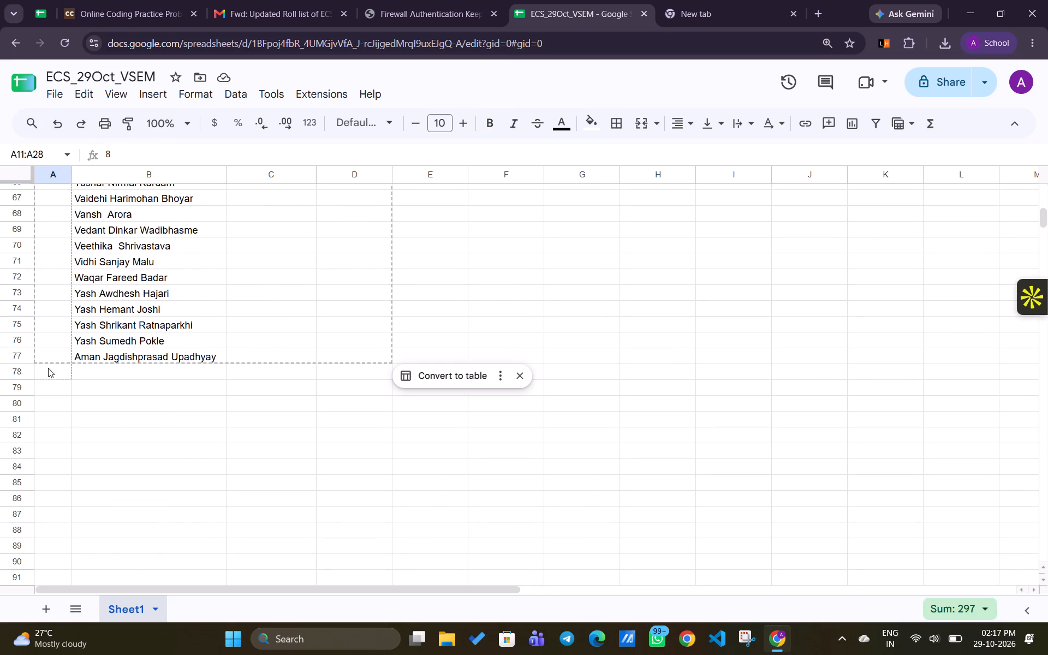
left_click_drag(48, 368, 50, 358)
Review the numbered name list and check it against the end of the V_B.xls roll list.
scroll(305, 443, "up", 9)
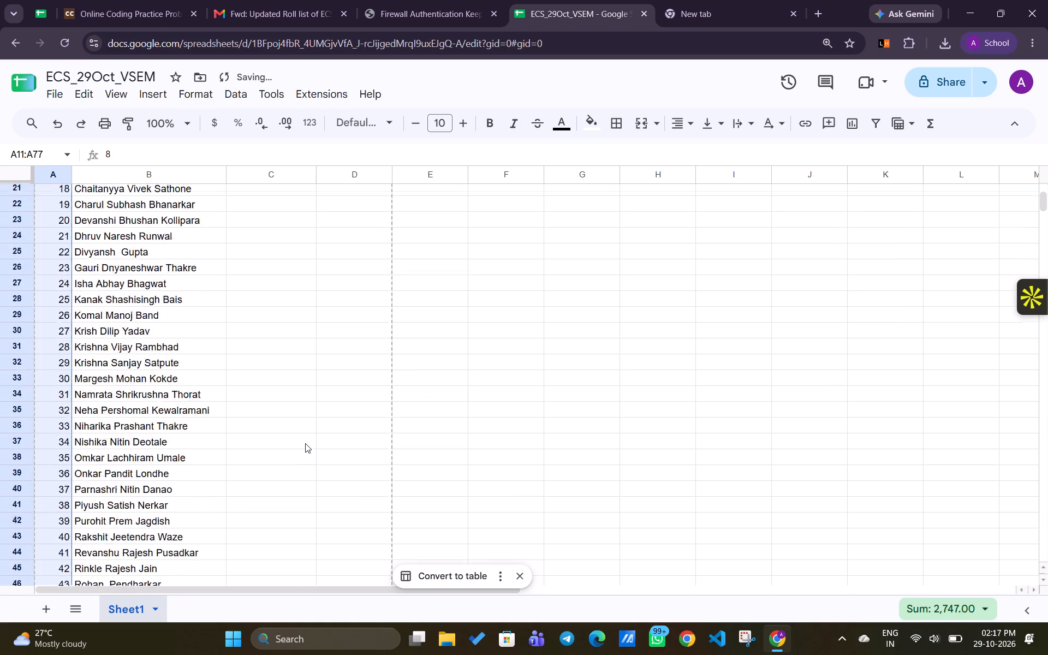
scroll(305, 443, "down", 1)
scroll(98, 207, "up", 1)
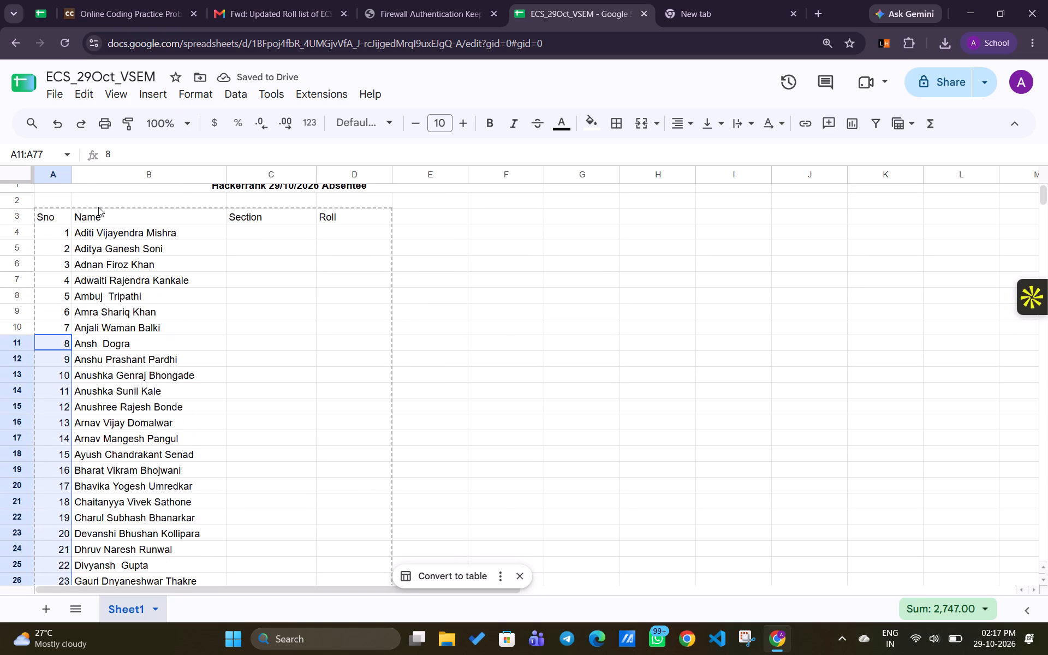
scroll(98, 207, "up", 1)
scroll(98, 207, "down", 5)
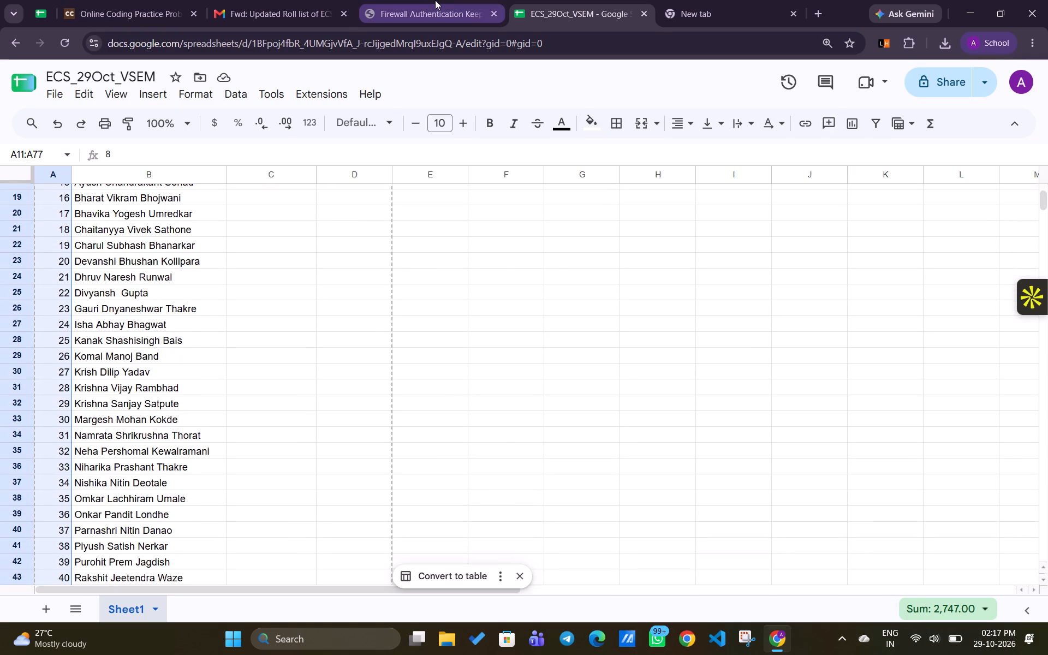
left_click(318, 0)
scroll(386, 398, "down", 6)
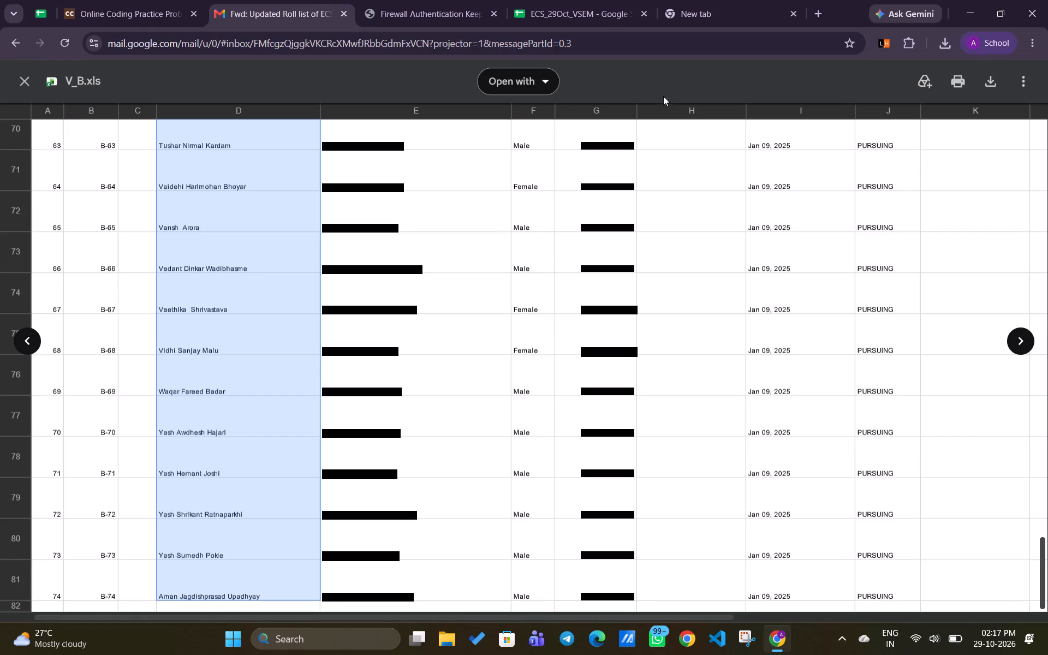
left_click(591, 0)
scroll(195, 318, "right", 1)
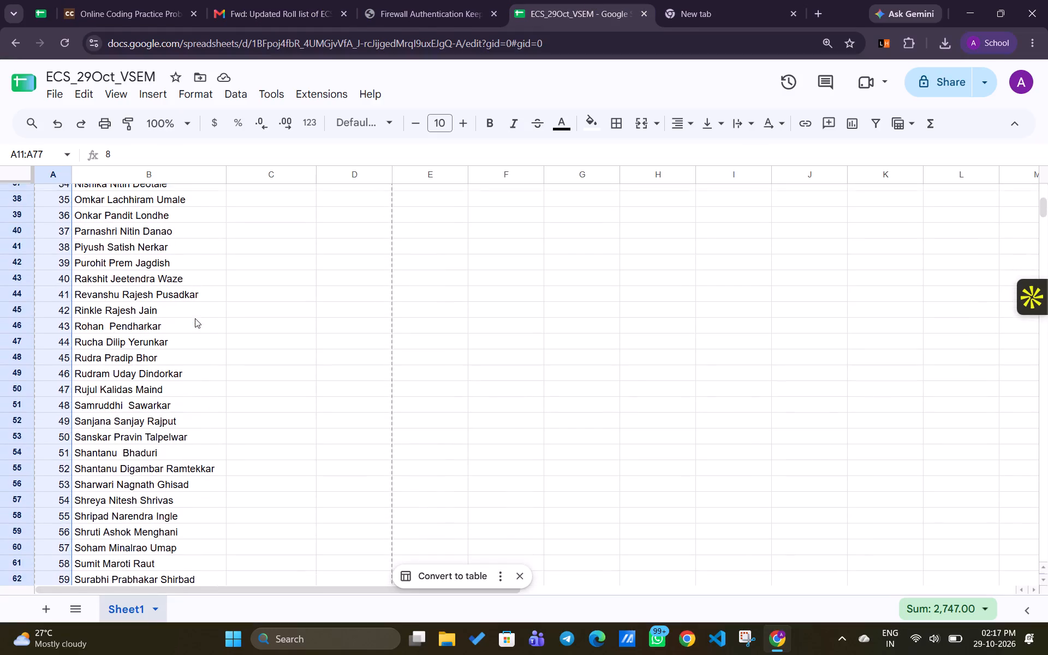
scroll(195, 318, "right", 1)
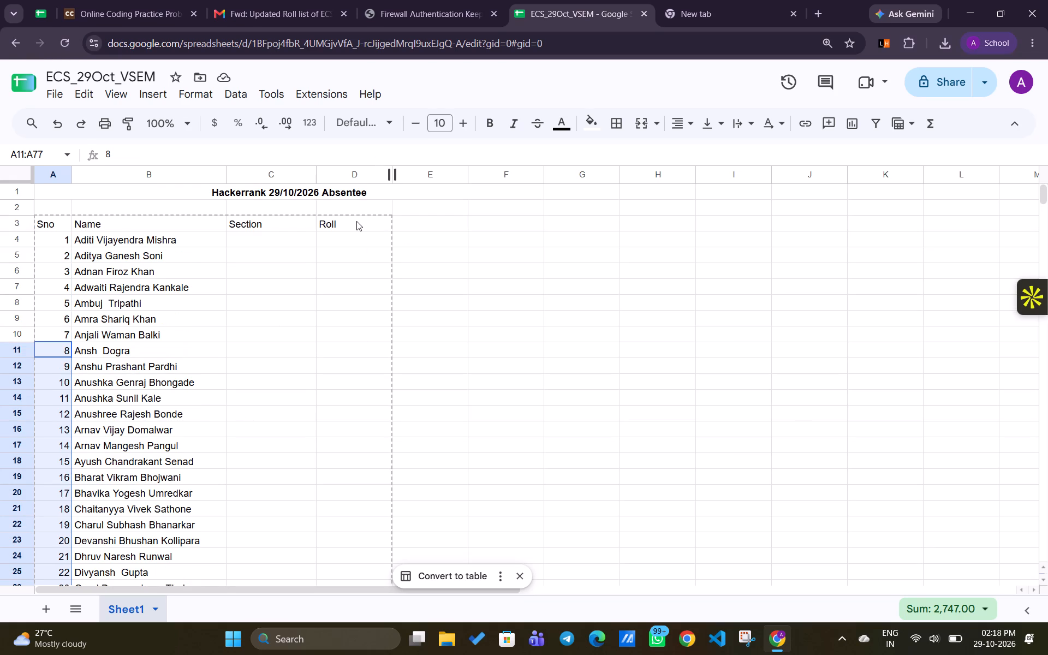
Clear the Roll header in cell D3.
left_click(354, 174)
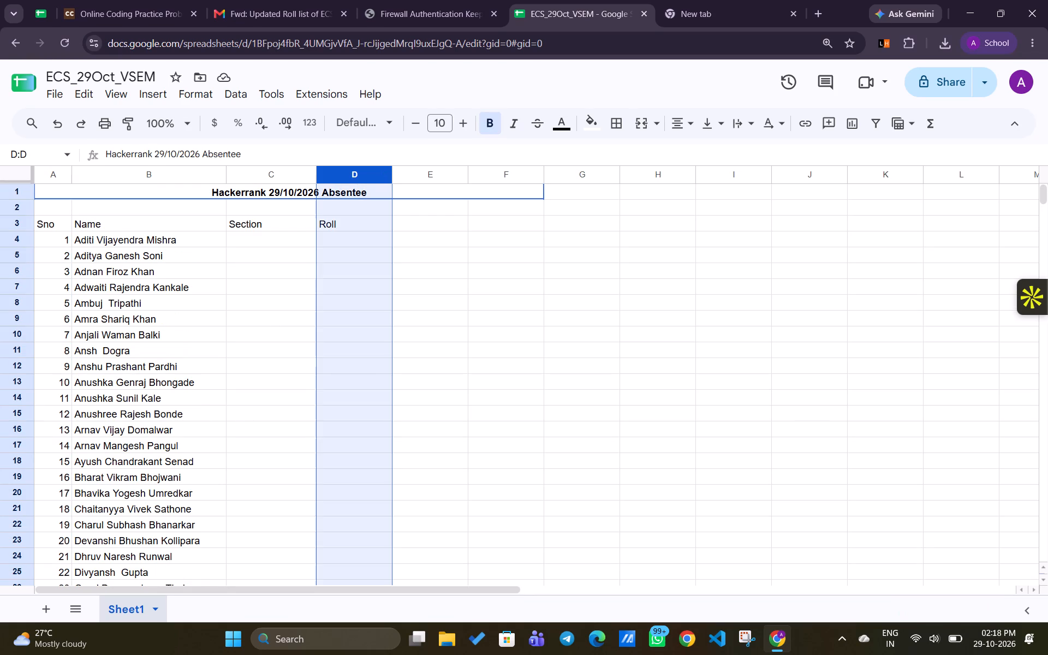
left_click(359, 186)
left_click(354, 182)
double_click(343, 218)
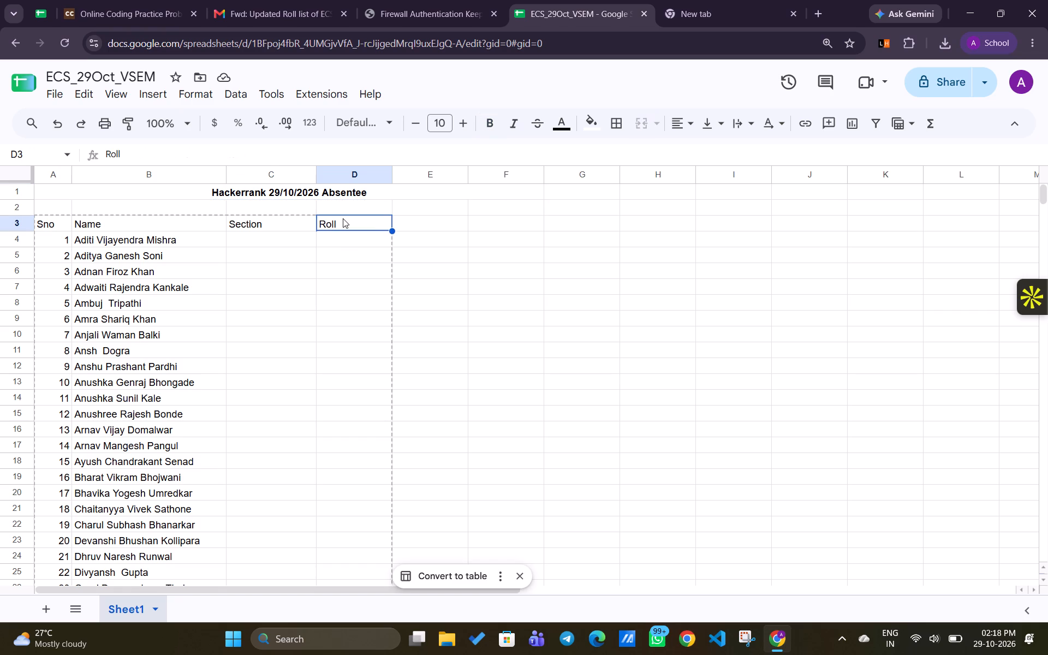
triple_click(343, 218)
key("BackSpace")
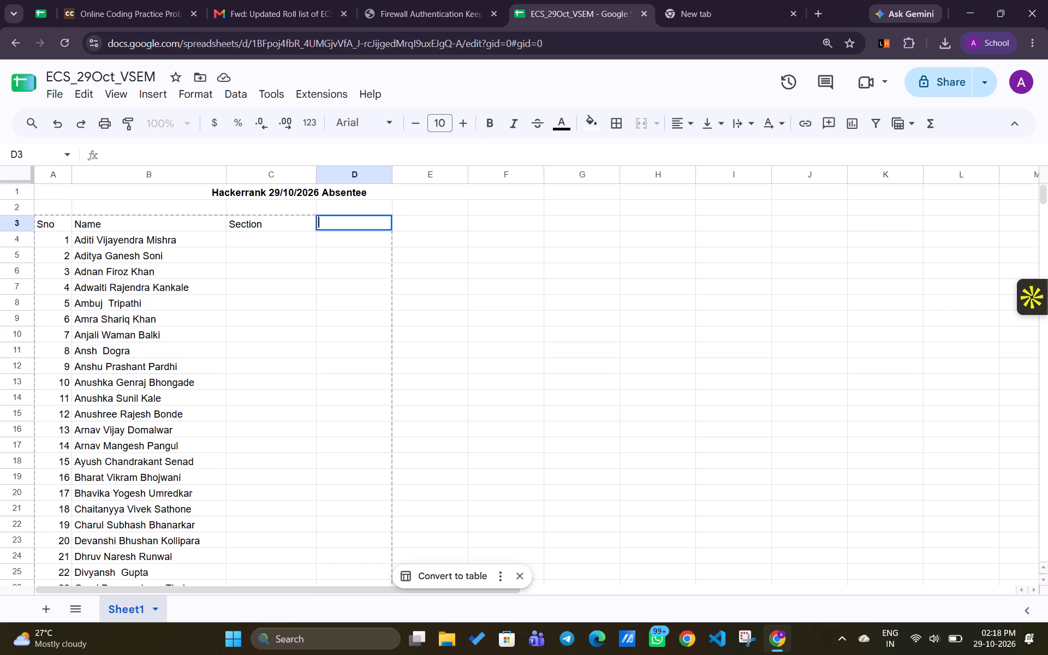
Replace the Section header in cell C3 with A/P.
left_click(258, 223)
key("BackSpace")
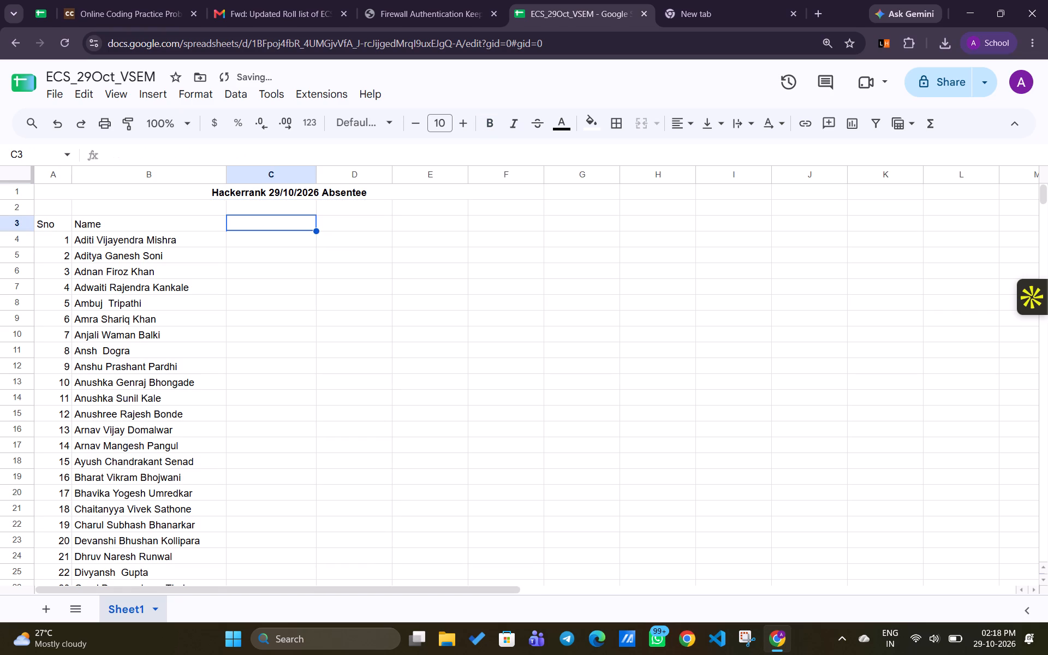
double_click(255, 223)
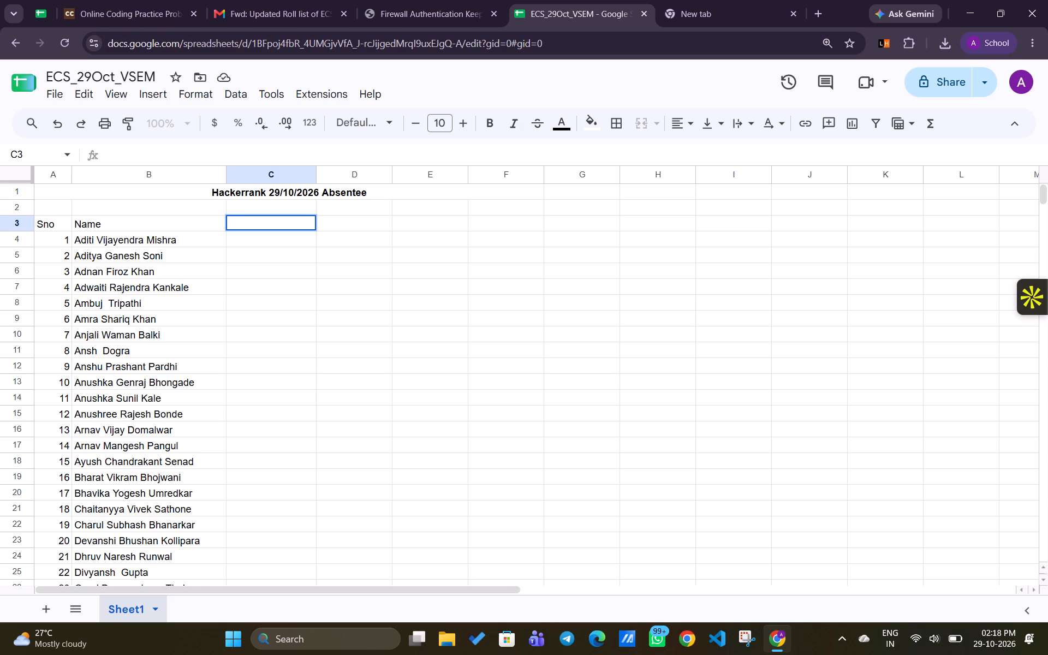
type("A/P")
key("Return")
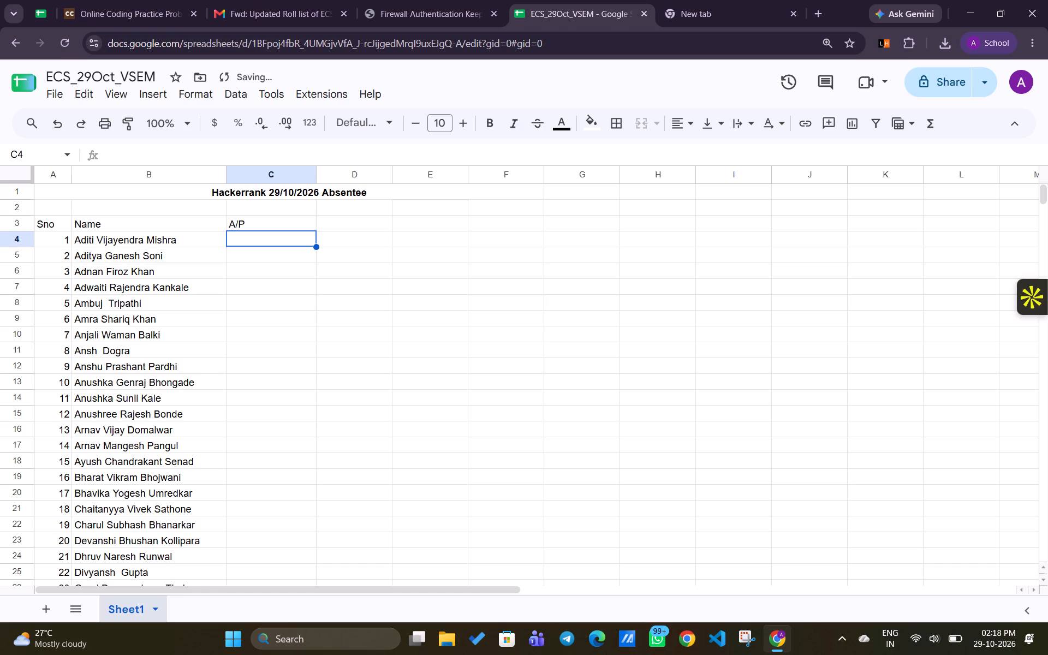
Mark serial 1 as P in the A/P column and enter a blank space for serials 2 and 3.
key("p")
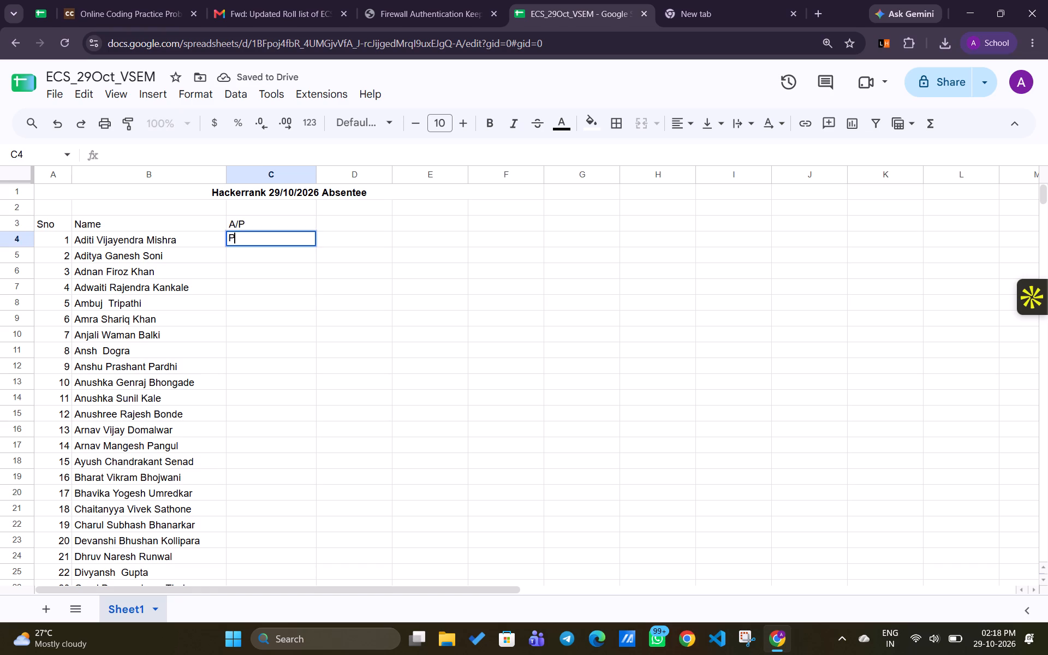
key("Down")
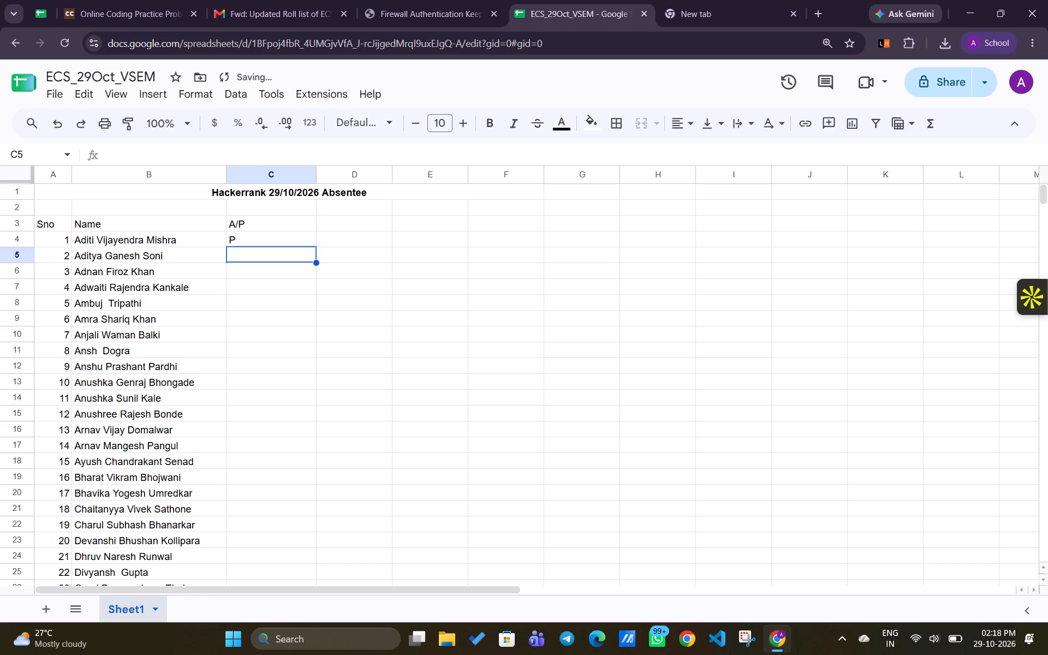
key("space")
key("Down")
key("space")
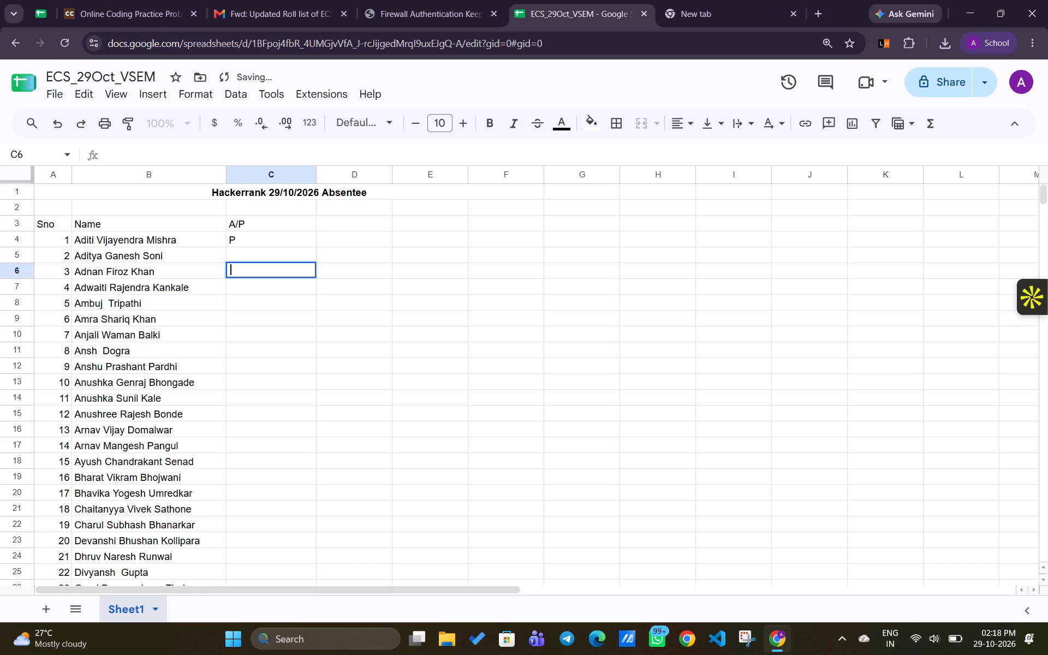
key("Down")
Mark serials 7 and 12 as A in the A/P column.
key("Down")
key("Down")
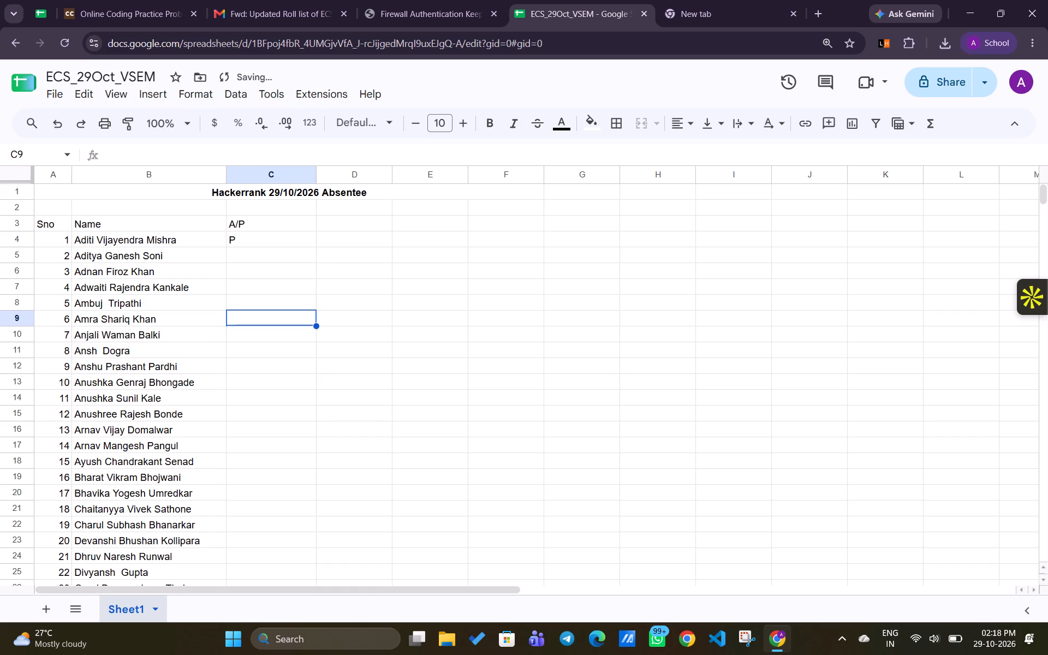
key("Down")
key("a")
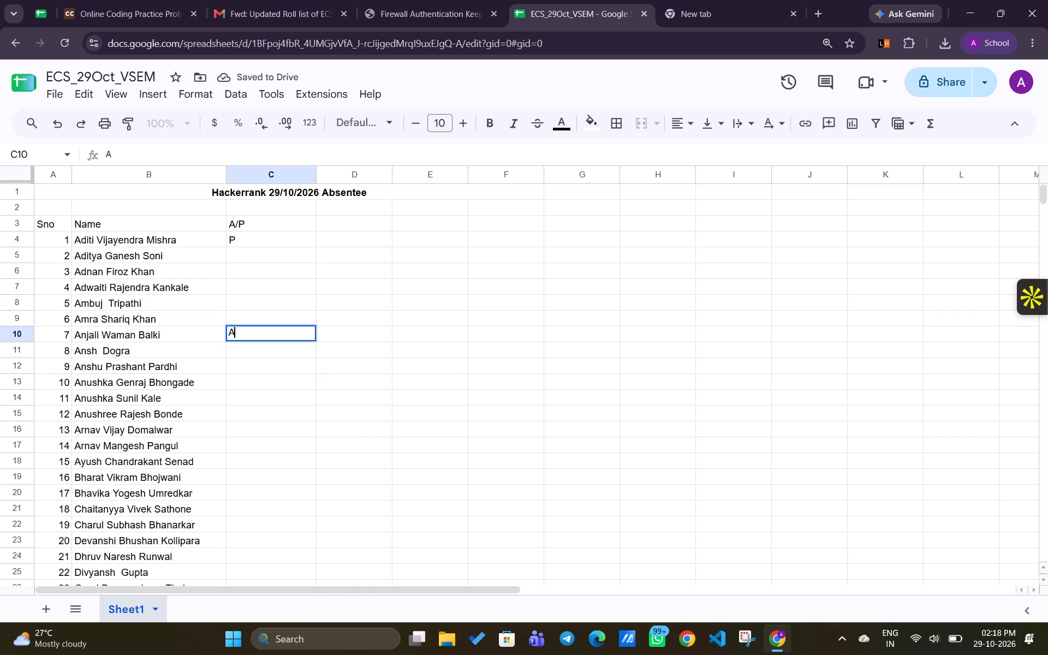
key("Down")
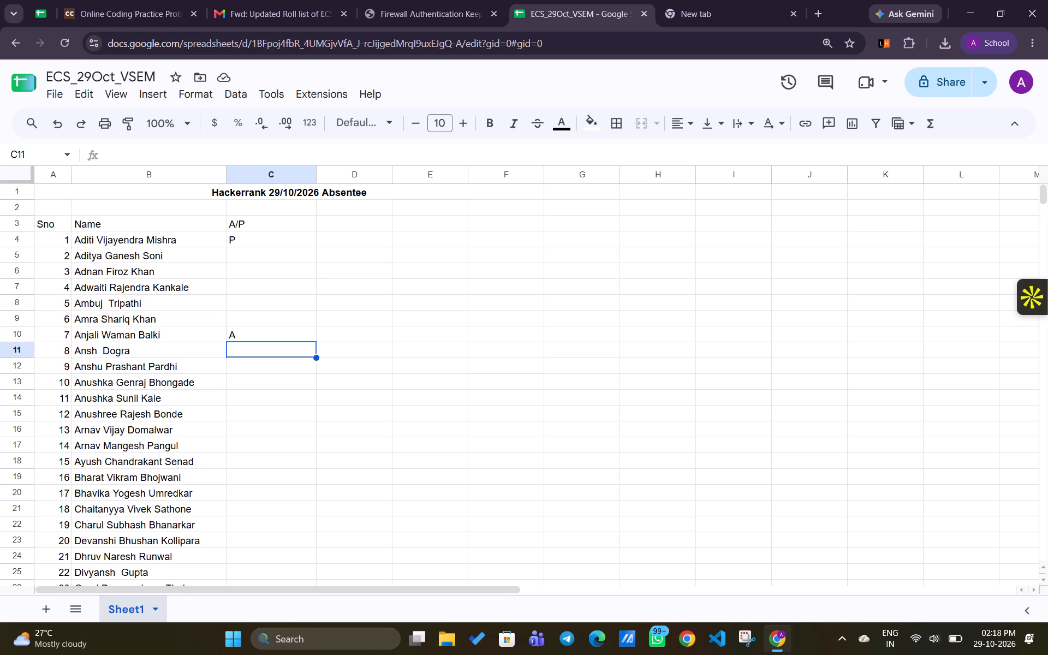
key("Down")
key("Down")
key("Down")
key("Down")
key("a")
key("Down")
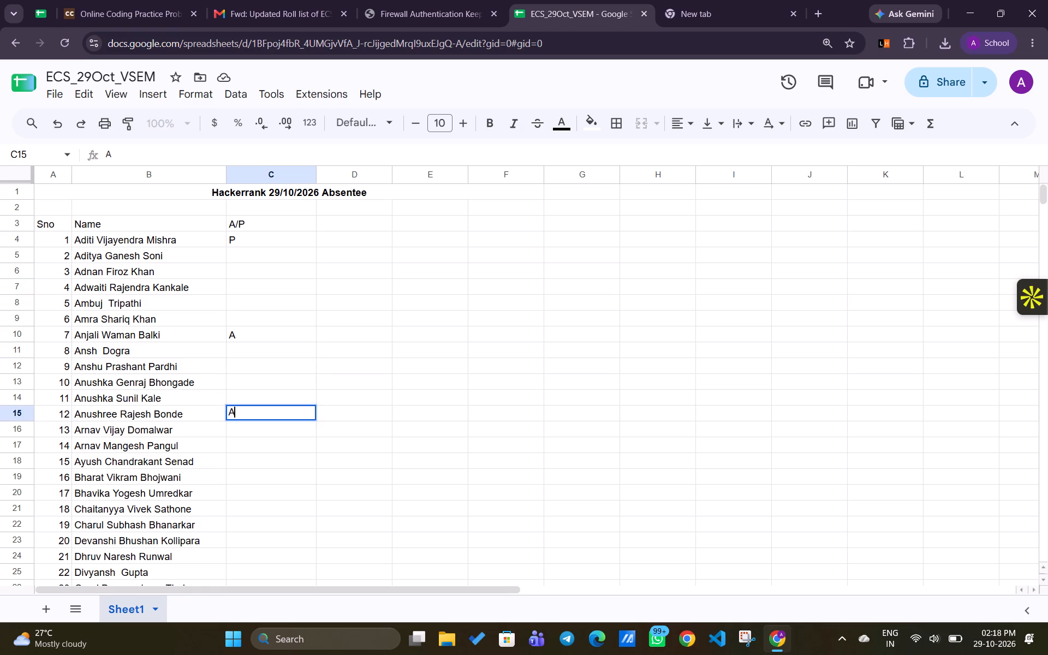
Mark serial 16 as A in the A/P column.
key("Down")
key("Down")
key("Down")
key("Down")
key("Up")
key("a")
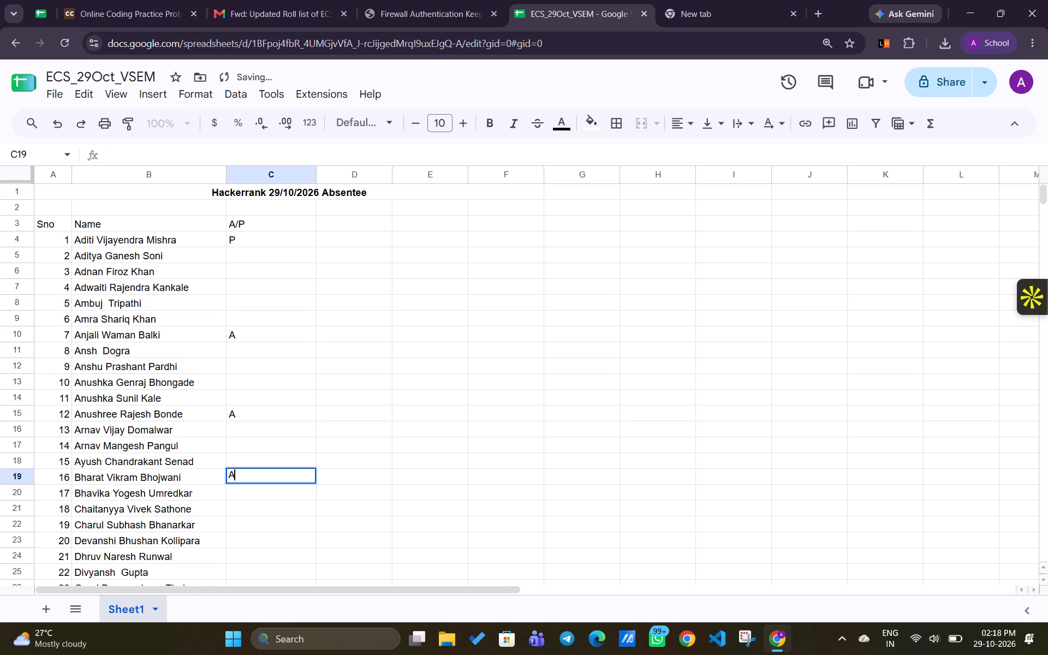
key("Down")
Change the A/P mark for serial 7 to P.
key("Up")
key("Up")
key("Up")
key("Up")
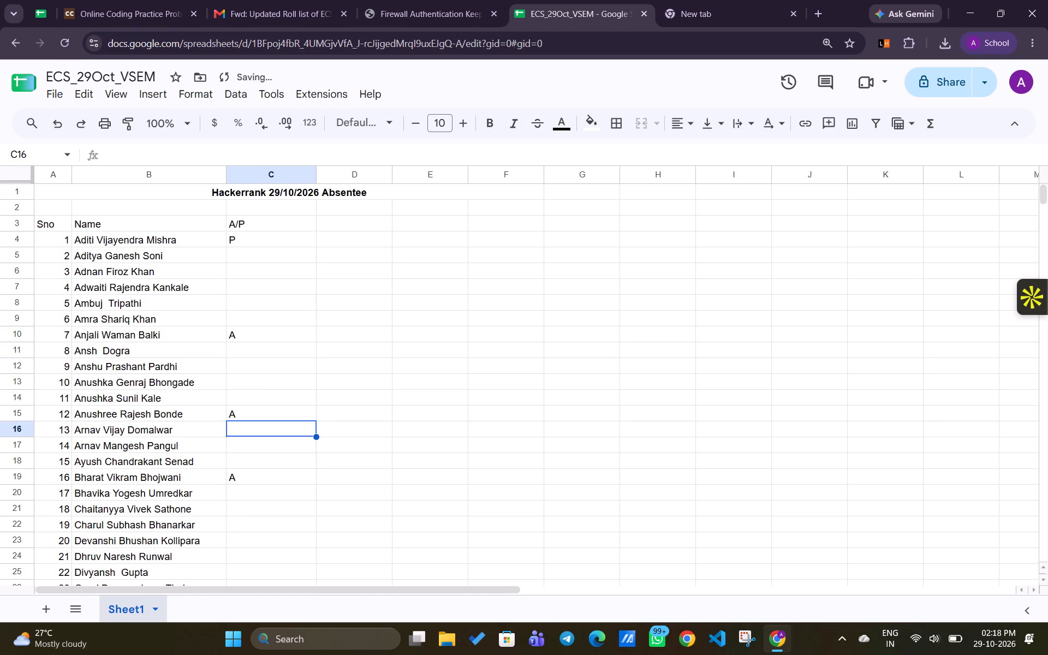
key("Up")
key("Up")
key("Up")
key("Up")
key("Up")
key("Up")
key("BackSpace")
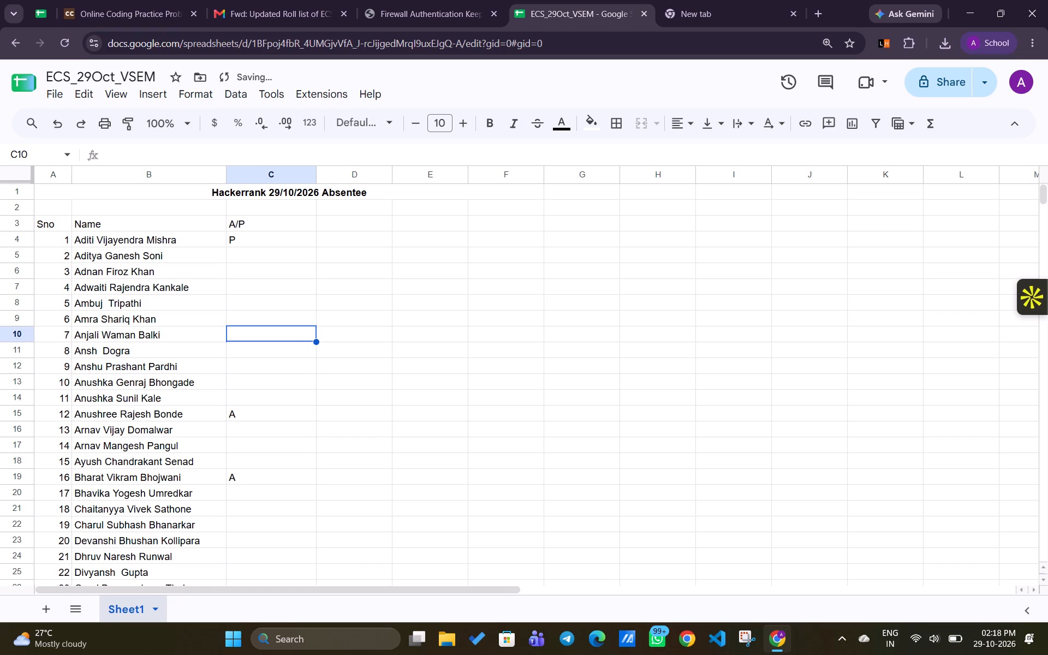
key("p")
key("Down")
Change the A/P marks for serials 12 and 16 to P.
key("Down")
key("Down")
key("Down")
key("Down")
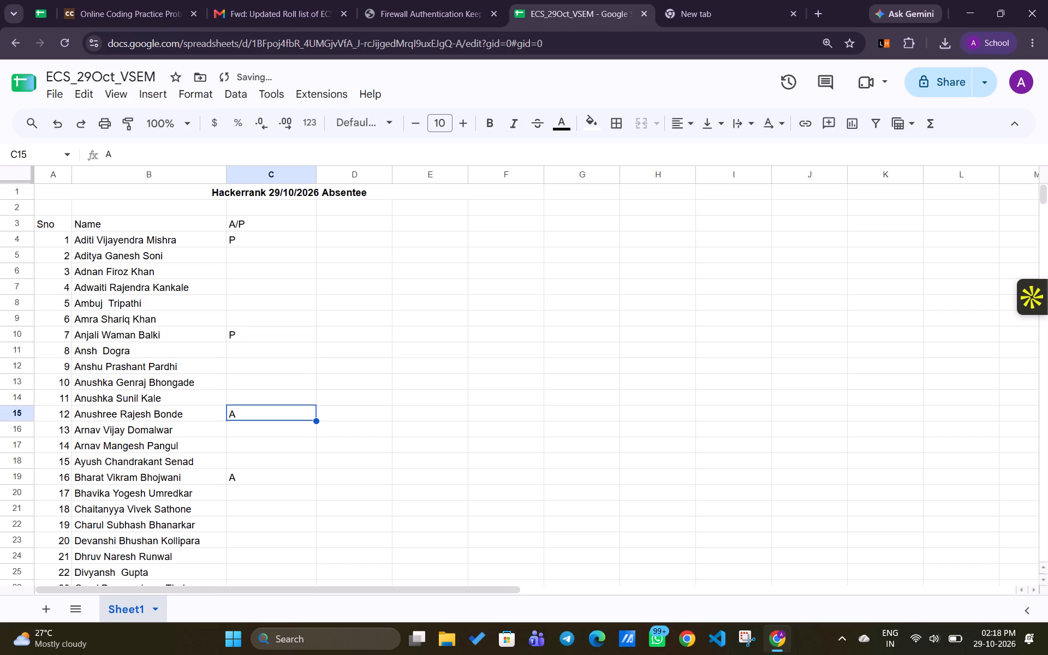
key("BackSpace")
key("p")
key("Down")
key("Down")
key("Down")
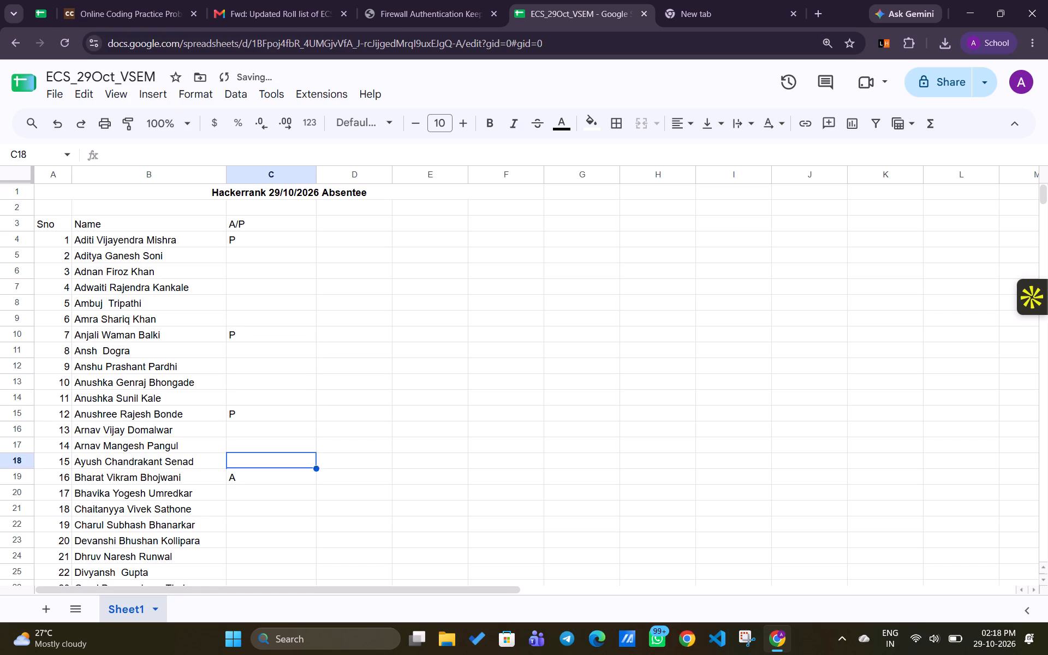
key("Down")
key("BackSpace")
key("p")
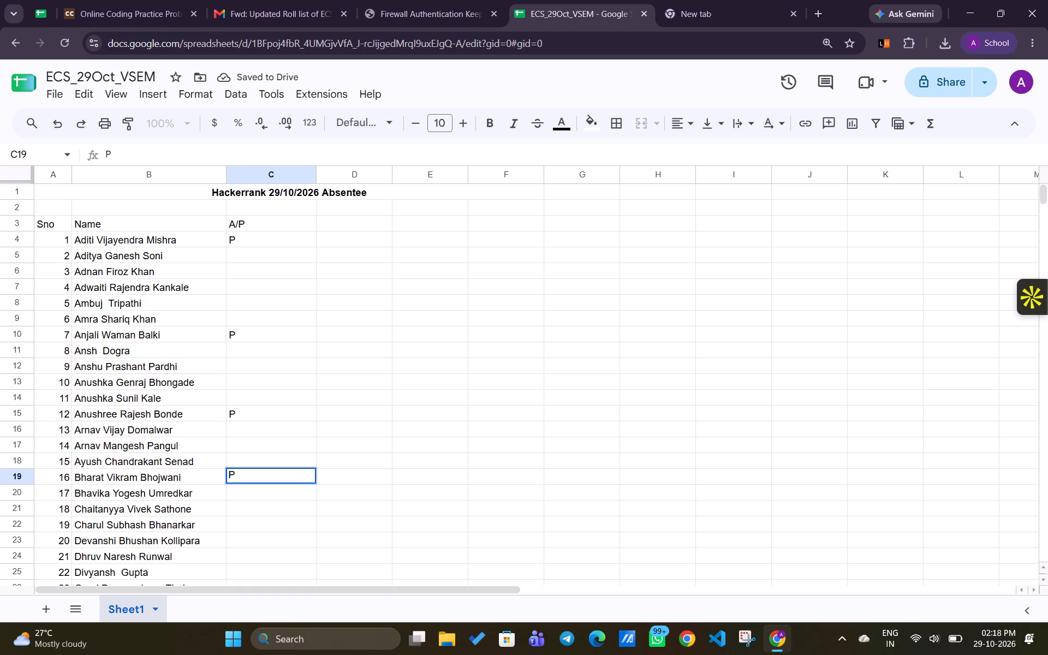
key("Up")
Mark serial 11 as P in the A/P column.
key("Up")
key("Up")
key("Up")
key("Up")
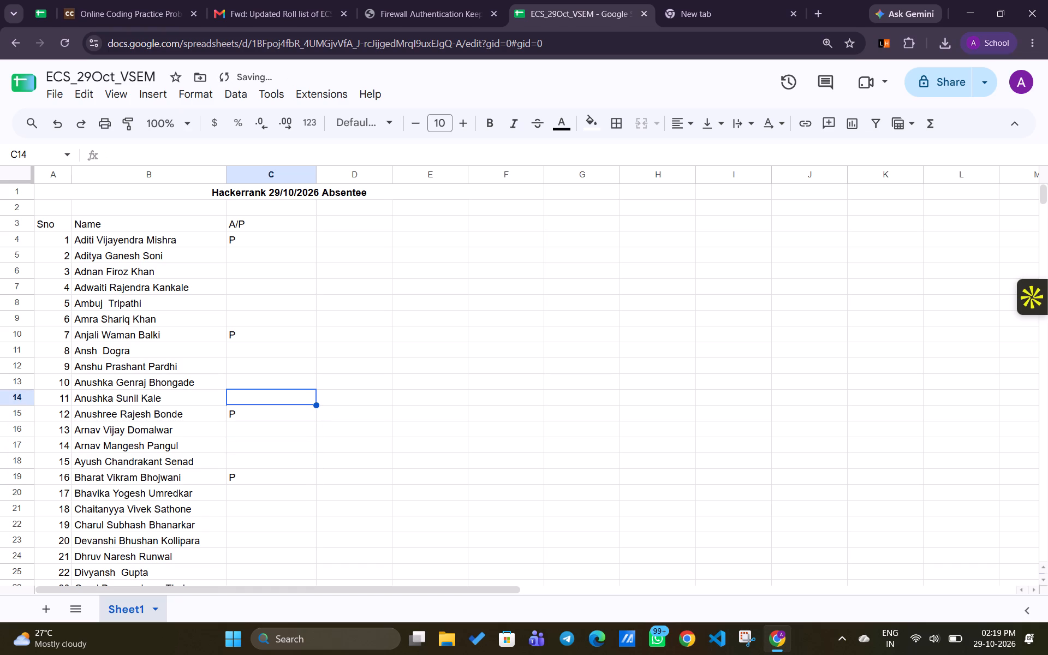
key("p")
key("Down")
key("Down")
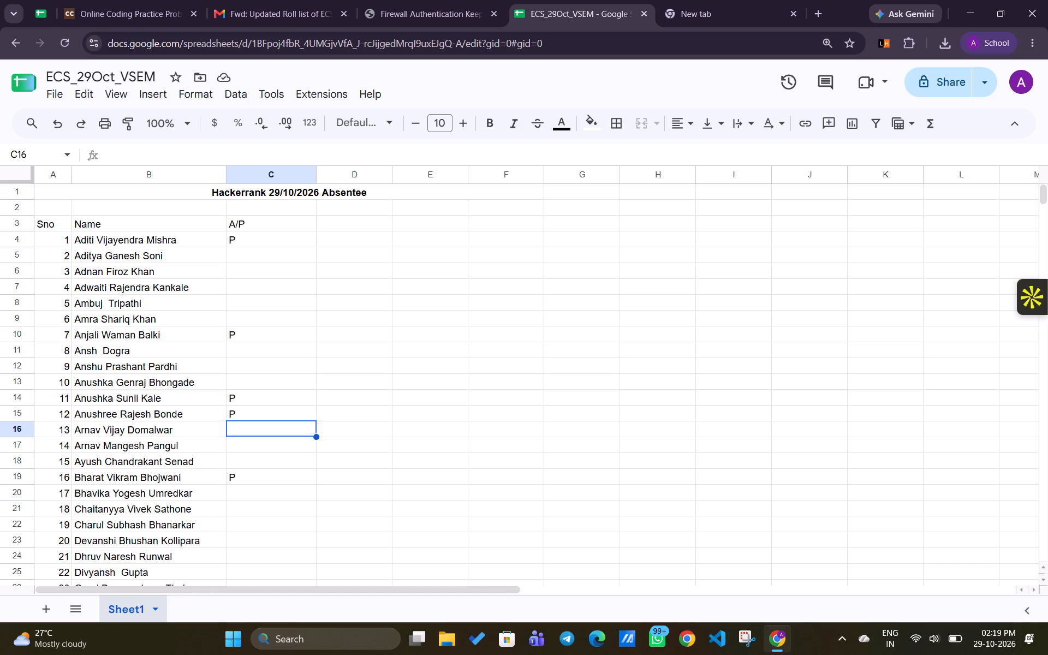
key("Down")
key("Up")
key("Up")
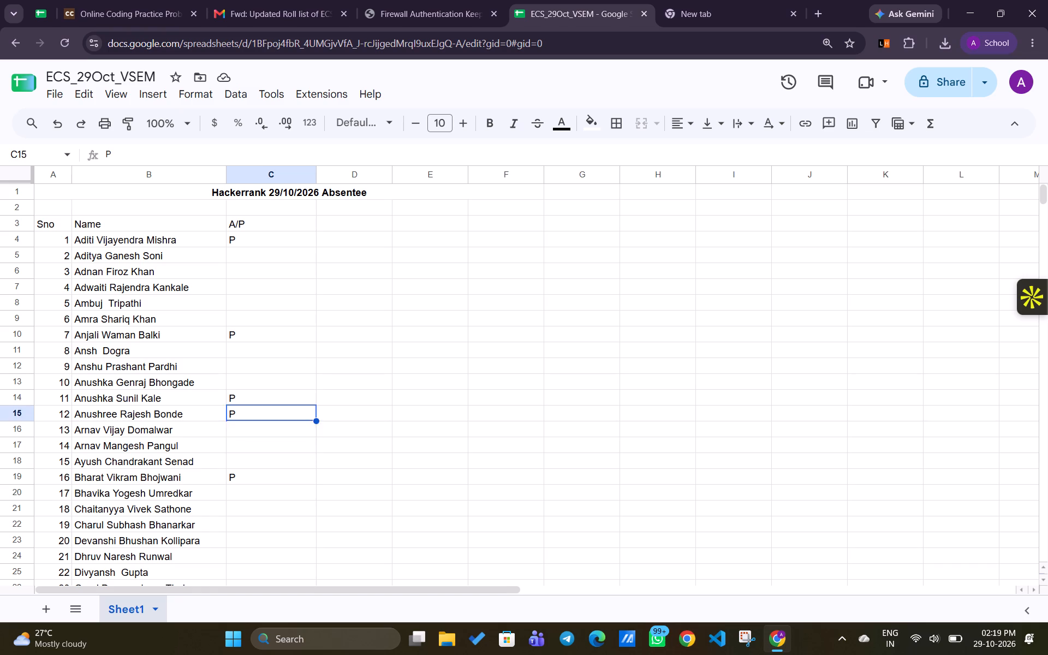
Mark serial 8 as P in the A/P column.
key("Up")
key("Up")
key("Up")
key("Up")
key("p")
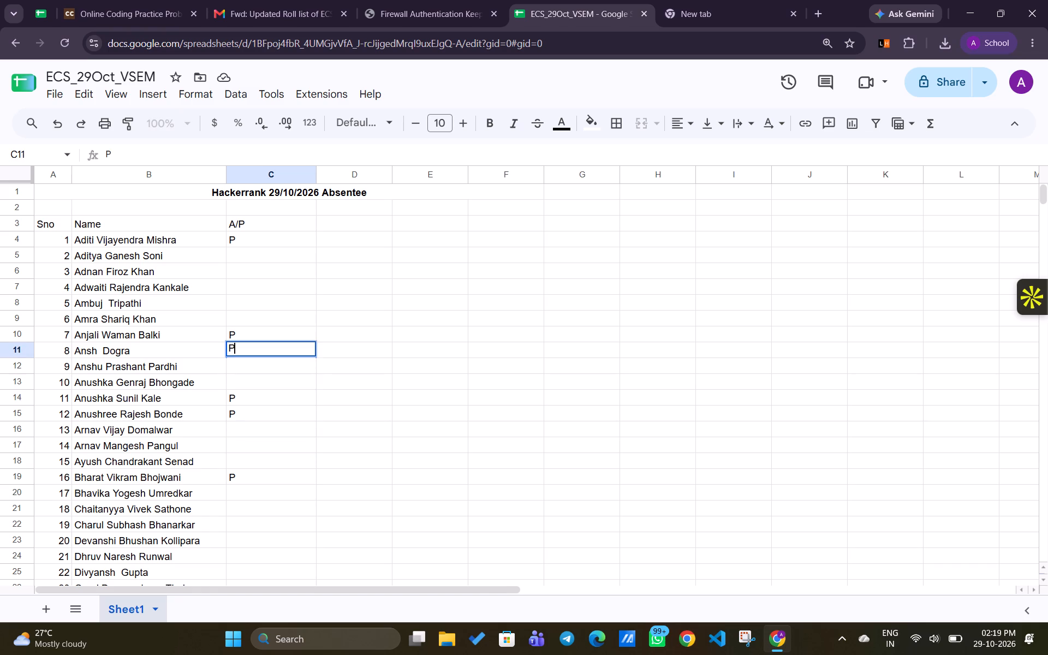
key("Down")
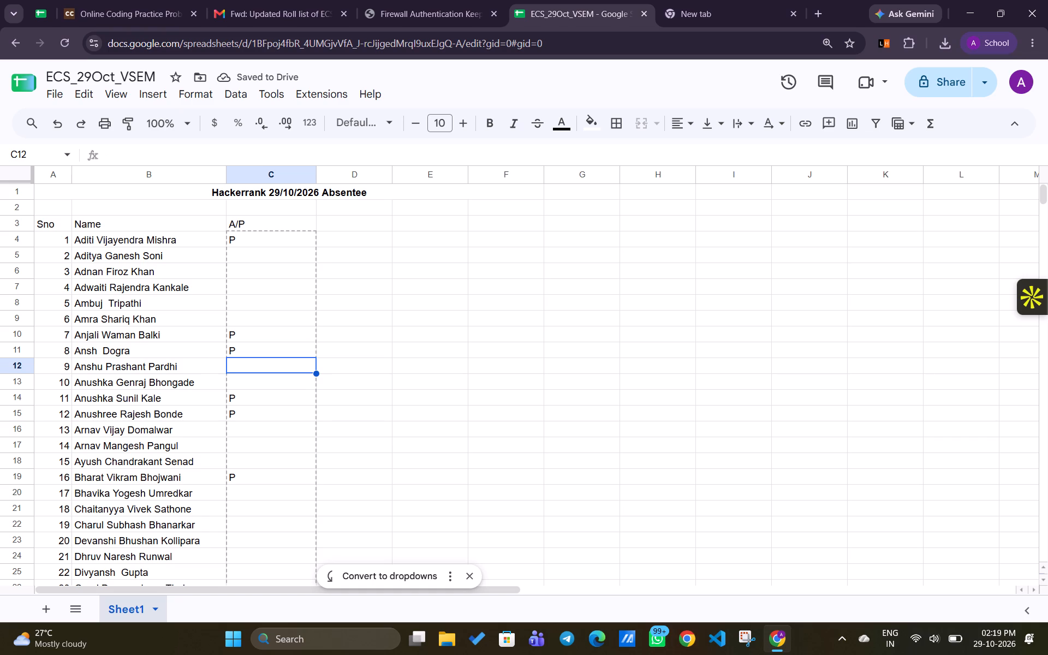
Mark serial 17 as P in the A/P column.
key("Up")
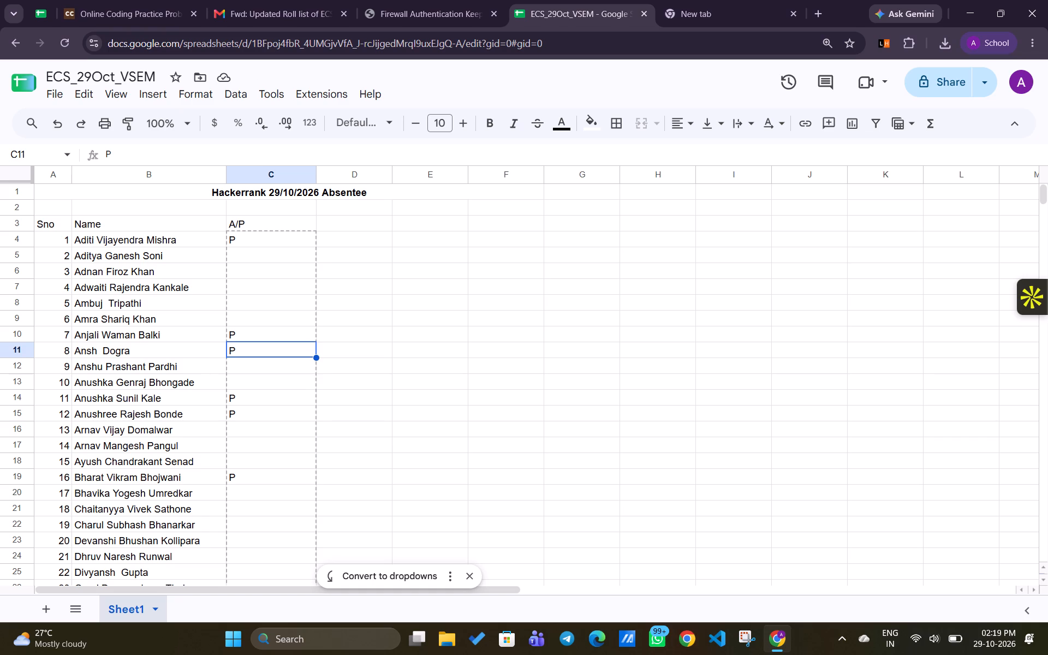
key("Down")
key("Down")
key("Down")
key("Down")
key("Down")
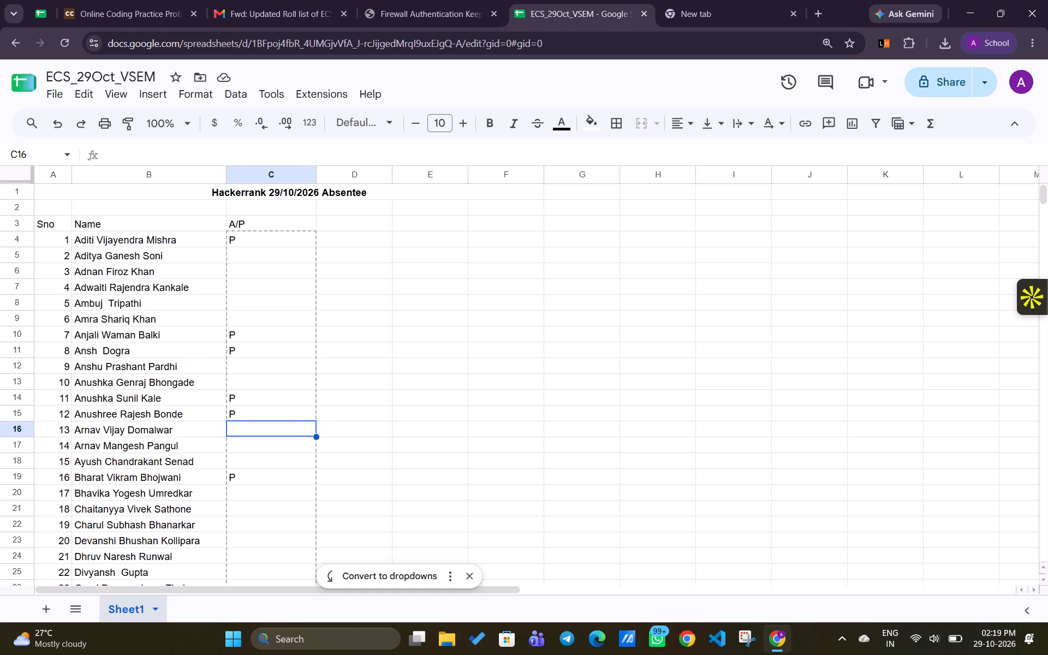
key("Down")
key("Down")
key("Down")
key("Down")
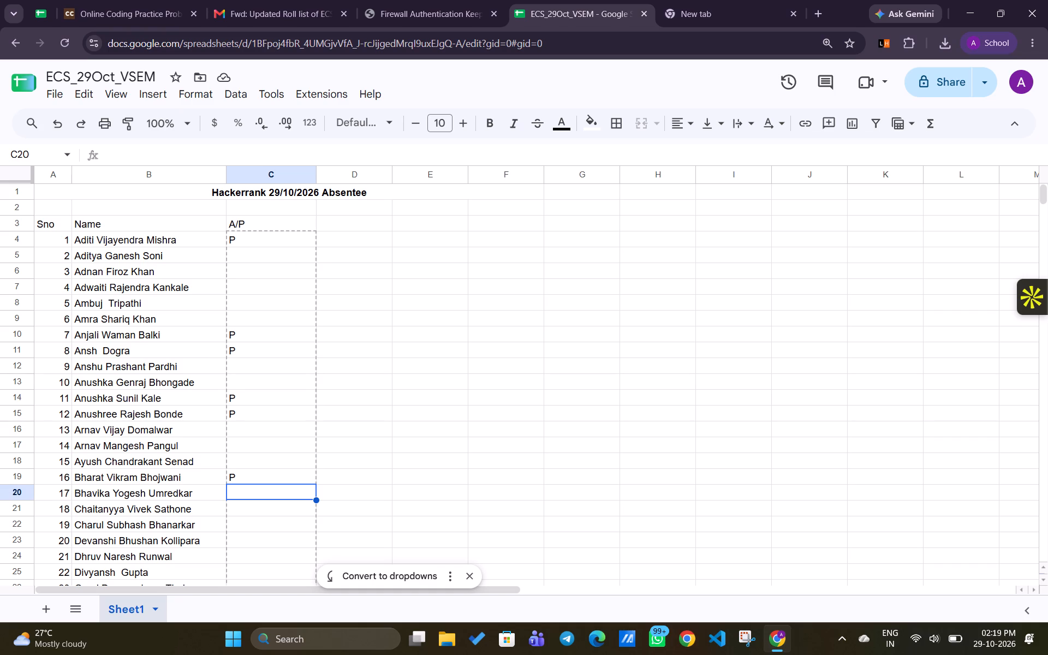
key("p")
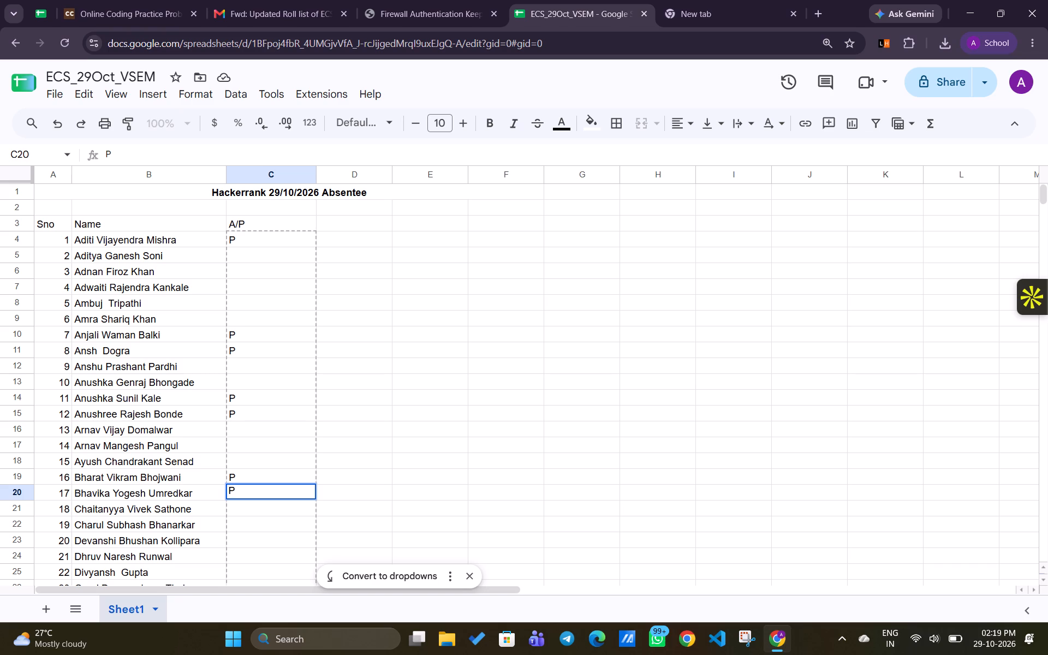
key("Down")
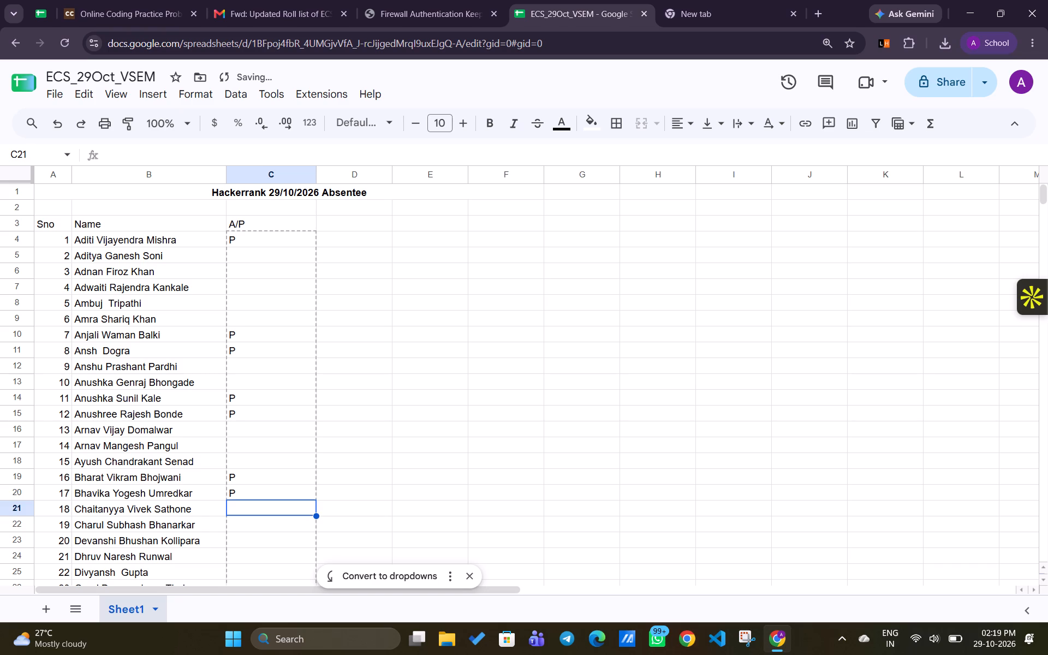
Mark serial 5 as P in the A/P column.
key("Up")
key("Up")
key("Up")
key("Up")
key("Up")
key("Up")
key("Up")
key("Up")
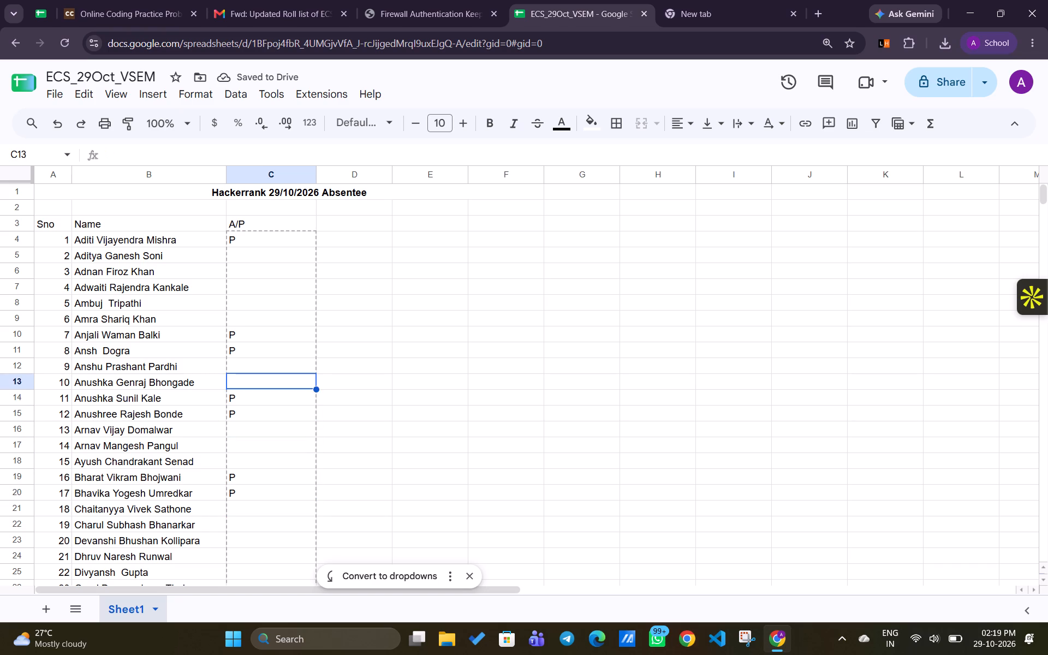
key("Up")
key("Up")
key("Up")
key("Up")
key("Up")
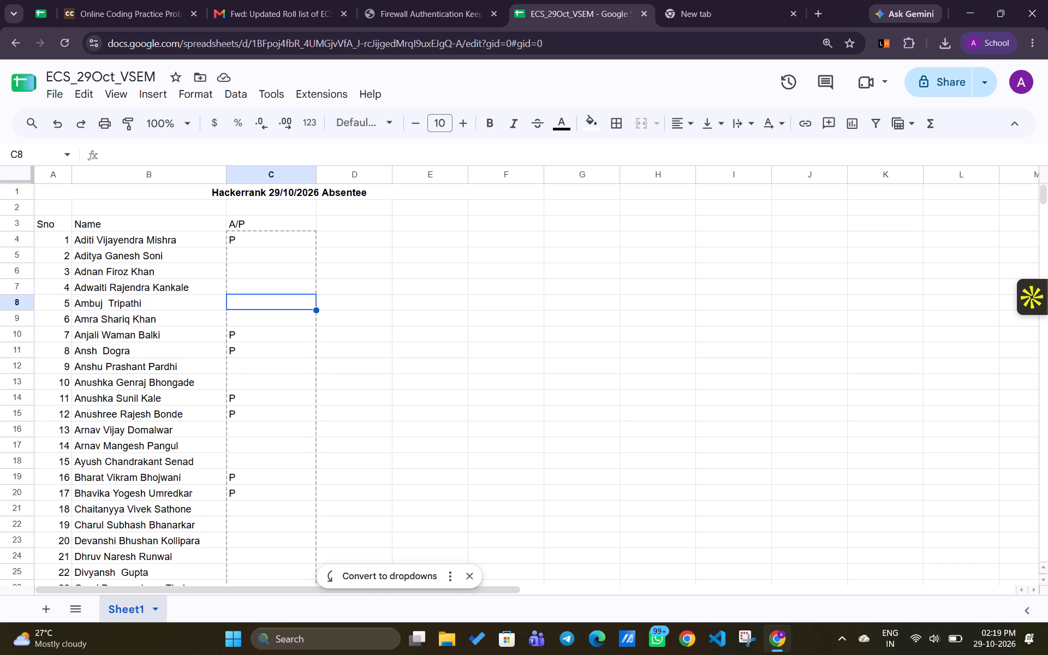
key("p")
key("Up")
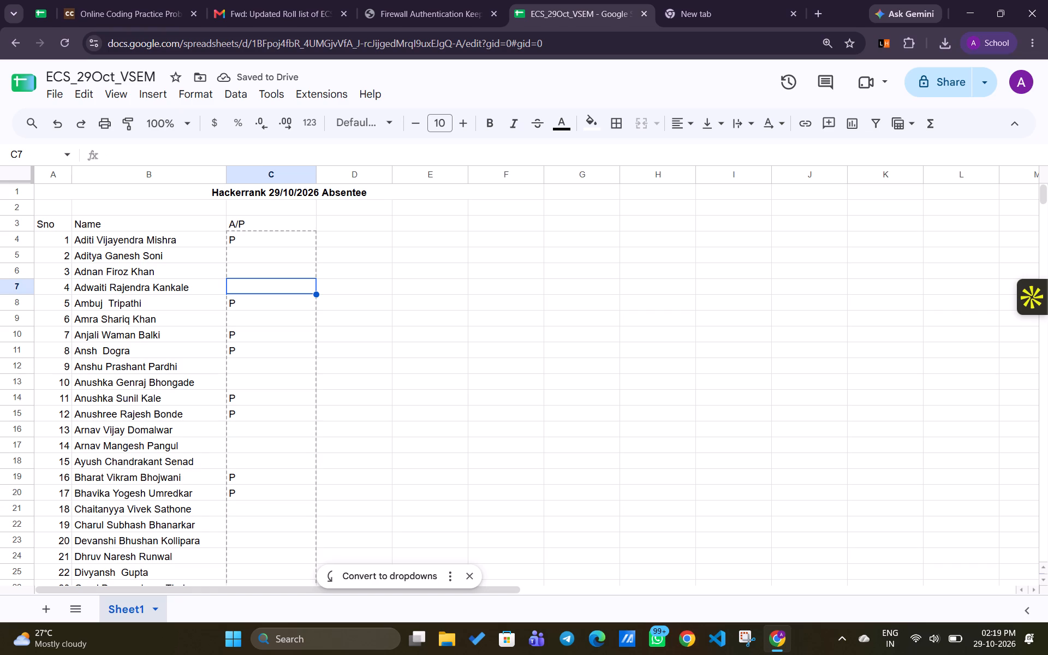
Mark serial 18 as P in the A/P column.
key("Down")
key("Down")
key("Down")
key("Down")
key("Down")
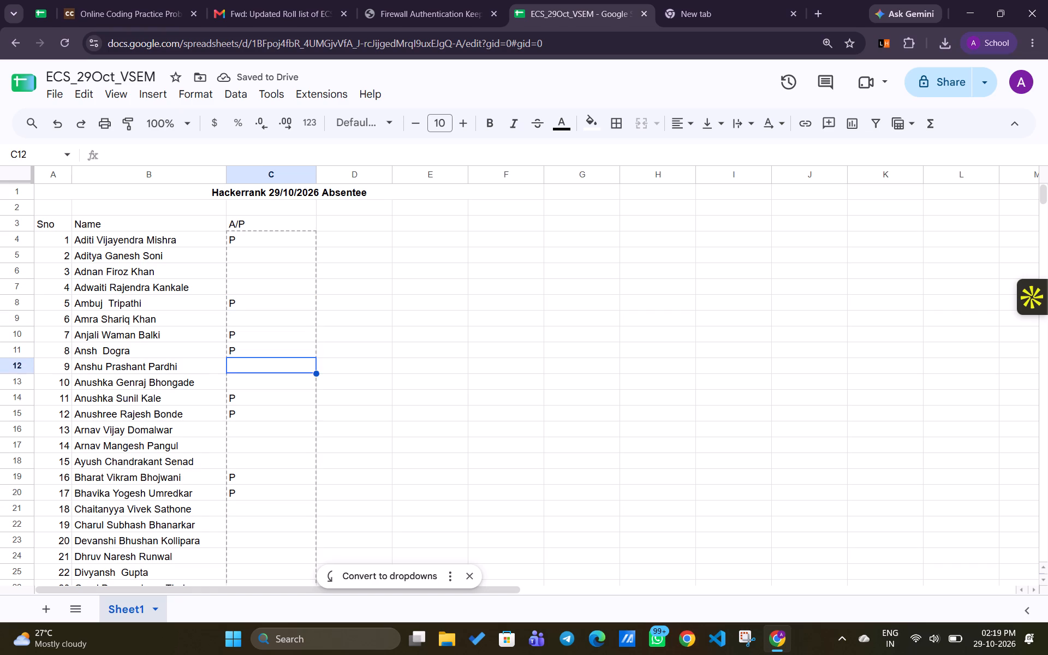
key("Down")
key("Down")
key("Down")
key("Down")
key("Down")
key("Down")
key("Down")
key("Down")
key("Down")
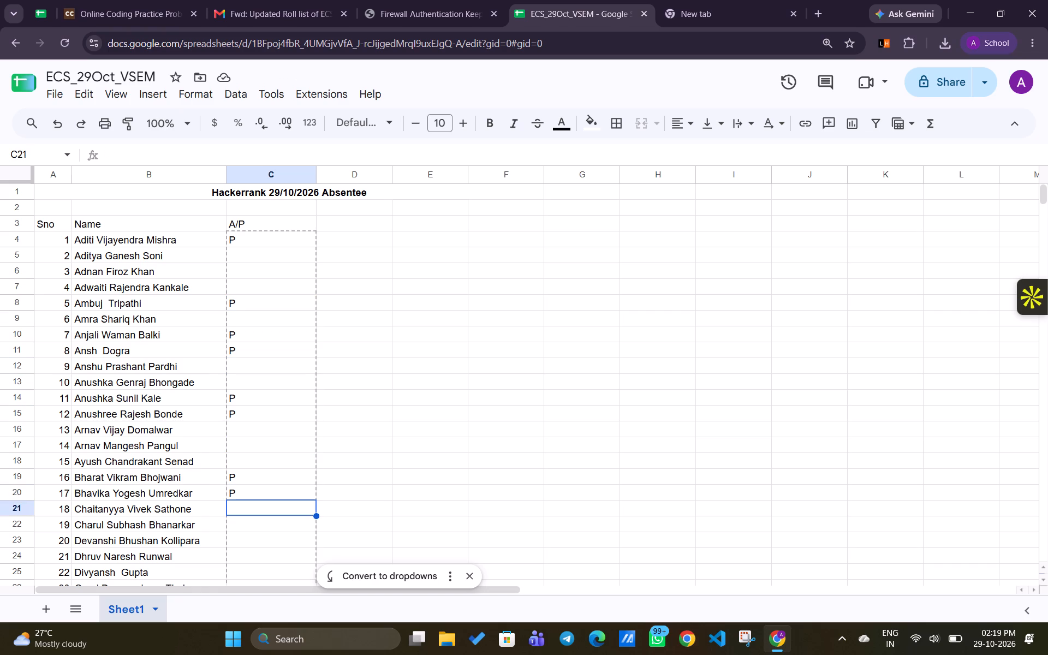
key("p")
key("Down")
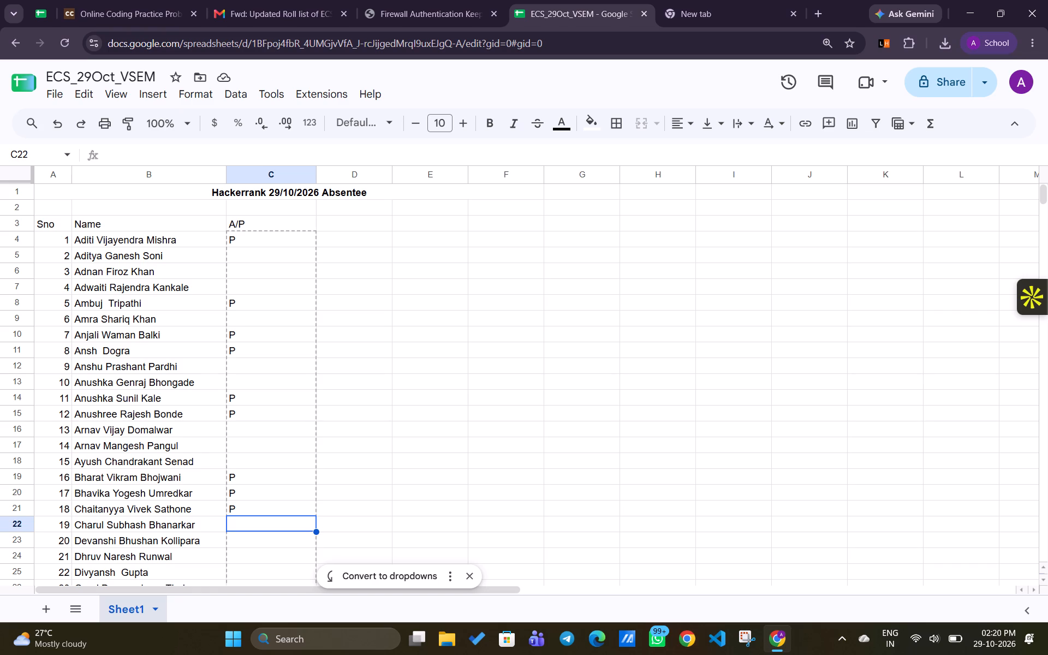
Mark serial 15 as P in the A/P column.
key("Up")
key("Up")
key("Up")
key("Up")
key("Up")
key("Up")
key("Up")
key("Up")
key("Up")
key("Up")
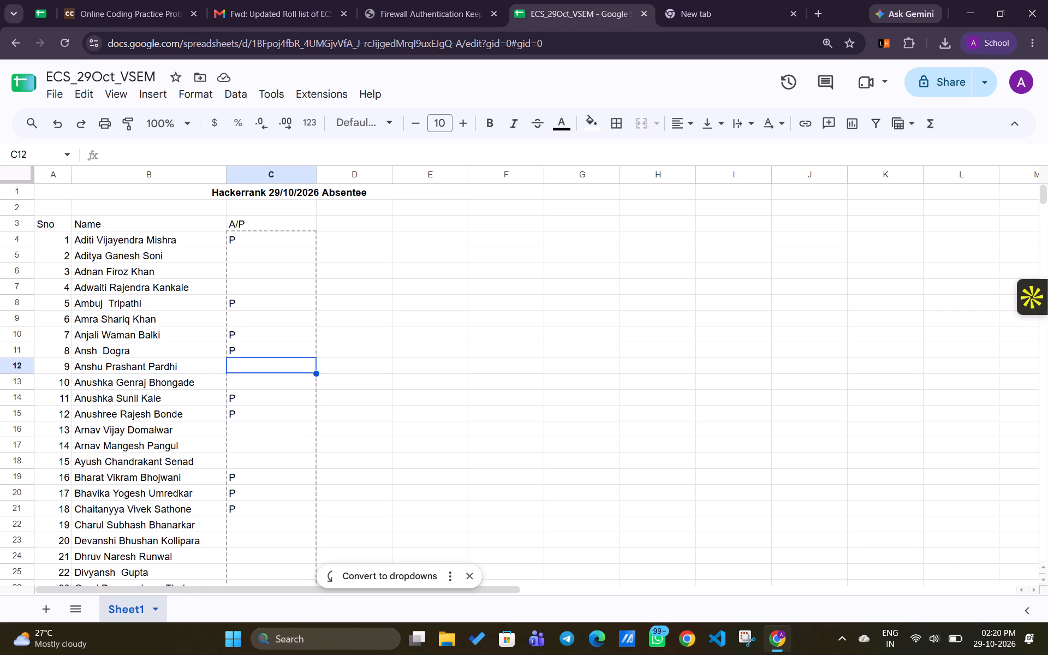
key("Up")
key("Up")
key("Up")
key("Down")
key("Down")
key("Down")
key("Down")
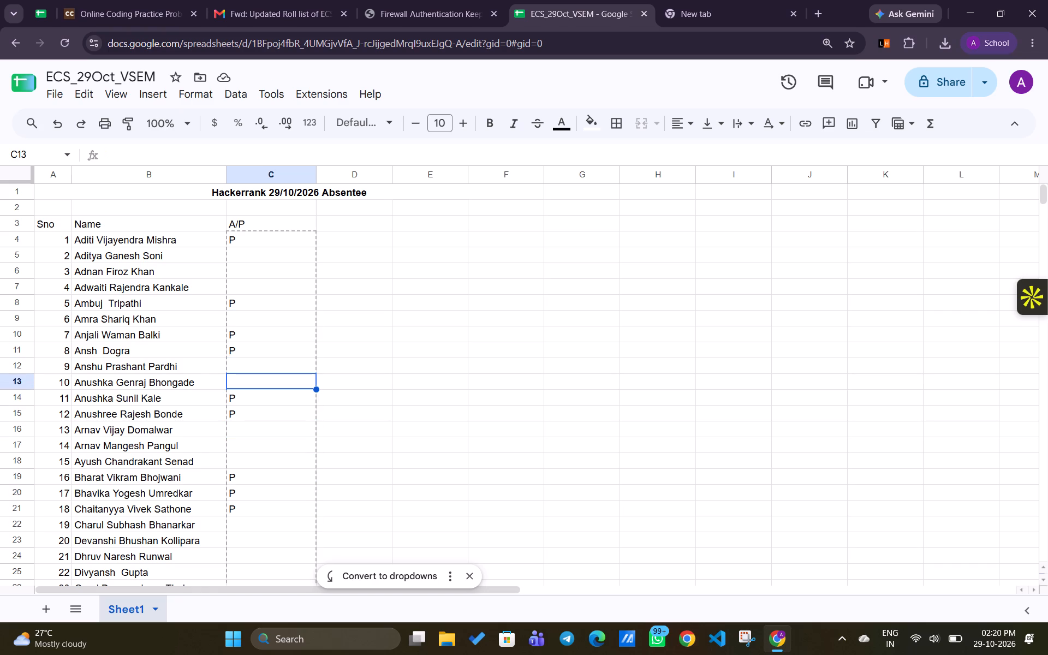
key("Down")
key("Down")
key("Down")
key("Down")
key("Down")
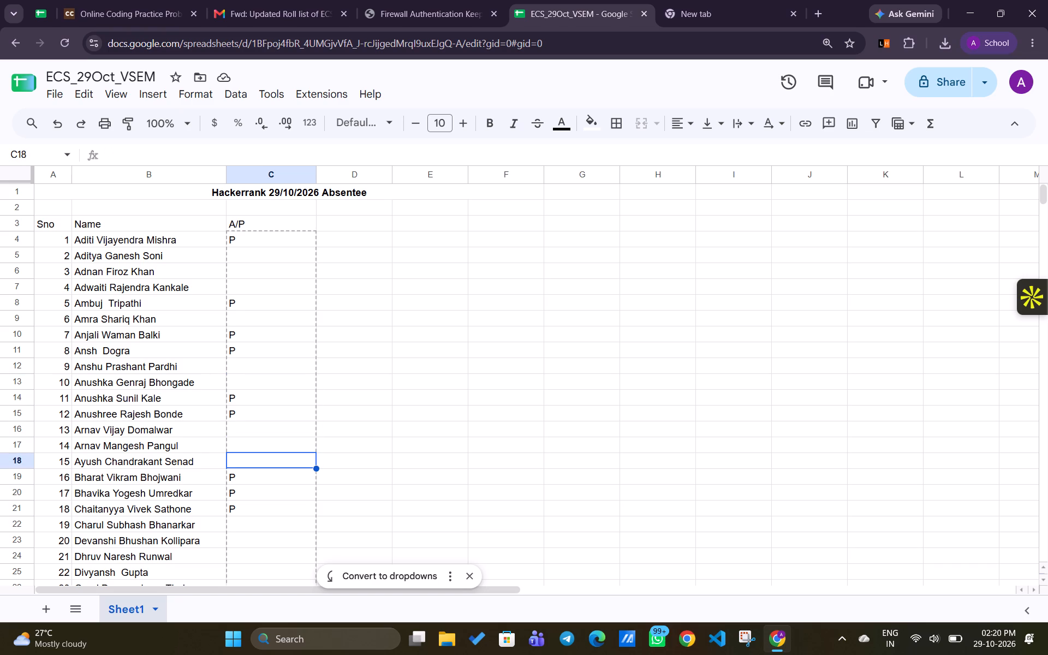
key("p")
key("Up")
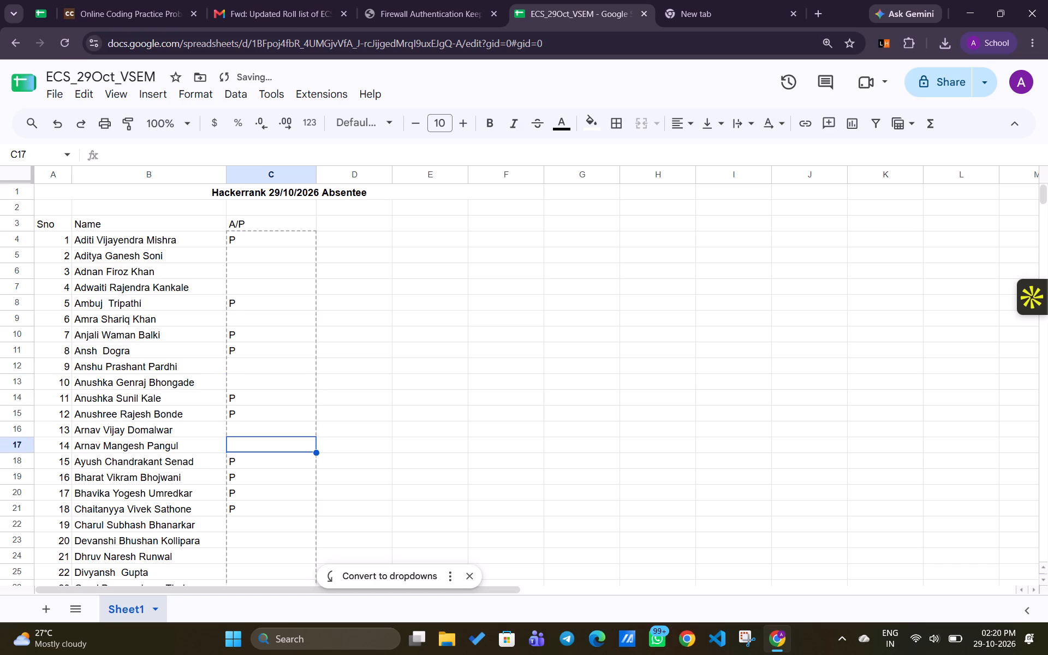
Mark serial 9 as P in the A/P column.
key("Down")
key("Down")
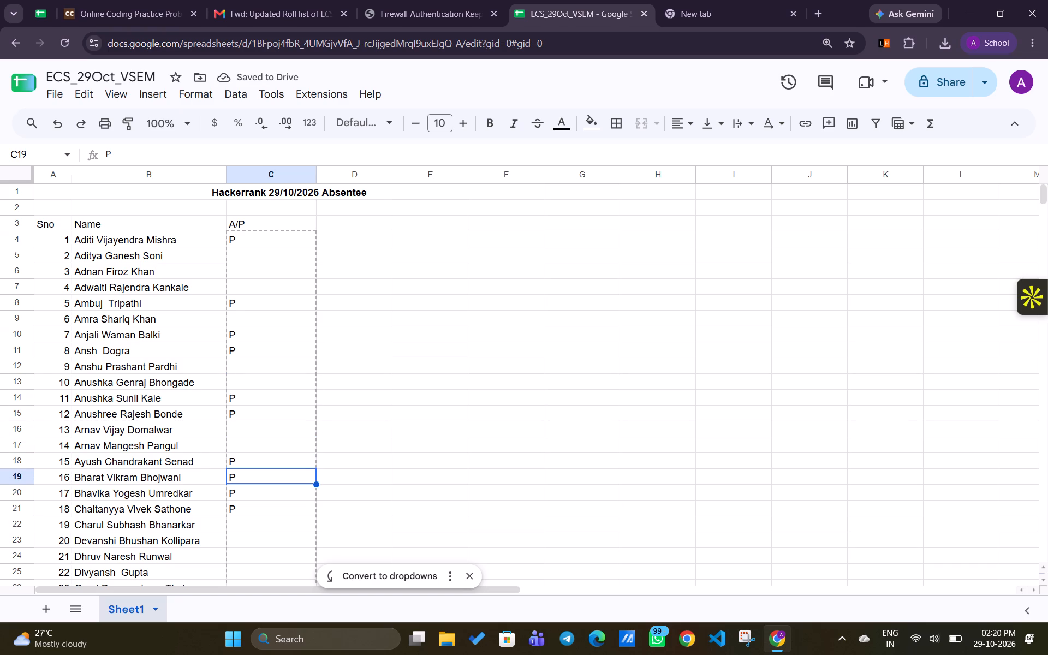
key("Up")
key("Up")
key("Up")
key("Up")
key("Up")
key("Up")
key("Up")
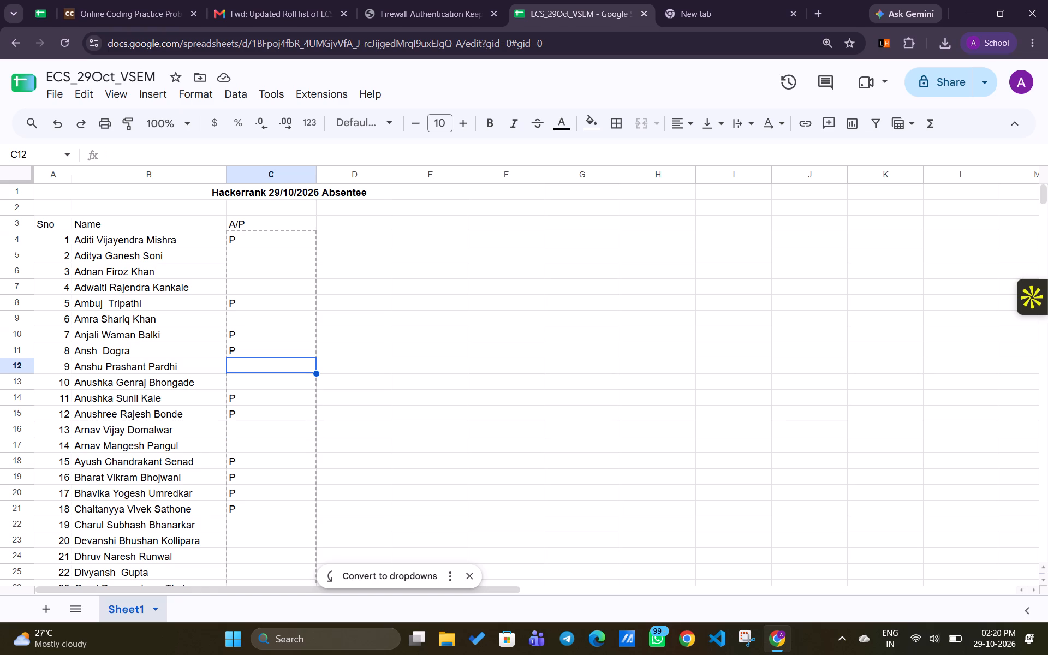
key("p")
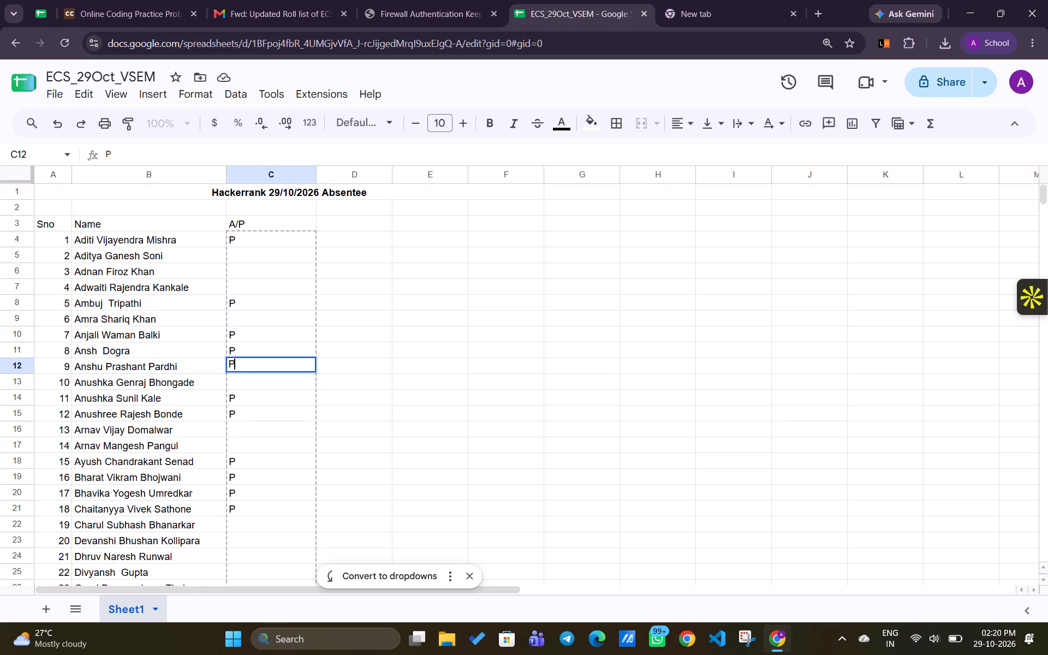
key("Down")
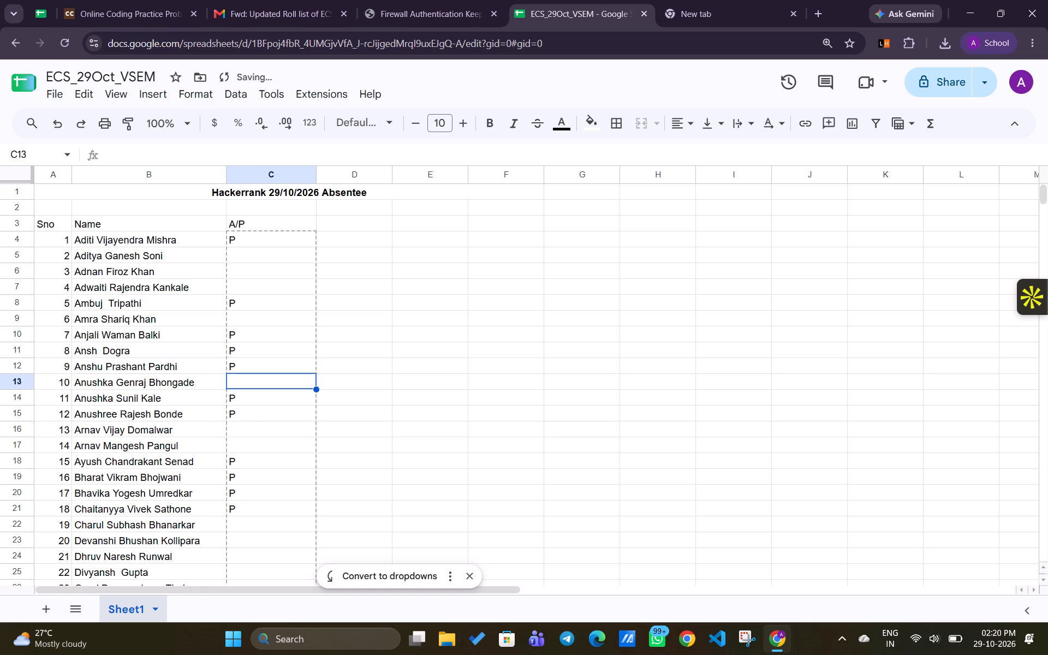
Mark serial 24 as P in the A/P column.
key("Down")
key("Down")
key("Down")
key("Down")
key("Down")
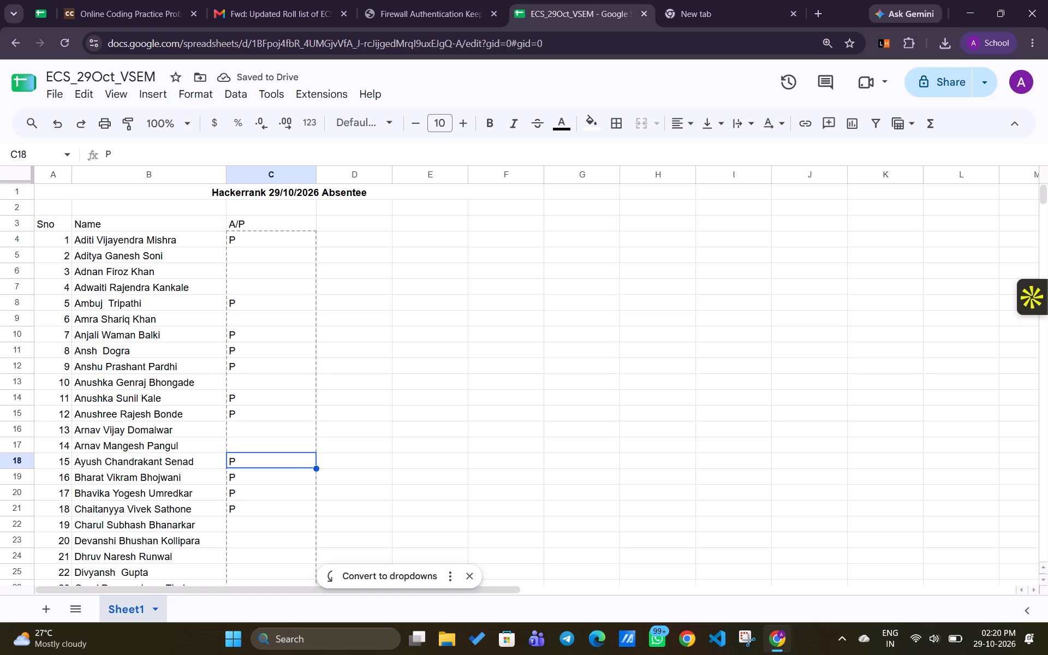
key("Down")
key("Down")
key("Down")
key("Down")
key("Down")
key("Down")
key("Down")
key("Down")
key("Down")
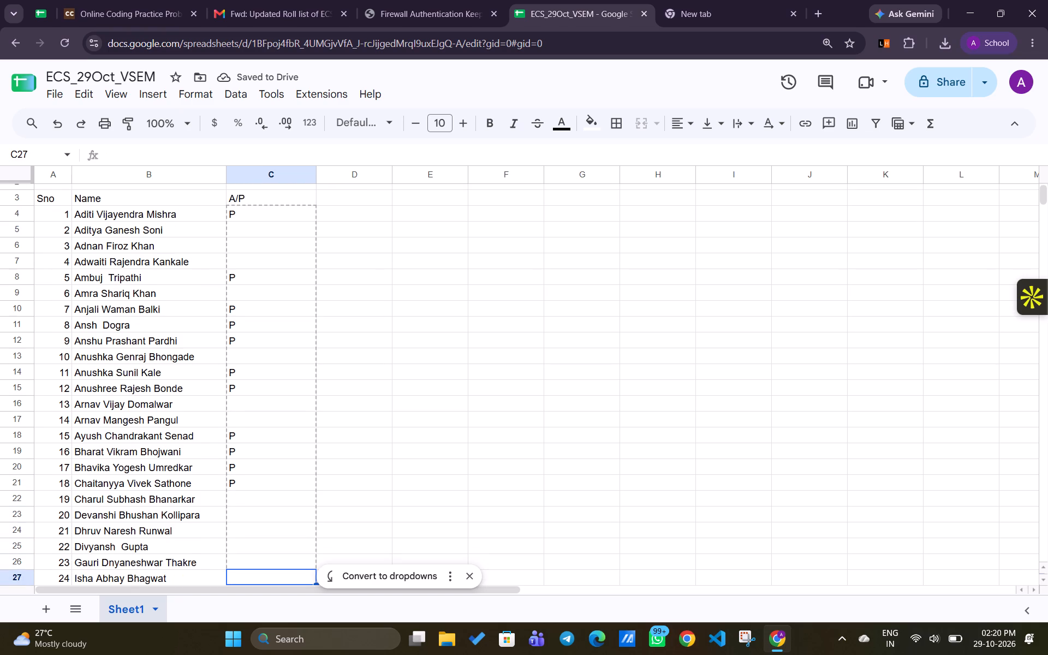
key("Down")
key("Down")
key("Down")
key("Up")
key("Up")
key("Up")
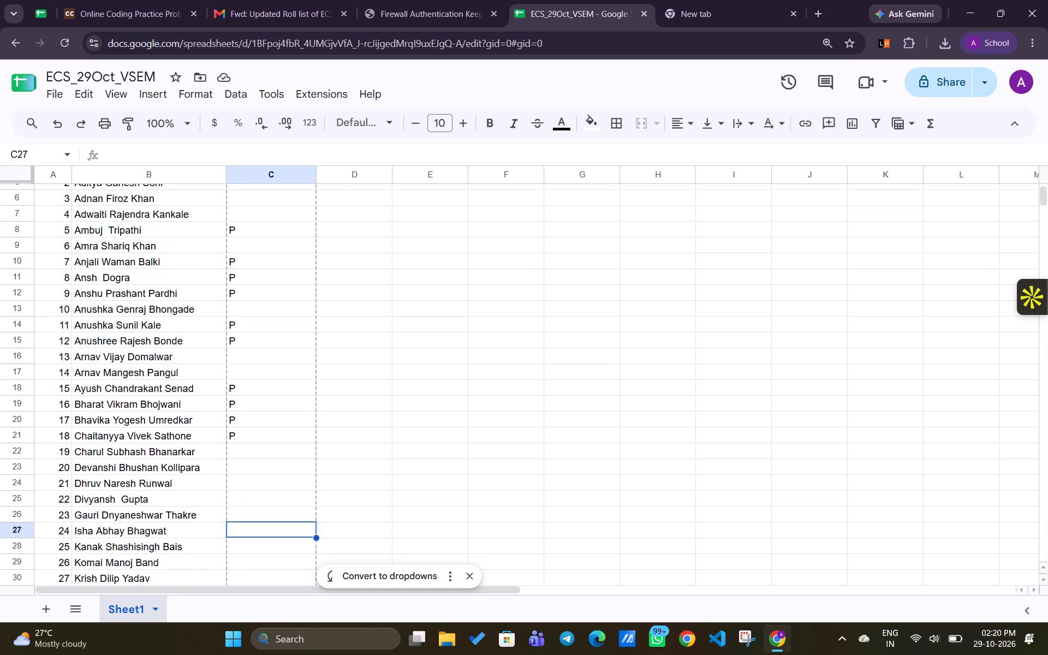
key("p")
key("Down")
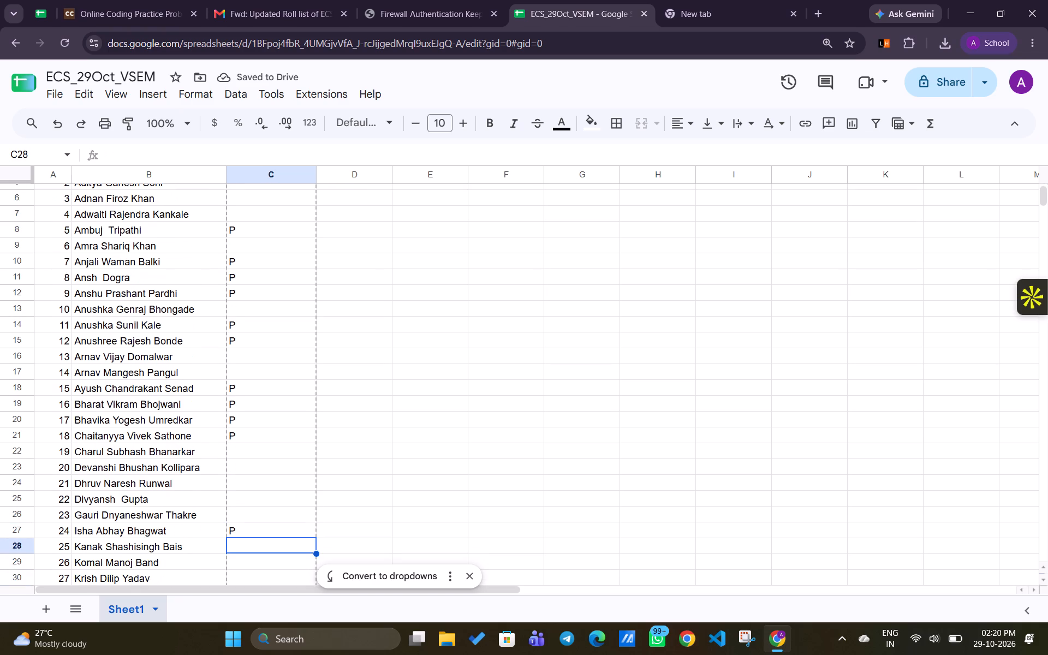
Mark serial 4 as P in the A/P column.
key("Up")
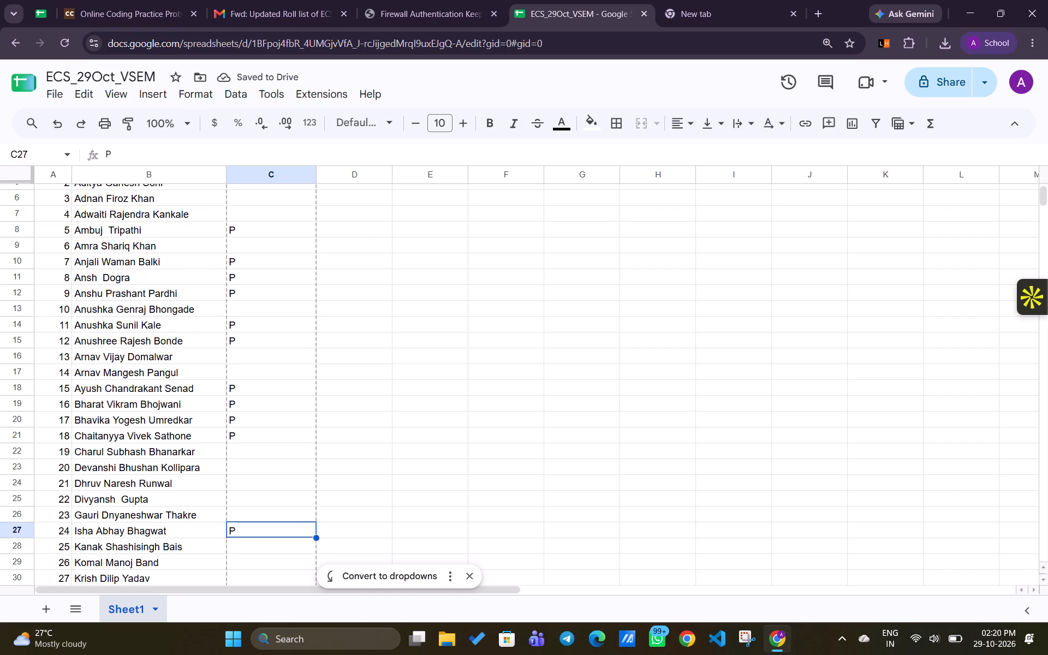
key("Up")
key("Up")
key("Up")
key("Up")
key("Up")
key("Up")
key("Up")
key("Up")
key("Up")
key("Up")
key("Up")
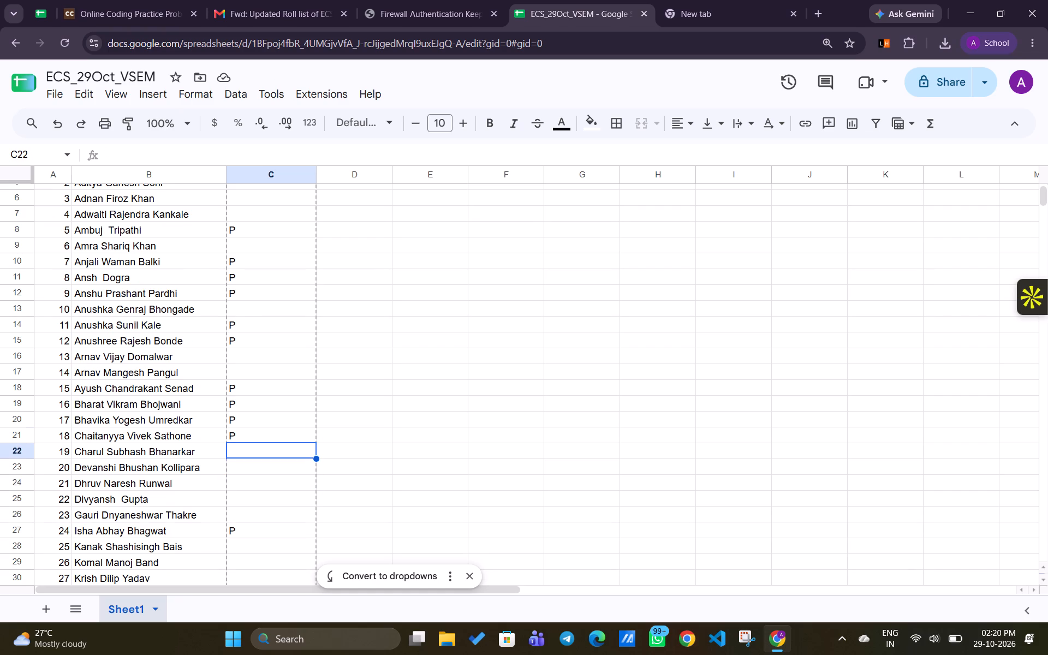
key("Up")
key("Up")
key("Up")
key("Up")
key("Up")
key("Up")
key("Up")
key("Up")
key("Up")
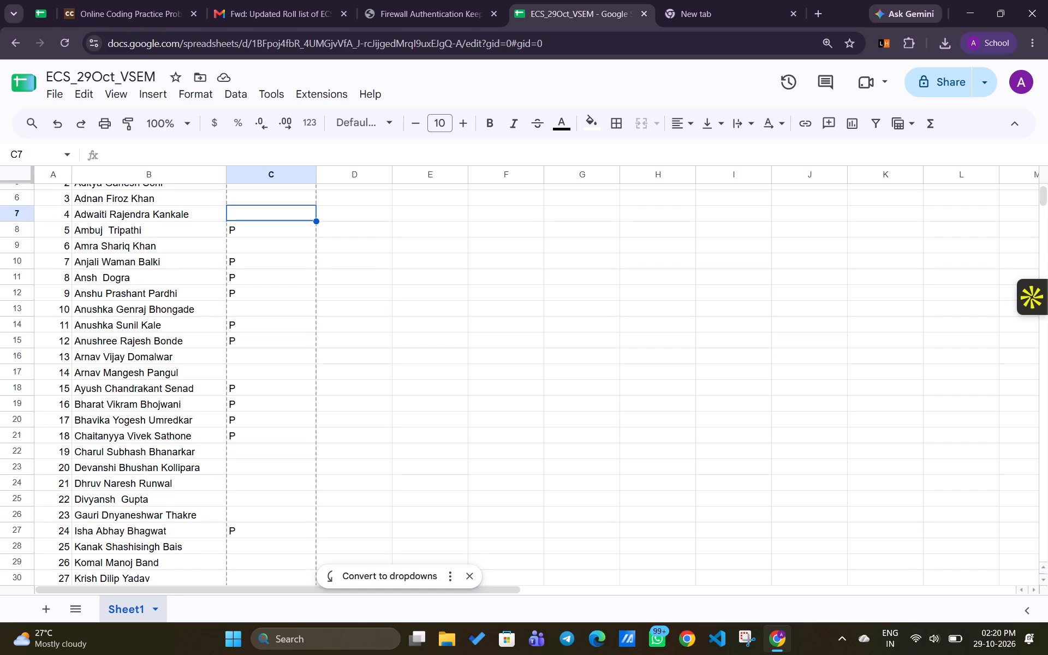
key("p")
key("Right")
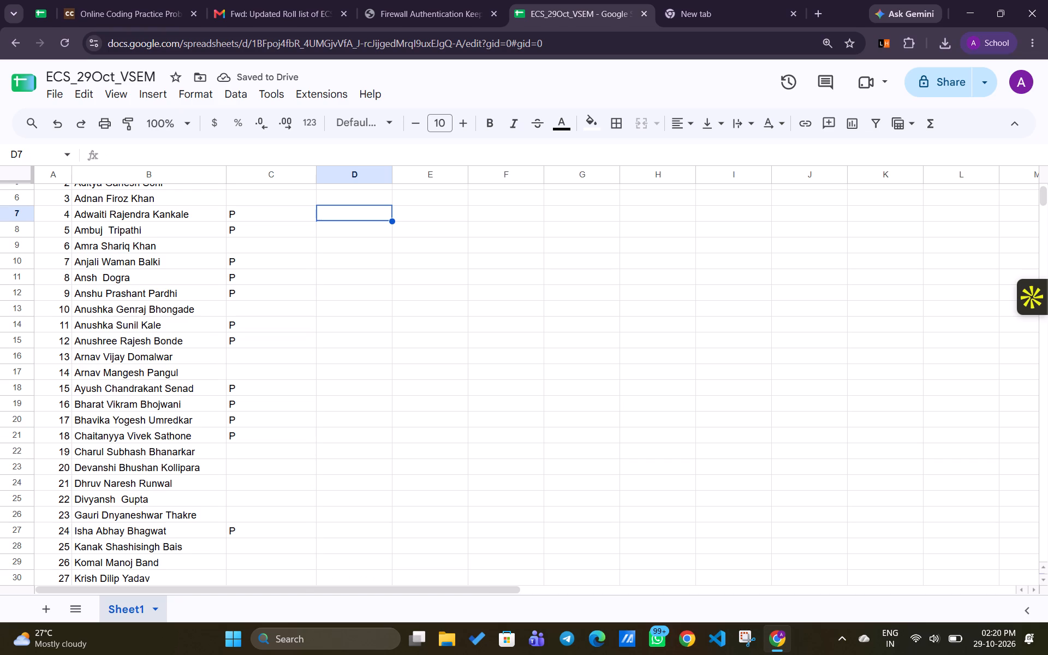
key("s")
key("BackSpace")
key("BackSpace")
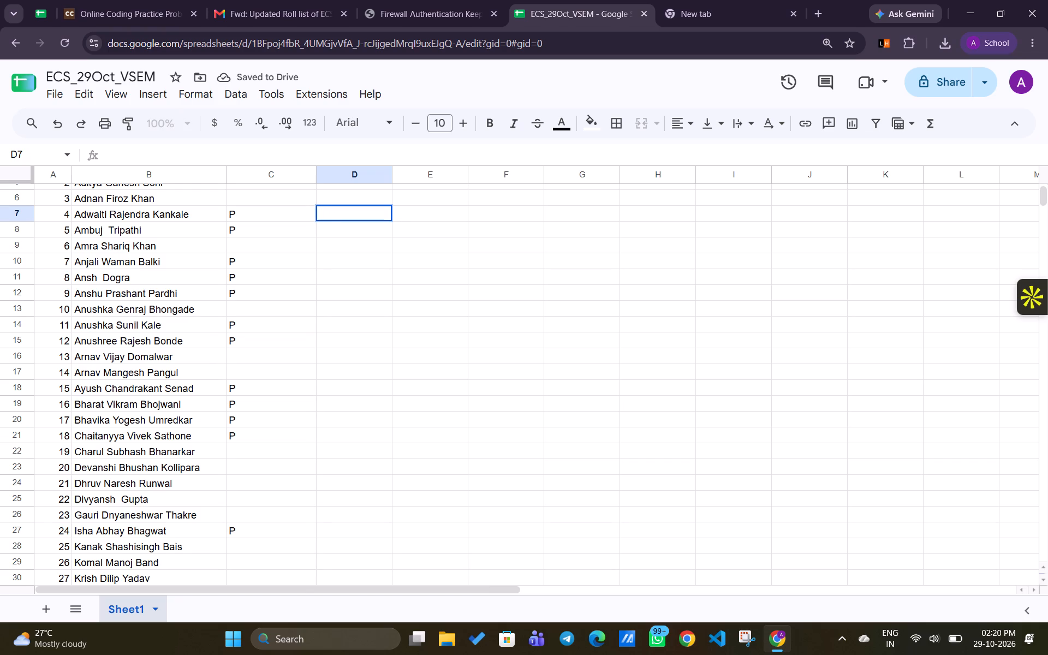
Mark serial 6 as P in the A/P column.
key("Down")
key("Left")
key("Down")
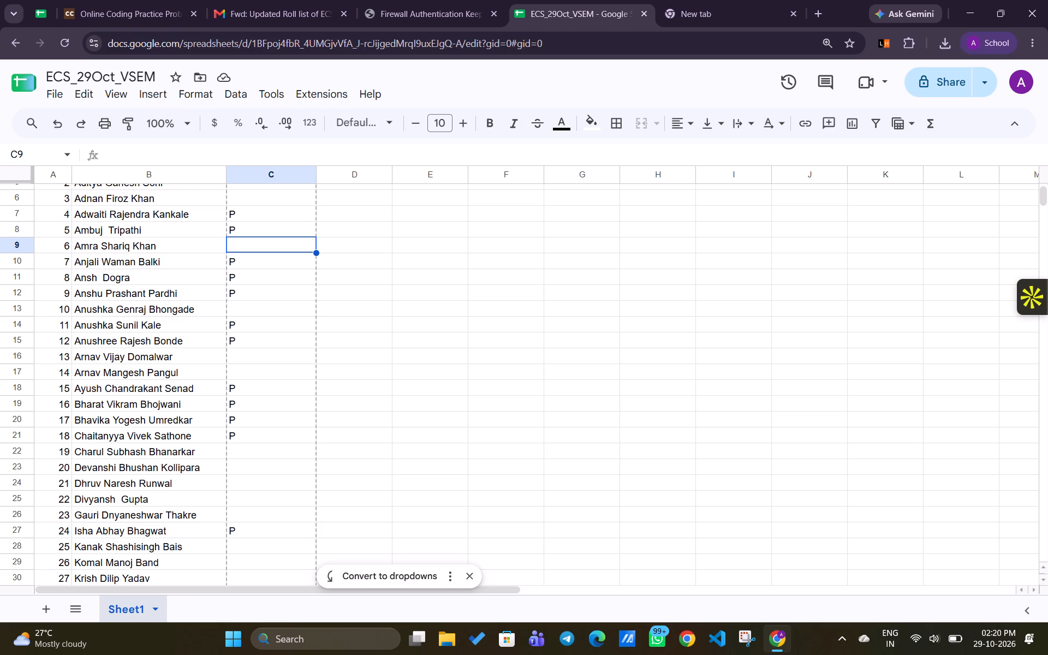
key("p")
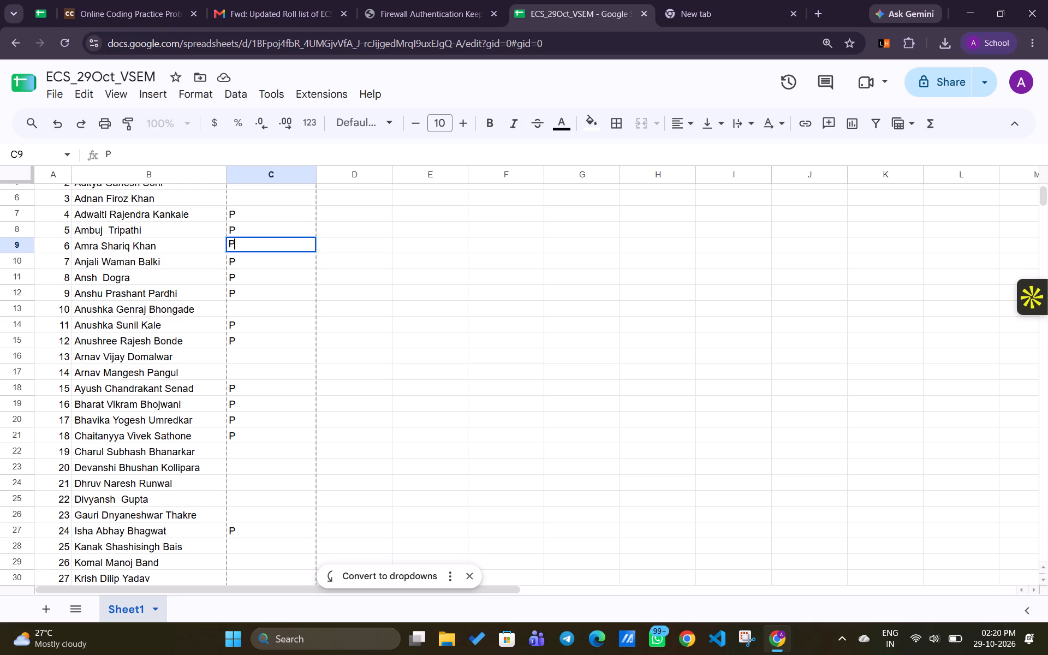
key("Up")
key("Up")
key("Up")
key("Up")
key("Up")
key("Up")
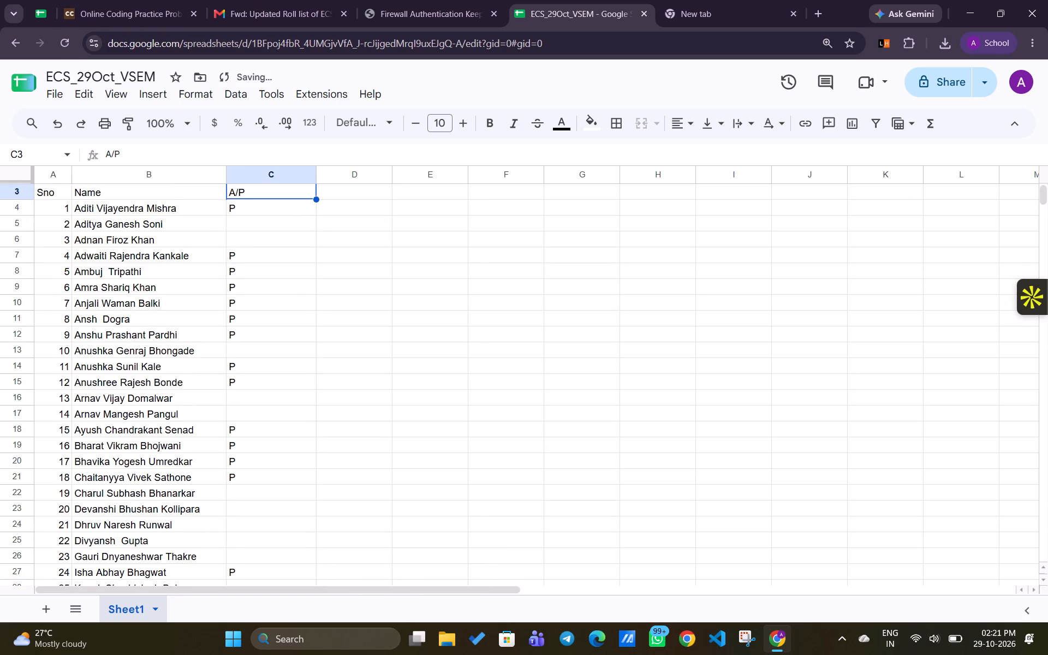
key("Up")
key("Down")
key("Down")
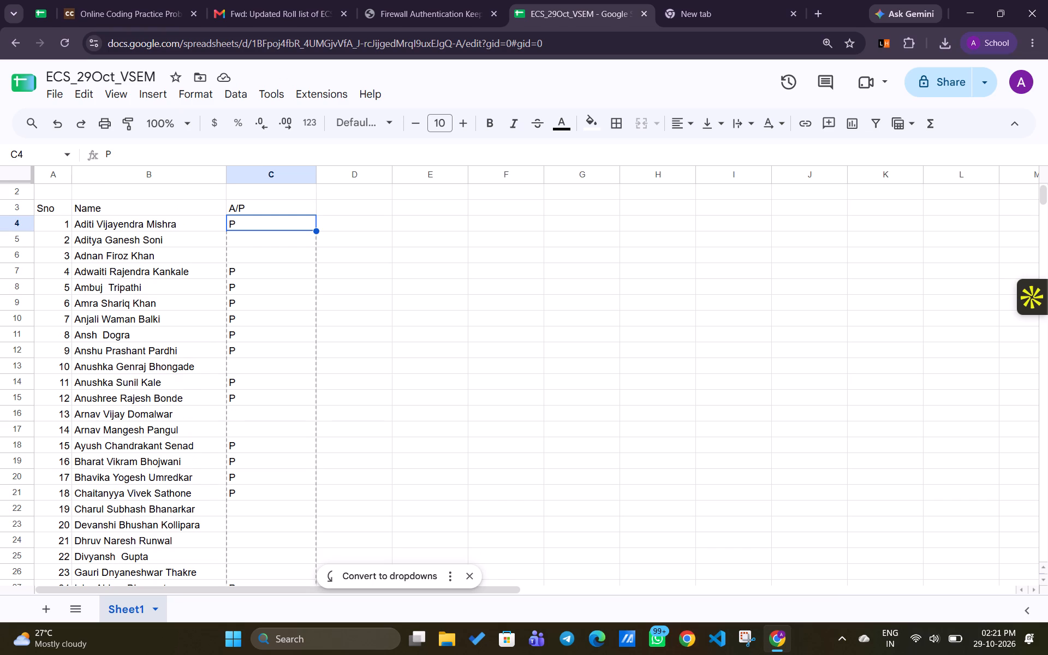
Mark serial 23 as P in the A/P column.
key("Down")
key("Down")
key("Down")
key("Down")
key("Down")
key("Down")
key("Down")
key("Down")
key("Down")
key("Down")
key("Down")
key("Down")
key("Down")
key("Down")
key("Down")
key("Down")
key("Down")
key("Down")
key("Down")
key("Down")
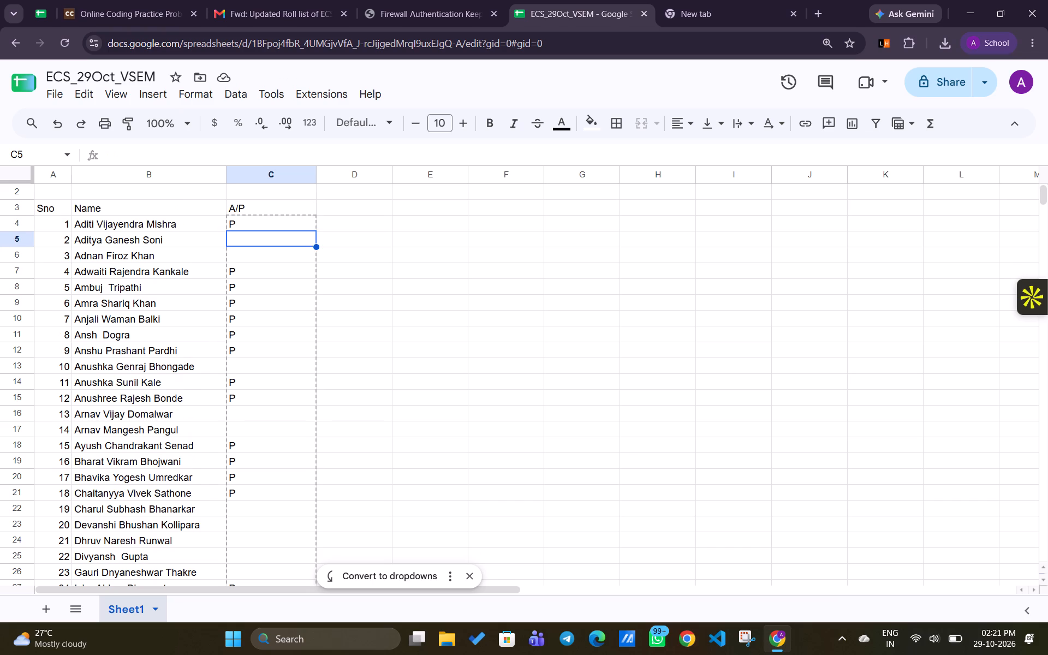
key("Up")
key("Up")
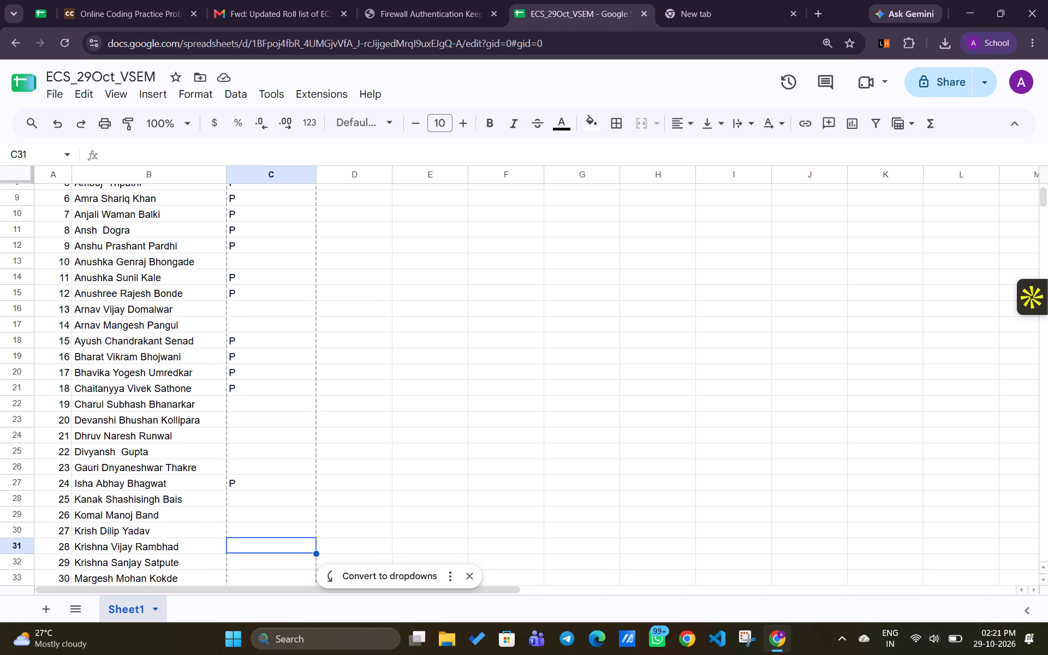
key("Up")
key("Up")
key("Up")
key("Up")
key("Up")
key("p")
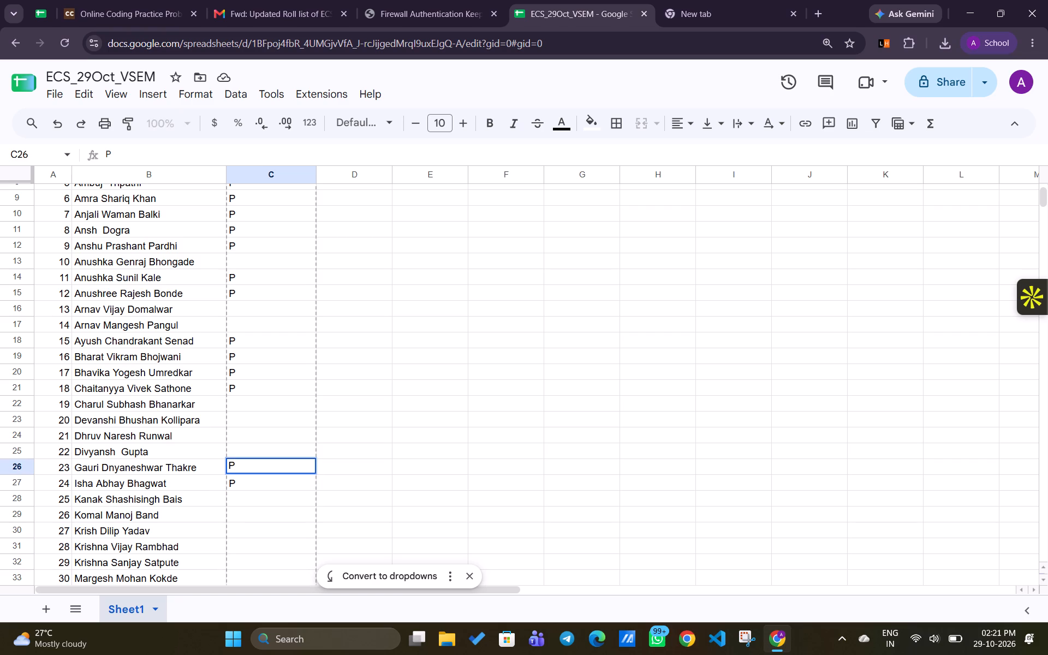
key("Down")
Mark serial 25 as P in the A/P column.
key("Down")
key("Down")
key("Up")
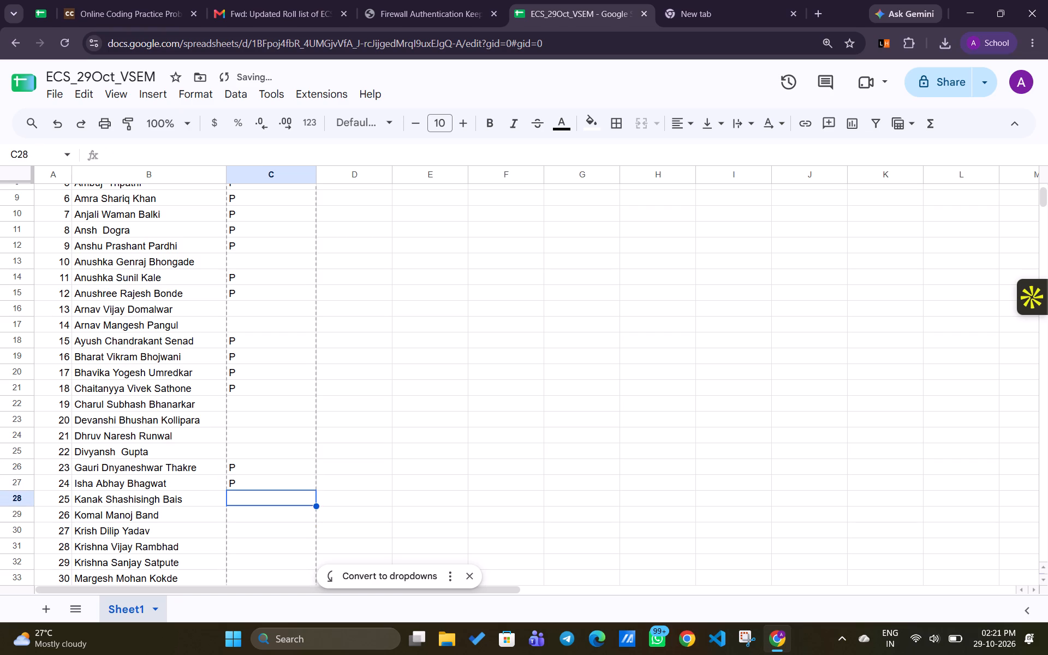
key("p")
key("Down")
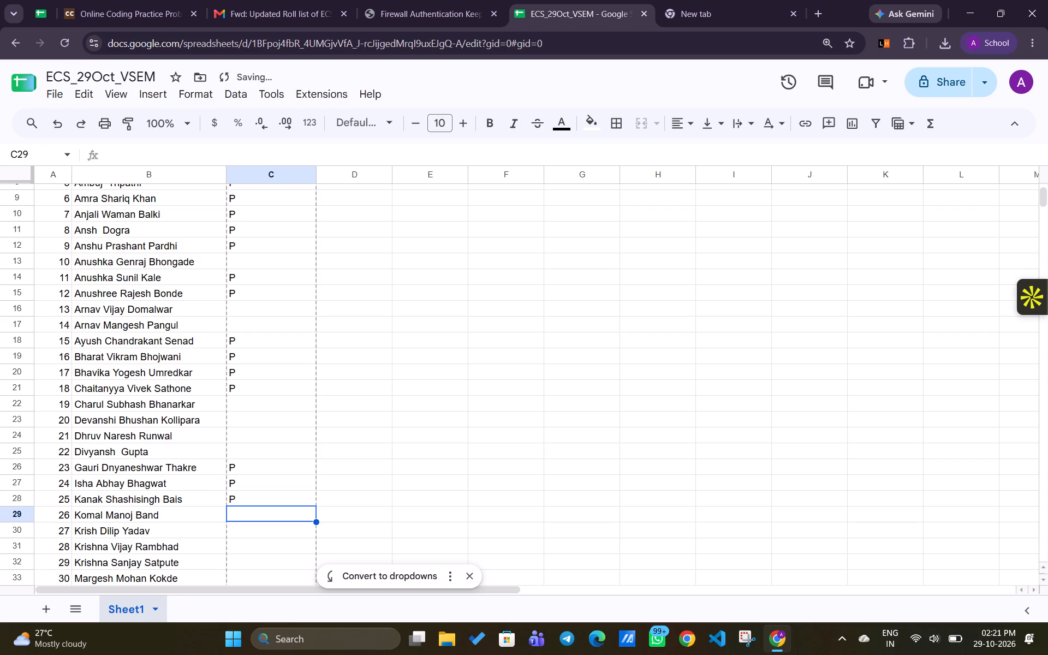
Mark serial 31 as P in the A/P column.
key("Down")
key("Down")
key("Down")
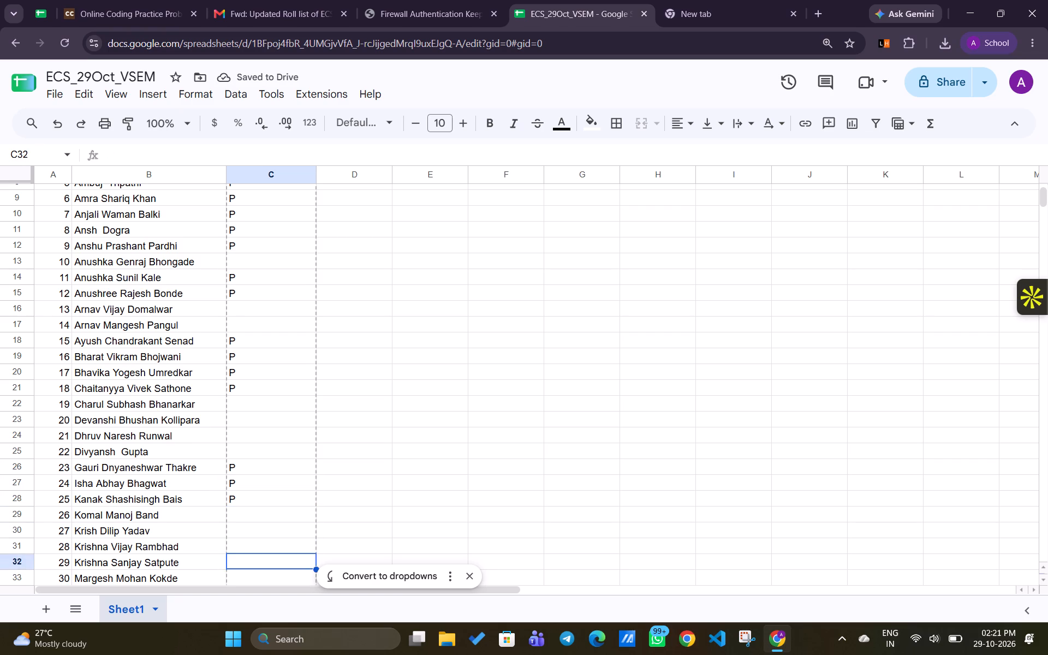
key("Down")
key("Down")
key("Down")
key("Up")
key("p")
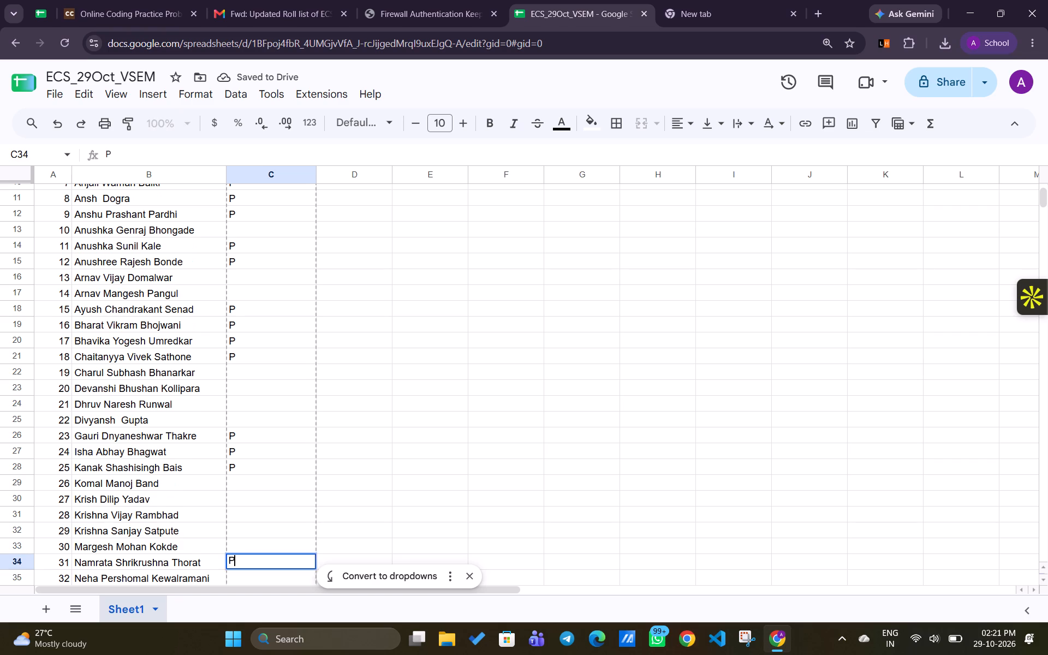
key("Down")
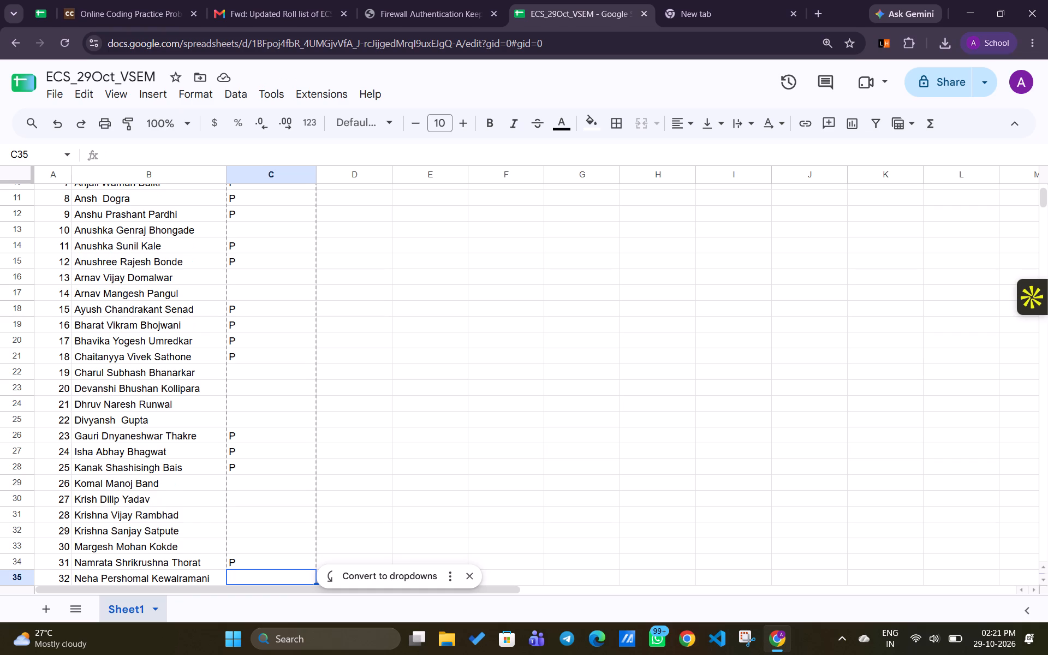
Mark serial 30 as P in the A/P column.
key("Up")
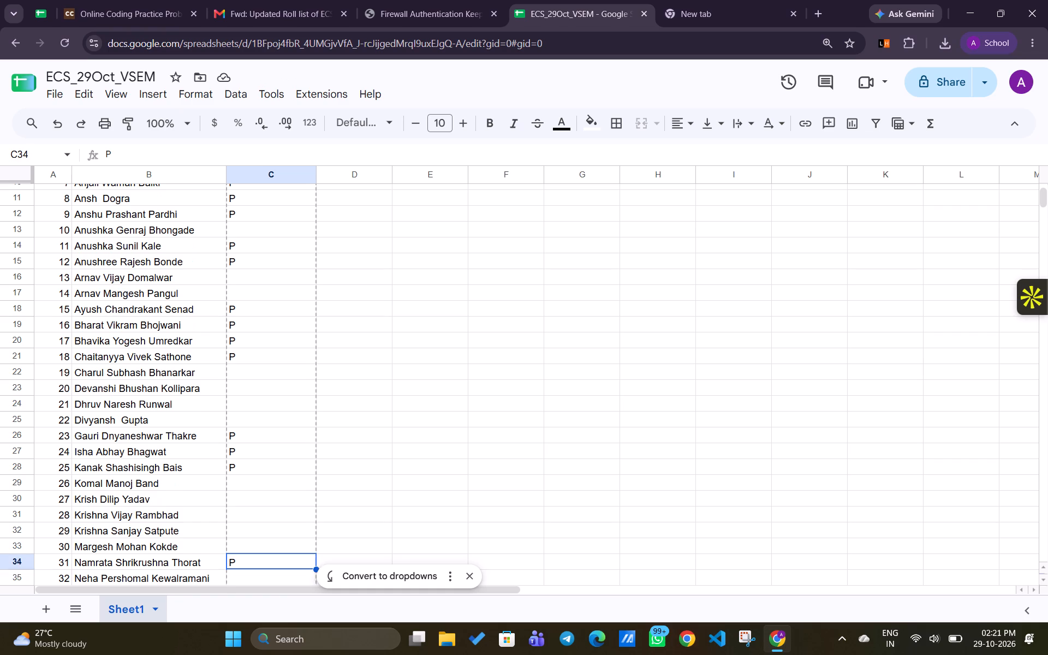
key("Down")
key("Down")
key("Up")
key("Up")
key("Up")
key("p")
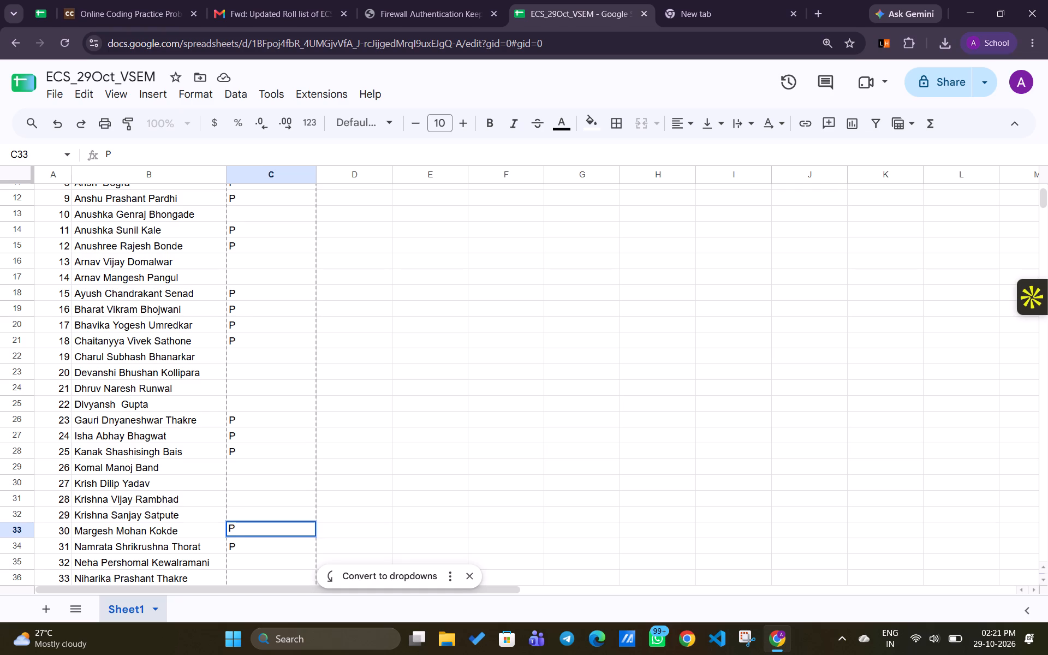
key("Up")
Mark serial 27 as P in the A/P column.
key("Up")
key("Up")
key("Up")
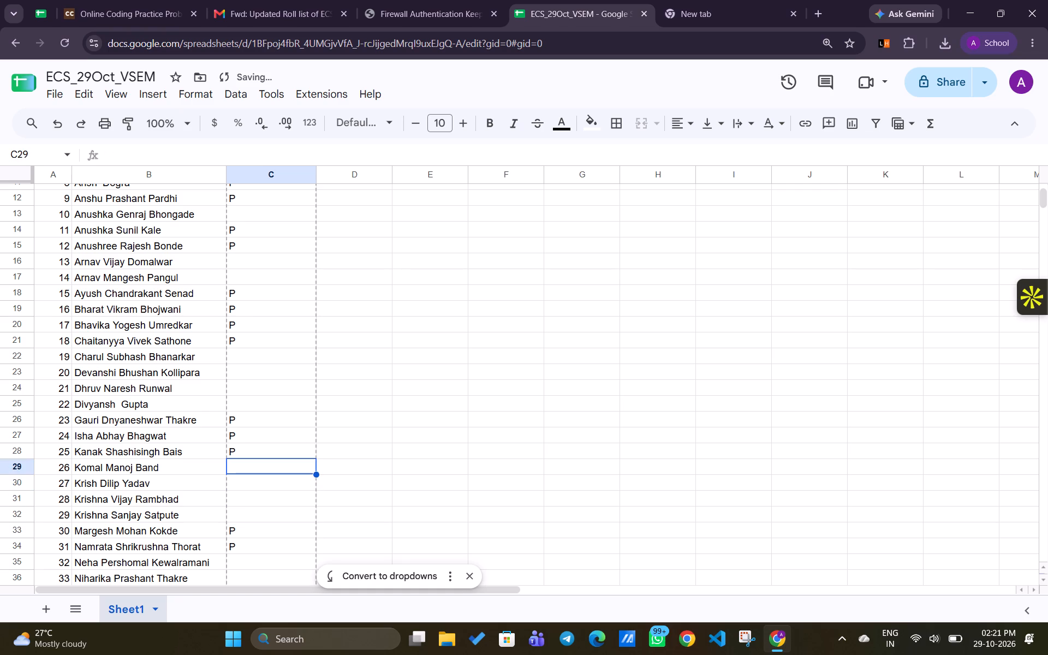
key("Down")
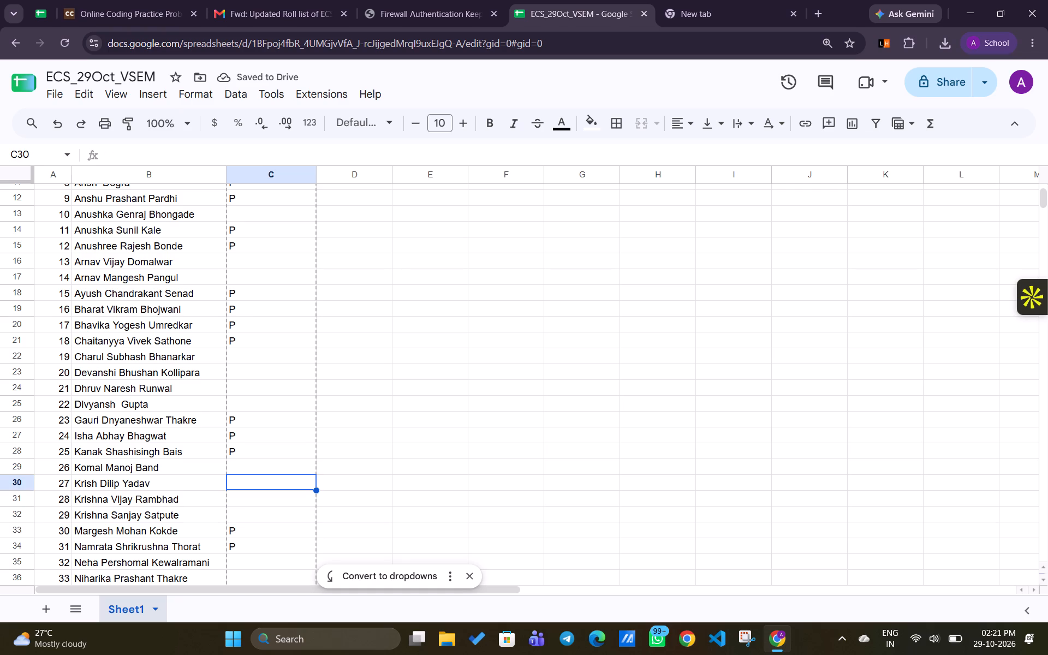
key("p")
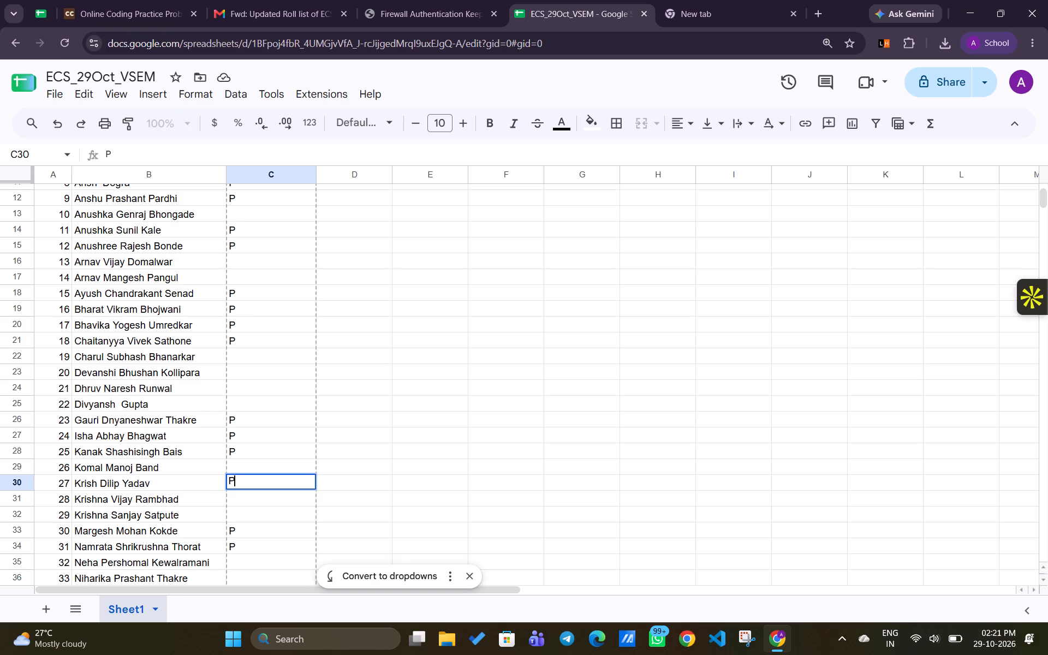
key("Down")
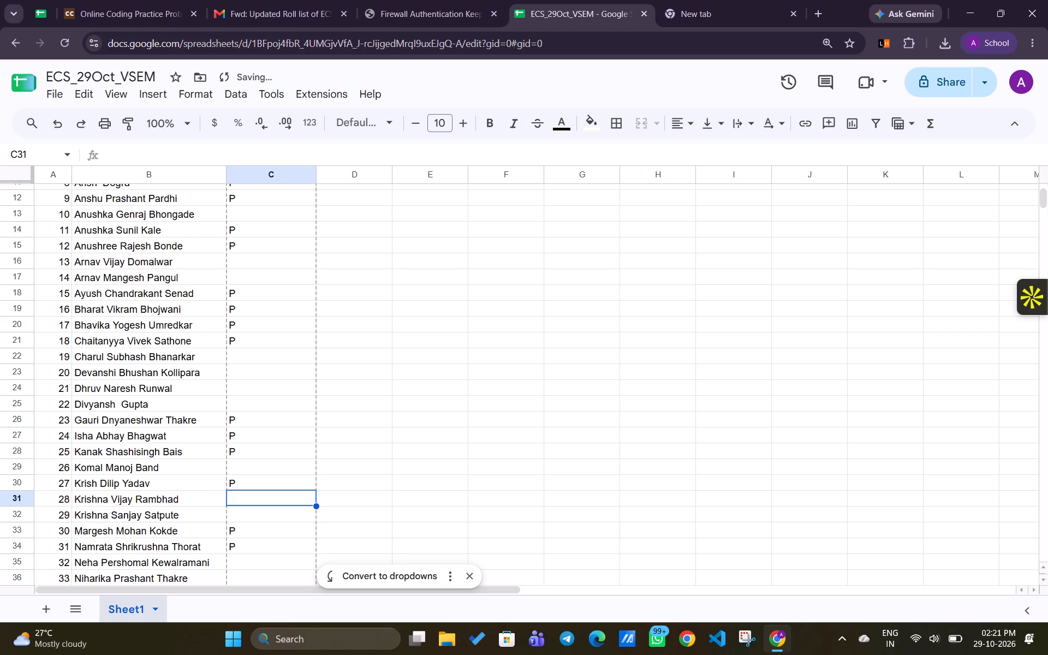
Mark serial 29 as P in the A/P column.
key("Down")
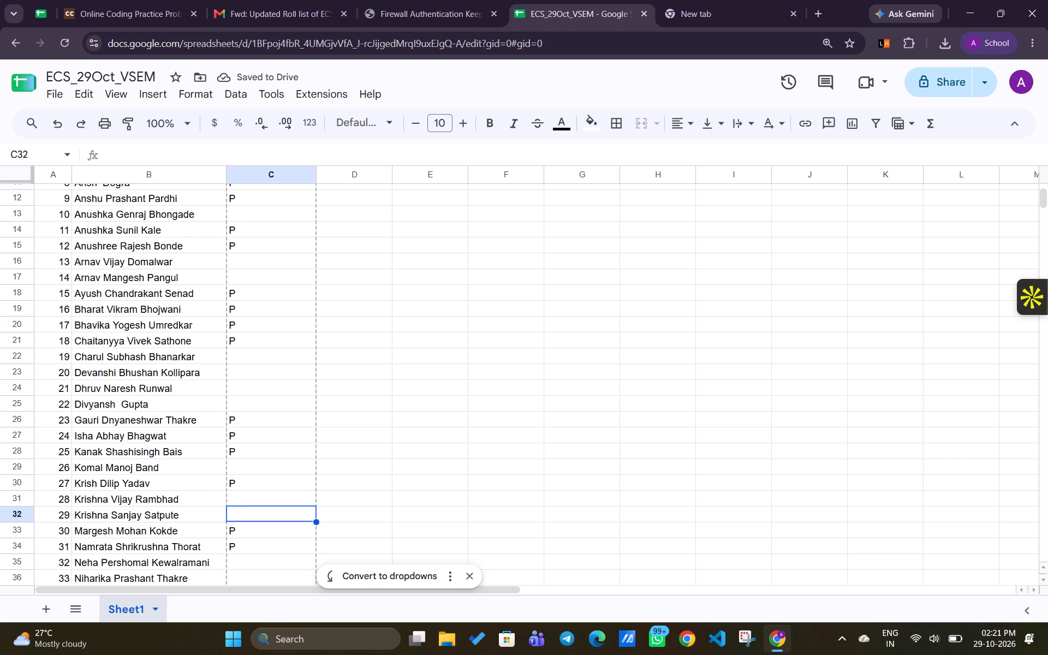
key("Up")
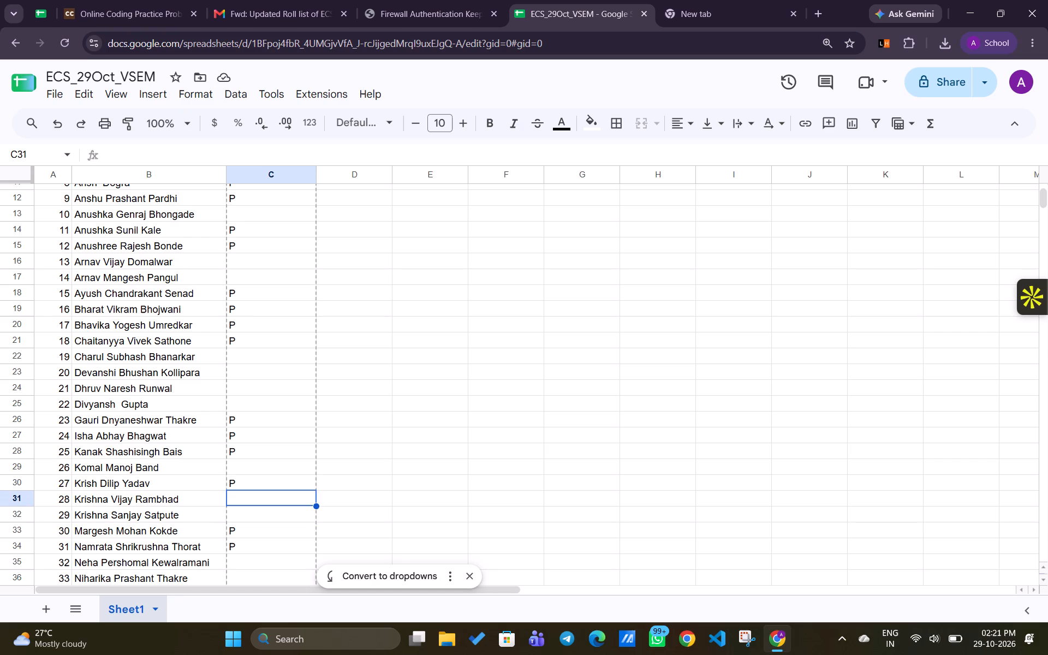
key("Down")
key("Down")
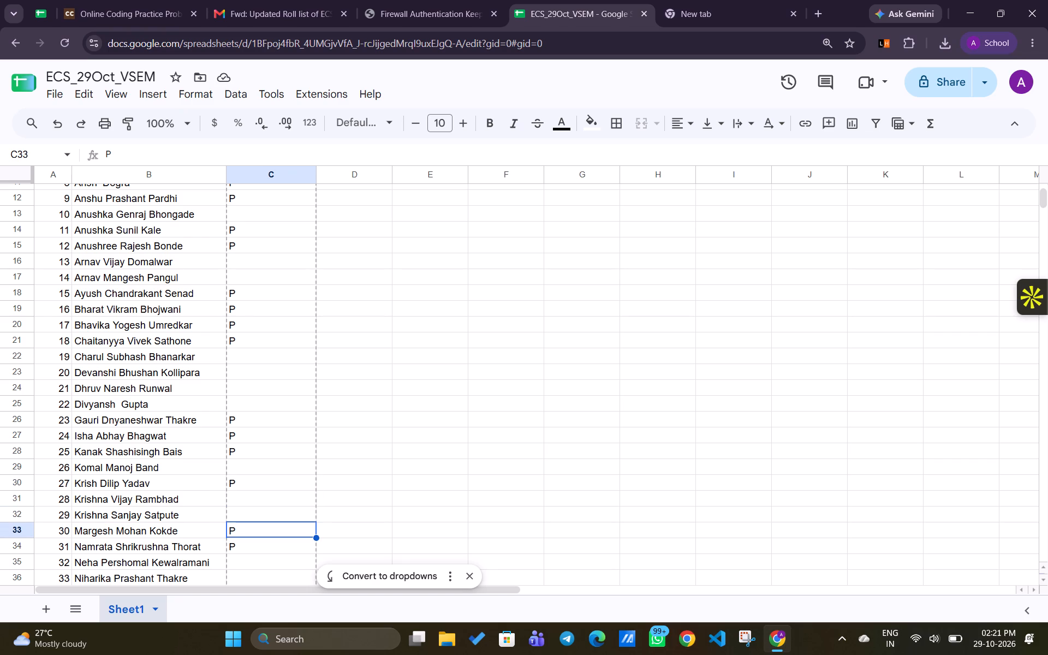
key("Down")
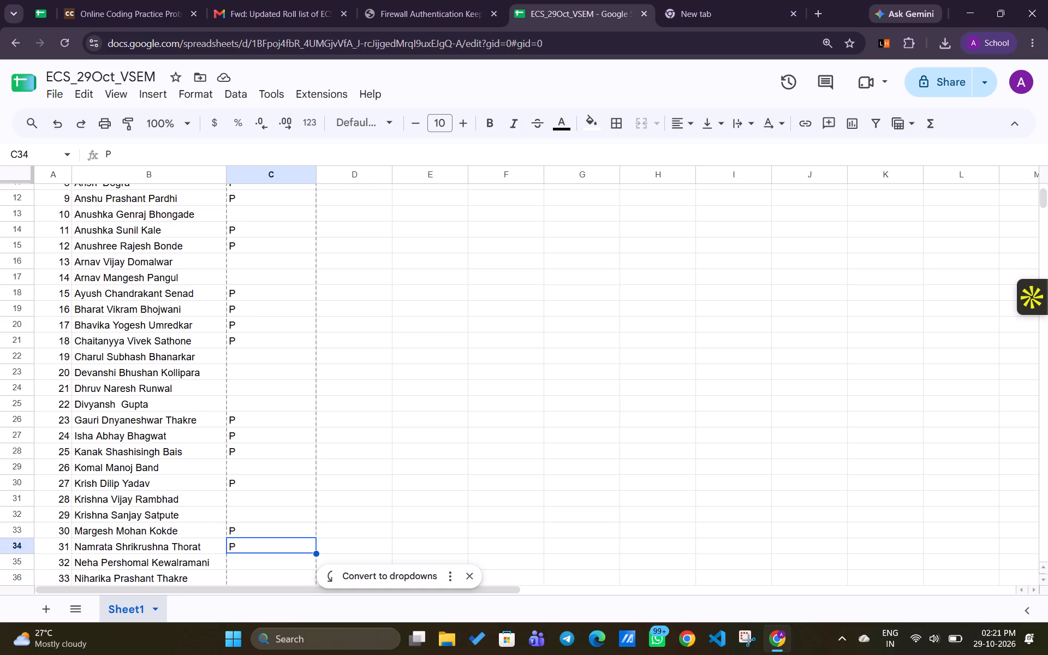
key("Up")
key("Up")
key("p")
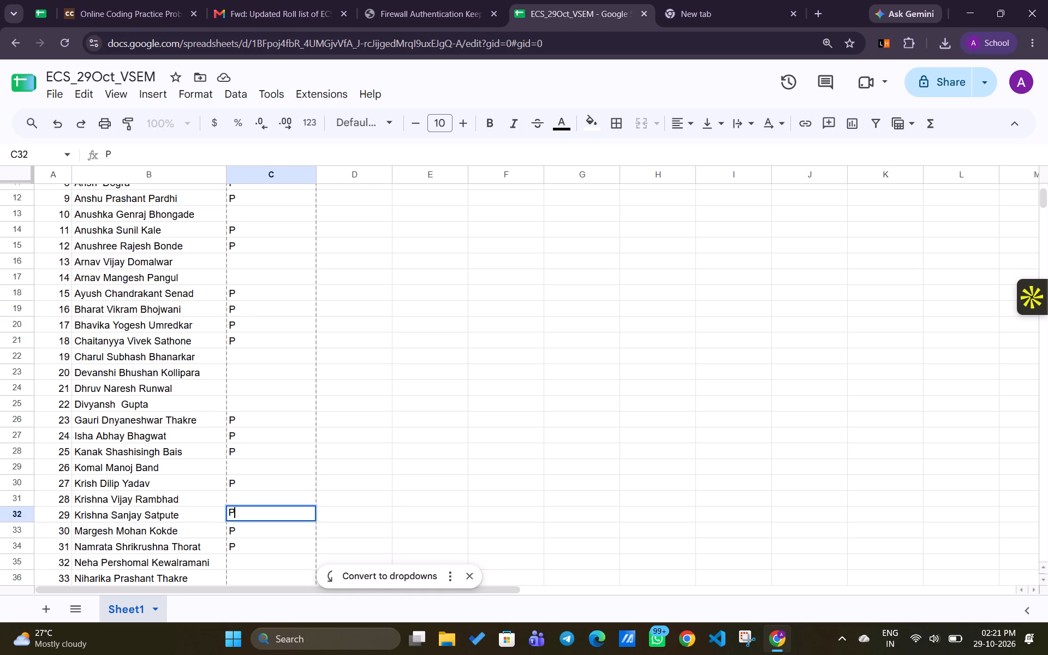
key("Up")
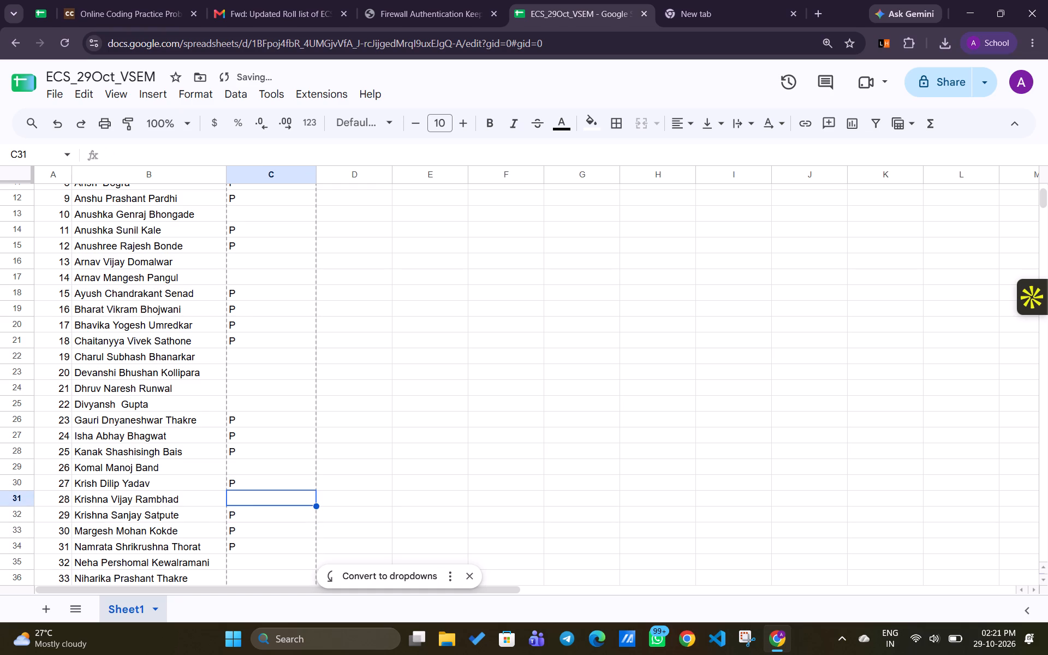
Mark serial 20 as P in the A/P column.
key("Up")
key("Up")
key("Up")
key("Up")
key("Up")
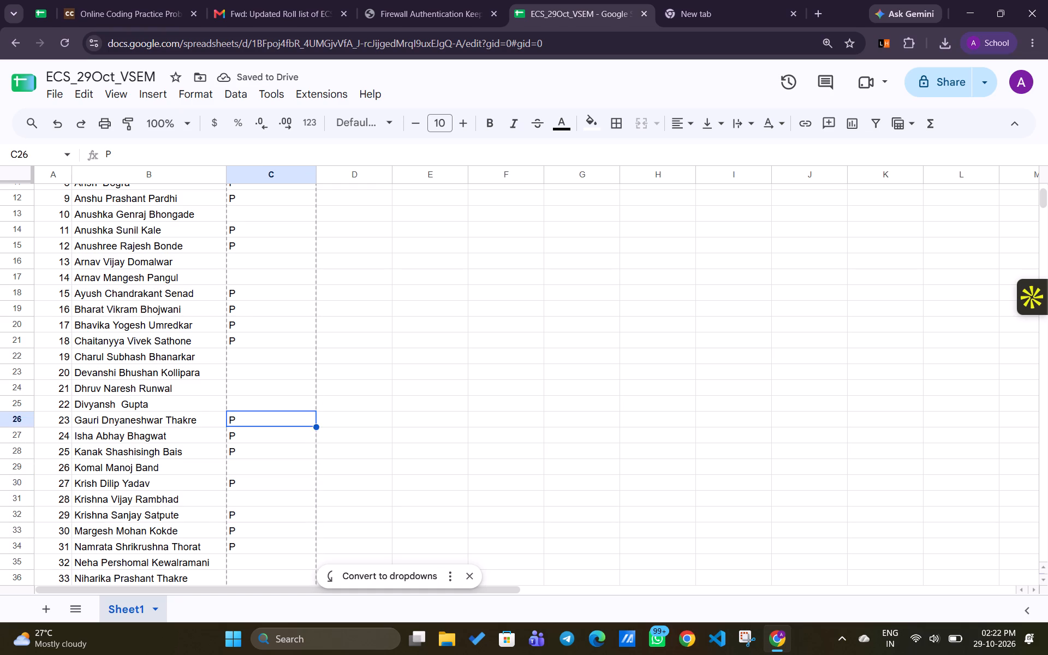
key("Up")
key("Up")
key("Up")
key("p")
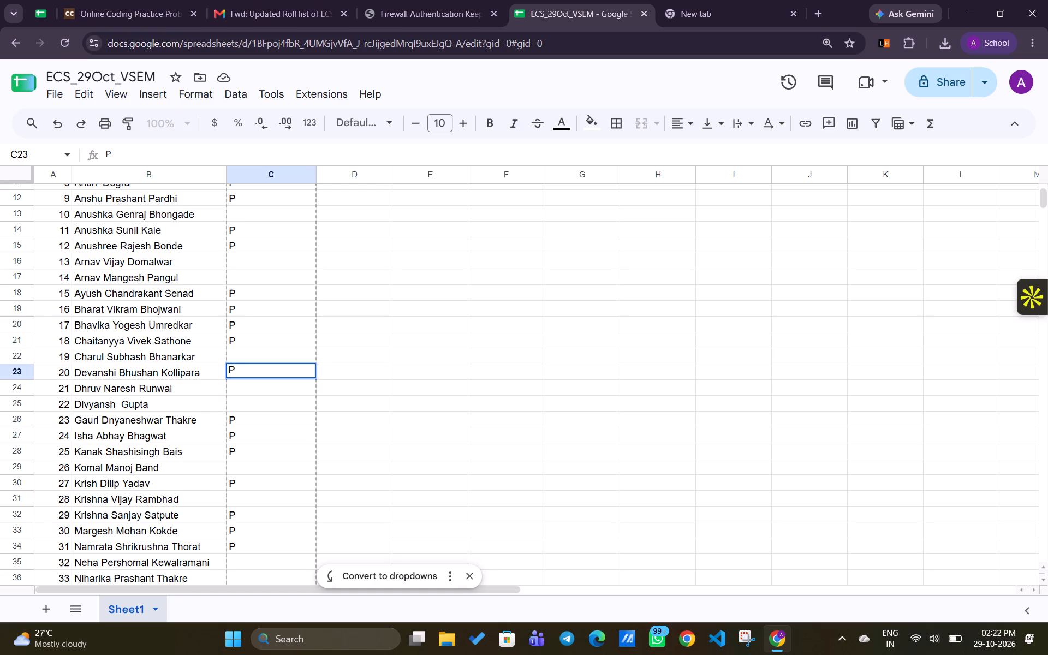
key("Down")
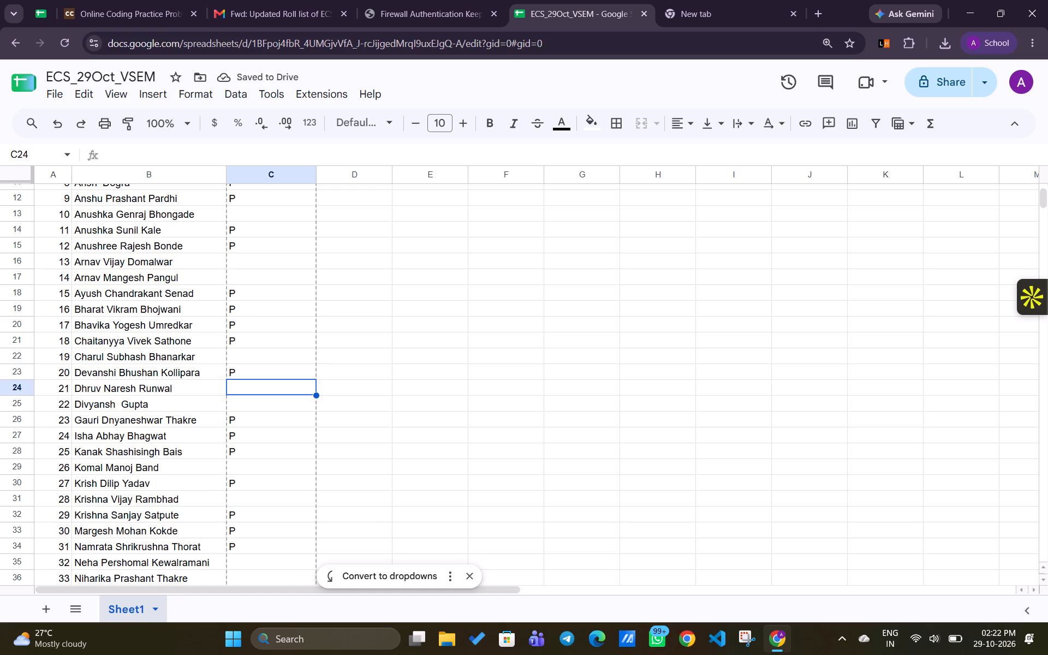
Mark serial 22 as P in the A/P column.
key("Down")
key("p")
key("Down")
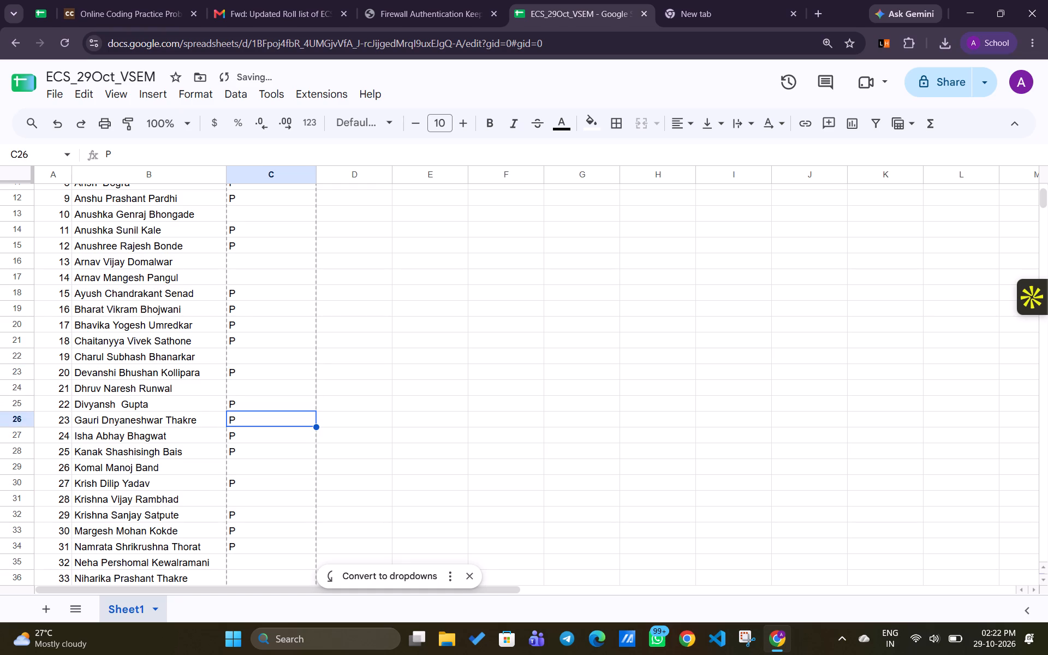
Mark serial 13 as P in the A/P column.
key("Up")
key("Up")
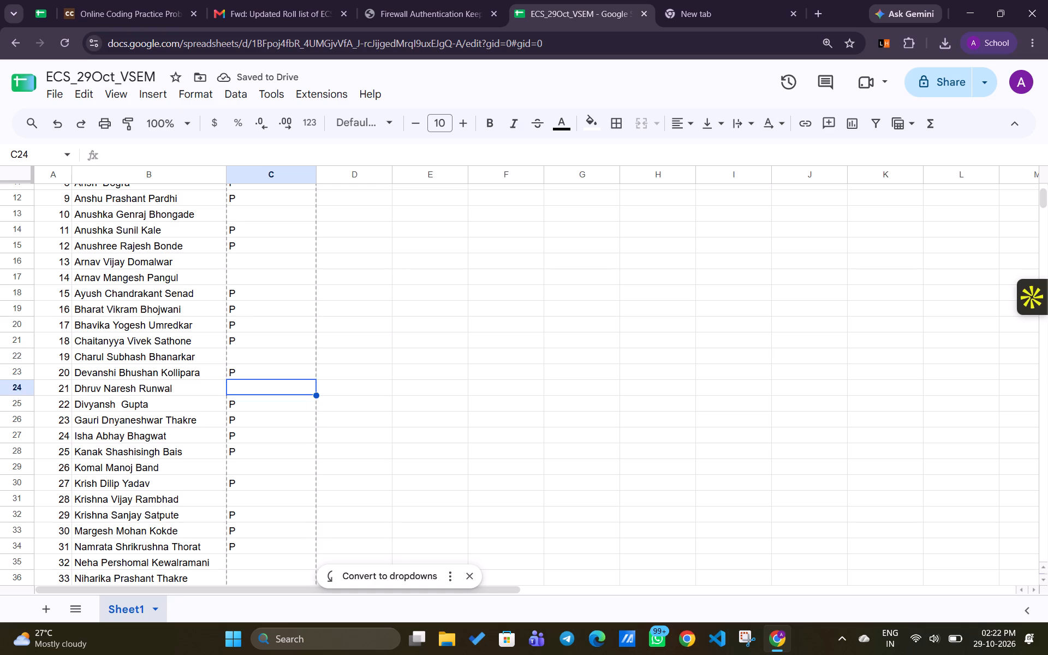
key("Up")
key("Up")
key("Up")
key("Up")
key("Up")
key("Up")
key("Up")
key("Up")
key("p")
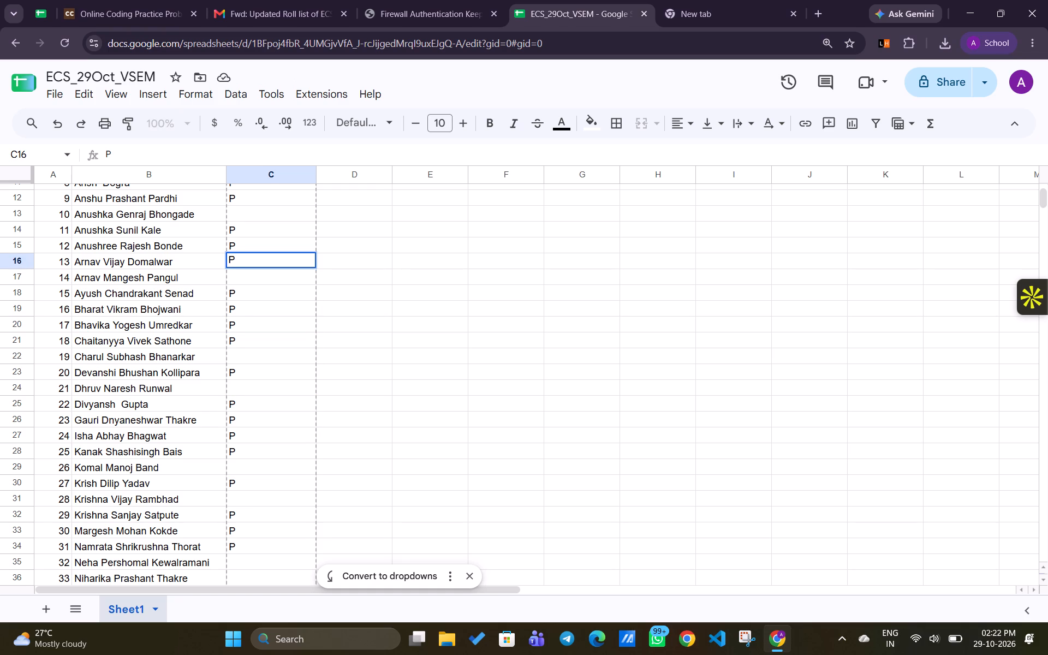
key("Down")
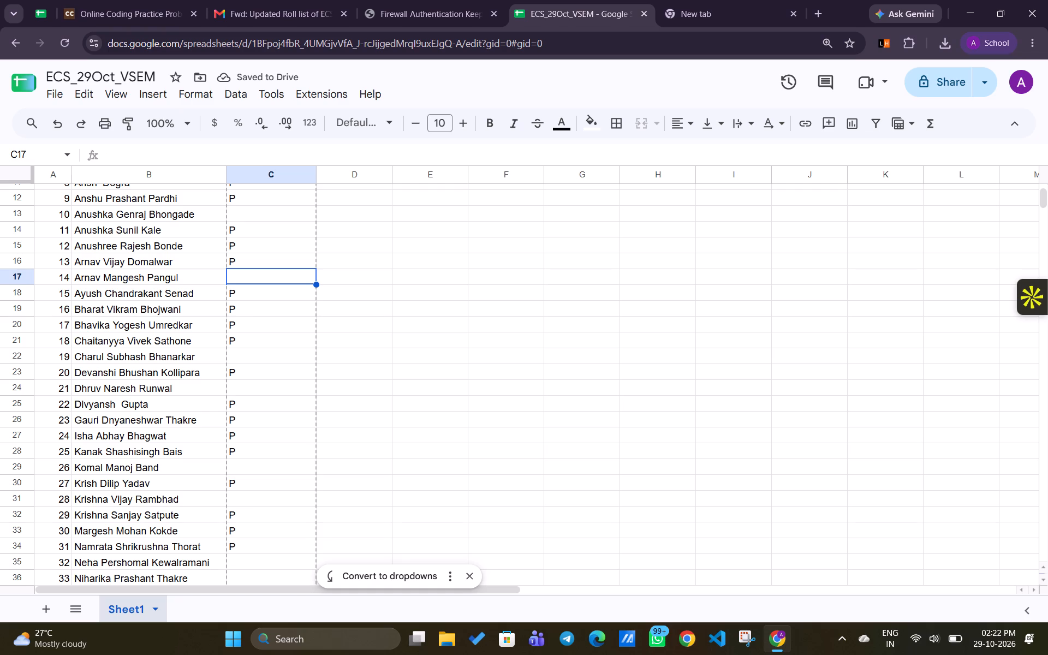
Go down the A/P column to the cell for serial 60.
key("Down")
key("Down")
key("Down")
key("Down")
key("Down")
key("Down")
key("Down")
key("Down")
key("Down")
key("Down")
key("Down")
key("Down")
key("Down")
key("Down")
key("Down")
key("Down")
key("Down")
key("Down")
key("Down")
key("Down")
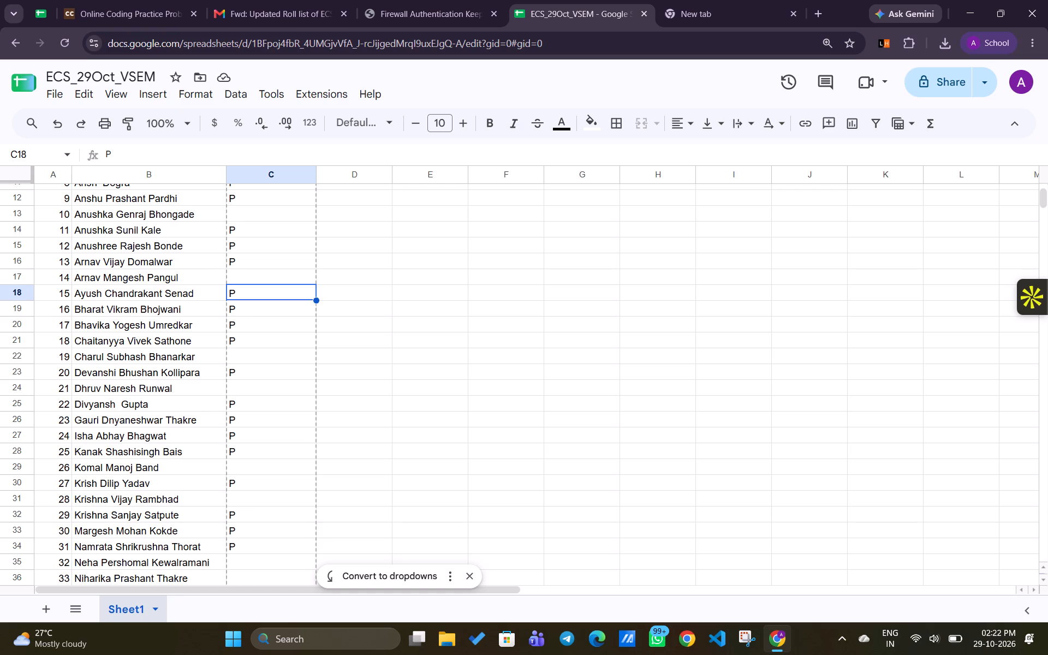
key("Down")
key("Down")
key("Down")
key("Down")
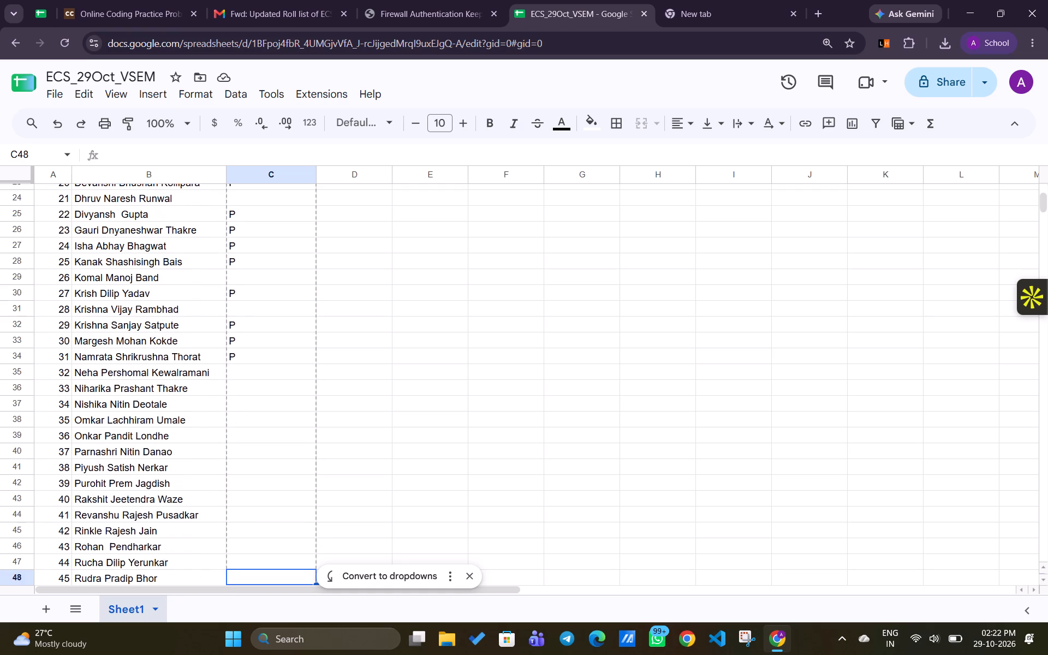
key("Down")
key("Down")
key("Down")
key("Down")
key("Down")
key("Down")
key("Down")
key("Down")
key("Down")
key("Down")
key("Down")
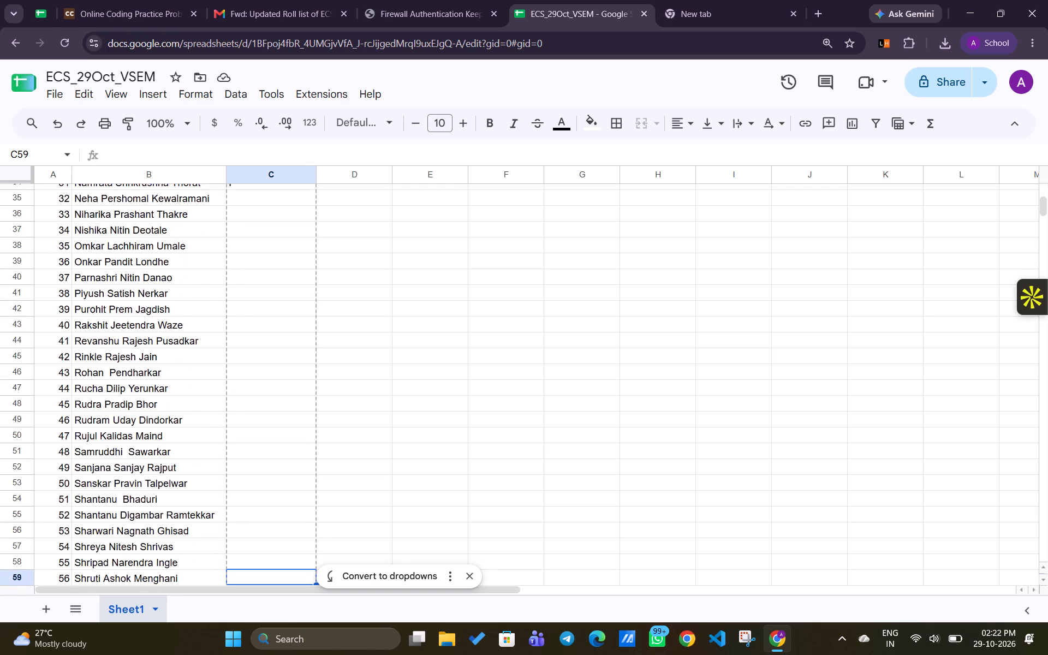
key("Down")
key("Down")
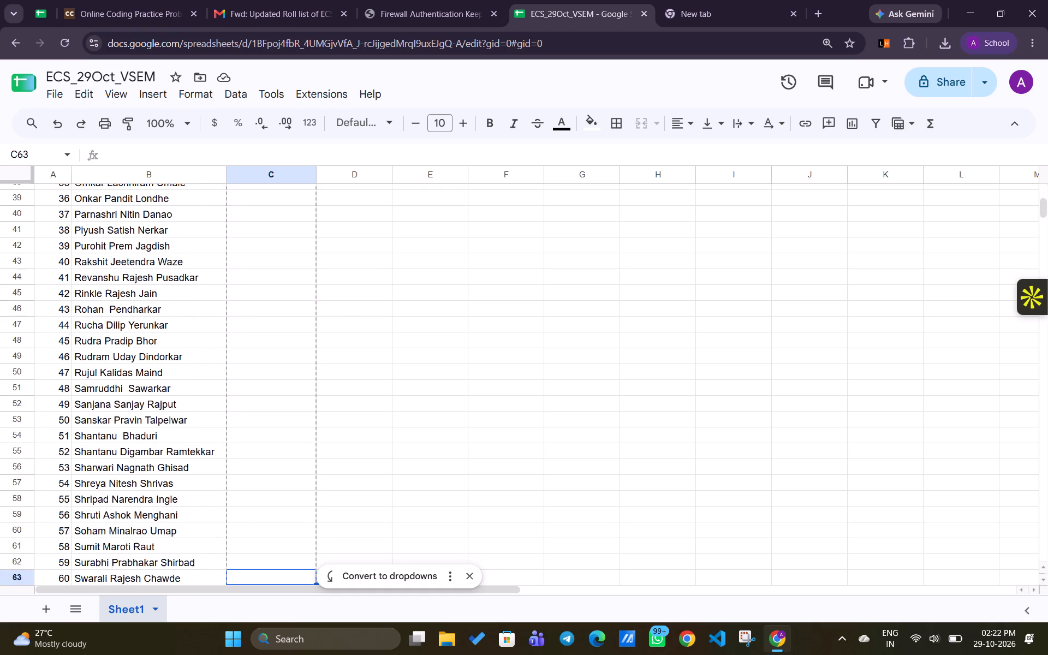
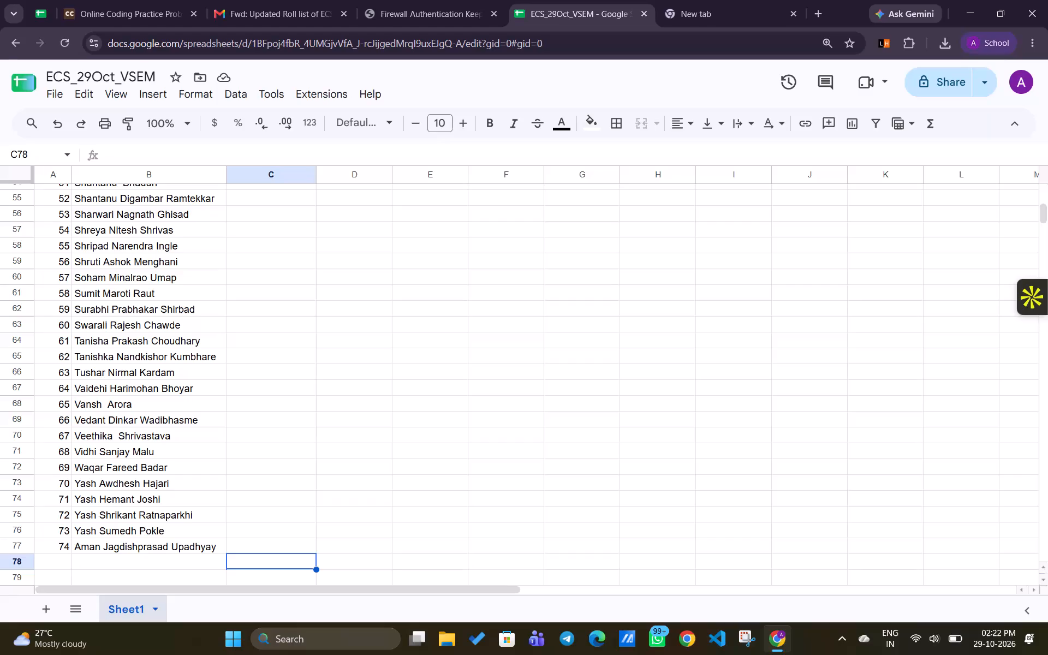
Mark serials 72 and 74 as P in the A/P column.
key("Up")
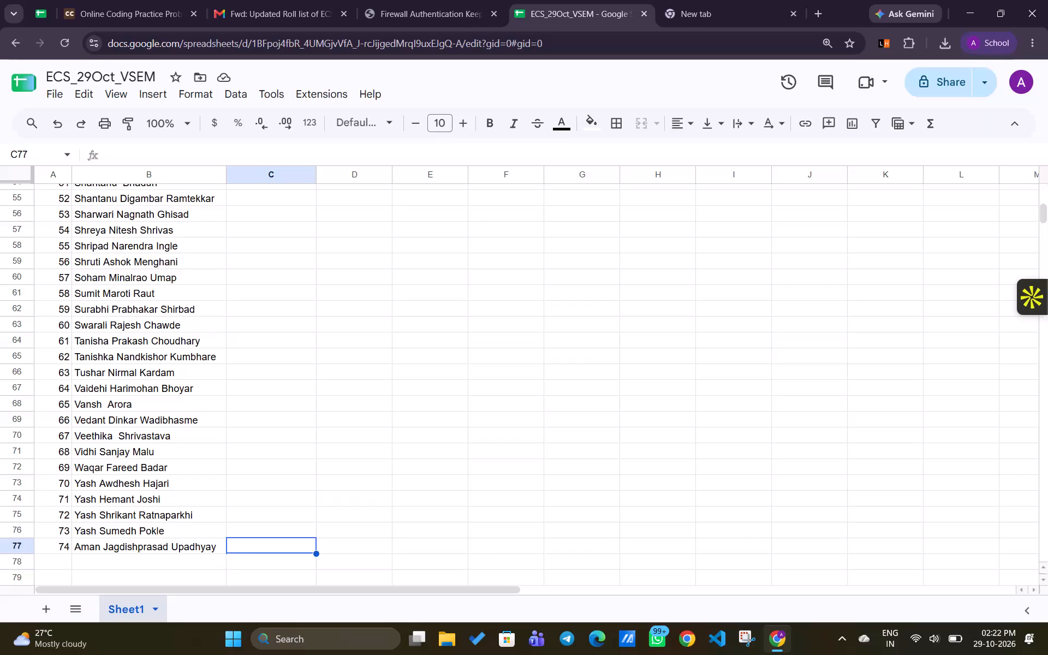
key("Up")
key("Up")
key("p")
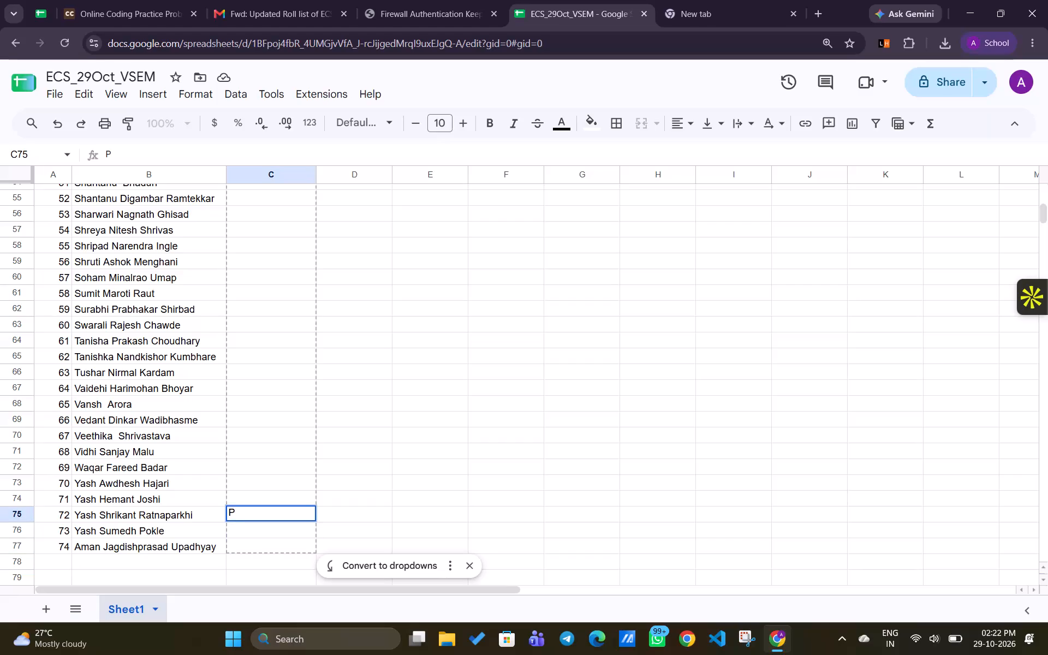
key("Down")
key("Down")
key("p")
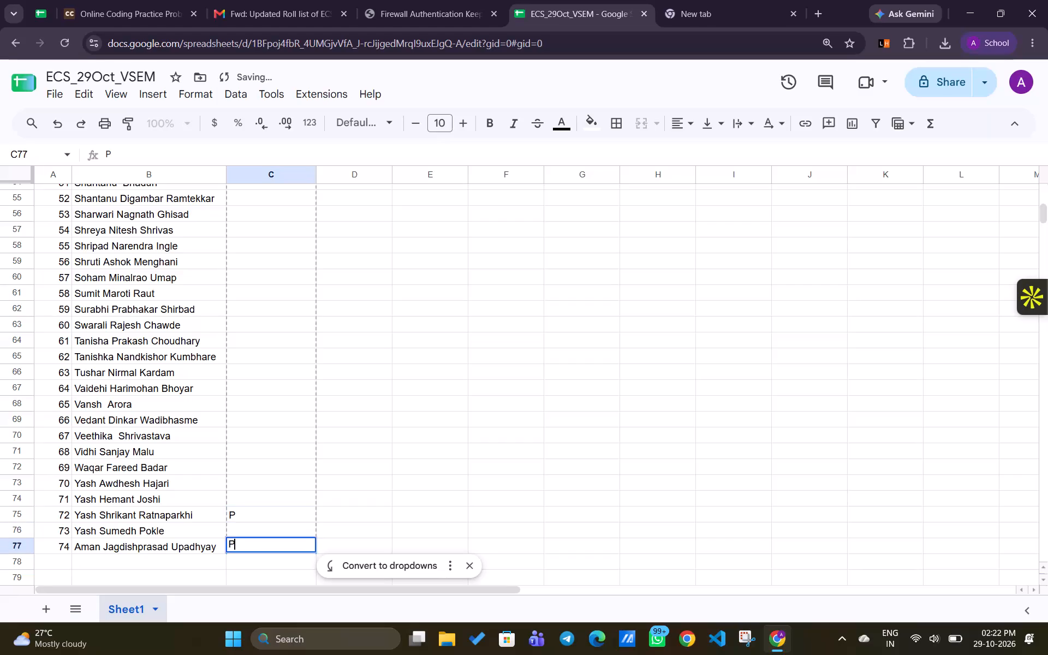
key("Up")
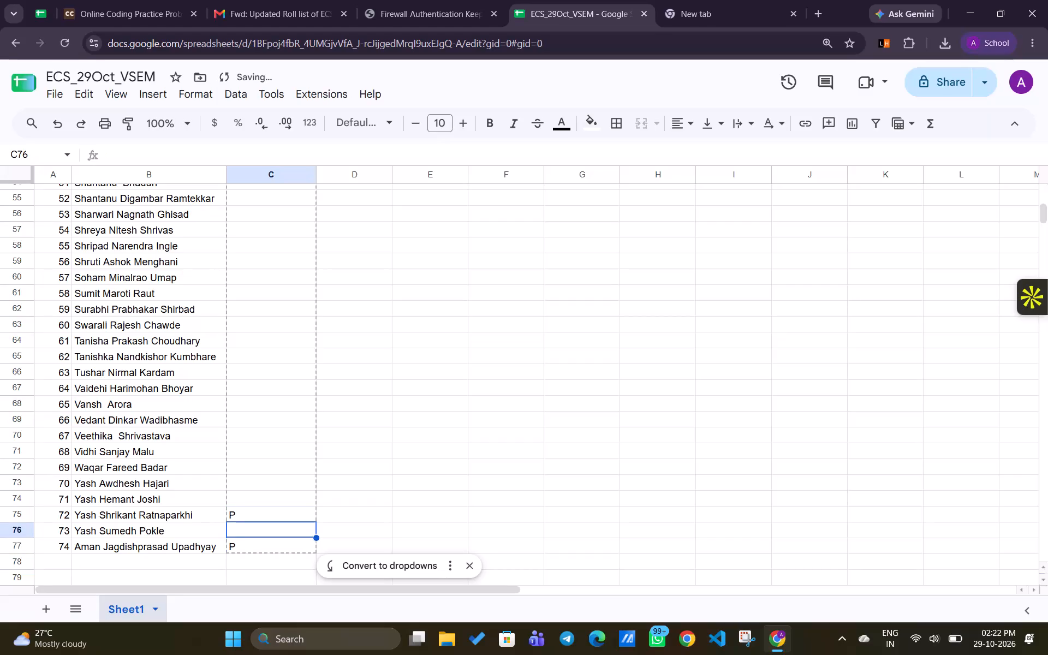
Mark serial 70 as P in the A/P column.
key("Up")
key("Up")
key("Up")
key("p")
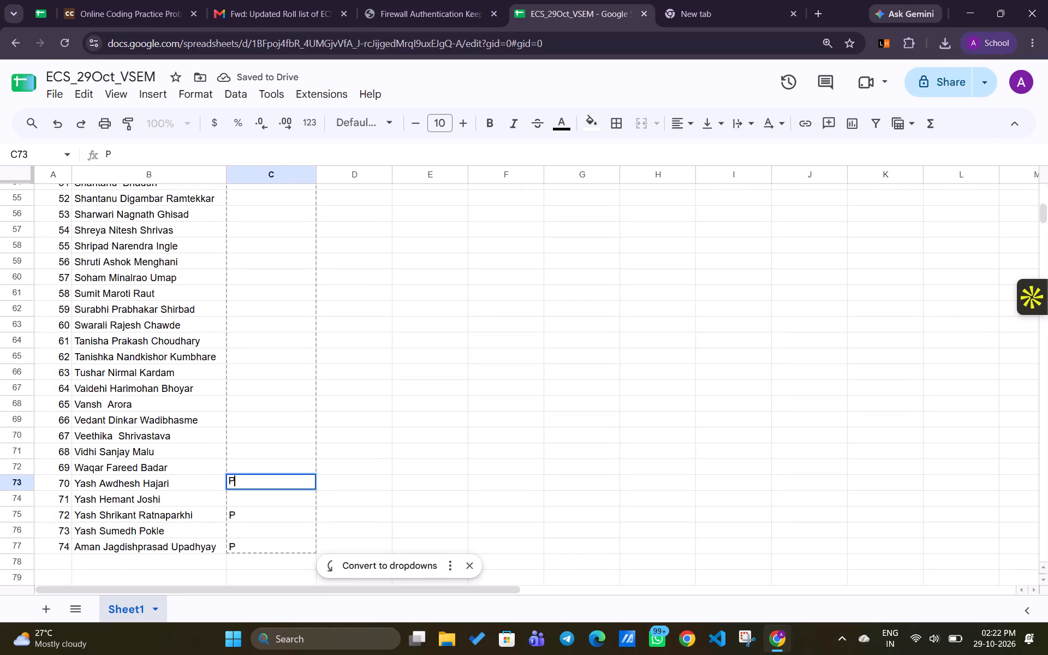
key("Up")
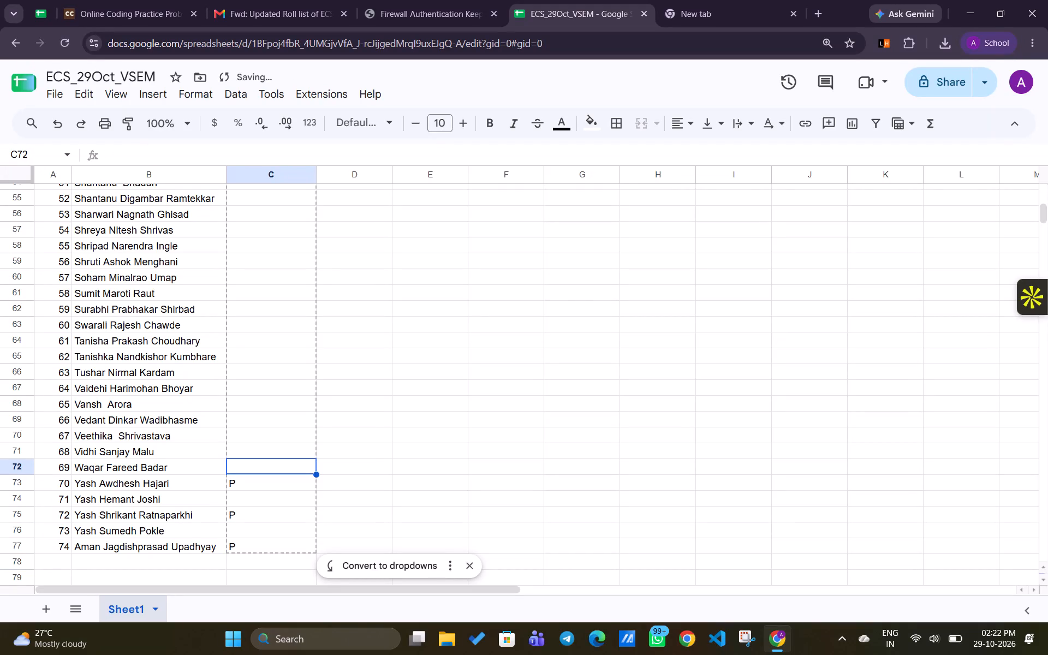
Mark serial 66 as P in the A/P column.
key("Up")
key("Up")
key("Up")
key("p")
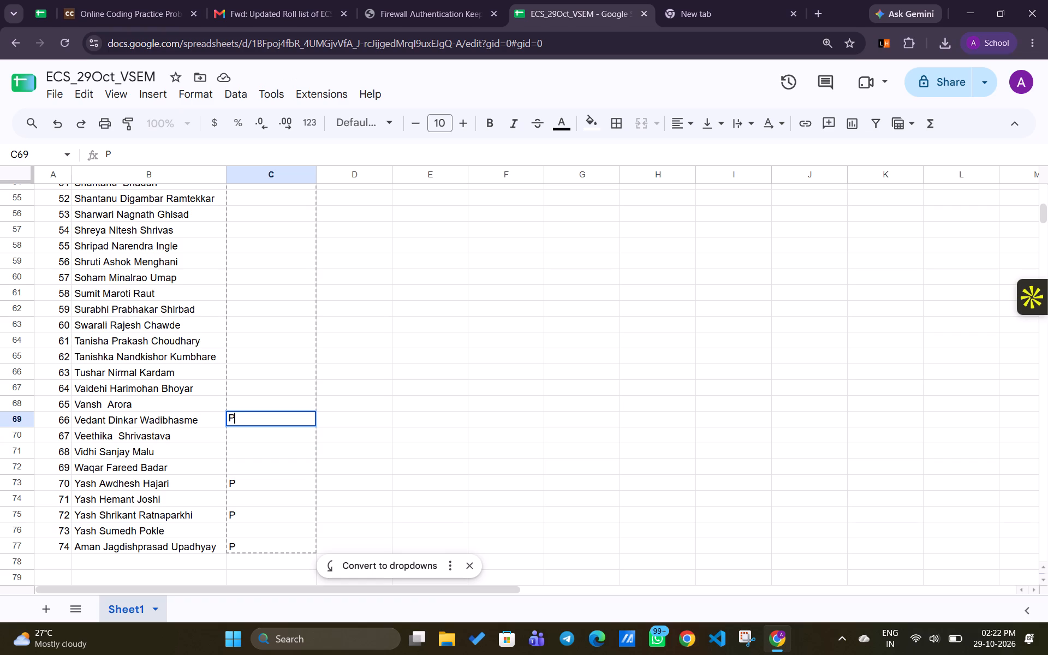
key("Up")
Mark serial 73 as P in the A/P column.
key("Up")
key("Up")
key("Down")
key("Down")
key("Down")
key("Down")
key("Down")
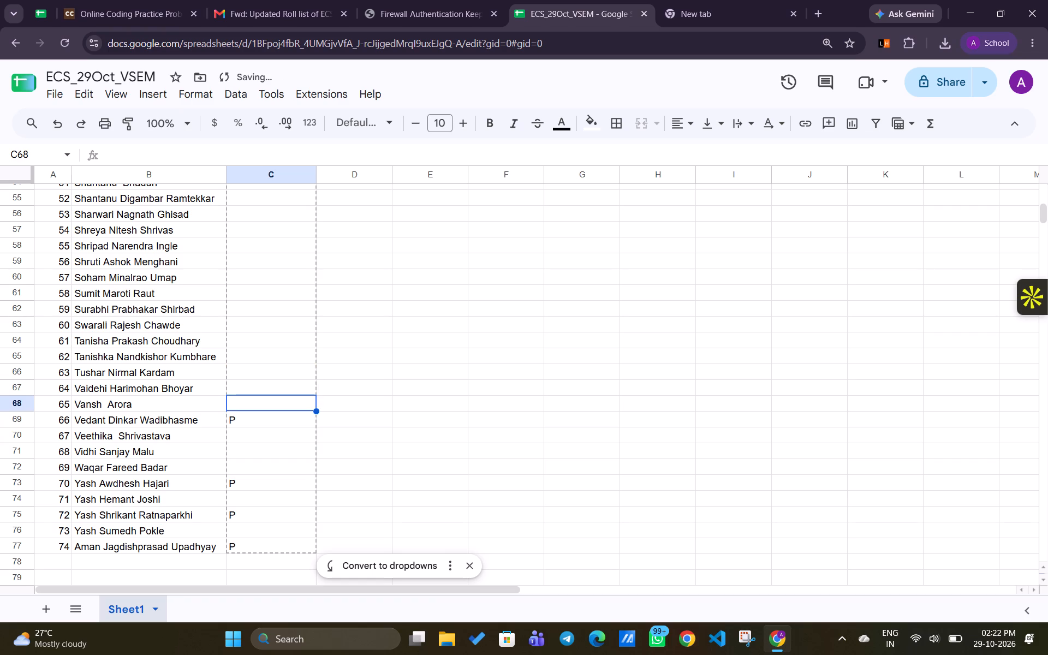
key("Down")
key("Down")
key("Down")
key("Down")
key("Down")
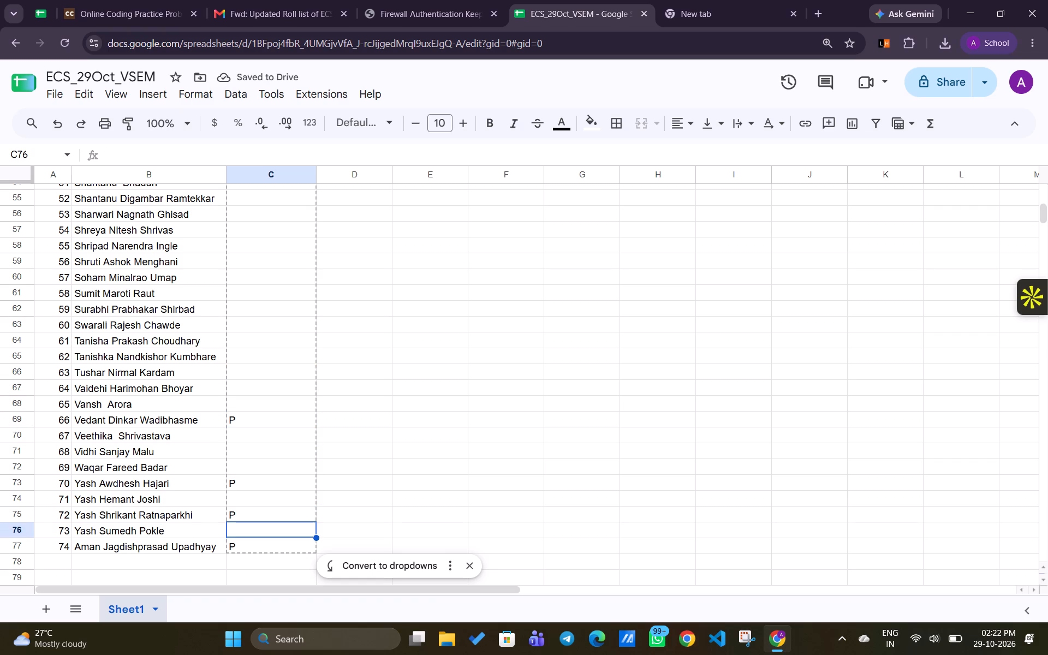
key("p")
key("Up")
Mark serial 68 as P in the A/P column.
key("Up")
key("Up")
key("Up")
key("Up")
key("Up")
key("Up")
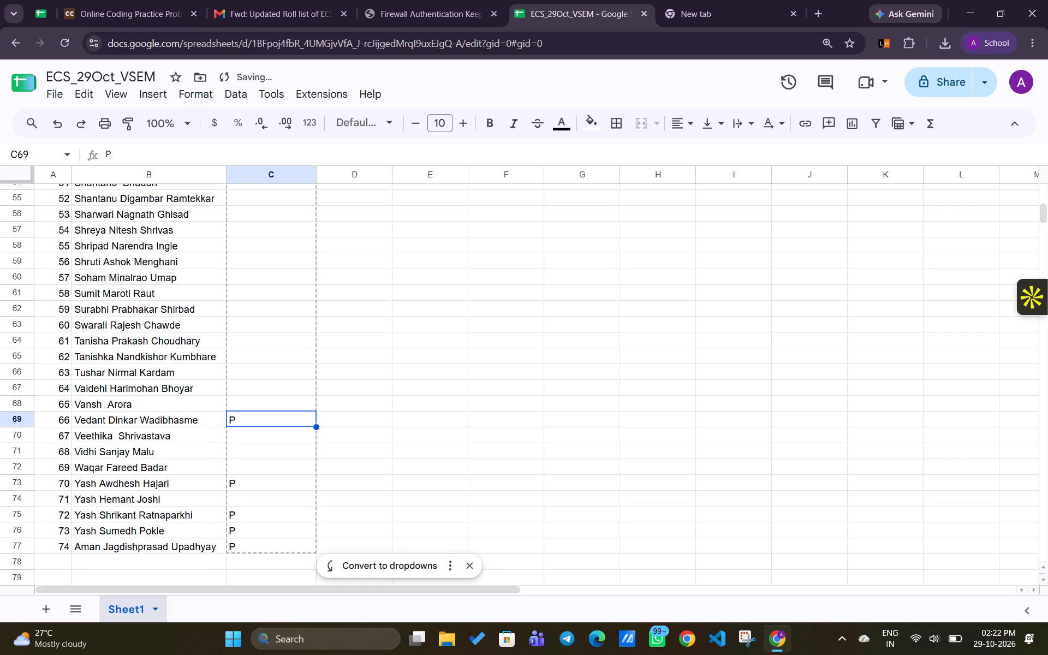
key("Down")
key("Down")
key("p")
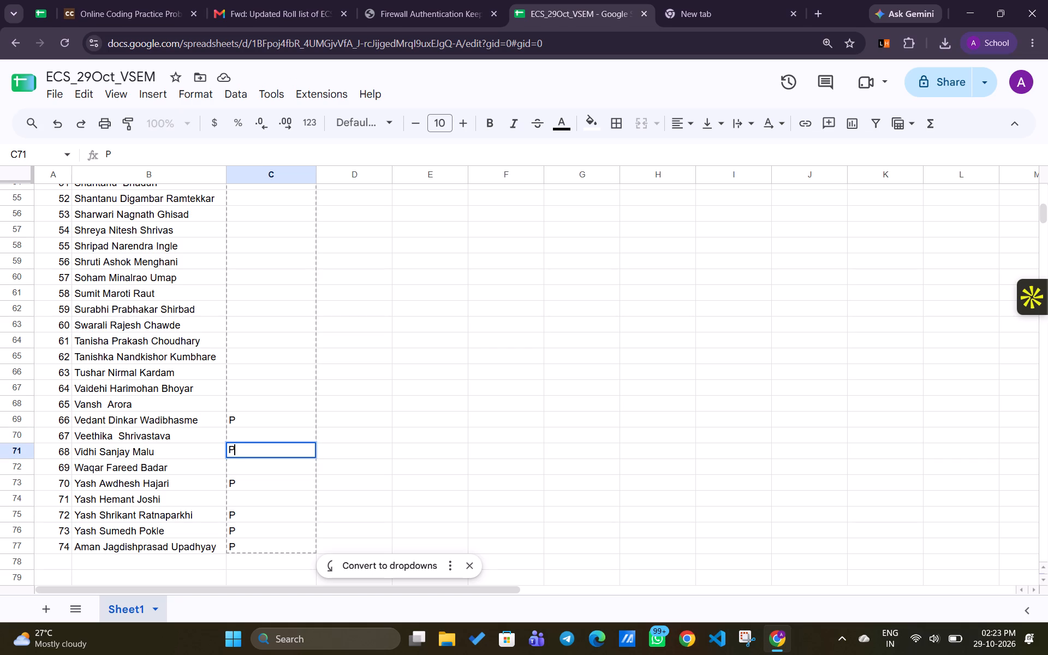
key("Up")
Mark serial 65 as P in the A/P column.
key("Up")
key("Up")
key("p")
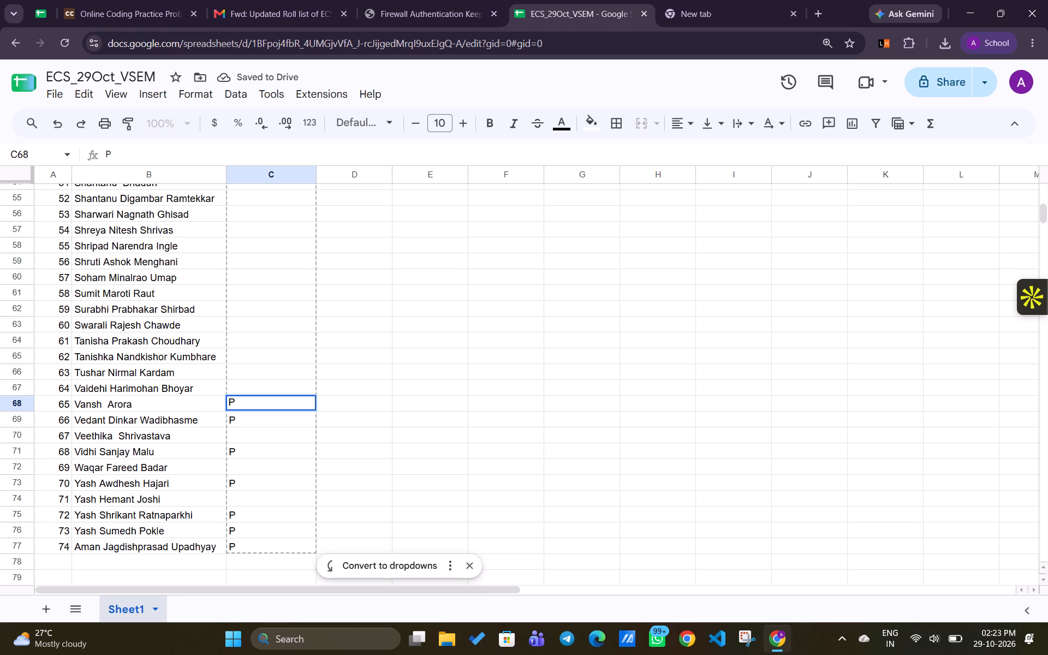
key("Down")
Mark serial 71 as P in the A/P column.
key("Down")
key("Down")
key("Down")
key("Down")
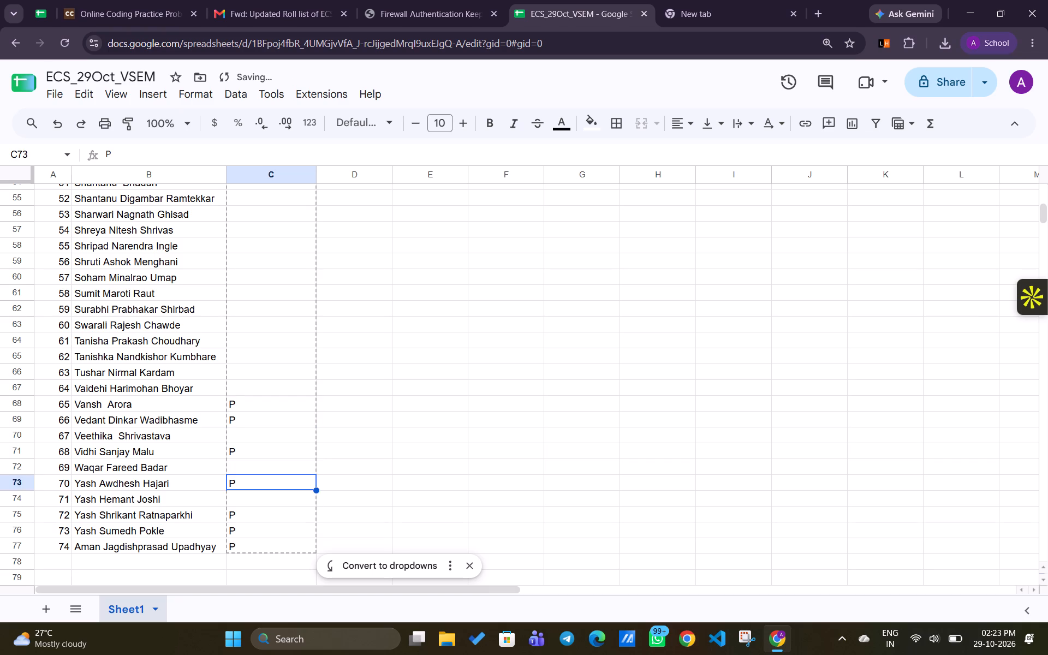
key("Down")
key("p")
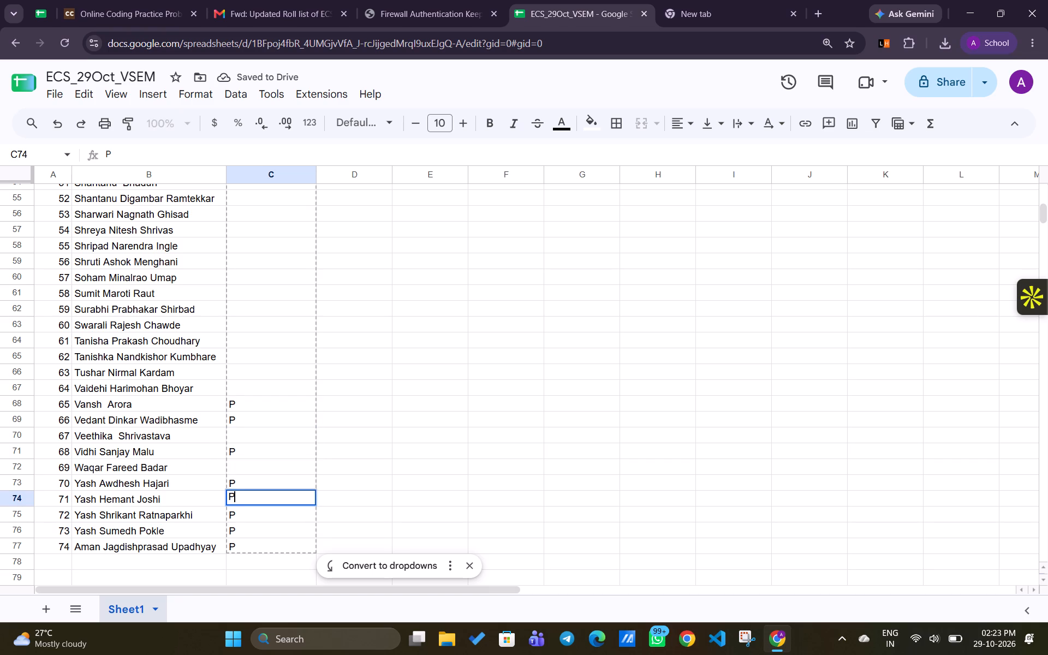
key("Up")
Mark serial 69 as P in the A/P column.
key("Up")
key("Up")
key("Down")
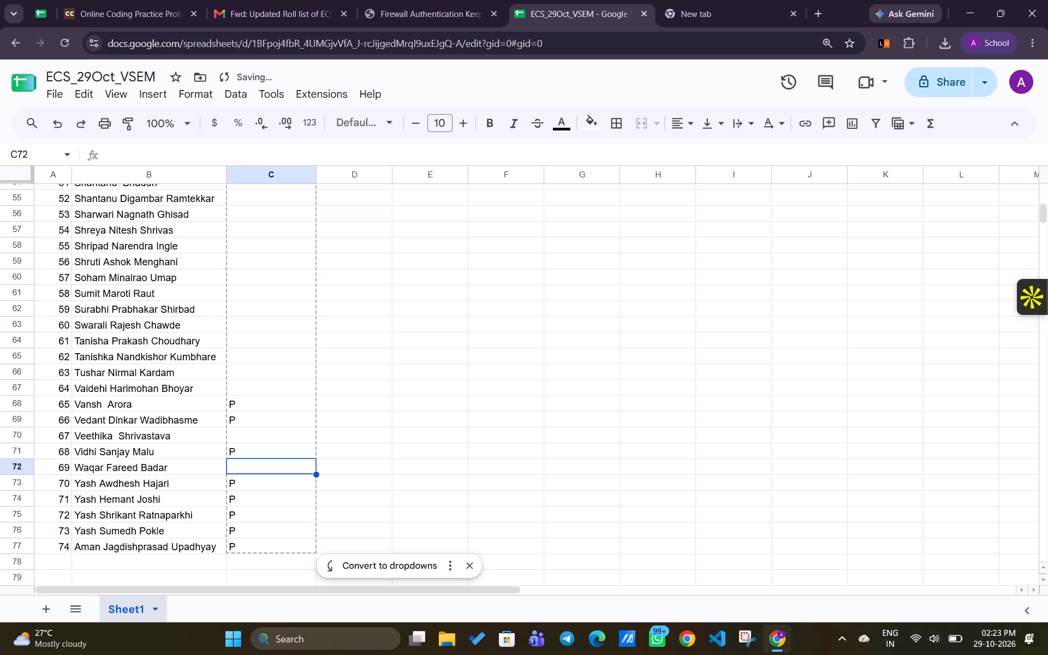
key("p")
key("Up")
Mark serials 67 and 64 as P in the A/P column.
key("Up")
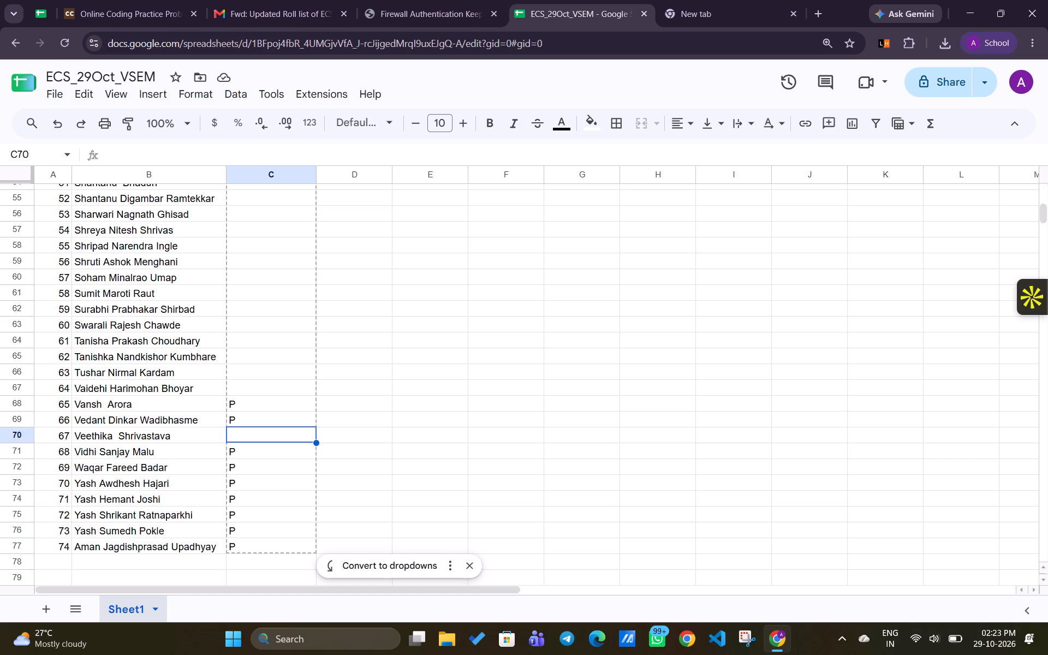
key("p")
key("Up")
key("Up")
key("Up")
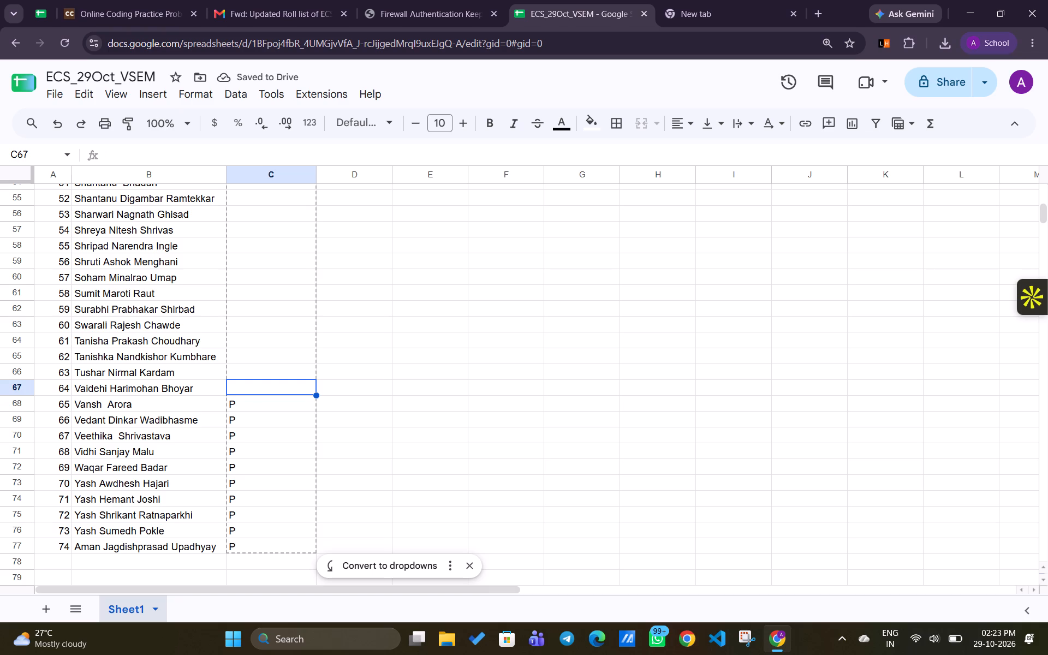
key("p")
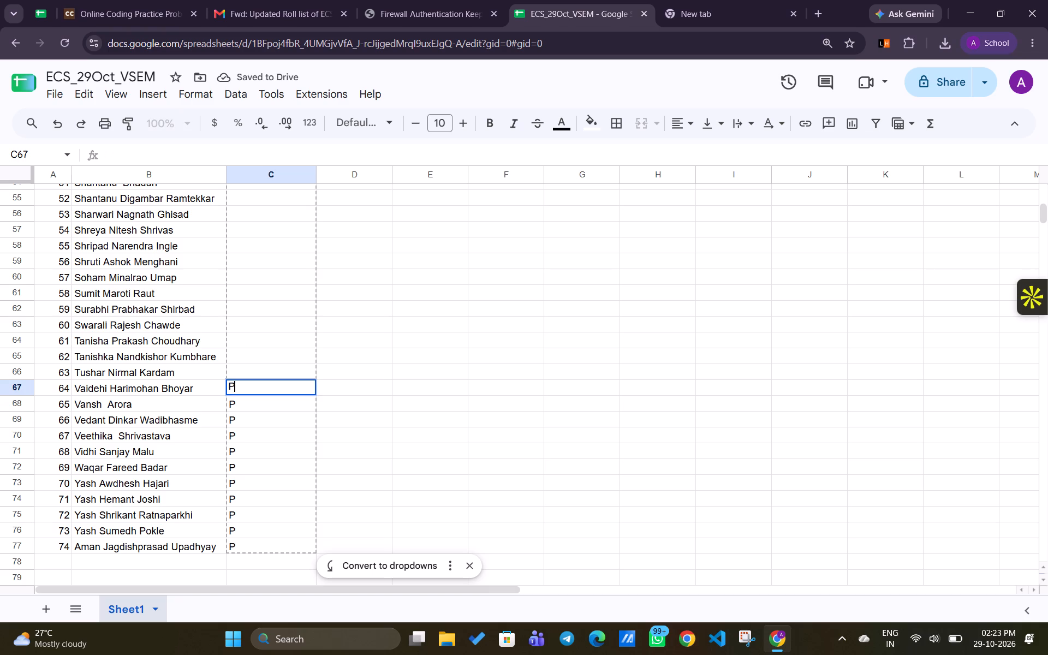
key("Up")
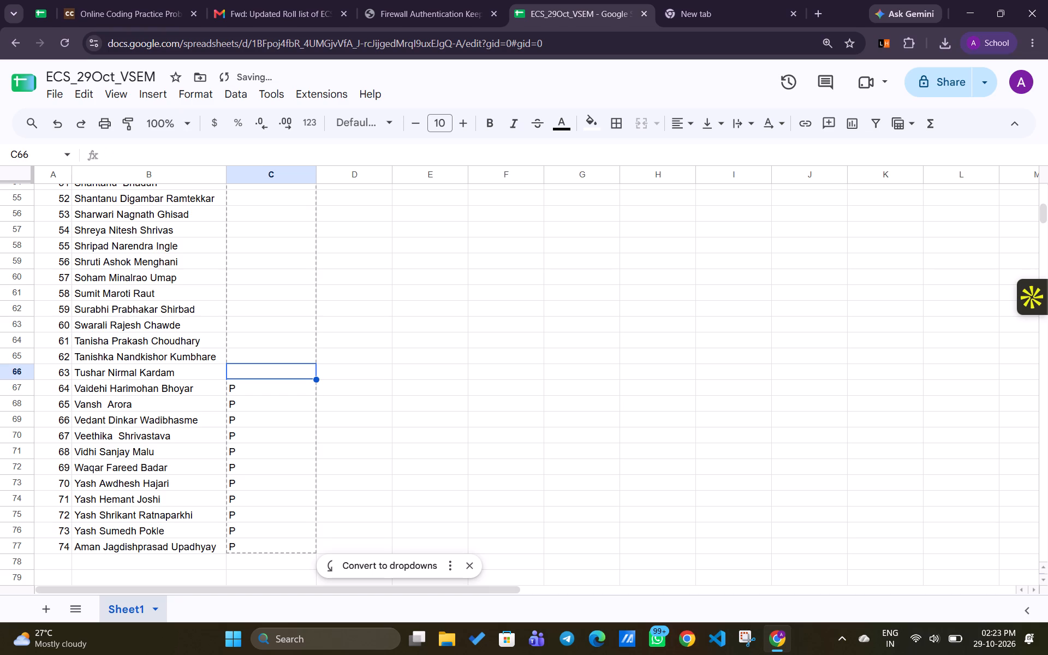
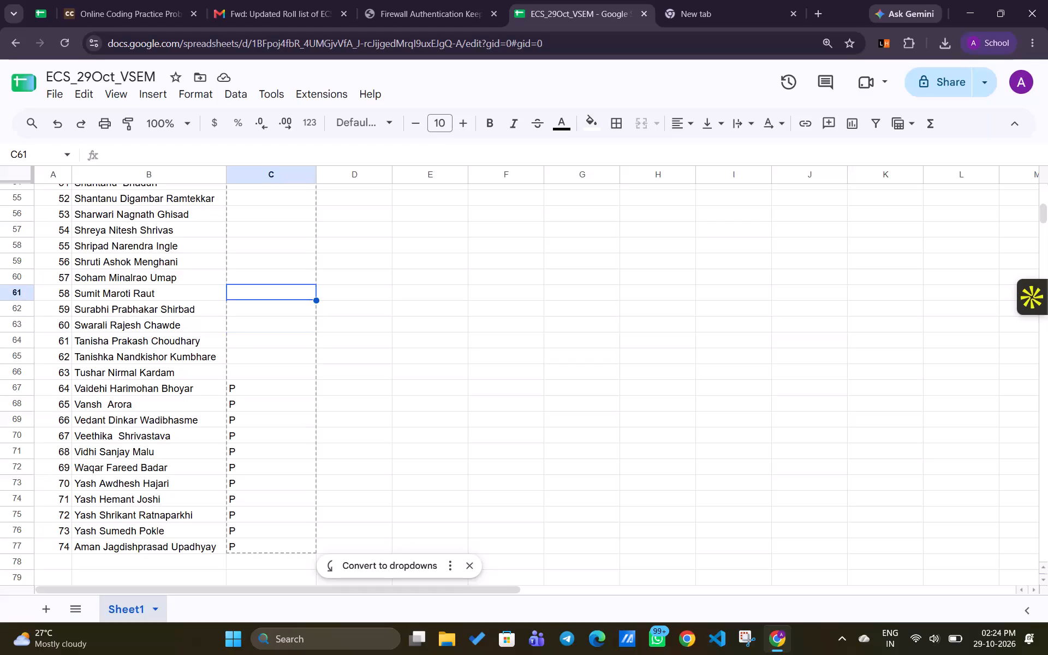
Mark serial 53 as P in the A/P column.
key("Up")
key("Up")
key("Up")
key("Up")
key("Up")
key("Down")
key("Up")
key("Up")
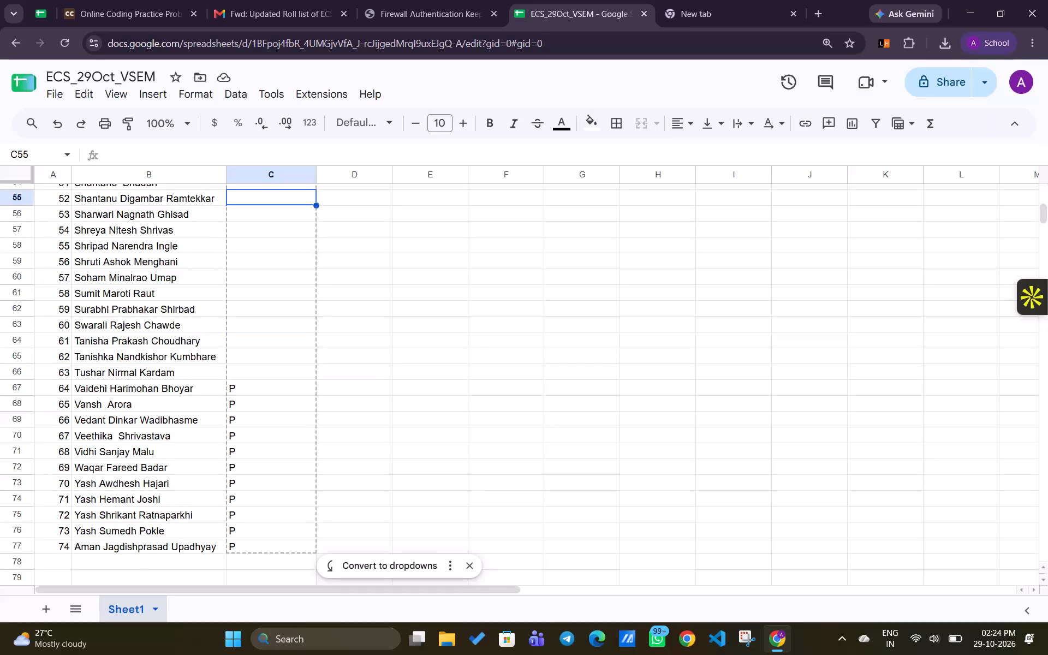
key("Up")
key("Up")
key("Up")
key("Up")
key("Down")
key("Down")
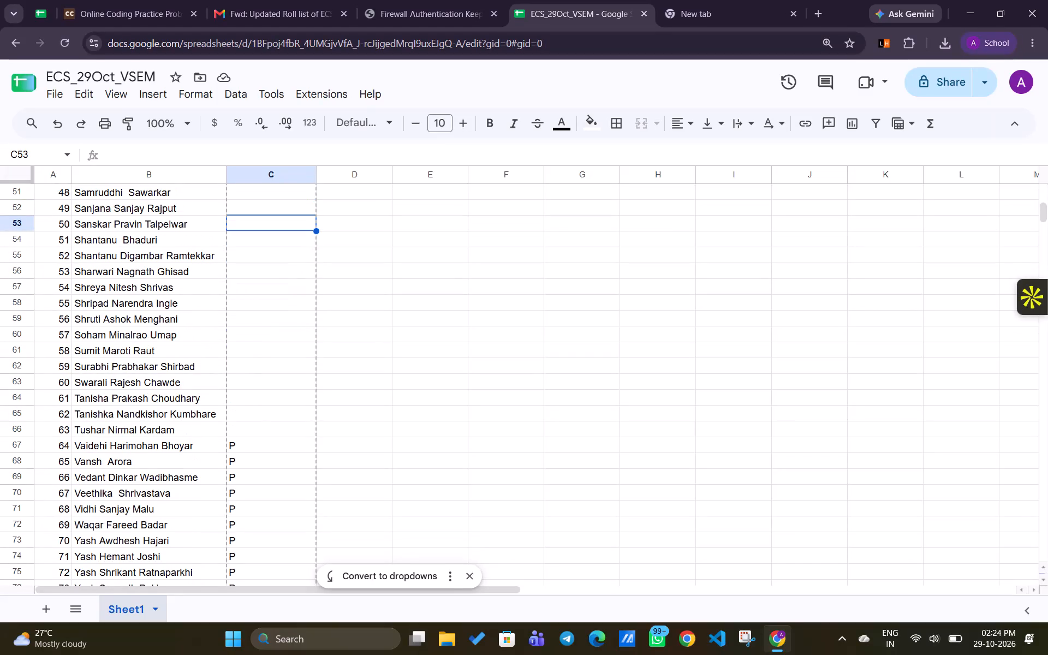
key("Up")
key("Up")
key("Up")
key("Up")
key("Down")
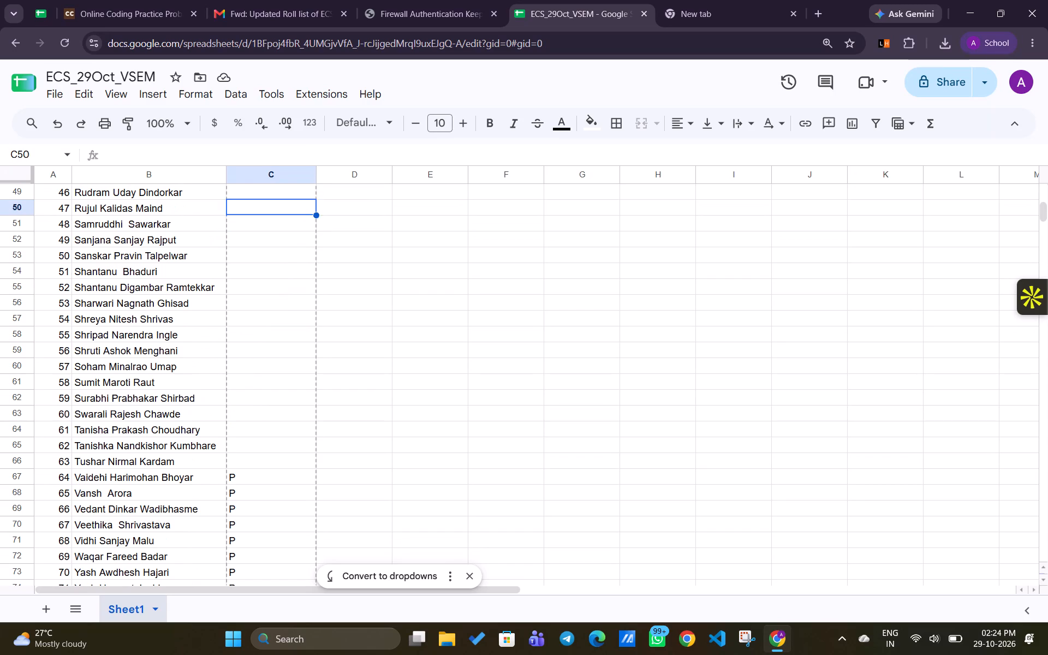
key("Down")
key("Down")
key("Down")
key("Down")
key("Down")
key("Down")
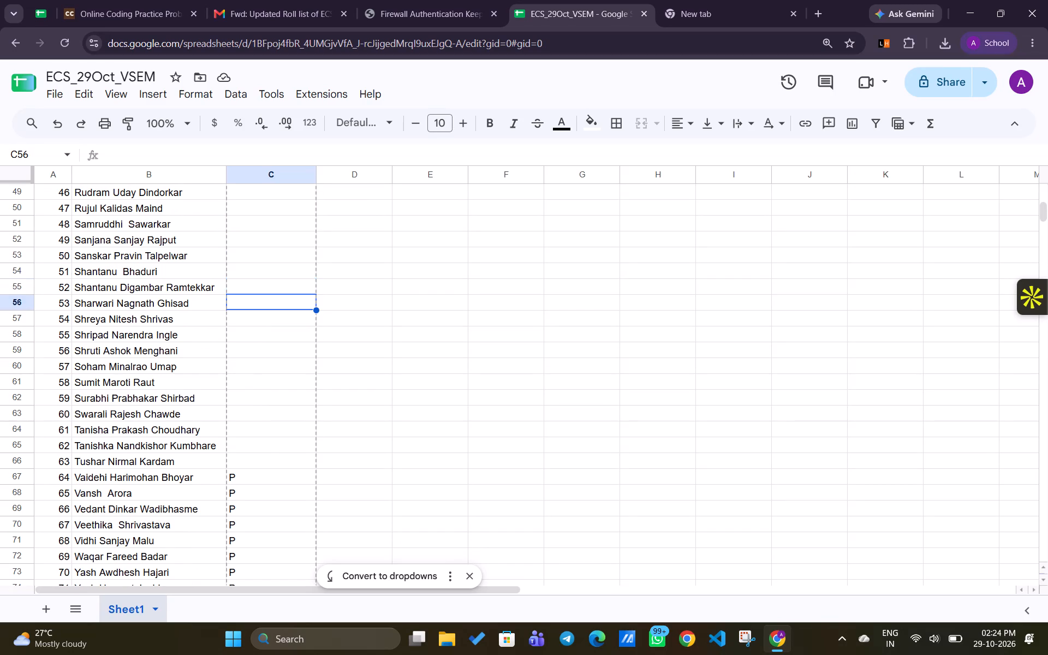
key("p")
key("Down")
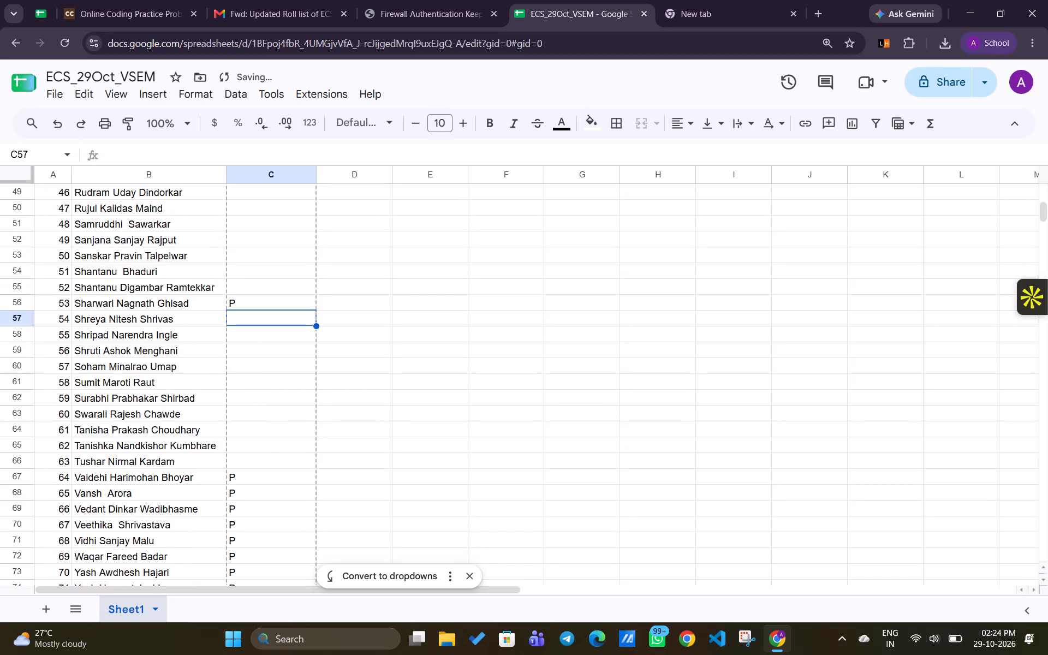
Mark serial 36 as P in the A/P column.
key("Down")
key("Down")
key("Down")
key("Down")
key("Down")
key("Down")
key("Down")
key("Down")
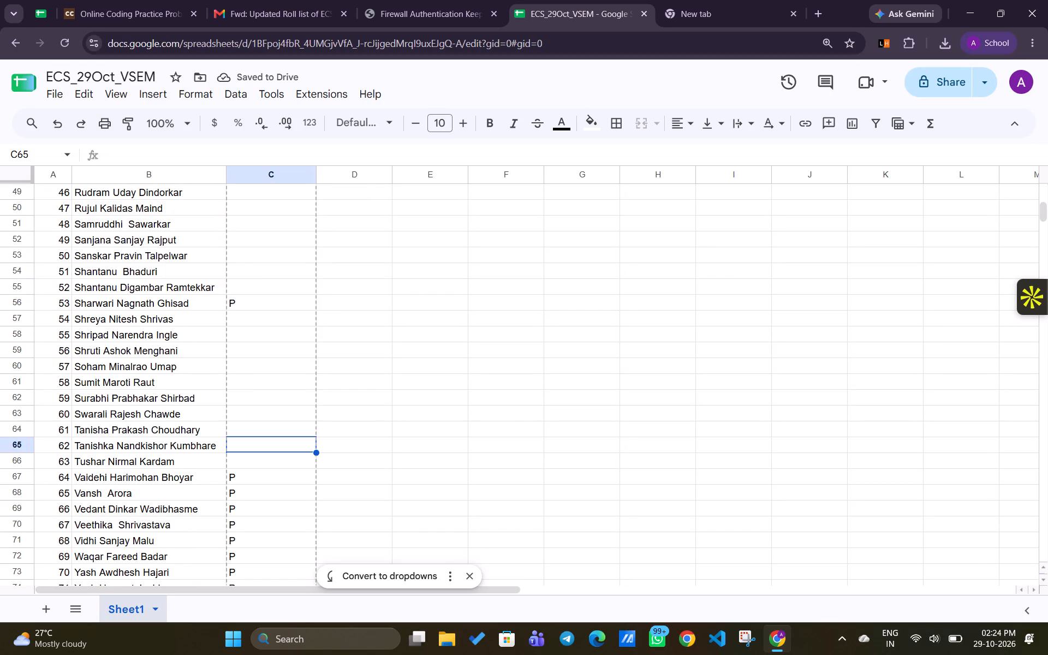
key("Down")
key("Up")
key("Up")
key("Up")
key("Up")
key("Up")
key("Up")
key("Up")
key("Up")
key("Up")
key("Up")
key("Up")
key("Up")
key("Up")
key("Up")
key("Up")
key("Up")
key("Up")
key("Up")
key("Up")
key("Up")
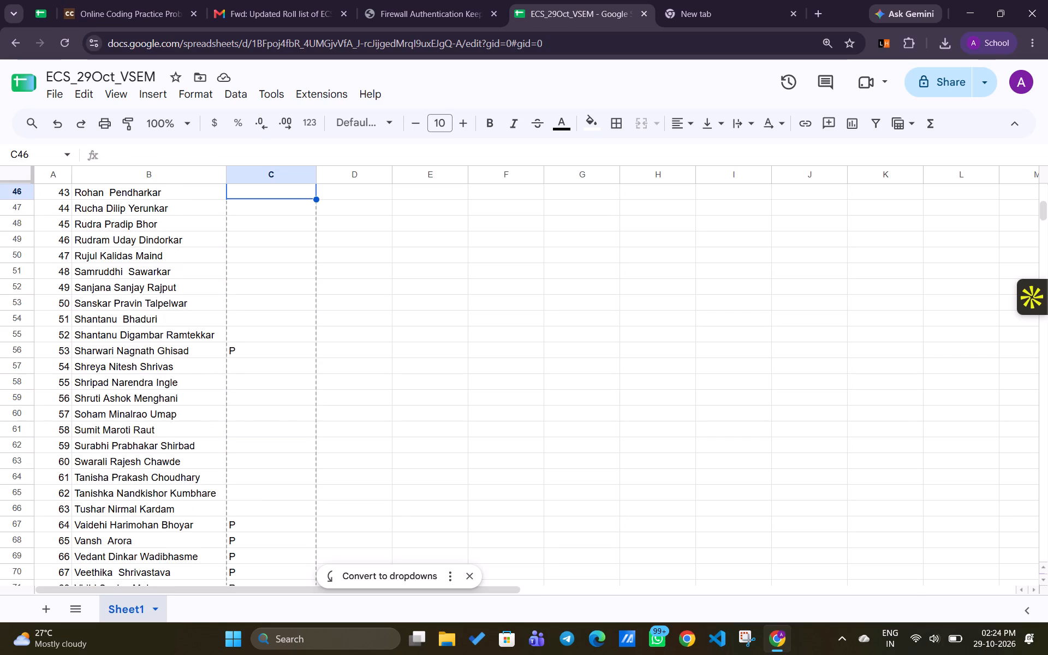
key("Up")
key("Up")
key("Up")
key("Up")
key("Up")
key("Up")
key("Up")
key("Up")
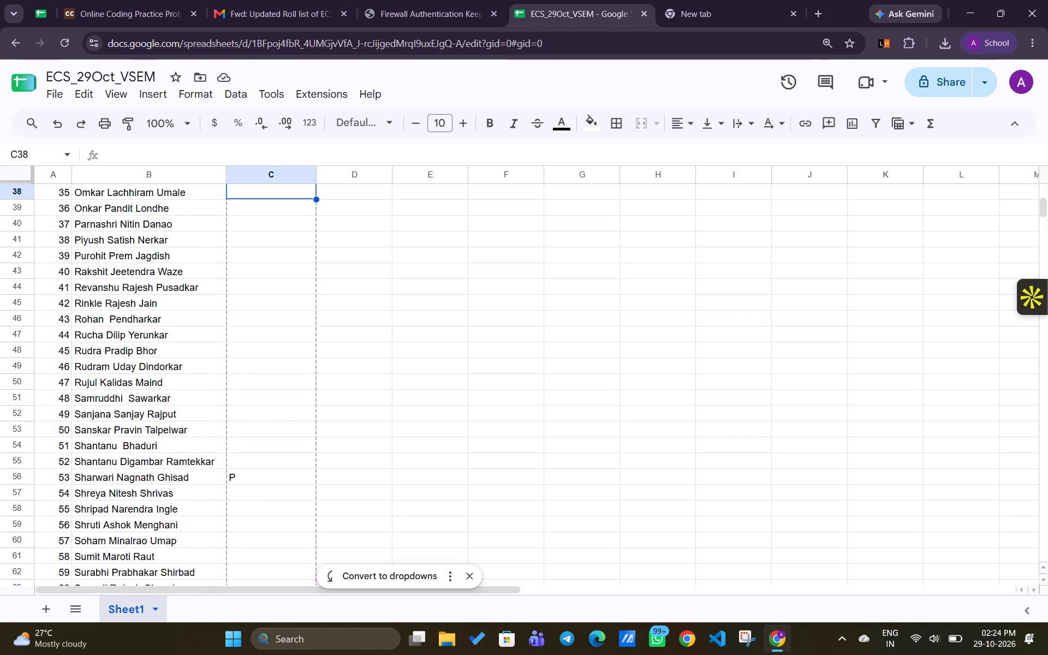
key("Down")
key("p")
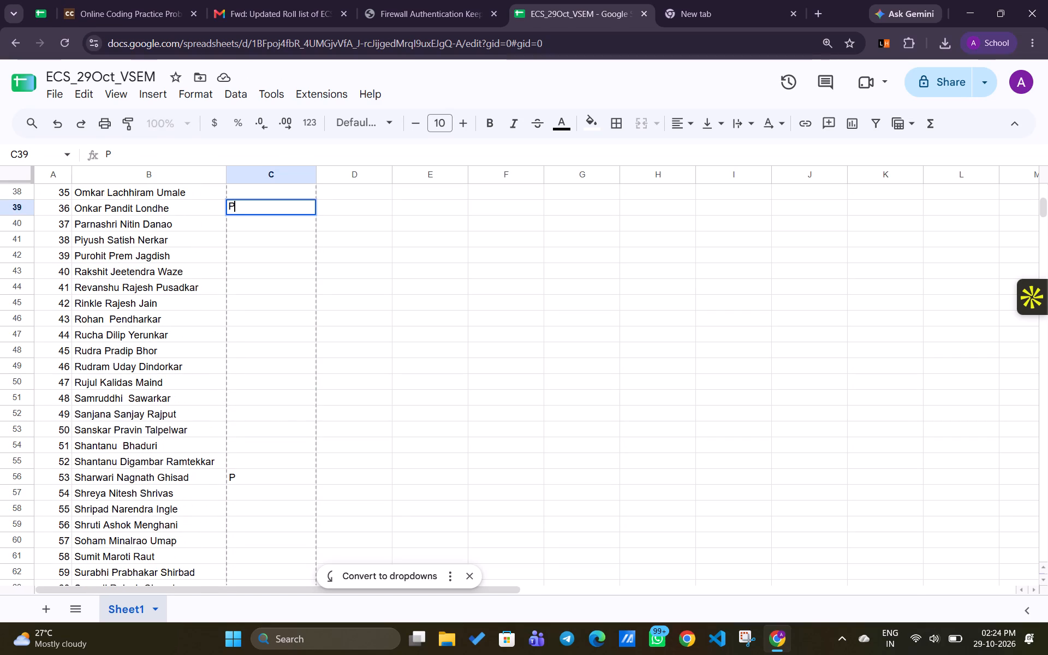
key("Up")
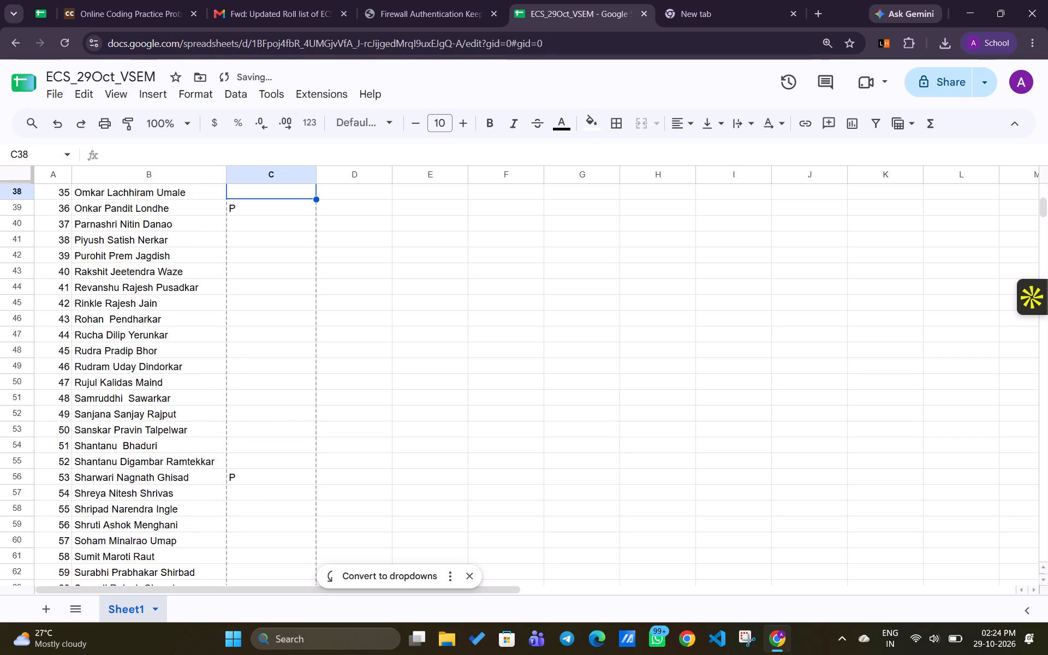
Mark serial 43 as P in the A/P column.
key("Up")
key("Up")
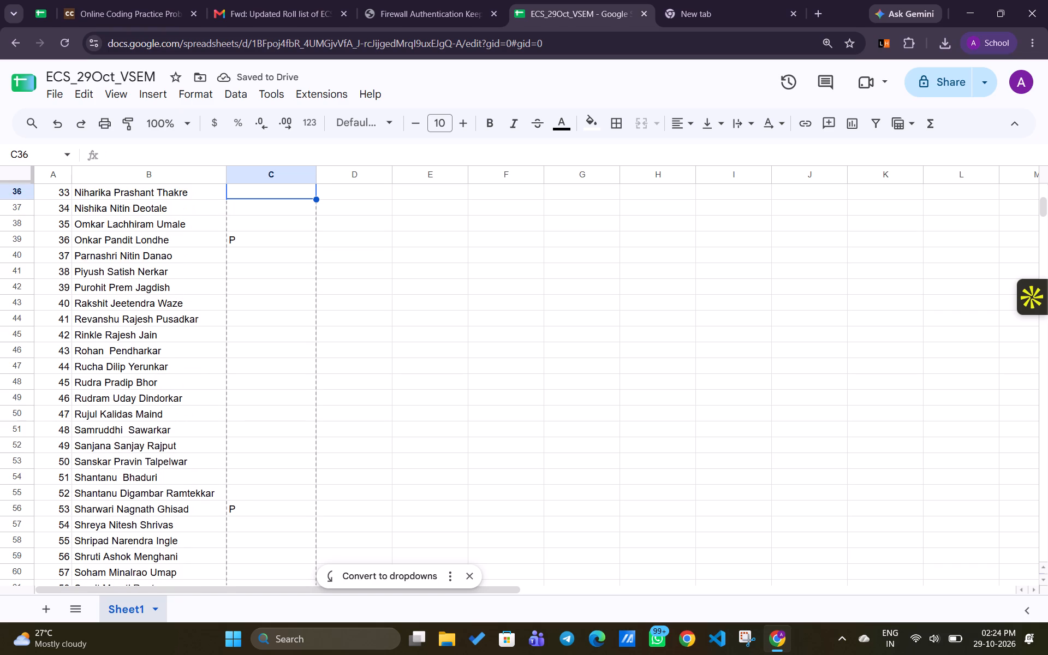
key("Up")
key("Up")
key("Up")
key("Up")
key("Up")
key("Up")
key("Up")
key("Up")
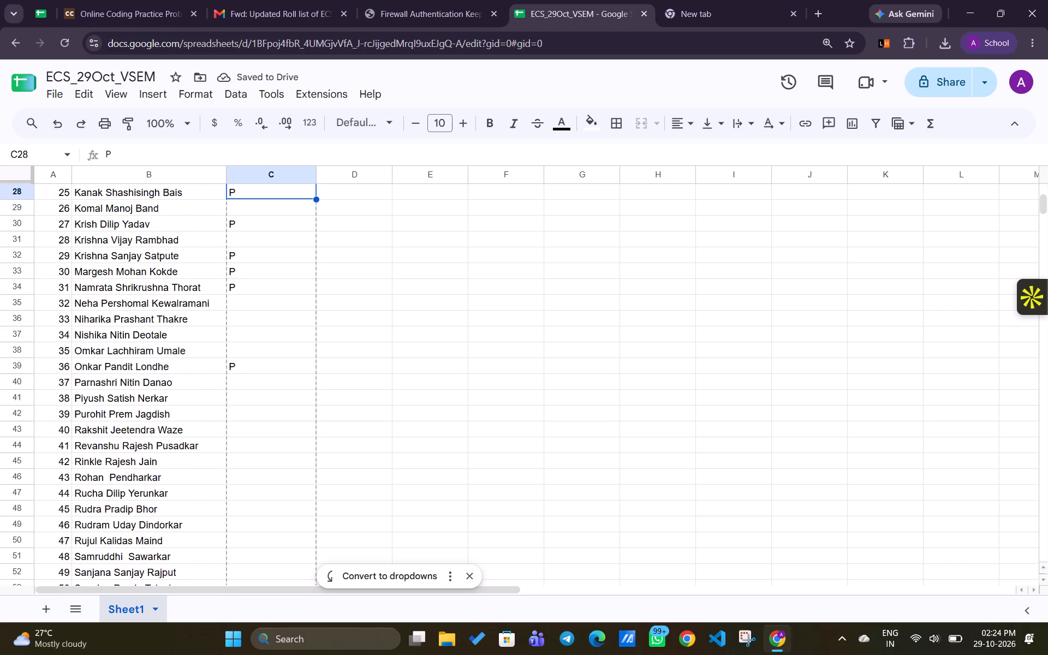
key("Up")
key("Up")
key("Up")
key("Up")
key("Up")
key("Up")
key("Up")
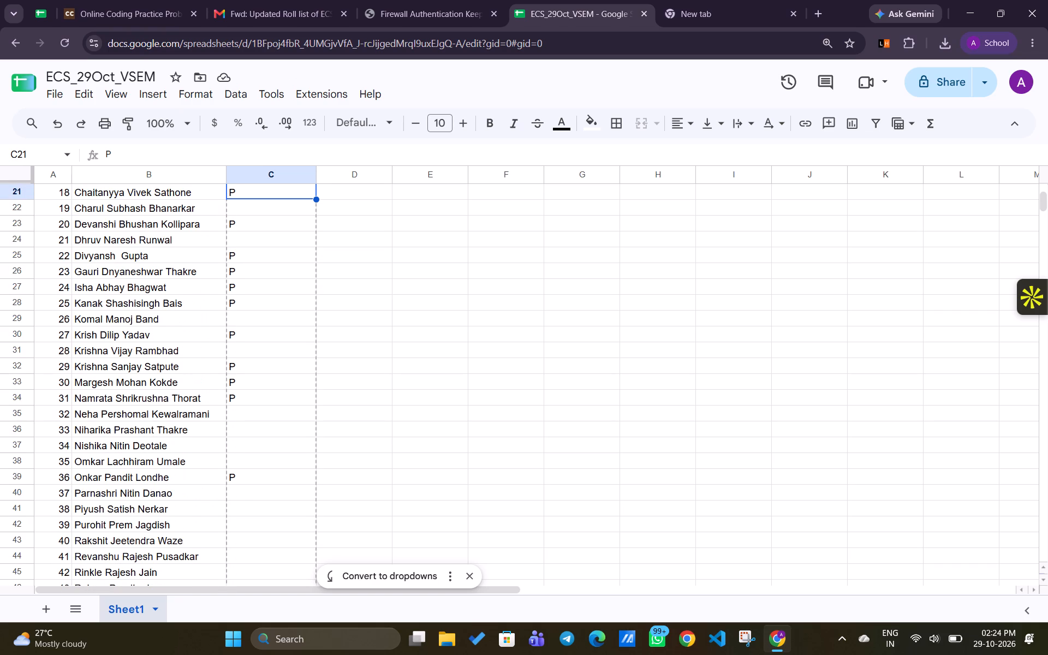
key("Down")
key("Down")
key("Down")
key("Down")
key("Down")
key("Down")
key("Down")
key("Down")
key("Down")
key("Down")
key("Down")
key("Down")
key("Down")
key("Down")
key("Down")
key("Down")
key("Down")
key("Down")
key("Down")
key("Down")
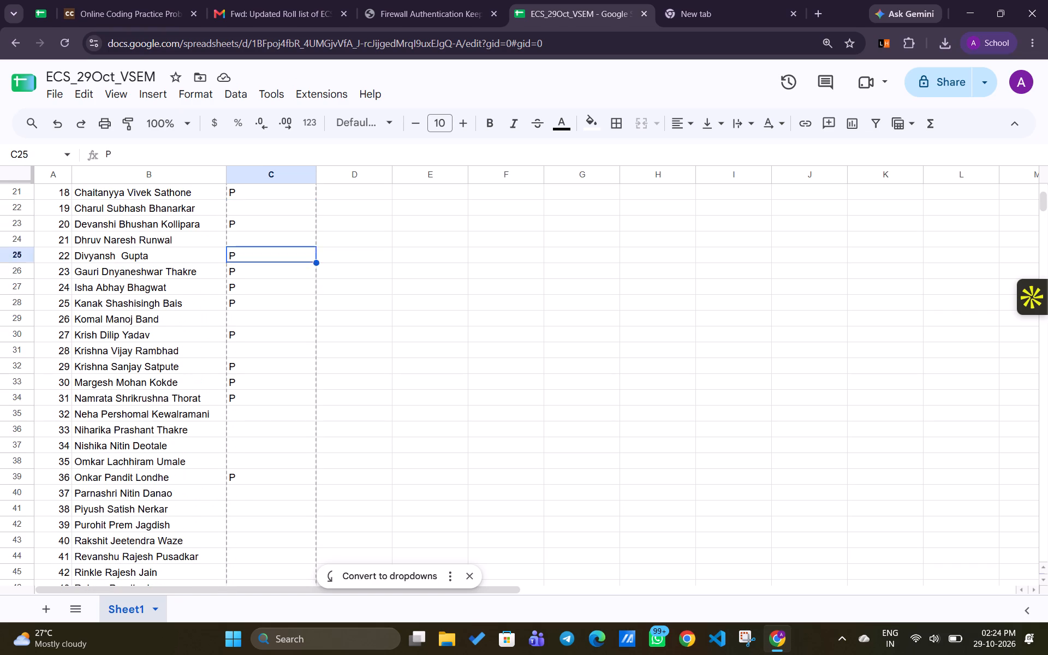
key("Down")
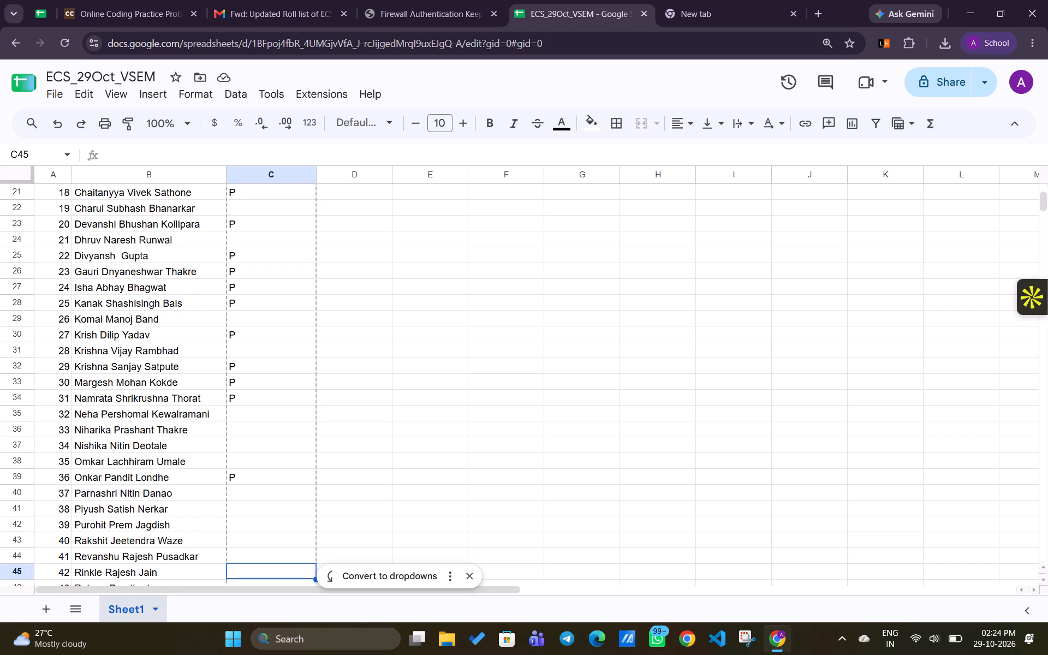
key("Up")
key("Up")
key("Down")
key("Down")
key("Down")
key("Down")
key("Down")
key("Down")
key("Down")
key("Down")
key("Down")
key("Down")
key("Down")
key("Down")
key("Down")
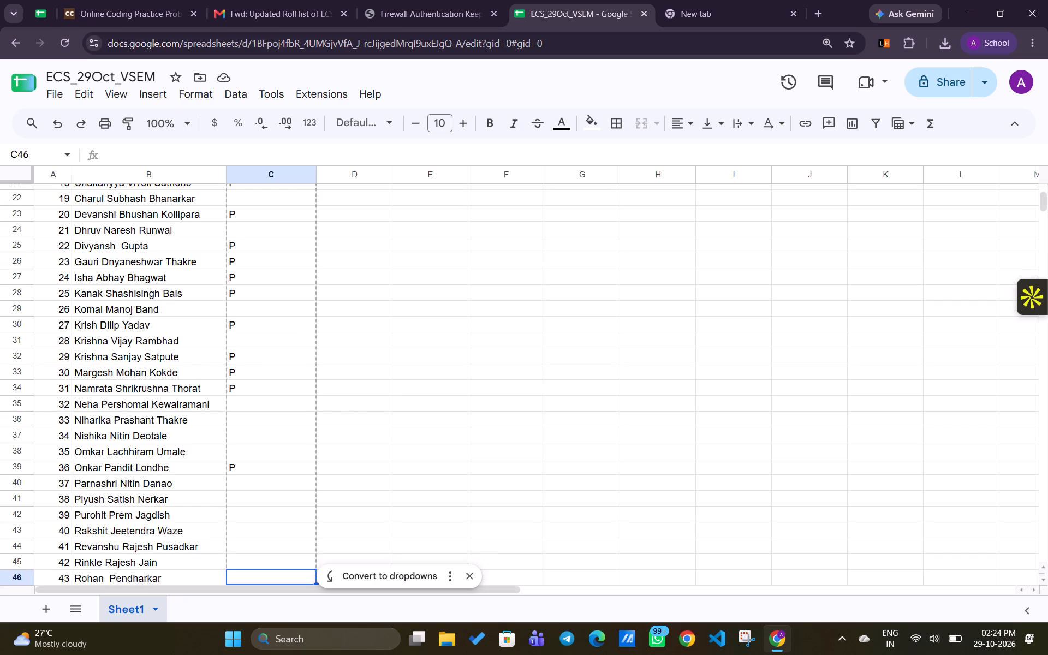
key("Up")
key("Up")
key("Up")
key("Up")
key("Up")
key("Up")
key("Up")
key("Up")
key("Up")
key("Up")
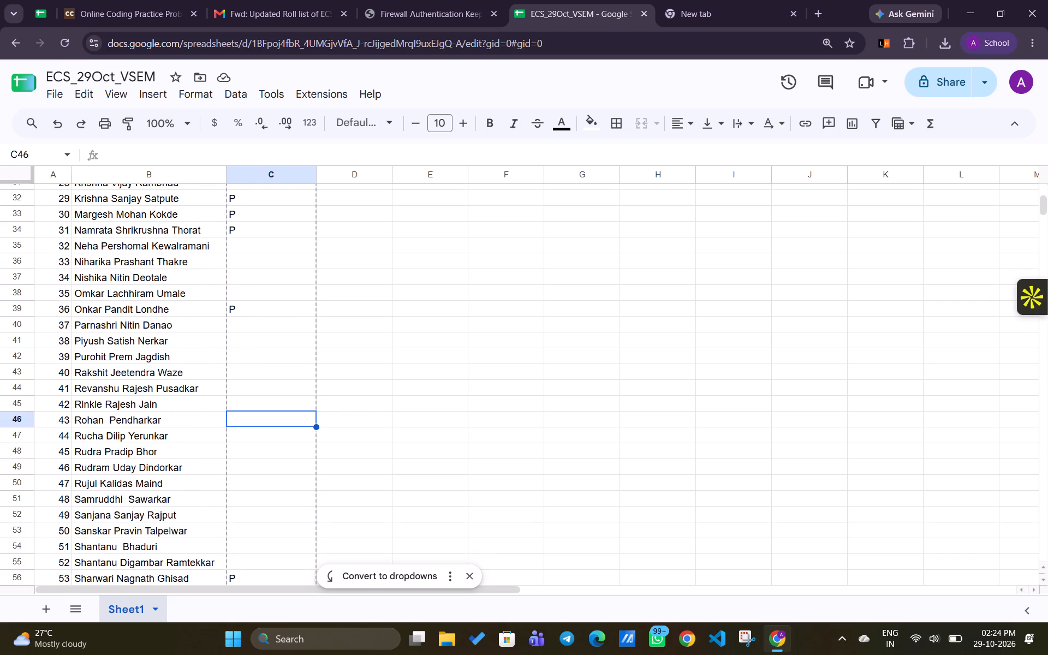
key("p")
key("Down")
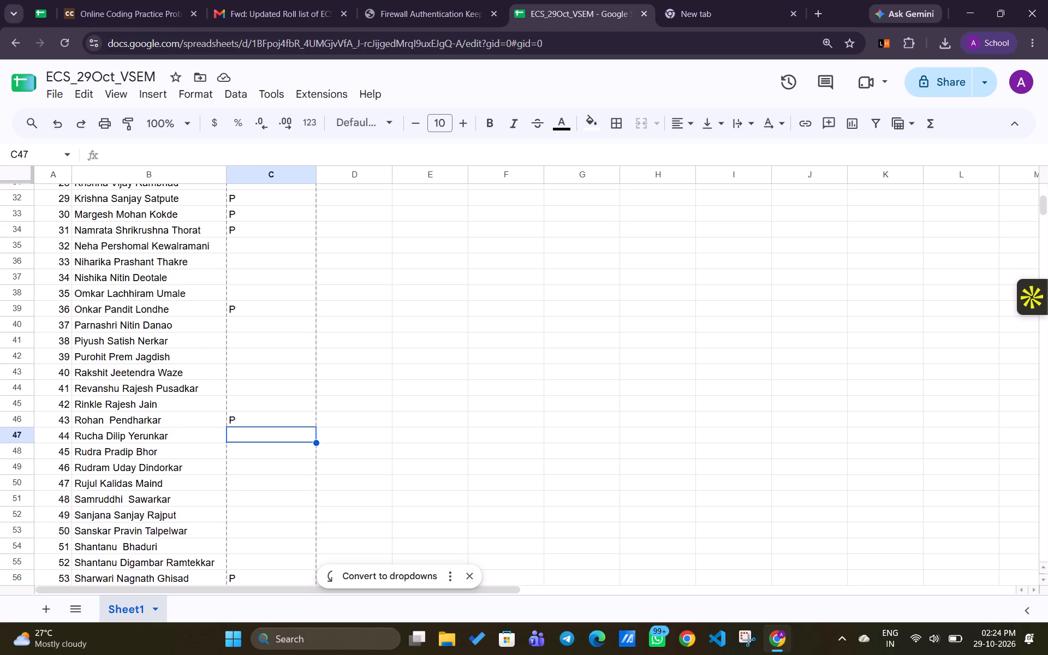
Mark serial 46 as P in the A/P column.
key("Up")
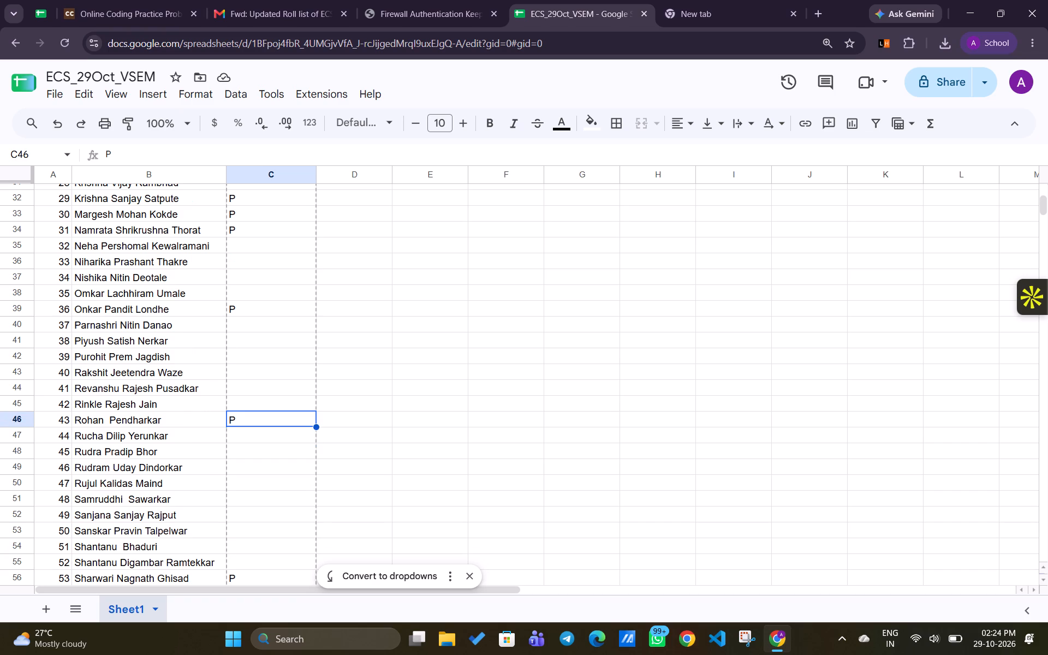
key("Down")
key("Up")
key("Down")
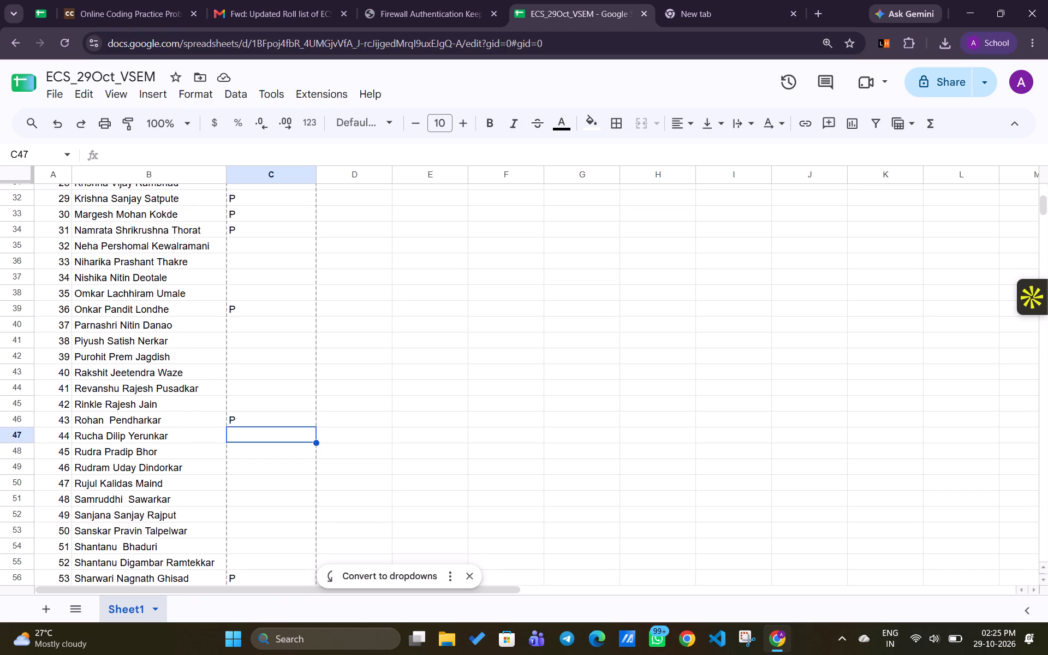
key("Down")
key("Down")
key("p")
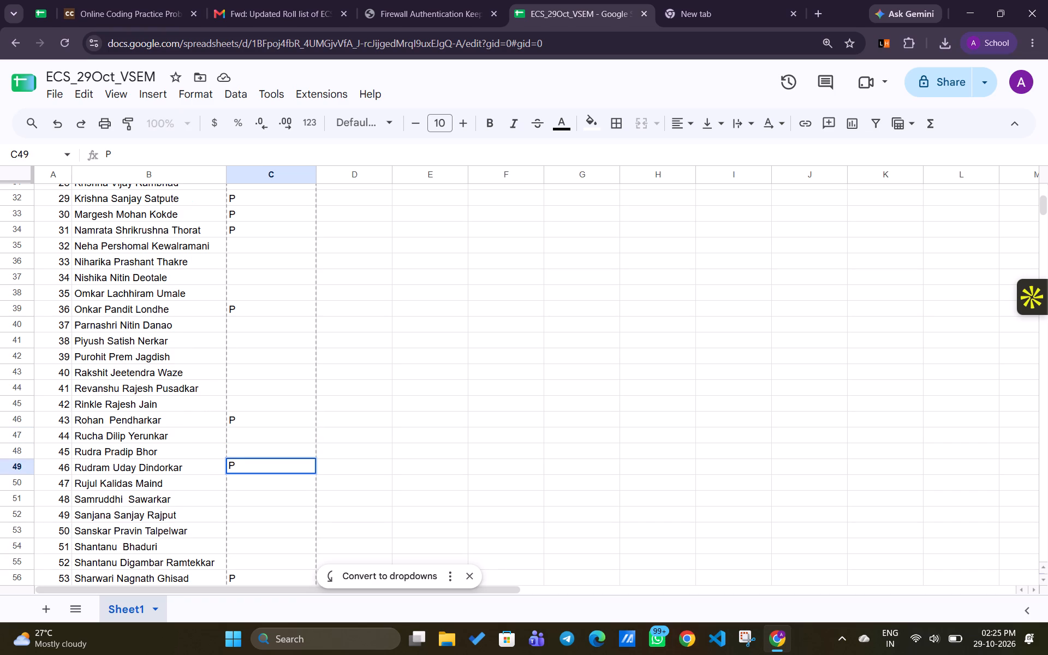
key("Down")
key("Down")
key("Down")
key("Down")
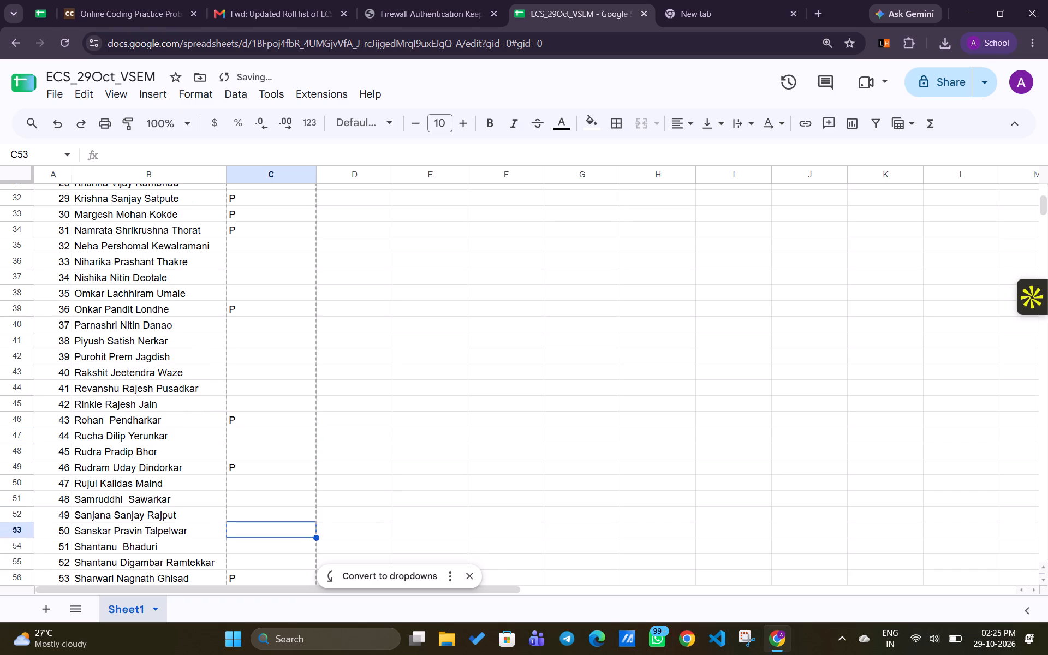
Mark serial 34 as P in the A/P column.
key("Down")
key("Up")
key("Up")
key("Up")
key("Up")
key("Up")
key("Up")
key("Up")
key("Up")
key("Up")
key("Up")
key("Up")
key("Up")
key("Up")
key("Up")
key("Up")
key("Up")
key("Up")
key("Up")
key("Up")
key("Up")
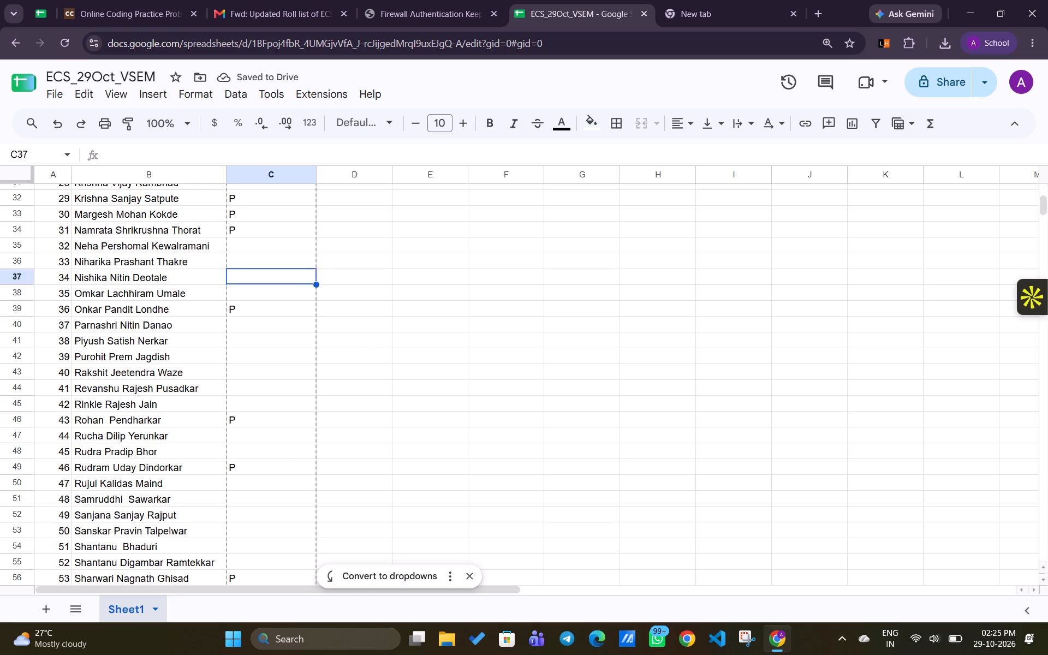
key("Down")
key("Down")
key("Down")
key("Down")
key("p")
key("Down")
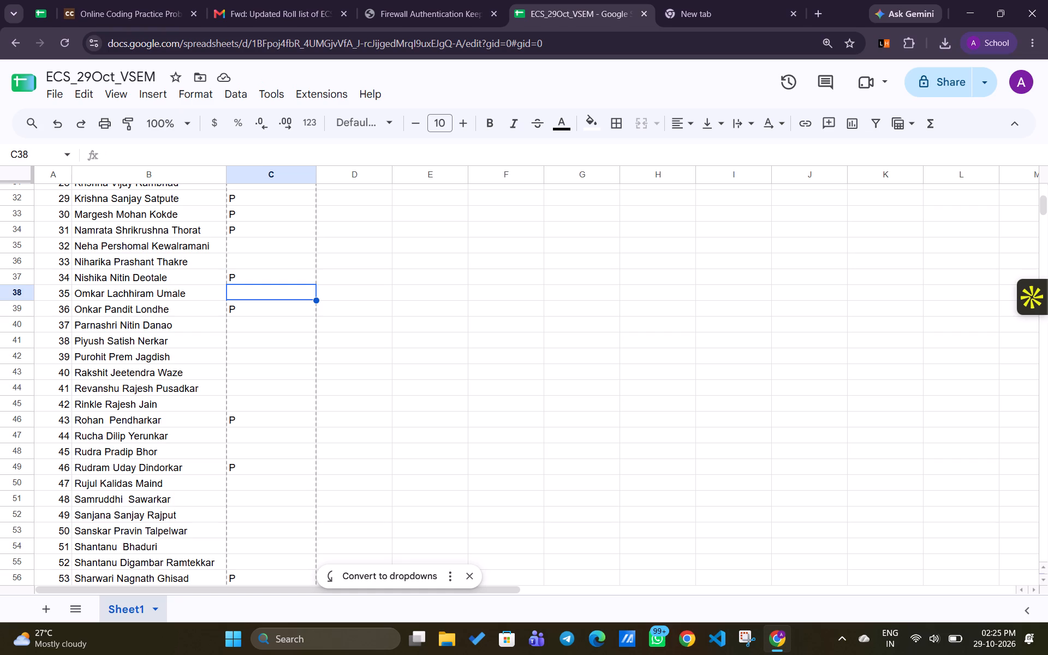
Mark serial 62 as P in the A/P column.
key("Down")
key("Down")
key("Down")
key("Down")
key("Down")
key("Down")
key("Down")
key("Down")
key("Down")
key("Down")
key("Down")
key("Down")
key("Down")
key("Down")
key("Down")
key("Down")
key("Down")
key("Down")
key("Down")
key("Down")
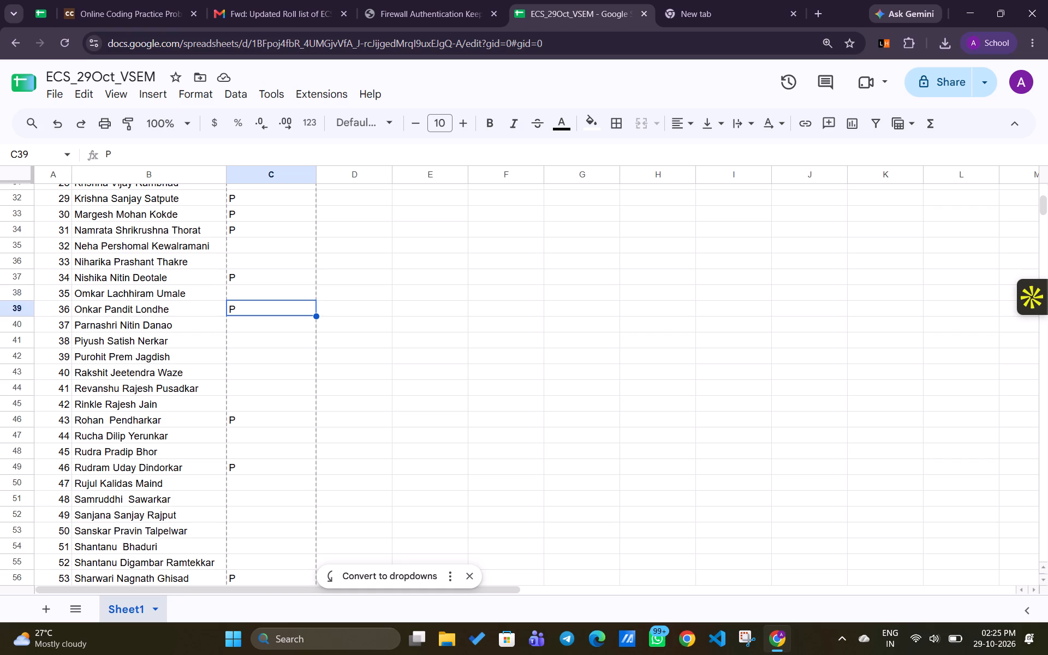
key("Down")
key("Up")
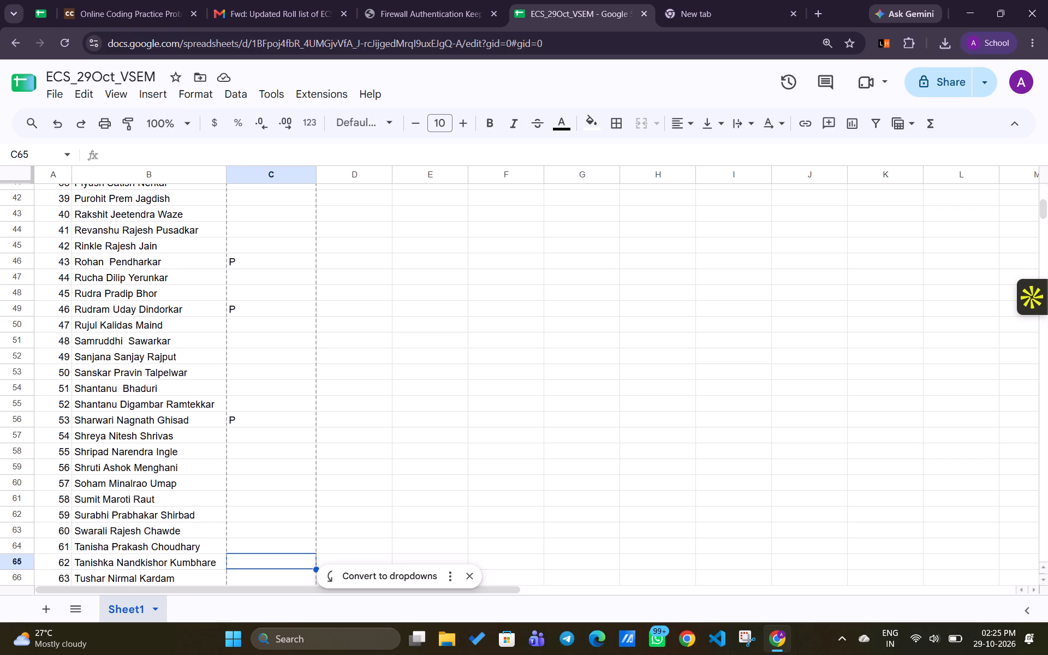
key("p")
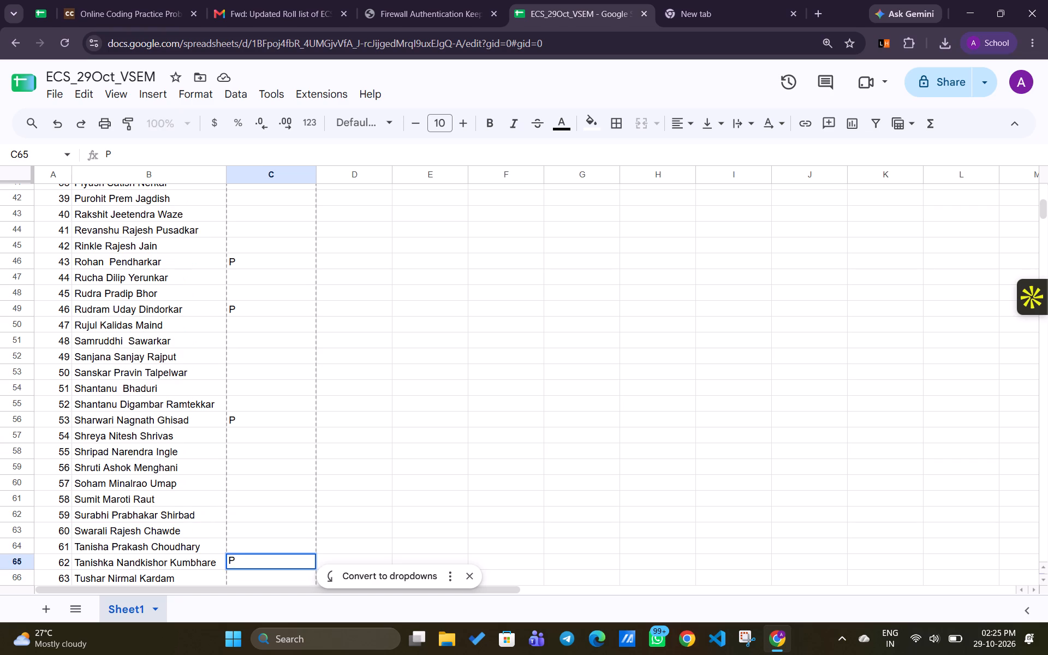
key("Up")
Mark serial 38 as P in the A/P column.
key("Up")
key("Up")
key("Up")
key("Up")
key("Up")
key("Up")
key("Up")
key("Up")
key("Up")
key("Up")
key("Up")
key("Up")
key("Up")
key("Up")
key("Up")
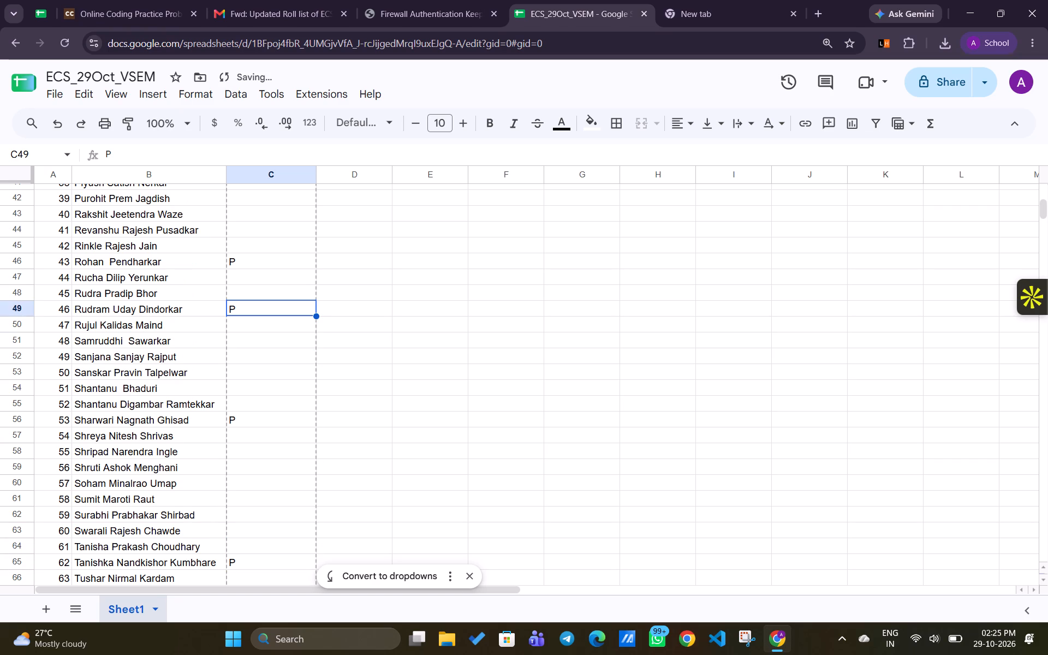
key("Up")
key("Up")
key("Up")
key("Up")
key("Up")
key("Up")
key("Up")
key("Up")
key("Up")
key("Up")
key("Up")
key("Up")
key("Up")
key("Up")
key("Up")
key("Up")
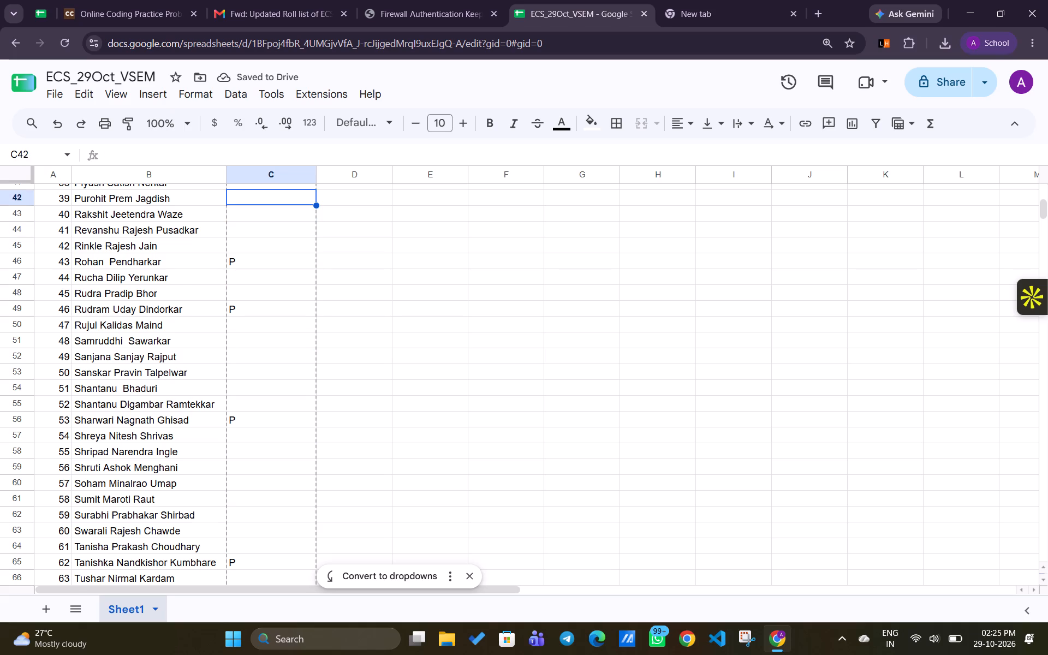
key("Down")
key("Down")
key("Down")
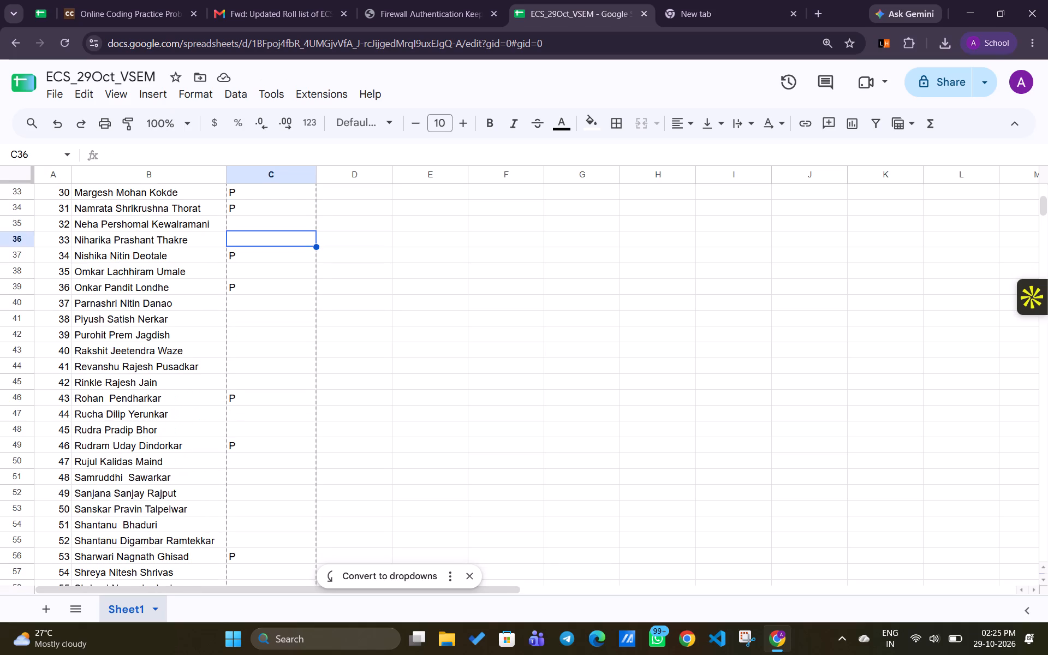
key("Down")
key("Down")
key("Down")
key("Down")
key("Down")
key("p")
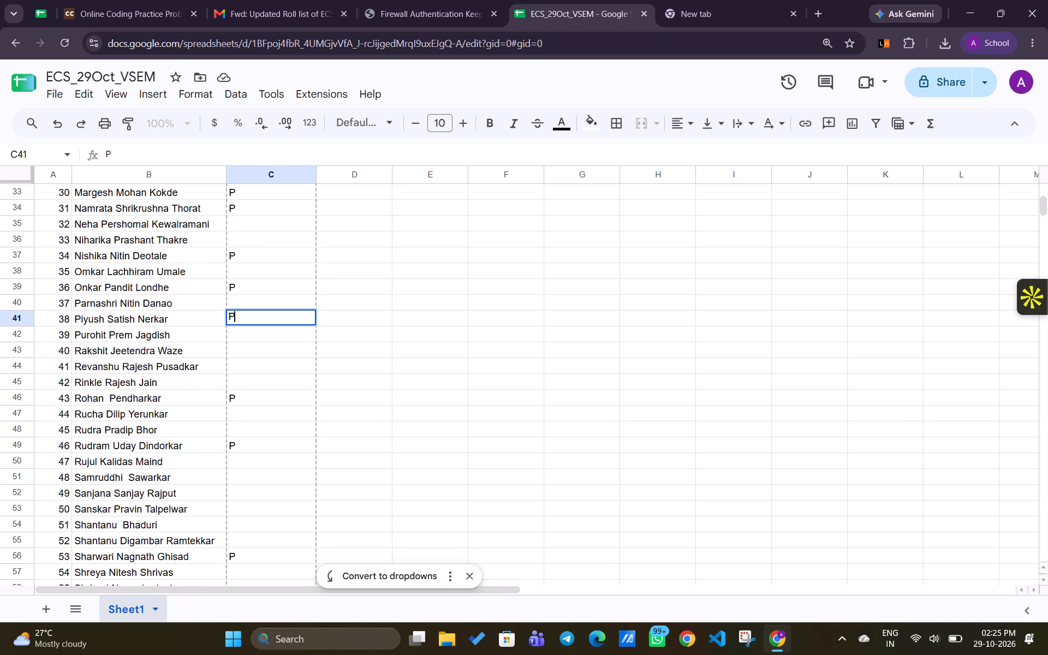
key("Down")
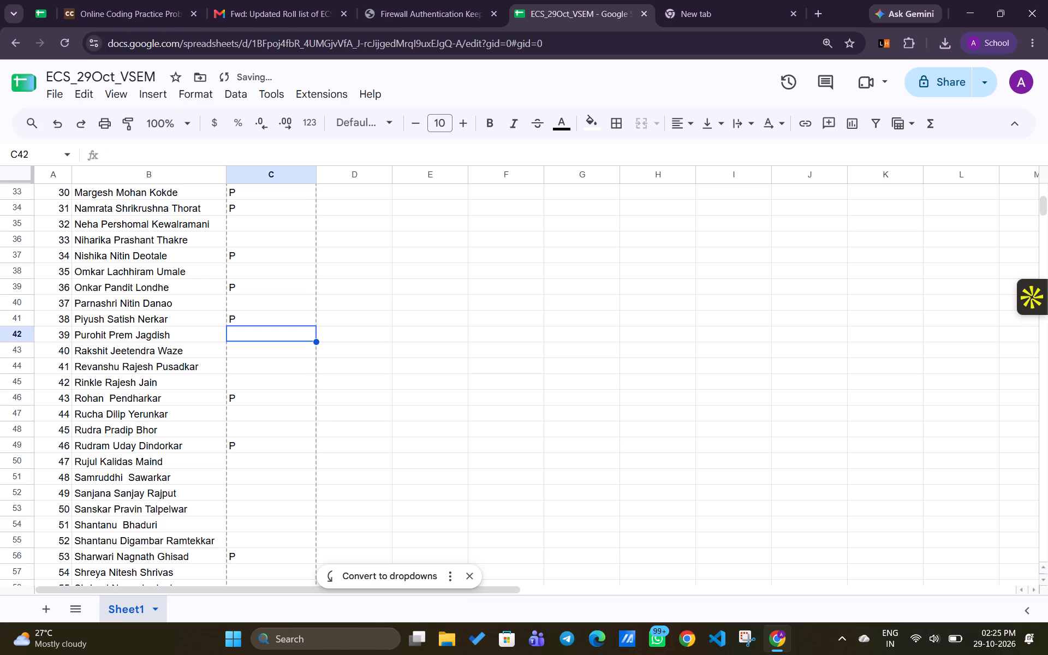
Mark serial 55 as P in the A/P column.
key("Down")
key("Down")
key("Down")
key("Down")
key("Down")
key("Down")
key("Down")
key("Down")
key("Down")
key("Down")
key("Down")
key("Down")
key("Down")
key("Down")
key("Down")
key("Down")
key("Down")
key("Down")
key("Down")
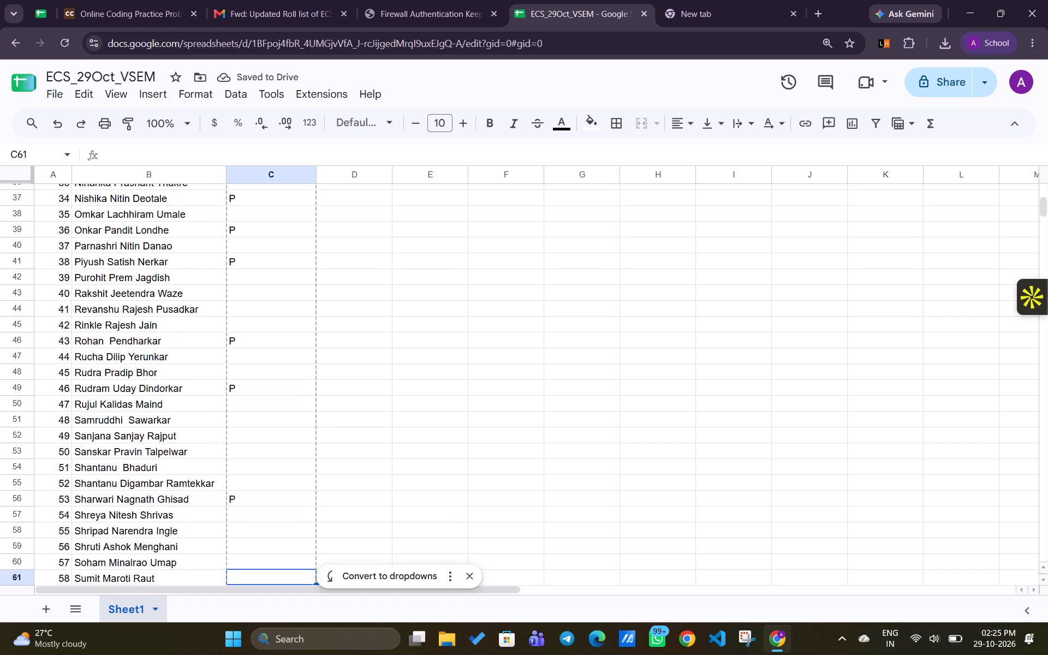
key("Up")
key("Up")
key("Up")
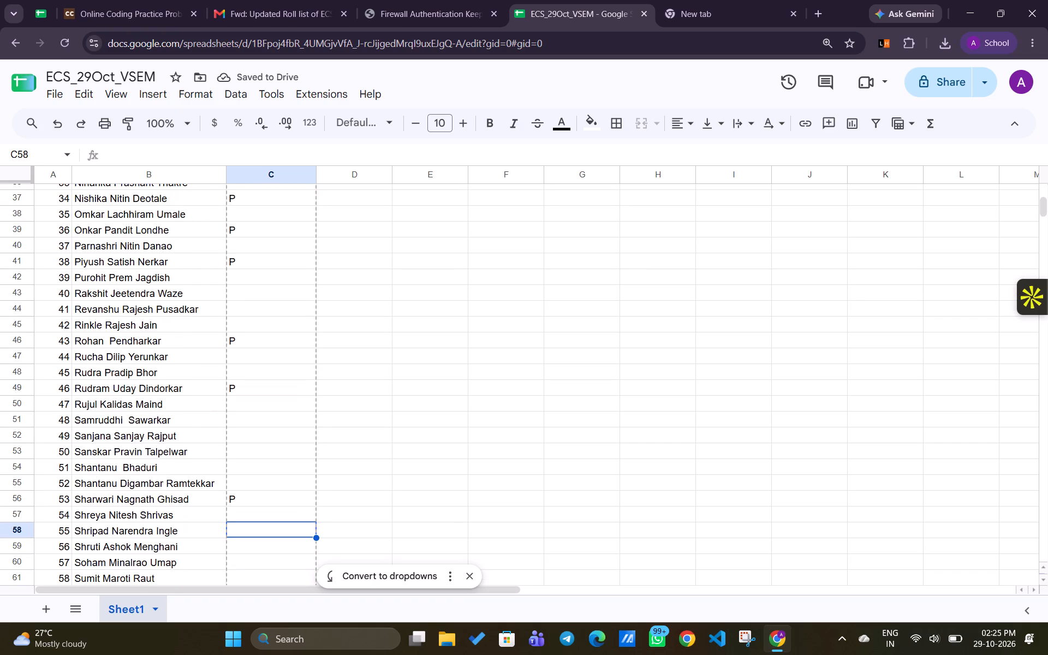
key("p")
key("Up")
Mark serial 58 as P in the A/P column.
key("Up")
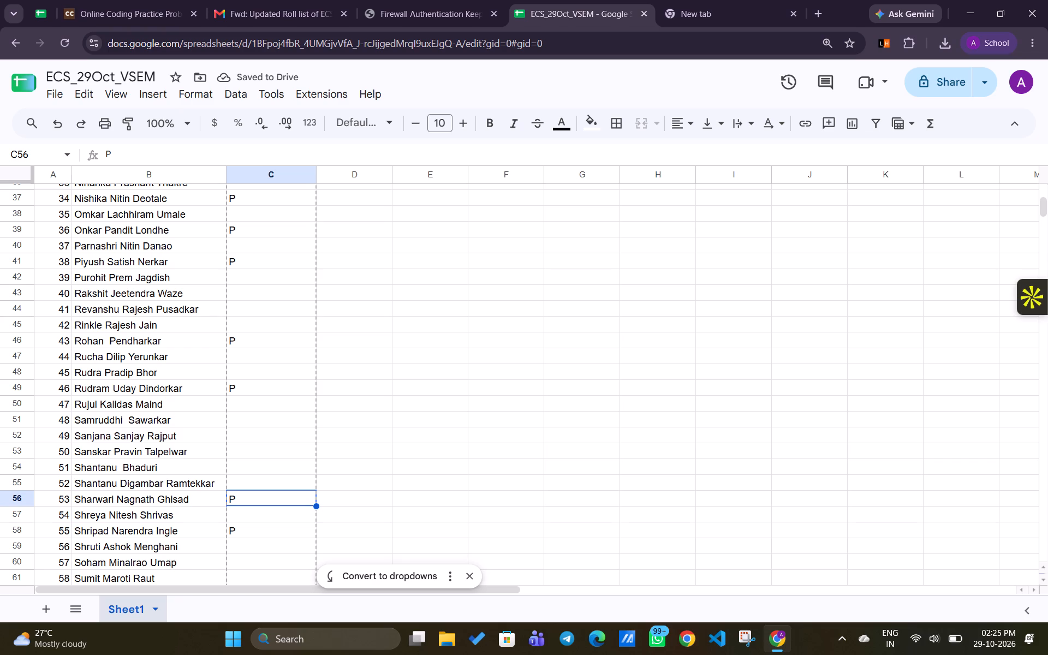
key("Up")
key("Down")
key("Down")
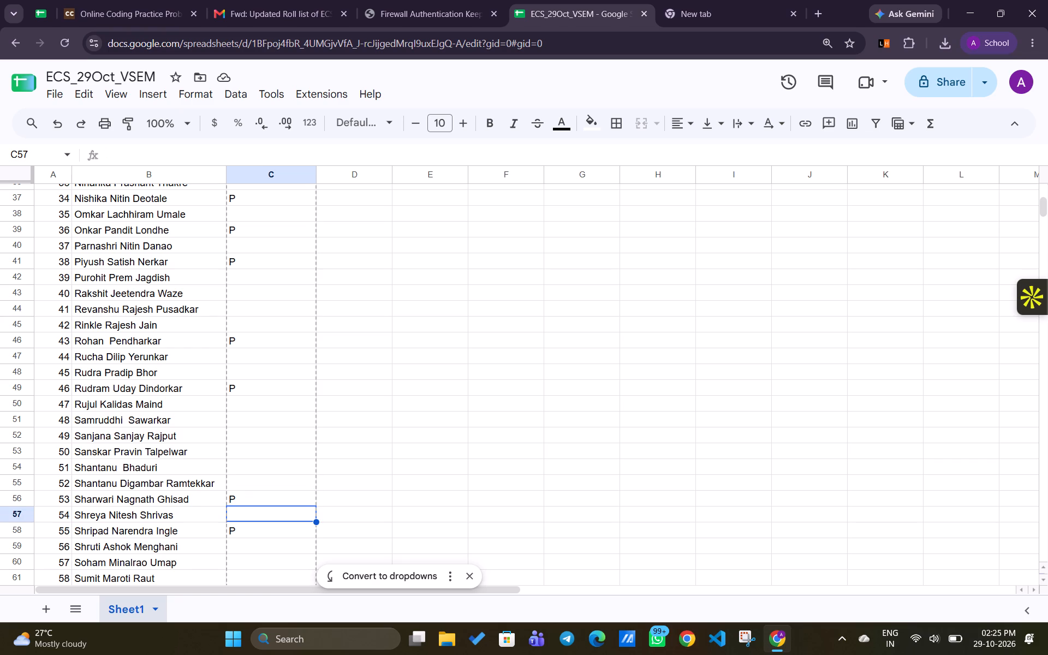
key("Down")
key("Down")
key("Down")
key("Down")
key("p")
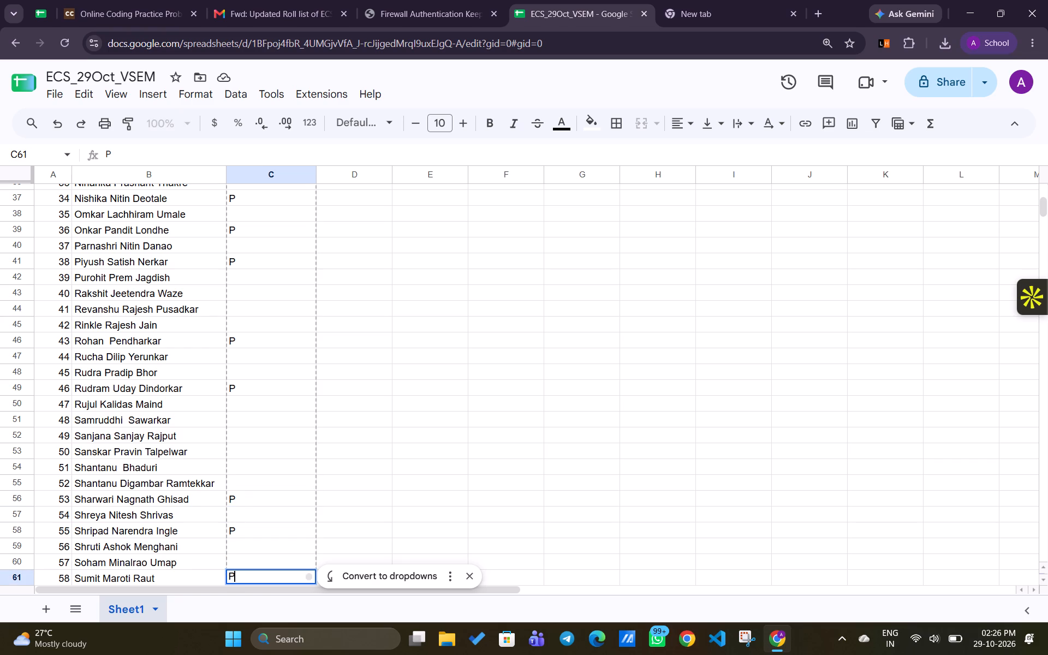
key("Up")
Review the A/P column entries from serial 56 down to the end of the student list.
key("Up")
key("Down")
key("Down")
key("Down")
key("Down")
key("Down")
key("Down")
key("Down")
key("Down")
key("Down")
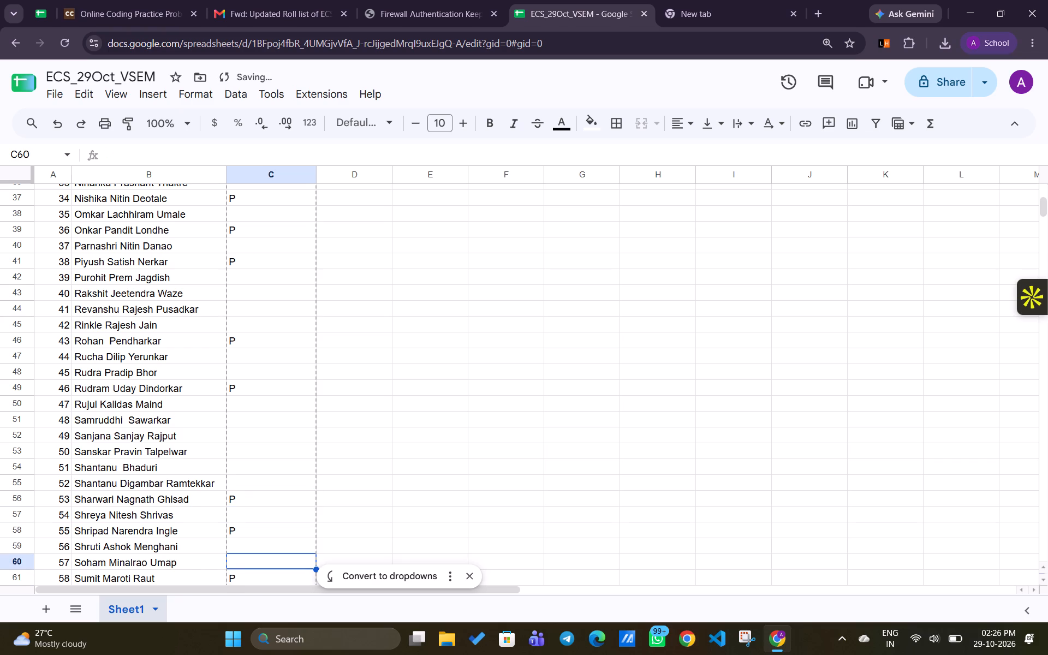
key("Down")
key("Down")
key("Down")
key("Down")
key("Down")
key("Down")
key("Down")
key("Down")
key("Down")
key("Down")
key("Down")
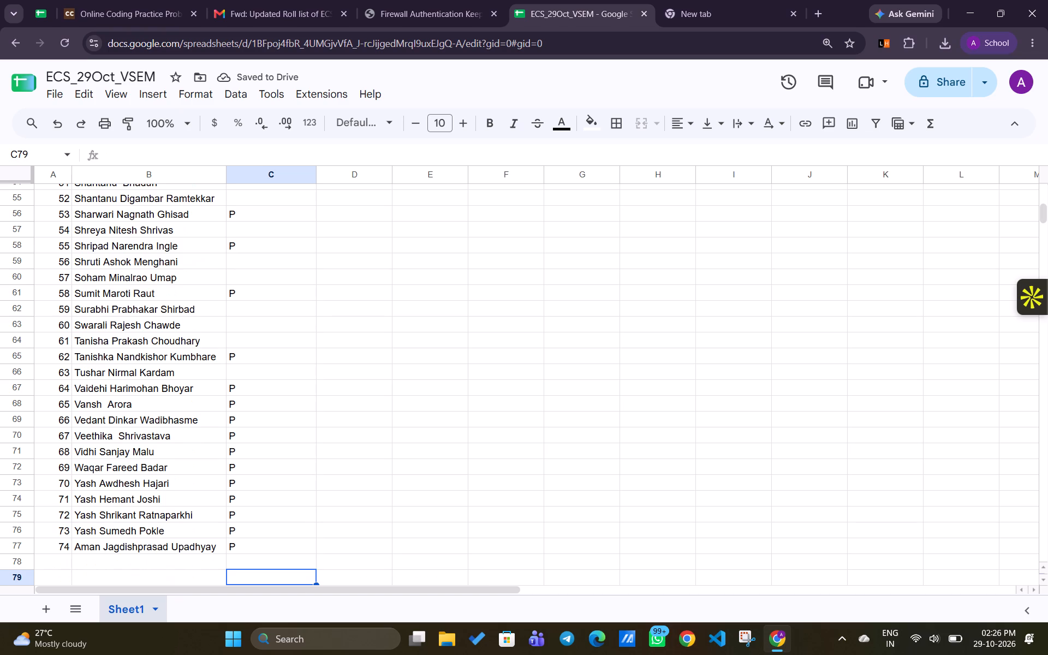
Mark serial 57 as P in the A/P column.
key("Up")
key("Up")
key("Up")
key("Up")
key("Up")
key("Up")
key("Up")
key("Up")
key("Up")
key("Up")
key("Up")
key("Up")
key("Up")
key("Up")
key("Up")
key("Up")
key("Up")
key("Up")
key("Up")
key("Up")
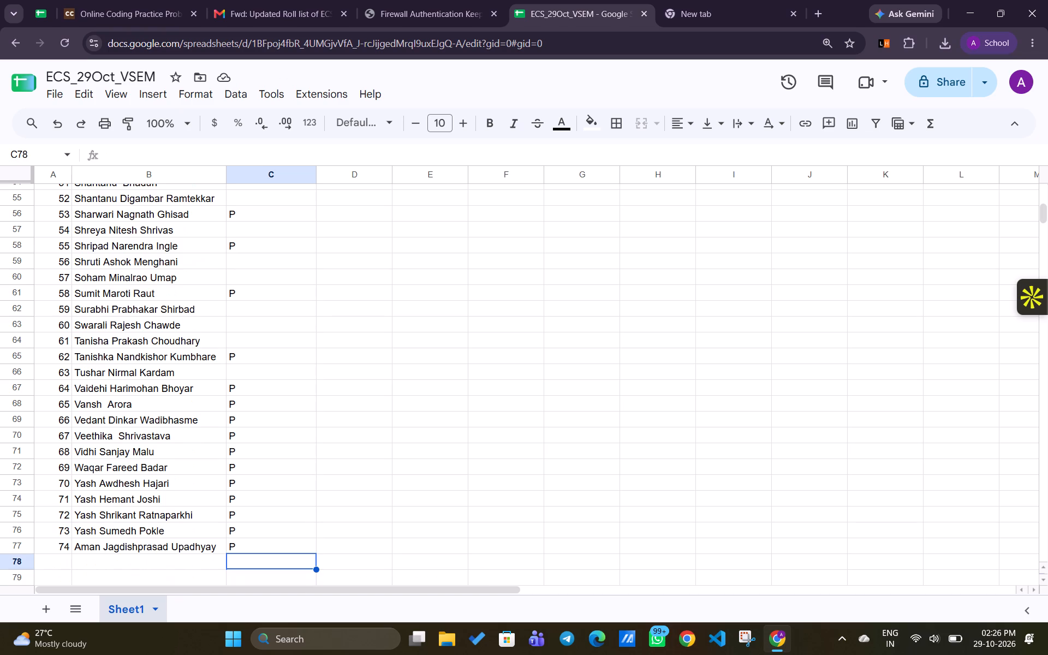
key("Down")
key("Down")
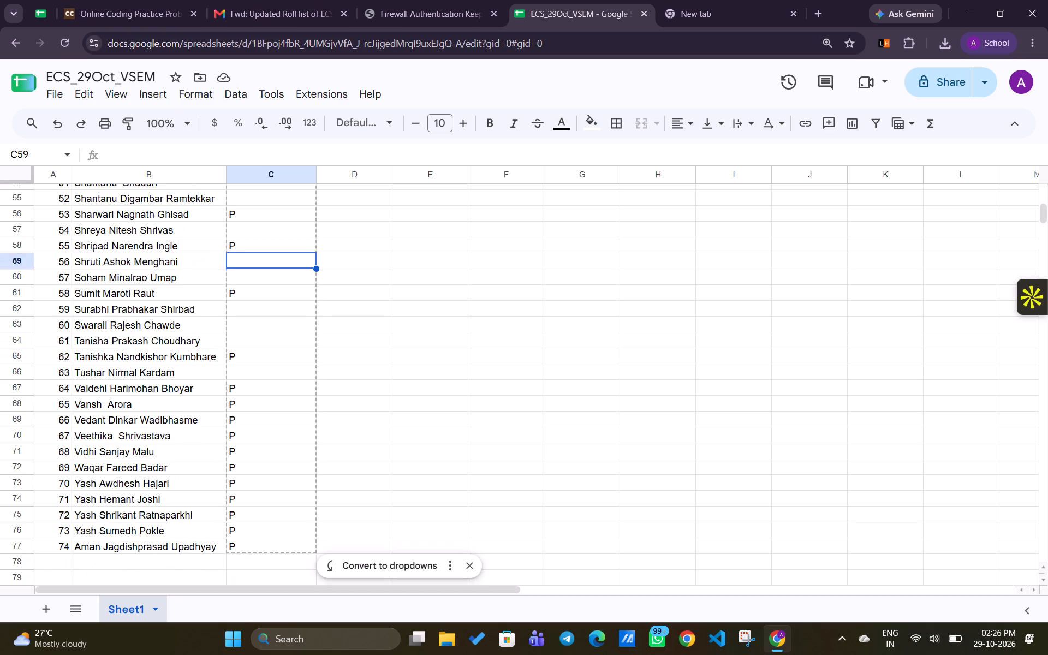
key("Down")
key("p")
key("Up")
Mark serial 48 as P in the A/P column.
key("Down")
key("Down")
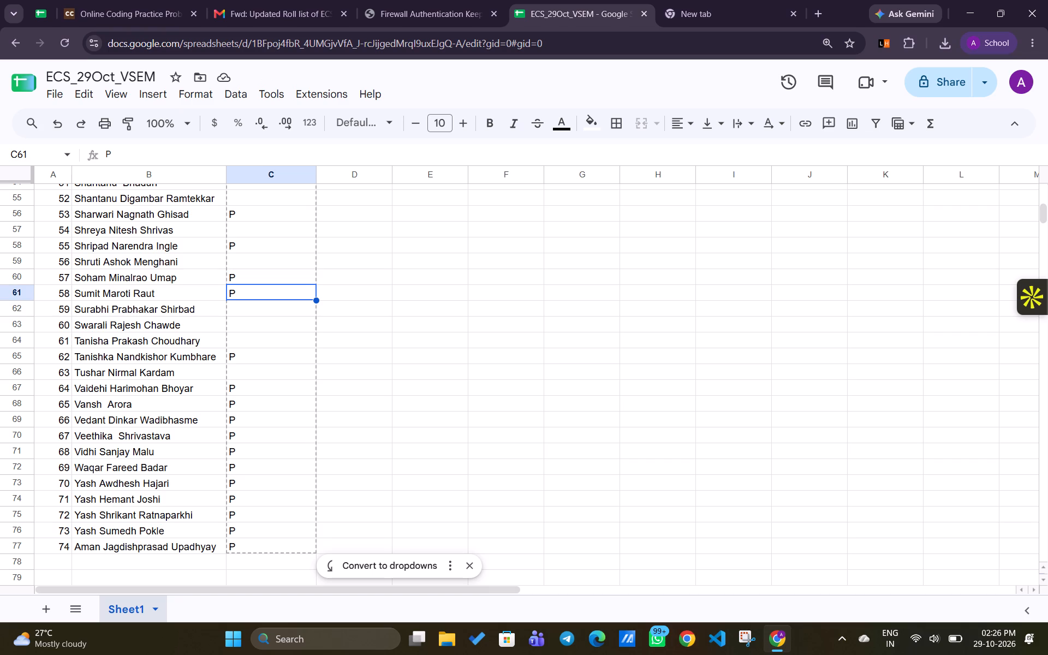
key("Up")
key("Up")
key("Up")
key("Up")
key("Up")
key("Up")
key("Up")
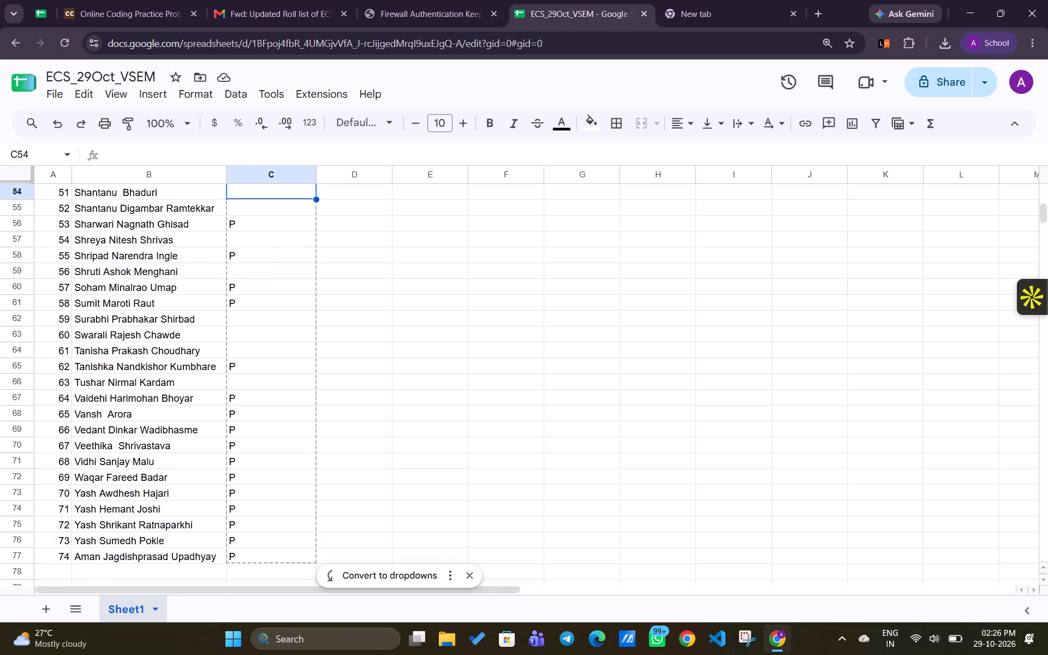
key("Up")
key("Up")
key("Up")
key("Up")
key("Up")
key("Down")
key("Down")
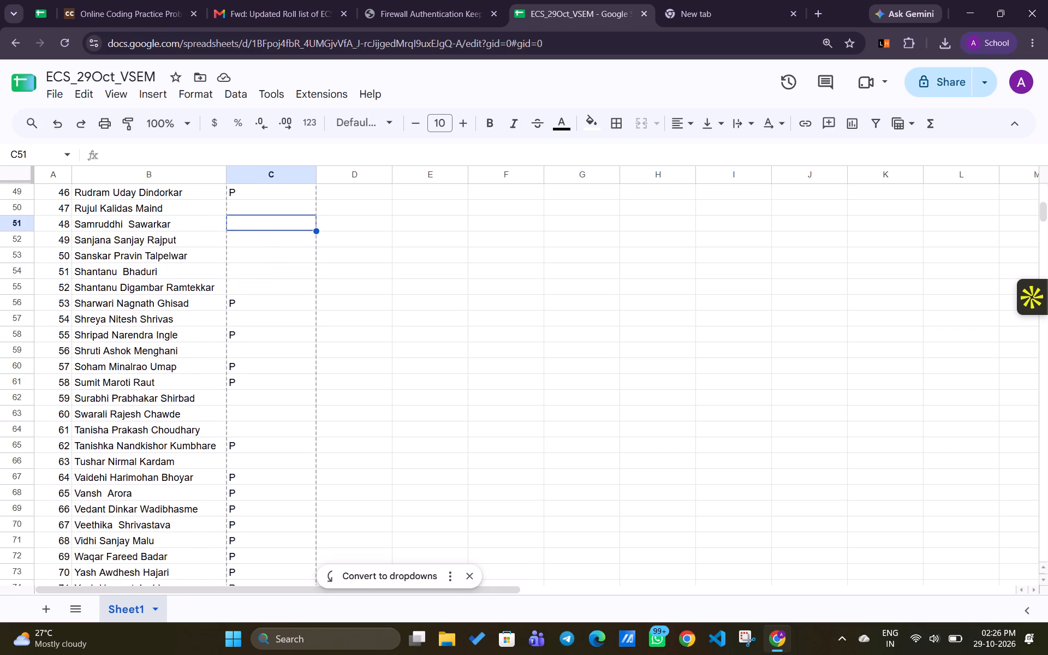
key("Down")
key("Up")
key("p")
key("Up")
Mark serial 42 as P in the A/P column.
key("Up")
key("Up")
key("Up")
key("Up")
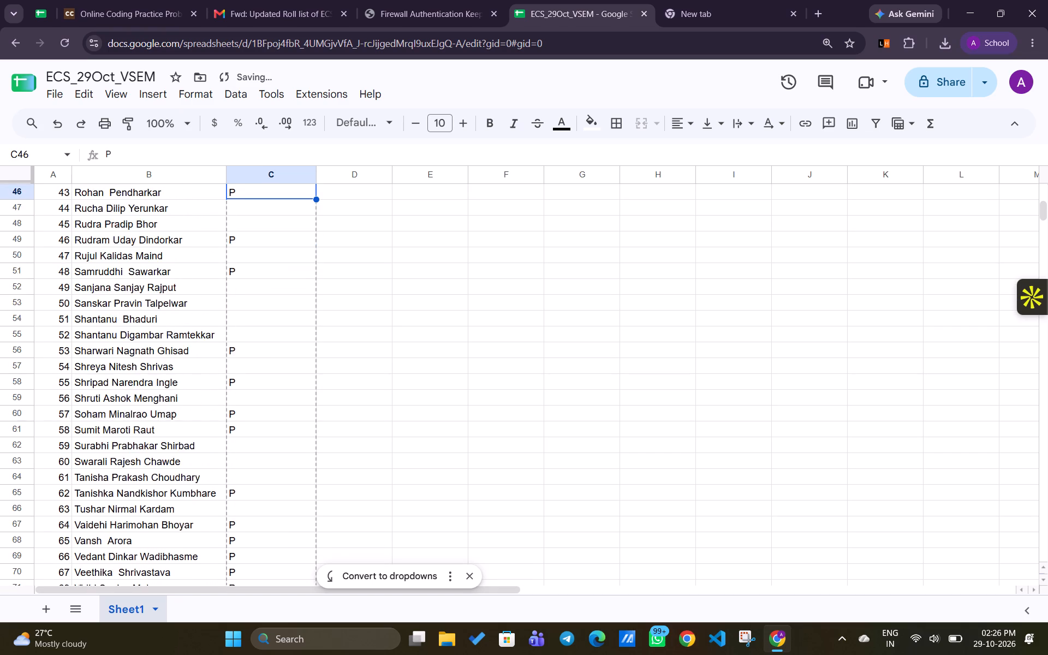
key("Up")
key("Up")
key("Down")
key("p")
key("Up")
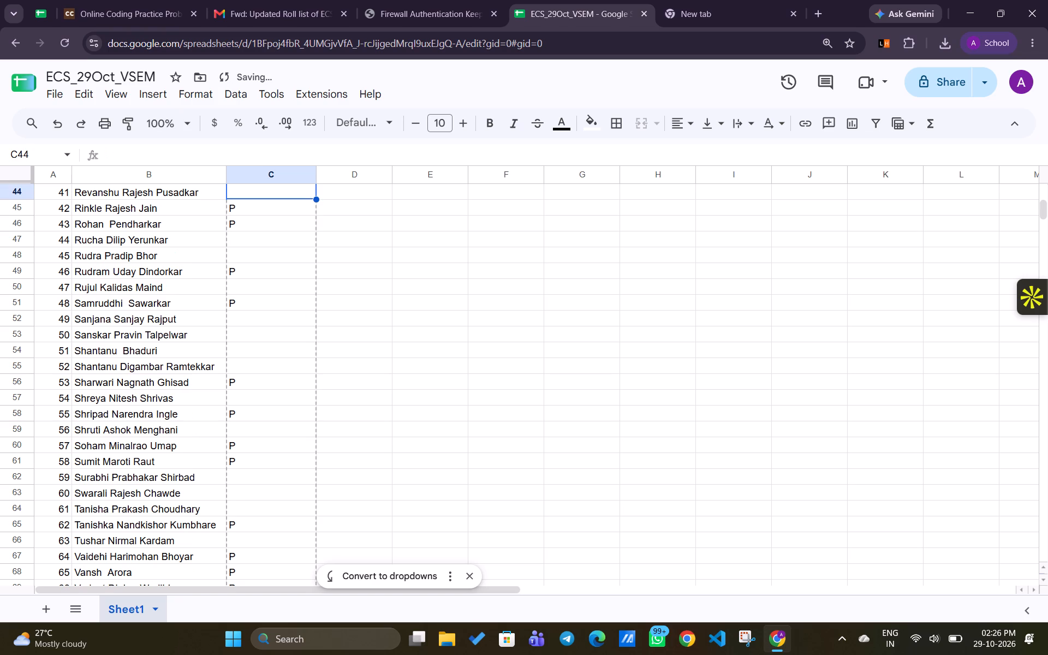
Mark serial 37 as P in the A/P column.
key("Up")
key("Up")
key("Up")
key("Up")
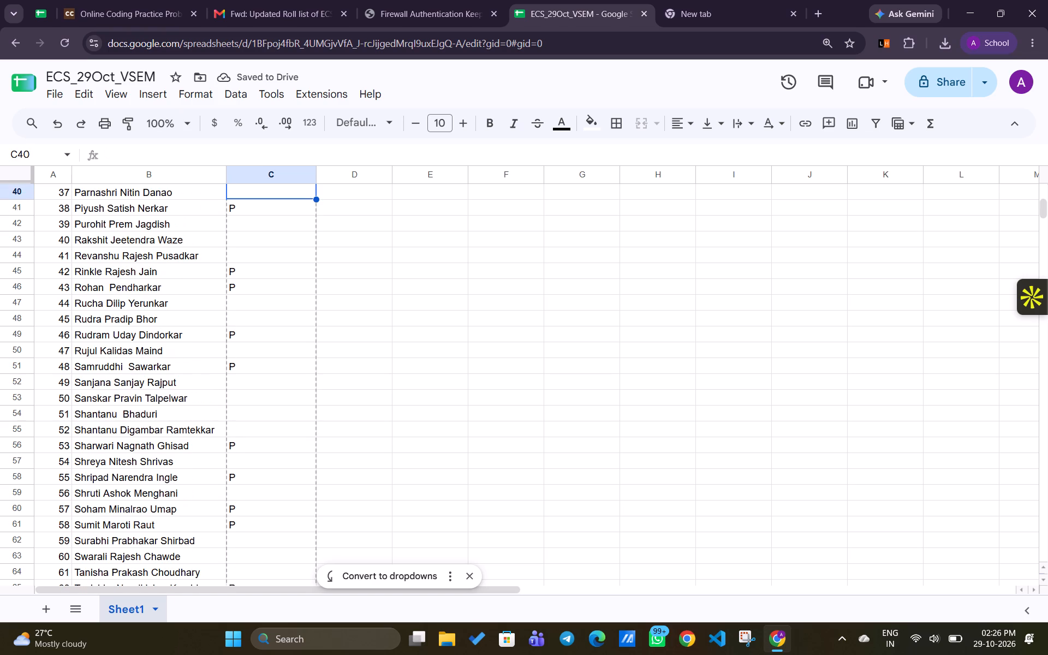
key("Down")
key("Down")
key("Up")
key("Up")
key("p")
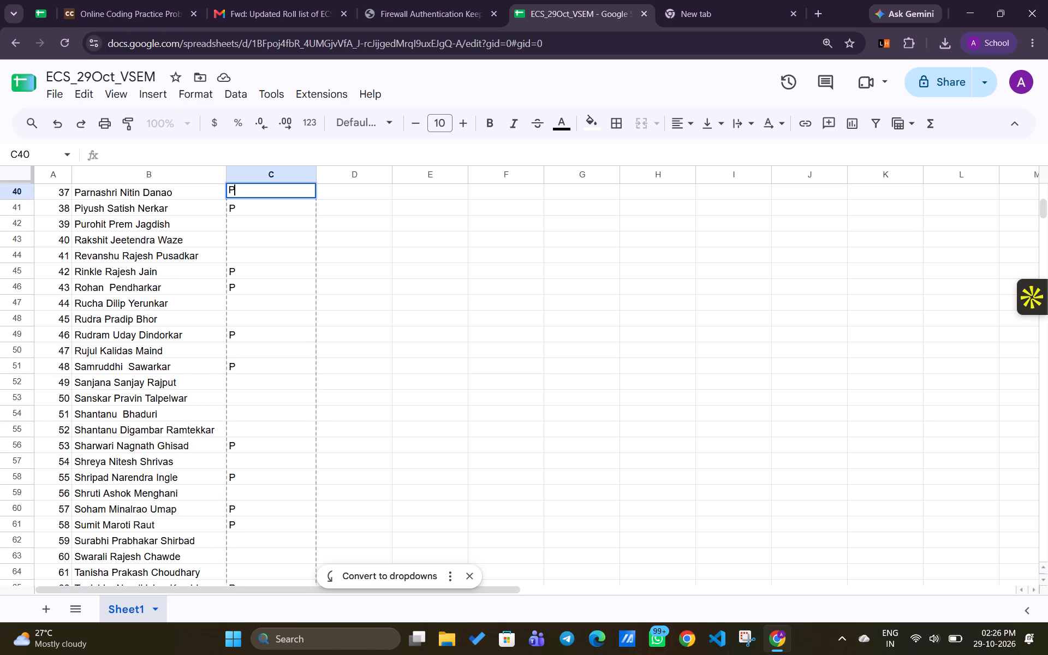
key("Up")
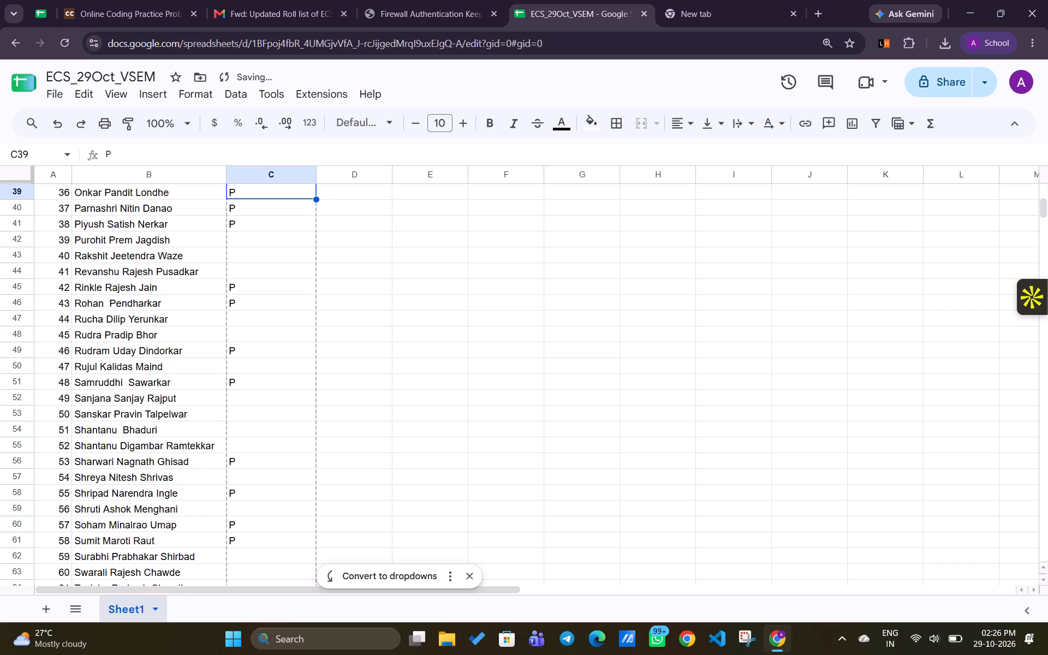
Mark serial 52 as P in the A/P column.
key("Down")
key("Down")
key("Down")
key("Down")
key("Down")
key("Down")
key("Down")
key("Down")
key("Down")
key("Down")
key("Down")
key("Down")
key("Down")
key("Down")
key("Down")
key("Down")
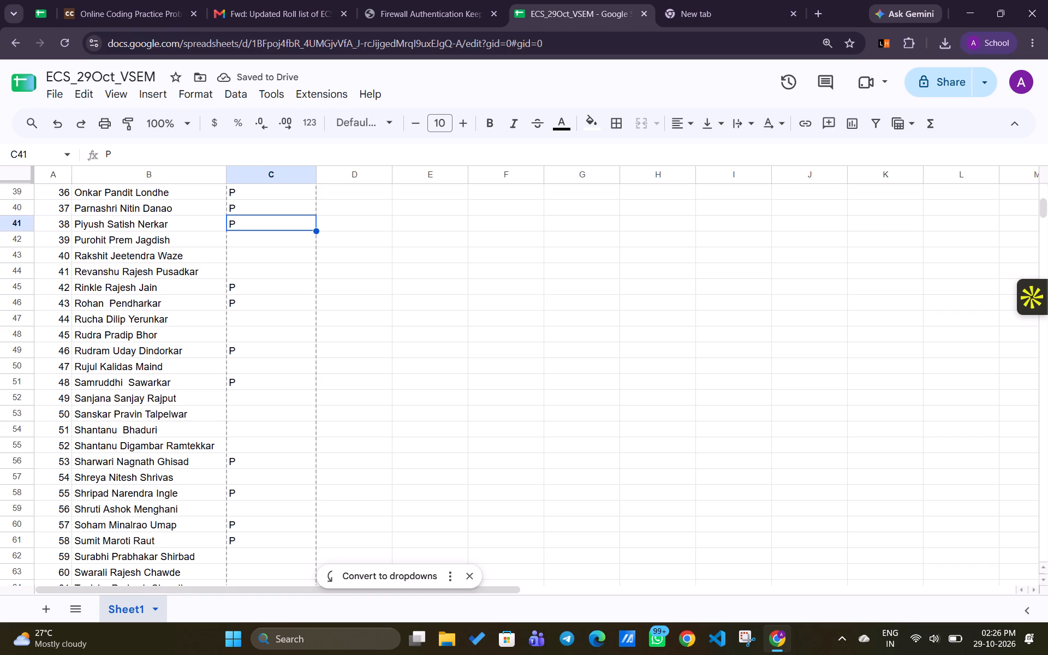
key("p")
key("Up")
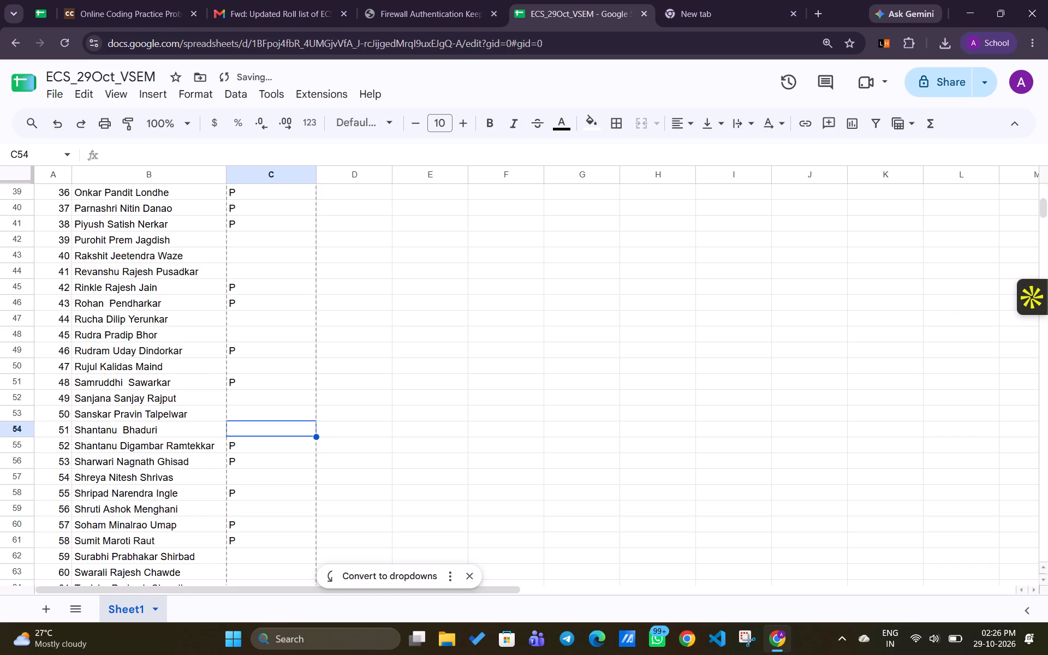
Mark serial 51 as P in the A/P column.
key("p")
key("Down")
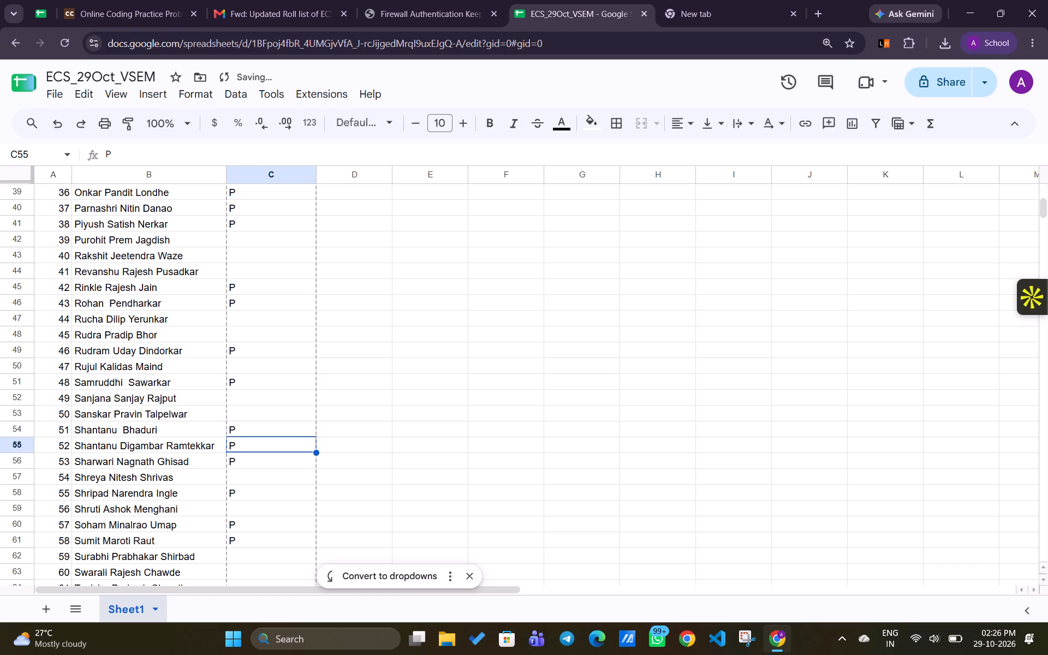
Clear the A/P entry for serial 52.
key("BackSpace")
Mark serial 40 as P in the A/P column.
key("Down")
key("Down")
key("Down")
key("Down")
key("Down")
key("Down")
key("Up")
key("Up")
key("Up")
key("Up")
key("Up")
key("Up")
key("Up")
key("Up")
key("Up")
key("Up")
key("Up")
key("Up")
key("Up")
key("Up")
key("Up")
key("Up")
key("Up")
key("Up")
key("Up")
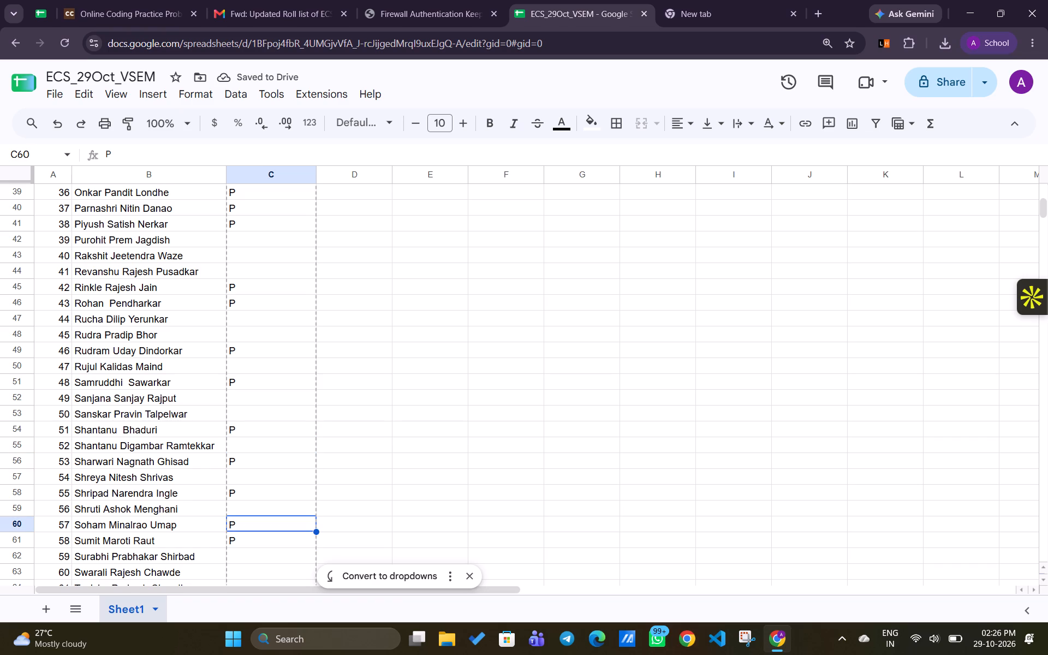
key("Down")
key("p")
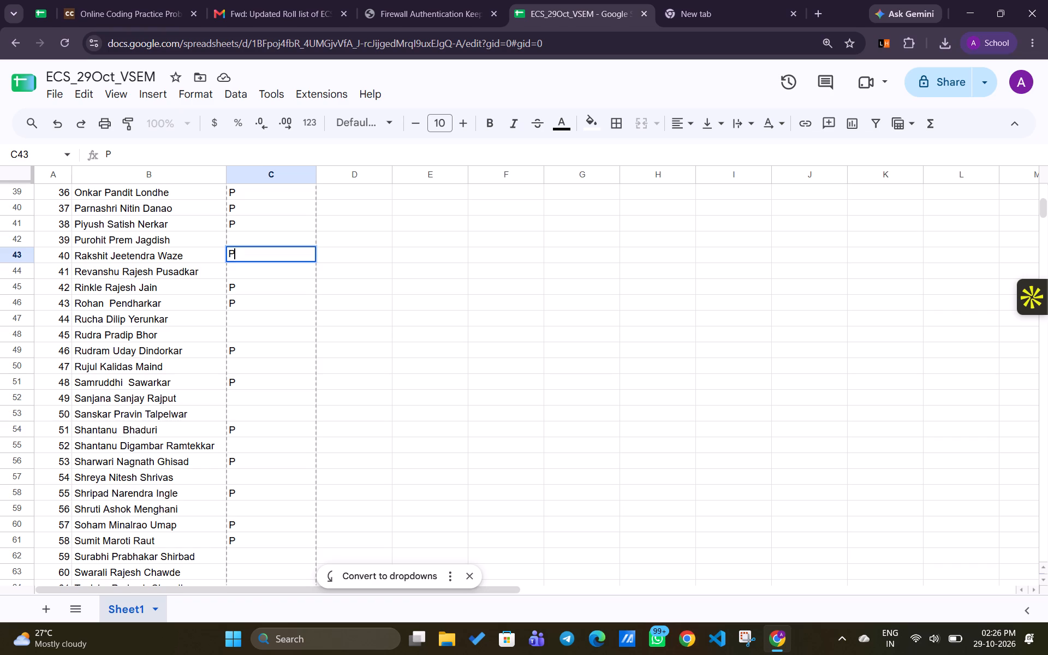
key("Down")
Mark serial 54 as P in the A/P column.
key("Down")
key("Down")
key("Down")
key("Down")
key("Down")
key("Down")
key("Down")
key("Down")
key("Down")
key("Down")
key("Down")
key("Down")
key("Down")
key("Down")
key("Down")
key("Down")
key("Down")
key("Down")
key("Down")
key("Down")
key("Down")
key("Down")
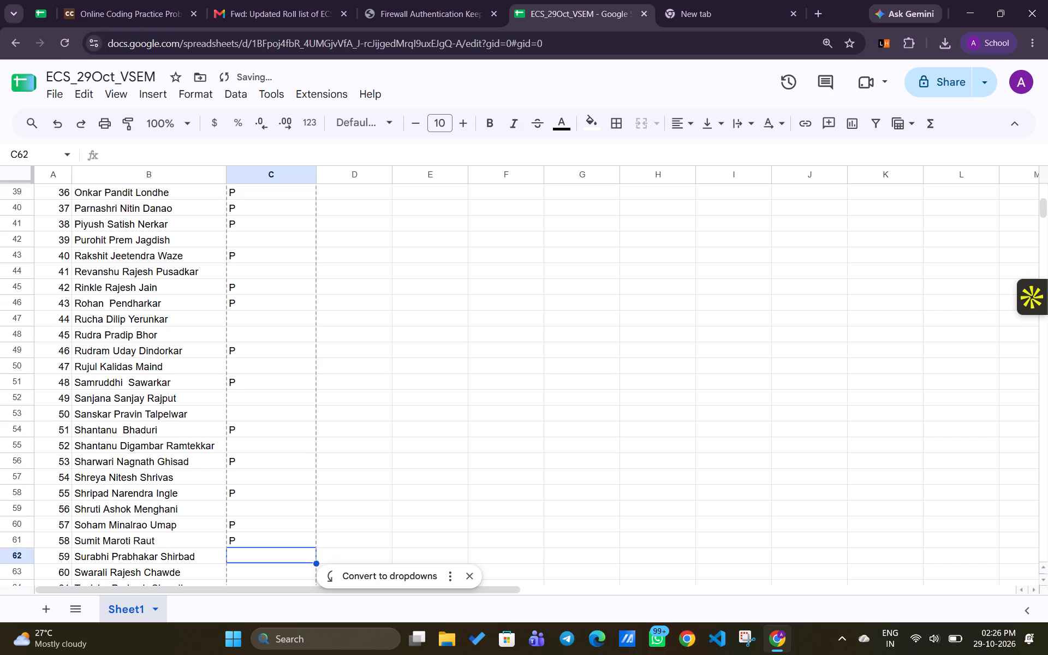
key("Down")
key("Up")
key("Up")
key("Up")
key("Up")
key("Up")
key("Up")
key("Up")
key("Up")
key("Up")
key("Up")
key("Up")
key("Up")
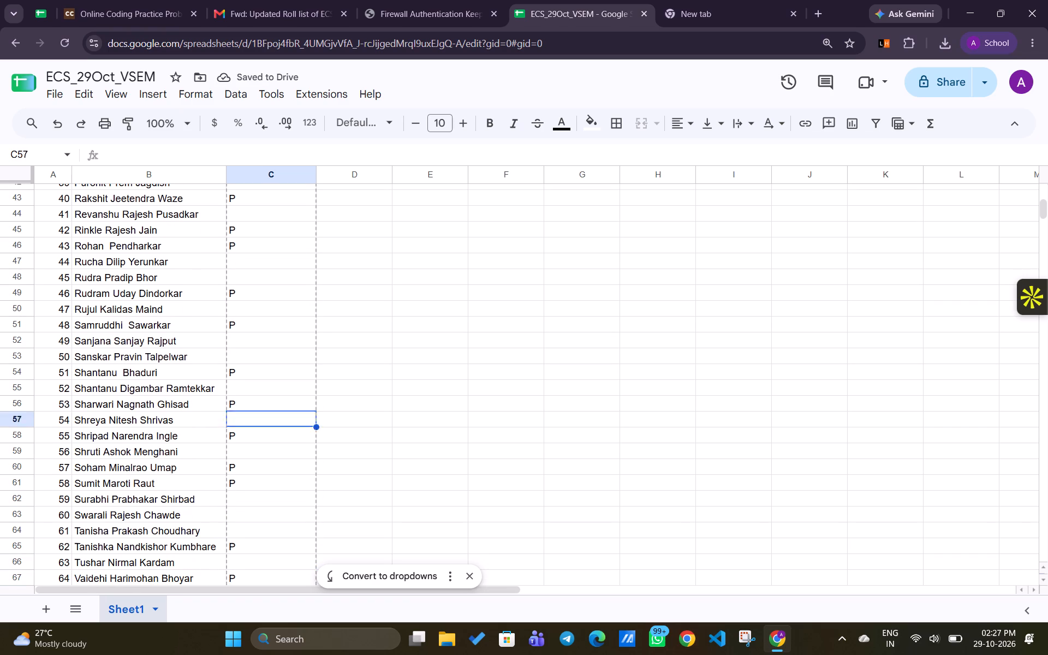
key("Up")
key("Up")
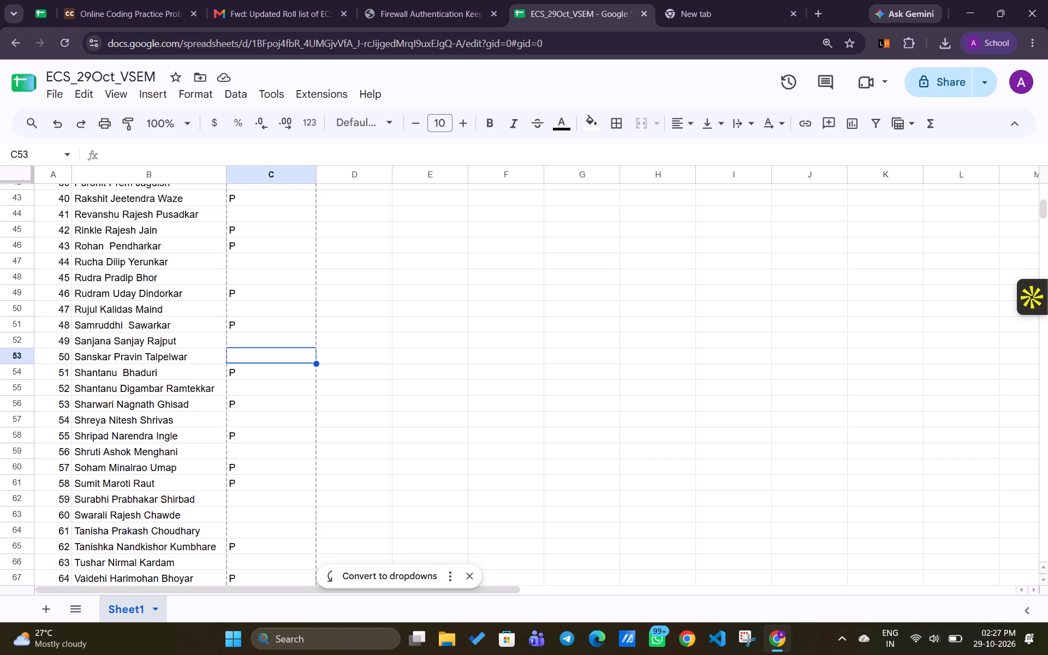
key("Down")
key("Down")
key("Down")
key("Down")
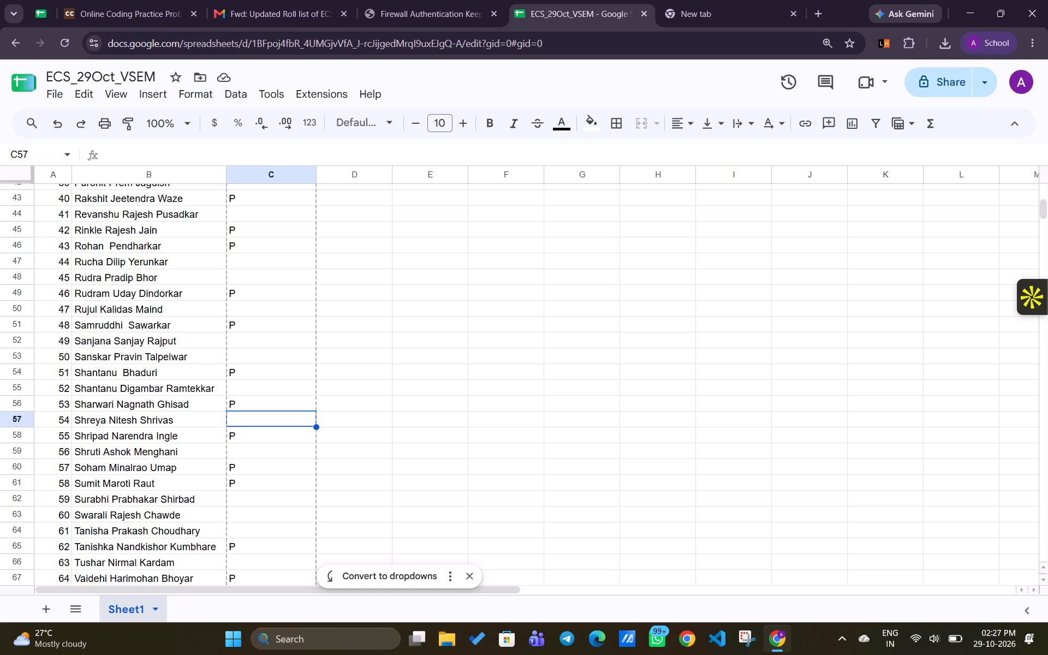
key("p")
key("Down")
key("Down")
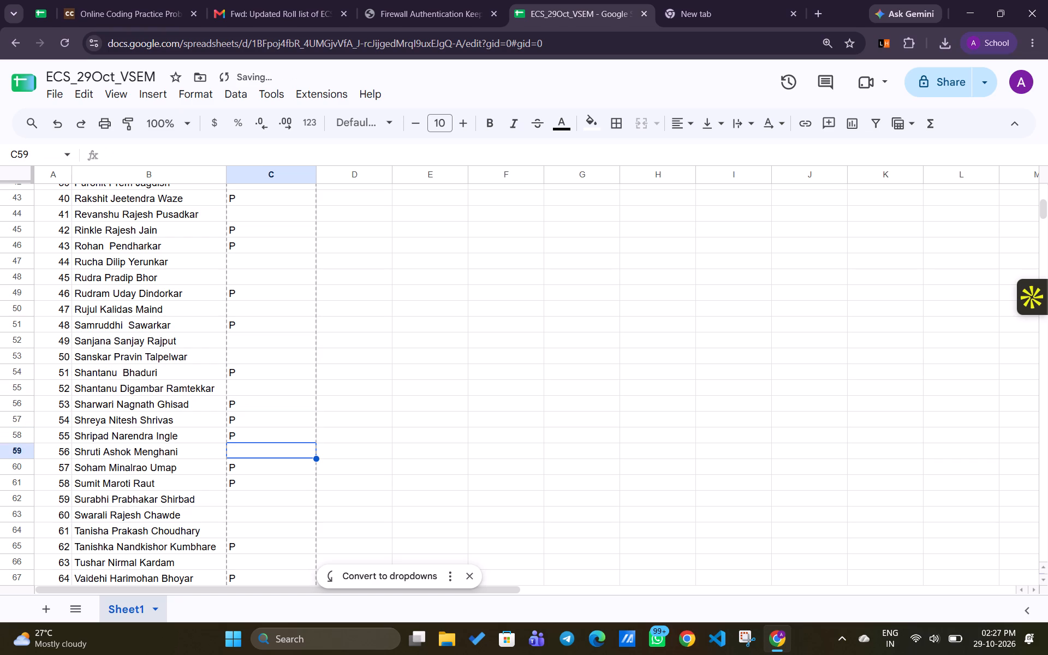
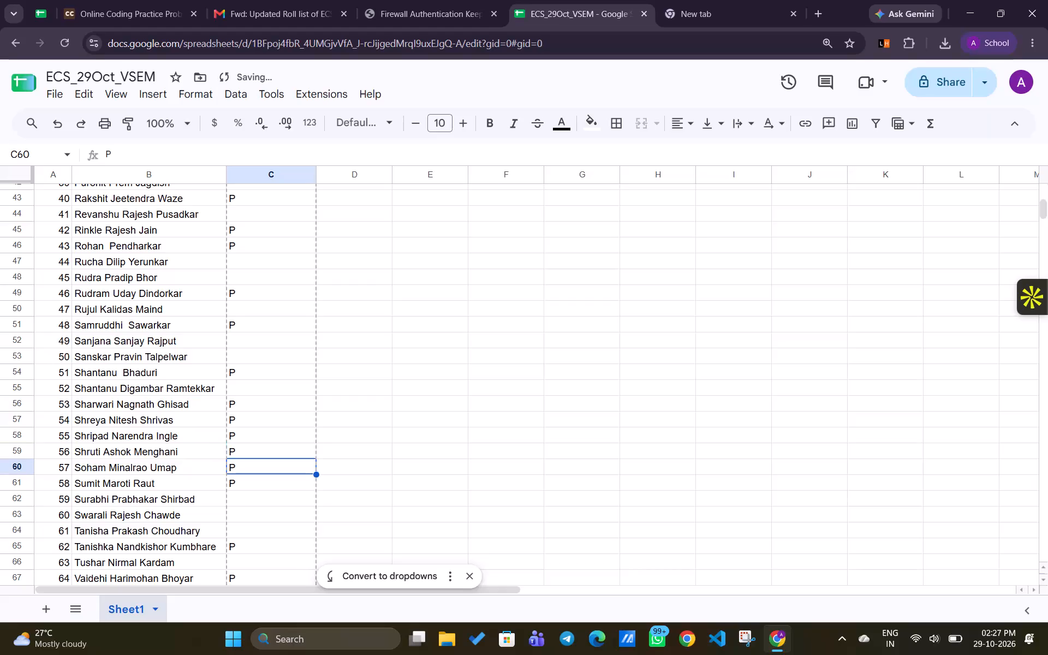
Check the A/P entries from serial 57 down to the last student, serial 74.
key("Return")
key("Return")
key("Return")
key("Return")
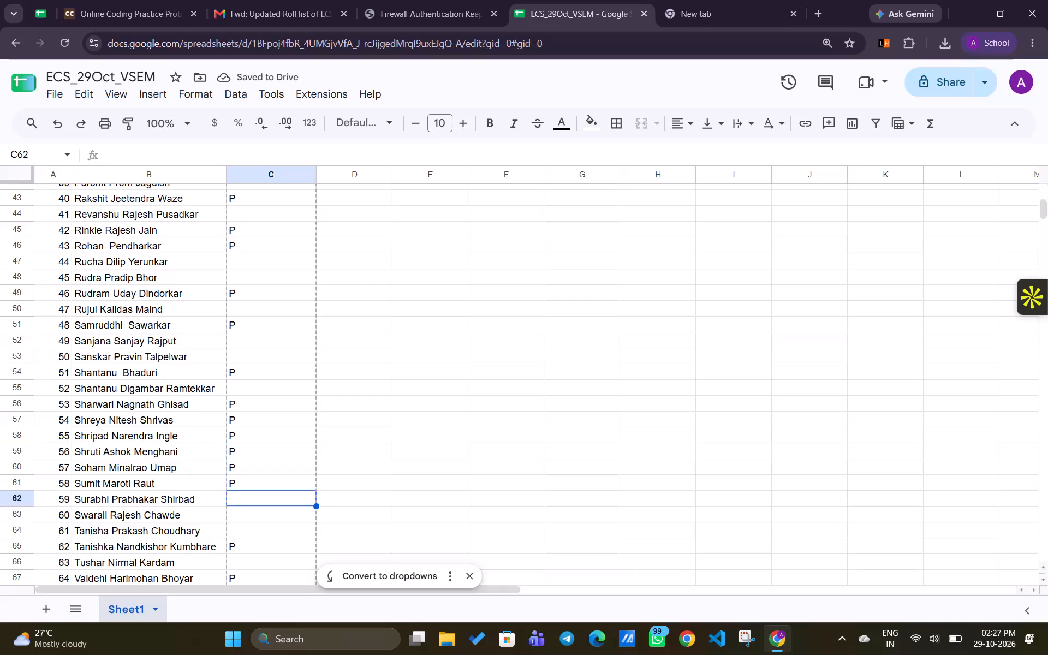
key("Return")
key("Return")
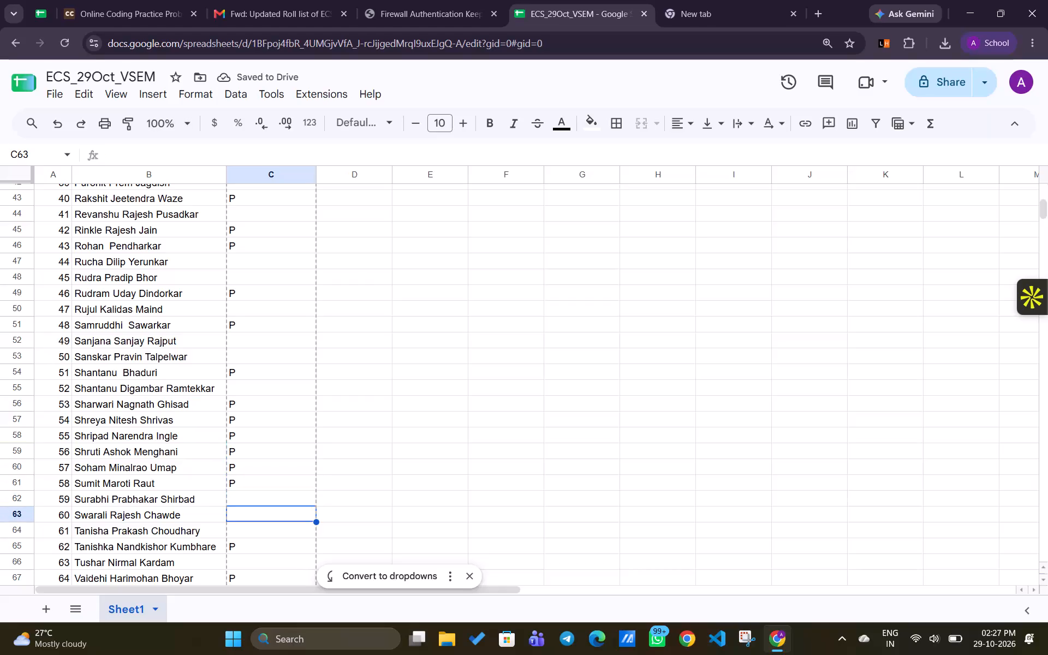
key("Down")
key("Down")
key("Down")
key("Down")
key("Down")
key("Down")
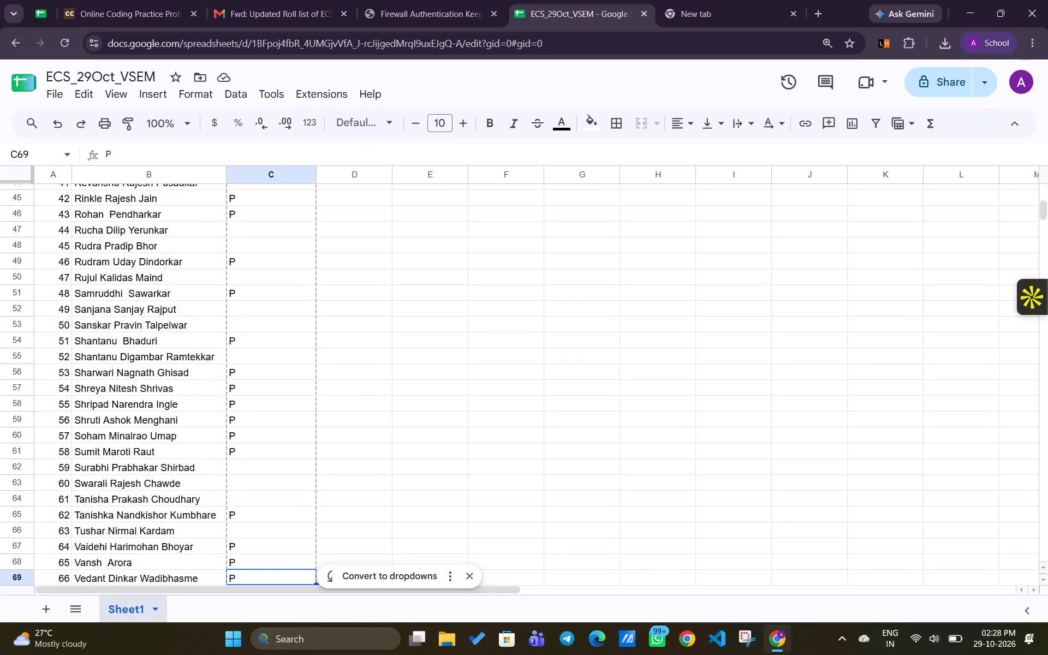
key("Down")
key("Down")
key("Down")
key("Down")
key("Down")
key("Down")
key("Down")
key("Down")
key("Down")
key("Down")
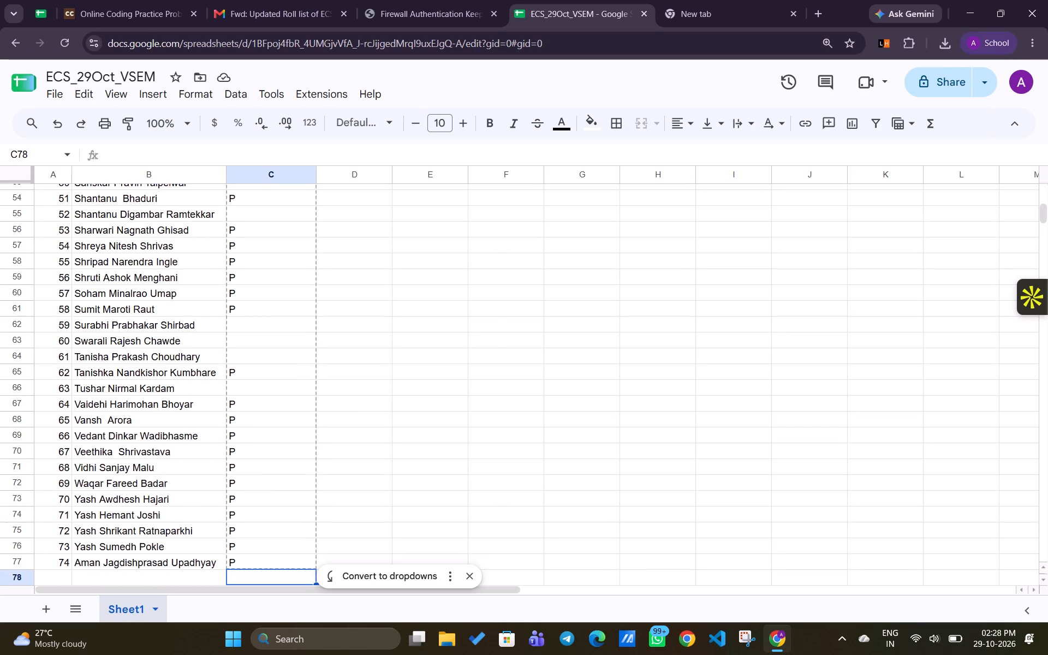
Review the A/P entries for all students from serial 74 back up to serial 1.
key("Up")
key("Up")
key("Up")
key("Up")
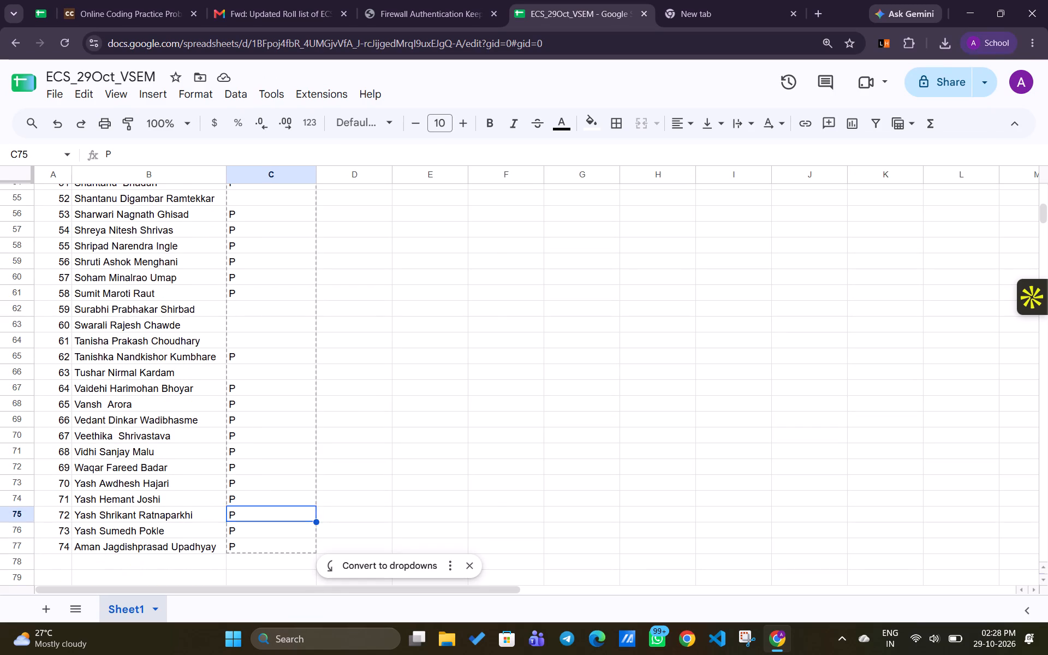
key("Up")
key("Up")
key("Up")
key("Up")
key("Up")
key("Up")
key("Up")
key("Up")
key("Up")
key("Up")
key("Up")
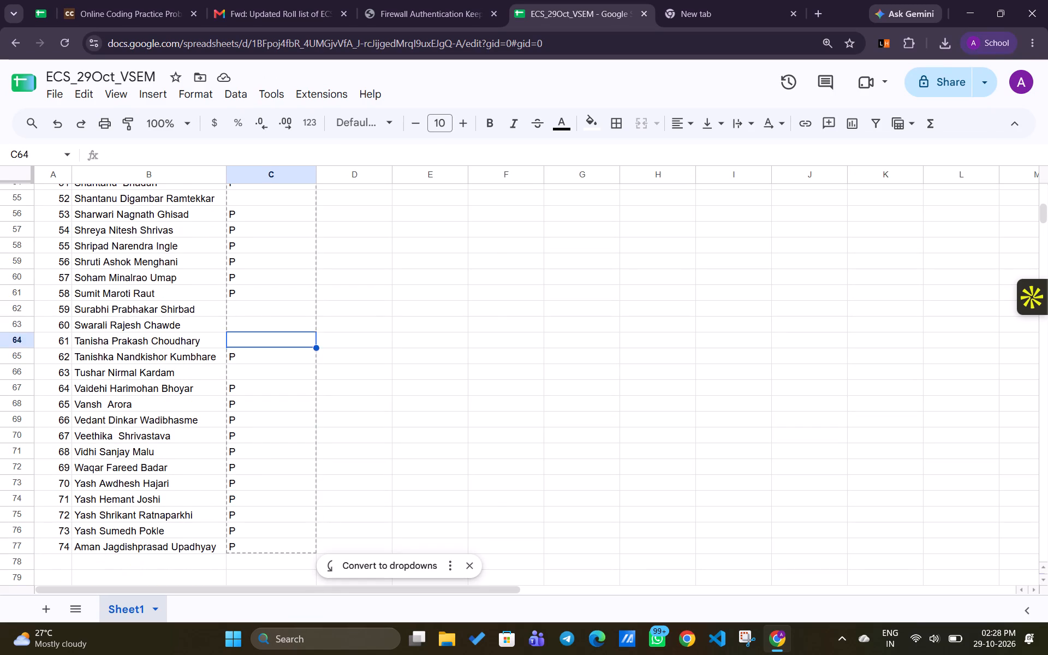
key("Up")
key("Up")
key("Up")
key("Up")
key("Up")
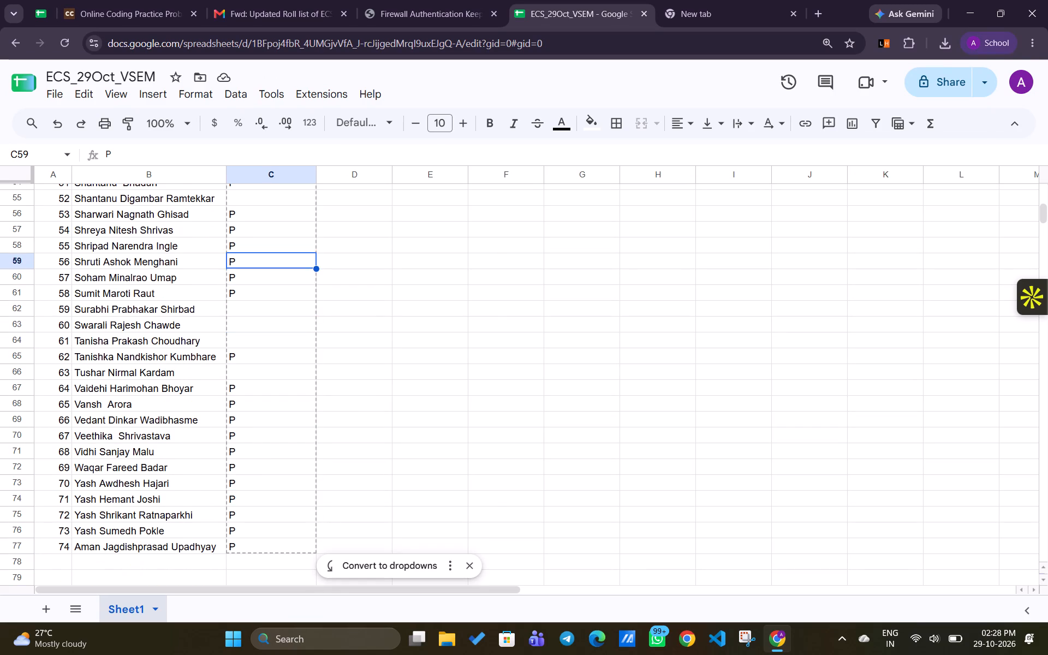
key("Up")
key("Up")
key("Up")
key("Up")
key("Up")
key("Up")
key("Up")
key("Up")
key("Up")
key("Up")
key("Up")
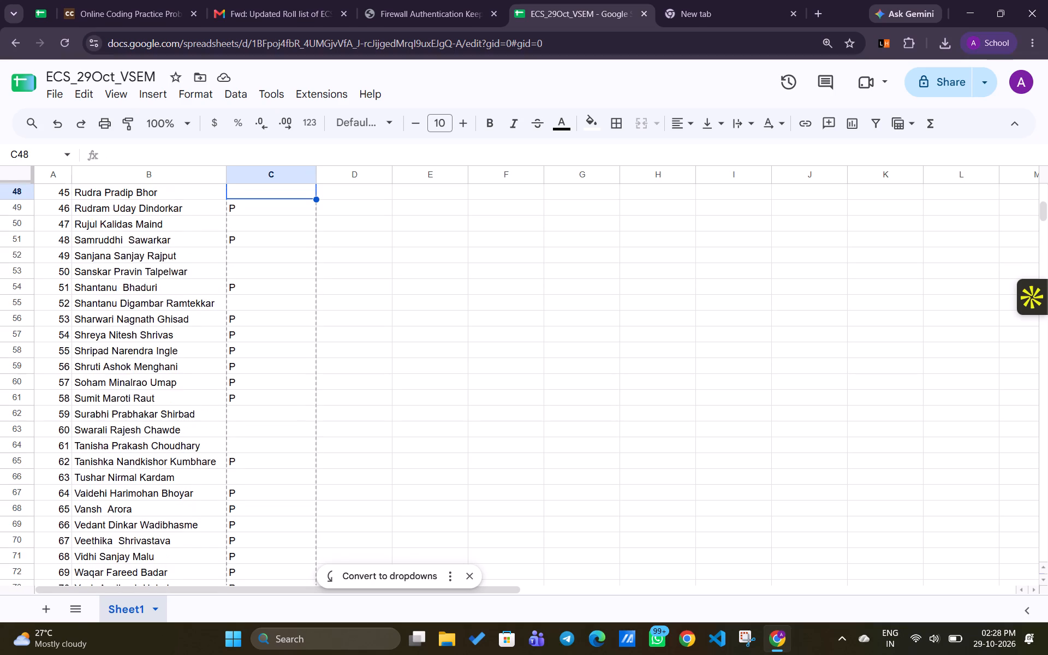
key("Up")
key("Up")
key("Up")
key("Up")
key("Up")
key("Up")
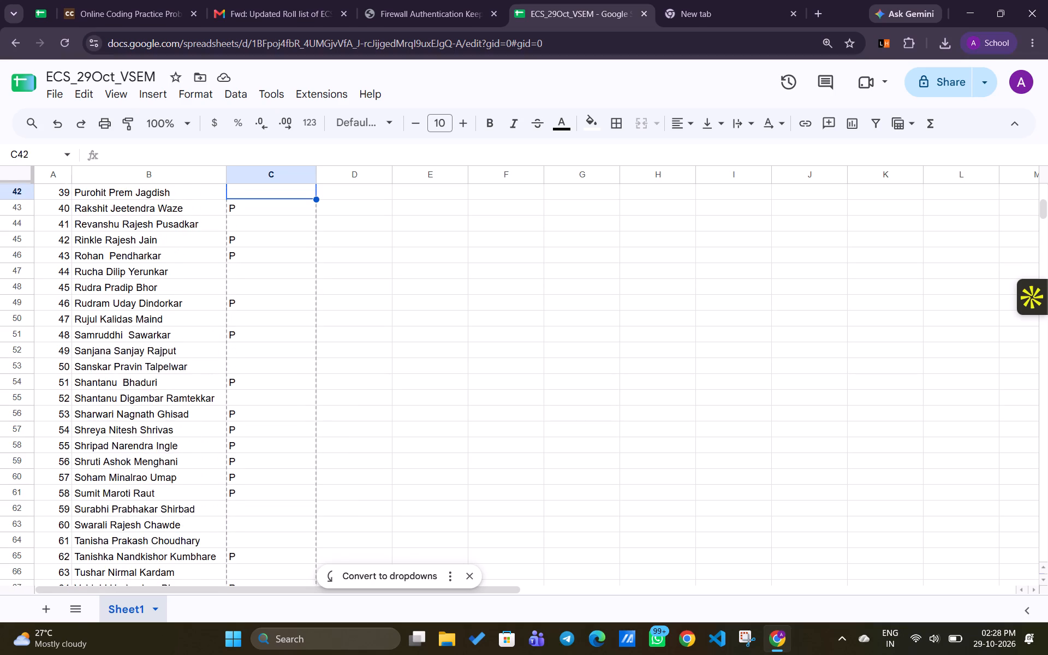
key("Up")
key("Up")
key("Up")
key("Up")
key("Up")
key("Up")
key("Up")
key("Up")
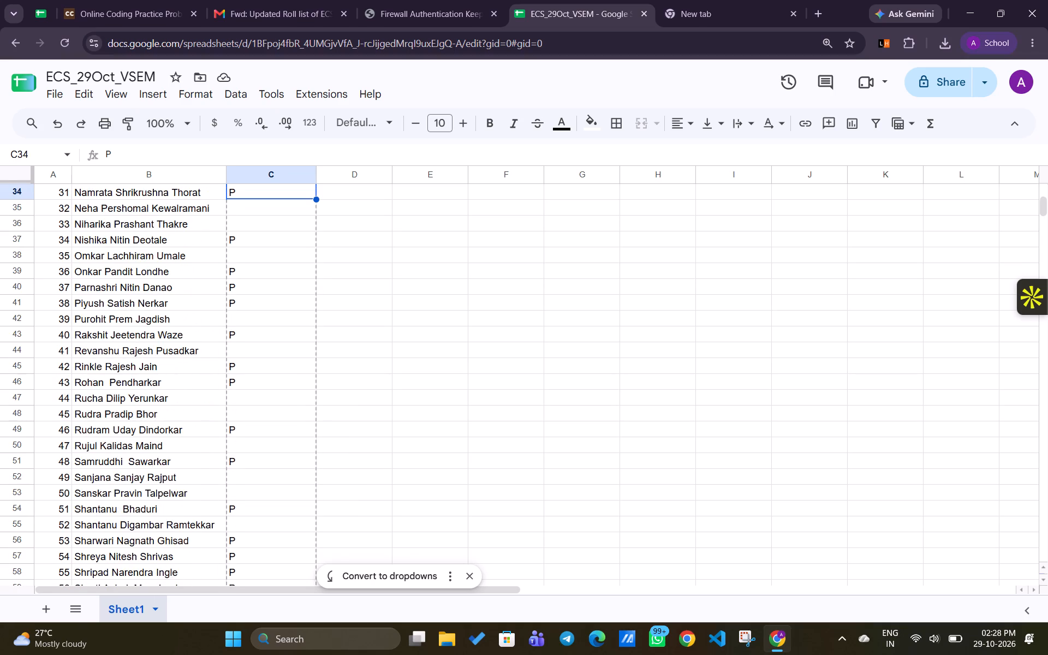
key("Up")
key("Up")
key("Up")
key("Up")
key("Up")
key("Up")
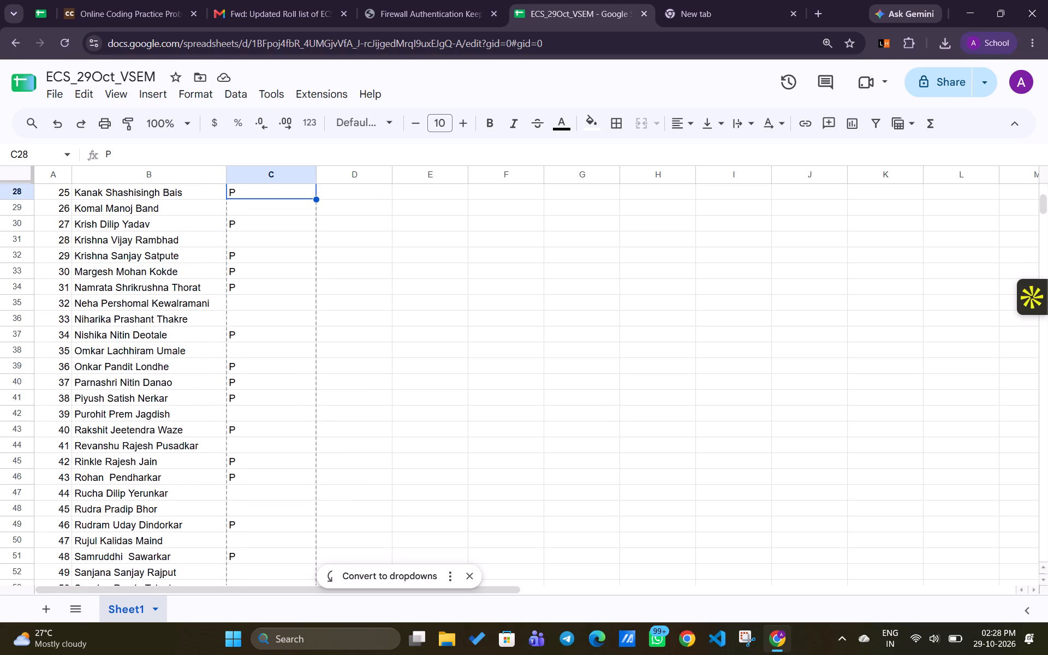
key("Up")
key("Up")
key("Up")
key("Up")
key("Up")
key("Up")
key("Up")
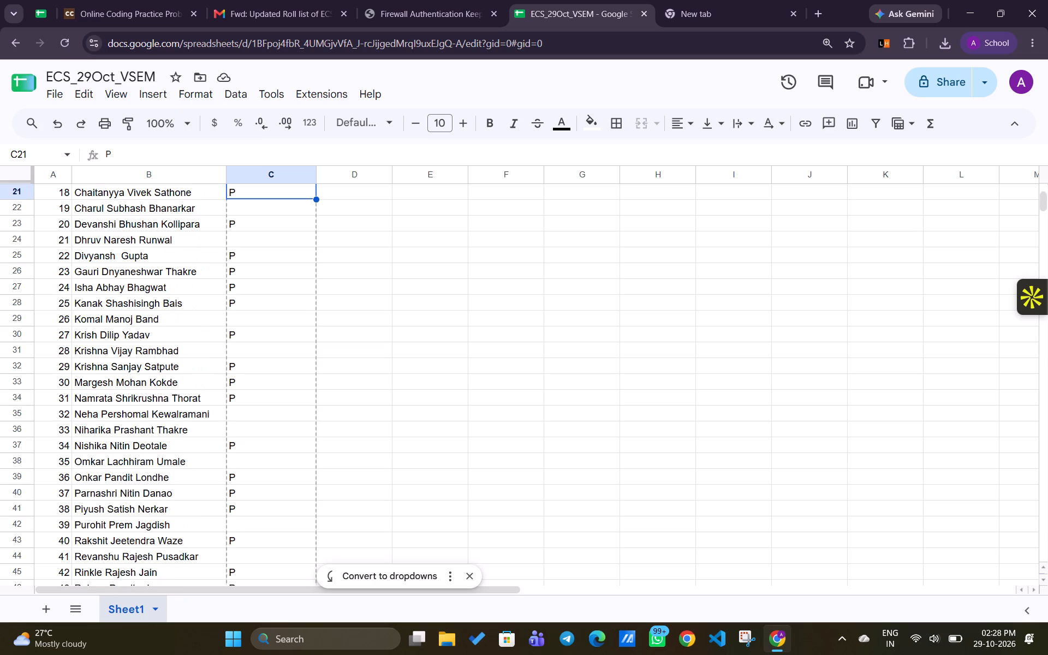
key("Up")
key("Up")
key("Up")
key("Up")
key("Up")
key("Up")
key("Up")
key("Up")
key("Up")
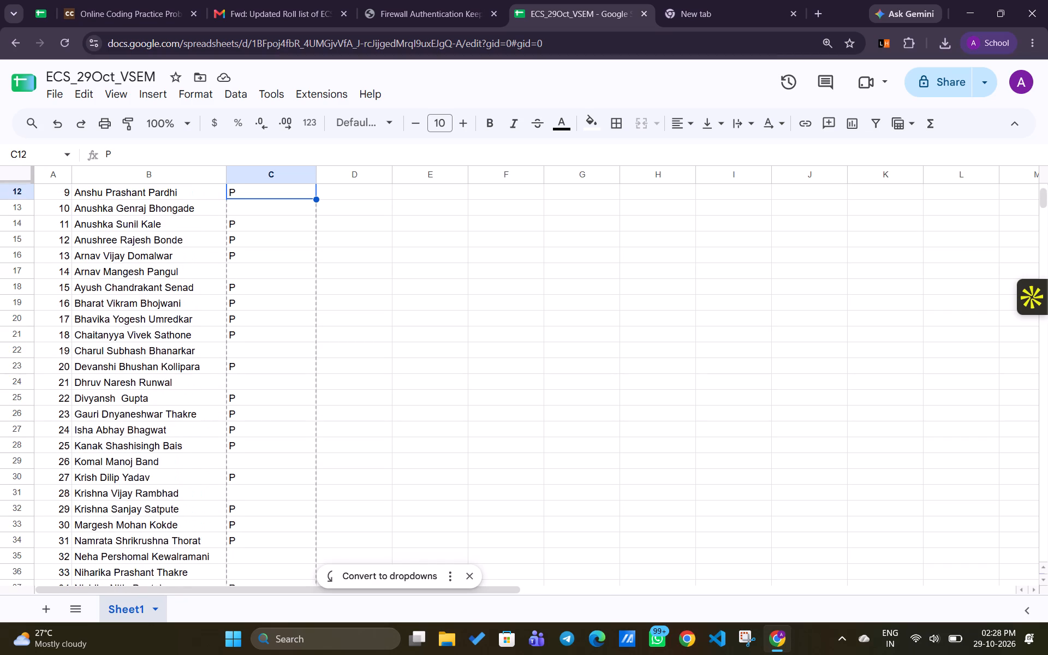
key("Up")
key("Up")
key("Up")
key("Up")
key("Up")
key("Up")
key("Up")
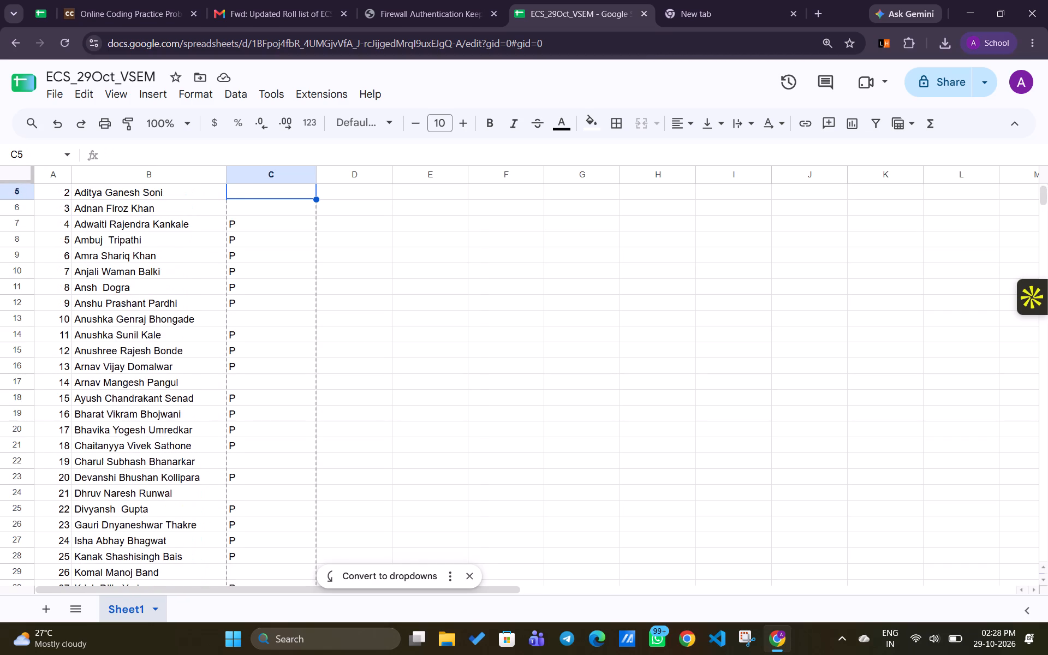
key("Up")
key("Up")
key("Up")
Rename the A/P column header to ATTENDANCE.
key("Down")
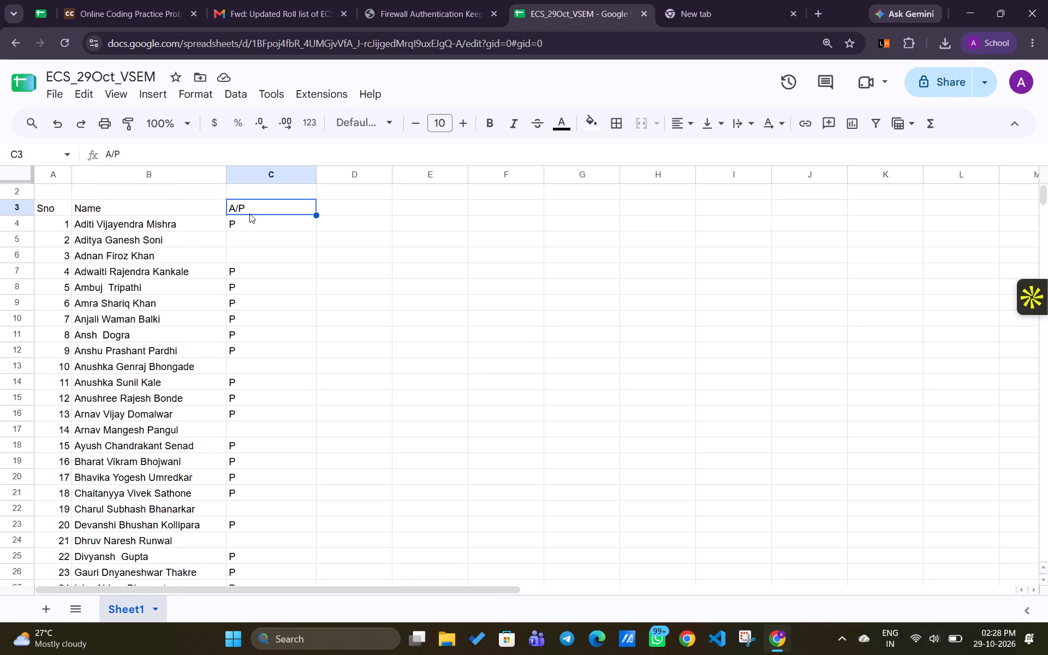
double_click(252, 207)
double_click(252, 207)
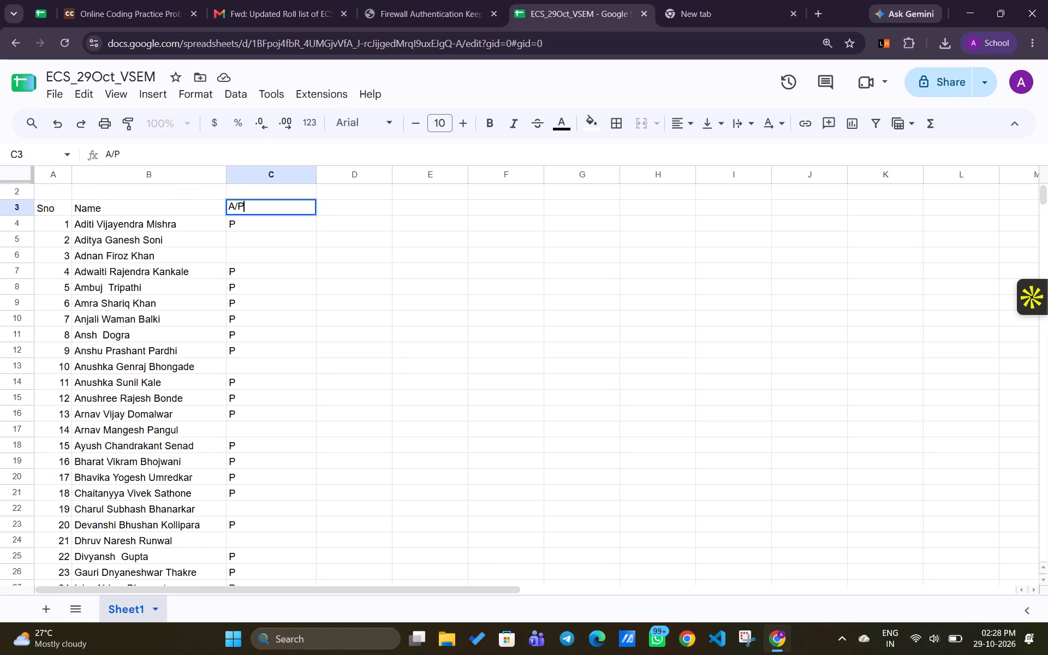
key("BackSpace")
key("BackSpace")
type("TT")
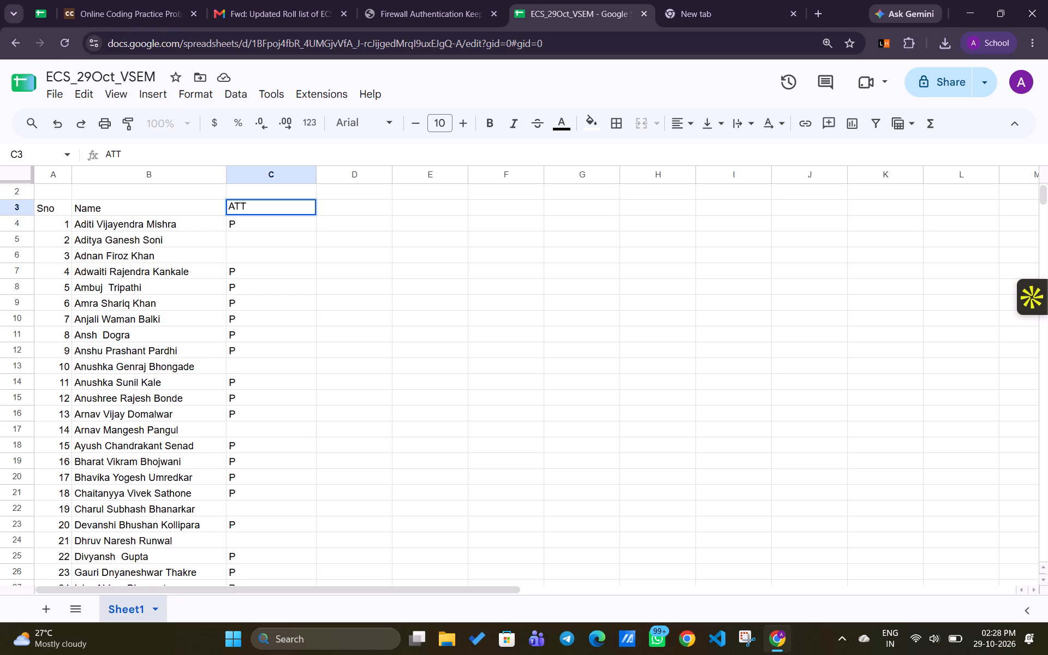
type("END")
type("ANCE")
key("Return")
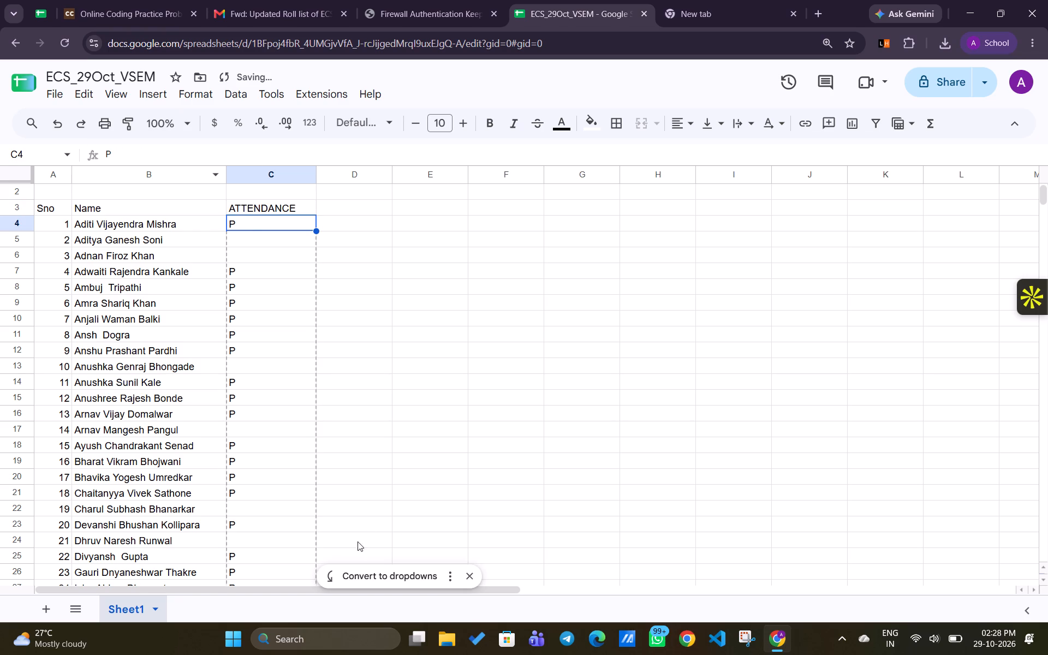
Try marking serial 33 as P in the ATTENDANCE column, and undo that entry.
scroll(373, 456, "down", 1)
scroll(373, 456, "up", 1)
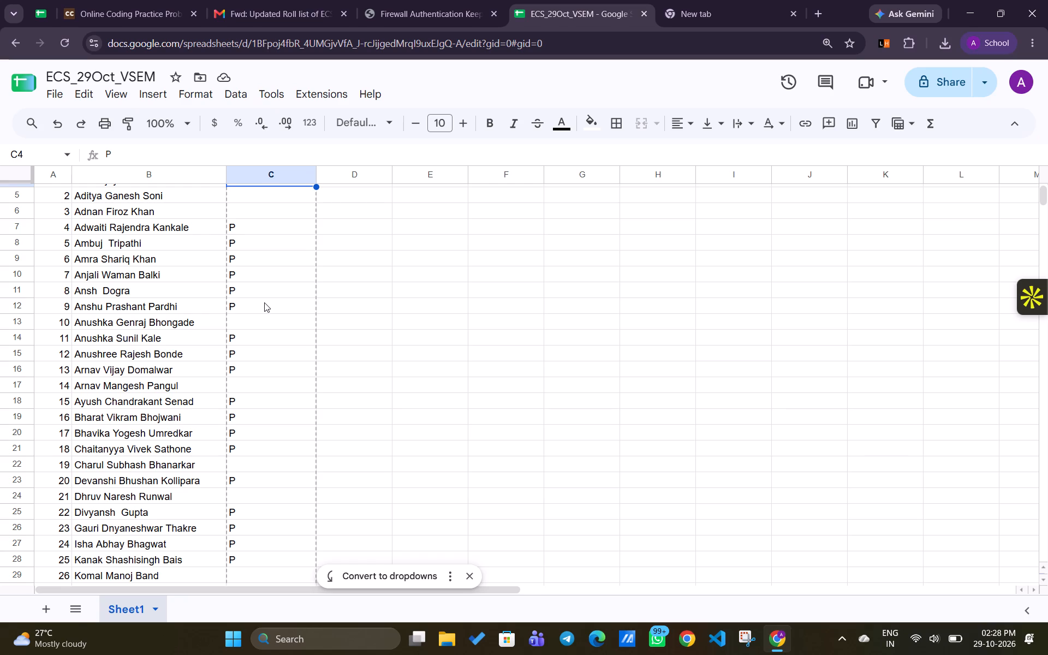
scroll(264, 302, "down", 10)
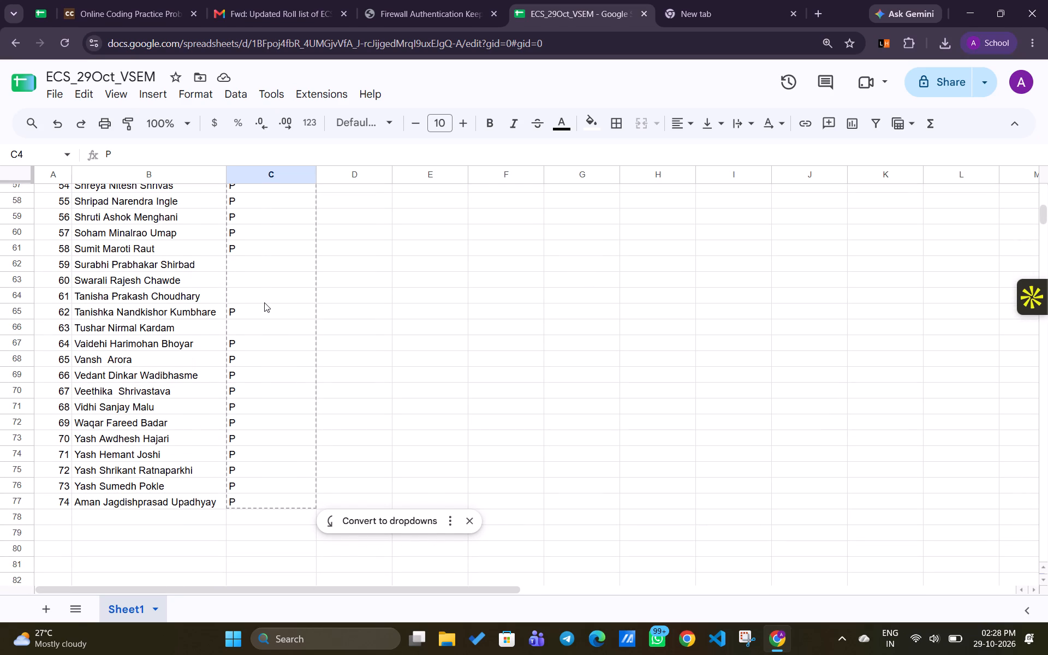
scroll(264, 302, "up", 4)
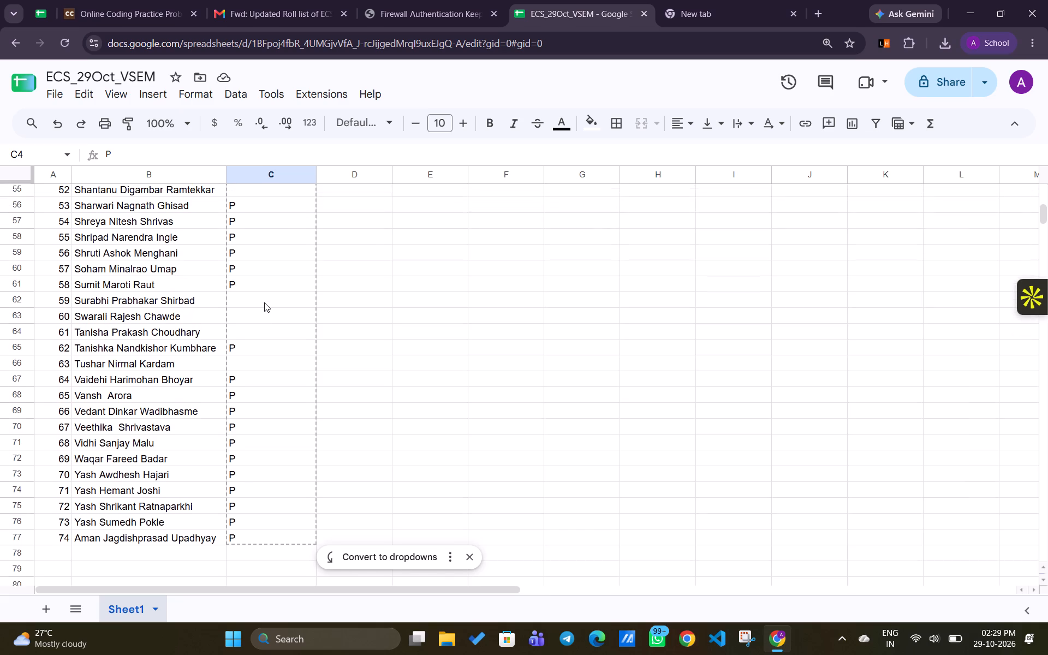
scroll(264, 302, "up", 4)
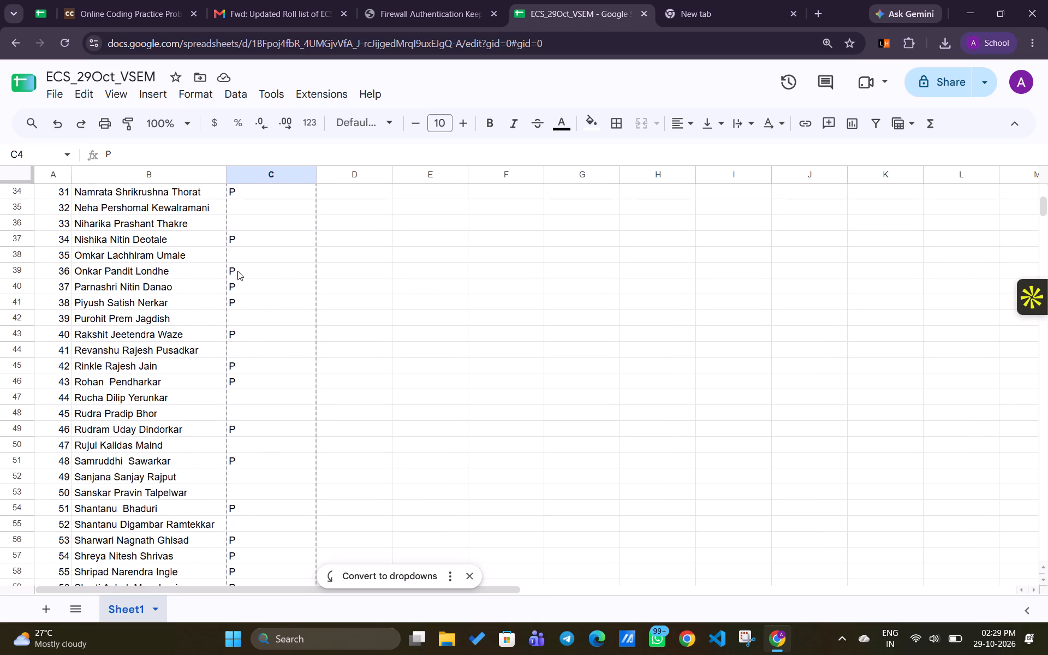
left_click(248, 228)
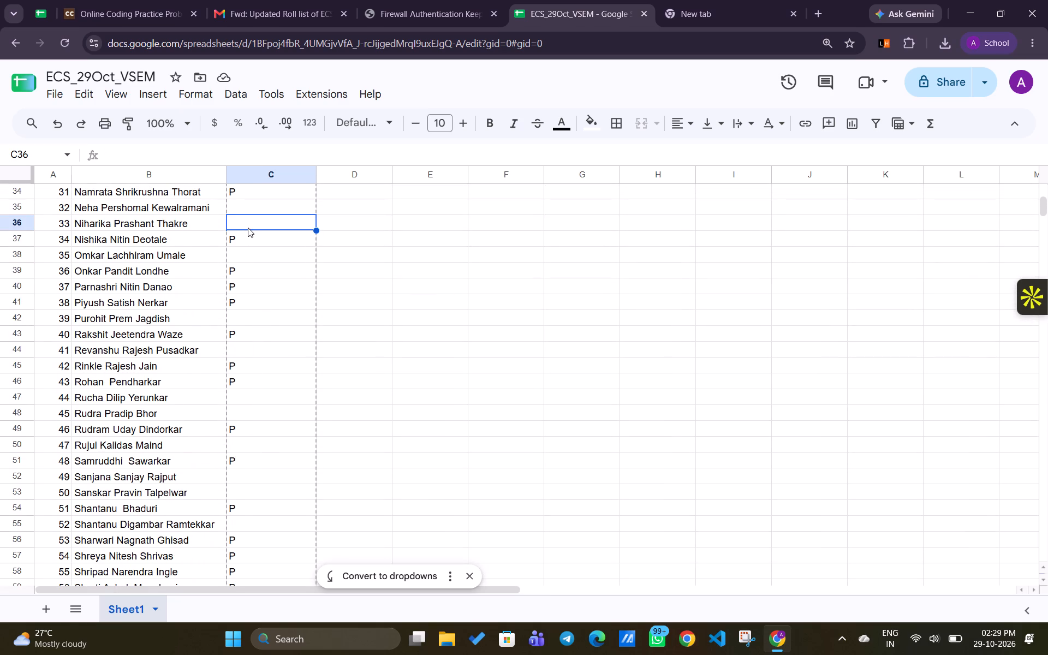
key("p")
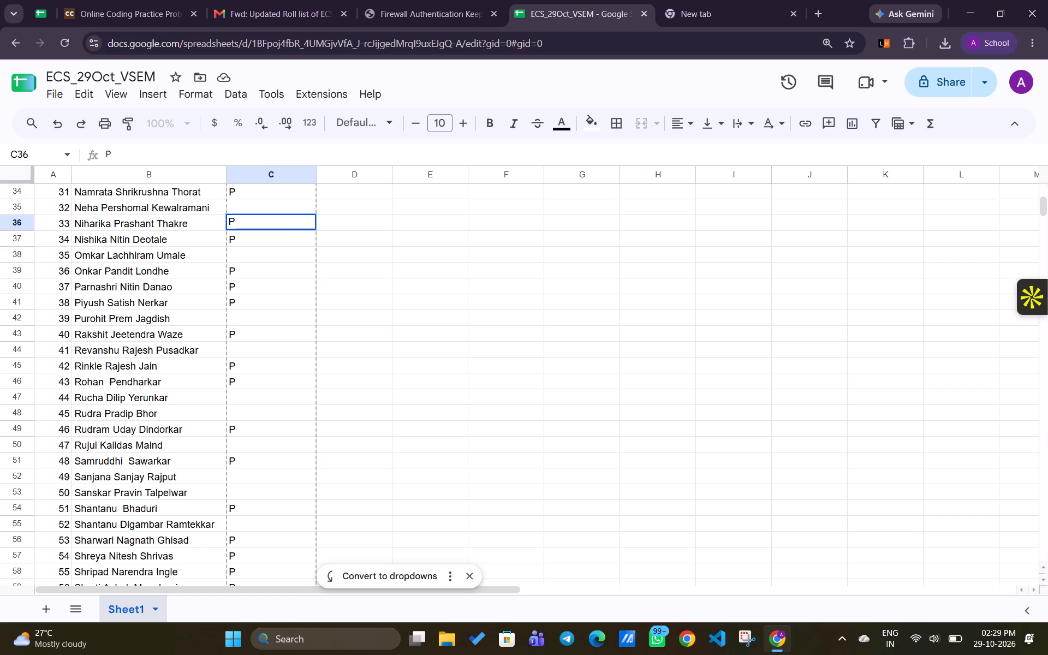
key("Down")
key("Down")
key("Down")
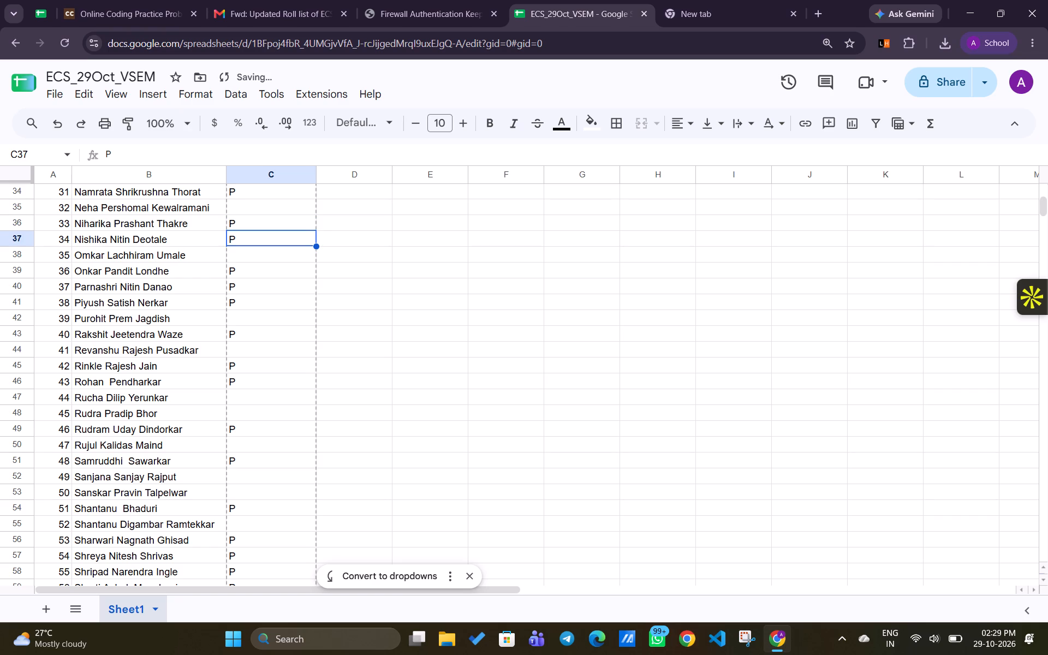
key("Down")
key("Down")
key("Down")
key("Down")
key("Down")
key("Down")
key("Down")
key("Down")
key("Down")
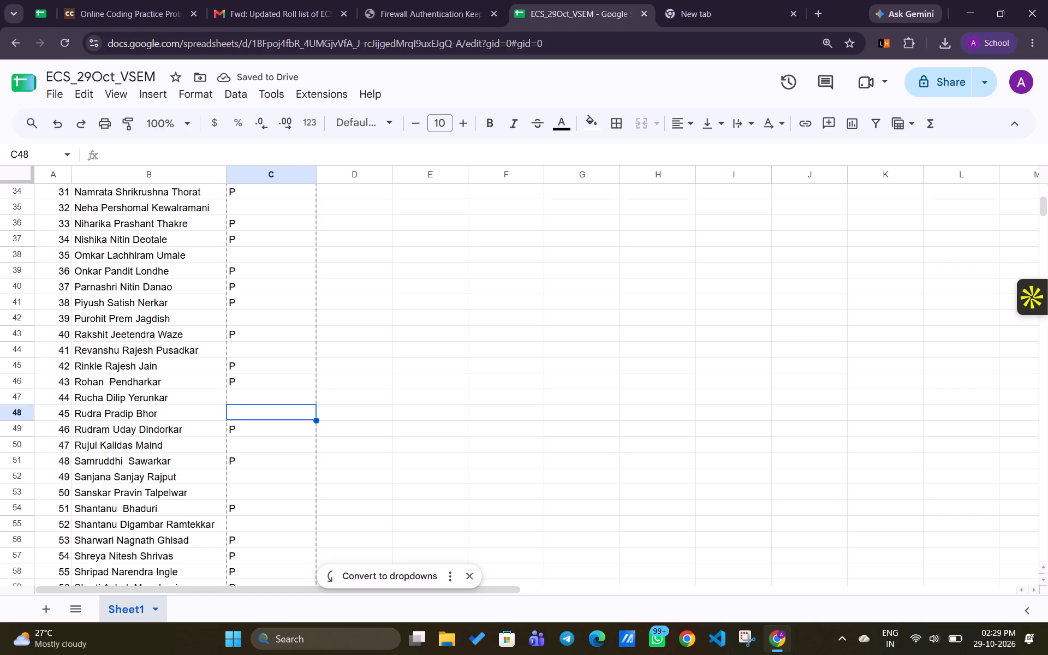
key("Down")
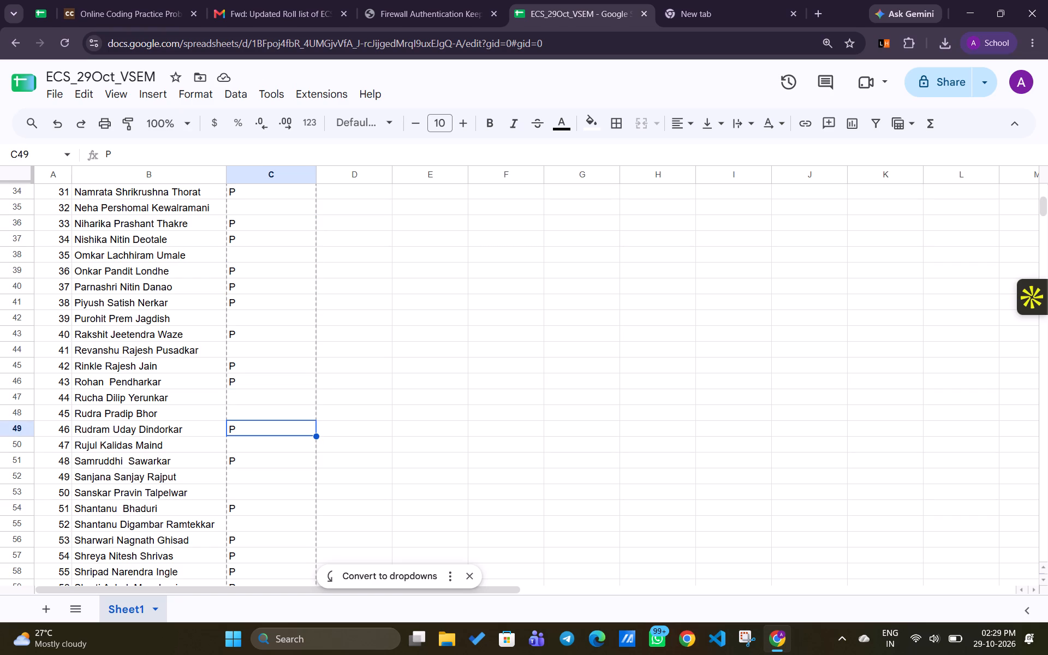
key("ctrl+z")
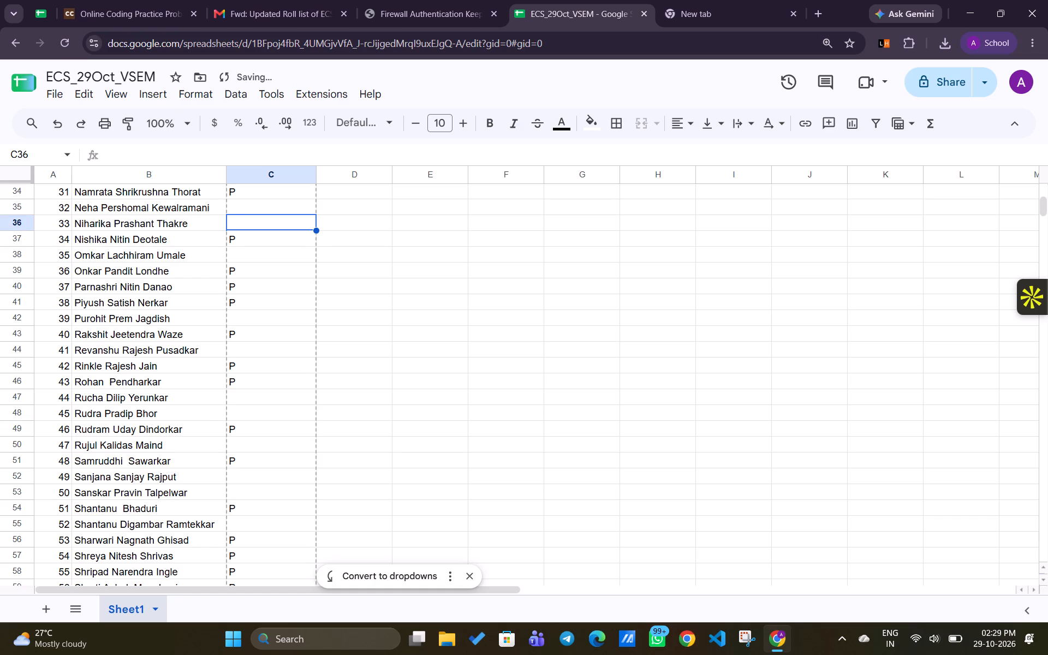
Mark serial 33 as P in the ATTENDANCE column.
key("p")
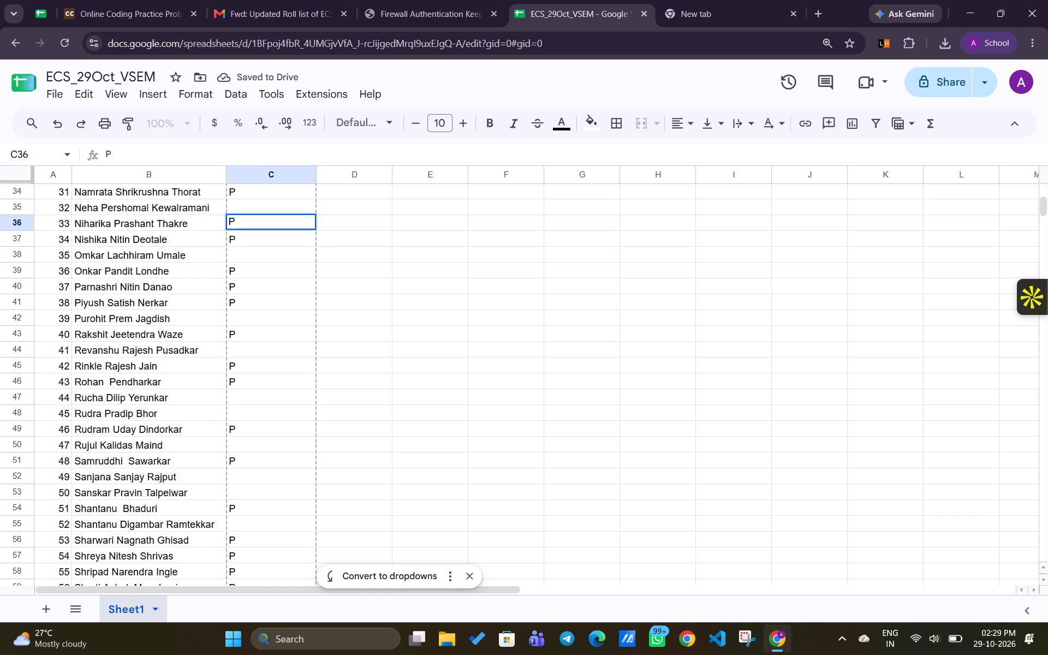
key("Down")
Mark serial 60 as P in the ATTENDANCE column.
key("Down")
key("Down")
key("Down")
key("Down")
key("Down")
key("Down")
key("Down")
key("Down")
key("Down")
key("Down")
key("Down")
key("Down")
key("Down")
key("Down")
key("Down")
key("Down")
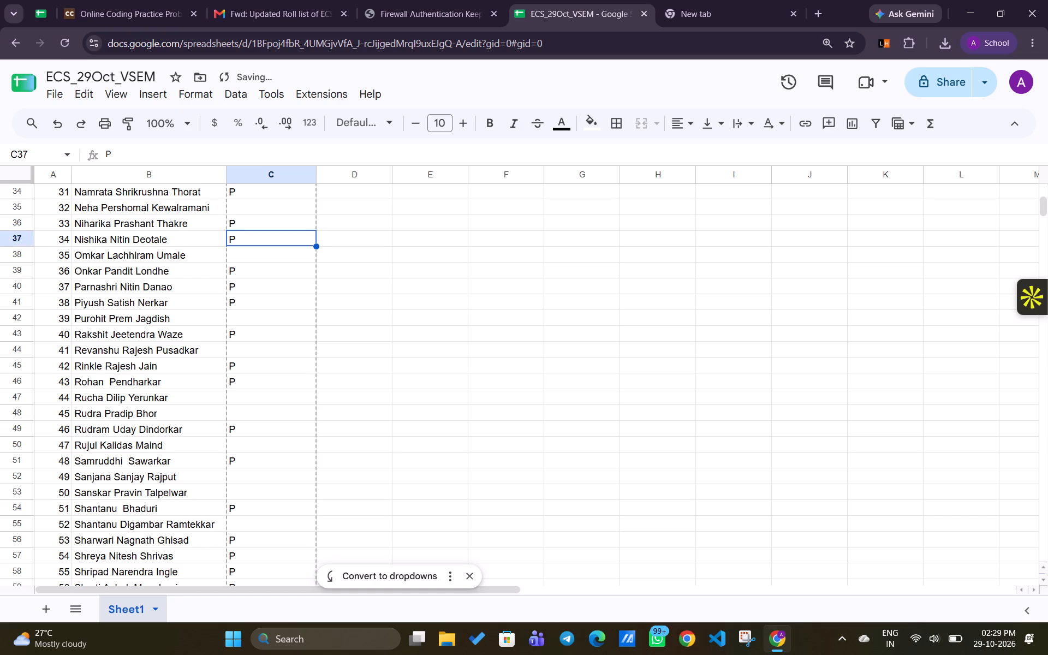
key("Down")
key("Down")
key("Down")
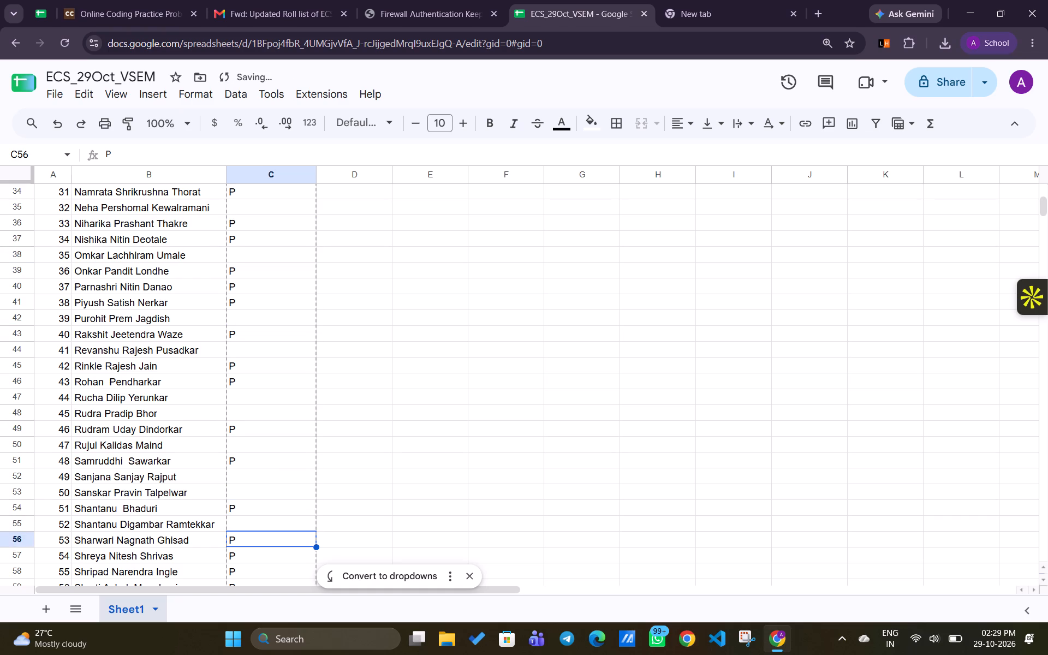
key("Up")
key("Up")
key("Up")
key("Down")
key("Down")
key("Down")
key("Down")
key("Down")
key("Down")
key("Down")
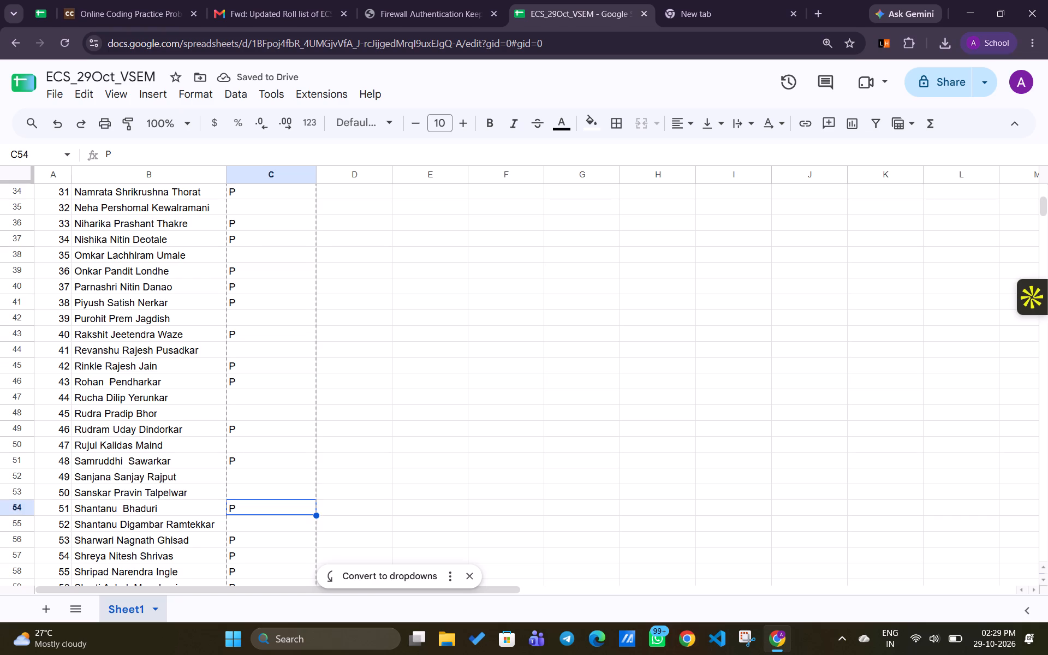
key("Down")
key("Down")
key("Down")
key("Down")
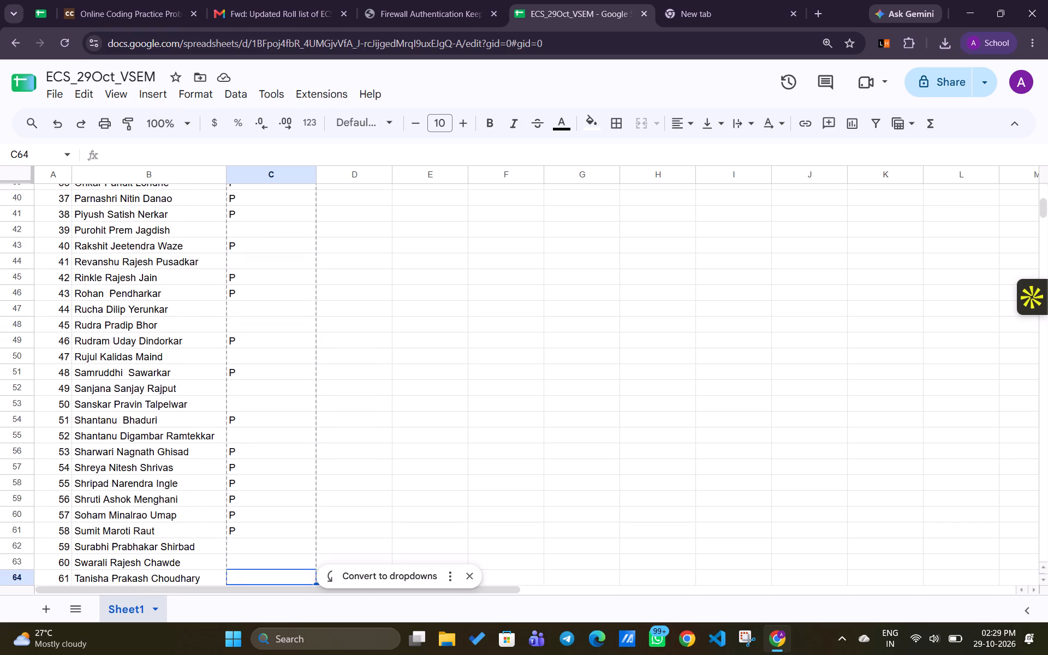
key("Up")
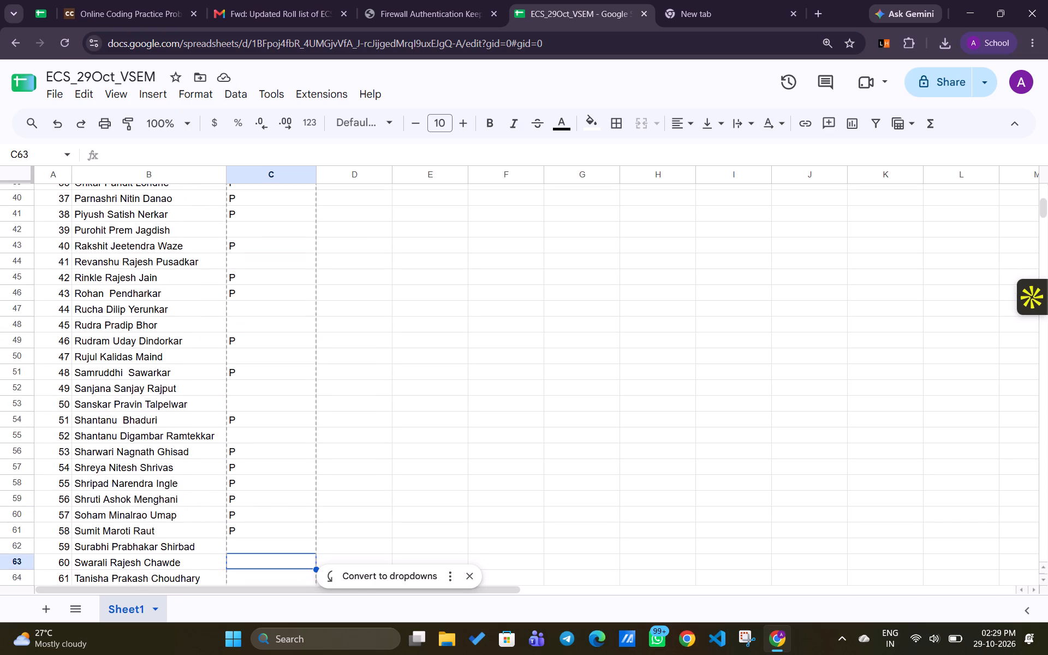
key("p")
key("Down")
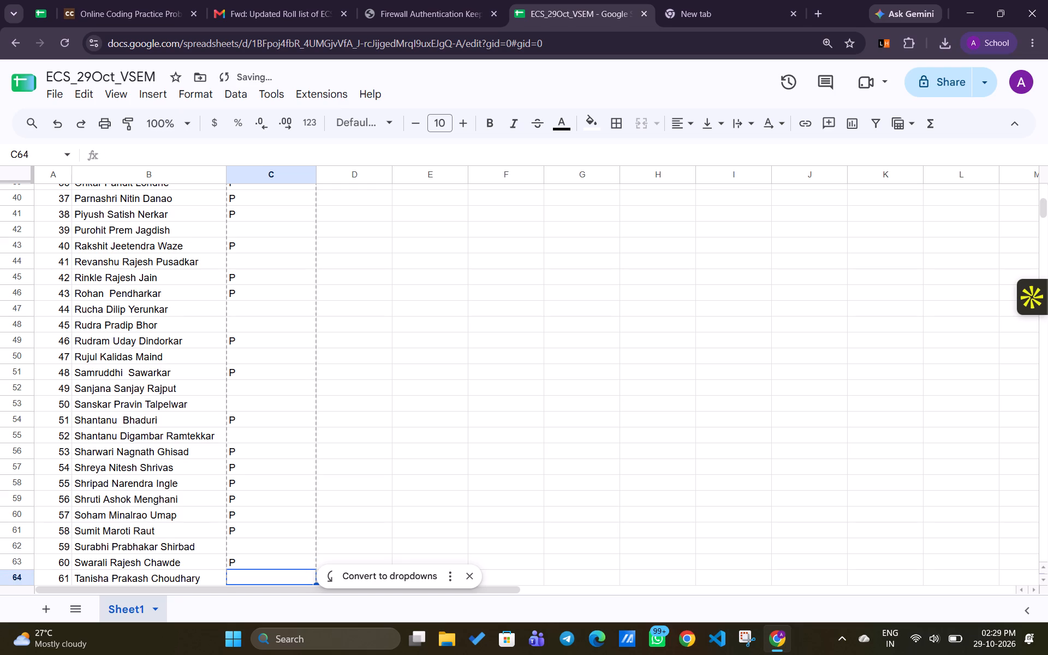
Mark serial 47 as P in the ATTENDANCE column.
key("Up")
key("Up")
key("Up")
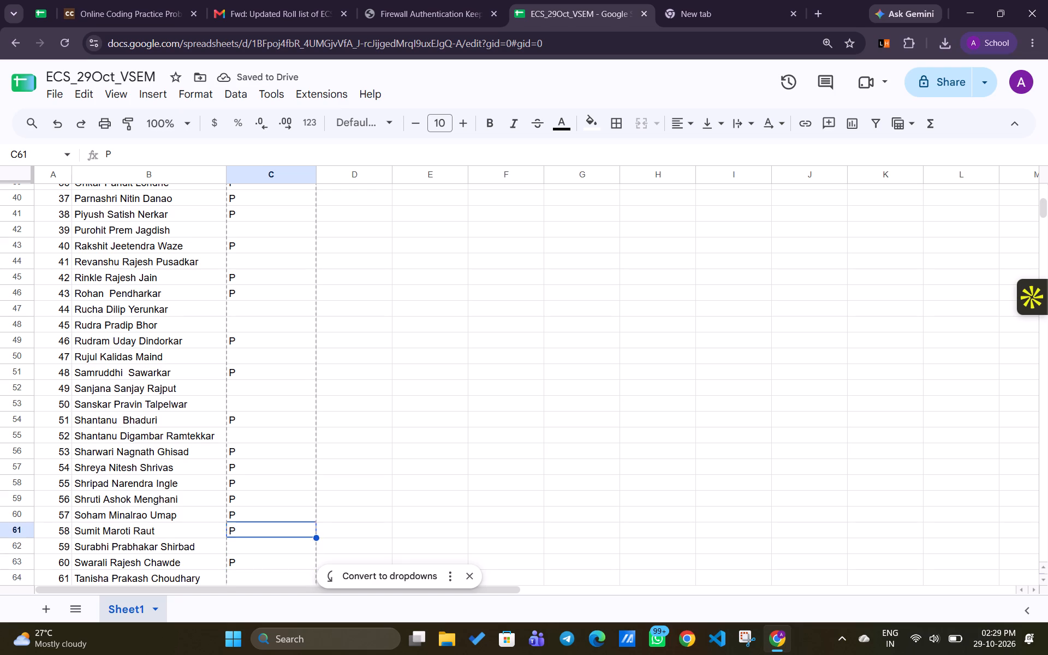
key("Up")
key("Up")
key("Up")
key("Up")
key("Up")
key("Up")
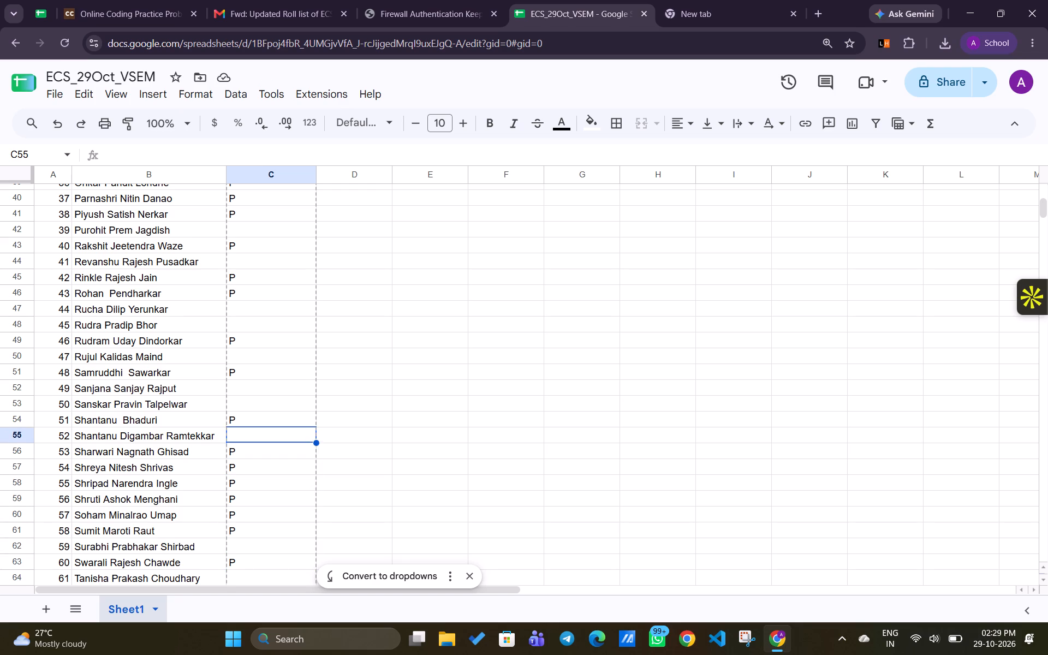
key("Up")
key("Up")
key("Up")
key("Up")
key("Up")
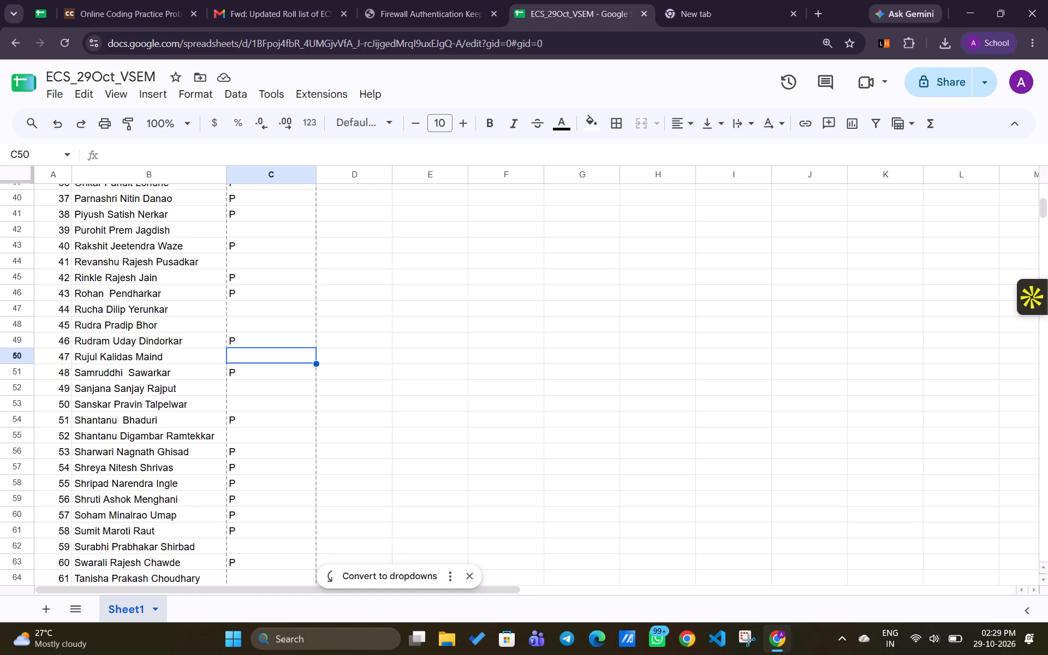
key("p")
key("Down")
Mark serial 26 as P in the ATTENDANCE column.
key("Down")
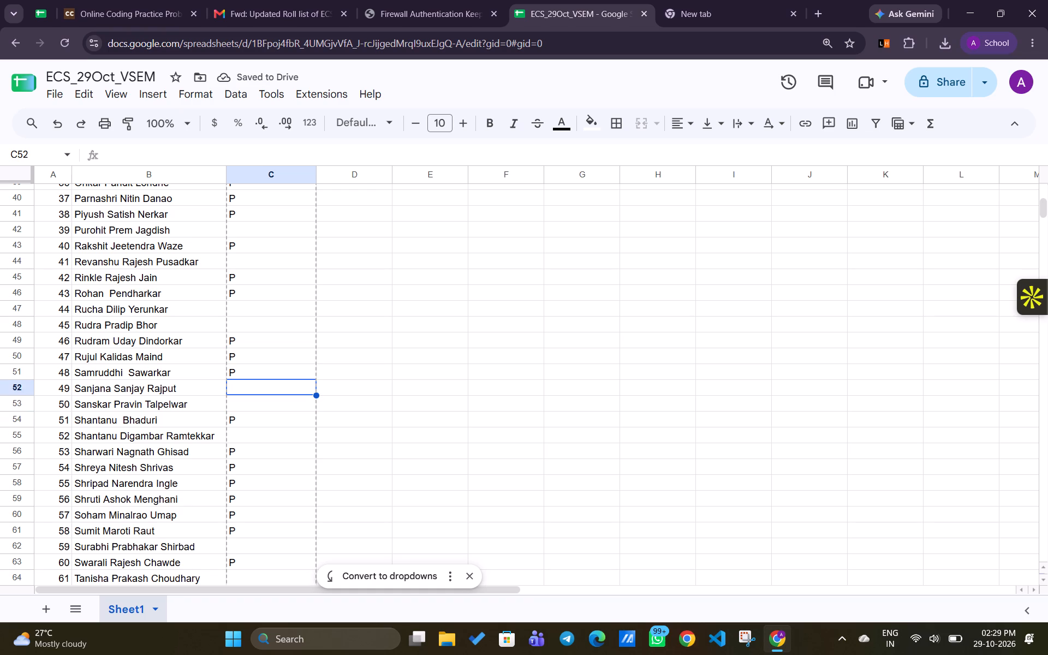
key("Up")
key("Up")
key("Up")
key("Up")
key("Up")
key("Up")
key("Up")
key("Up")
key("Up")
key("Up")
key("Up")
key("Up")
key("Up")
key("Up")
key("Up")
key("Up")
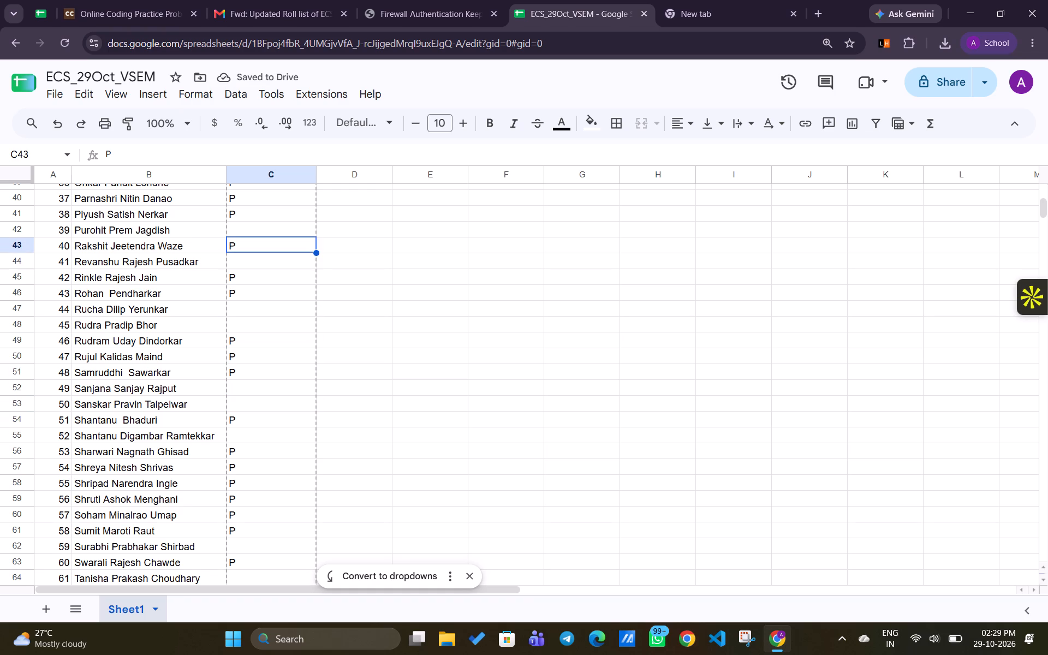
key("Up")
key("Up")
key("Up")
key("Up")
key("Up")
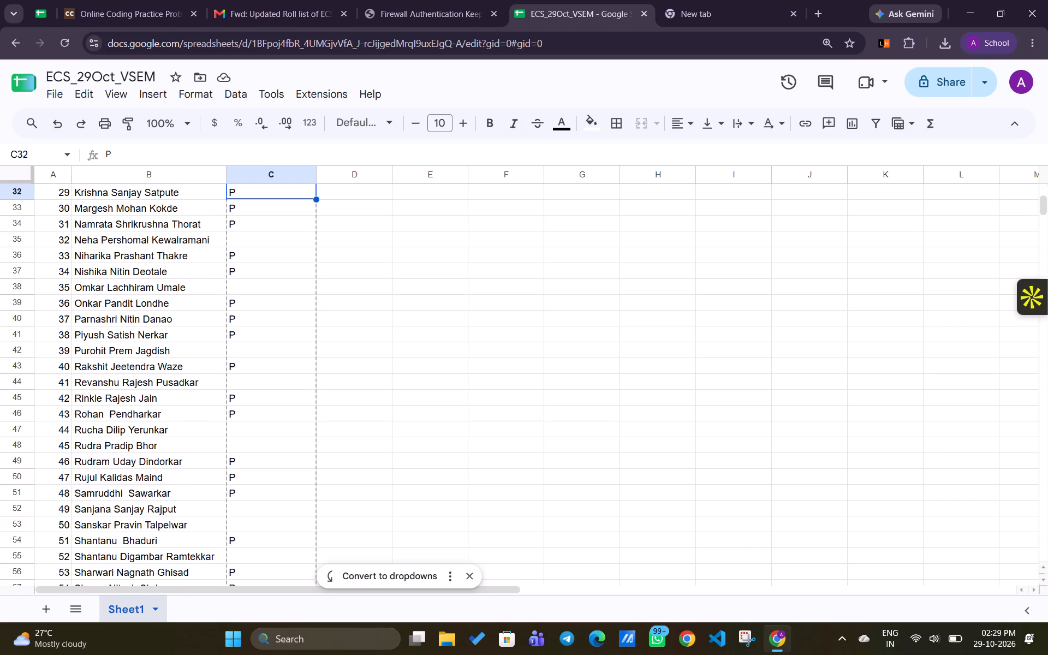
key("Up")
key("Up")
key("Up")
key("Down")
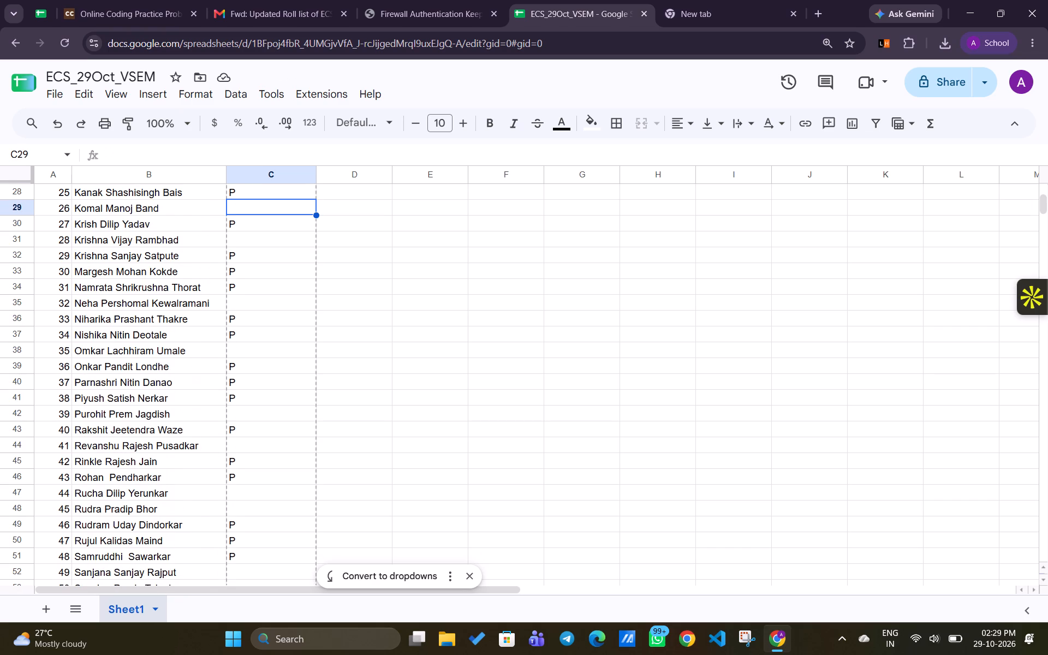
key("p")
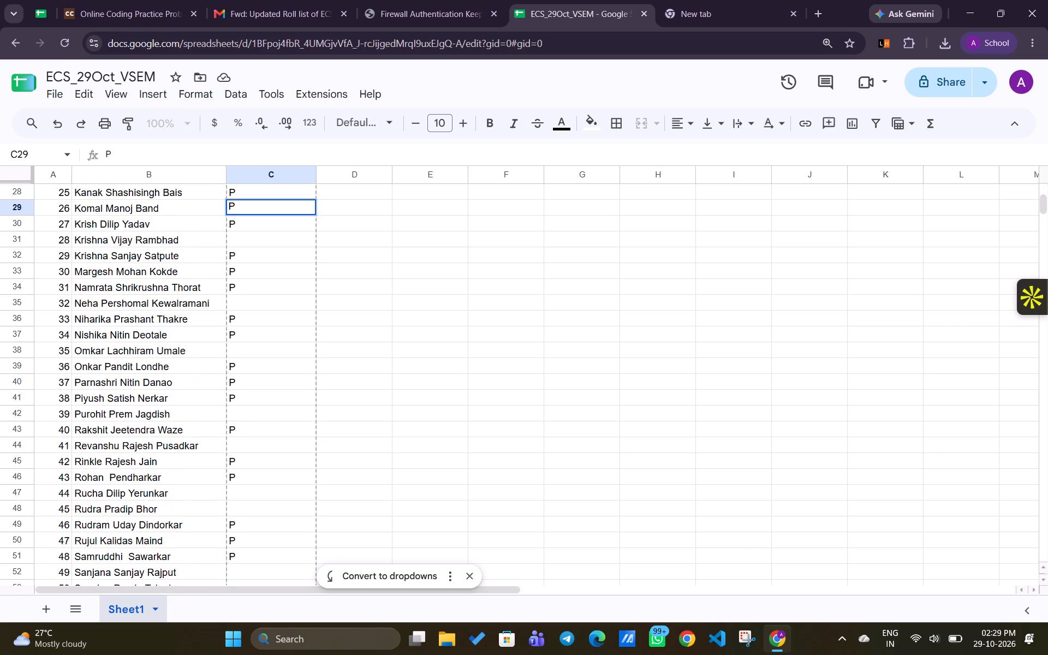
key("Down")
Mark serial 44 as P in the ATTENDANCE column.
key("Down")
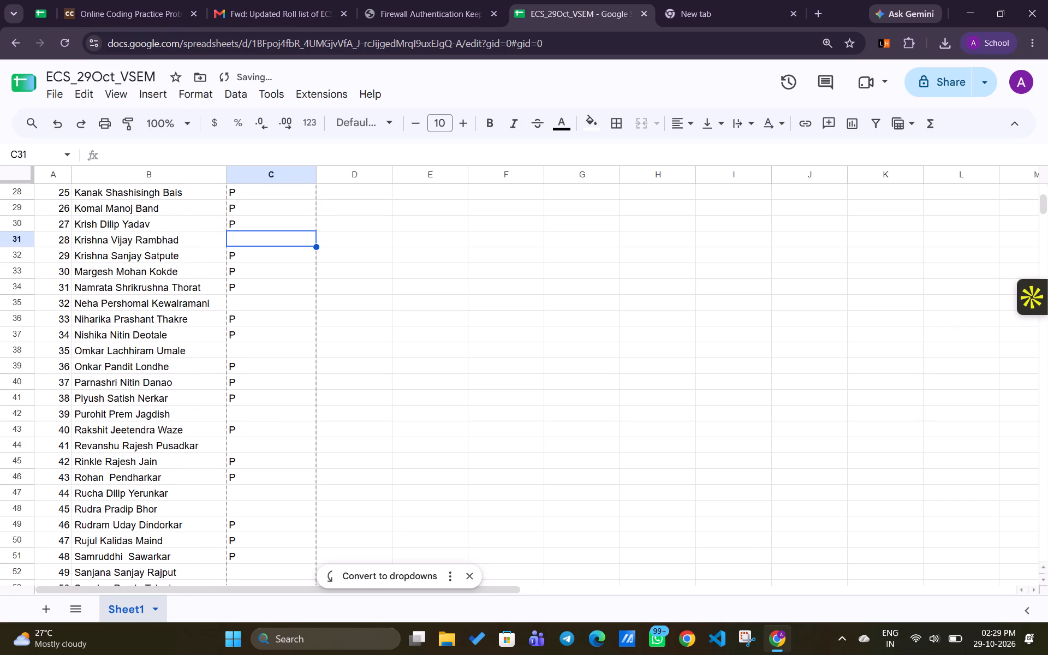
key("Down")
key("Down")
key("Down")
key("Down")
key("Down")
key("Down")
key("Down")
key("Down")
key("Down")
key("Down")
key("Down")
key("Down")
key("Down")
key("Down")
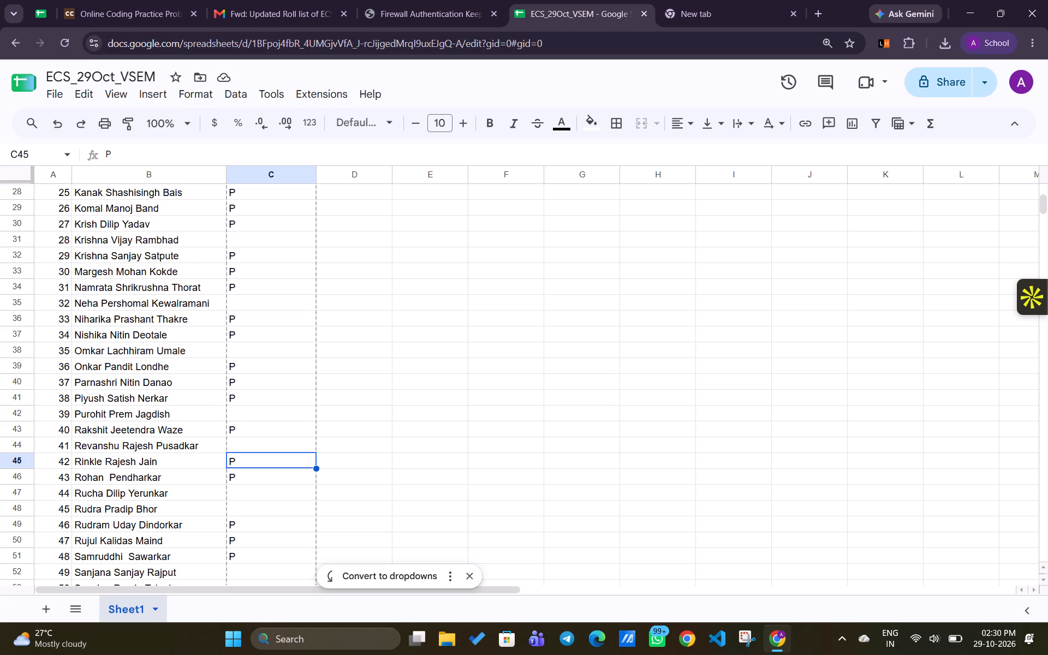
key("Down")
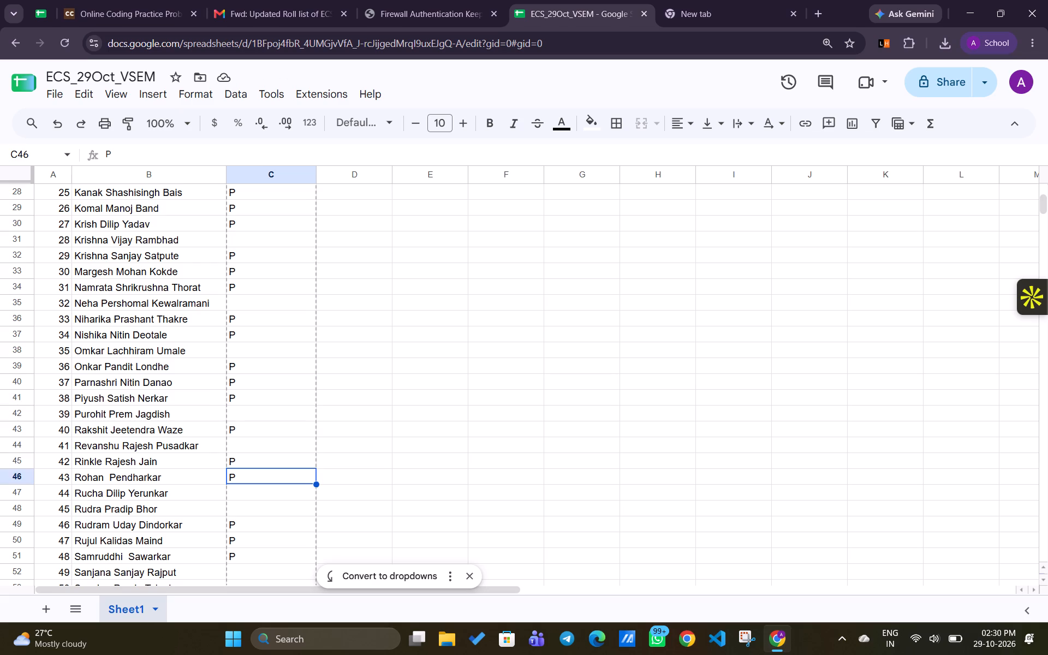
key("Down")
key("Down")
key("Up")
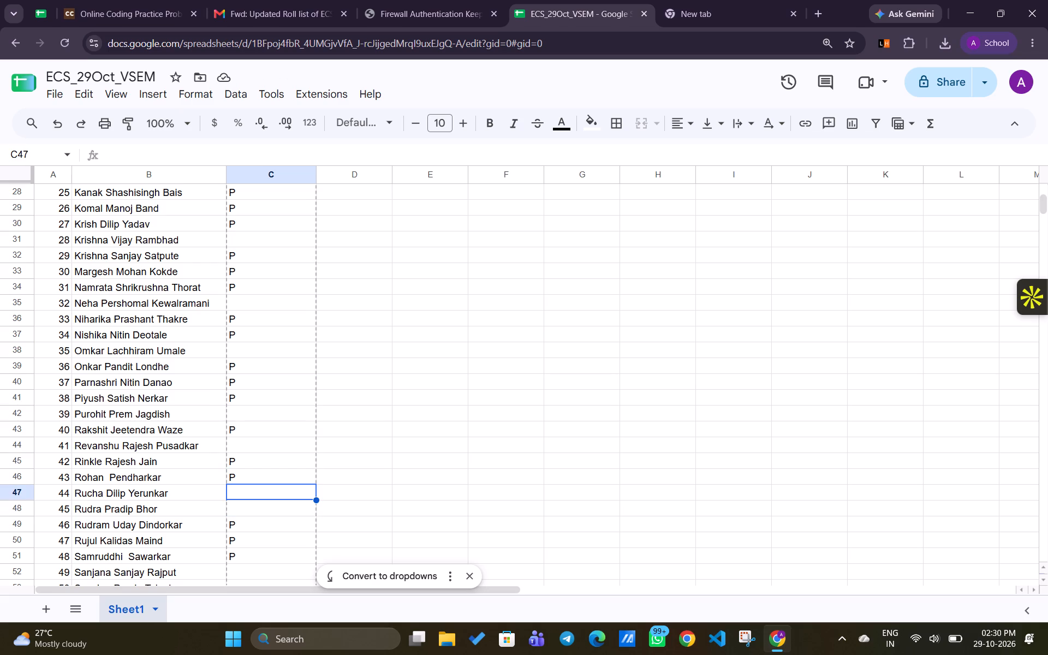
key("p")
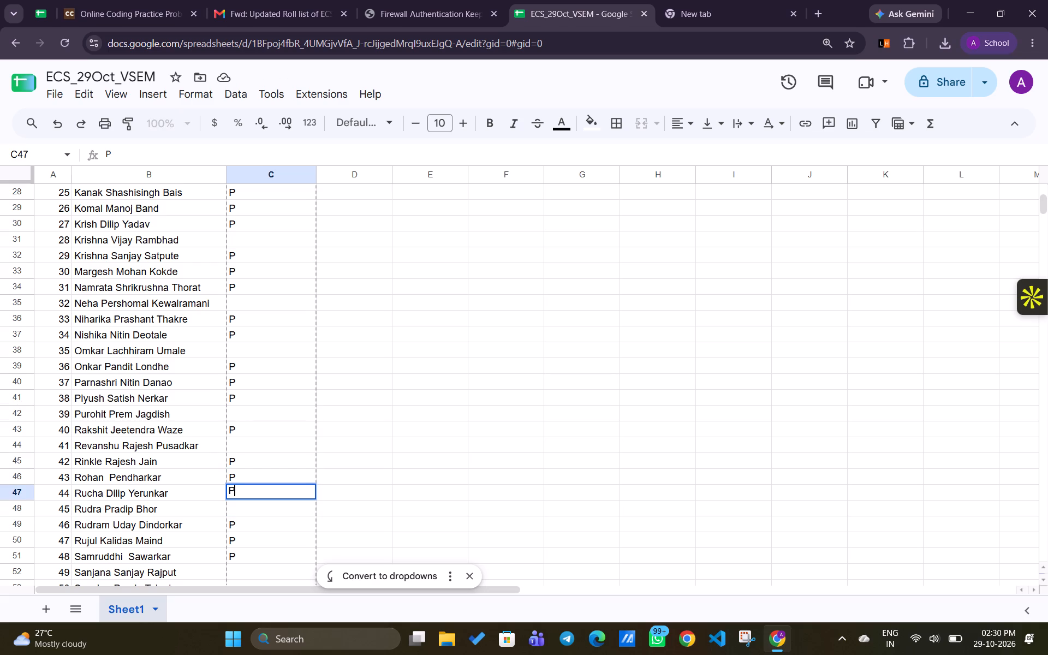
key("Down")
Mark serial 50 as P in the ATTENDANCE column.
key("Down")
key("Down")
key("Down")
key("Down")
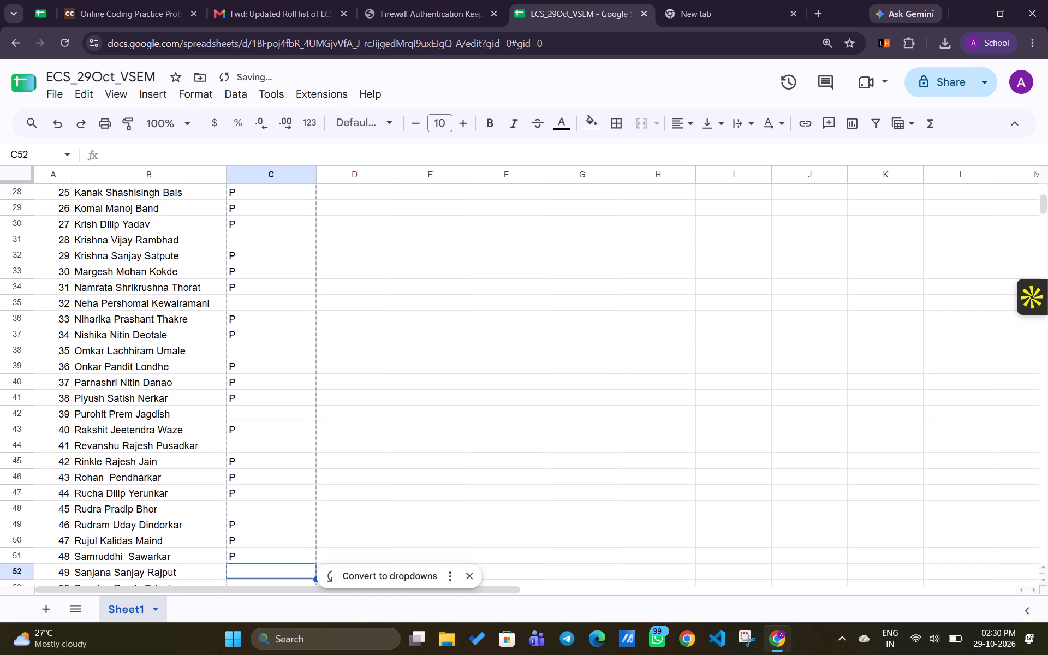
key("Down")
key("Down")
key("Down")
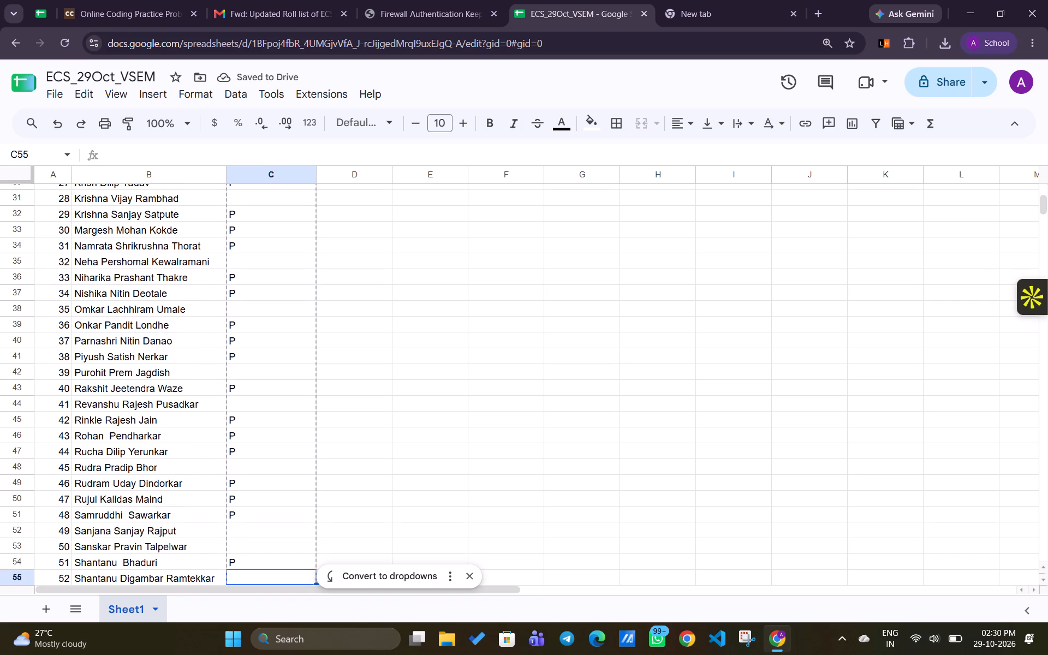
key("Up")
key("Up")
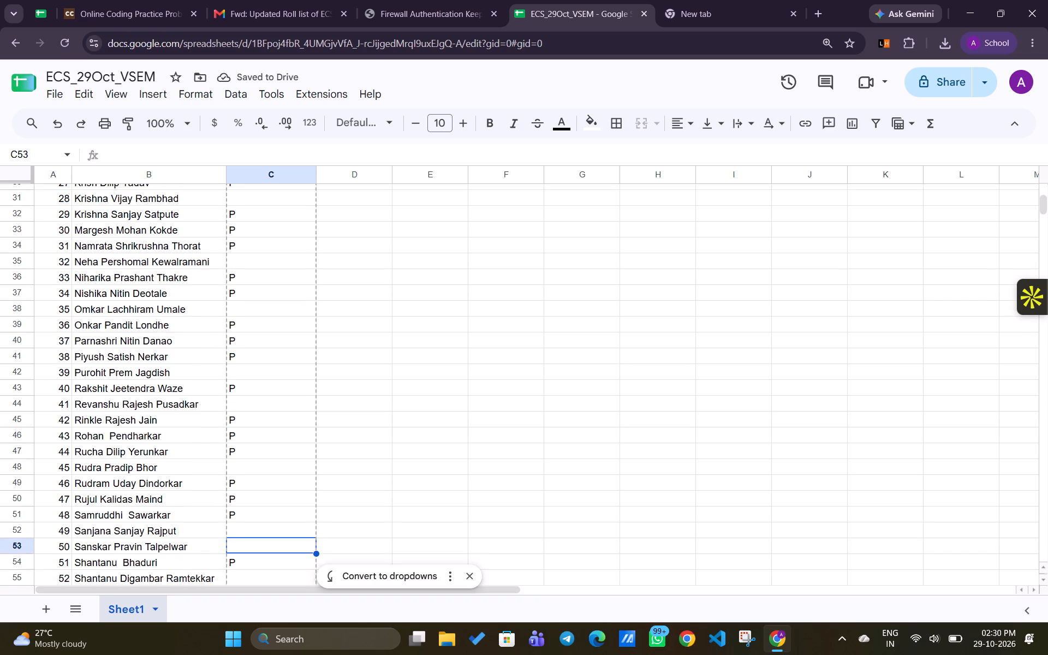
key("Down")
key("Down")
key("Down")
key("Down")
key("Down")
key("Down")
key("Down")
key("Up")
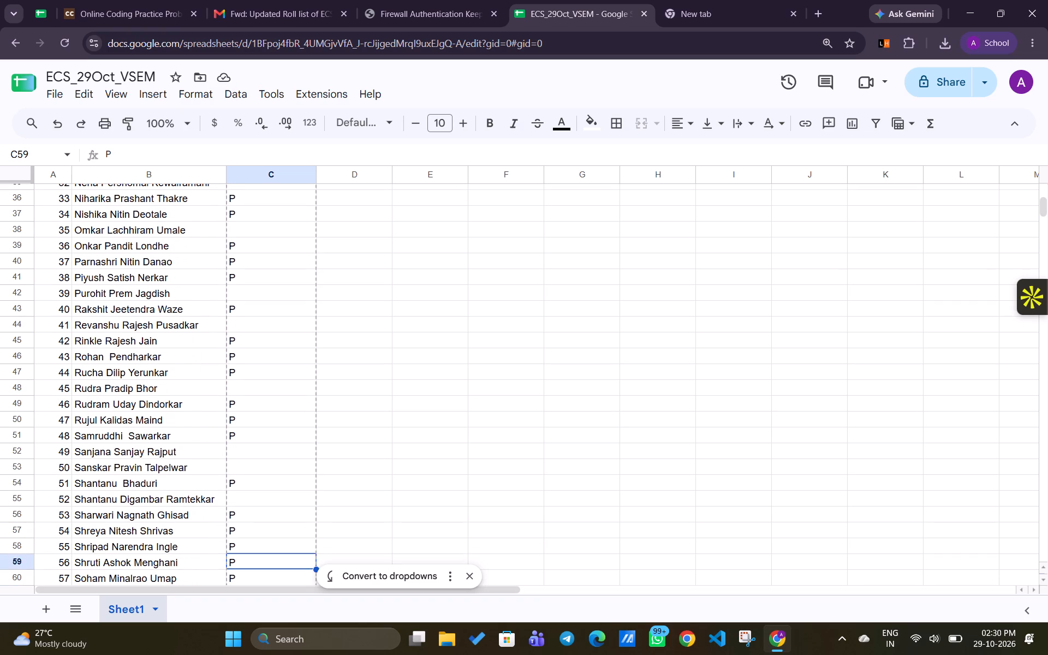
key("Up")
key("Up")
key("Up")
key("Up")
key("Up")
key("Up")
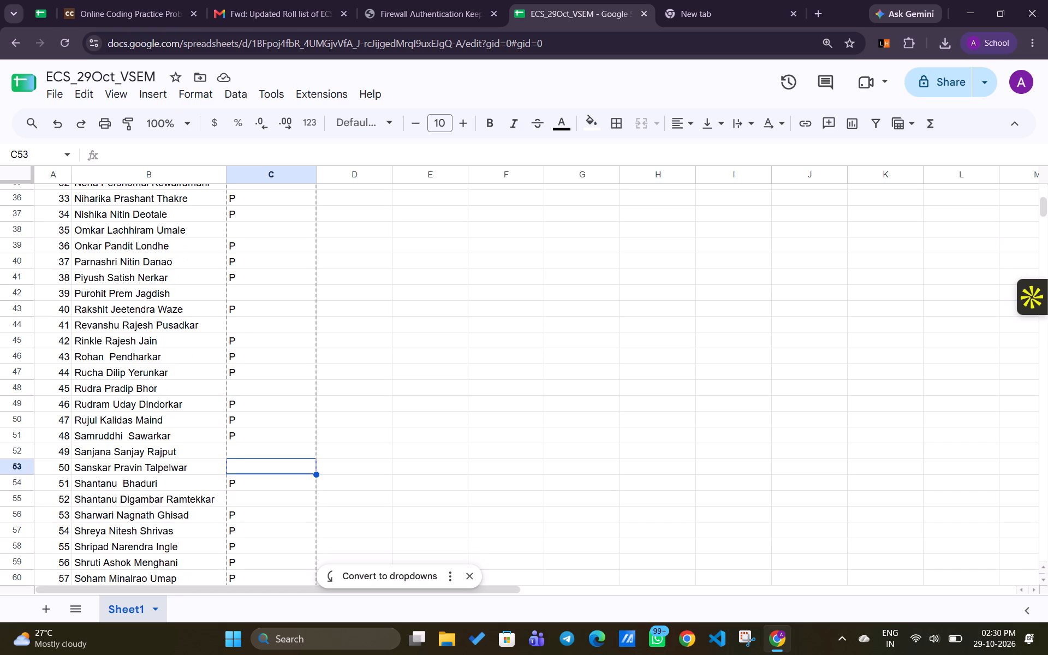
key("p")
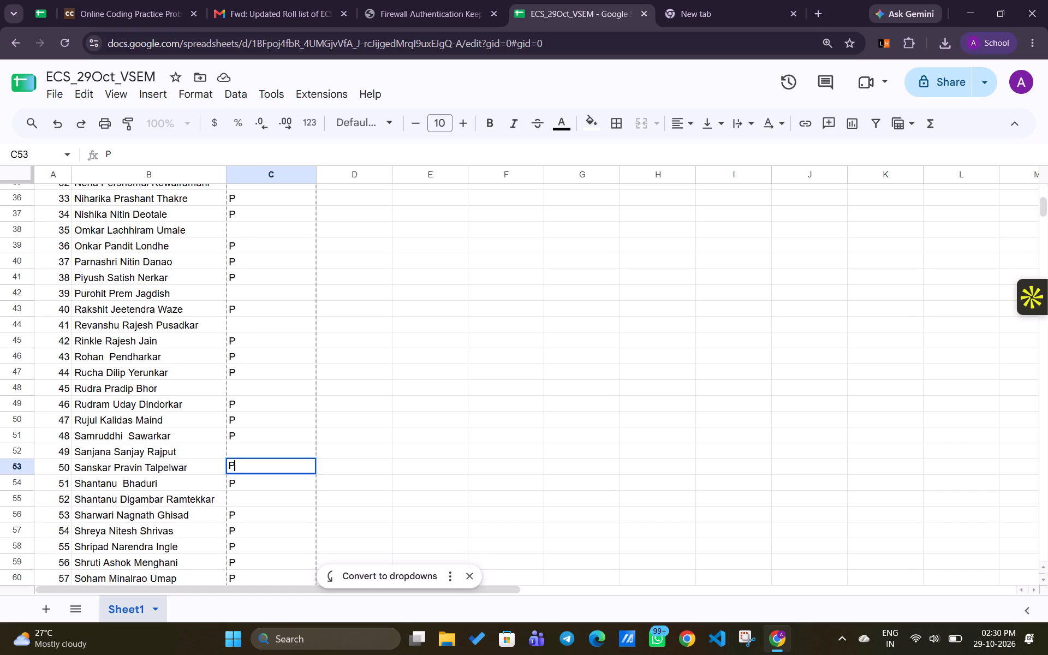
key("Up")
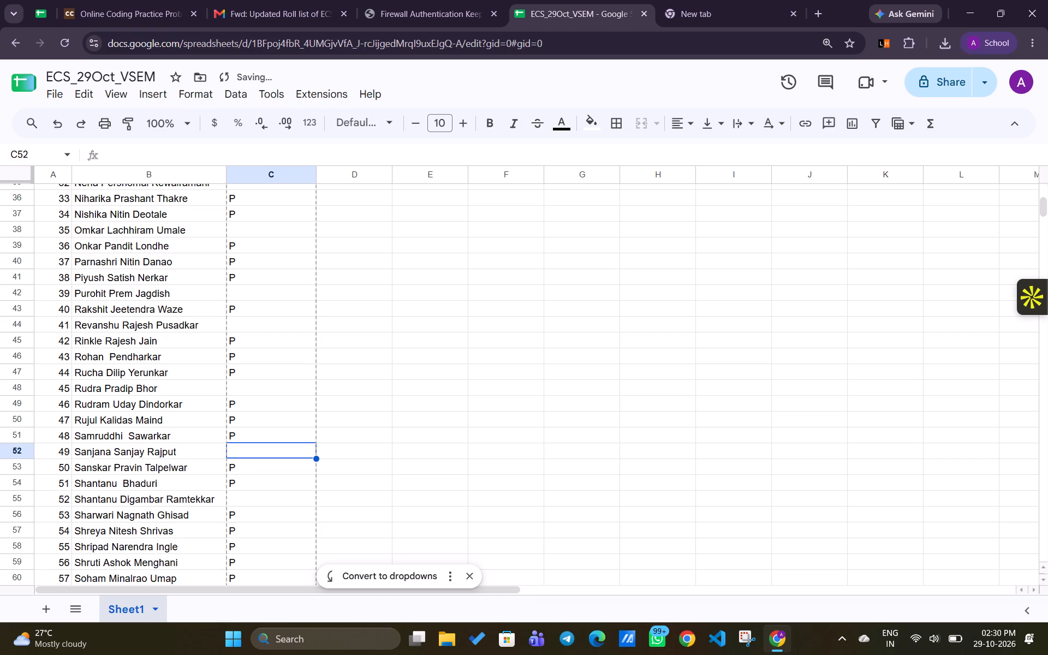
Mark serial 59 as P in the ATTENDANCE column.
key("Up")
key("Down")
key("Down")
key("Down")
key("Down")
key("Down")
key("Down")
key("Down")
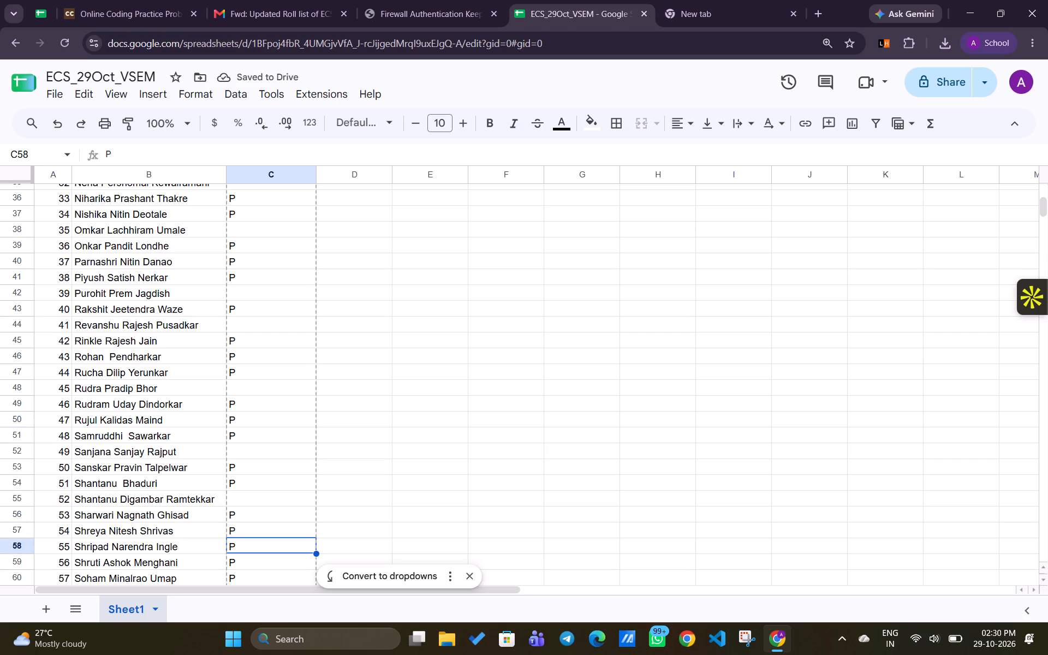
key("Up")
key("Up")
key("Up")
key("Up")
key("Up")
key("Up")
key("Up")
key("Up")
key("Down")
key("Down")
key("Down")
key("Down")
key("Down")
key("Down")
key("Down")
key("Down")
key("Down")
key("Down")
key("Down")
key("Down")
key("Down")
key("Down")
key("Down")
key("Down")
key("Down")
key("Down")
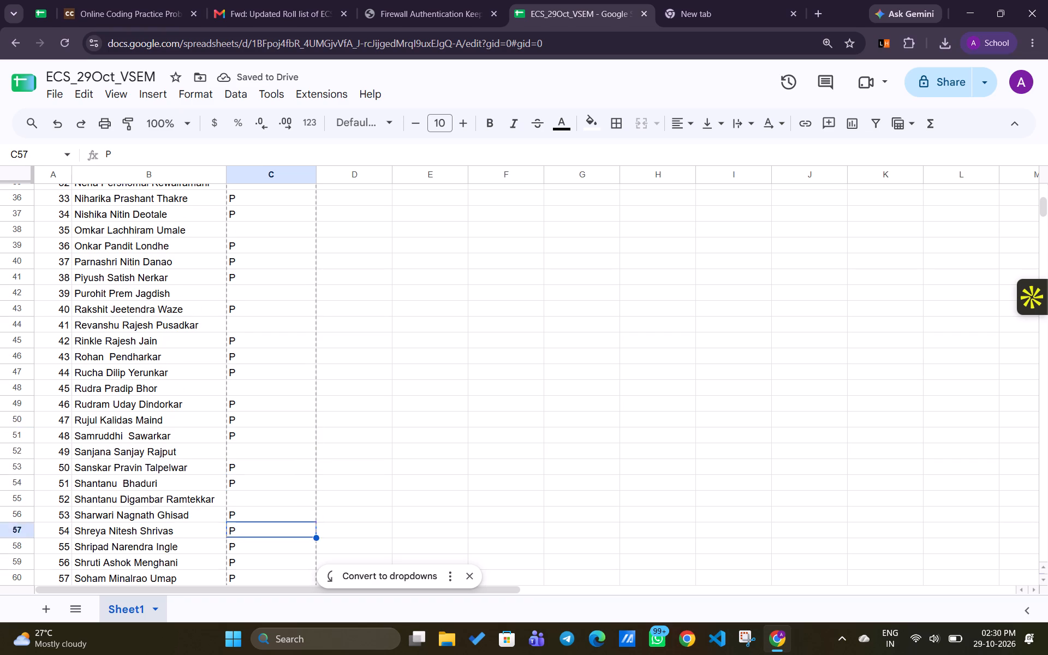
key("Up")
key("Up")
key("Up")
key("Up")
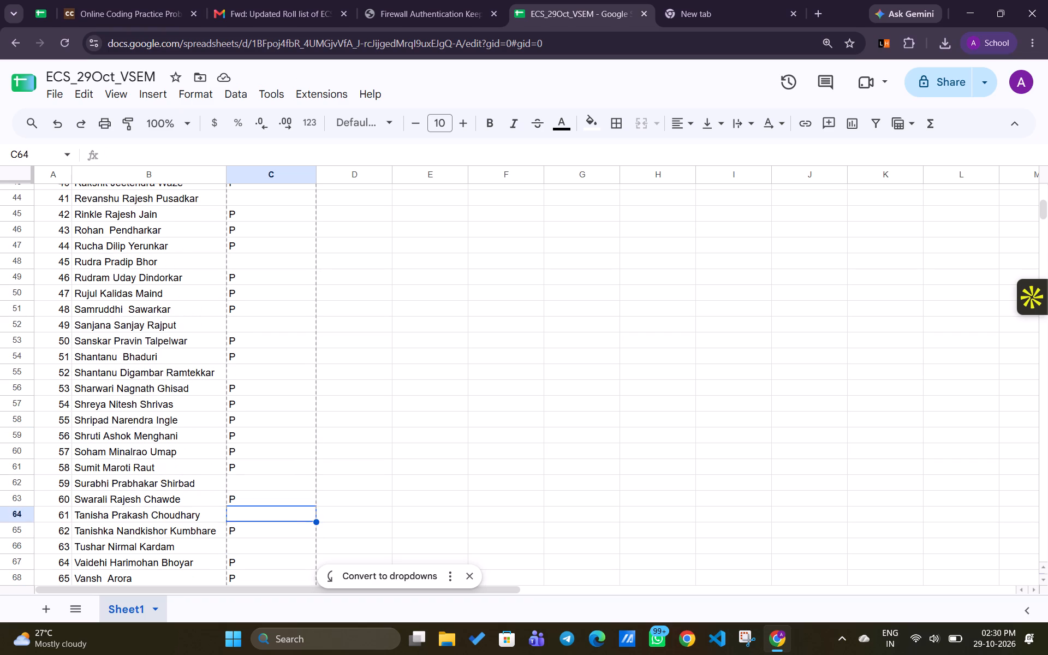
key("Up")
key("Up")
key("p")
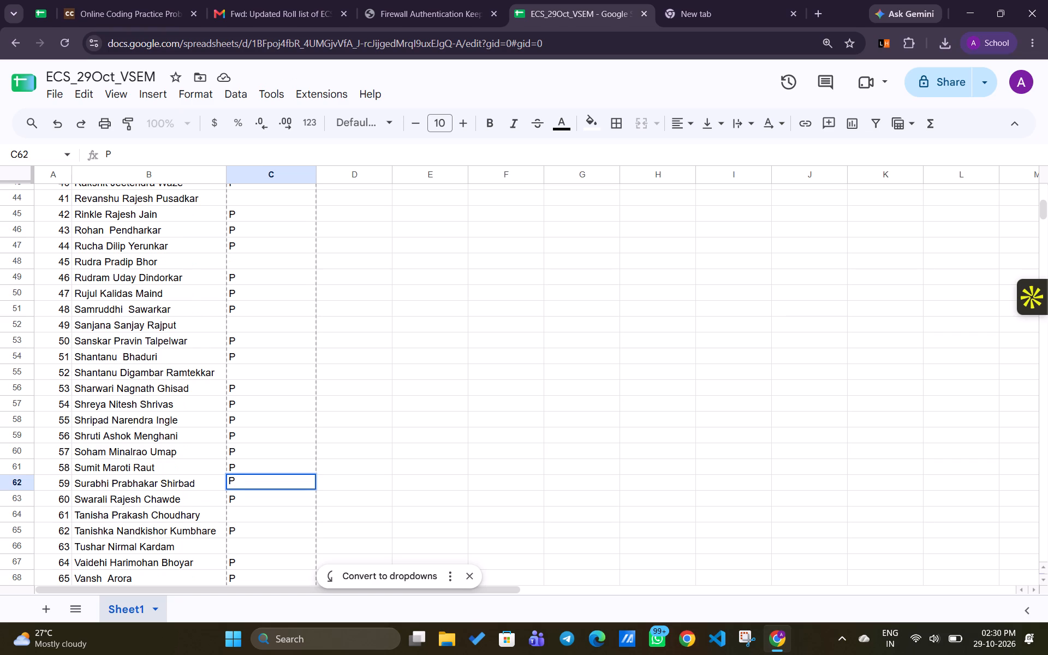
key("Up")
Mark serial 49 as P in the ATTENDANCE column.
key("Up")
key("Up")
key("Up")
key("Up")
key("Up")
key("Up")
key("Up")
key("Up")
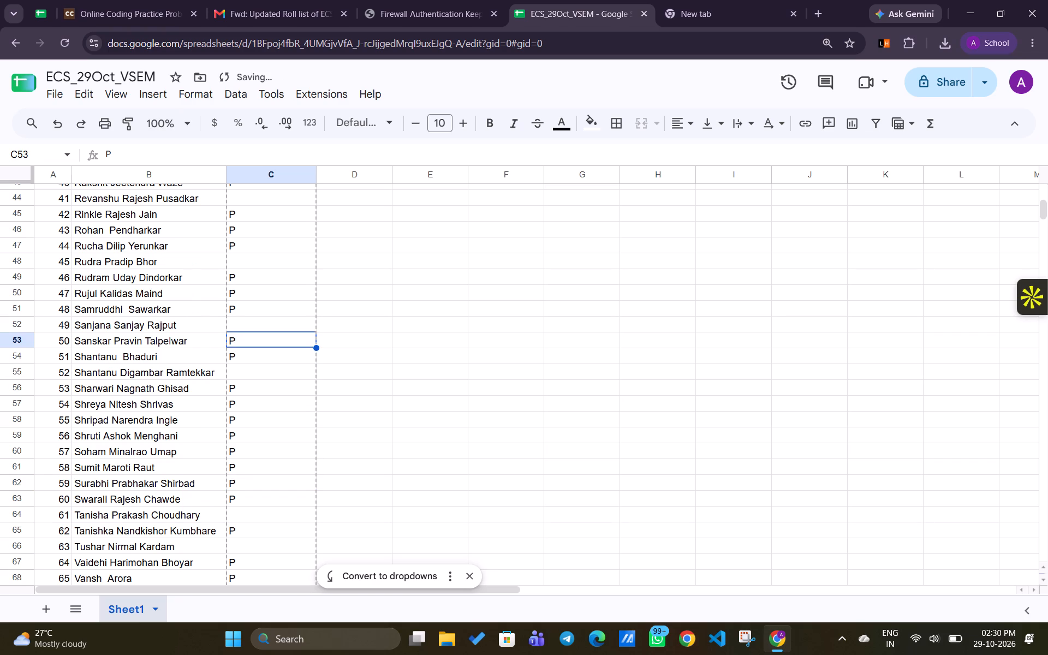
key("Up")
key("p")
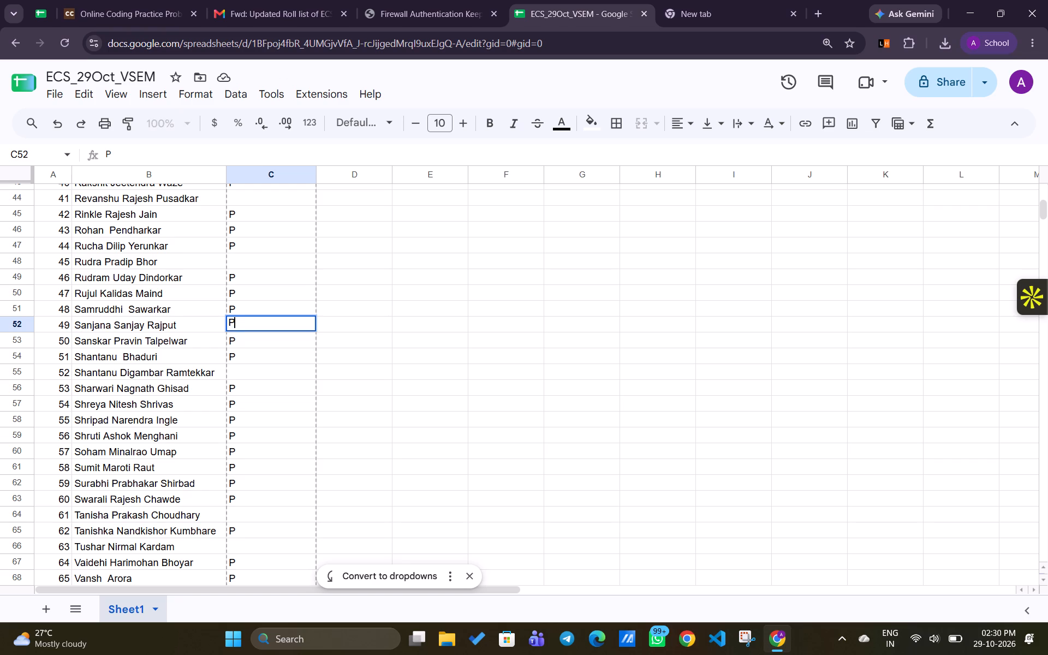
key("Up")
Mark serial 63 as P in the ATTENDANCE column.
key("Down")
key("Down")
key("Down")
key("Down")
key("Down")
key("Down")
key("Down")
key("Down")
key("Down")
key("Down")
key("Down")
key("Down")
key("Down")
key("Down")
key("Down")
key("Down")
key("Down")
key("Down")
key("Down")
key("Down")
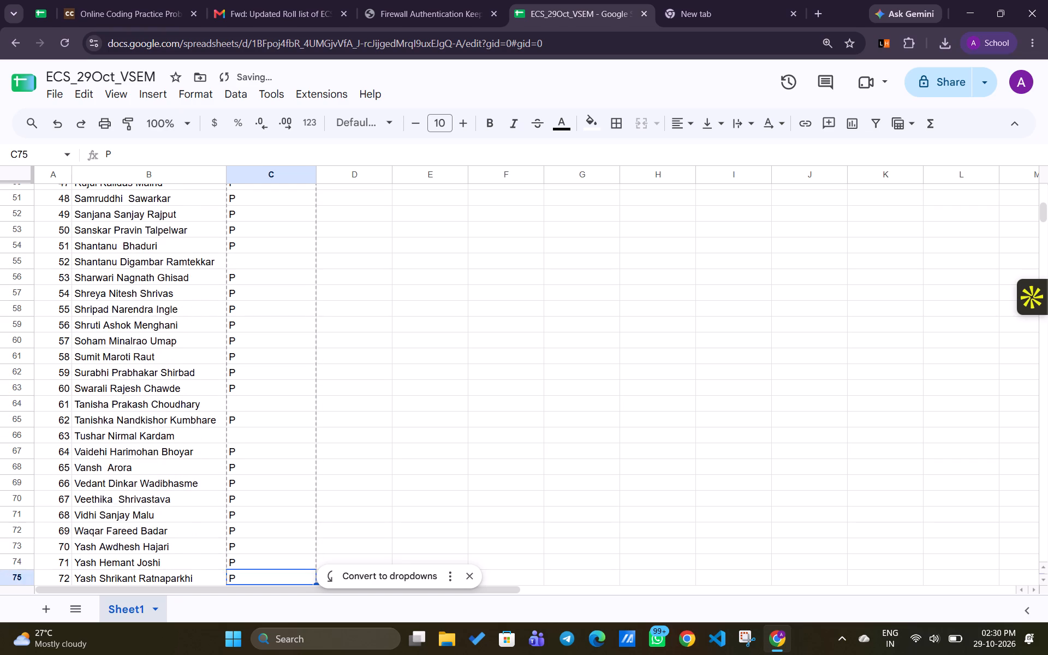
key("Up")
key("Up")
key("Up")
key("Up")
key("Up")
key("Up")
key("Up")
key("Up")
key("Up")
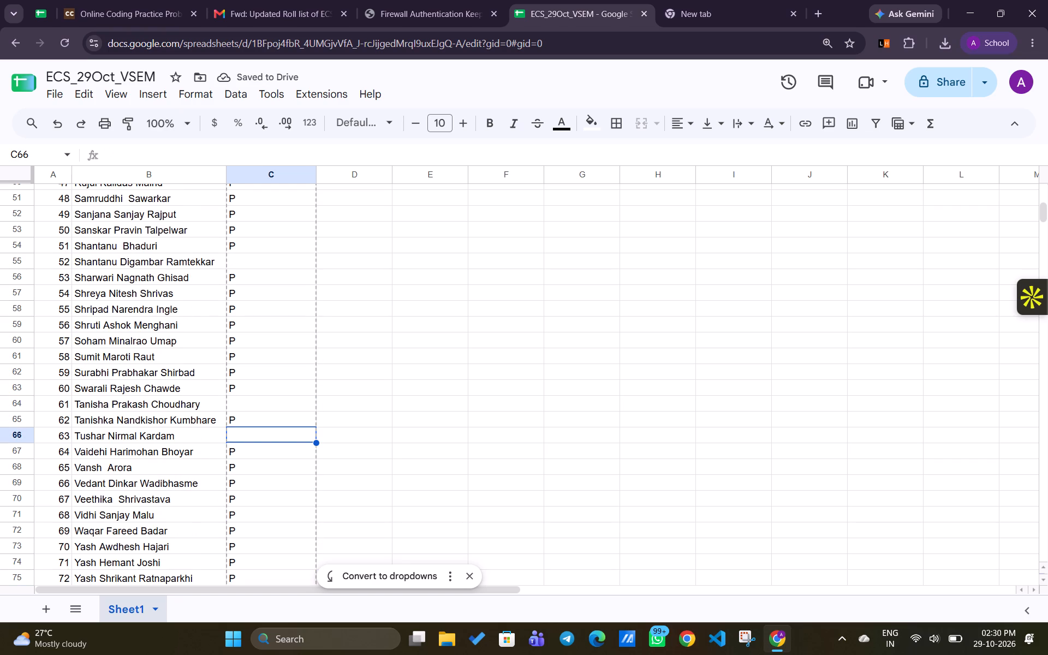
key("p")
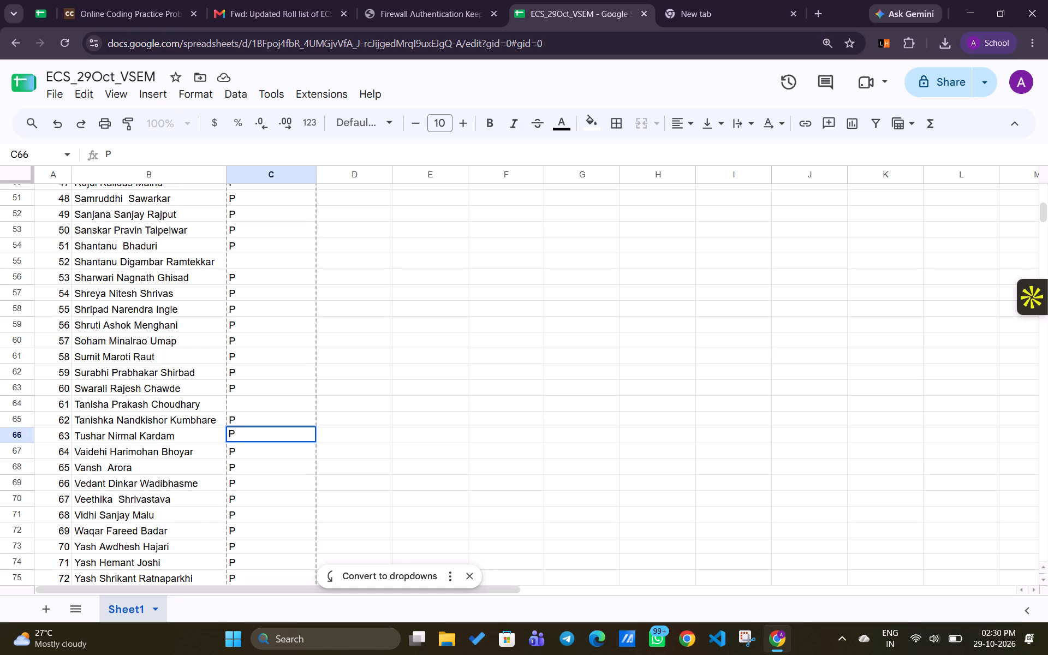
key("Up")
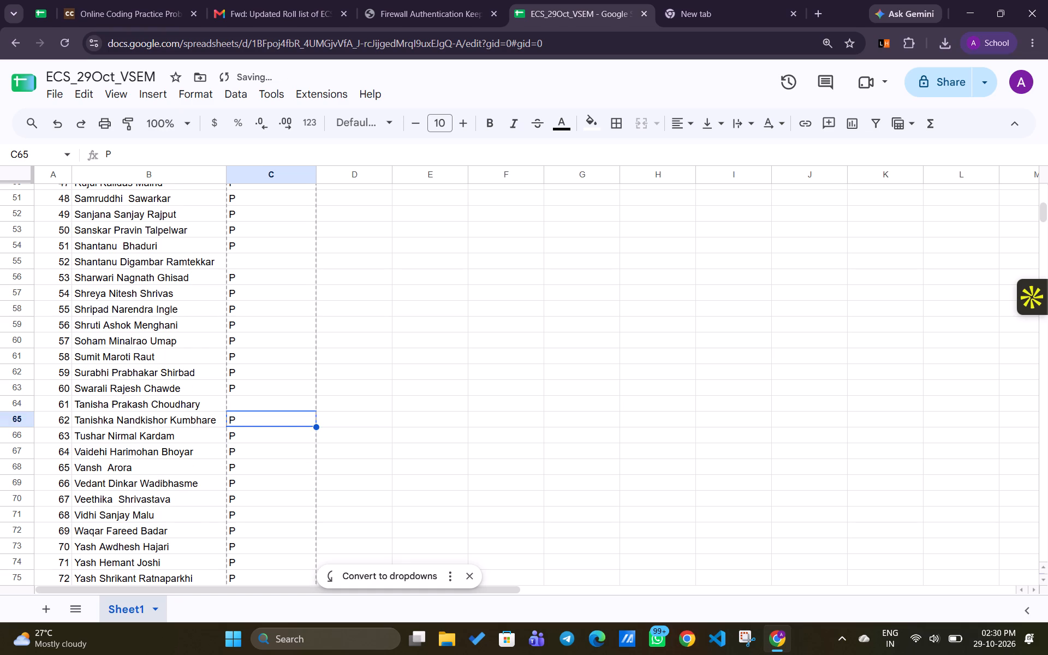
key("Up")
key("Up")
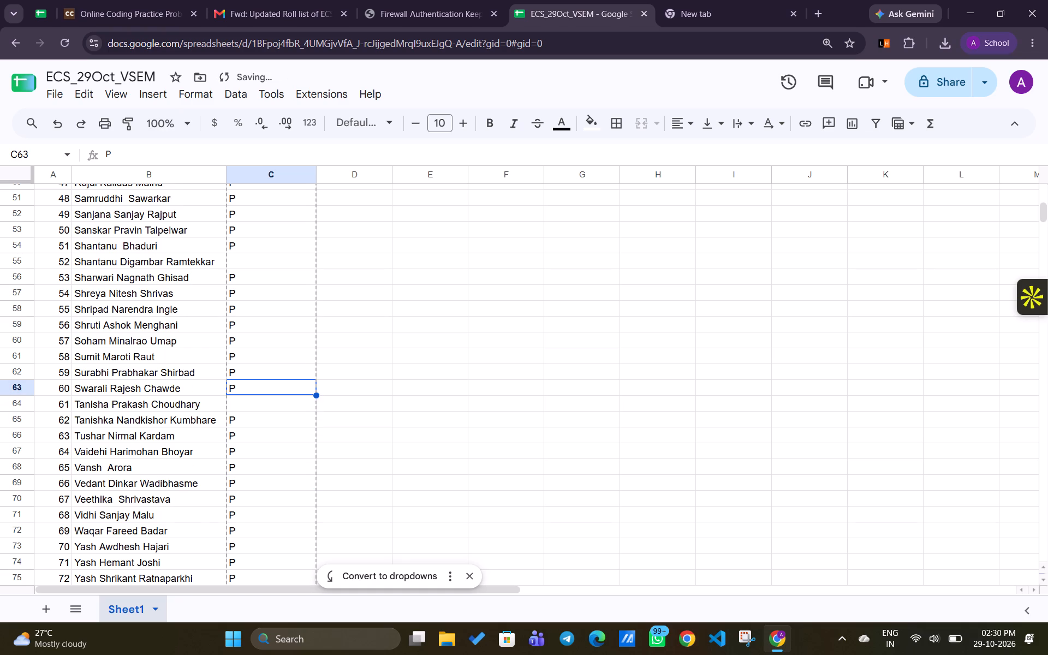
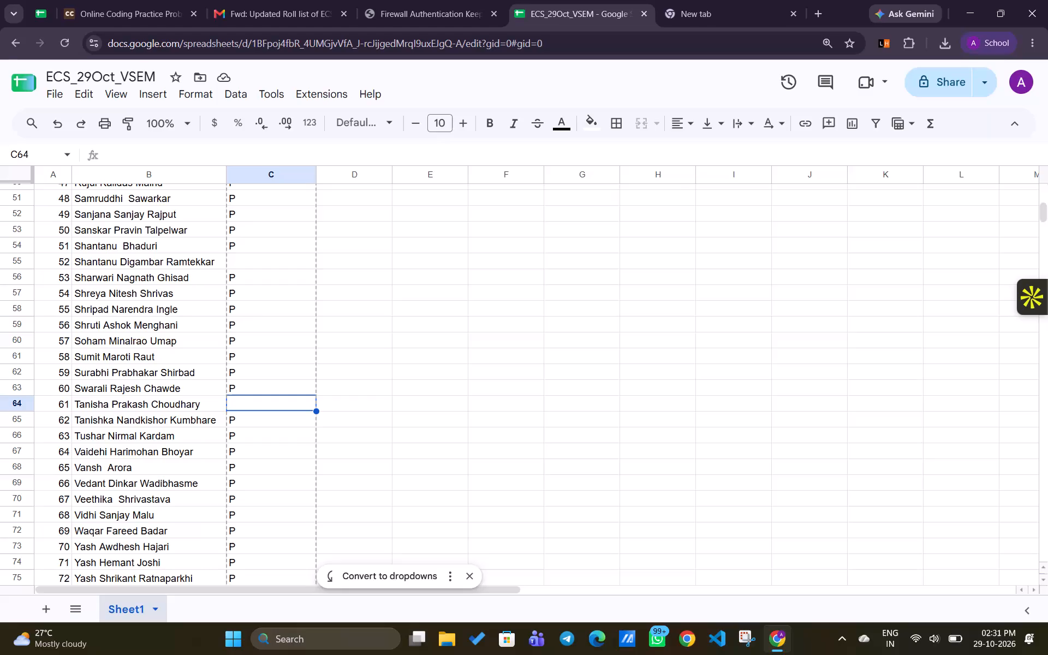
Mark serial 61 as P in the ATTENDANCE column.
key("p")
key("Up")
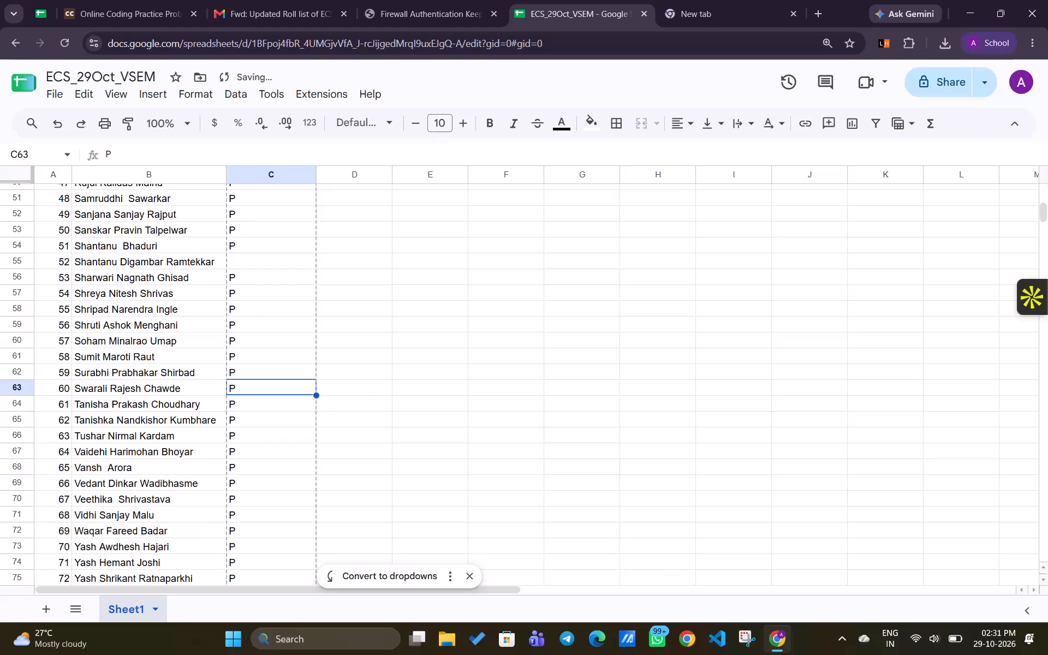
Mark serial 32 as P in the ATTENDANCE column.
key("Up")
key("Up")
key("Up")
key("Up")
key("Up")
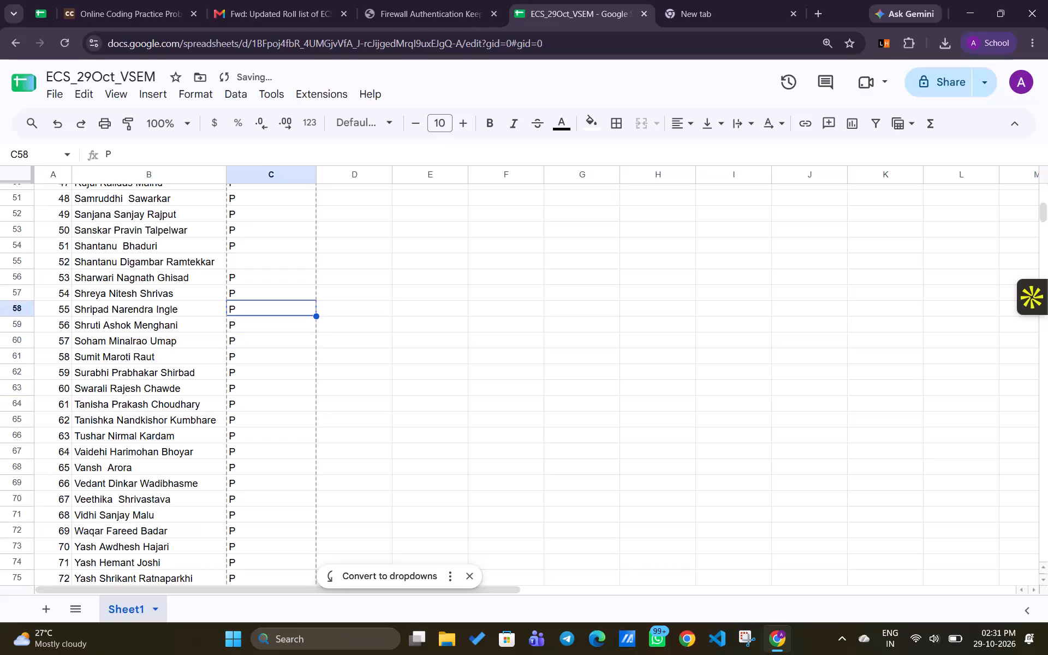
key("Up")
key("Up")
key("Up")
key("Up")
key("Up")
key("Up")
key("Up")
key("Up")
key("Up")
key("Up")
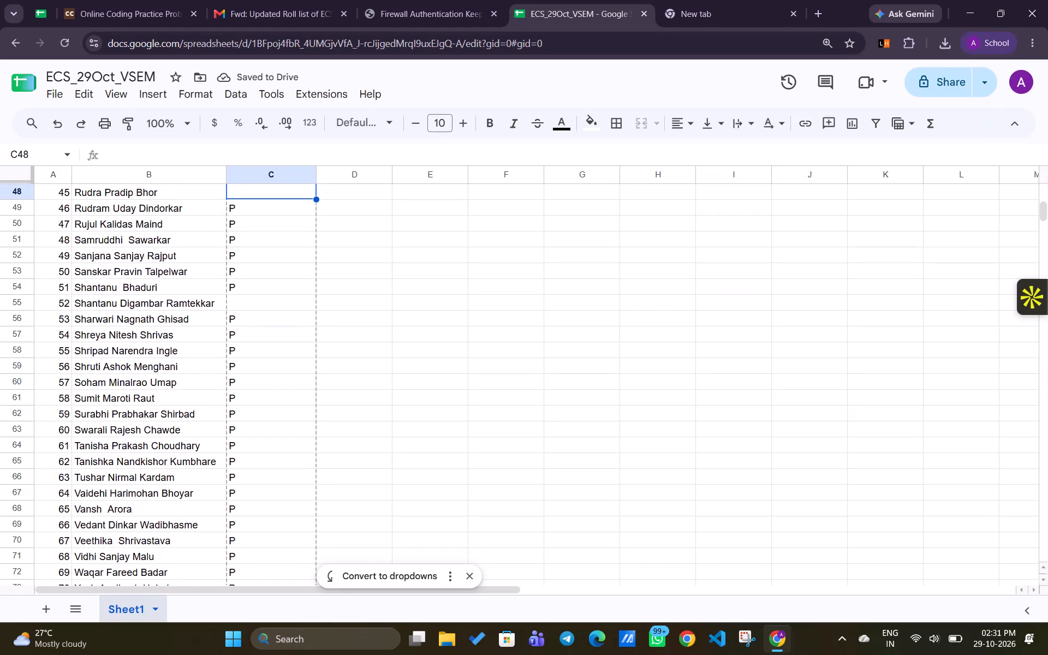
key("Up")
key("Down")
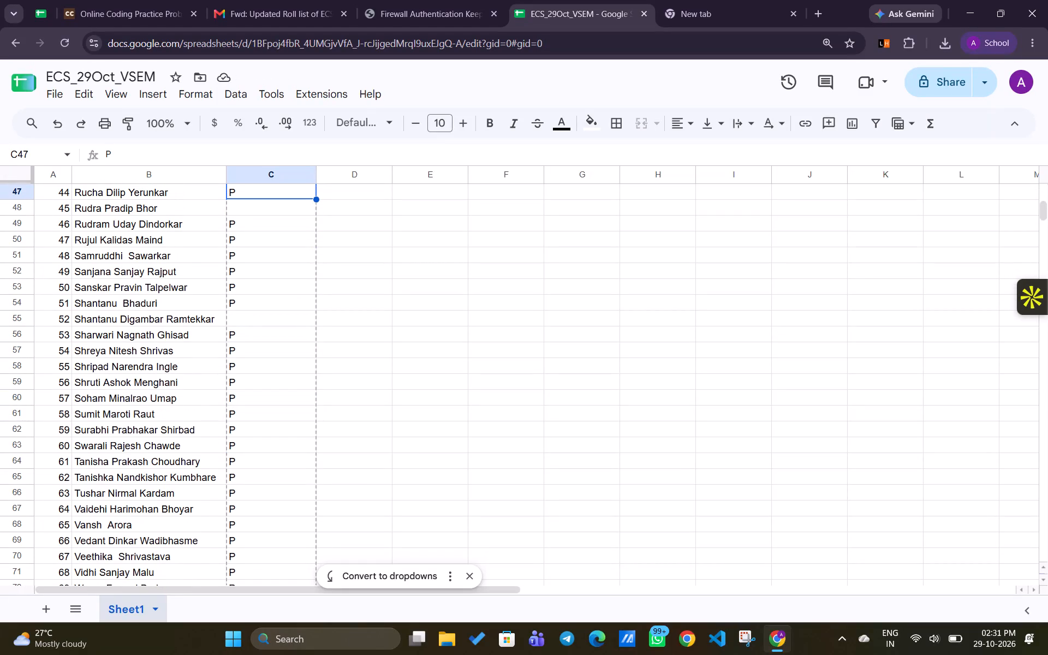
key("Up")
key("Up")
key("Up")
key("Up")
key("Up")
key("Up")
key("Up")
key("Up")
key("Up")
key("Up")
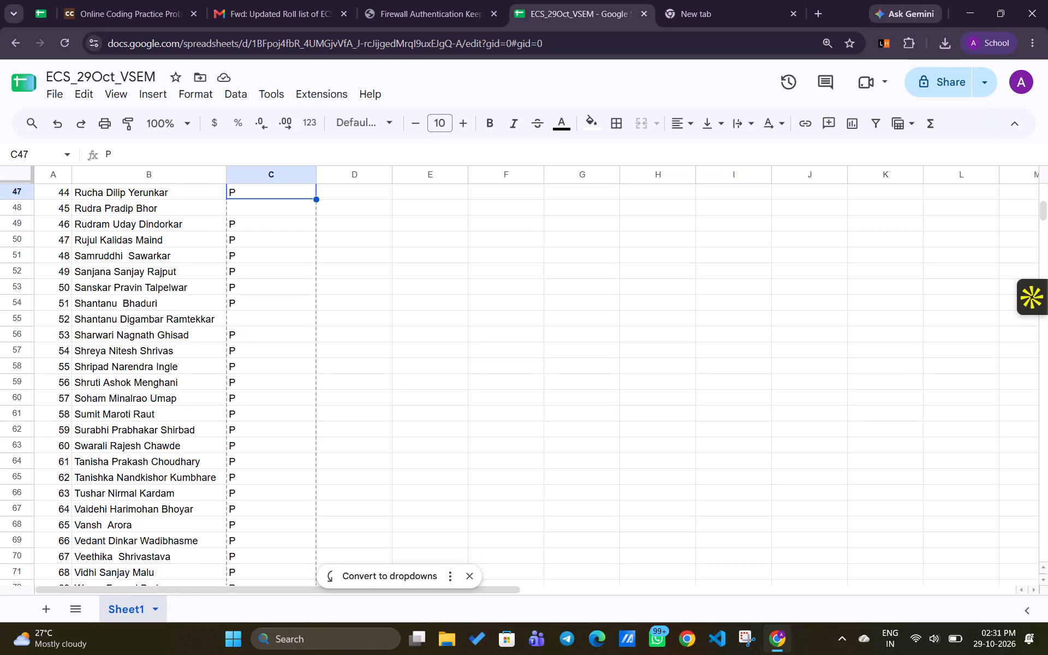
key("Up")
key("Up")
key("Up")
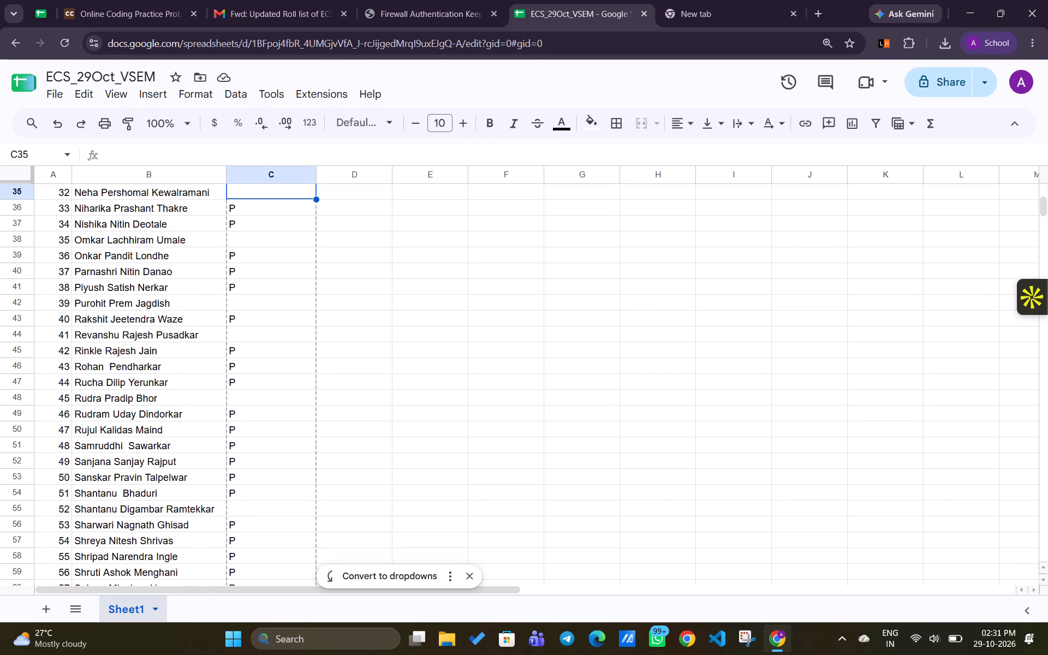
key("Up")
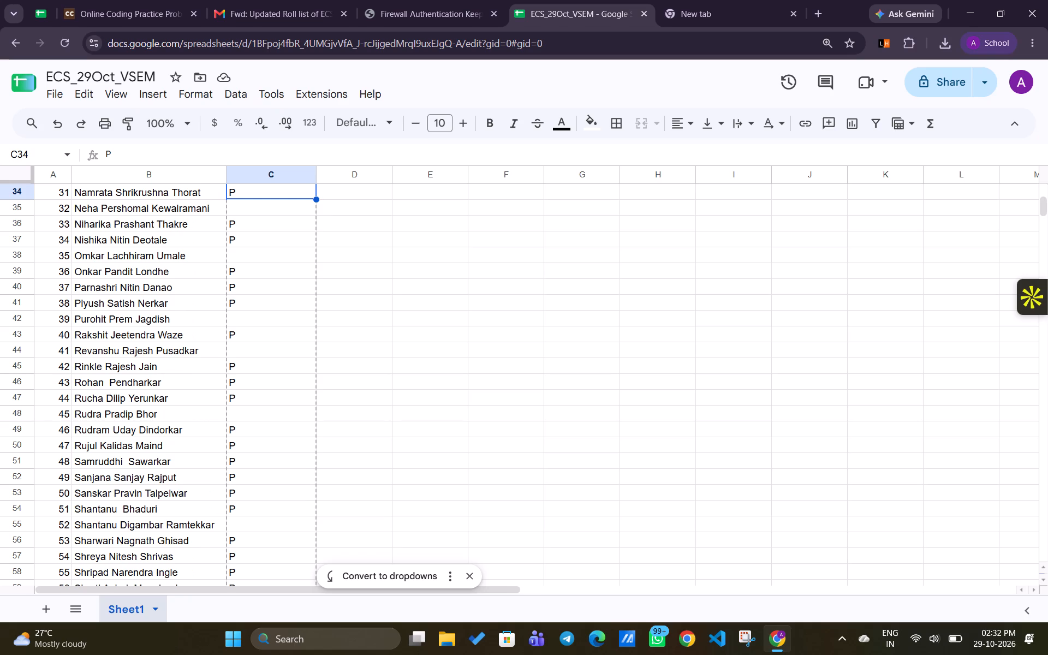
key("Down")
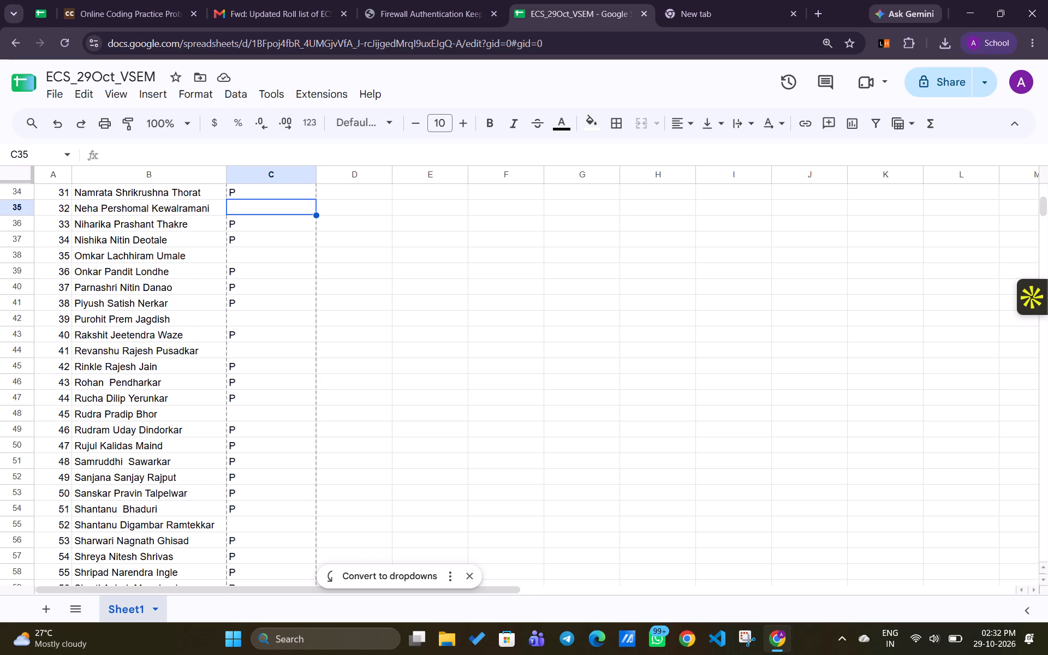
key("p")
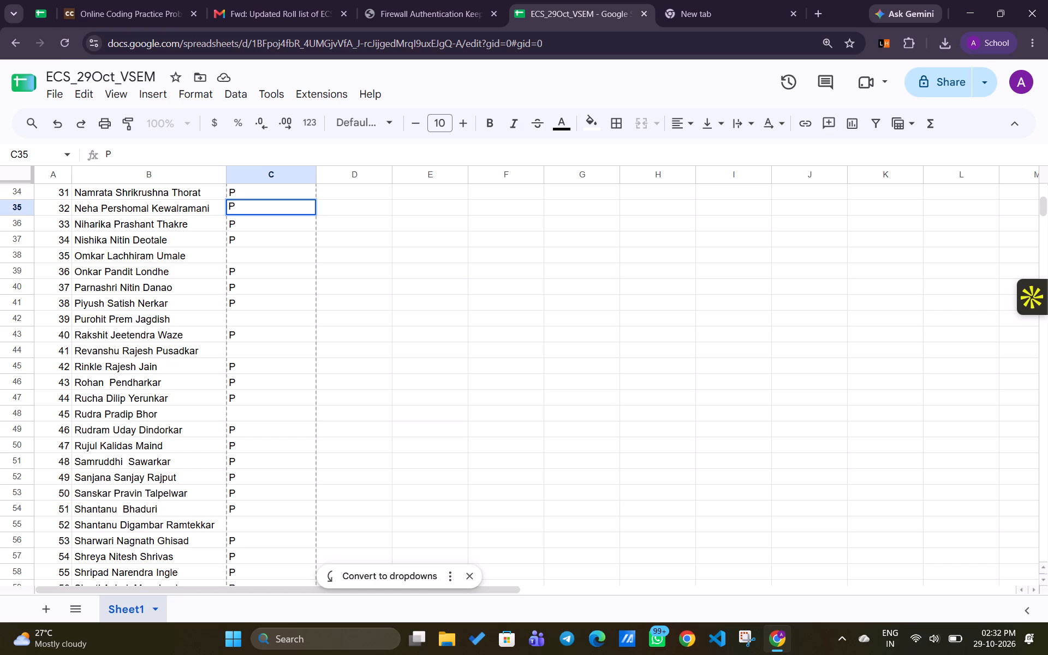
key("Up")
Mark serial 21 as P in the ATTENDANCE column.
key("Up")
key("Up")
key("Up")
key("Up")
key("Up")
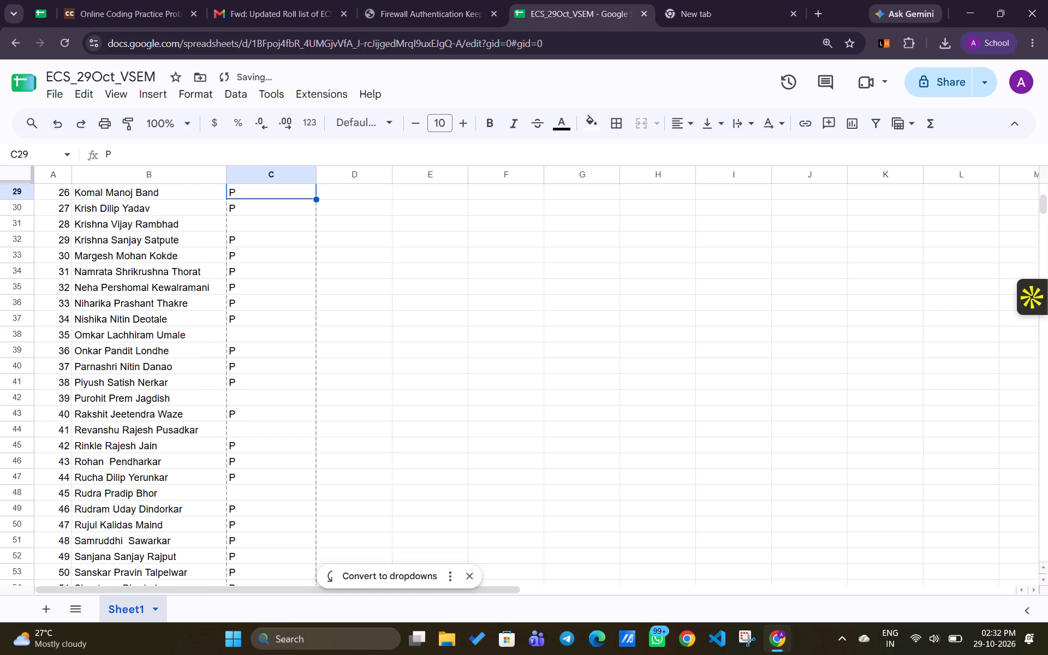
key("Down")
key("Down")
key("Up")
key("Up")
key("Up")
key("Up")
key("Up")
key("Up")
key("Up")
key("Up")
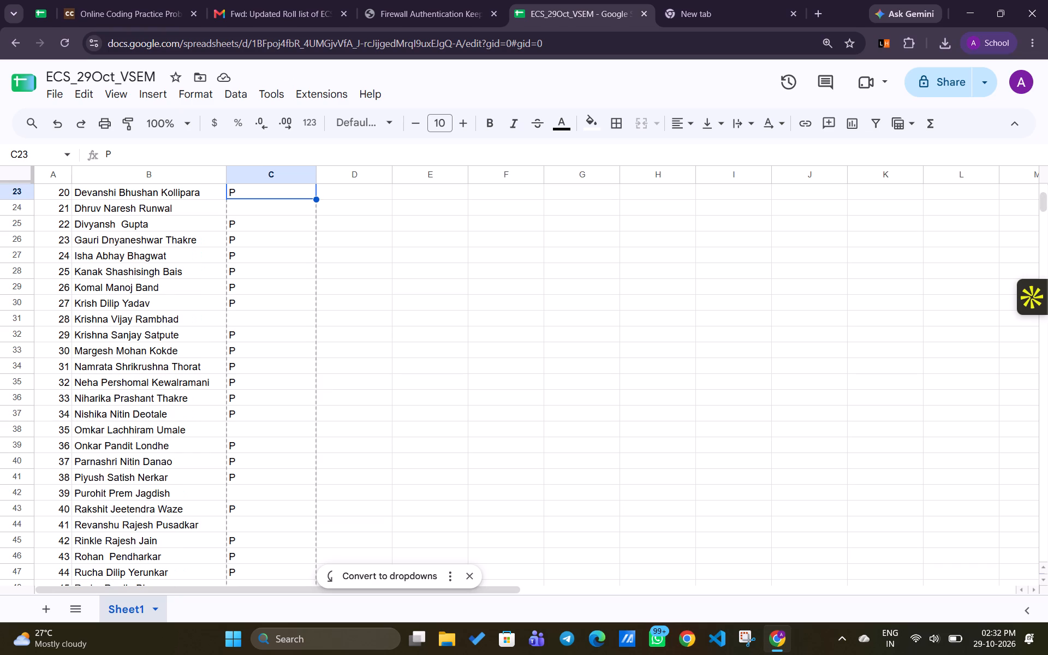
key("Down")
key("Up")
key("Up")
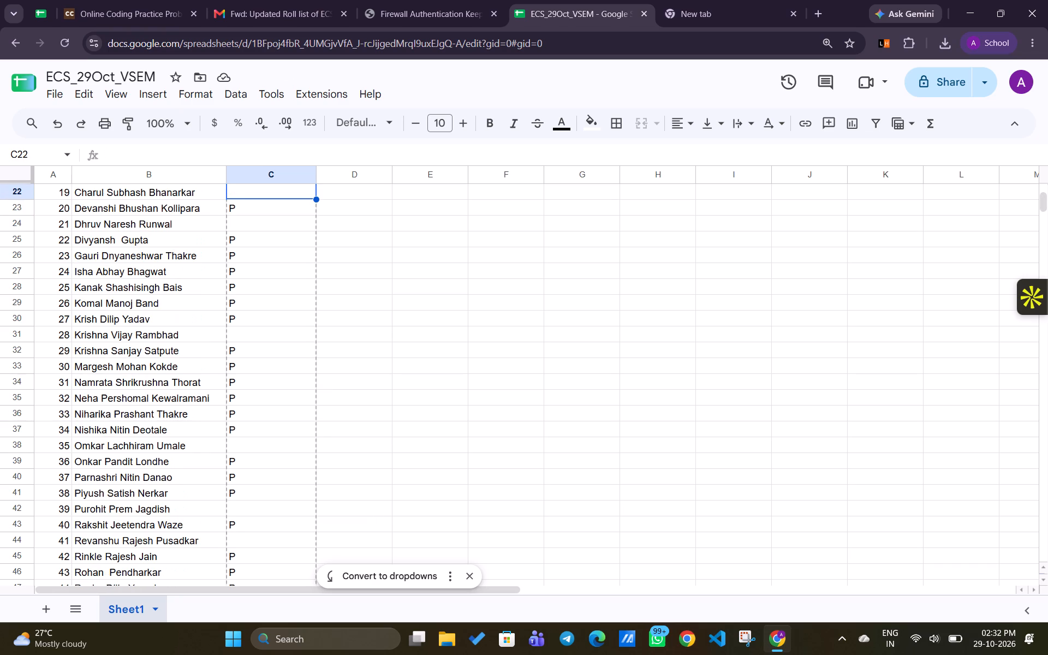
key("Down")
key("Down")
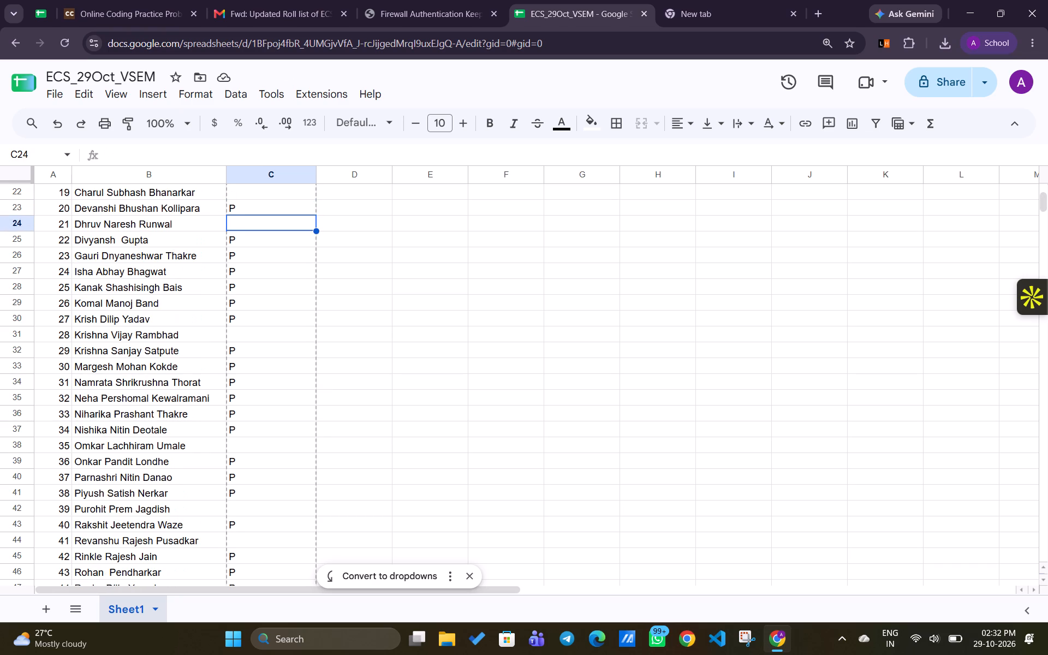
key("p")
key("Up")
Mark serial 3 as P in the ATTENDANCE column.
key("Up")
key("Up")
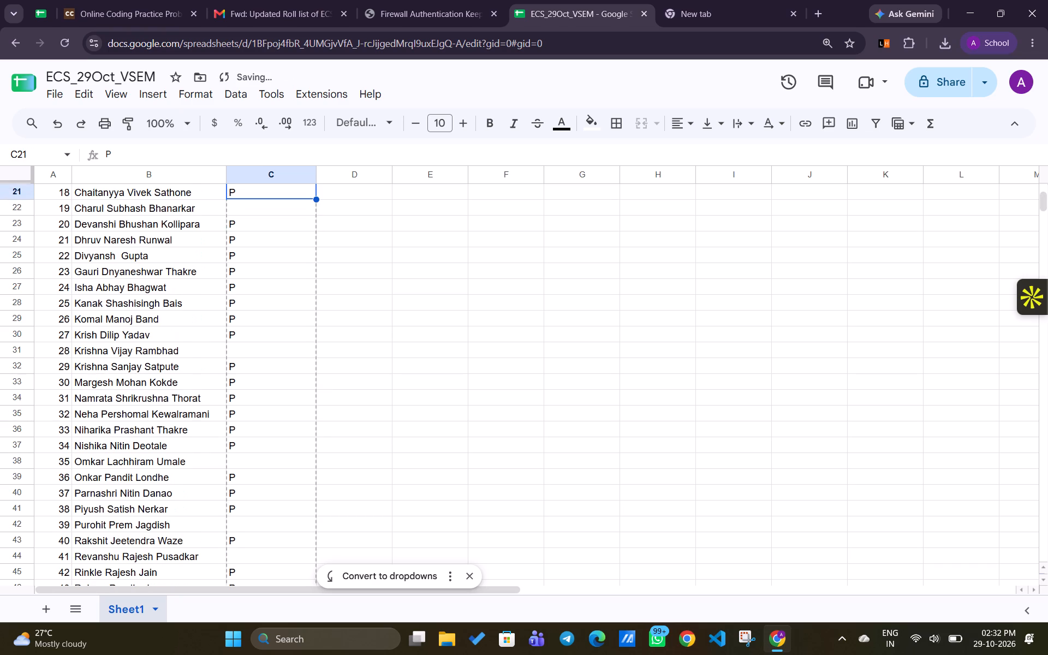
key("Up")
key("Up")
key("Up")
key("Up")
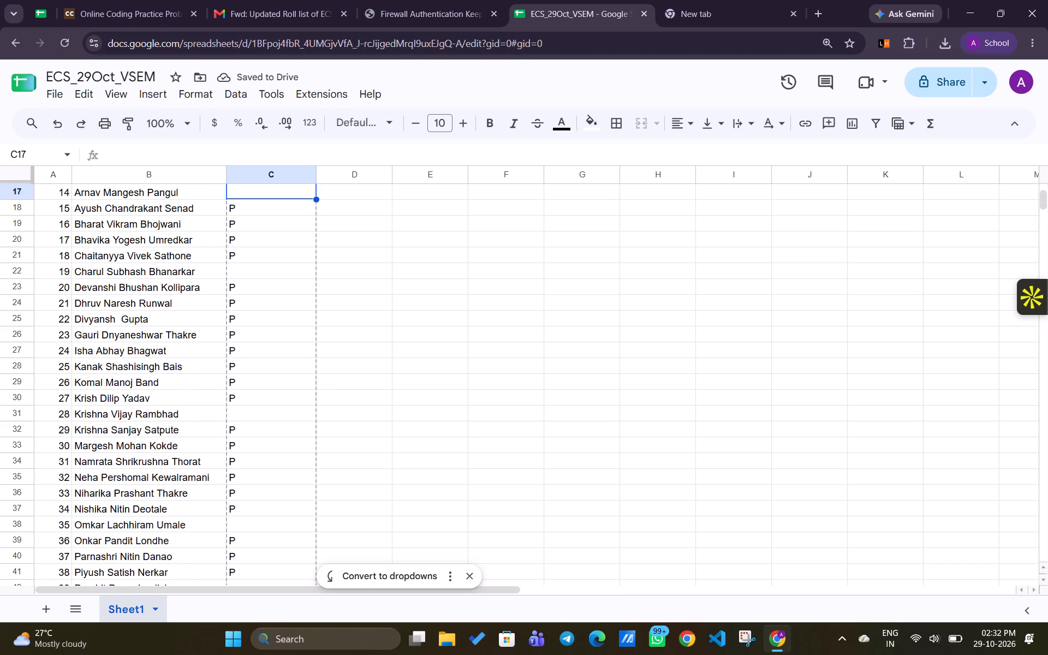
key("Up")
key("Up")
key("Up")
key("Up")
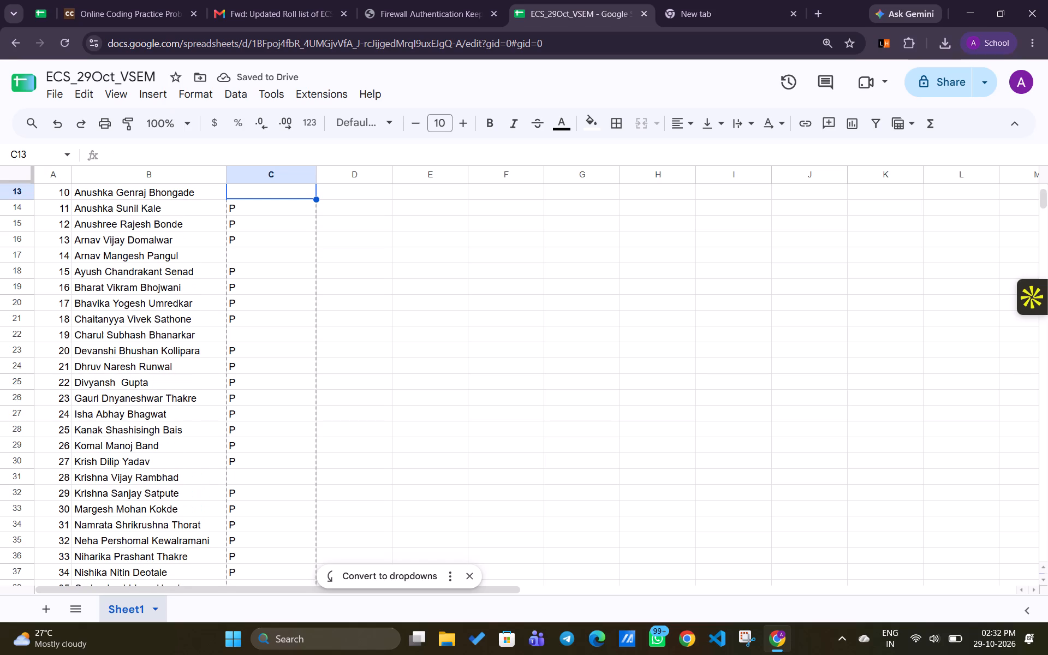
key("Up")
key("Up")
key("Up")
key("Up")
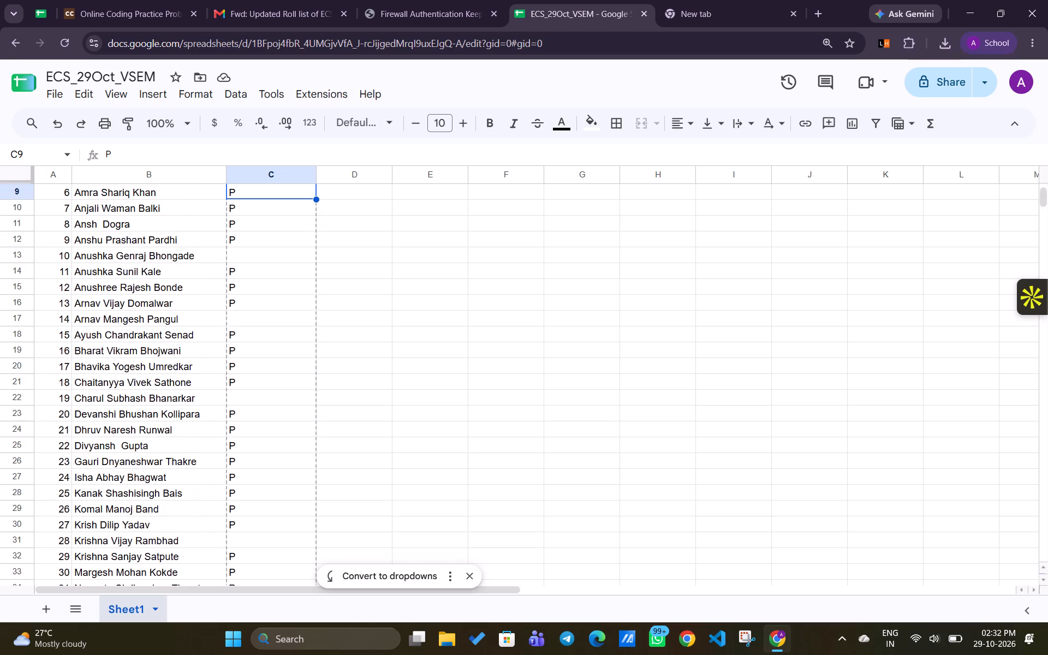
key("Up")
key("Up")
key("Up")
key("Up")
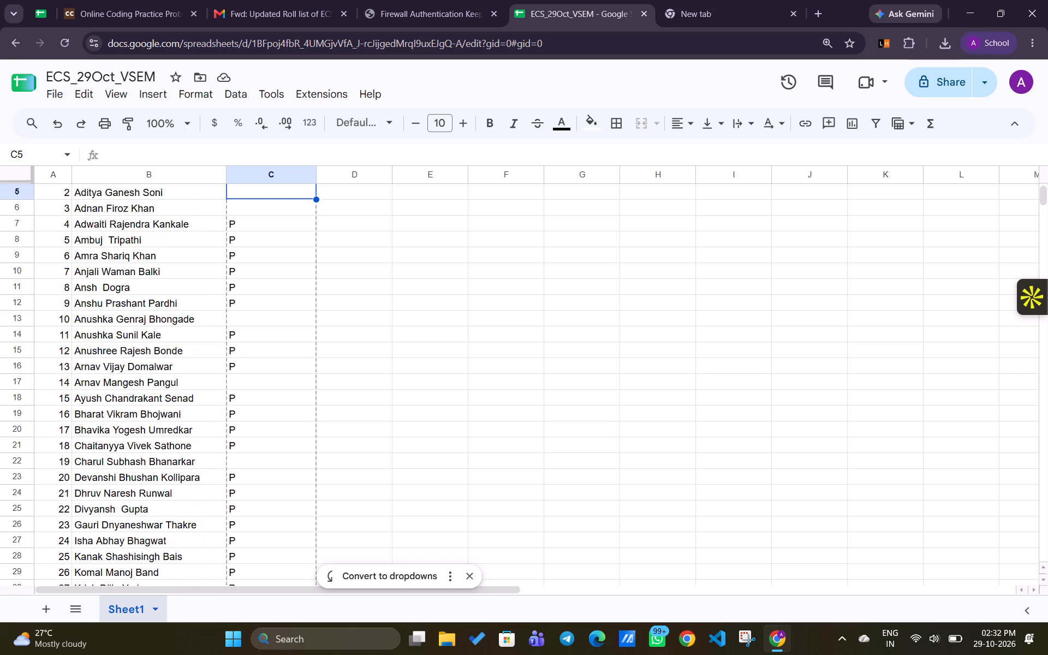
key("Down")
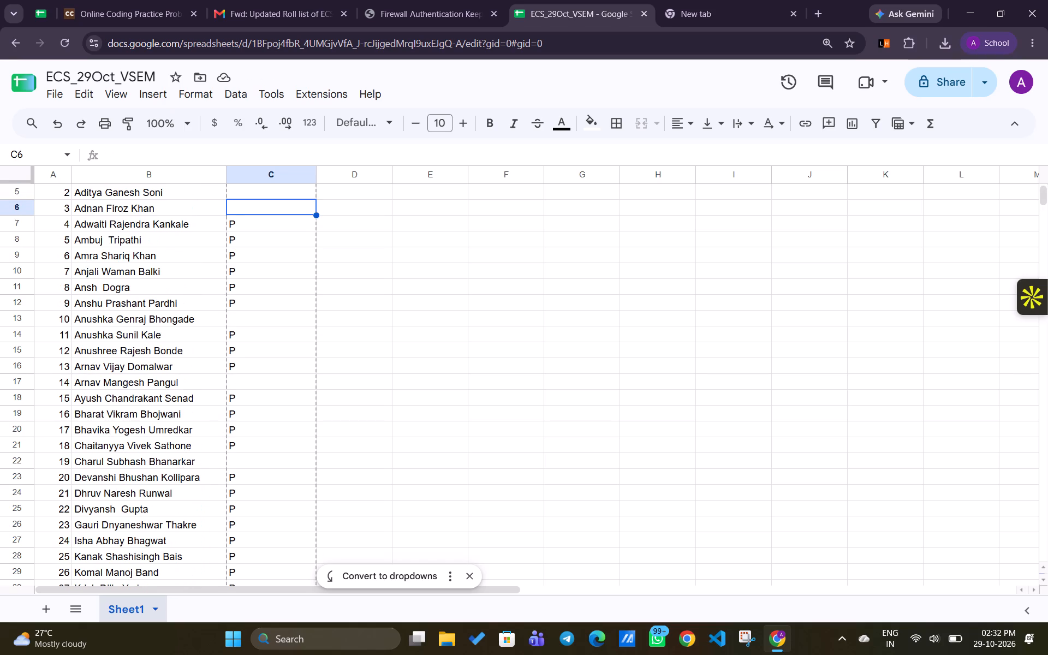
key("p")
key("Up")
Review the ATTENDANCE column from the header down past serial 74 and back up.
key("Up")
key("Up")
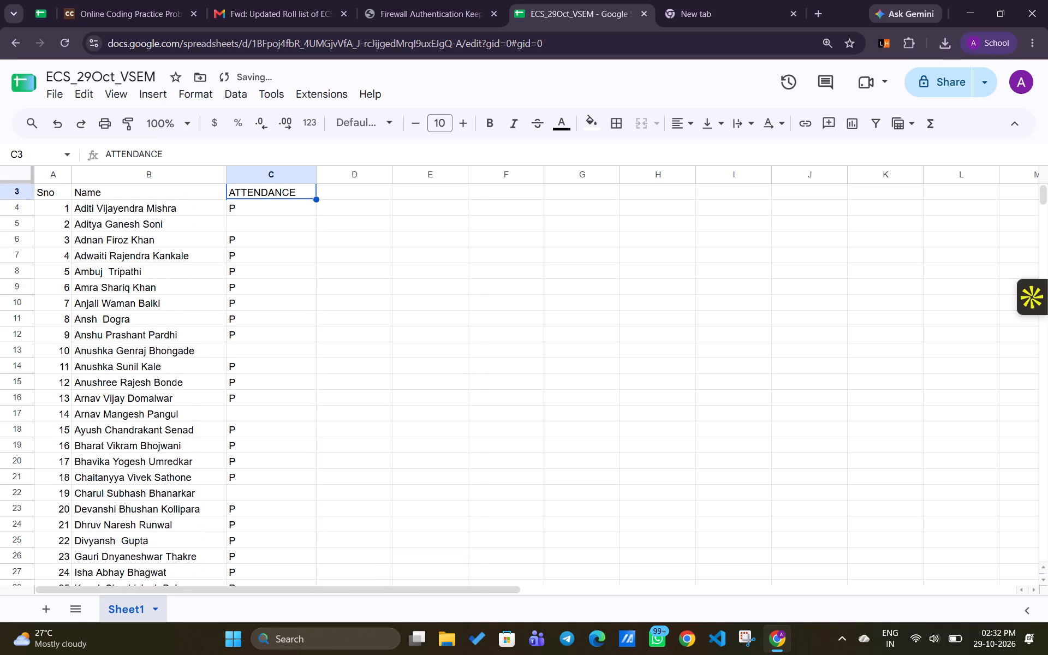
key("Down")
key("Down")
key("Down")
key("Down")
key("Down")
key("Down")
key("Down")
key("Down")
key("Down")
key("Down")
key("Down")
key("Down")
key("Down")
key("Down")
key("Down")
key("Down")
key("Down")
key("Down")
key("Down")
key("Down")
key("Down")
key("Down")
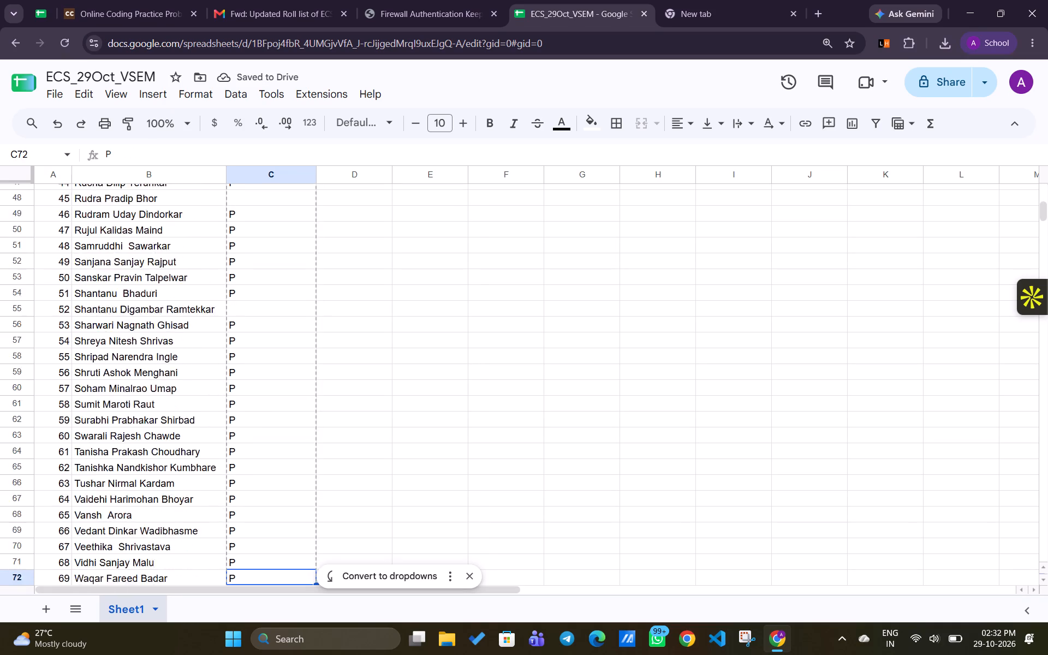
key("Up")
key("Up")
key("Up")
key("Up")
key("Up")
key("Up")
key("Up")
key("Up")
key("Up")
key("Up")
key("Up")
key("Up")
key("Up")
key("Up")
key("Up")
key("Up")
key("Up")
key("Up")
key("Up")
key("Up")
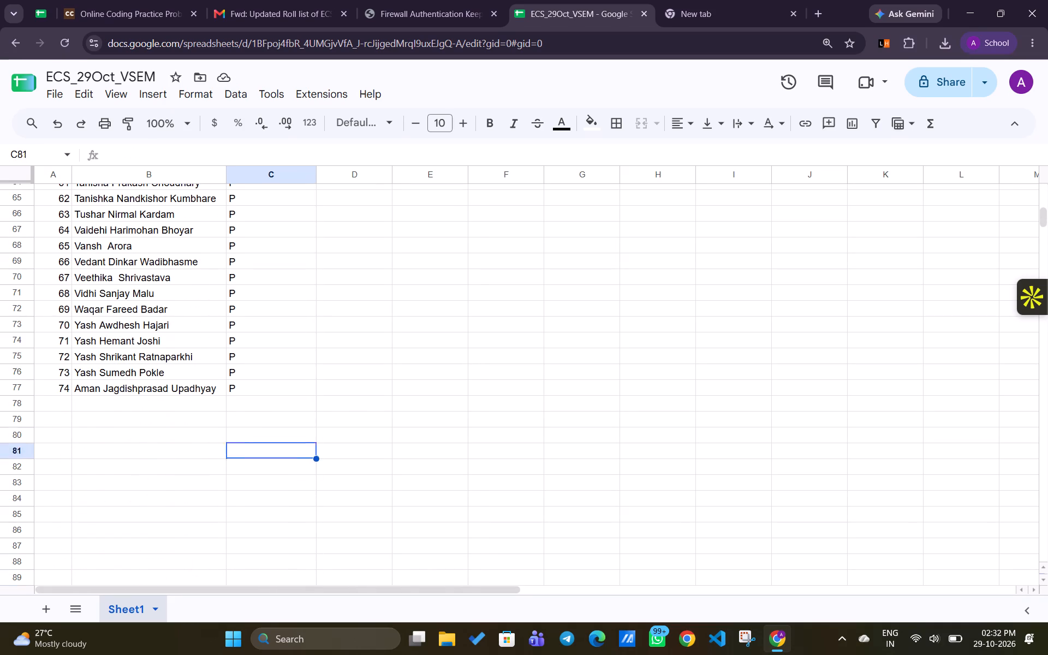
key("Up")
key("Up")
Create a filter on the attendance table, using the Sno, Name and ATTENDANCE row as its header.
scroll(248, 228, "up", 8)
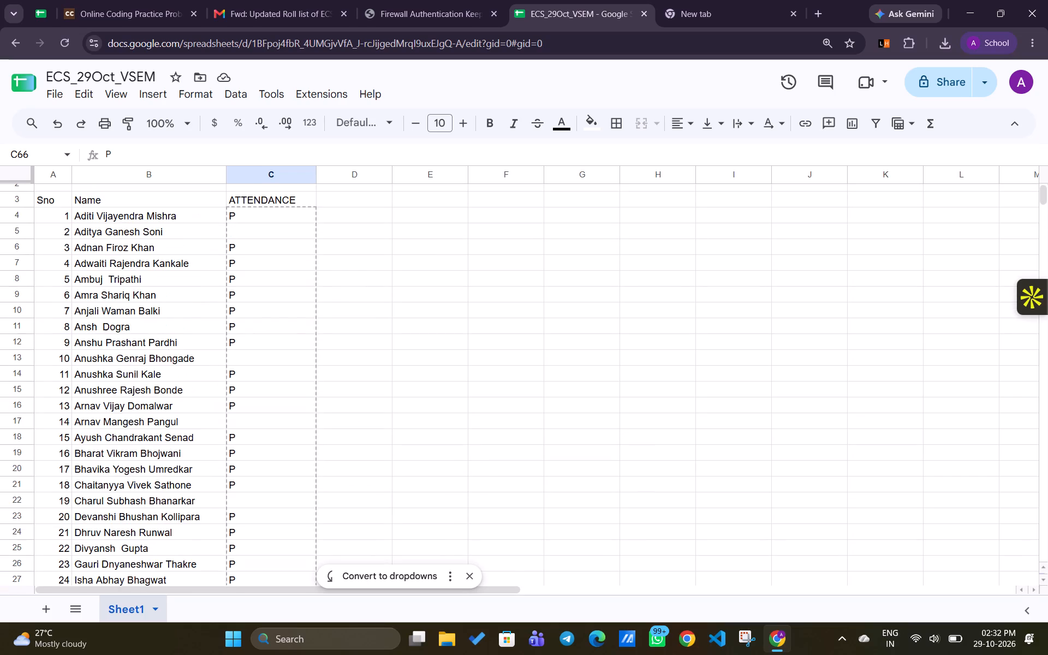
left_click(264, 222)
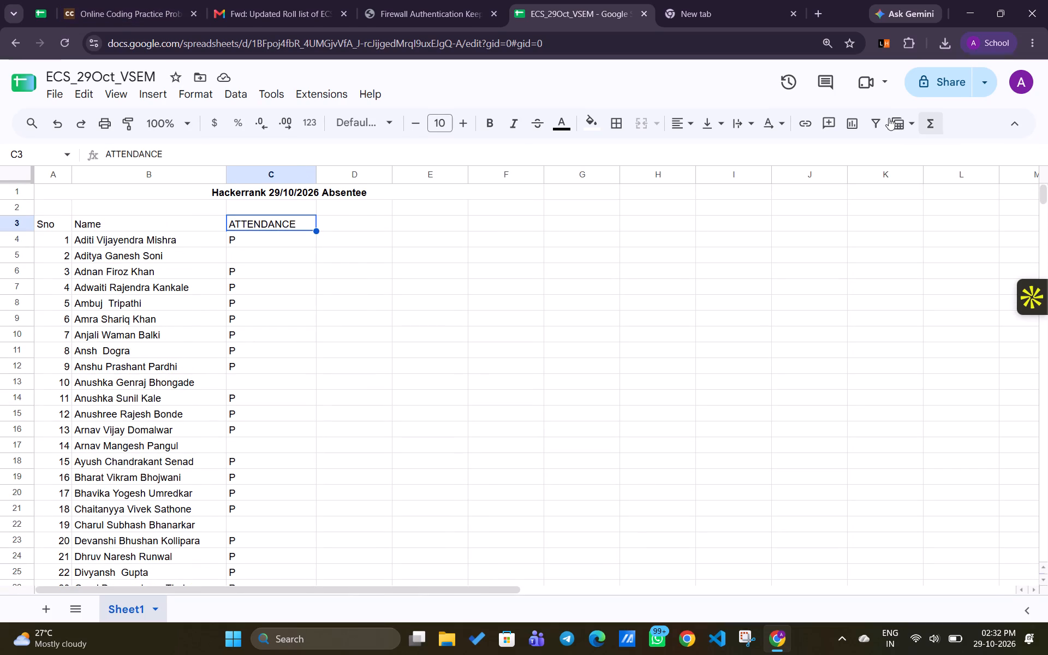
left_click(878, 114)
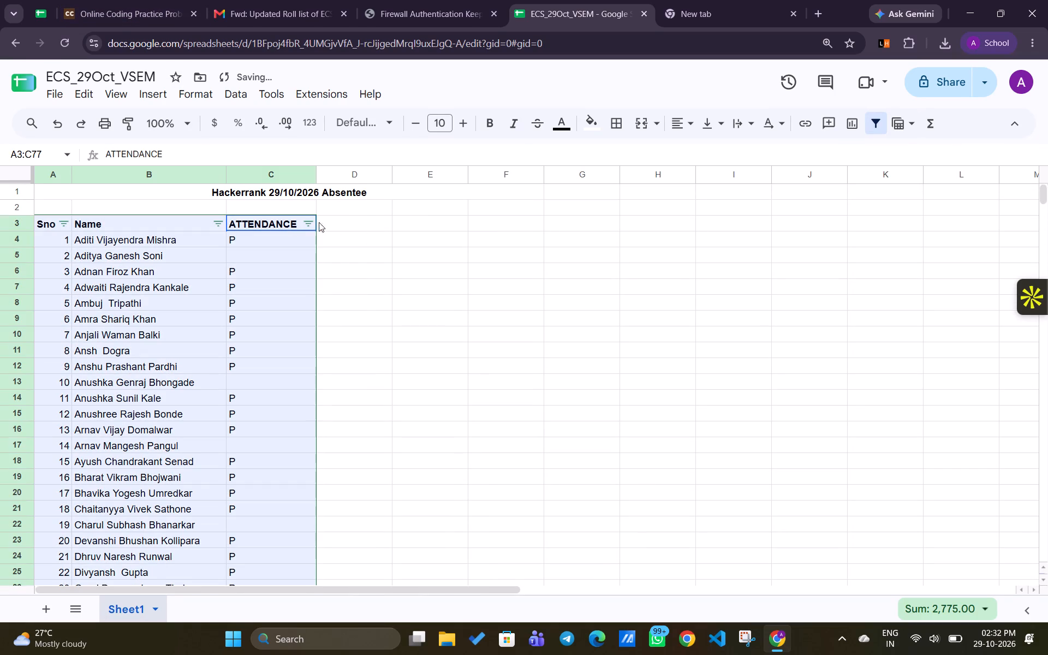
left_click(307, 222)
left_click(353, 287)
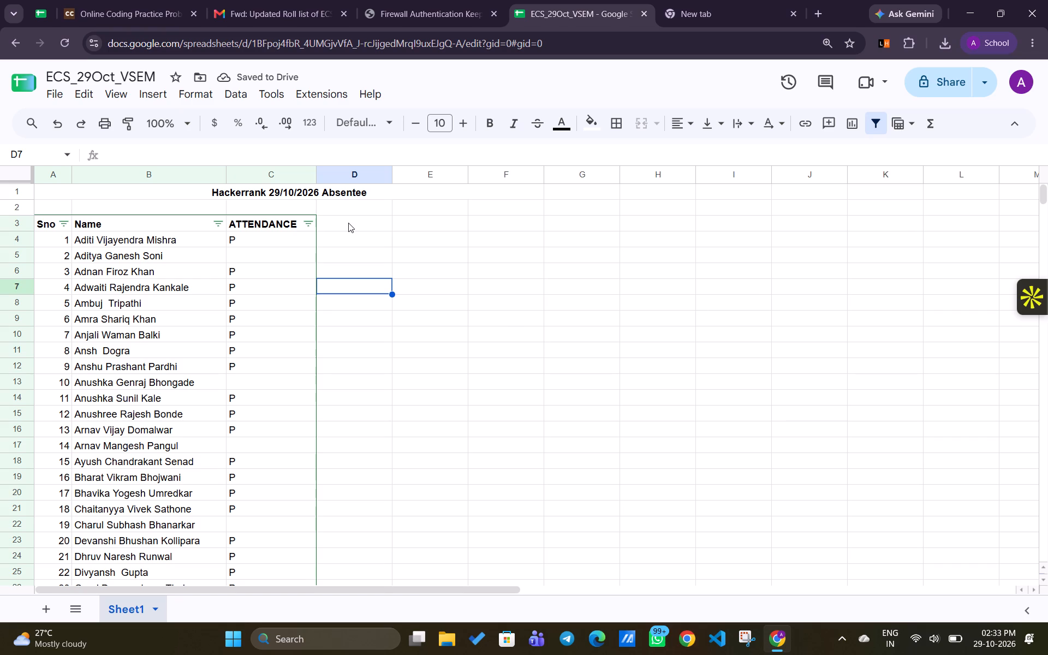
Search the sheet for P, starting from the first student's ATTENDANCE cell.
left_click(271, 239)
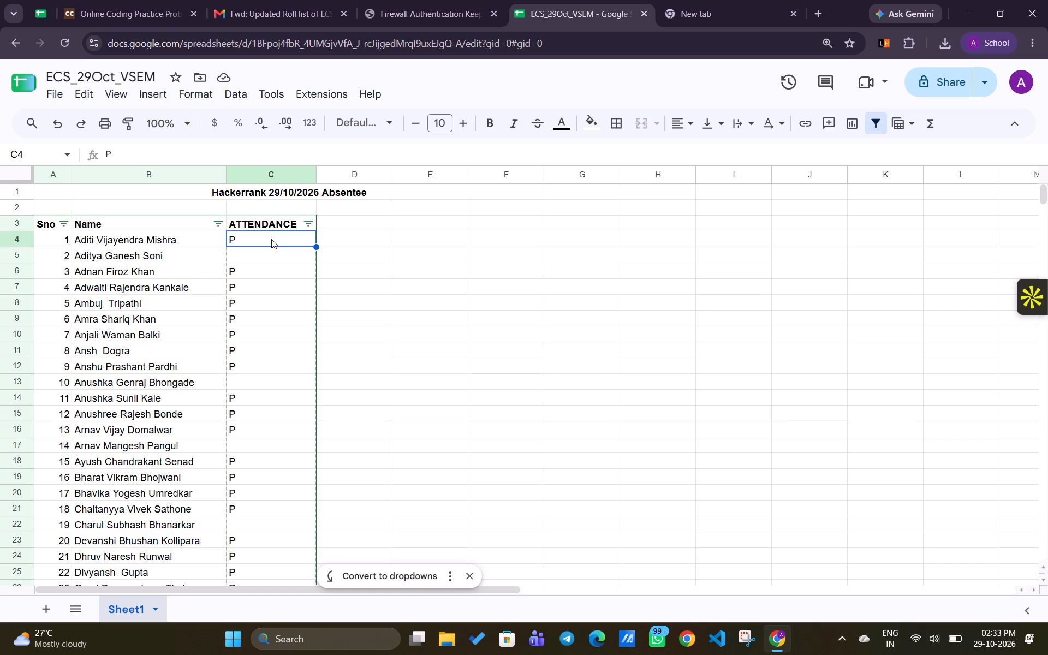
key("ctrl+f")
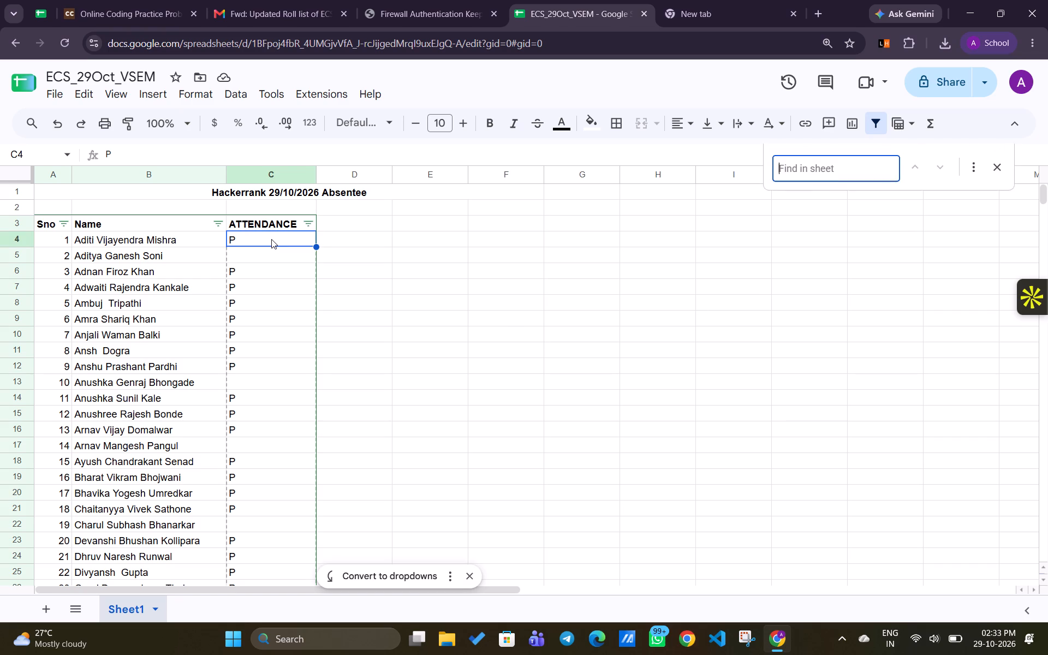
key("p")
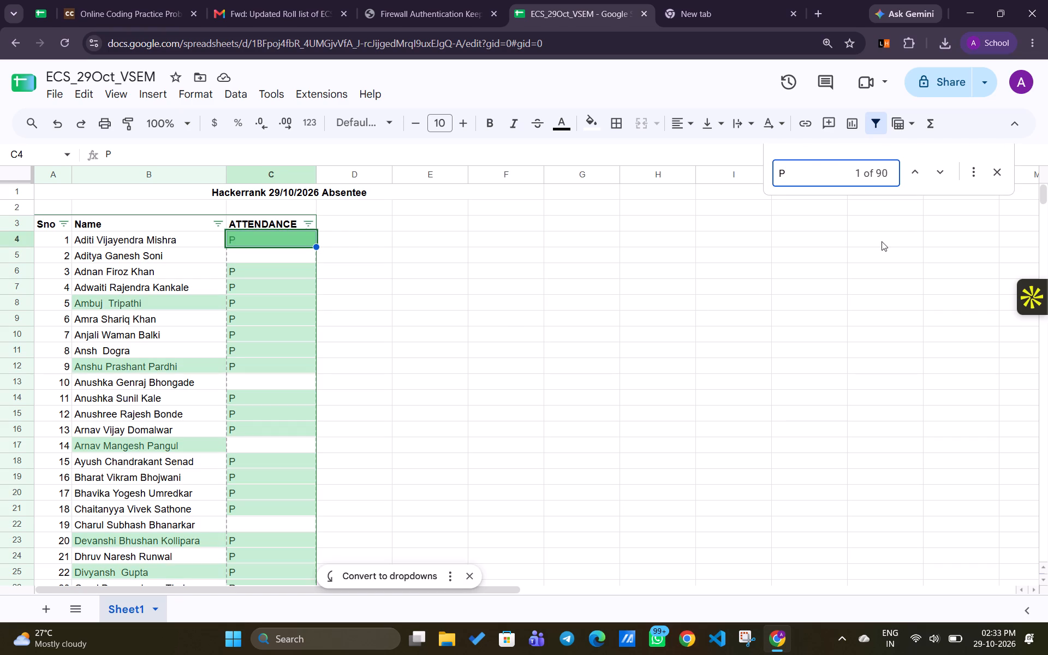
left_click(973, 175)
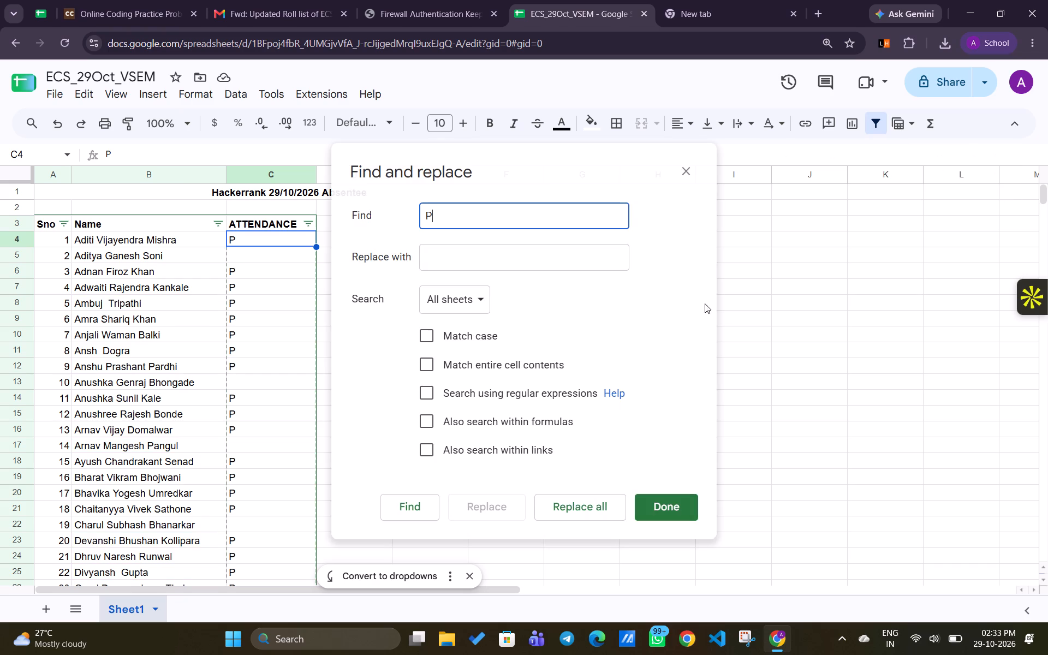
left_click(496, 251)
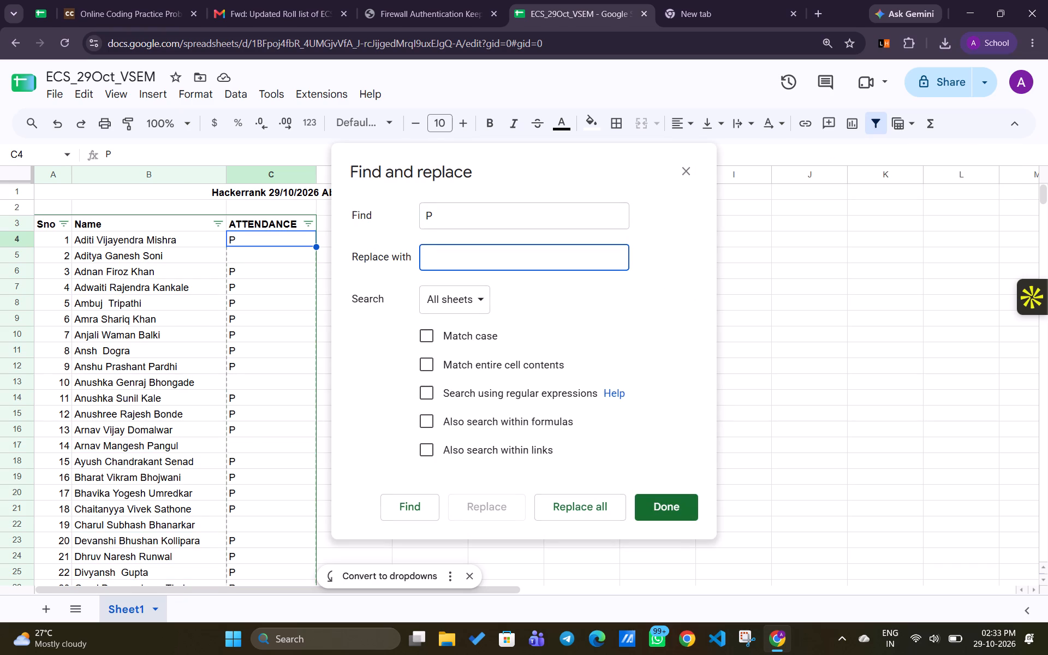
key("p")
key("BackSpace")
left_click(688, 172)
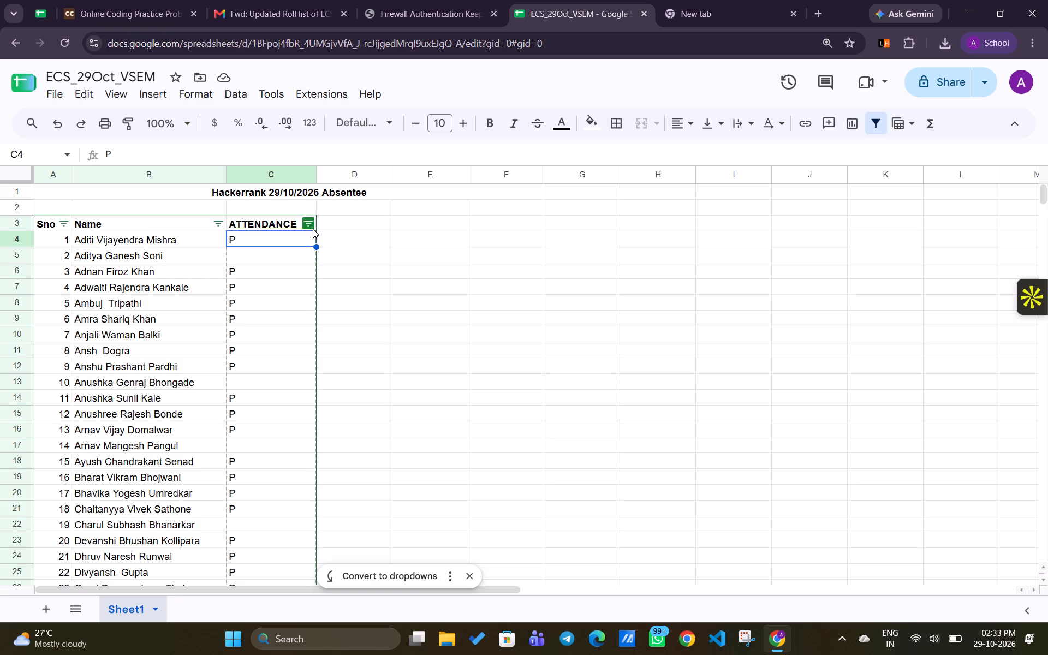
Remove the filter from the attendance table.
left_click(876, 113)
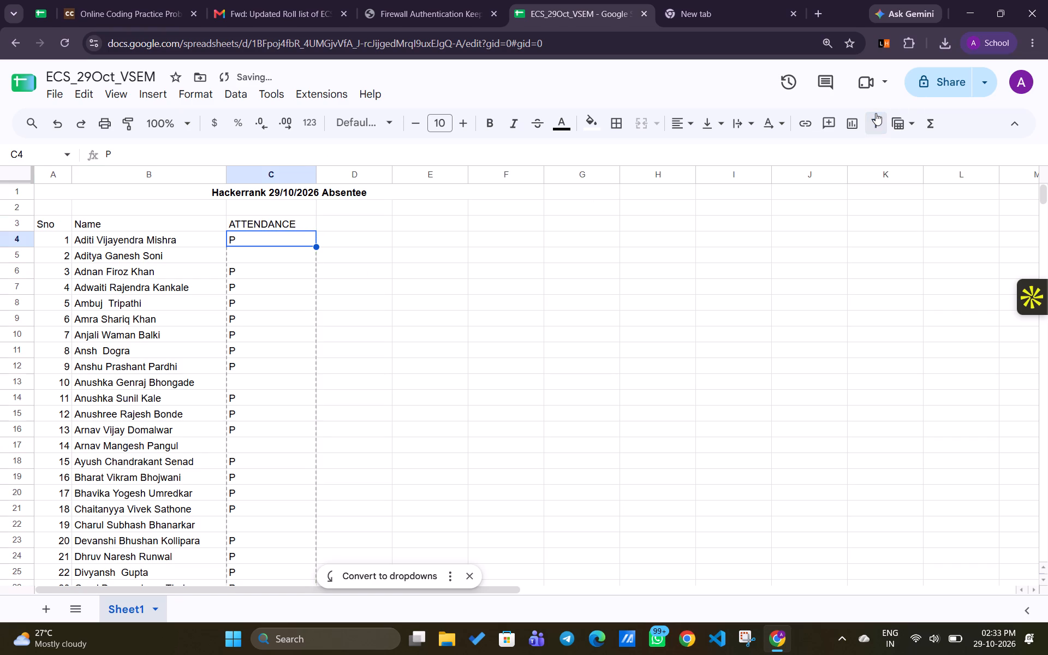
Convert the ATTENDANCE entries for serials 1 to 74 to dropdowns using the suggested conversion.
scroll(346, 398, "down", 9)
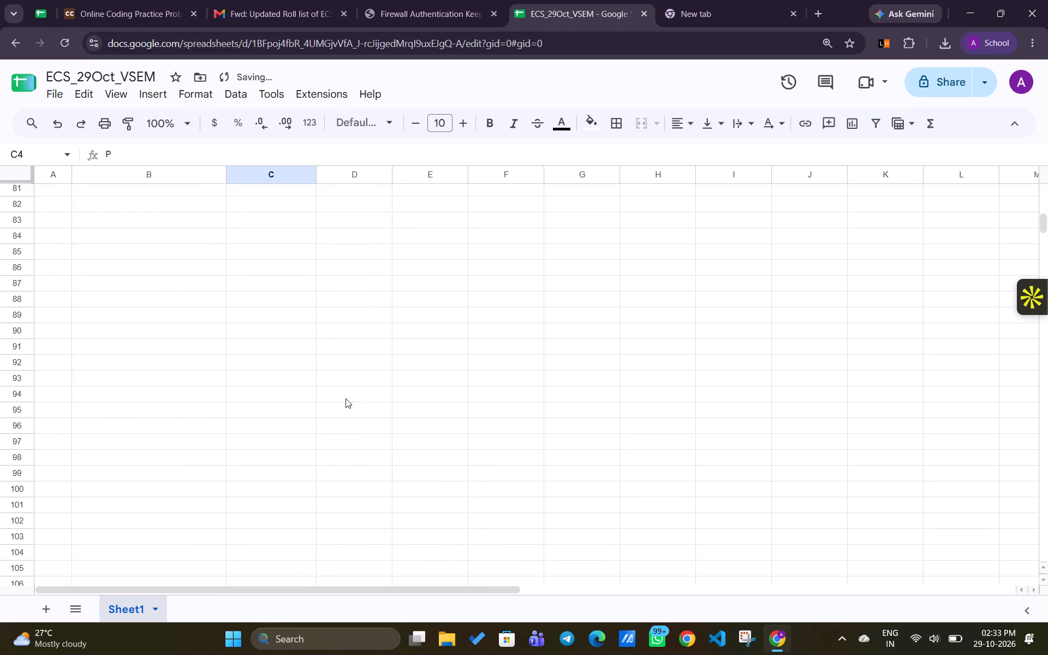
scroll(346, 398, "down", 2)
scroll(353, 337, "up", 4)
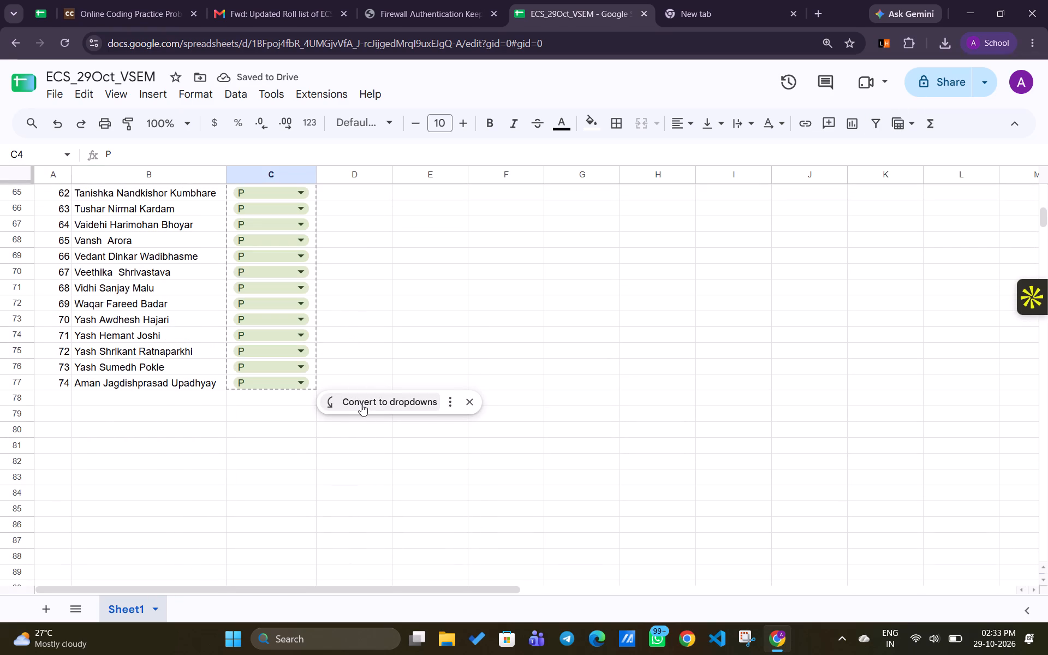
left_click(360, 404)
Set the blank second option of the ATTENDANCE dropdown to A and apply the change to all matching dropdowns.
scroll(372, 239, "up", 2)
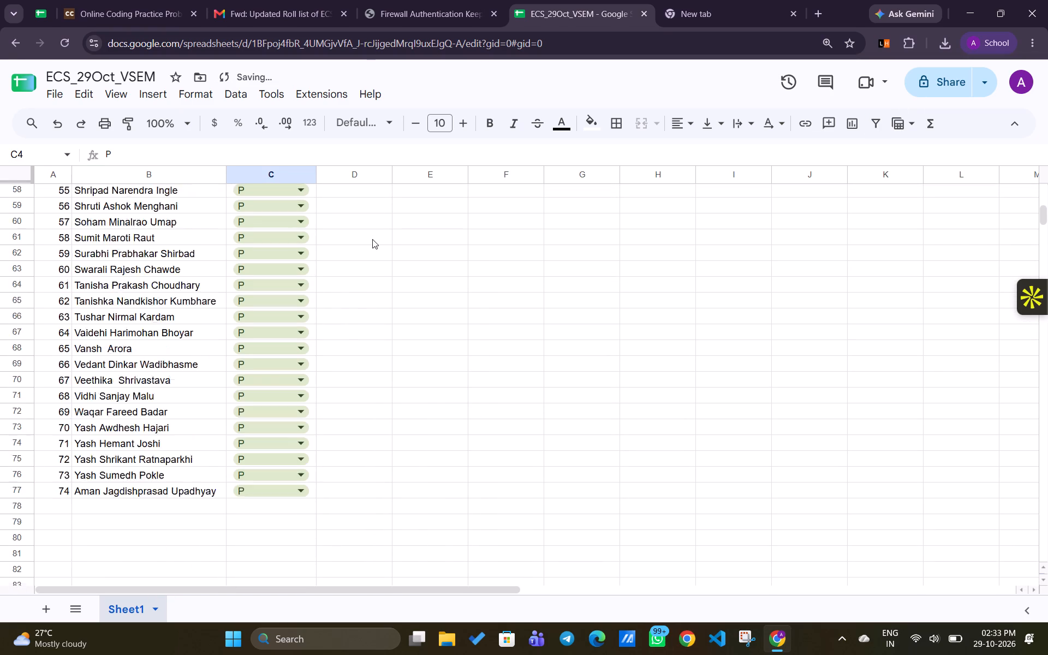
scroll(372, 239, "up", 10)
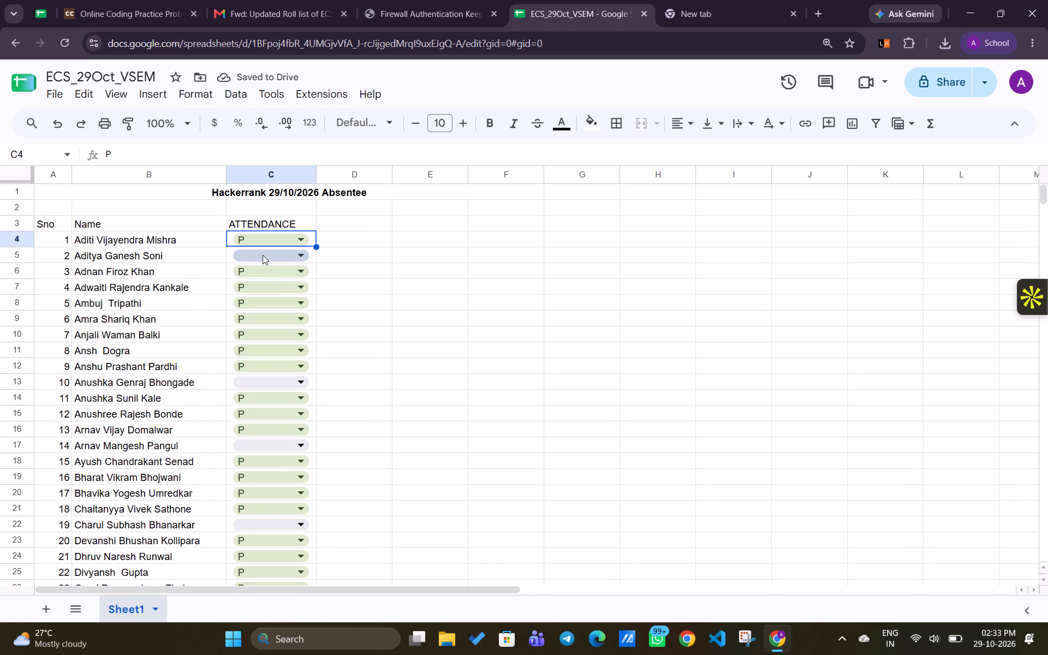
left_click(263, 255)
left_click(350, 301)
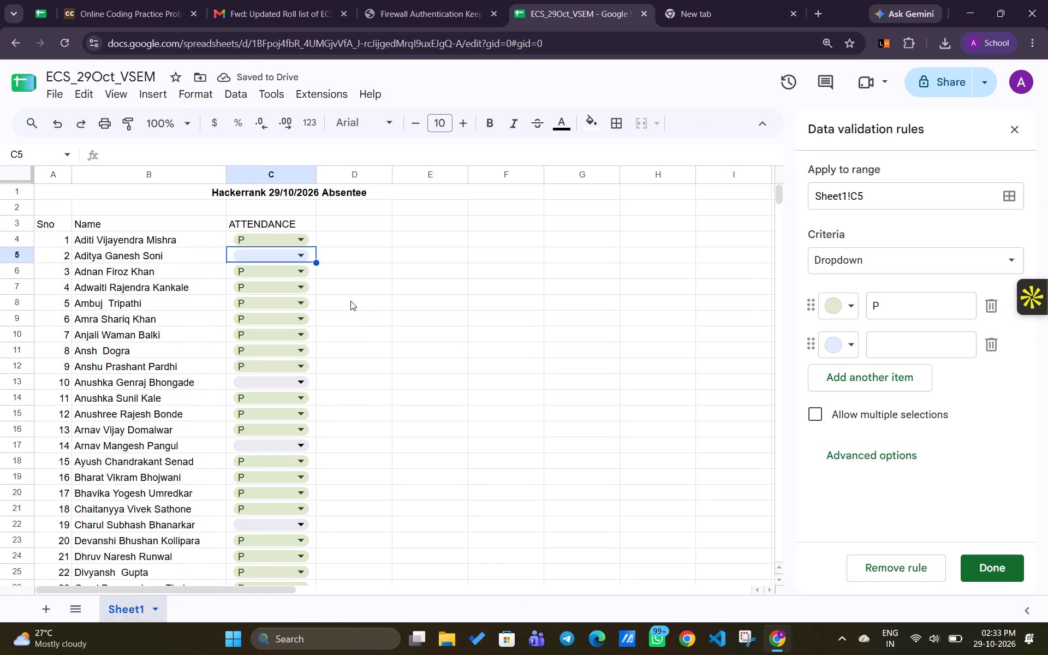
left_click(906, 345)
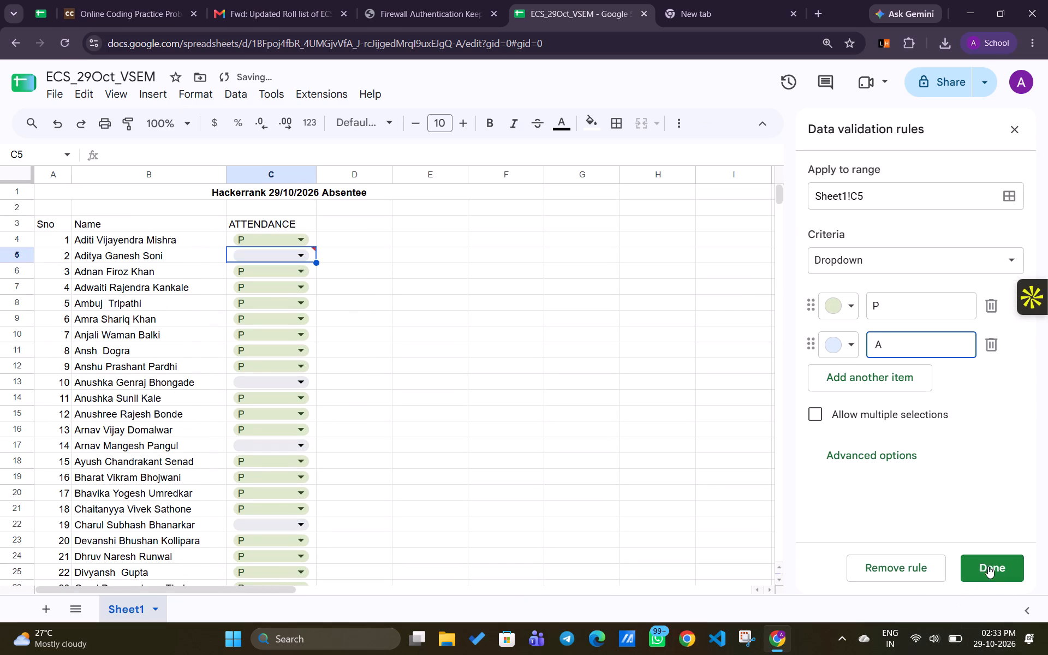
left_click(989, 564)
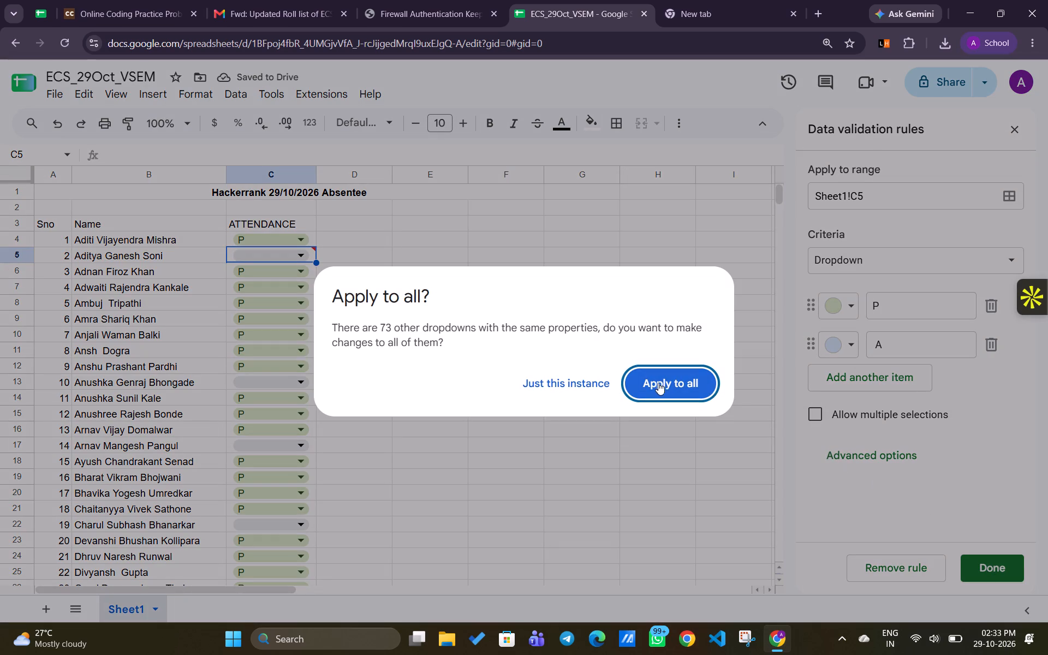
left_click(656, 382)
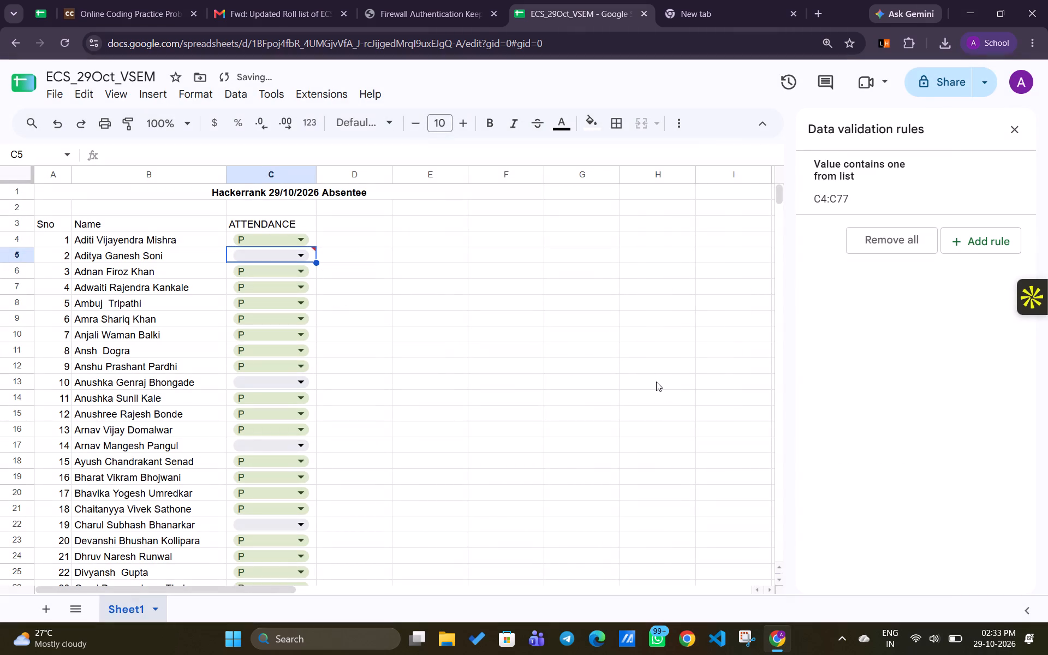
left_click(1020, 127)
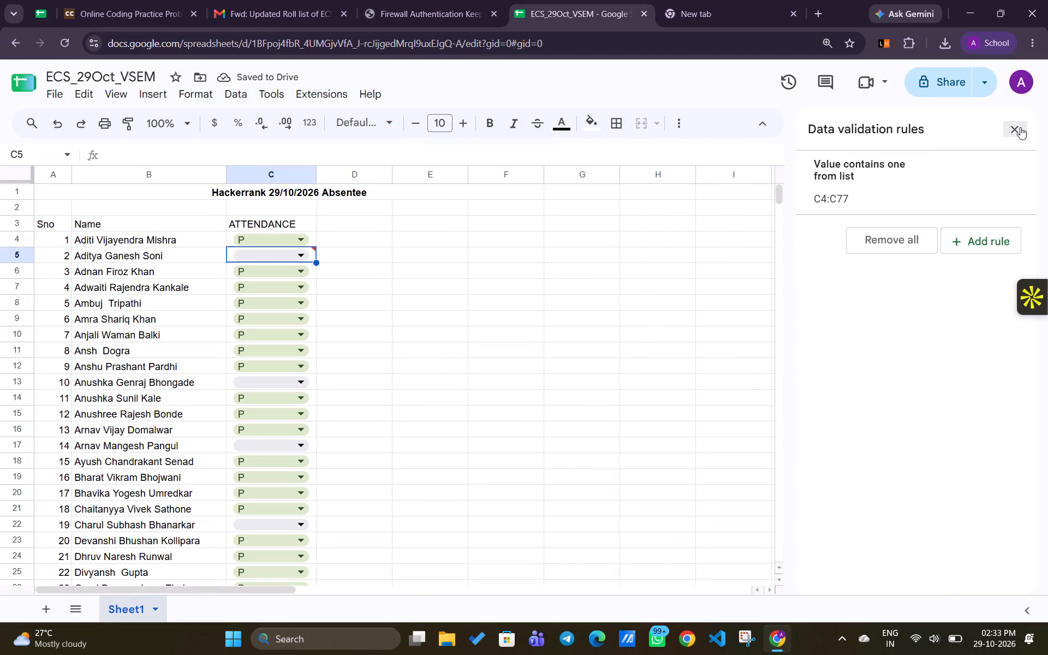
Mark serials 2, 10, 14 and 19 as A in the ATTENDANCE column.
left_click(288, 259)
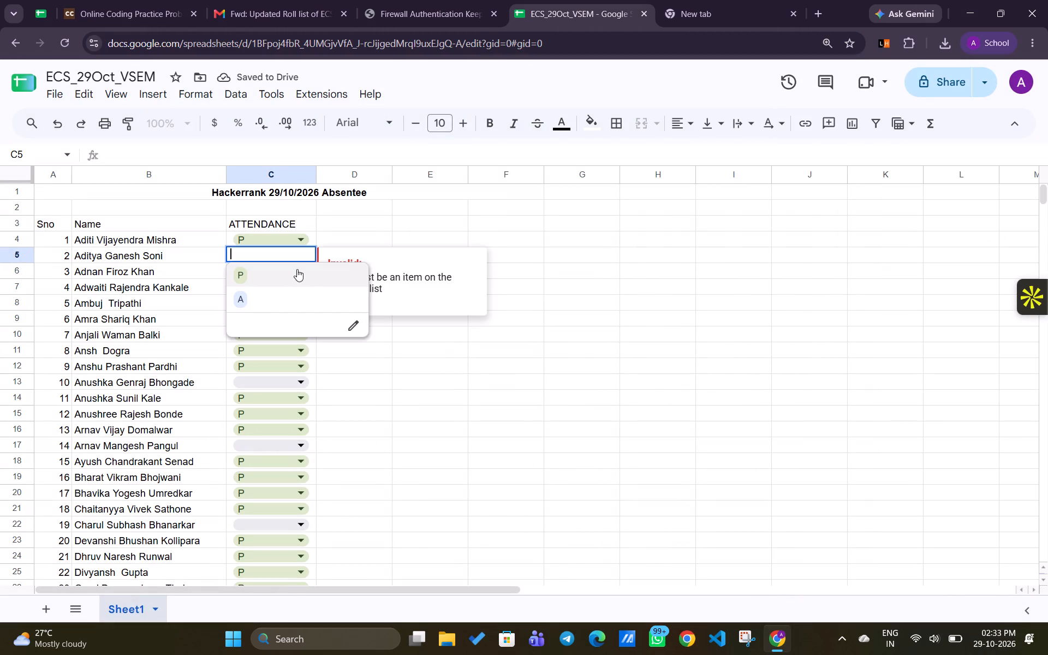
left_click(300, 288)
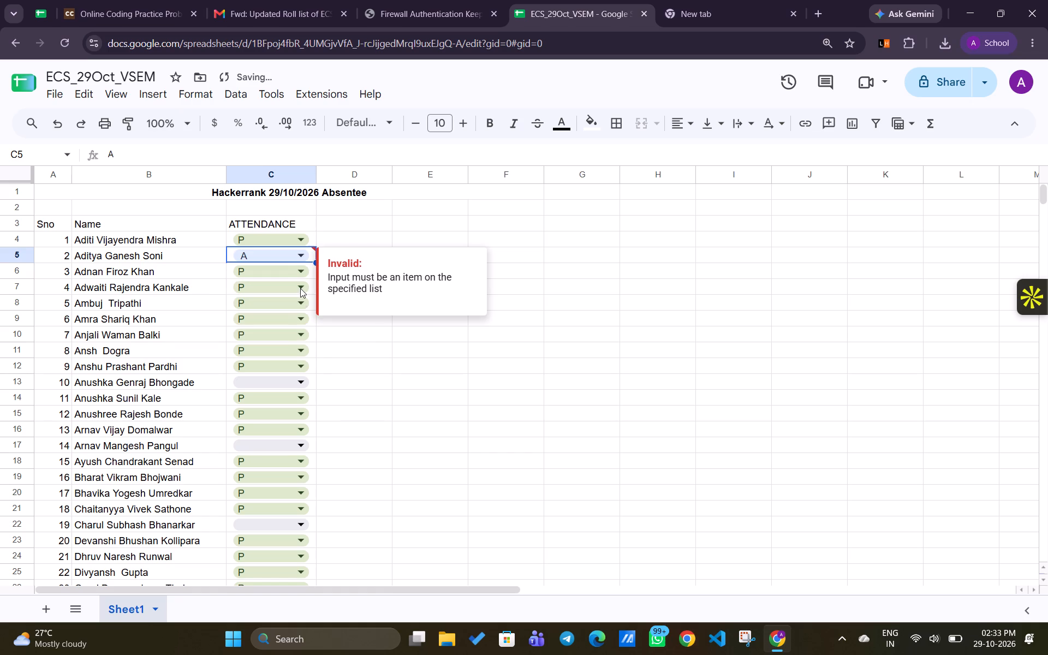
left_click(277, 383)
left_click(282, 420)
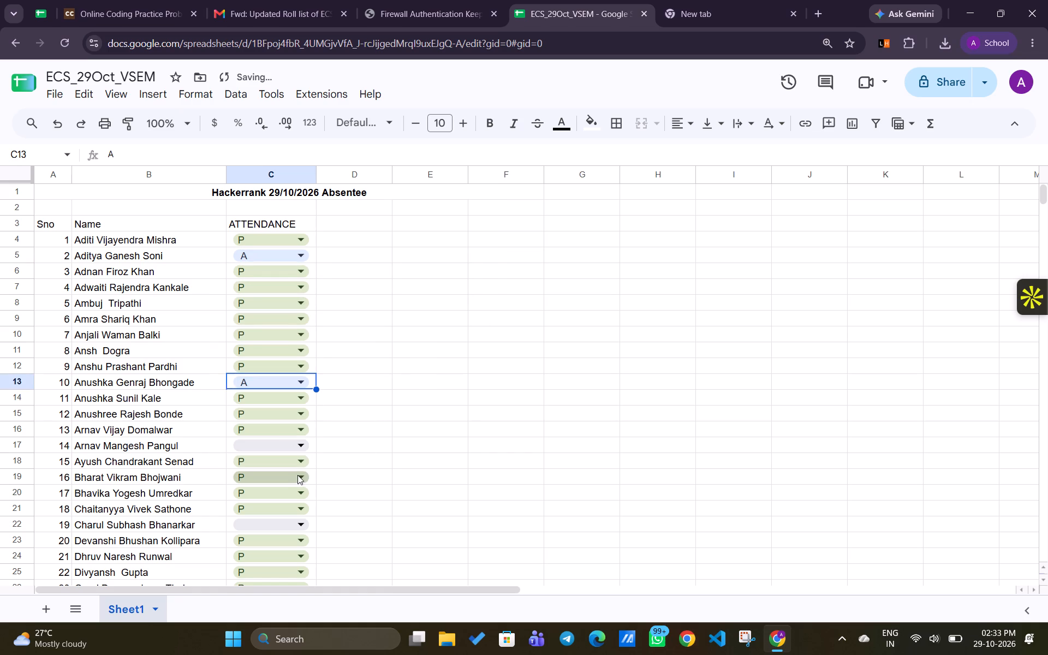
left_click(274, 438)
left_click(276, 447)
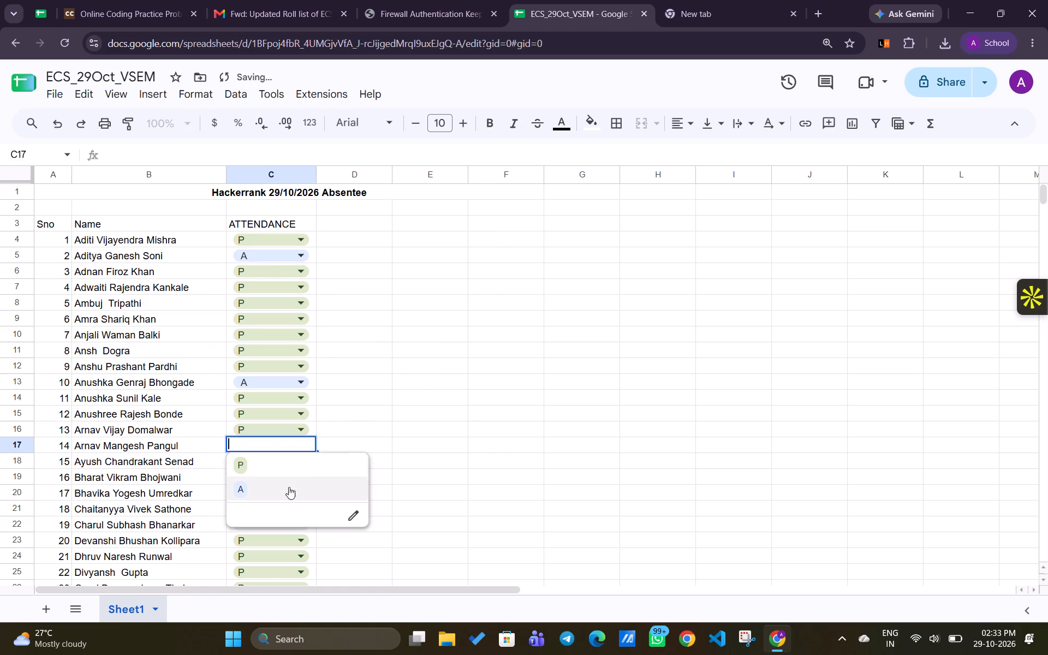
left_click(293, 490)
left_click(304, 522)
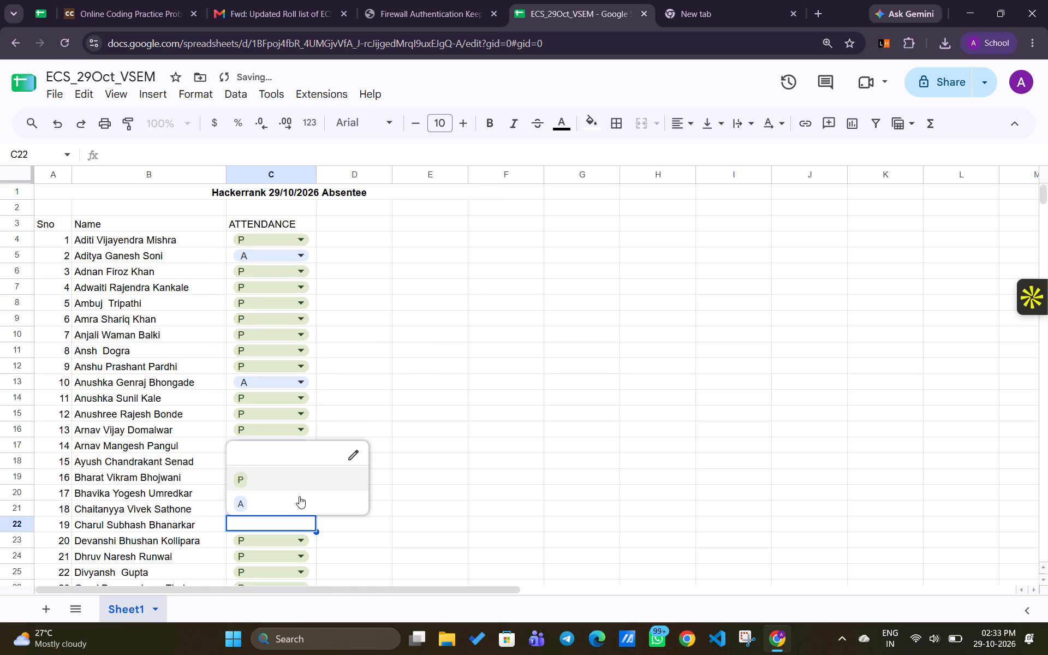
left_click(297, 497)
Mark serials 28, 35 and 39 as A in the ATTENDANCE column.
scroll(297, 497, "down", 5)
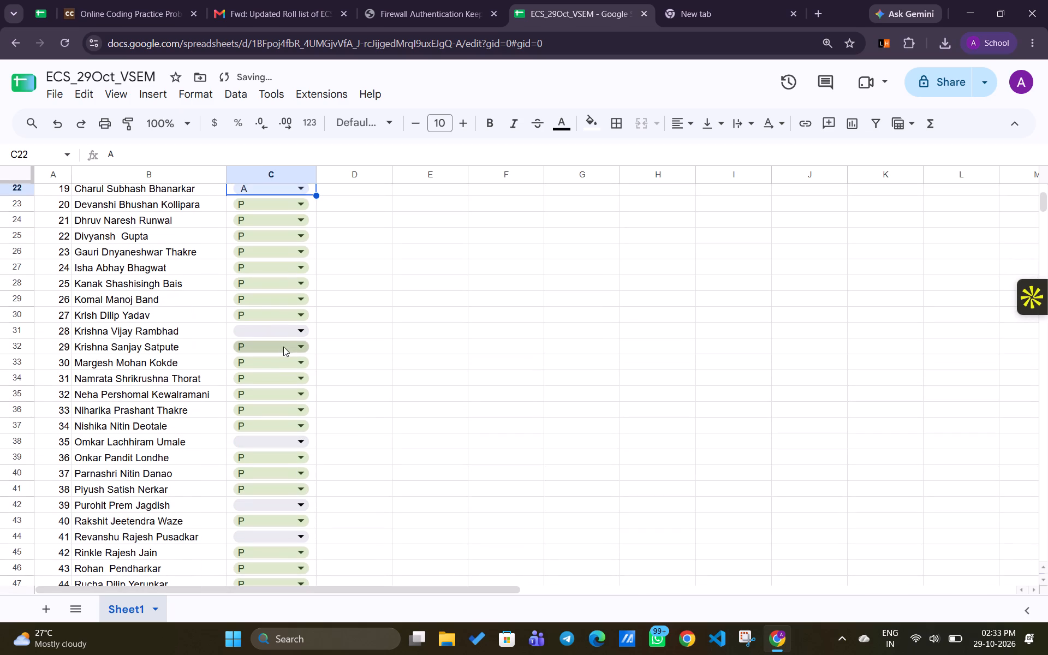
left_click(276, 330)
left_click(285, 368)
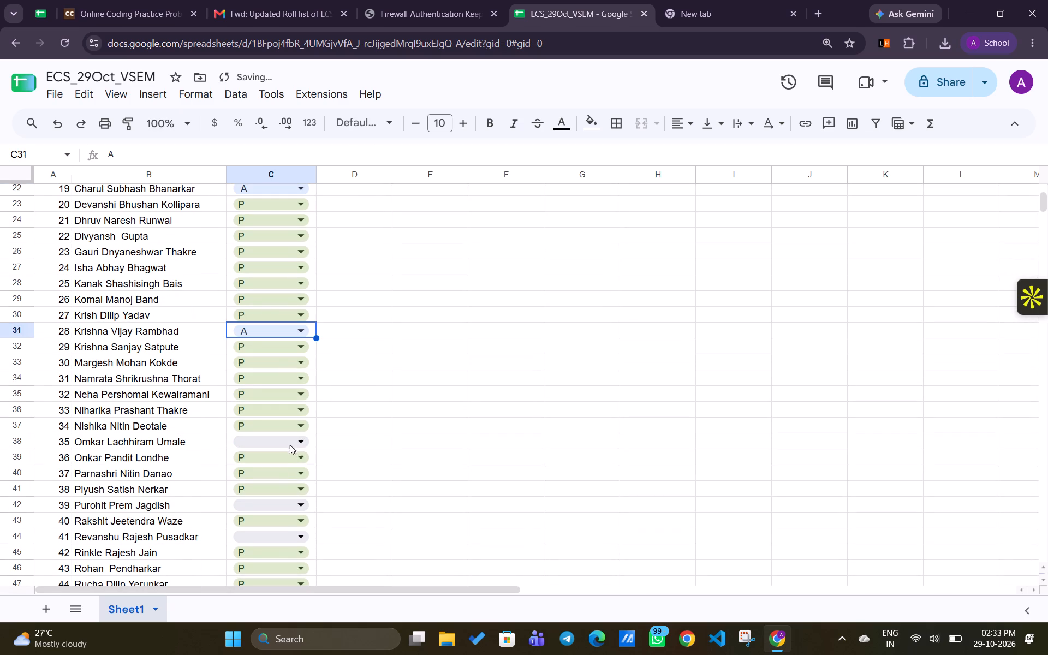
left_click(289, 441)
left_click(305, 484)
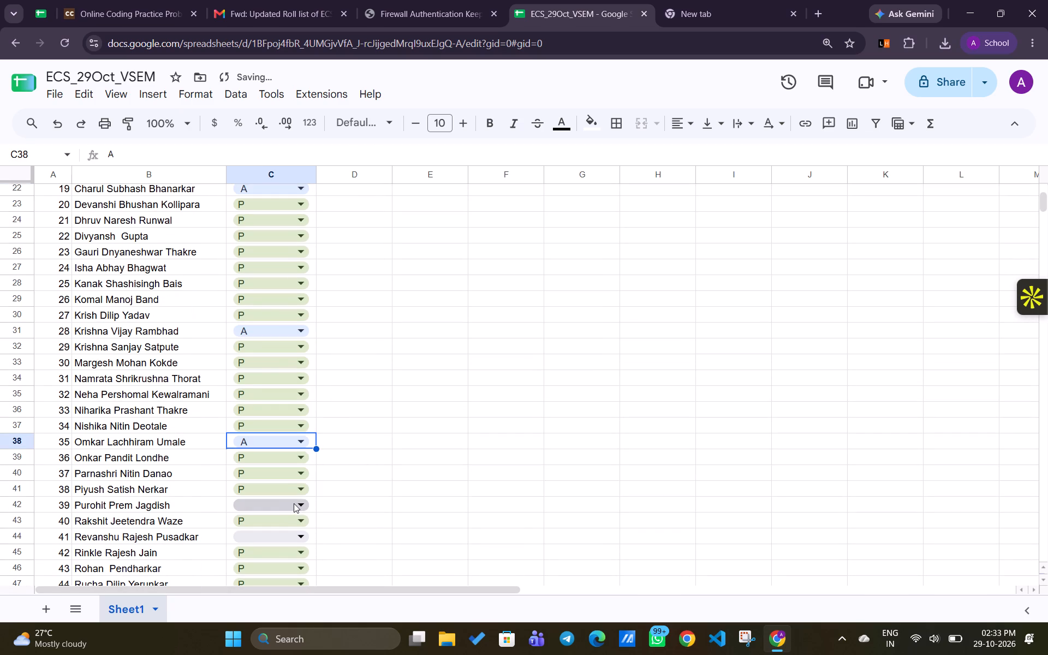
left_click(294, 503)
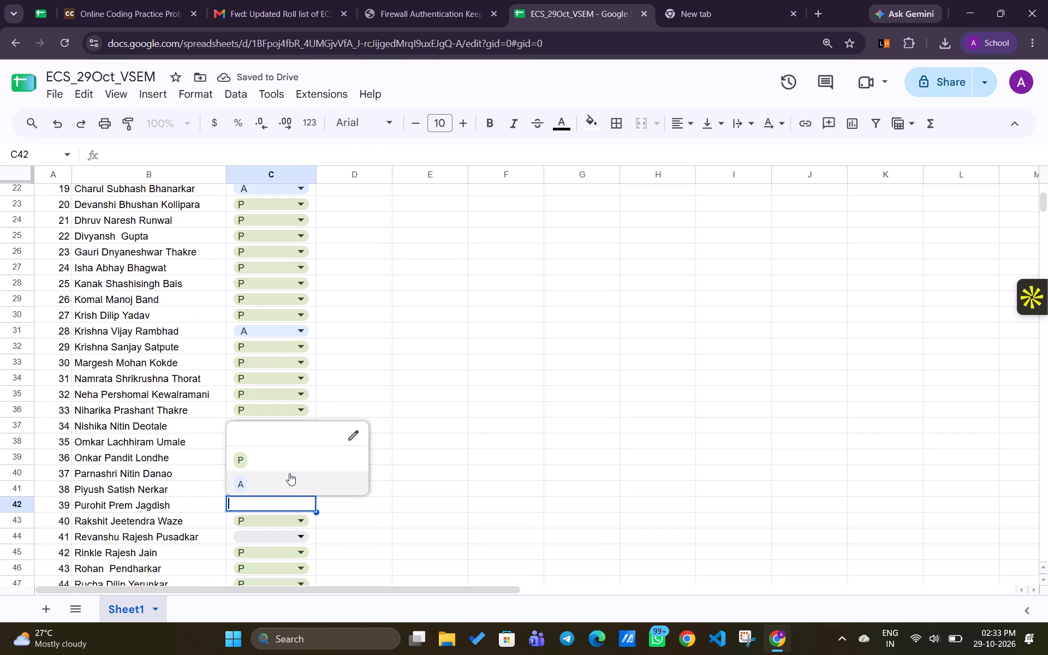
left_click(289, 473)
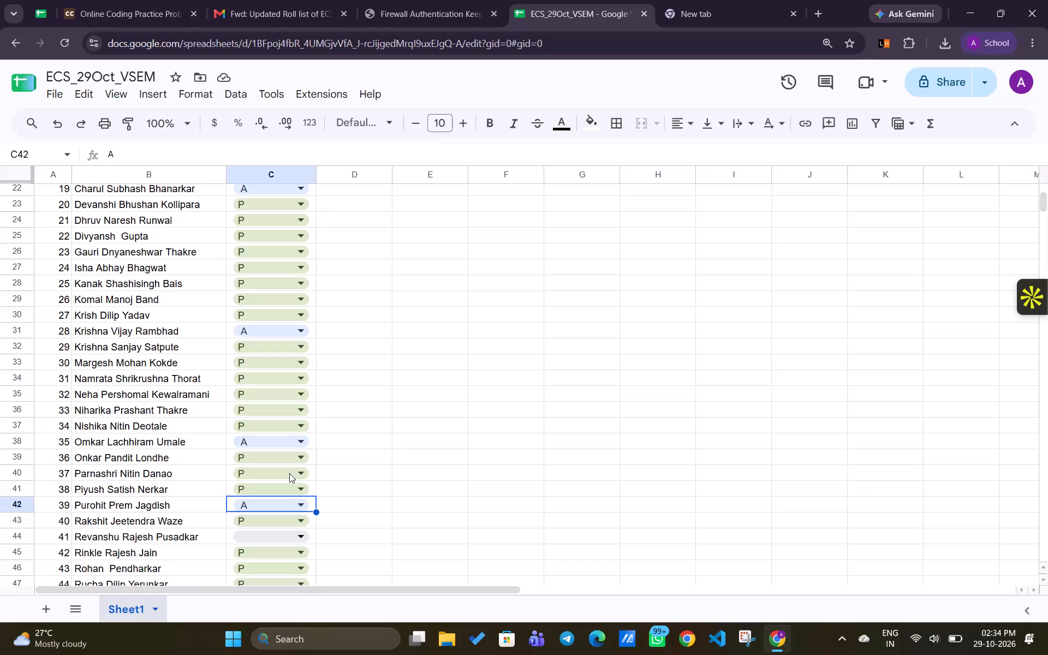
Look over the print preview of the attendance sheet and leave it without printing.
key("ctrl+p")
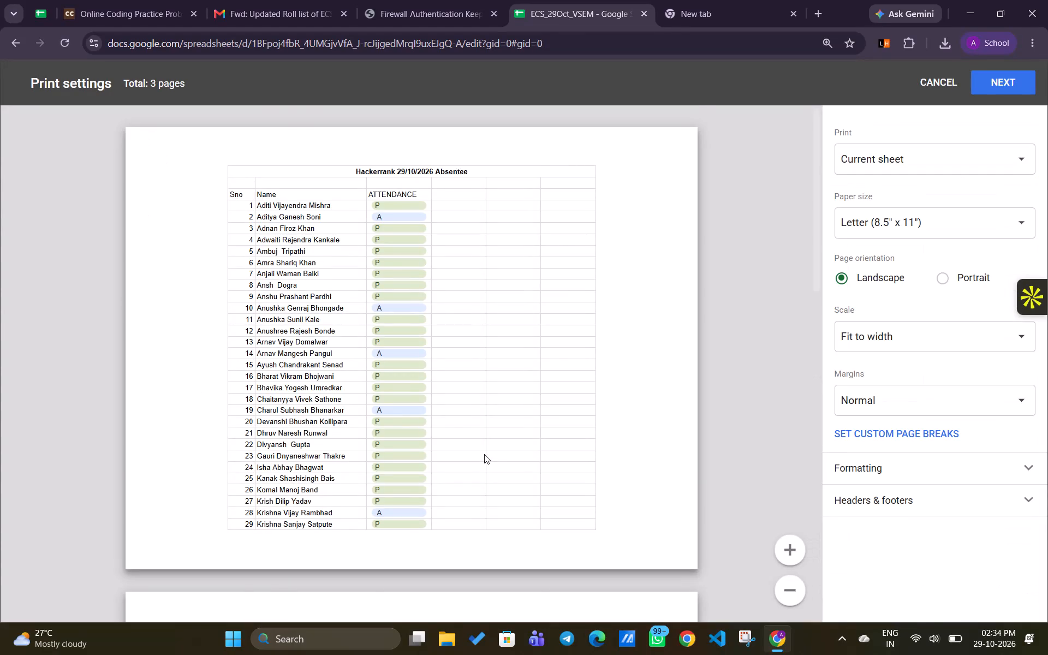
scroll(484, 454, "down", 11)
scroll(484, 454, "up", 8)
left_click(942, 82)
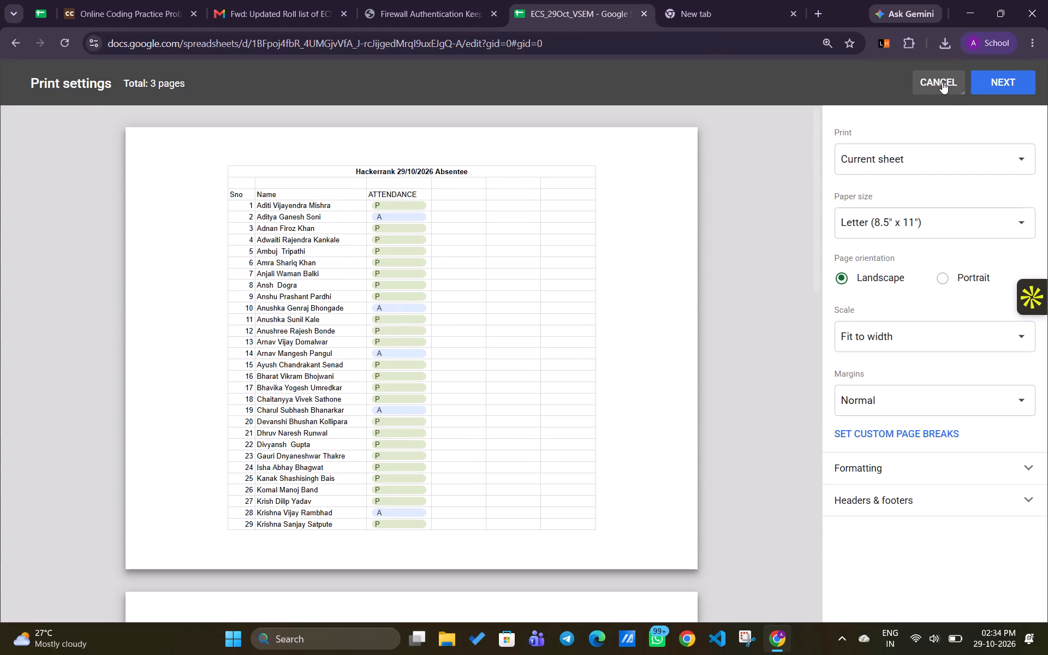
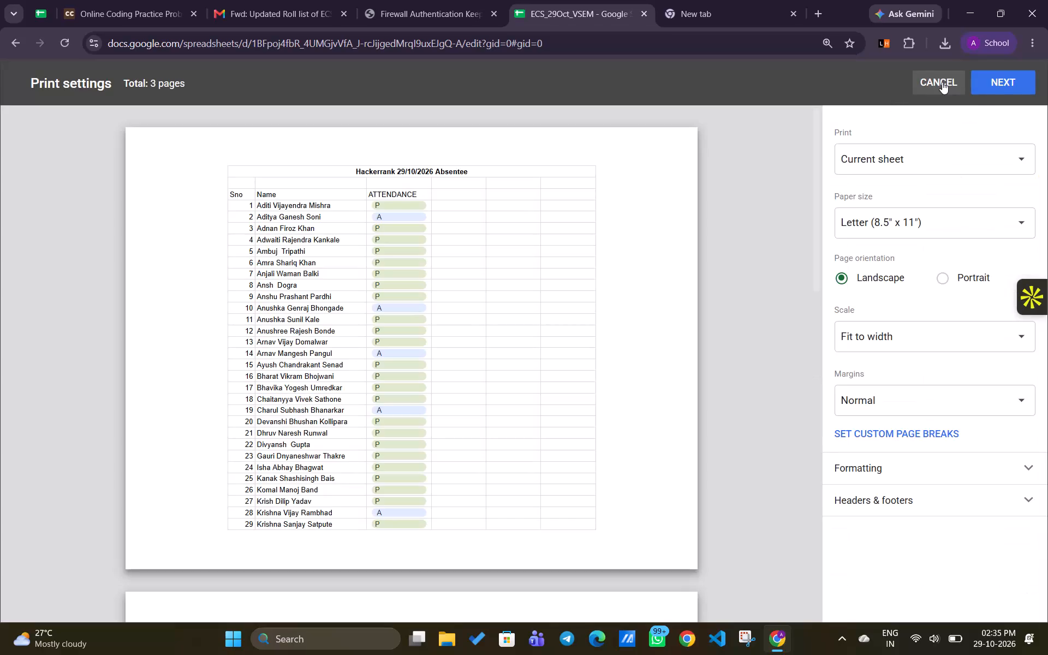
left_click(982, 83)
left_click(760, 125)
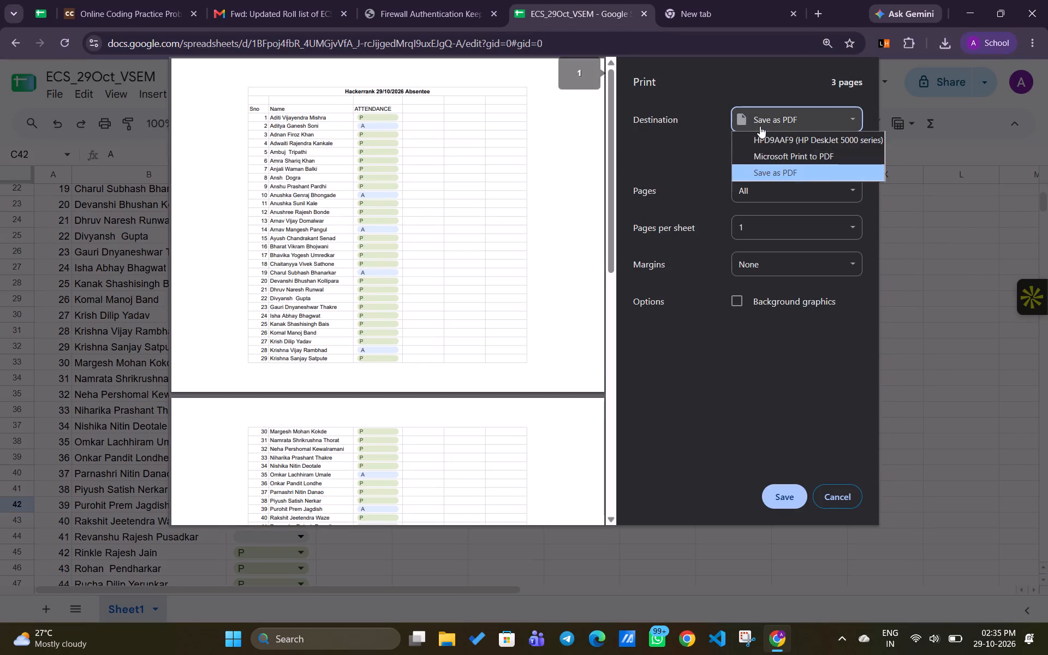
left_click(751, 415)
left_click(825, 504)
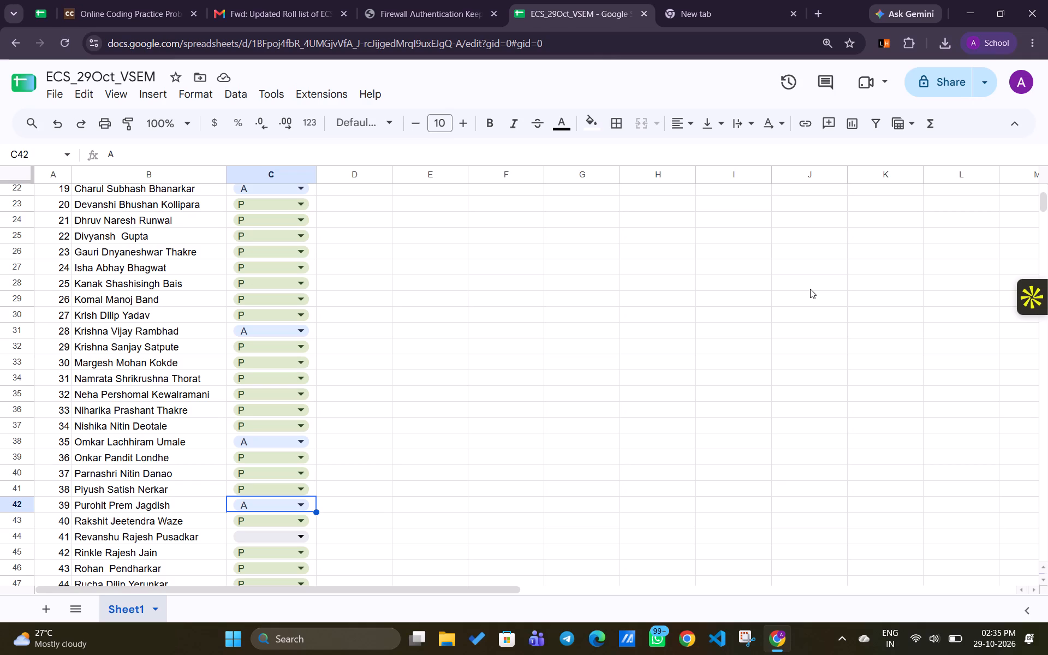
Mark serials 41 and 52 as A in the ATTENDANCE column.
left_click(278, 537)
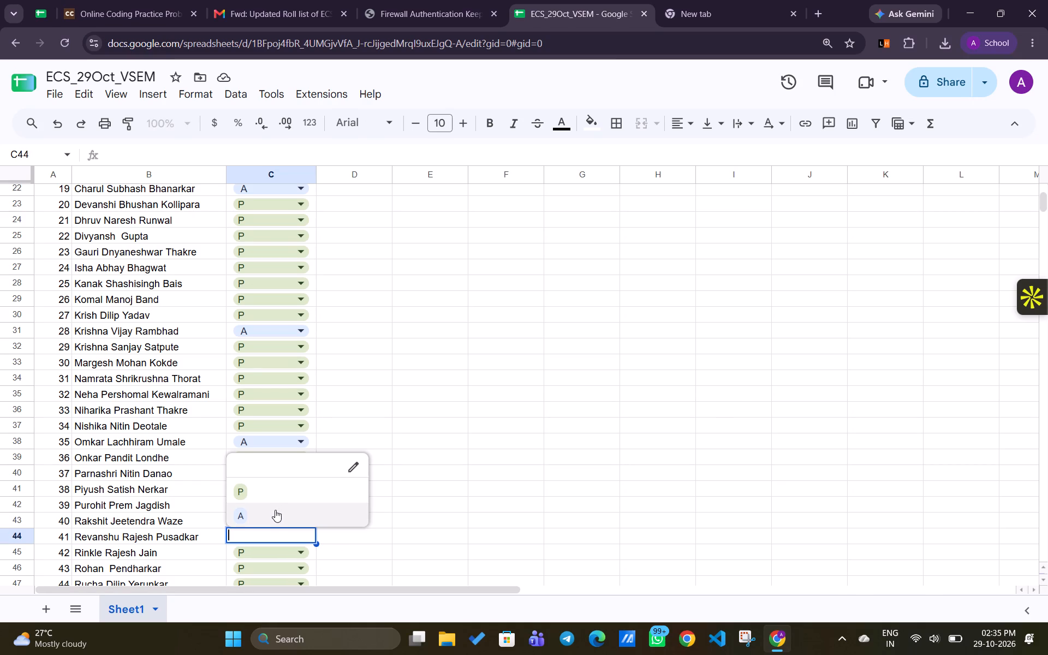
left_click(275, 510)
scroll(275, 510, "down", 5)
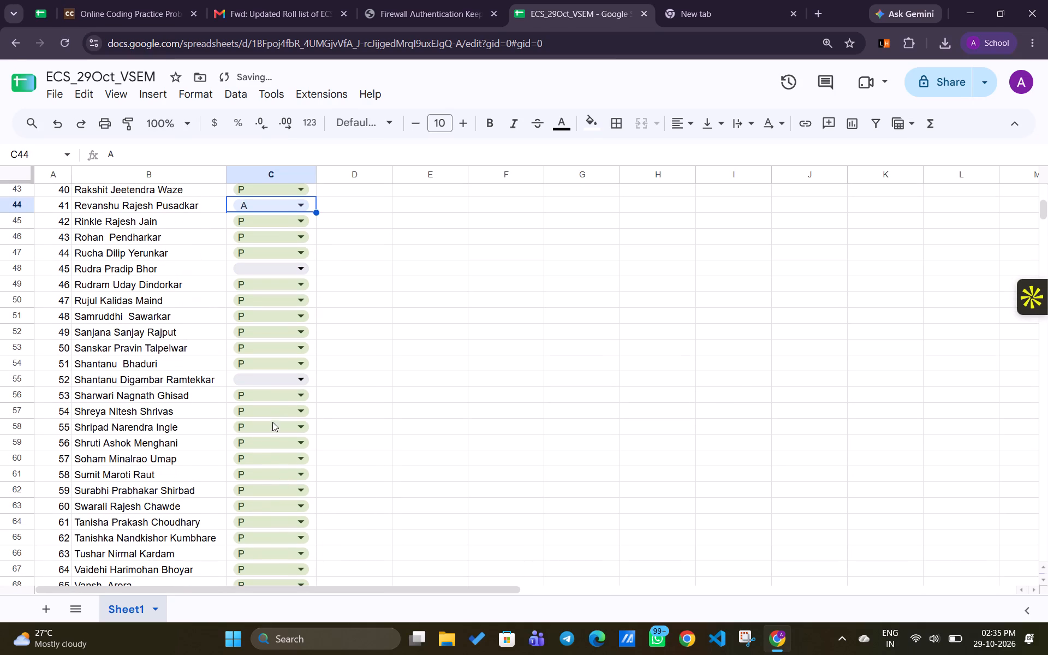
left_click(265, 382)
left_click(271, 424)
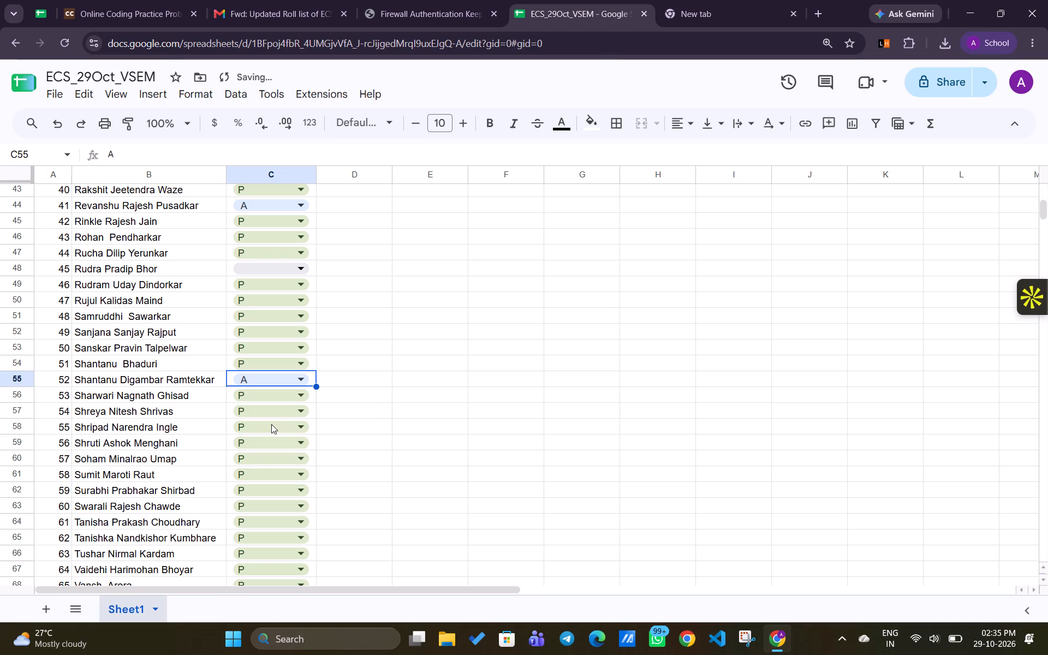
Change the sheet's title in row 1 to "Hackerrank 29/10/2026 Attendance: SECTION B".
scroll(271, 424, "down", 5)
scroll(271, 424, "up", 3)
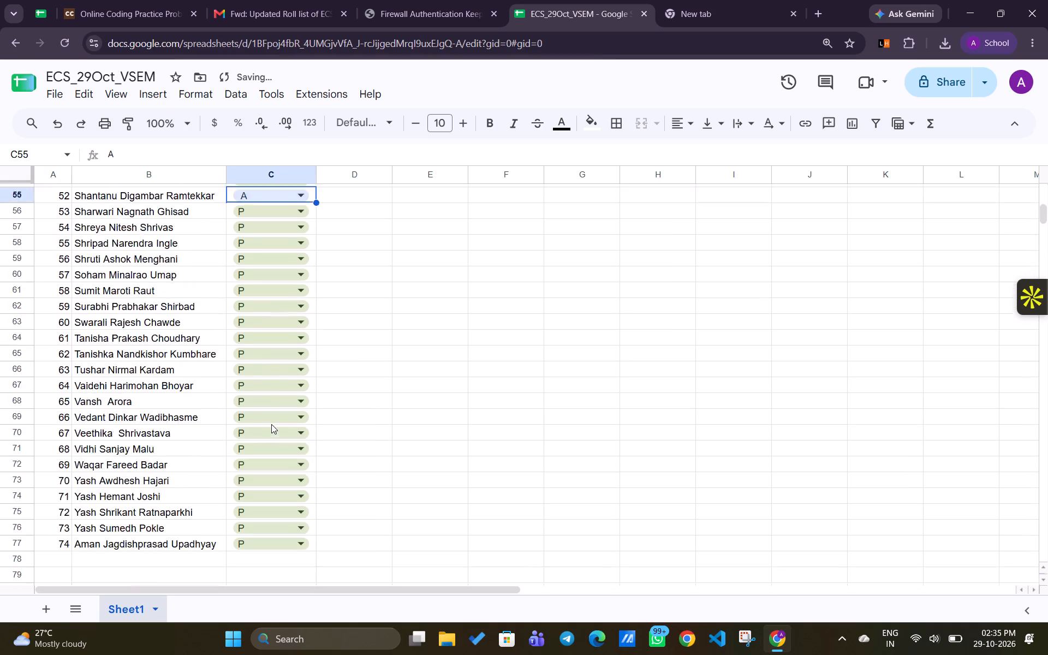
scroll(271, 424, "up", 9)
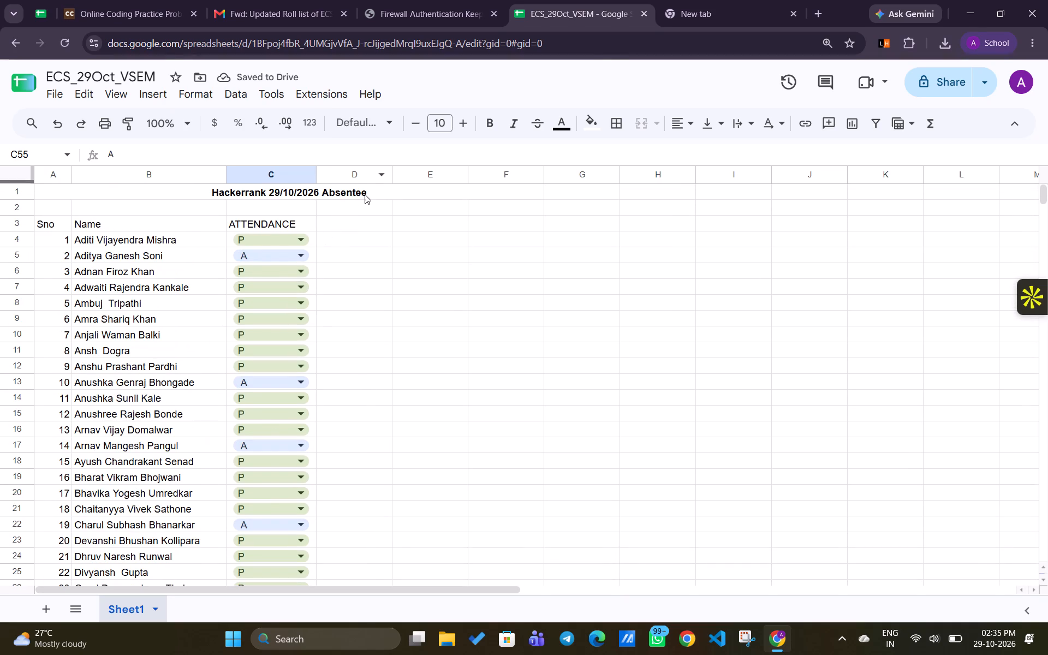
double_click(371, 187)
left_click(363, 192)
double_click(354, 190)
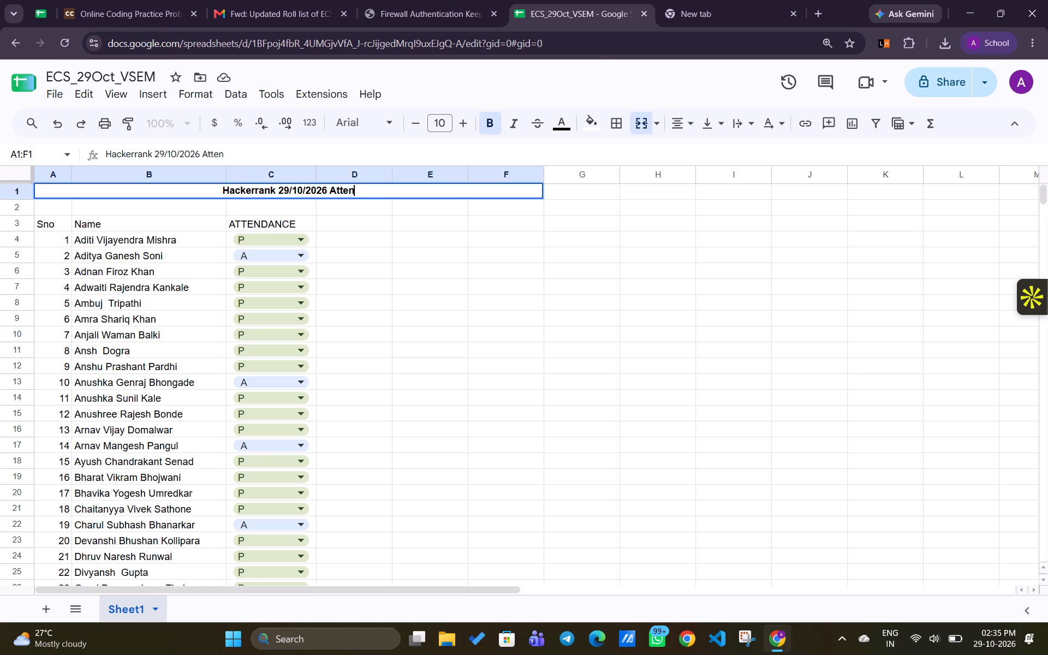
type("ance")
key("Return")
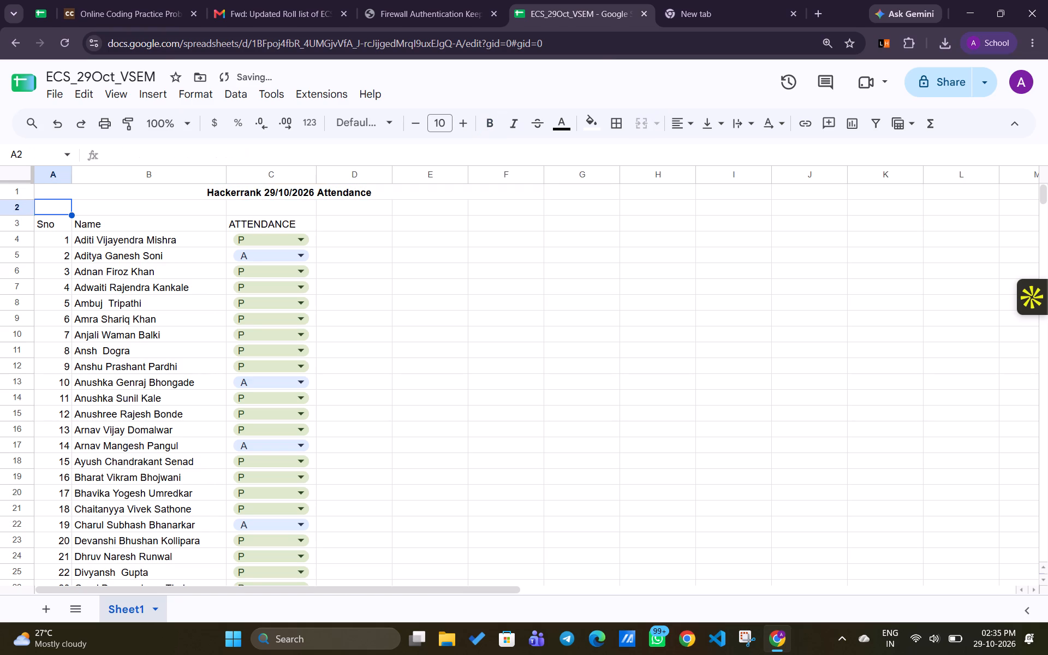
double_click(410, 190)
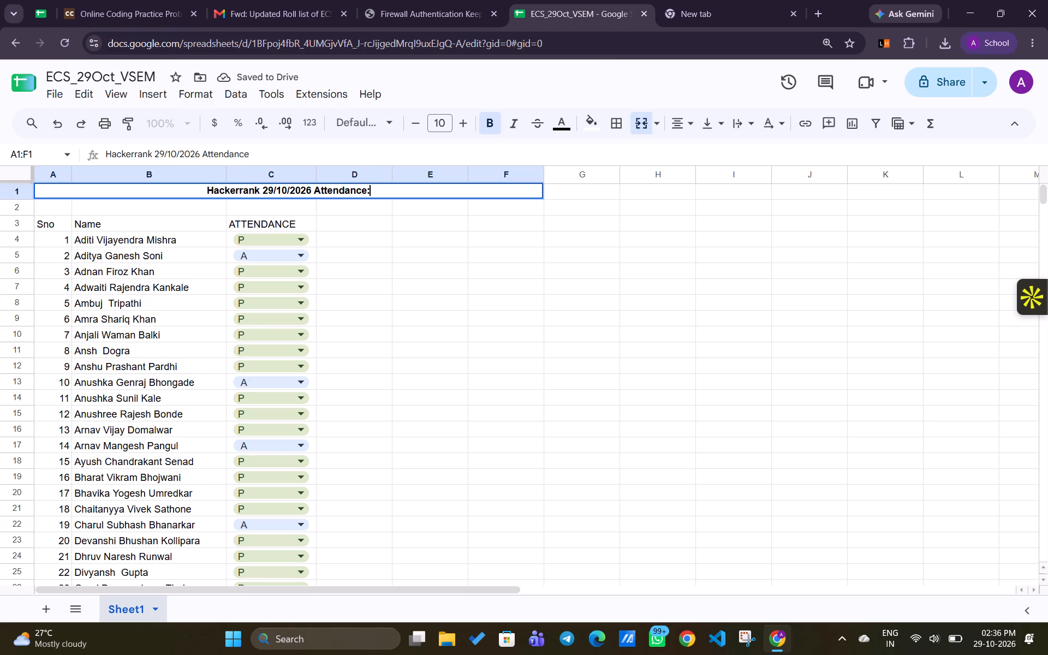
key("BackSpace")
key("BackSpace")
key("BackSpace")
type("ECTION B")
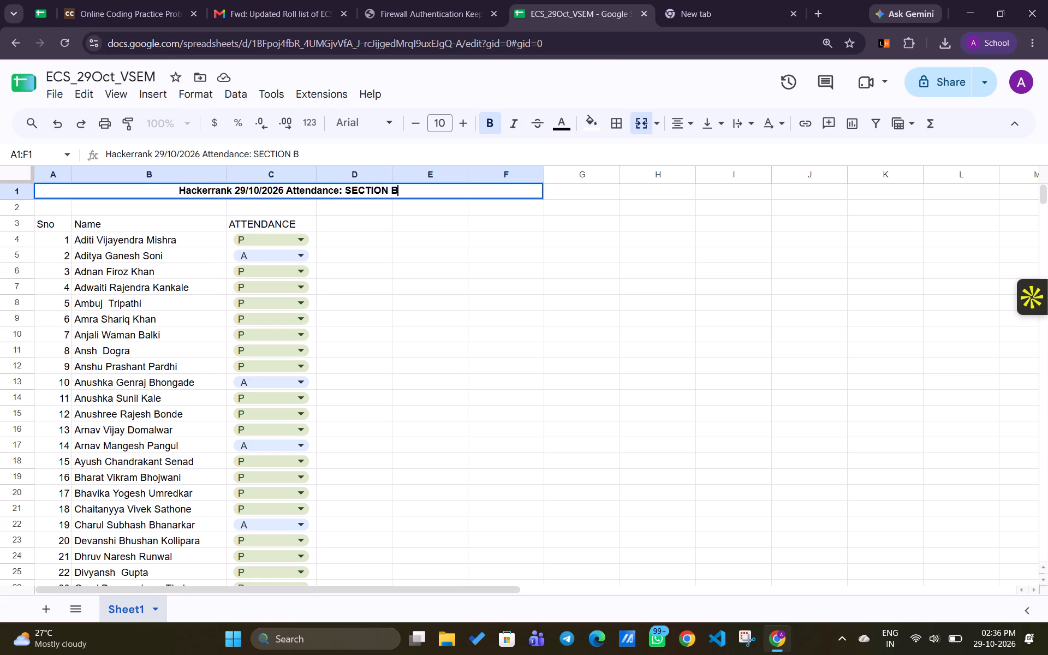
key("Return")
Copy the title into row 1 of a new second sheet and change its section to SECTION C.
left_click(406, 191)
key("ctrl+c")
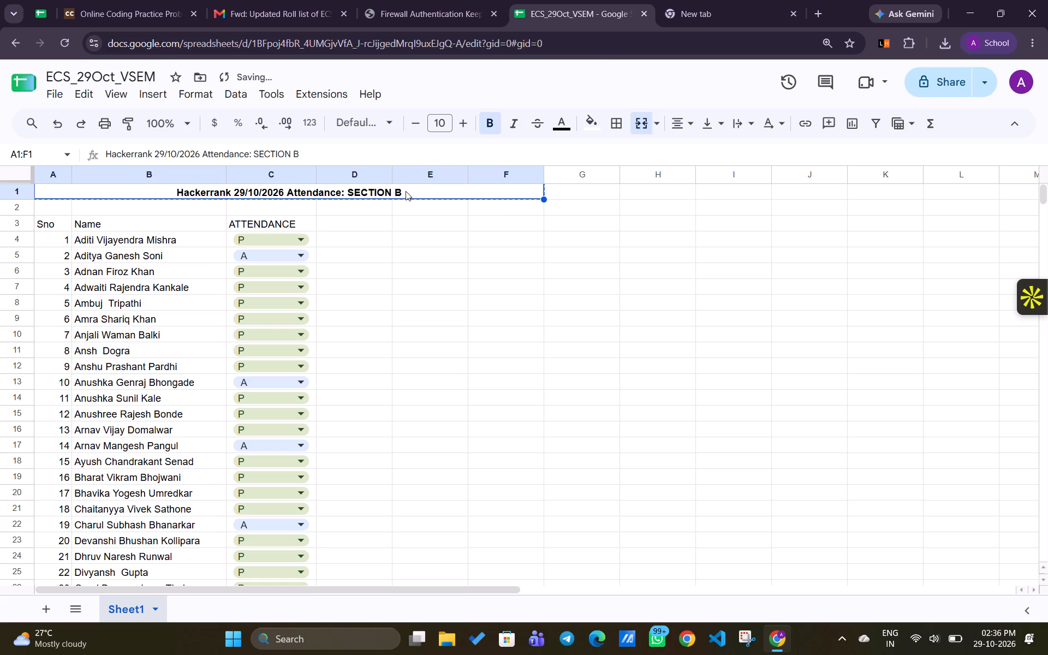
left_click(46, 613)
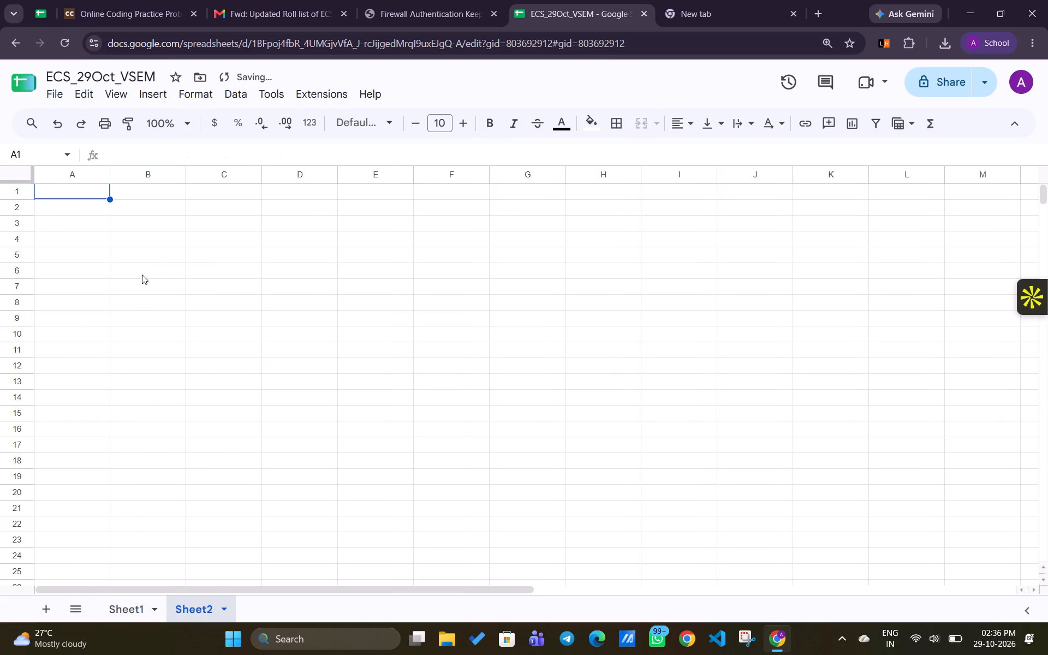
key("ctrl+v")
double_click(393, 190)
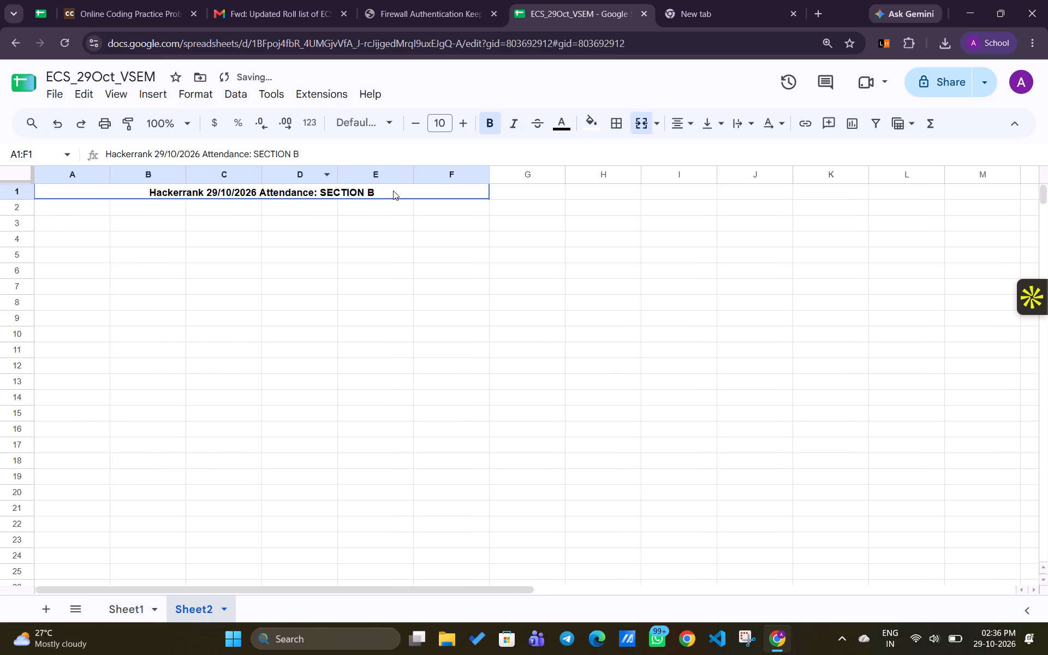
key("BackSpace")
key("c")
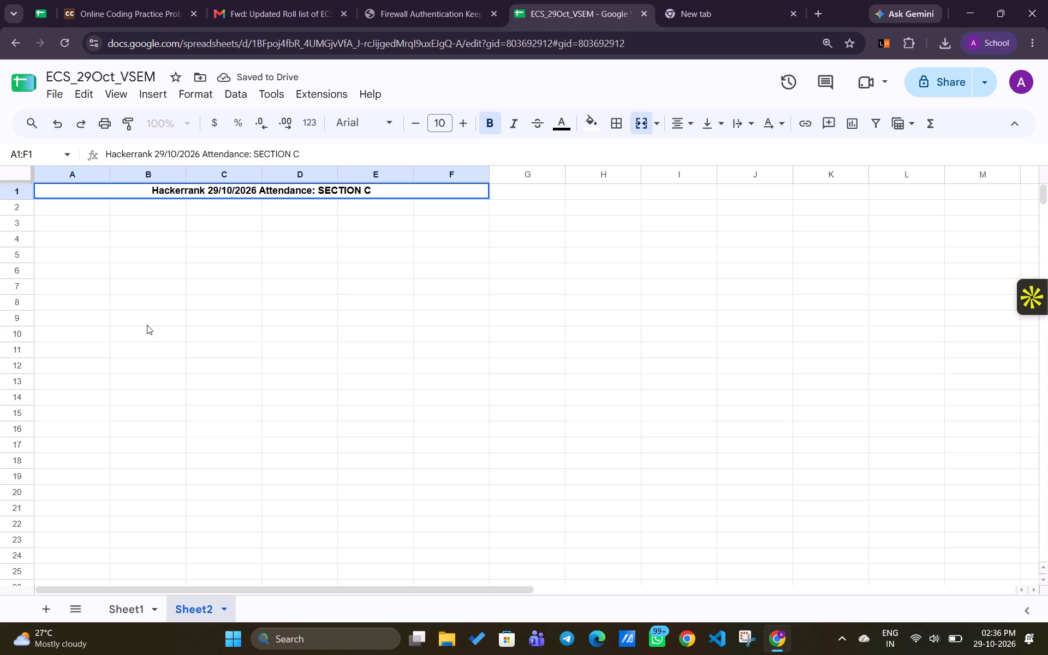
Rename Sheet1 as B and Sheet2 as C.
left_click(130, 608)
right_click(130, 608)
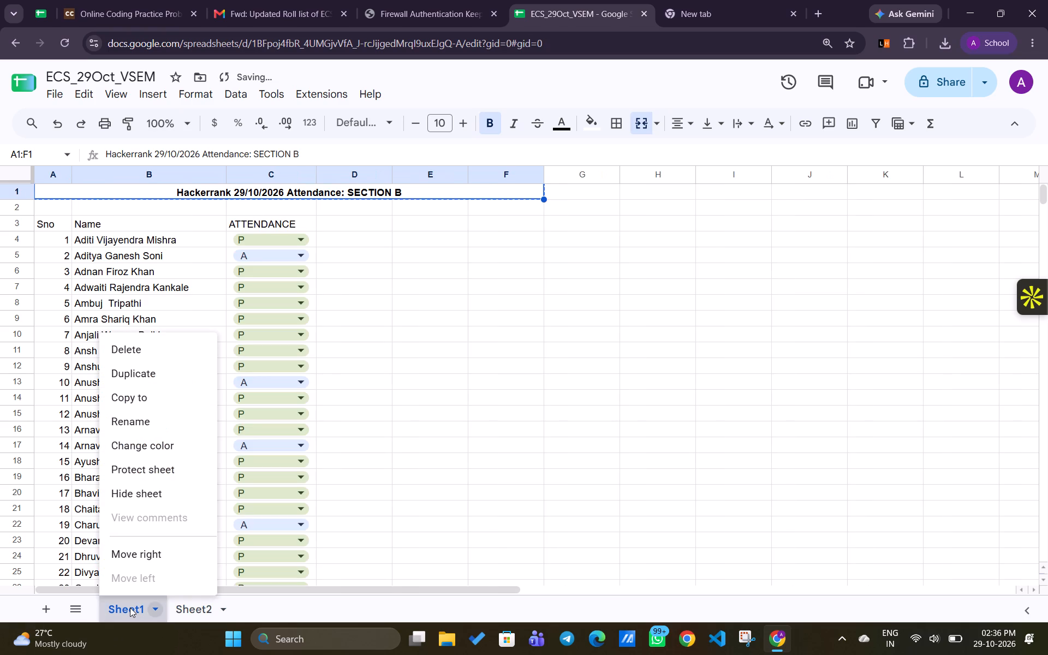
left_click(158, 421)
key("b")
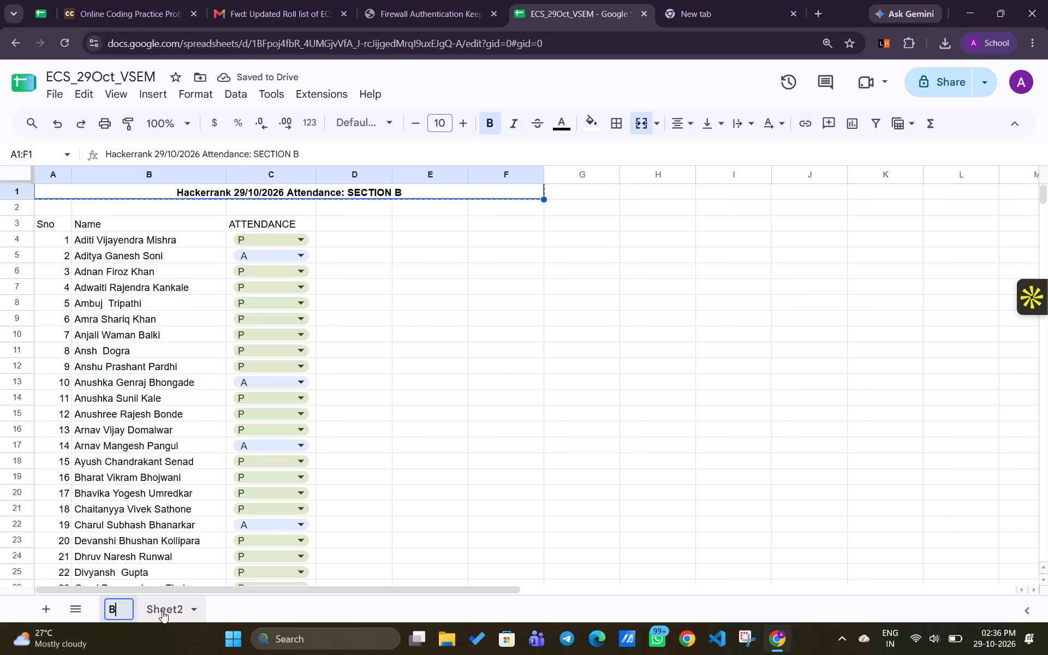
left_click(162, 609)
right_click(162, 609)
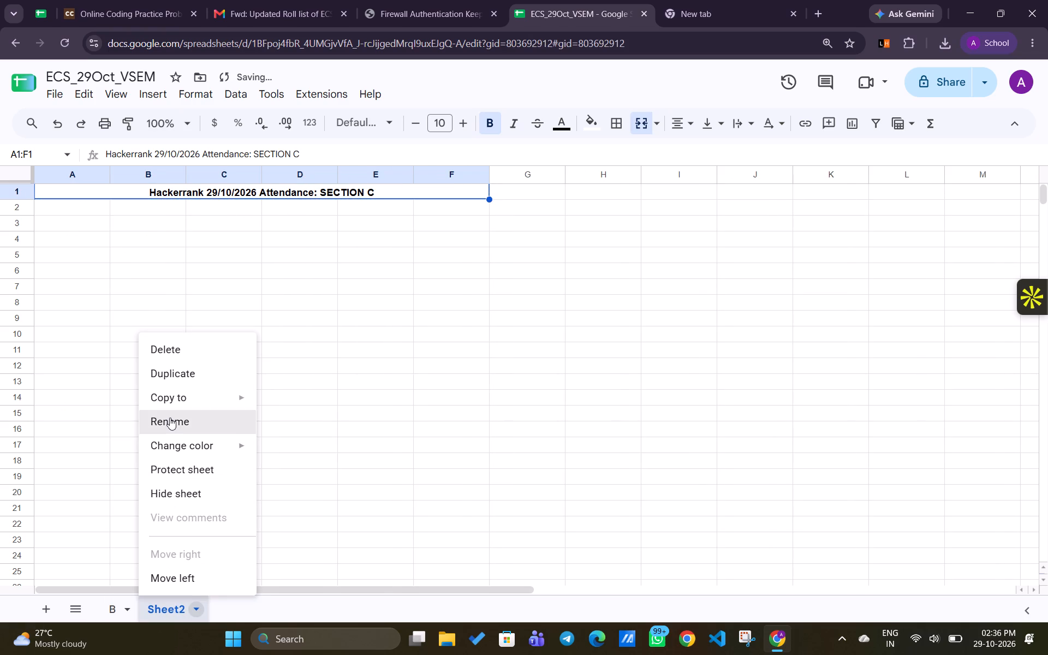
left_click(170, 418)
key("c")
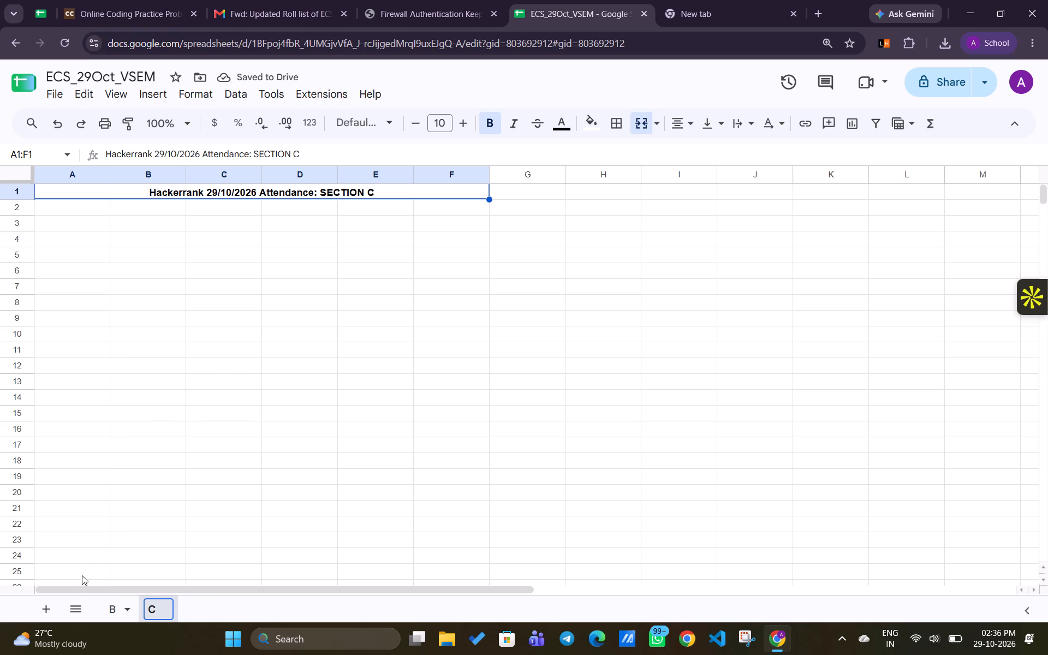
Add a third sheet and rename it D.
left_click(51, 600)
left_click(219, 610)
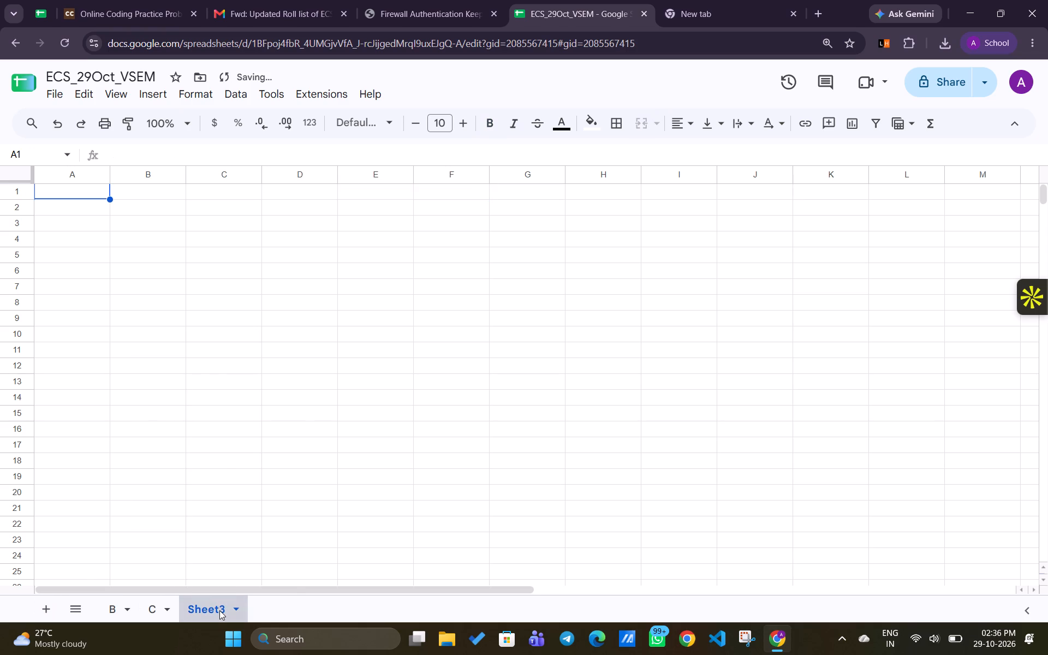
right_click(219, 610)
left_click(204, 414)
key("d")
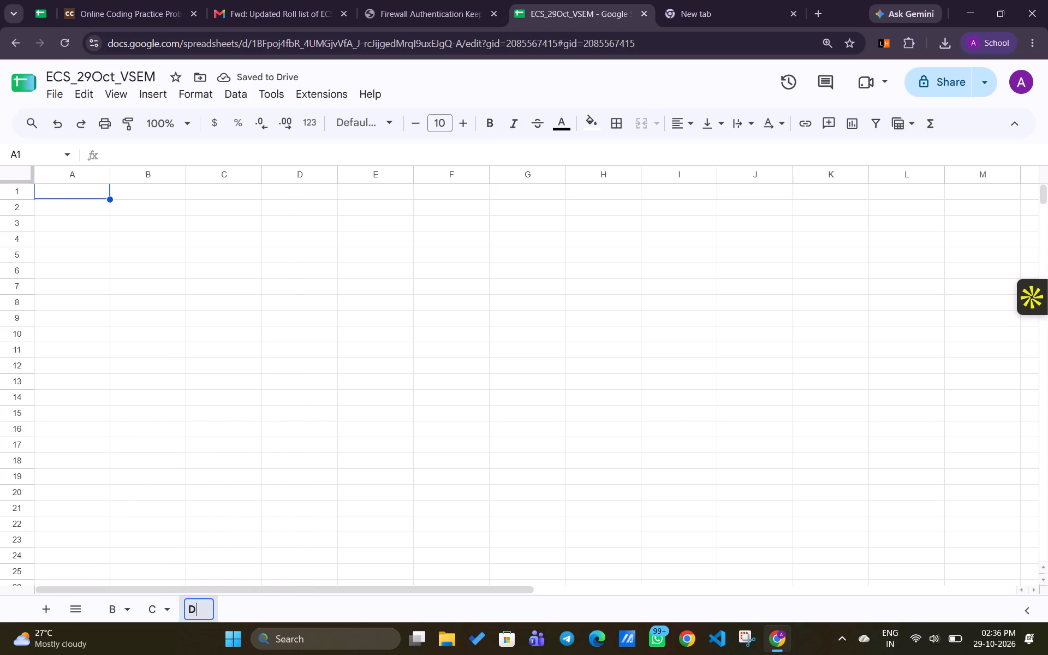
Add a fourth sheet, move it ahead of sheet B and rename it A.
key("Return")
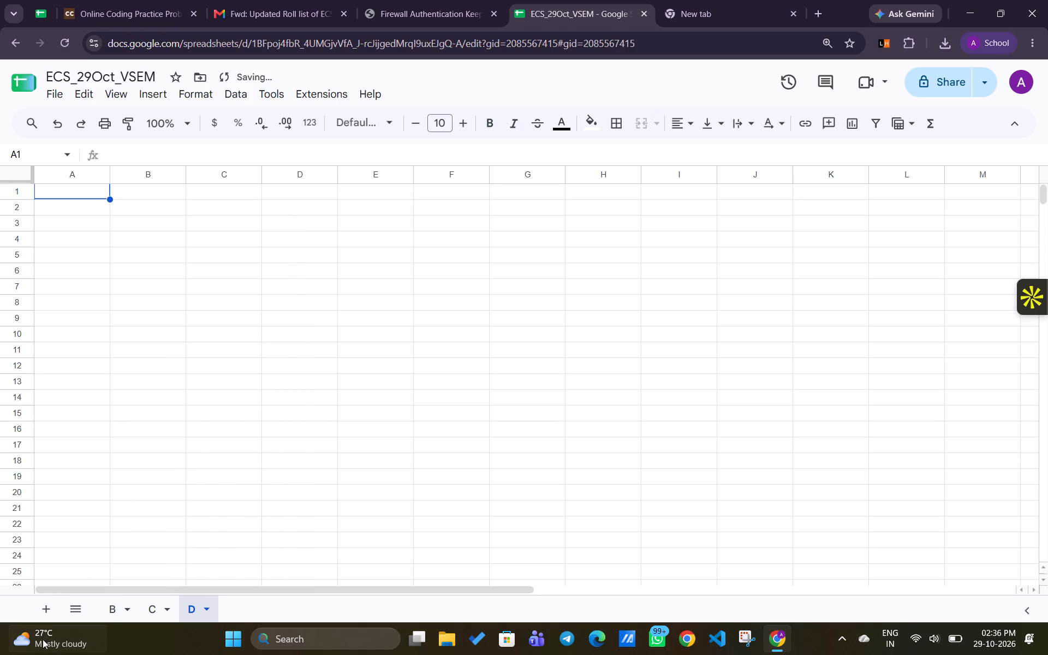
left_click(46, 610)
left_click_drag(237, 607, 88, 600)
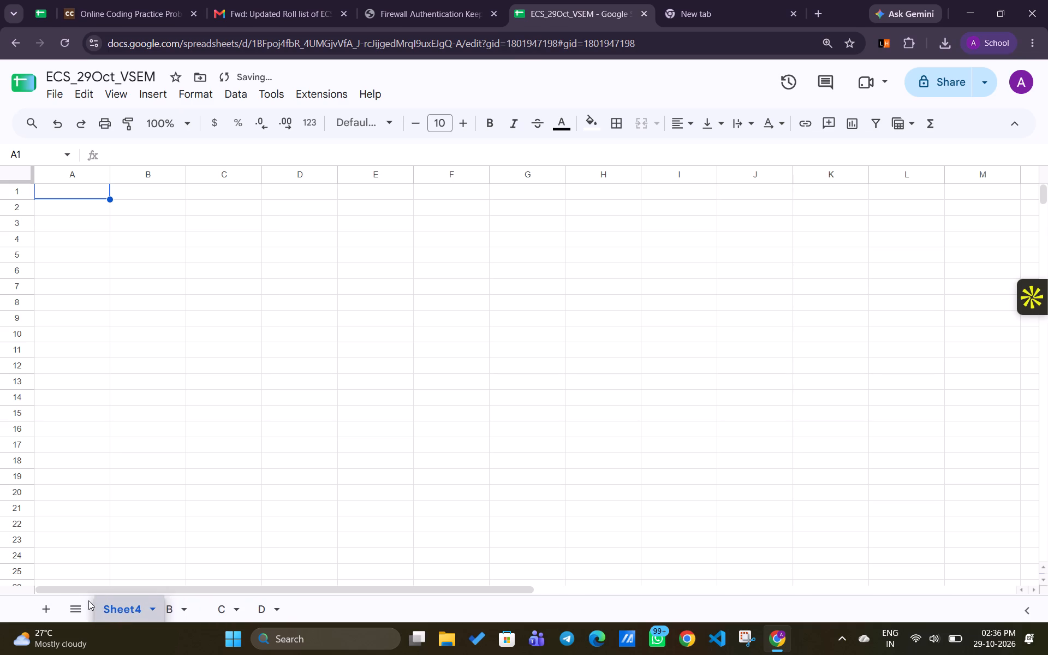
left_click_drag(88, 600, 92, 600)
right_click(103, 602)
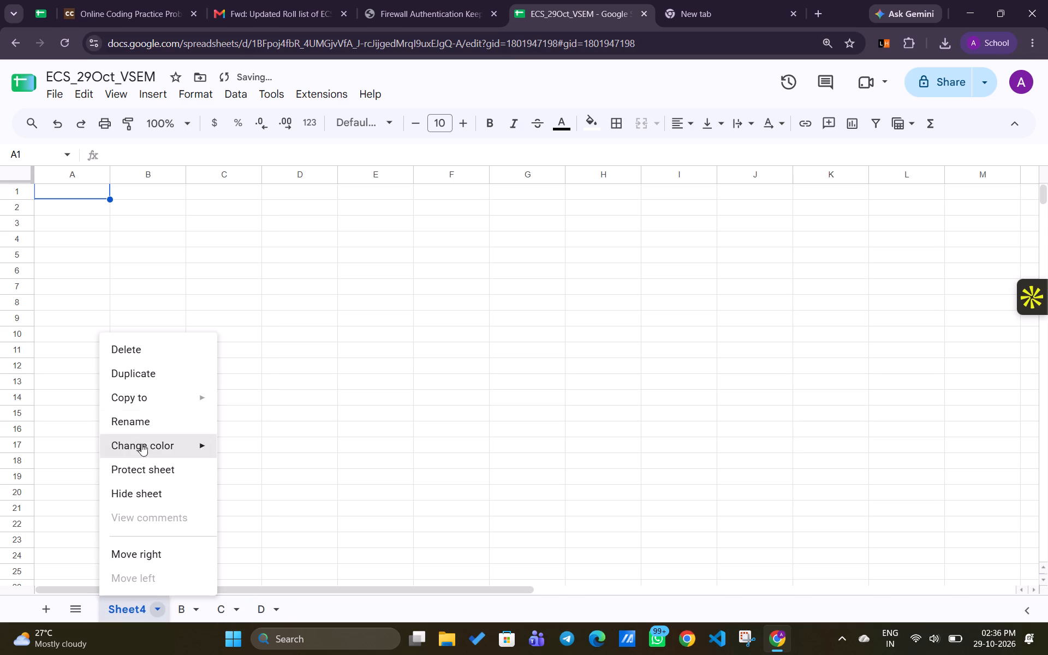
left_click(141, 418)
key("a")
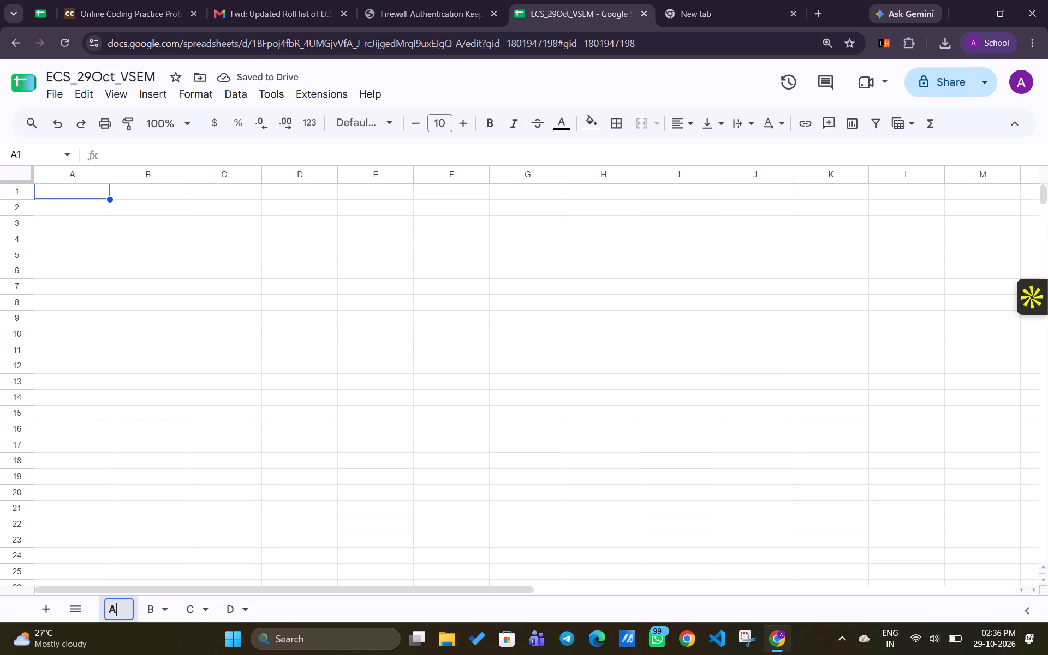
key("Return")
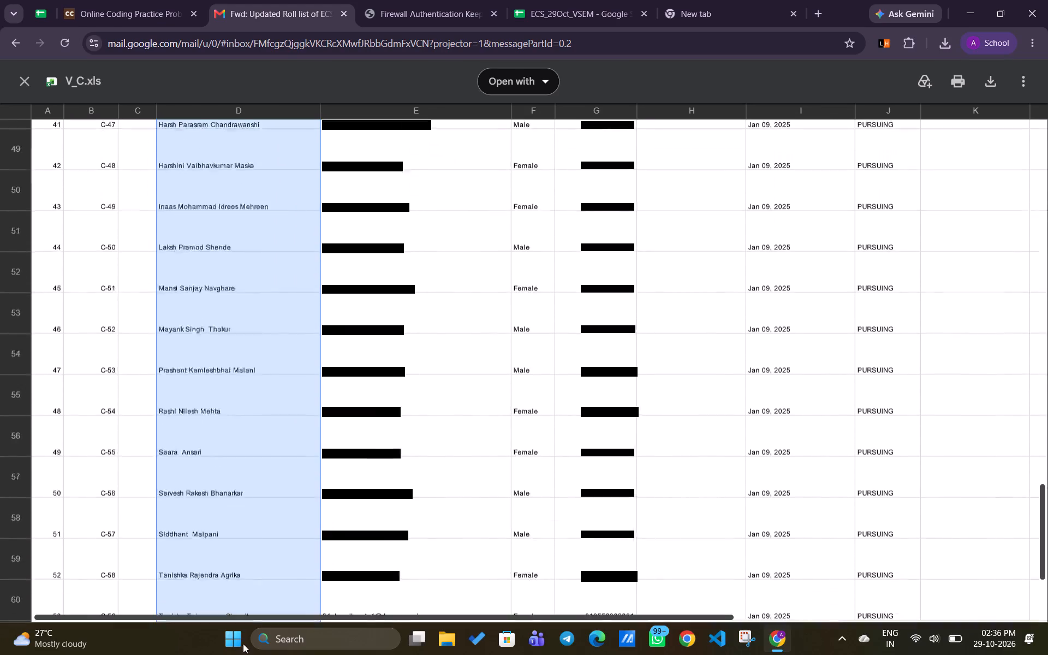
In the emailed V_C.xls roll list, extend the column D name selection down to serial 56 and copy it.
left_click_drag(243, 644, 230, 598)
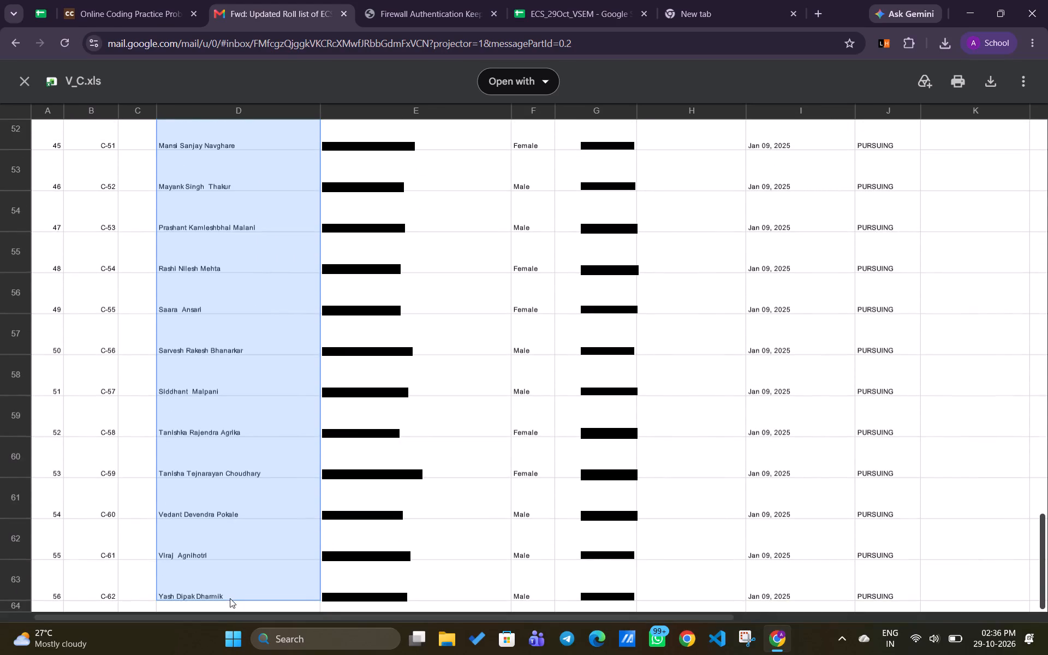
scroll(235, 483, "down", 7)
key("ctrl+c")
Return to the ECS_29Oct_VSEM spreadsheet and enter the headings Sno, Name and Attendance in row 3 of sheet C, following sheet B's layout.
left_click(603, 0)
scroll(171, 343, "up", 8)
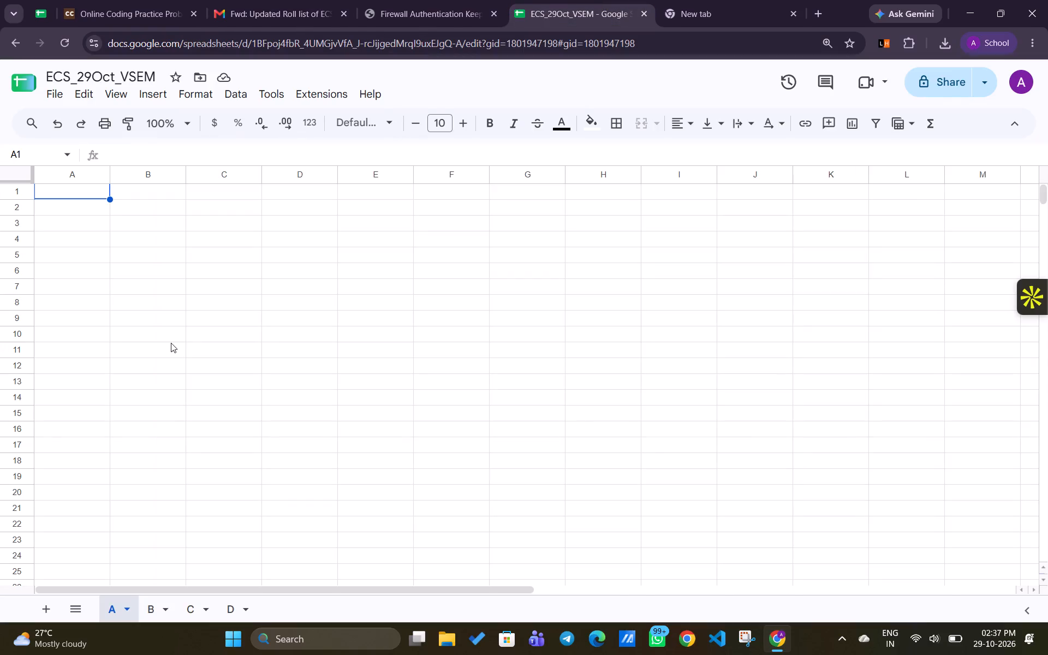
scroll(171, 343, "up", 8)
left_click(162, 606)
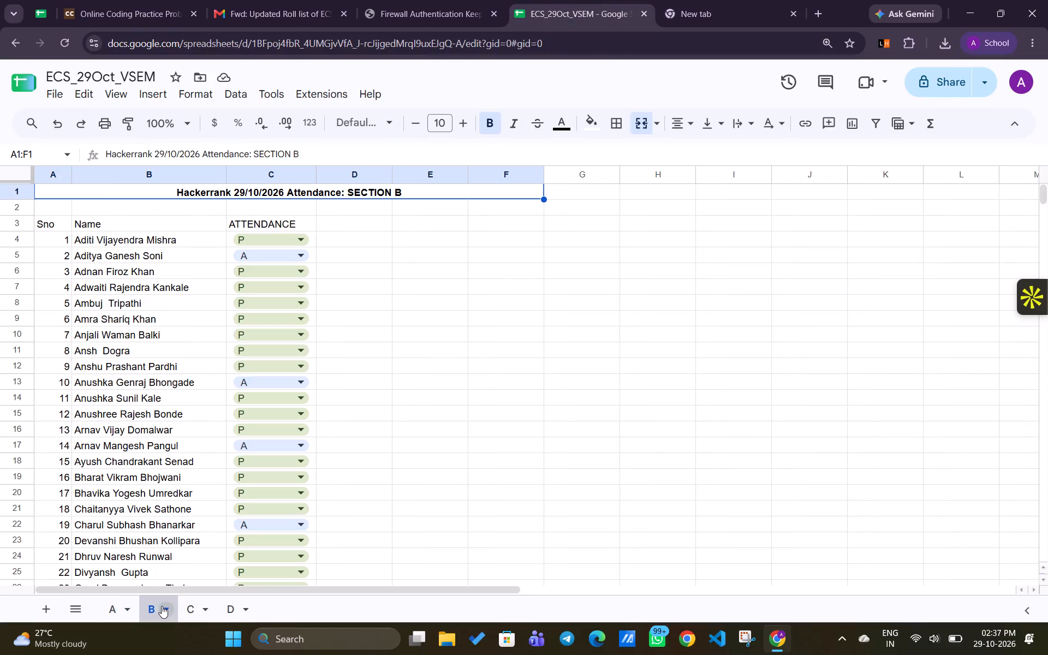
left_click(201, 610)
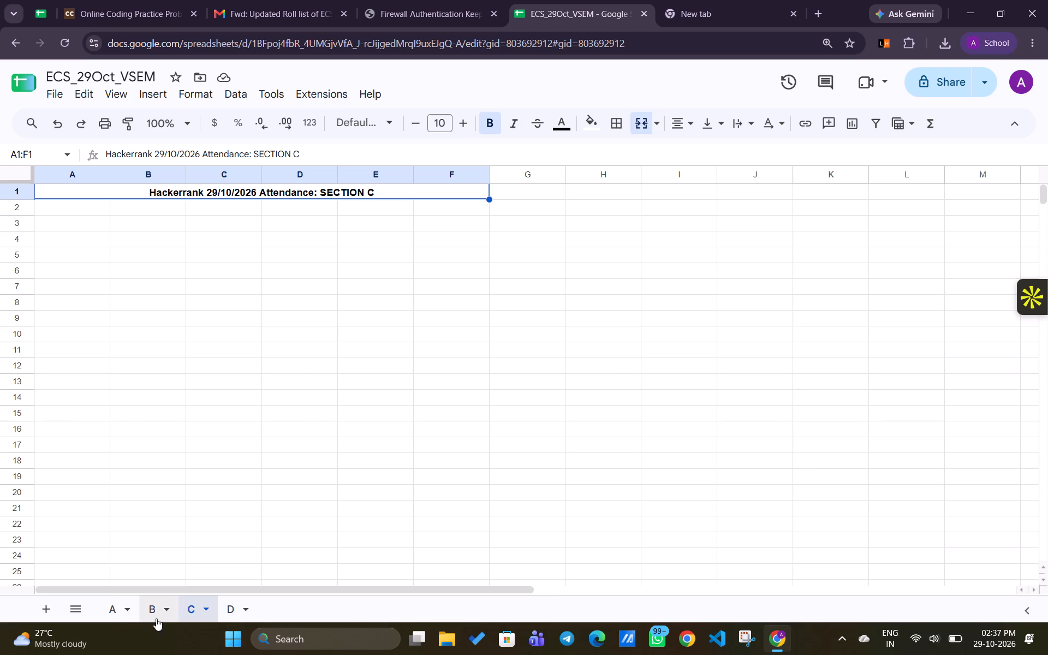
left_click(154, 613)
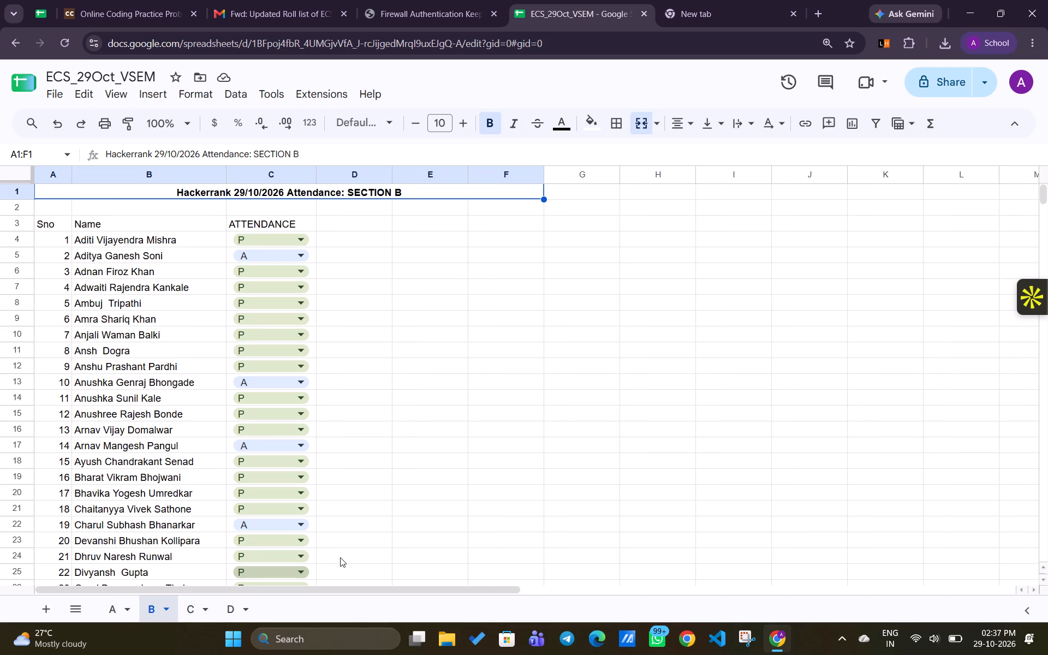
left_click(204, 606)
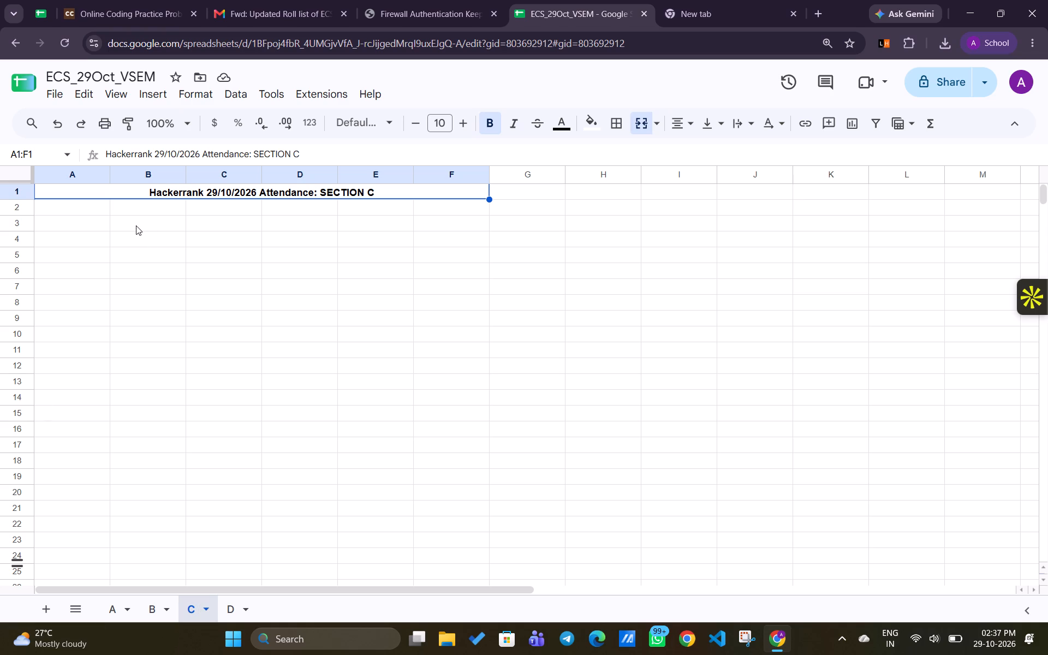
left_click(84, 227)
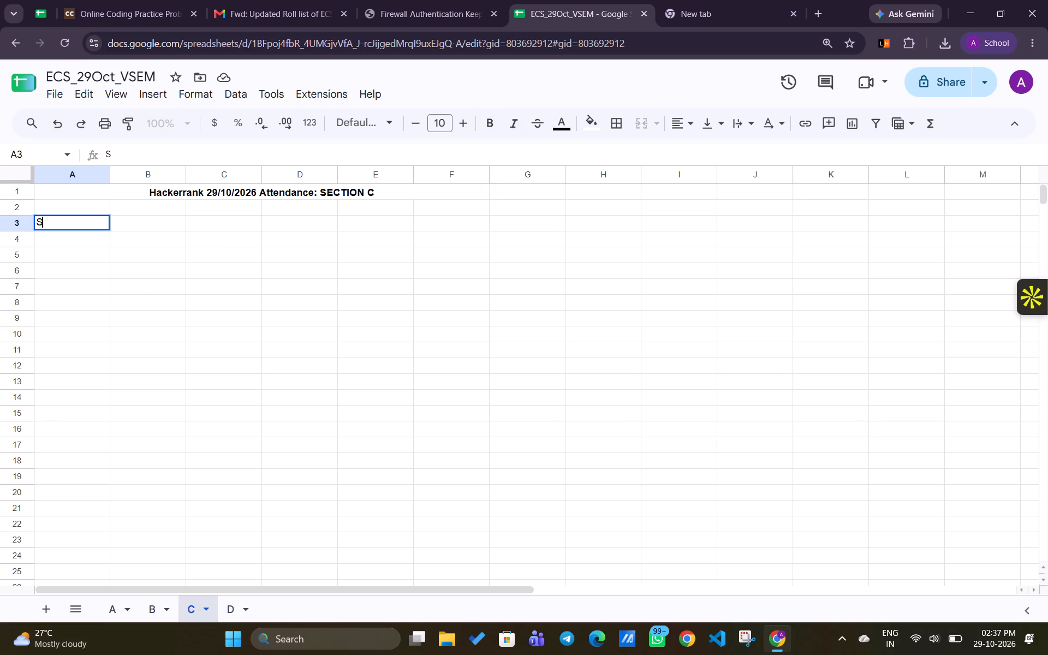
key("Return")
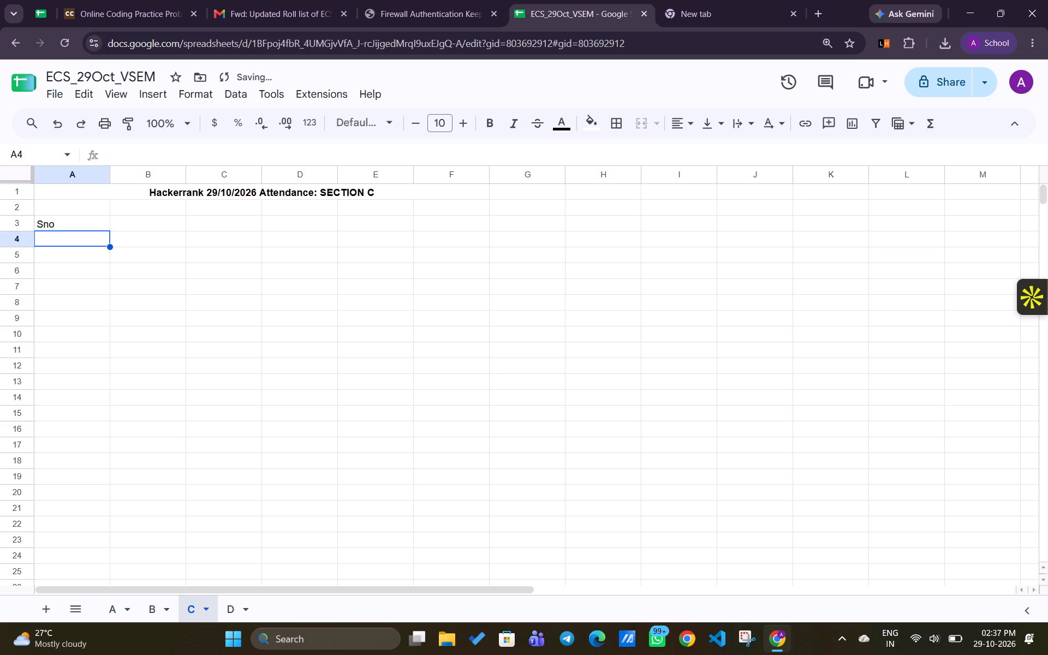
key("Up")
key("Right")
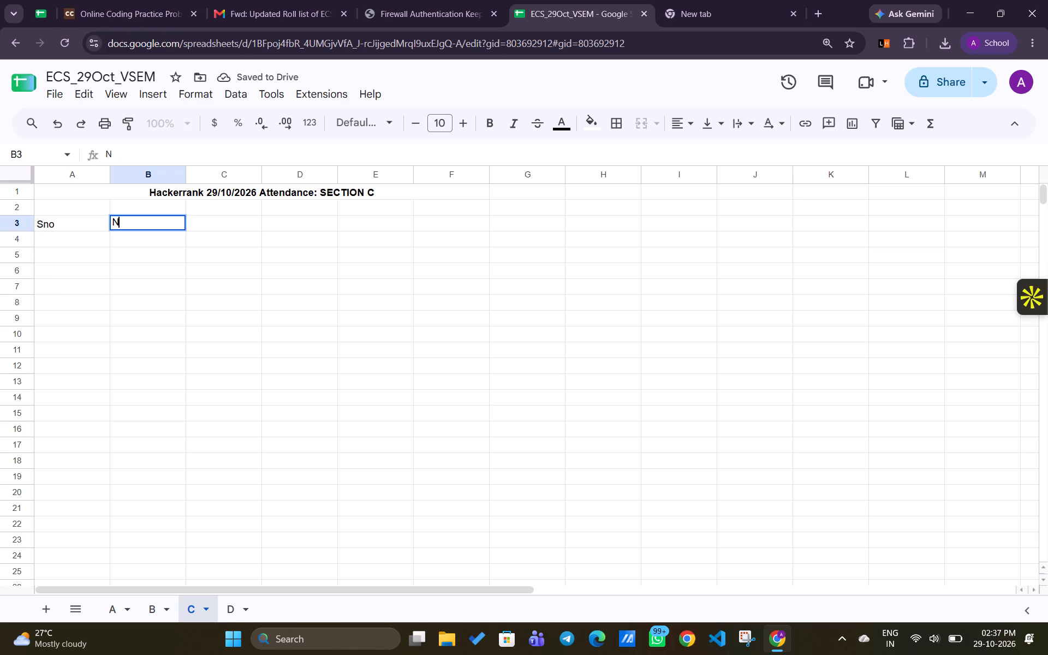
key("Return")
key("Up")
key("Right")
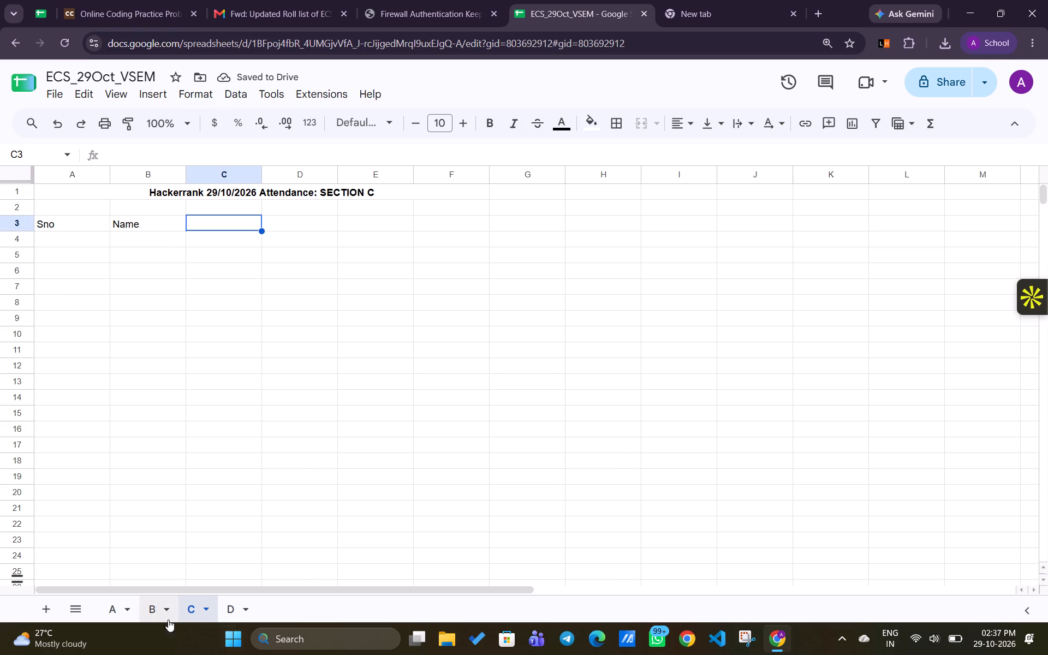
left_click(154, 610)
left_click(182, 606)
type("ttendance")
key("Return")
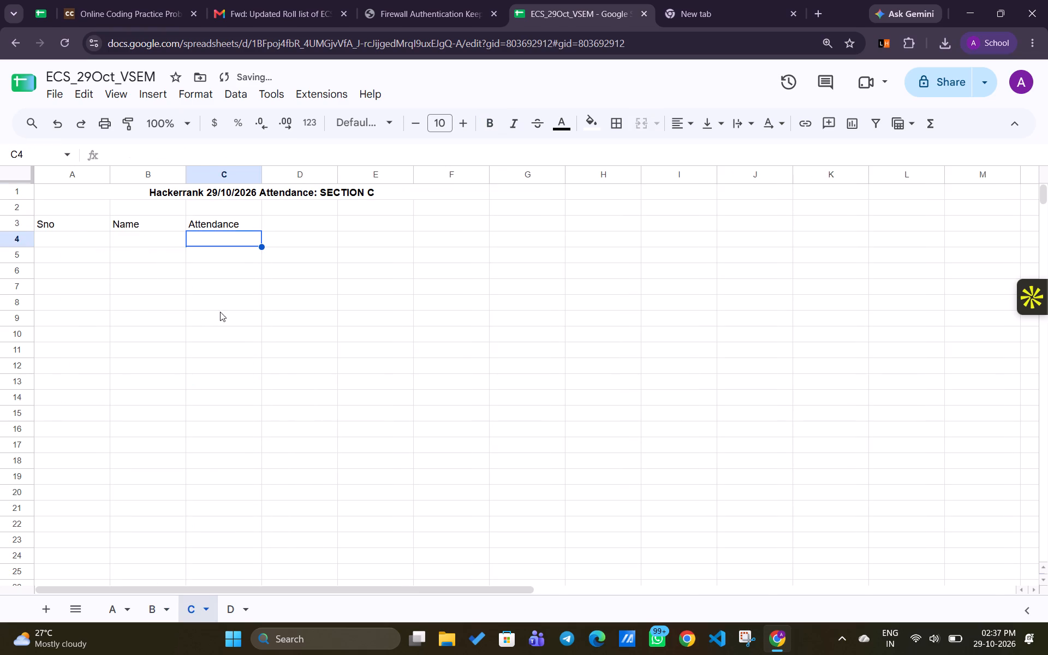
Narrow column A of sheet C to roughly fit the Sno heading.
left_click(70, 179)
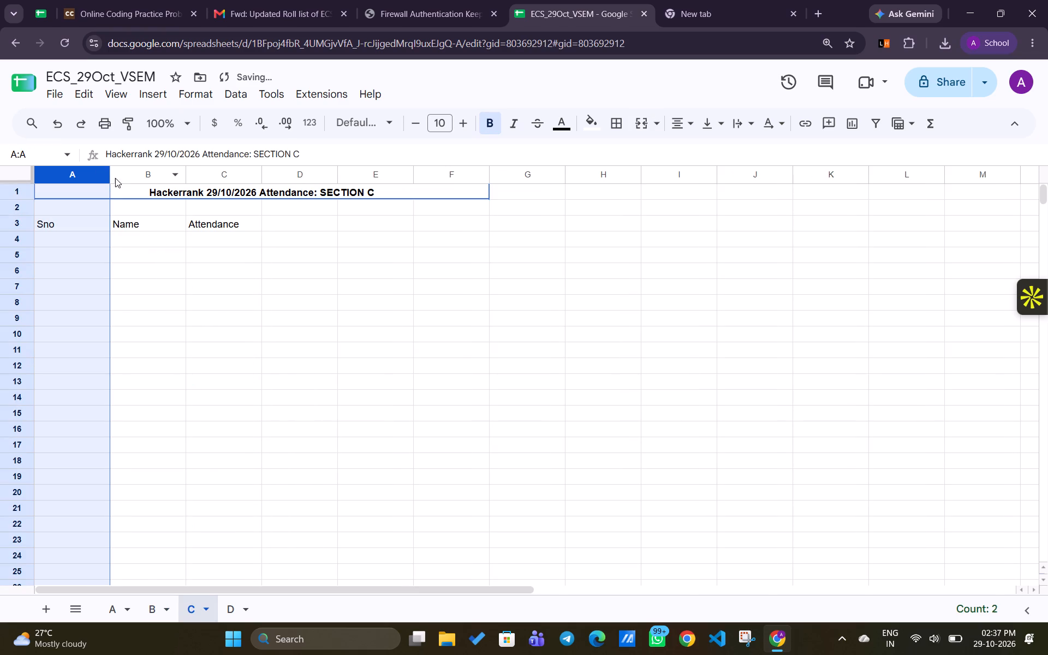
left_click(114, 177)
left_click(82, 172)
left_click_drag(109, 175, 73, 169)
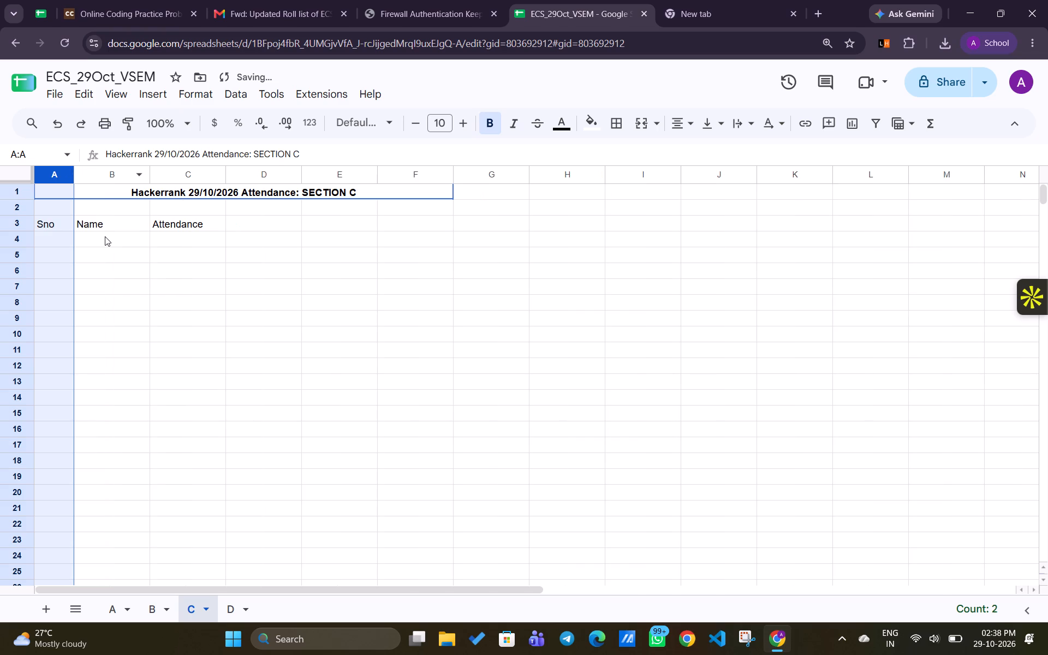
Paste the copied student names into sheet C's Name column, starting at cell B4.
left_click(105, 236)
key("ctrl+v")
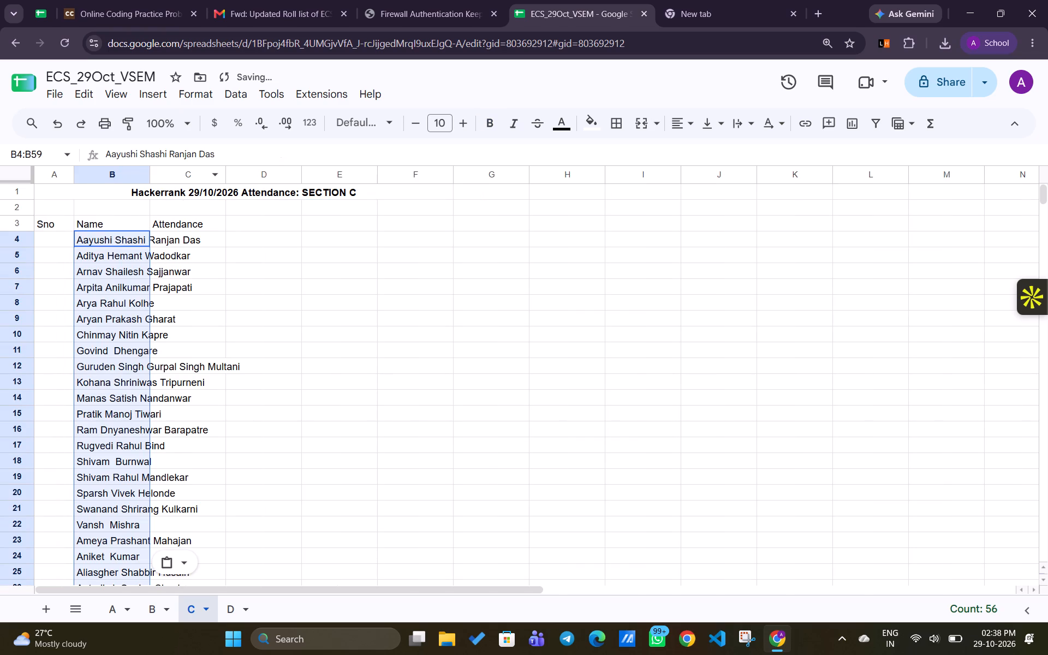
Widen column B of sheet C until the longest student name fits inside it.
left_click(150, 611)
left_click(190, 611)
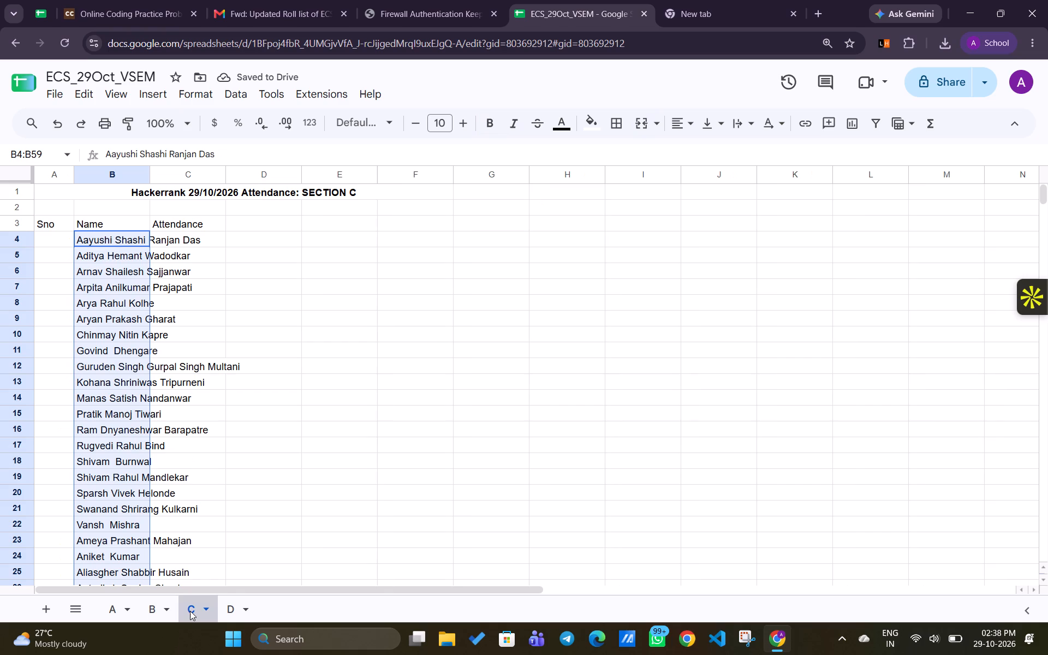
left_click(103, 175)
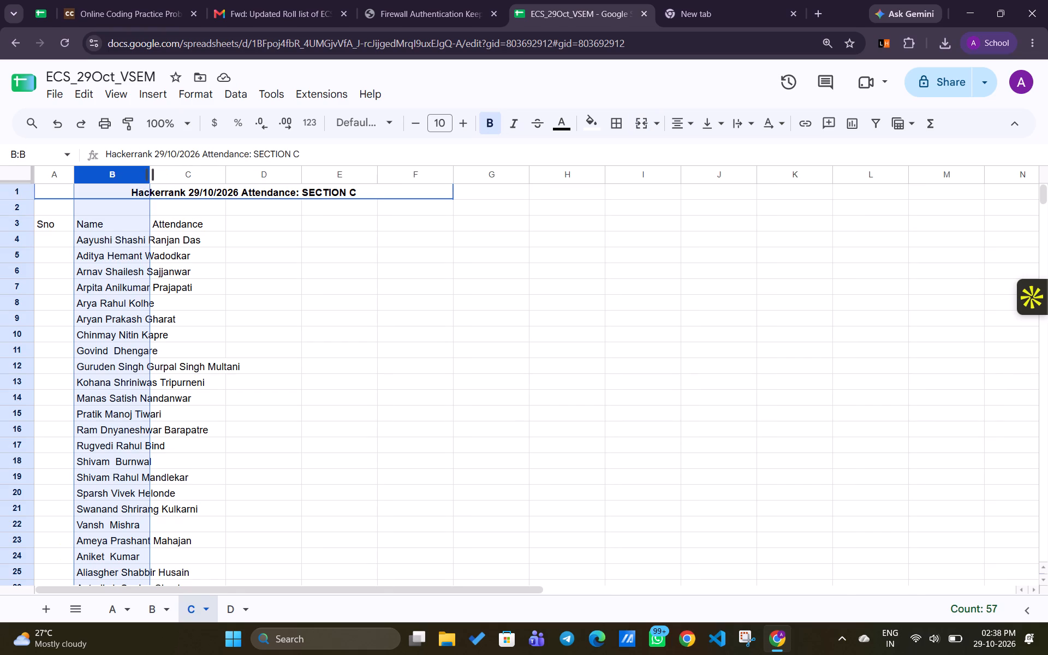
left_click_drag(146, 172, 220, 189)
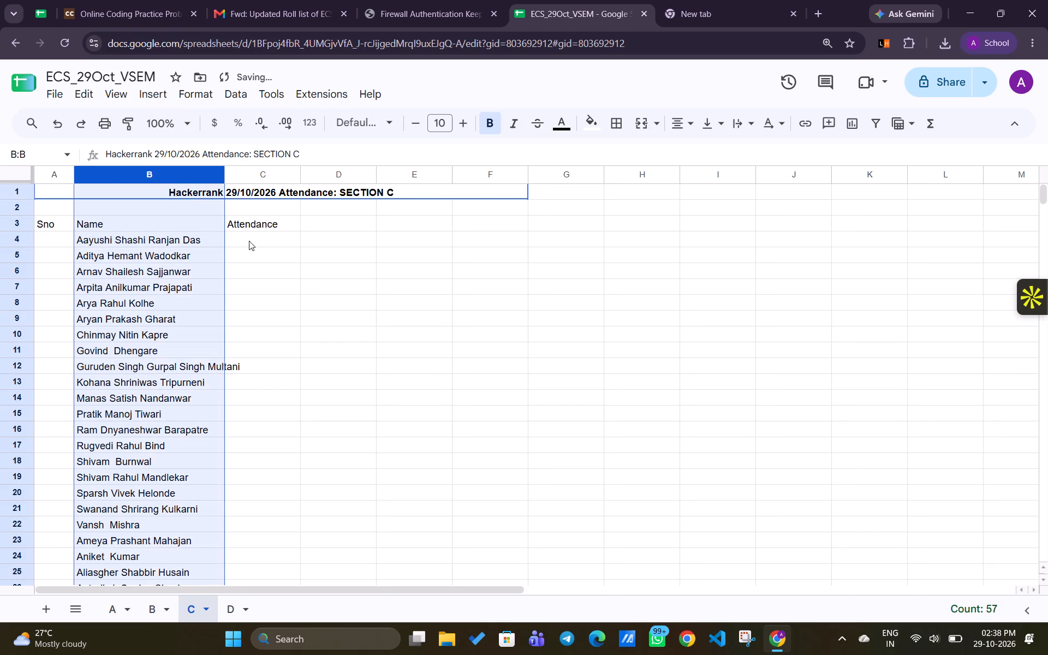
left_click_drag(225, 175, 247, 176)
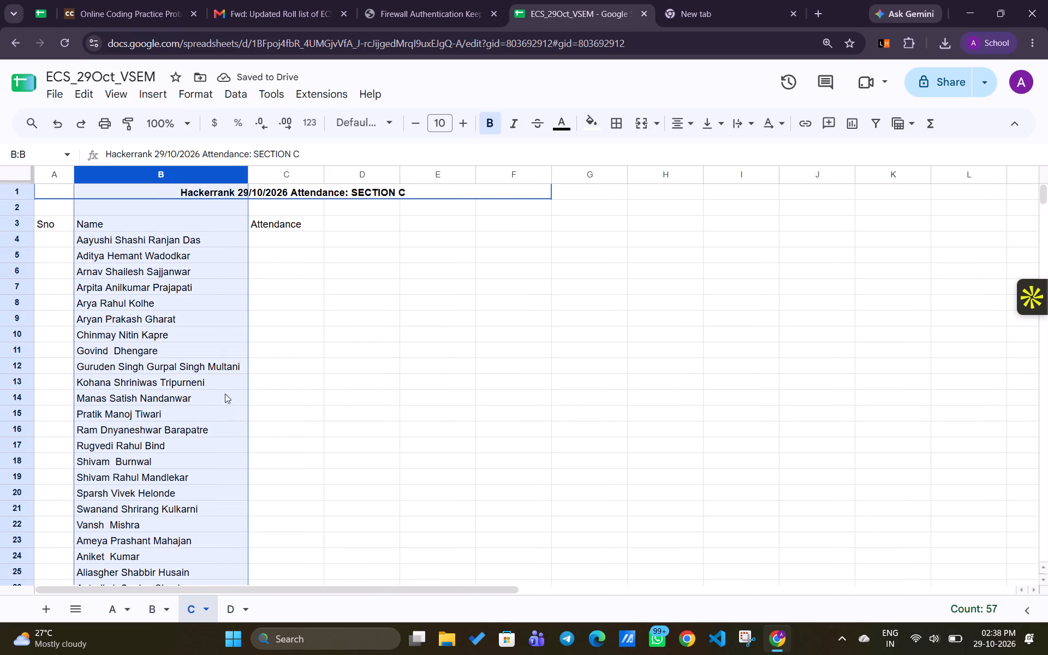
Shorten the student name in cell B12 by deleting its second word, the first "Singh".
double_click(197, 370)
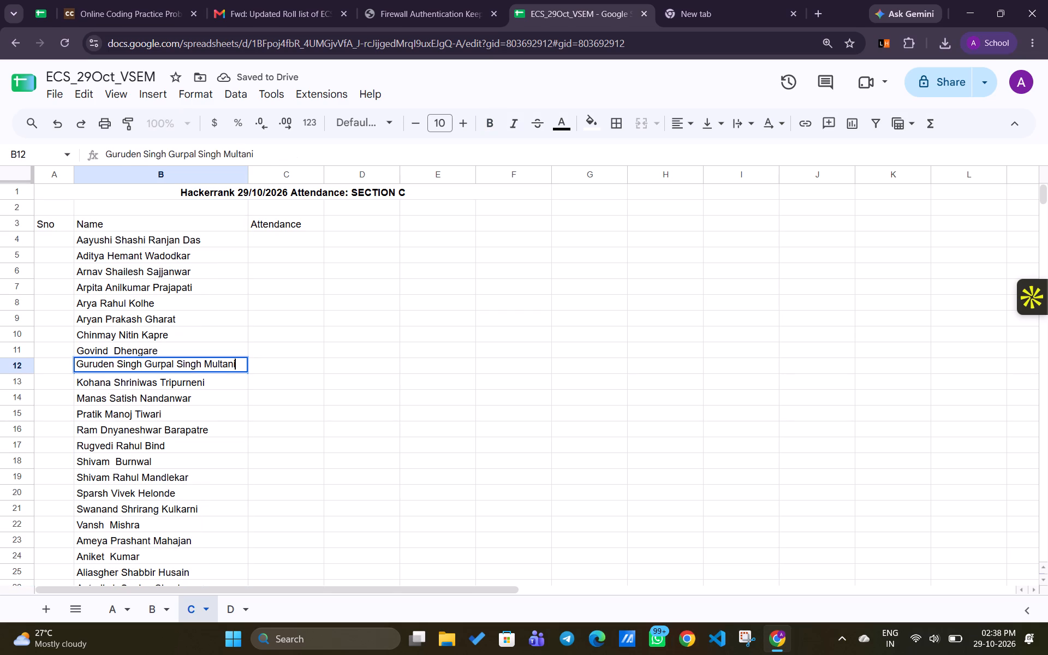
double_click(125, 364)
key("BackSpace")
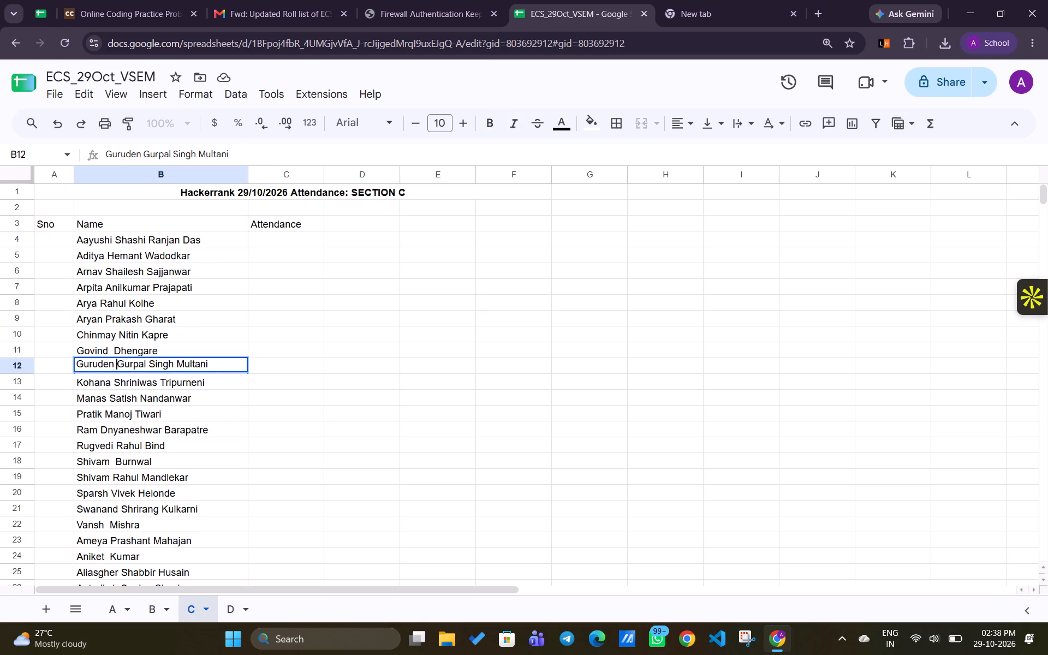
key("Return")
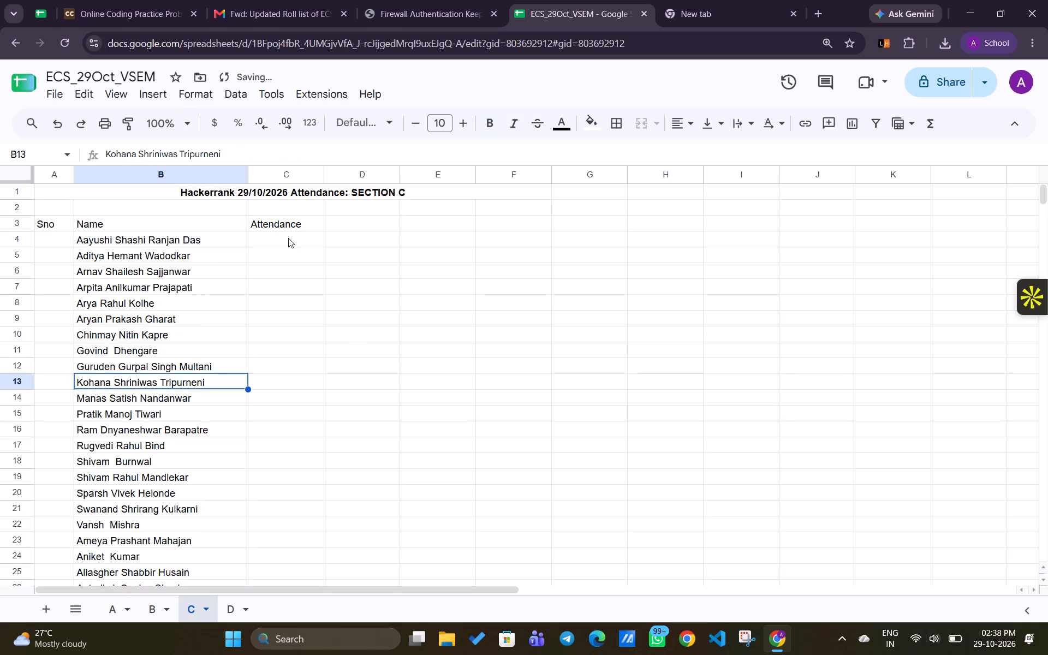
Copy the ATTENDANCE heading from cell C3 of sheet B and return to sheet C for reuse in its Attendance heading cell.
left_click(294, 225)
left_click(161, 609)
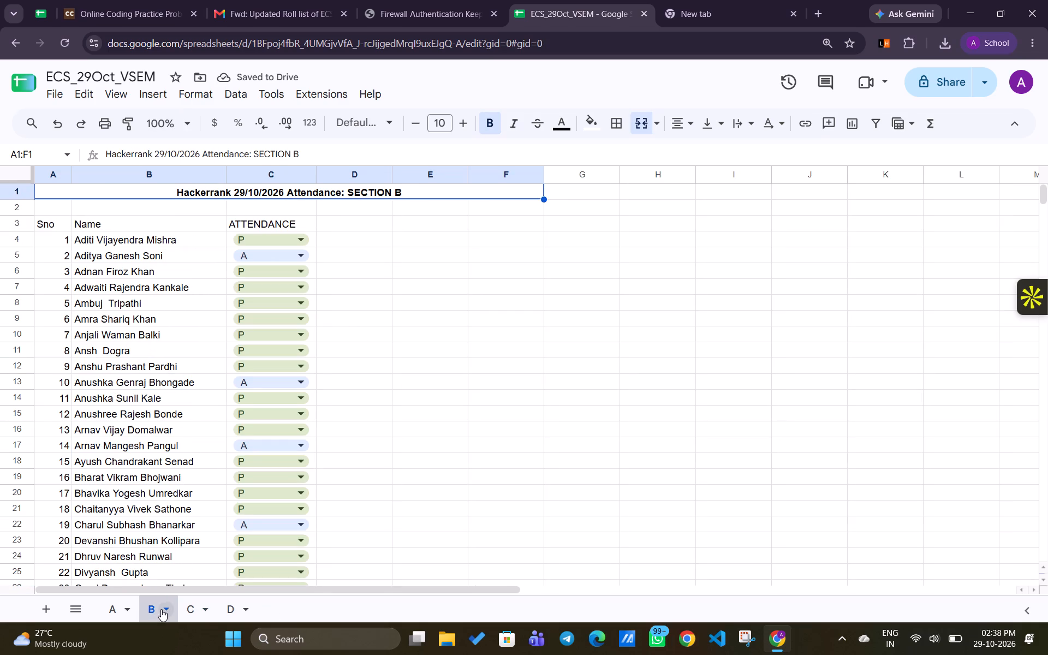
left_click(277, 222)
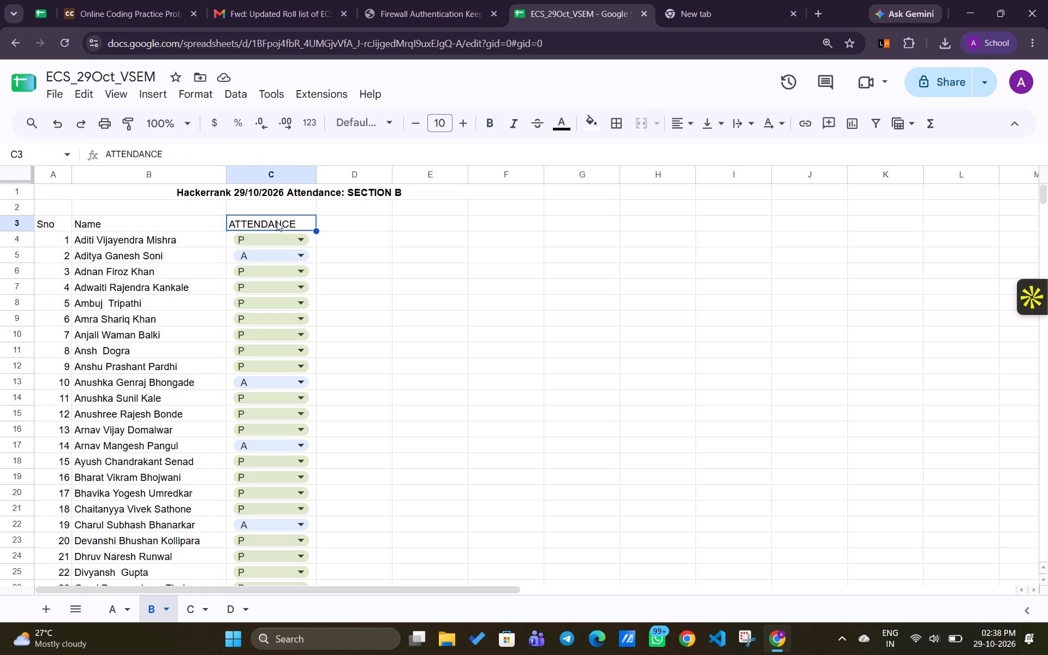
key("ctrl+c")
left_click(194, 606)
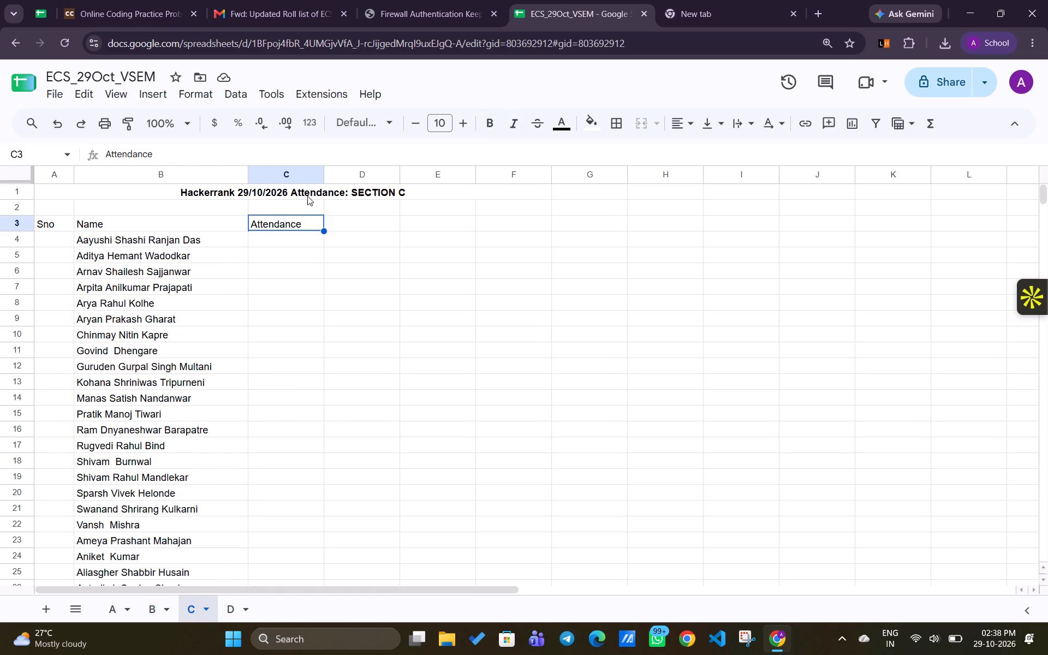
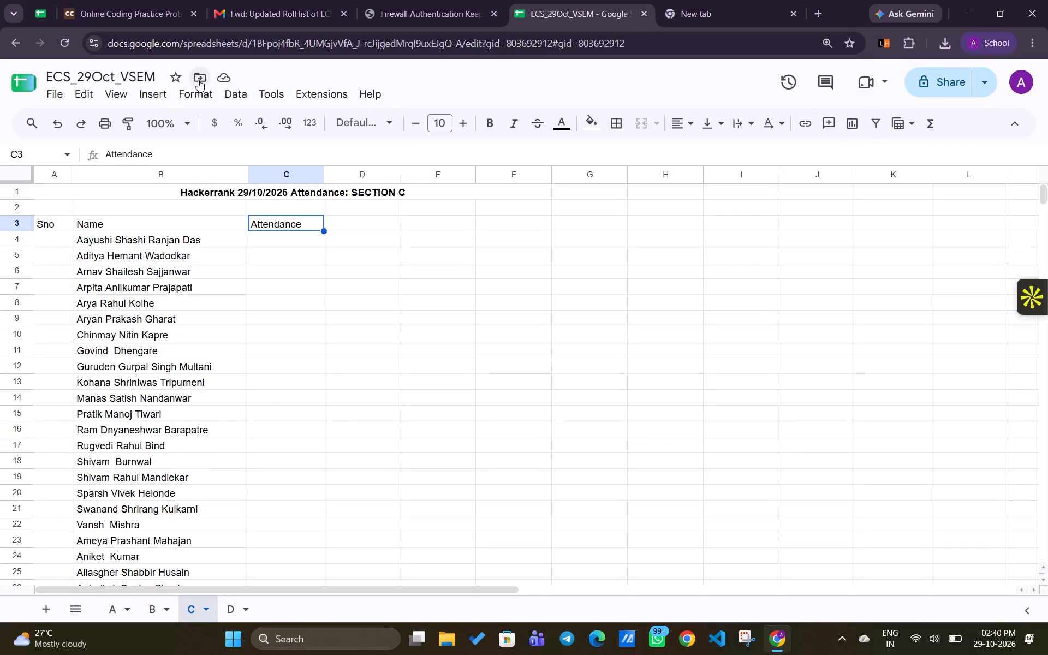
Open the formatting options for sheet C with the Attendance heading cell C3 selected.
left_click(208, 90)
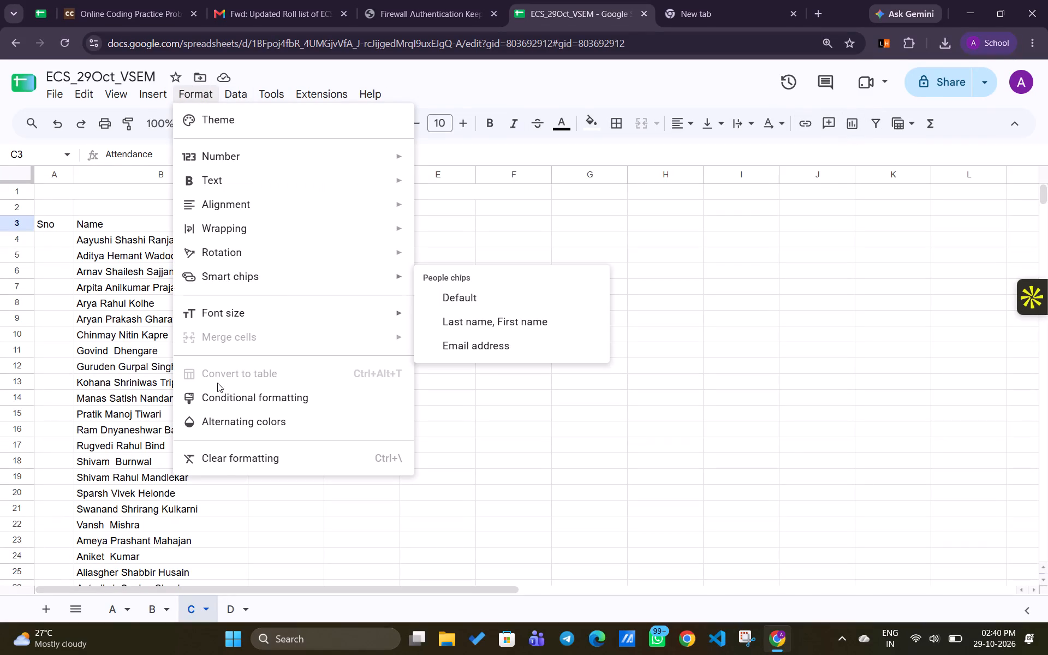
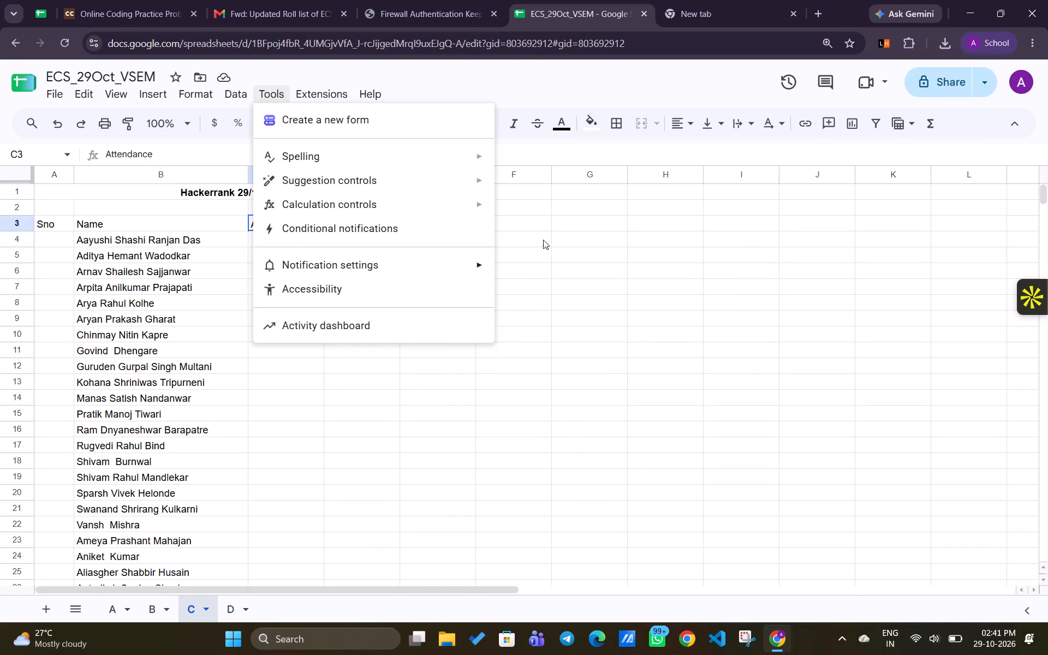
Examine the dropdown validation rule of attendance cell C4 on sheet B as a reference for sheet C.
left_click(533, 70)
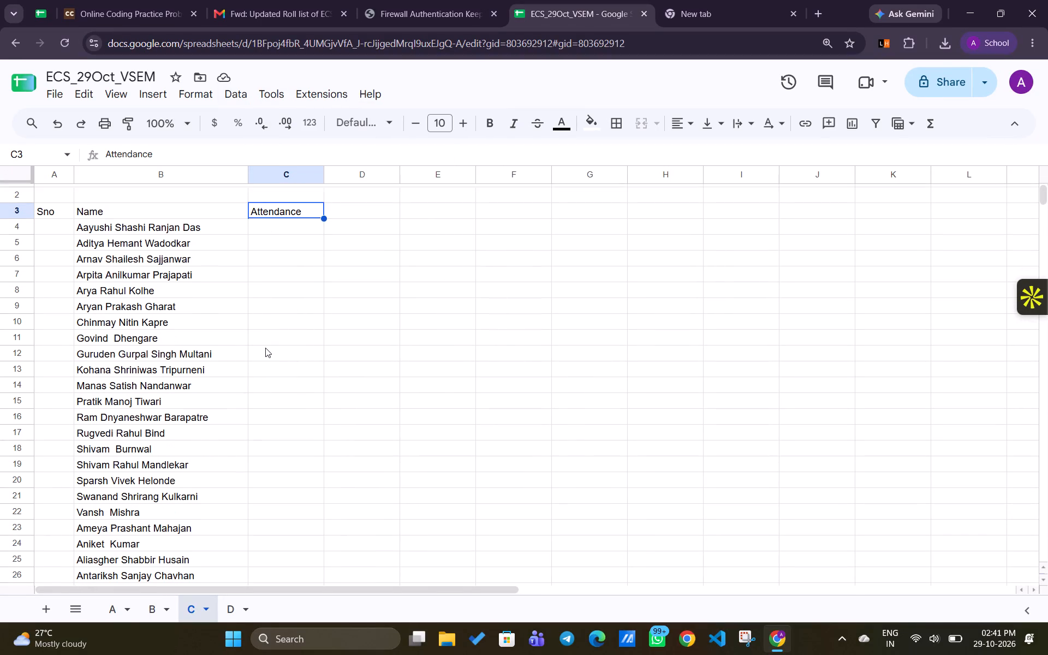
key("Down")
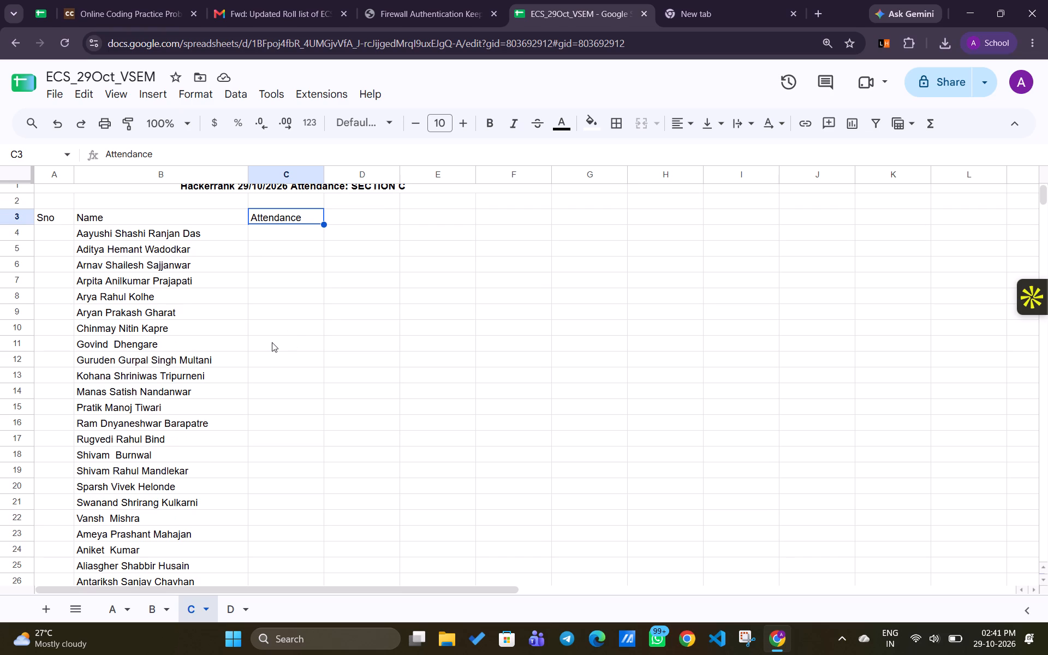
key("Down")
left_click(289, 227)
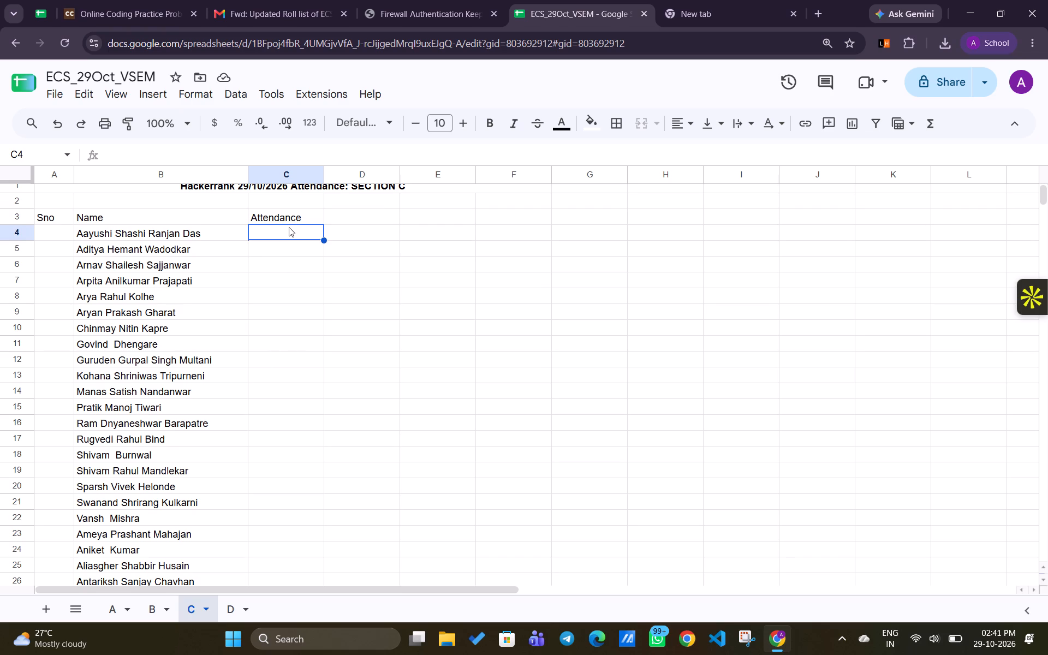
left_click(150, 604)
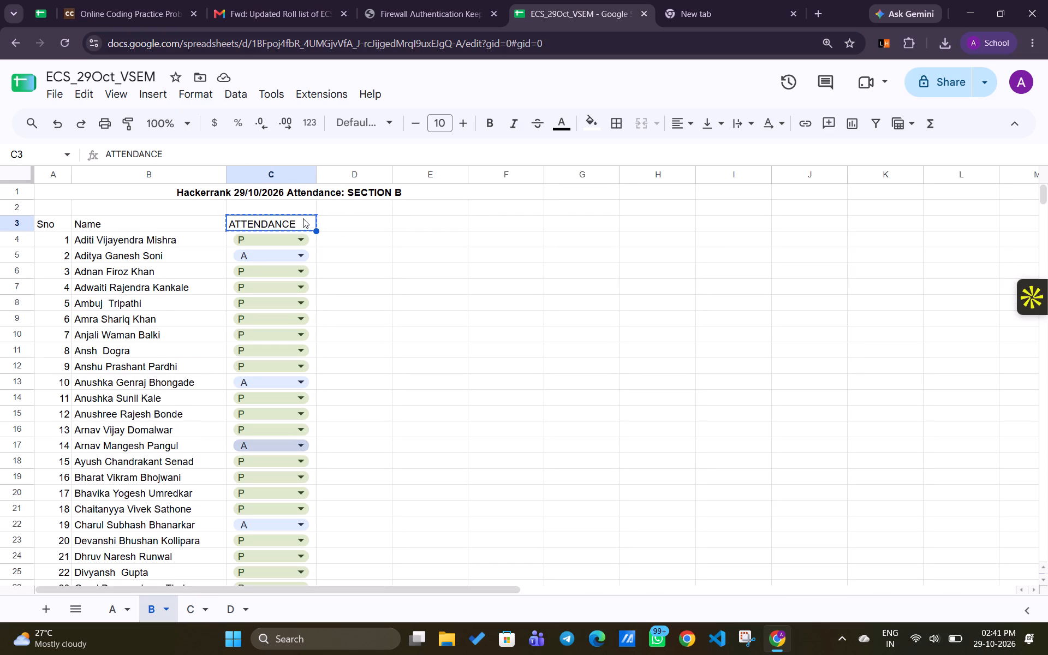
left_click(295, 242)
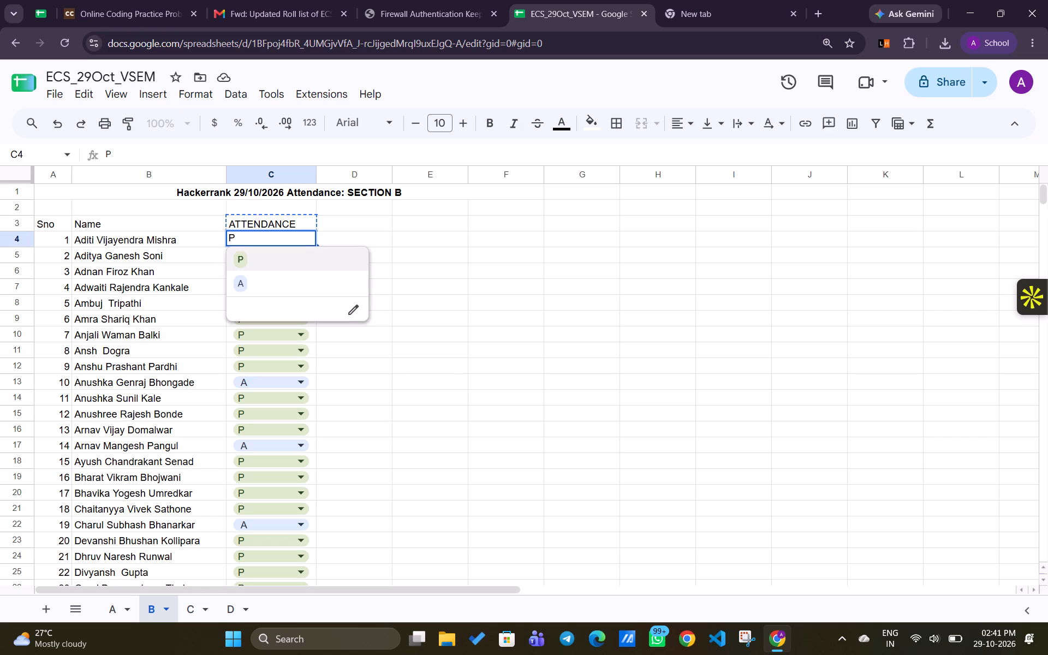
left_click(359, 312)
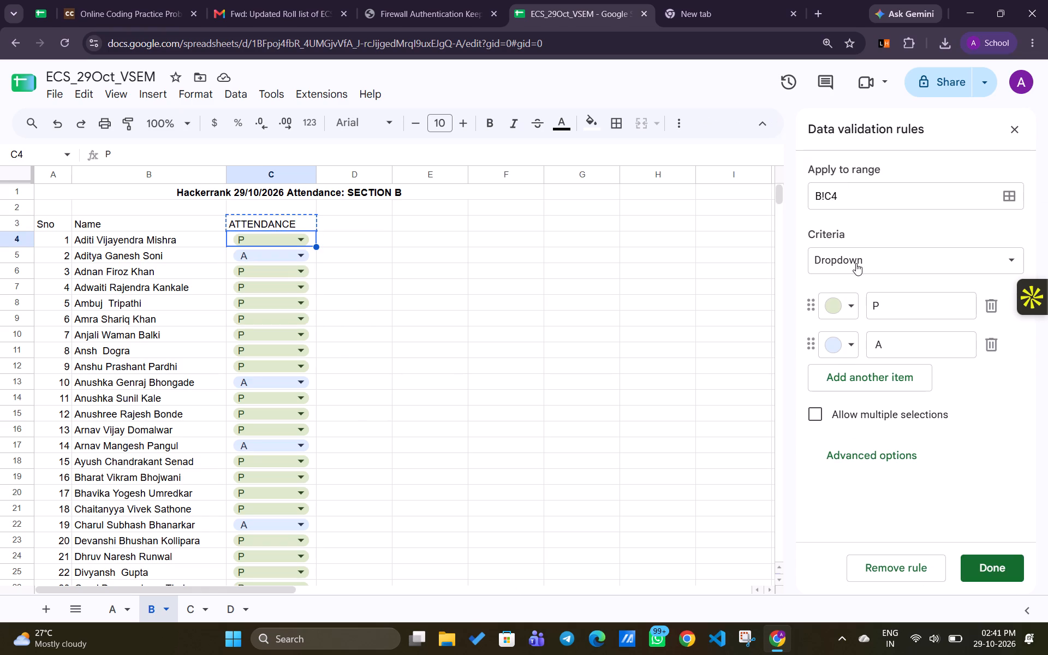
left_click(196, 600)
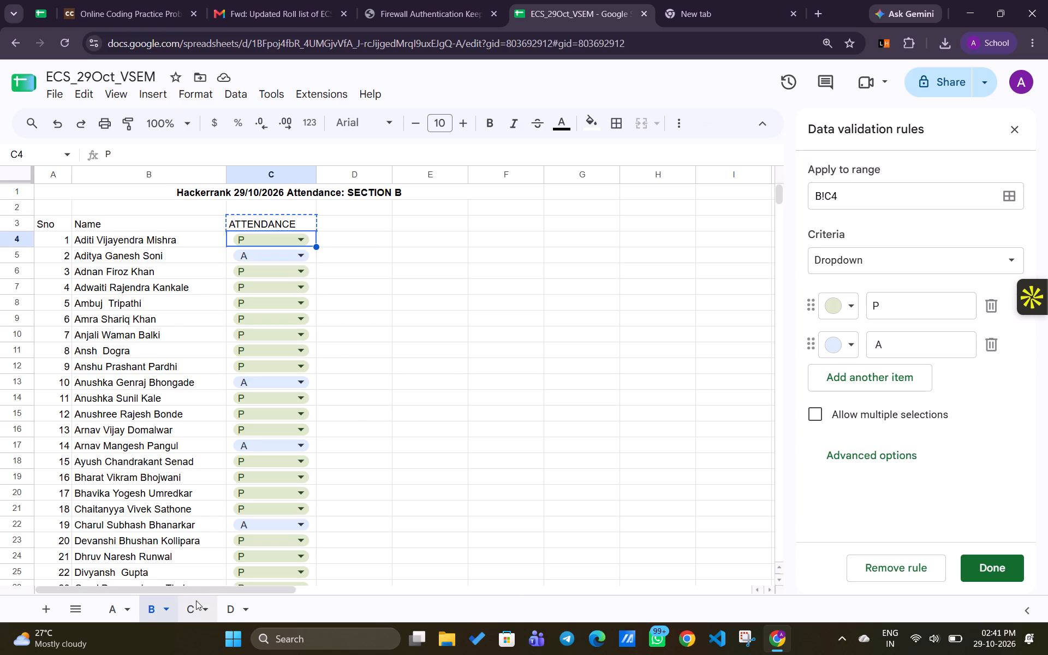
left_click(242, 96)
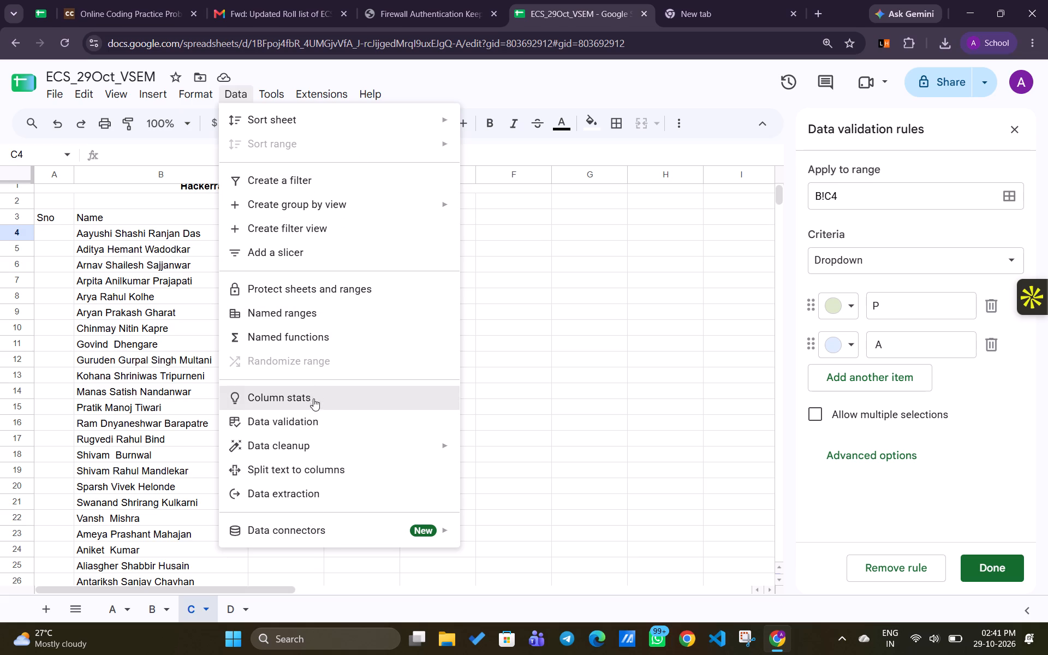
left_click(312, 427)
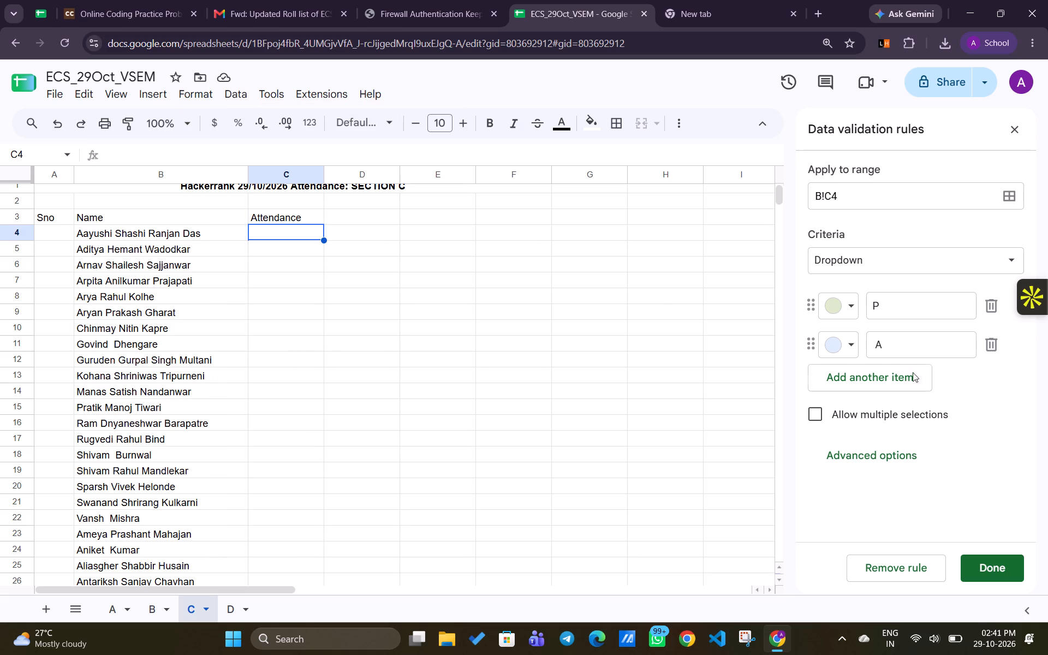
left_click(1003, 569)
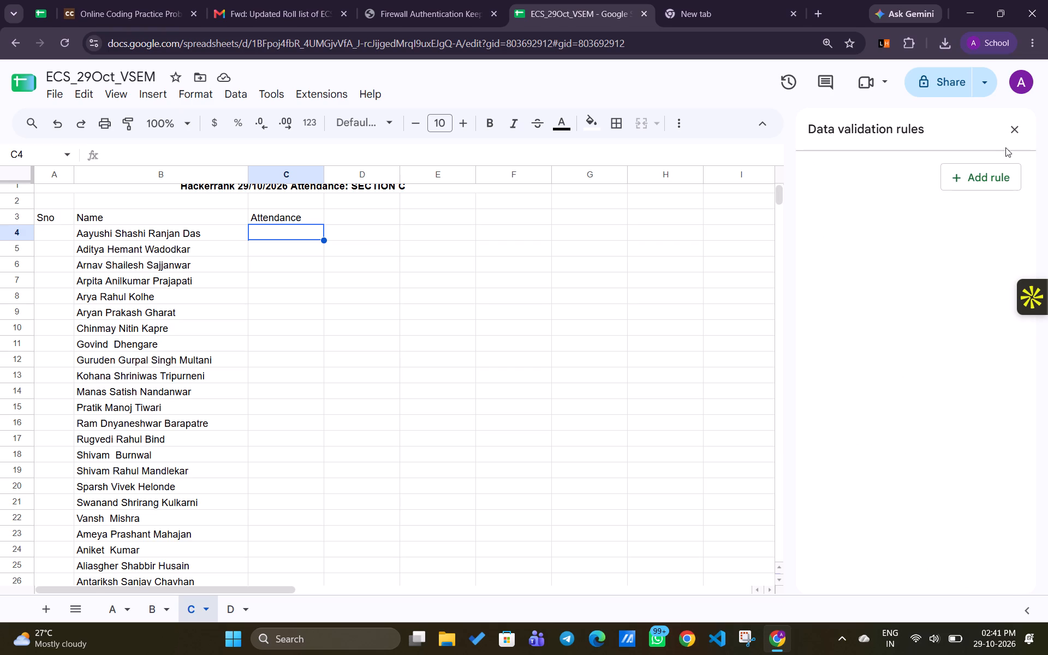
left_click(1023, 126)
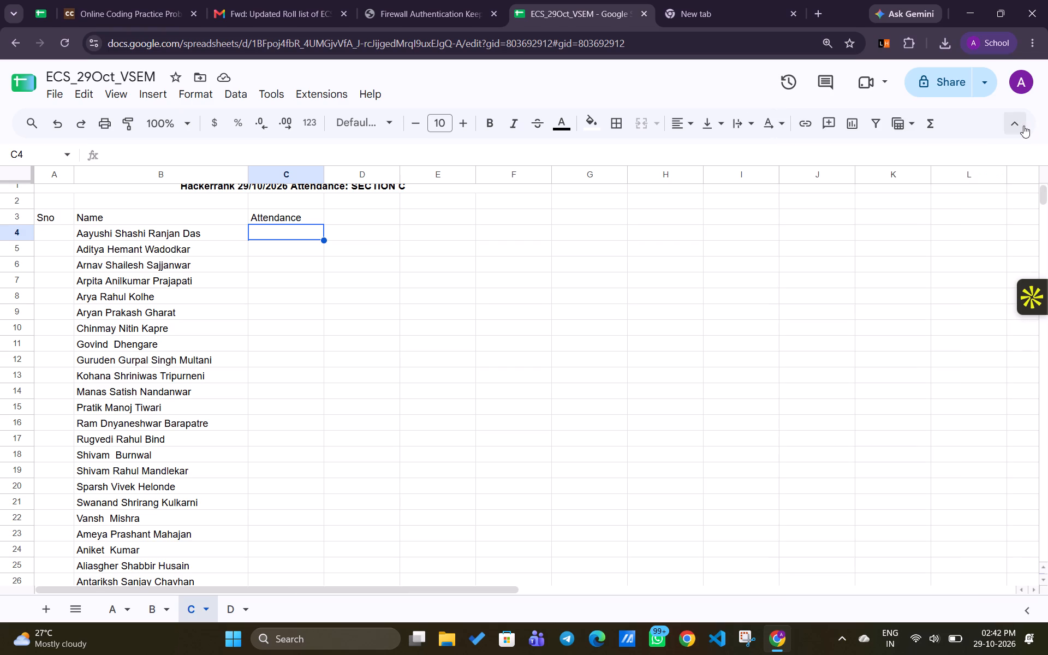
Add a dropdown data validation rule to attendance cell C4 on sheet C with the options P and A.
left_click(217, 92)
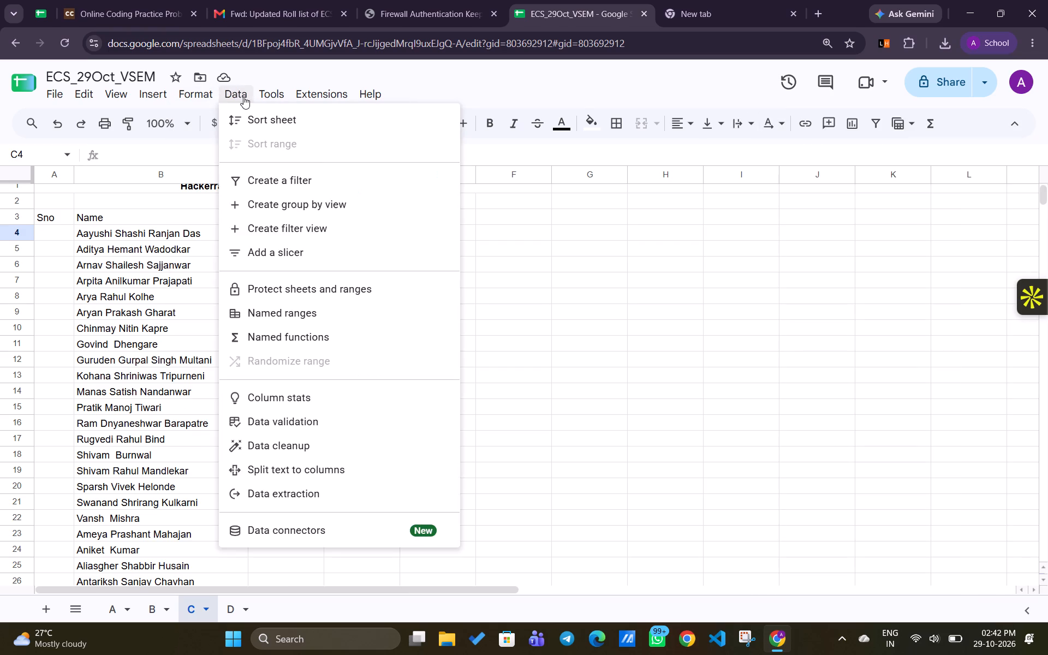
left_click(237, 96)
left_click(237, 96)
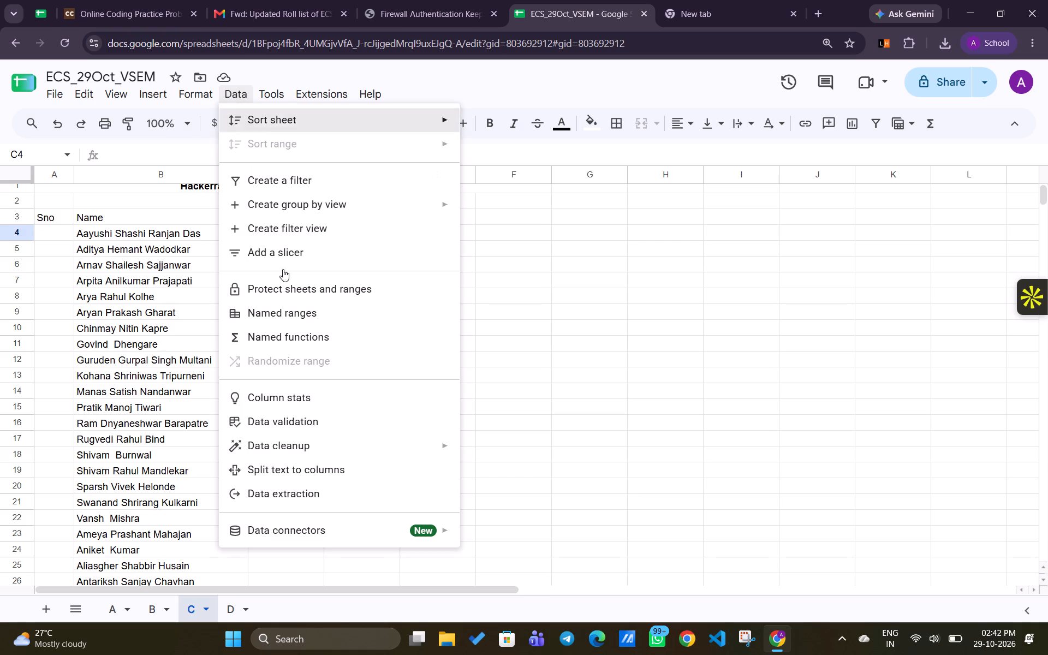
left_click(307, 410)
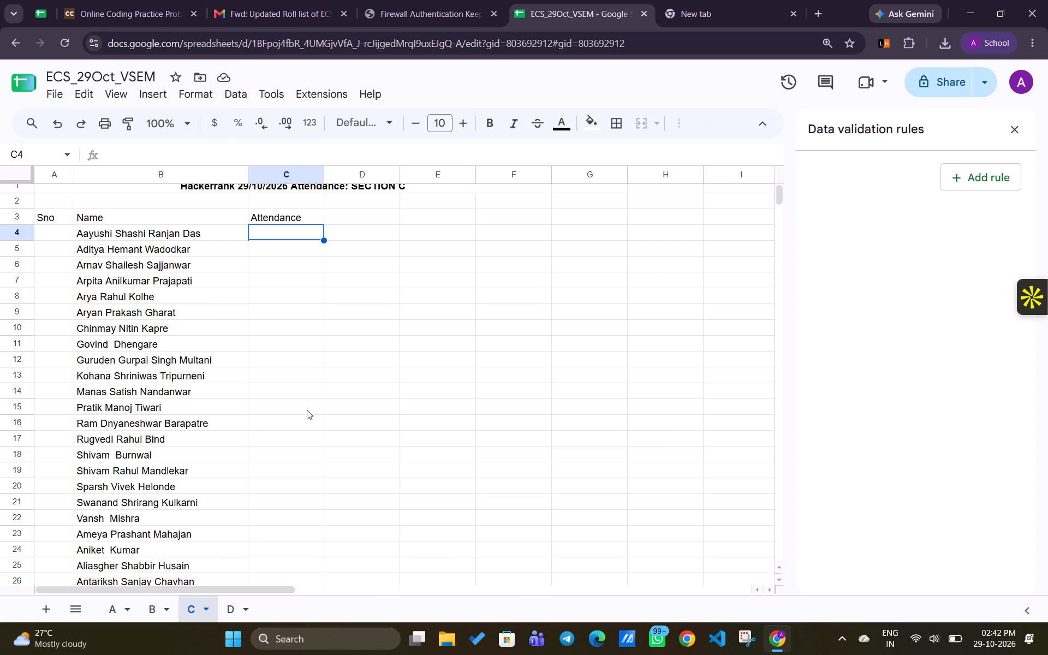
left_click(981, 188)
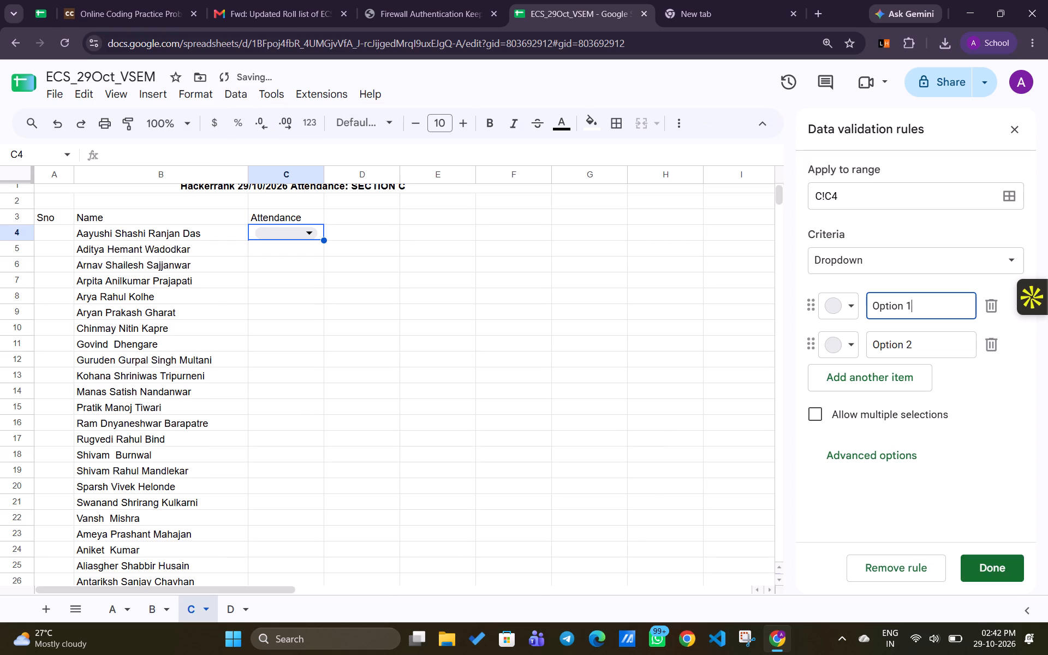
triple_click(906, 313)
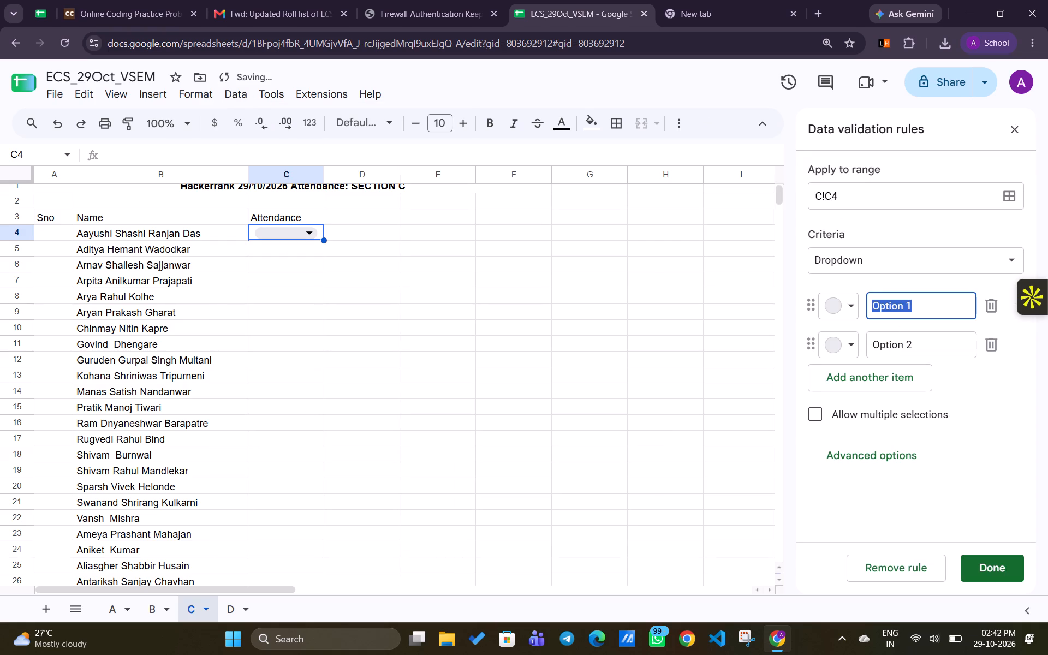
left_click(906, 313)
key("p")
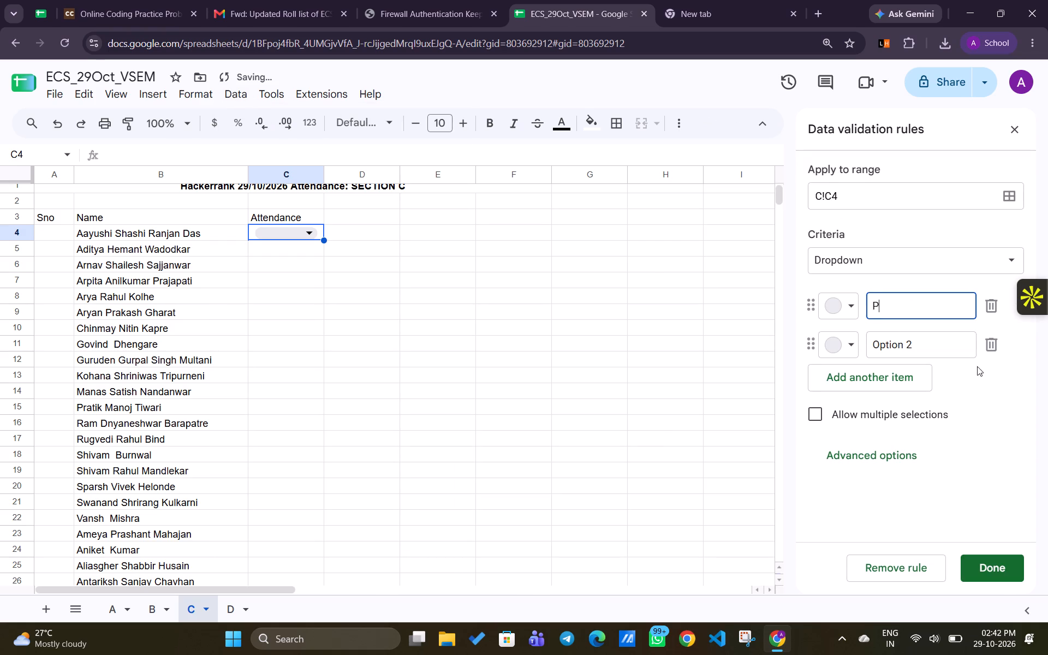
left_click_drag(941, 346, 818, 337)
key("a")
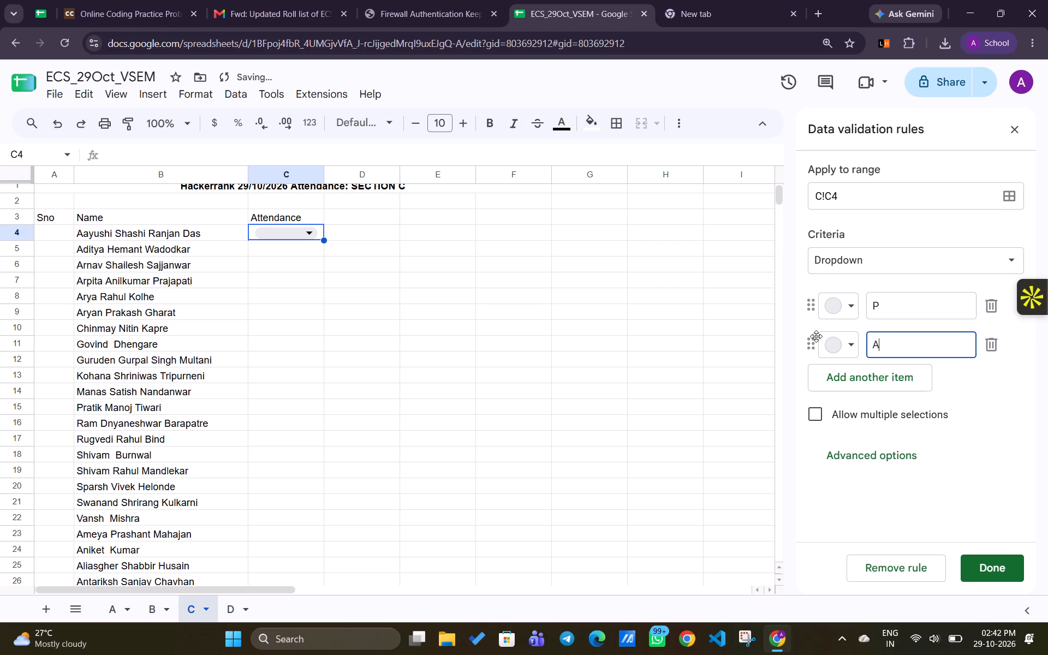
Colour option P light green and option A light red in the C4 dropdown rule and save it.
left_click(837, 309)
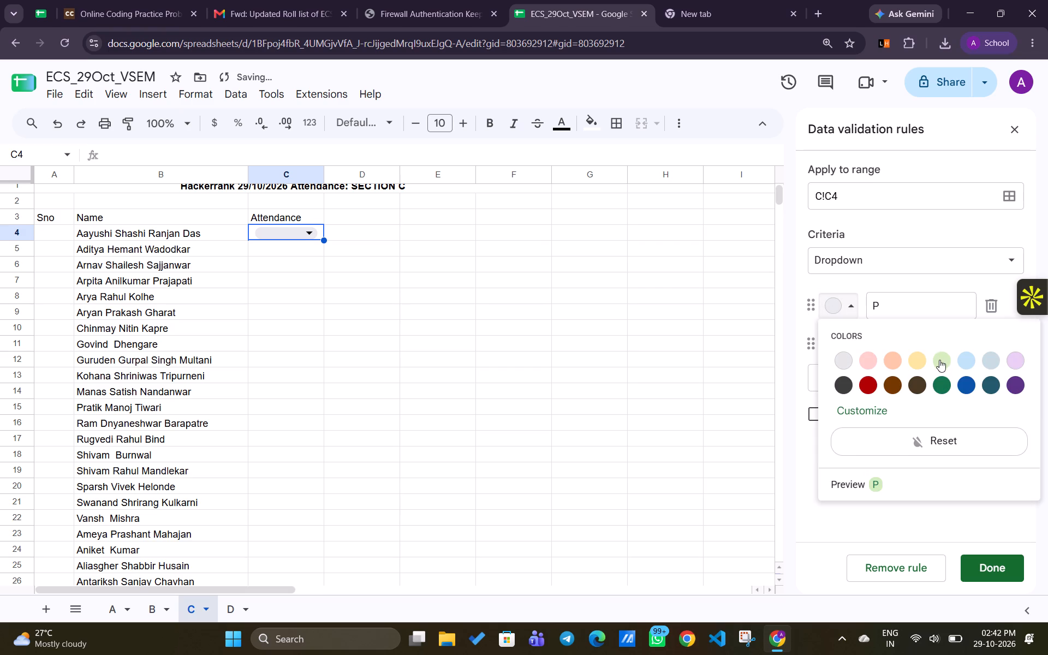
left_click(939, 360)
left_click(831, 346)
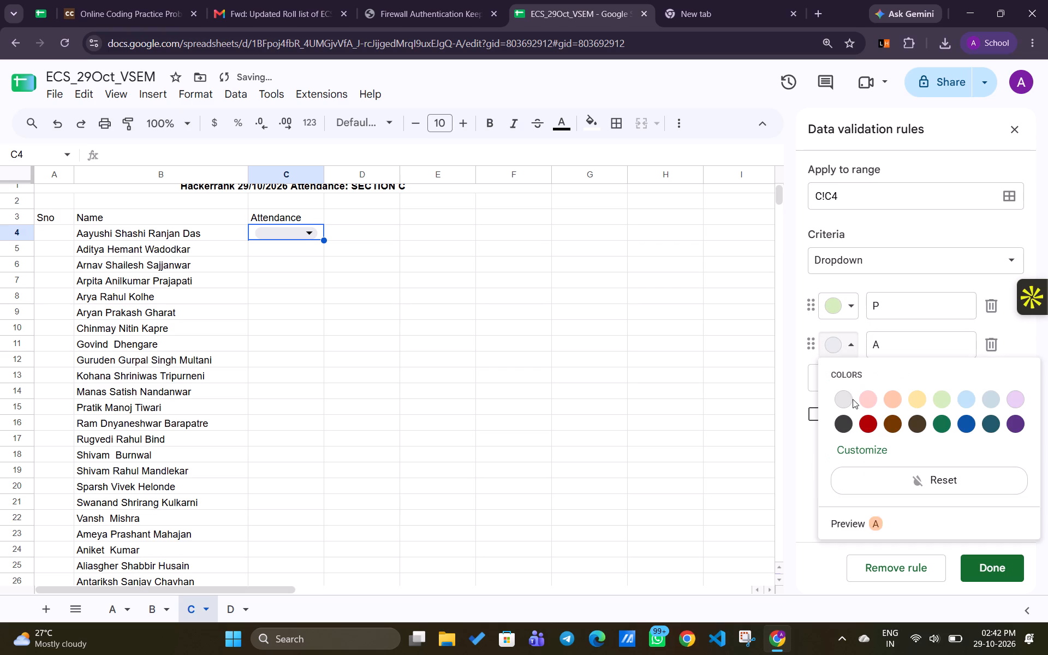
left_click(870, 402)
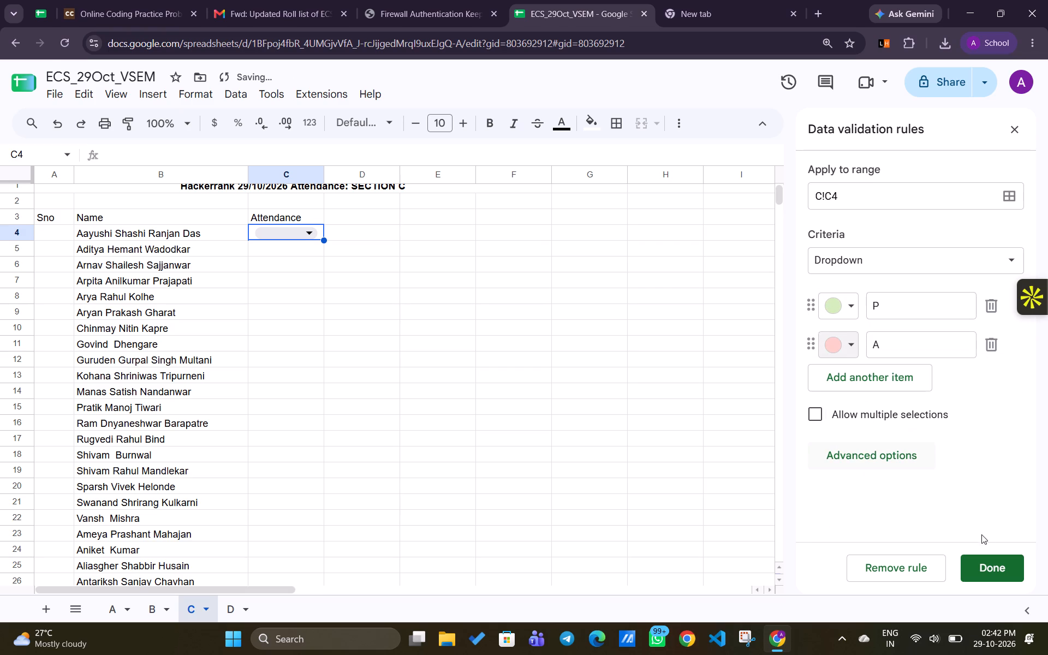
left_click(985, 568)
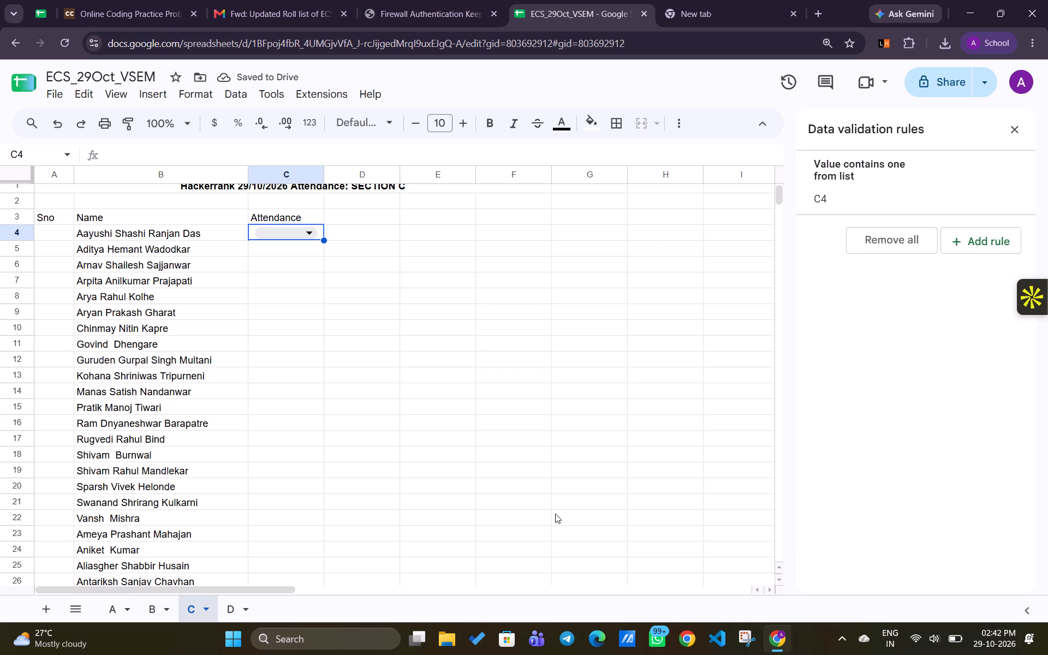
Mark the first student on sheet C as P in cell C4.
left_click(302, 233)
left_click(306, 252)
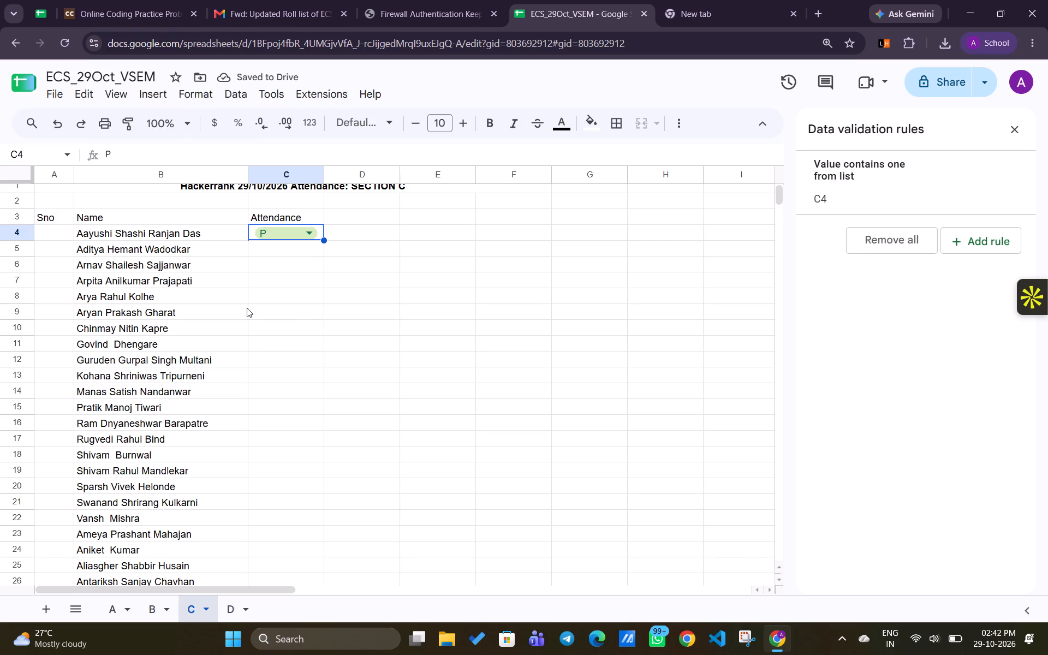
On sheet B, change the colour of option A in cell C5's dropdown rule to light red.
left_click(152, 602)
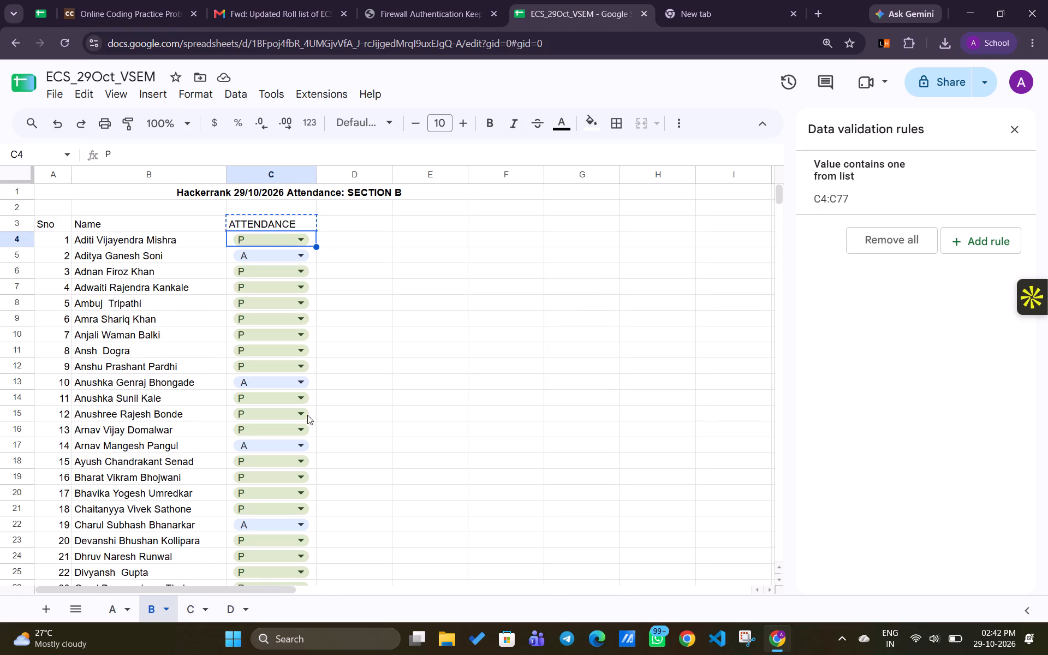
left_click(284, 253)
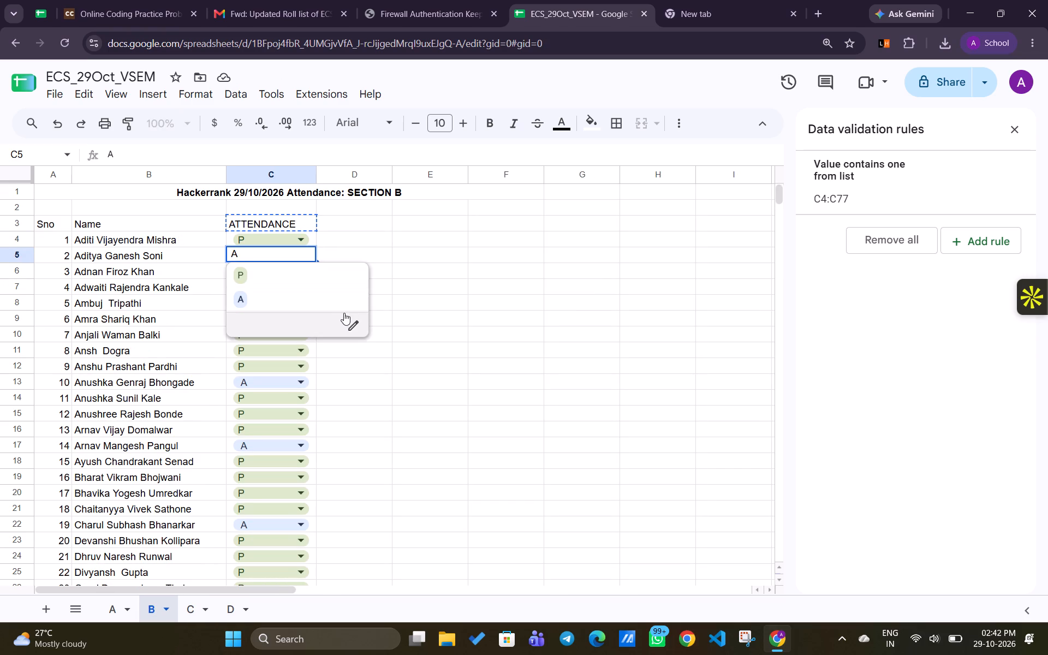
left_click(349, 320)
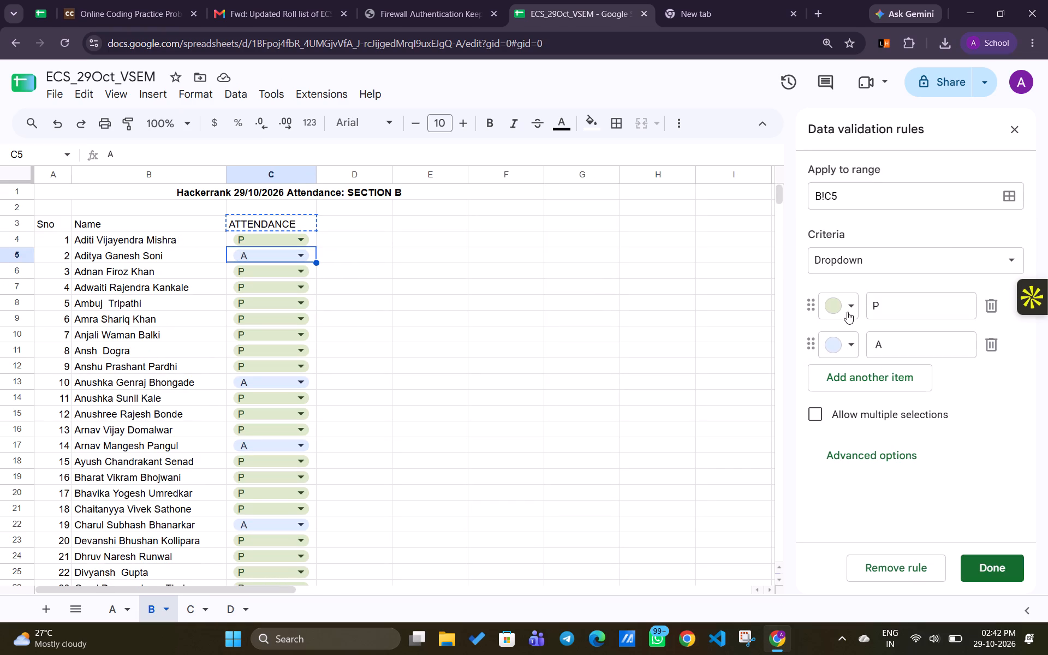
left_click(847, 346)
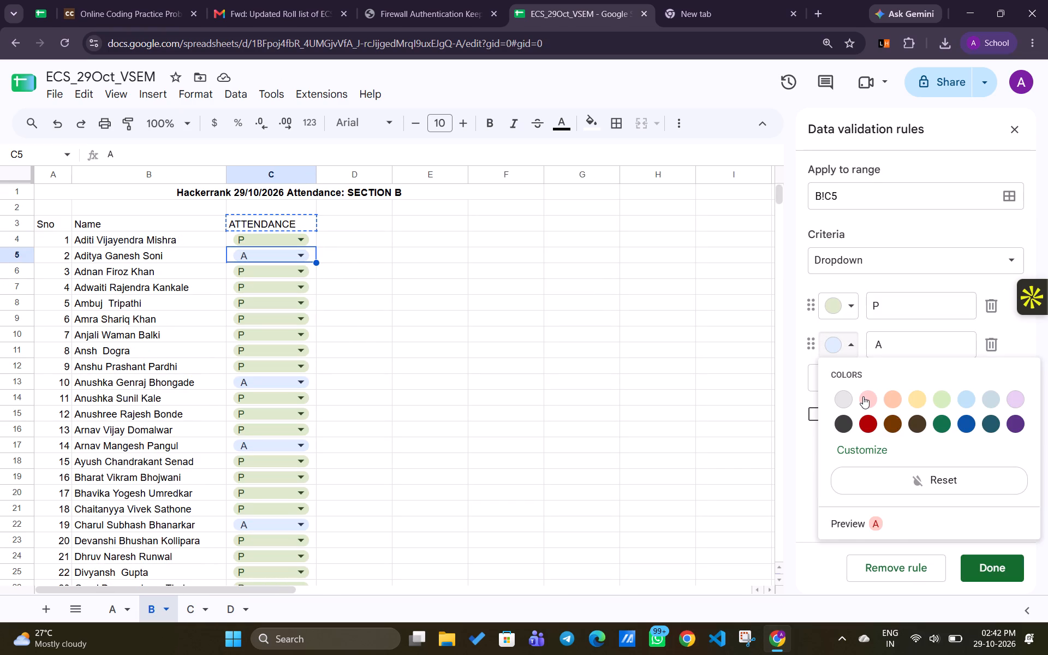
left_click(863, 396)
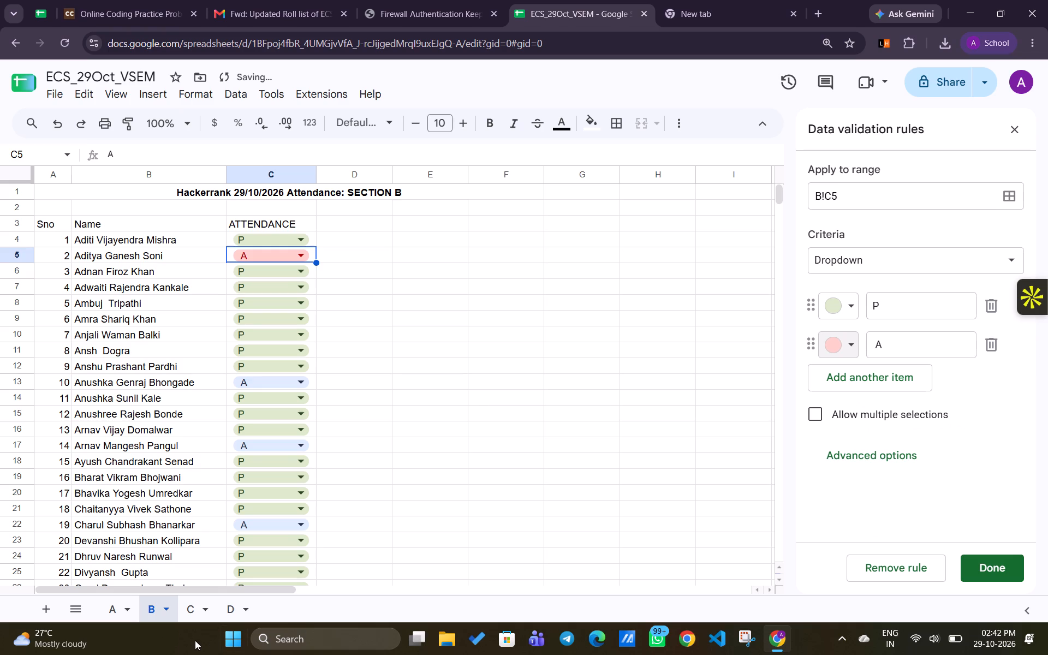
Fill the P dropdown from C4 on sheet C down through C59 for all listed students.
left_click(194, 608)
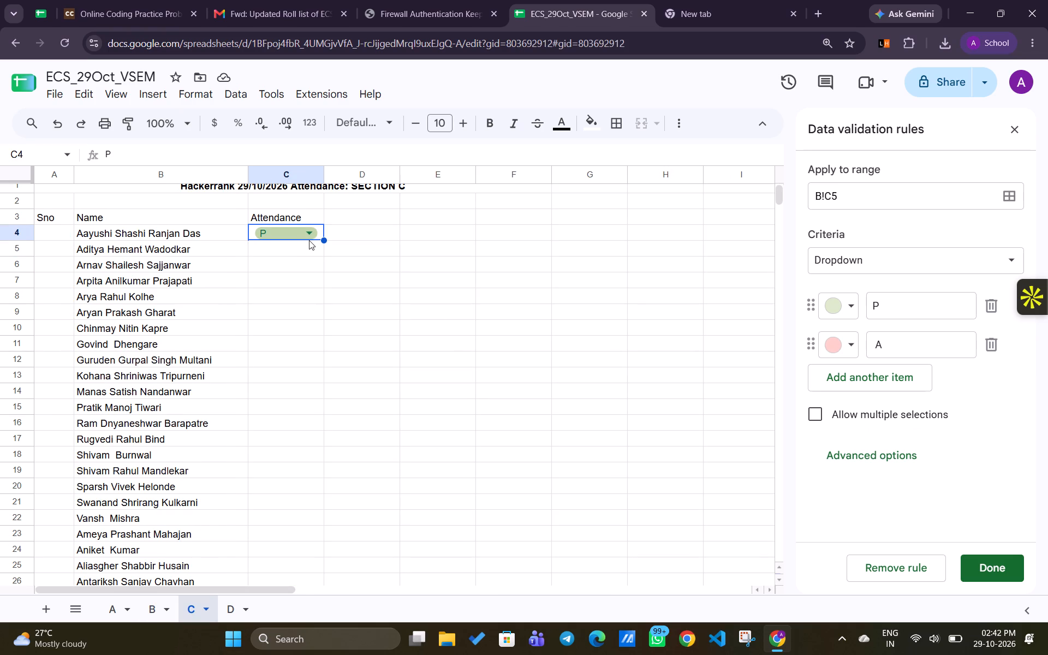
left_click_drag(323, 240, 317, 620)
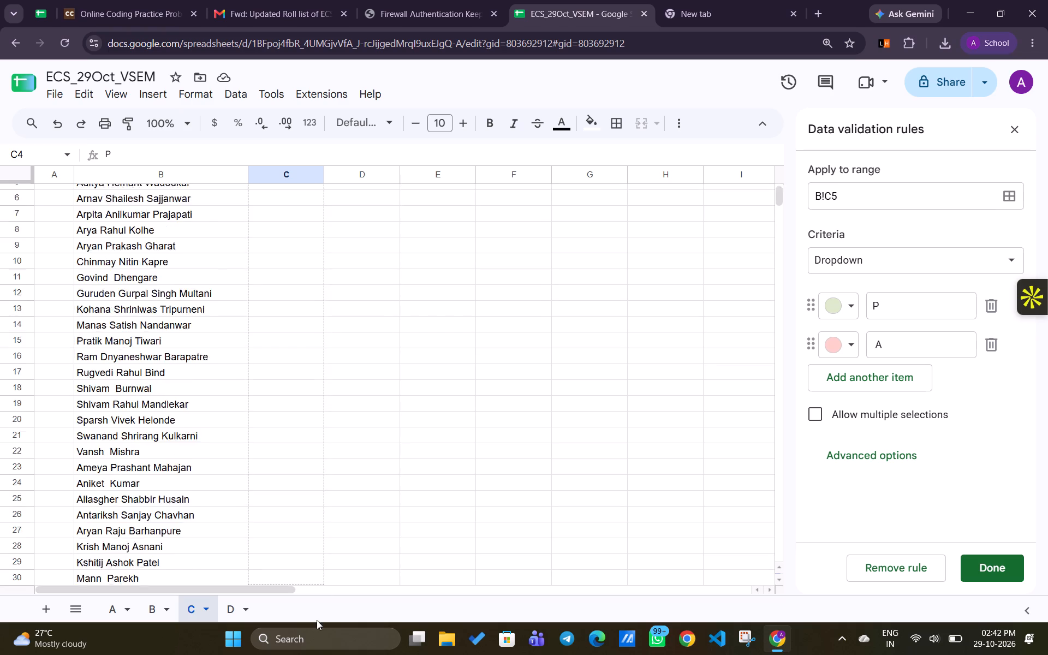
left_click_drag(317, 620, 291, 373)
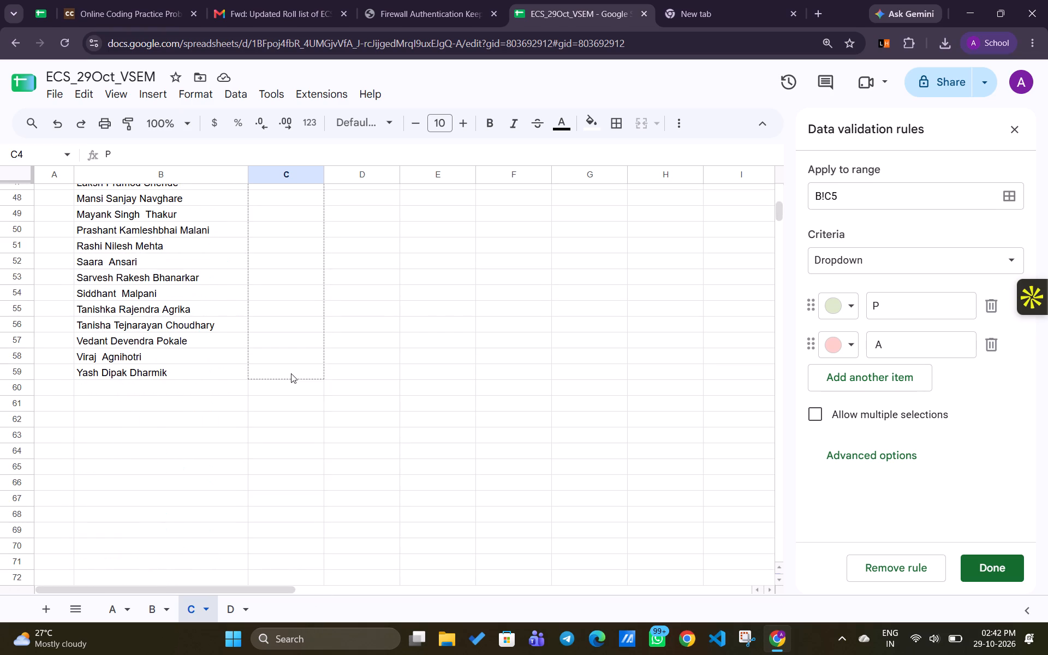
left_click_drag(291, 373, 291, 374)
left_click(355, 382)
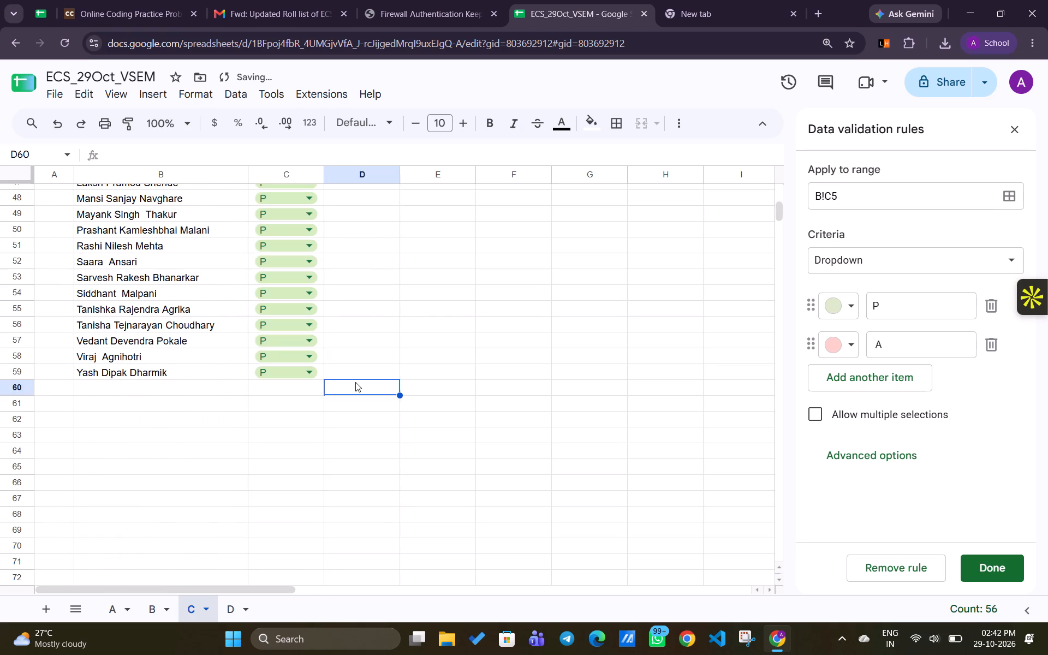
scroll(355, 382, "up", 8)
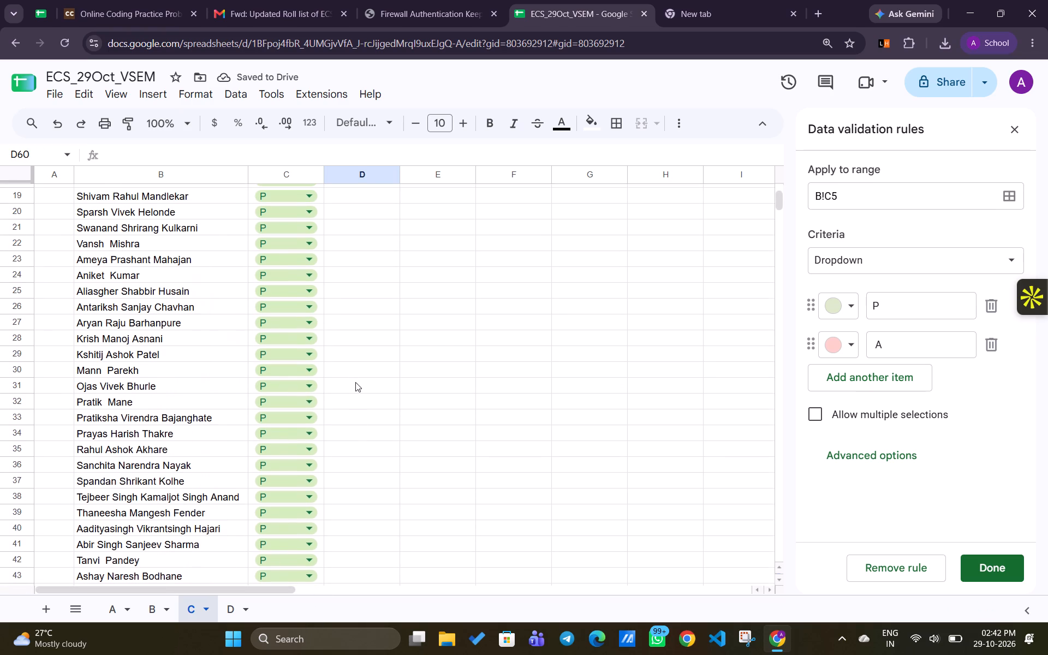
scroll(355, 382, "up", 5)
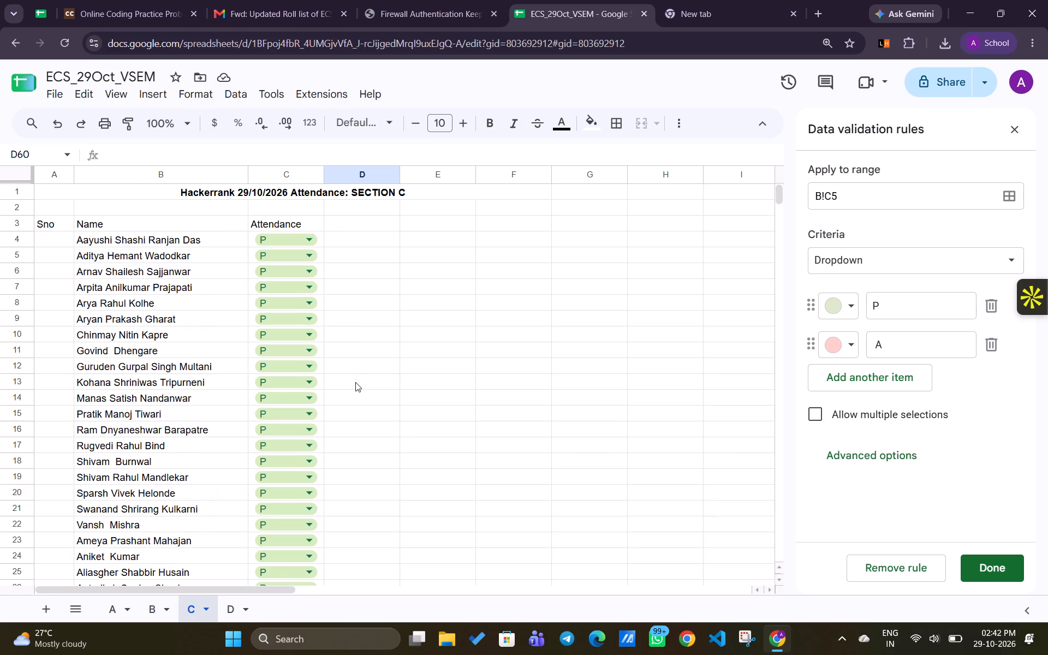
Rename the spreadsheet as ECS_29Oct_VSEM_Attendance.
scroll(355, 382, "up", 1)
left_click(160, 72)
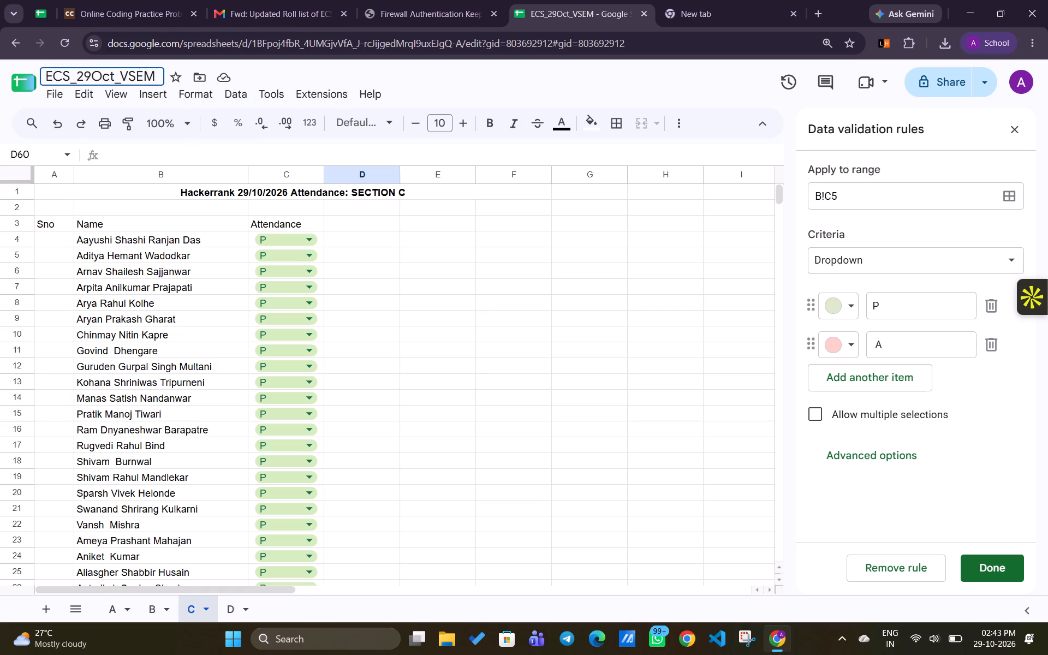
key("shift+underscore")
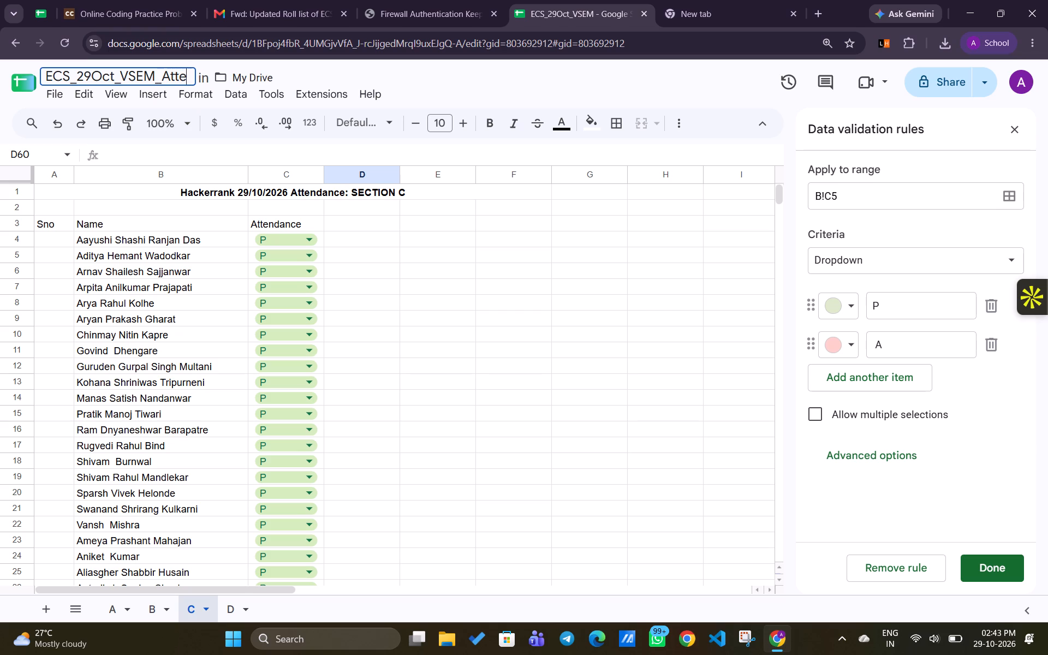
key("Return")
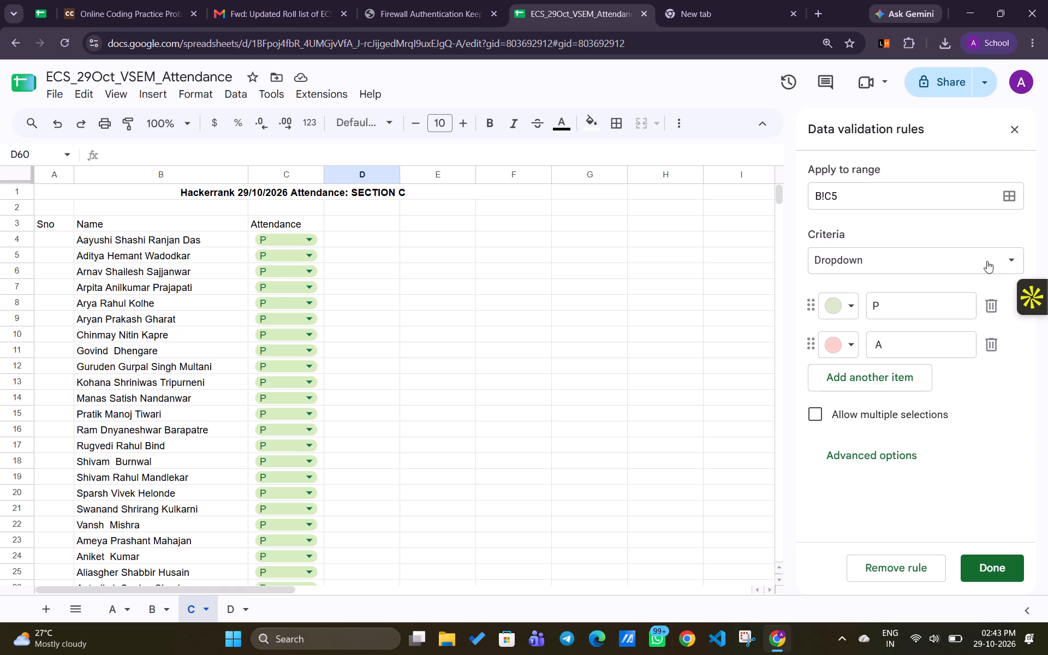
Save the dropdown rule for sheet B's cell C5 for just this instance and close the data validation rules.
left_click(995, 561)
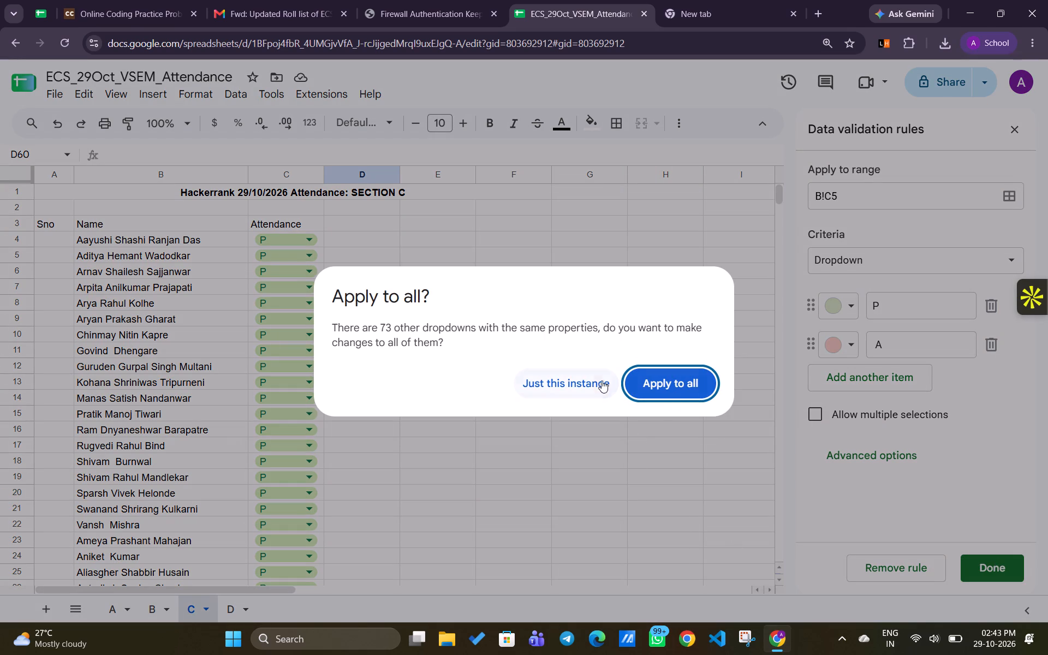
left_click(596, 381)
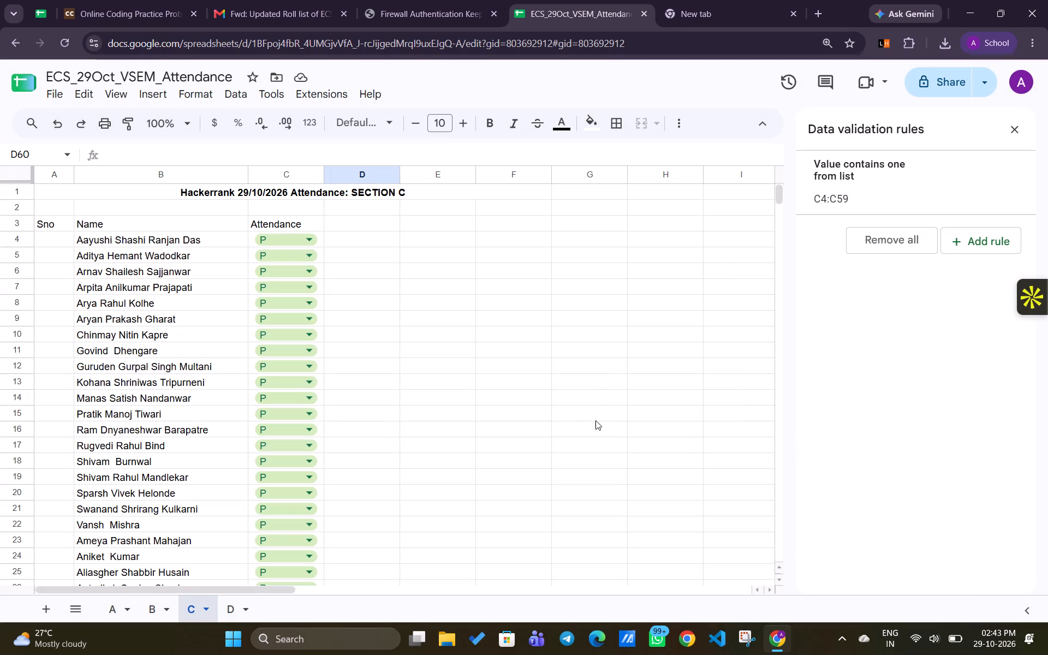
left_click(1017, 131)
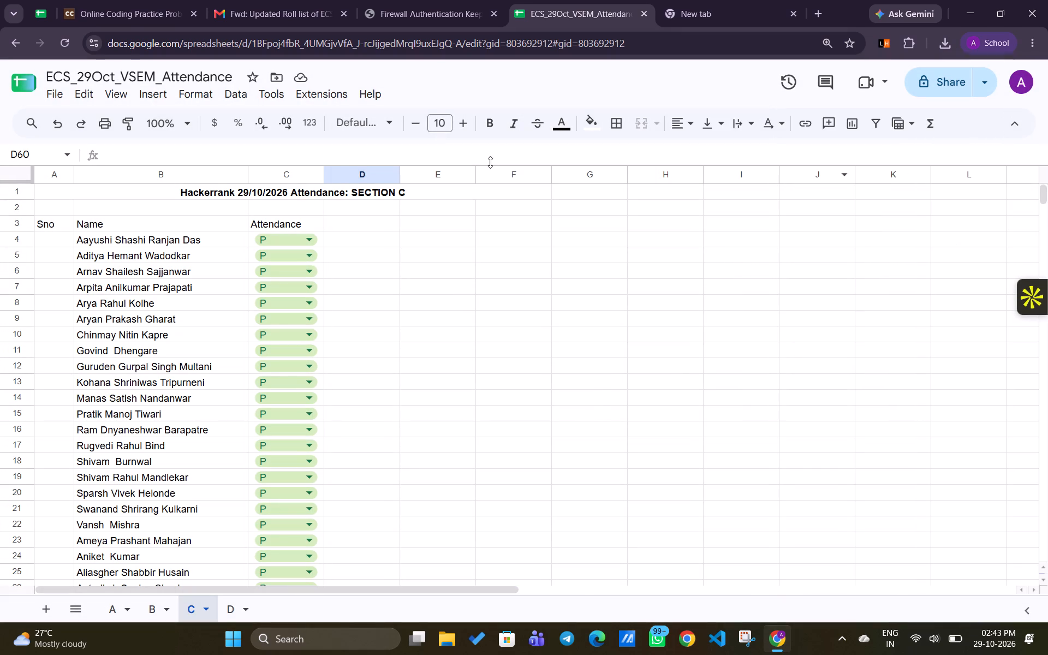
Undo the fill of P down the Attendance column on sheet C, leaving only C4 marked.
left_click(276, 256)
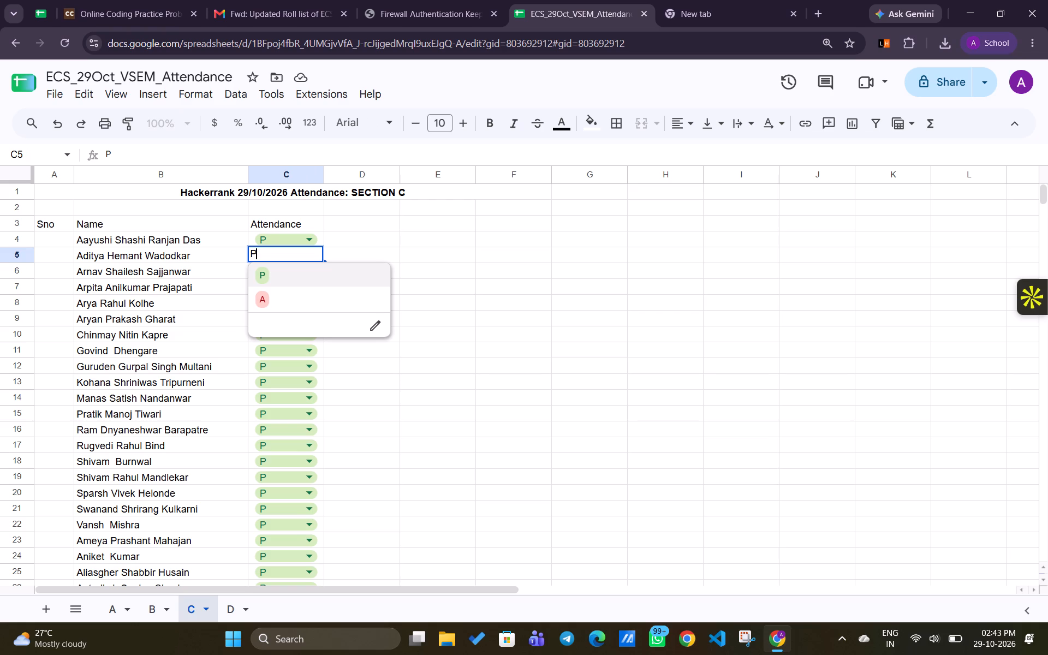
left_click(431, 433)
scroll(431, 433, "right", 1)
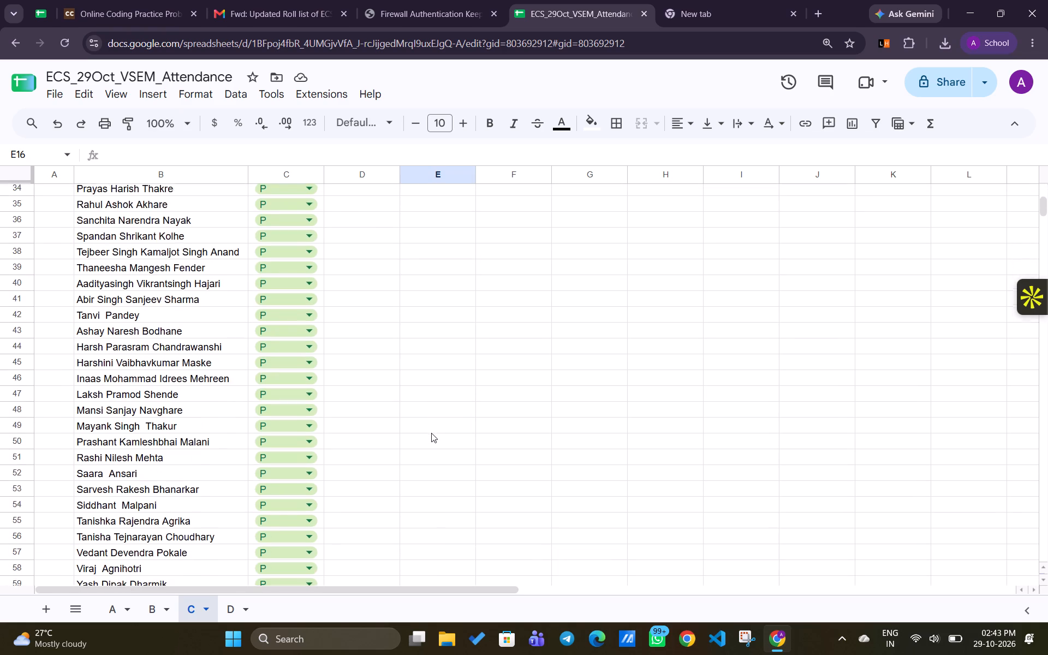
scroll(431, 433, "up", 1)
key("ctrl+z")
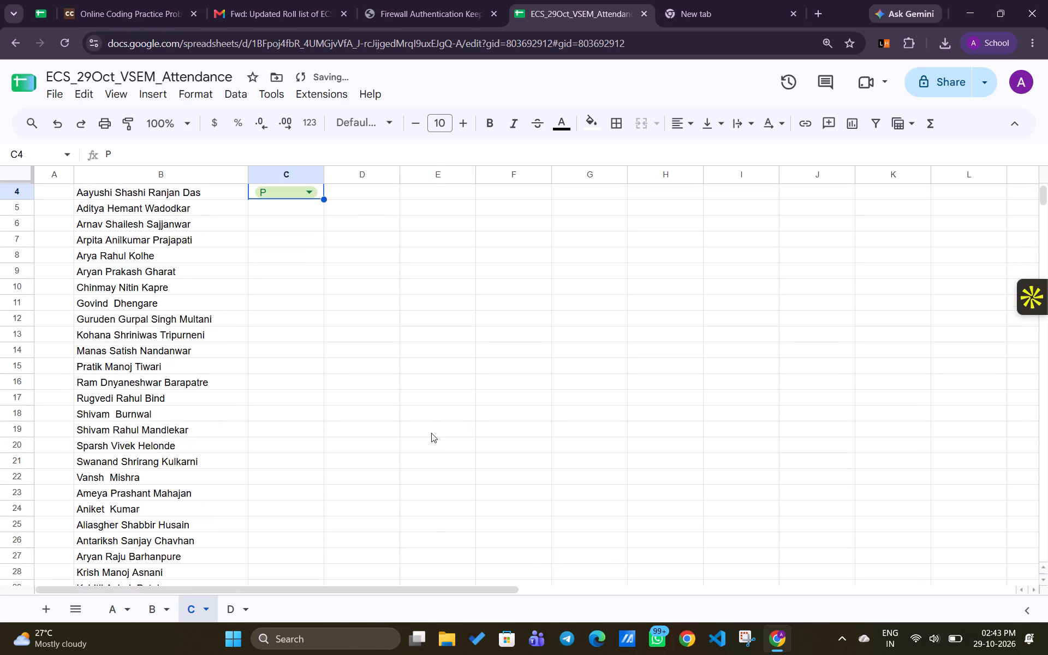
Copy the P dropdown from C4 on sheet C into C5 and C11.
scroll(431, 433, "up", 1)
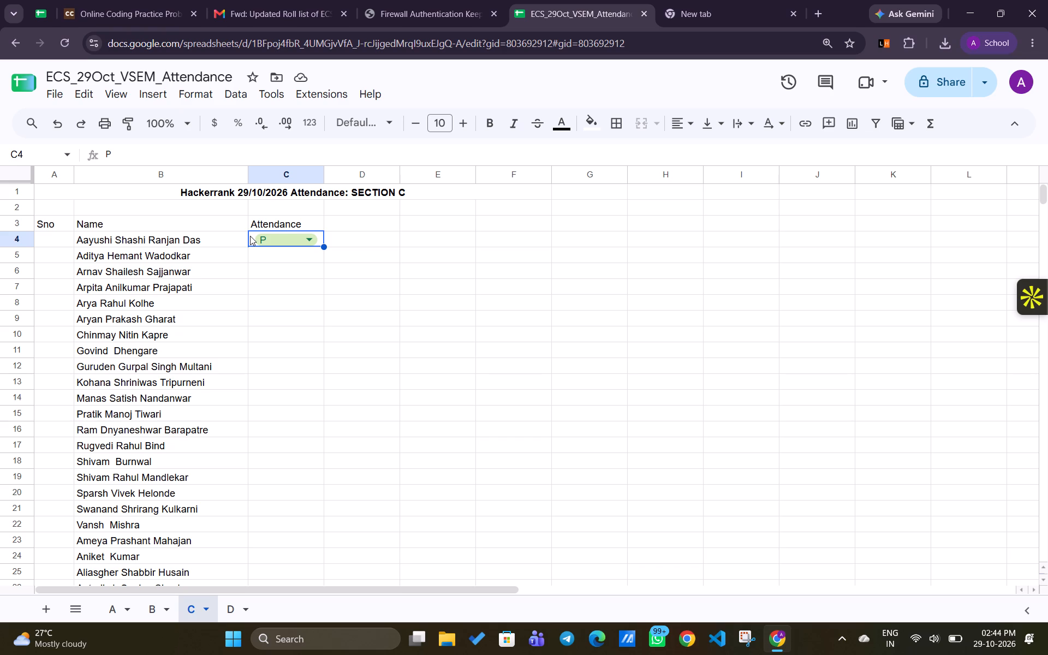
left_click(279, 242)
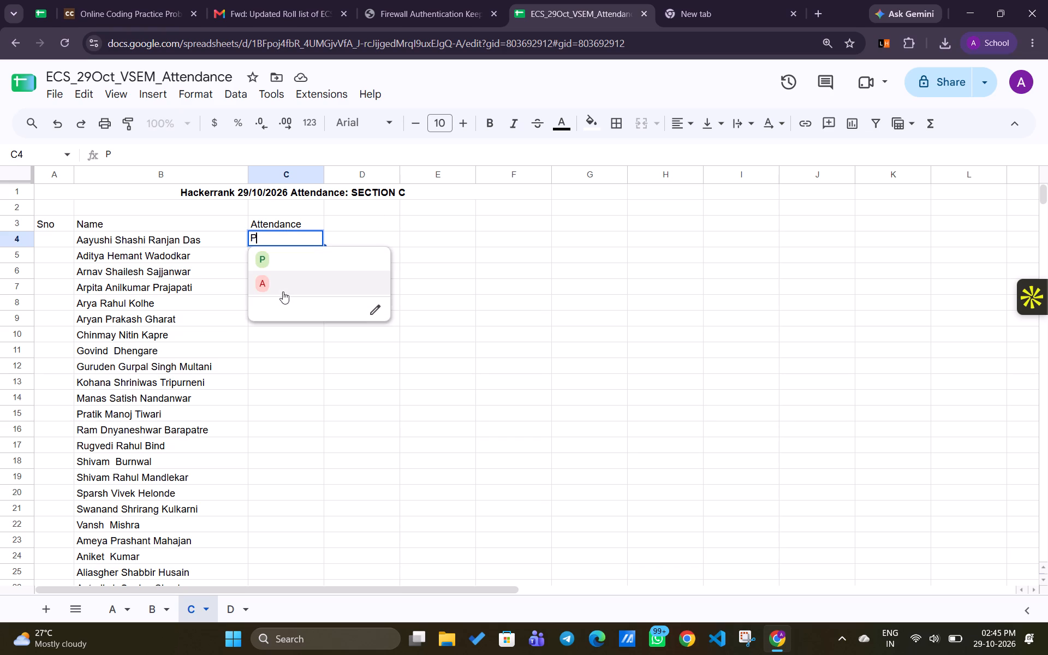
left_click(402, 255)
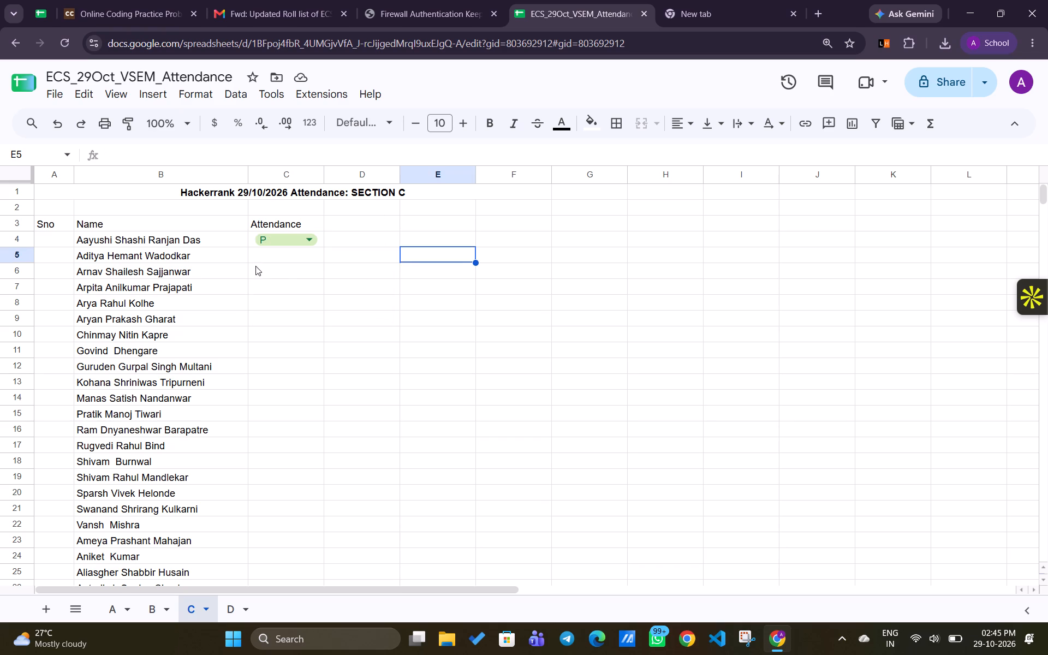
left_click(282, 263)
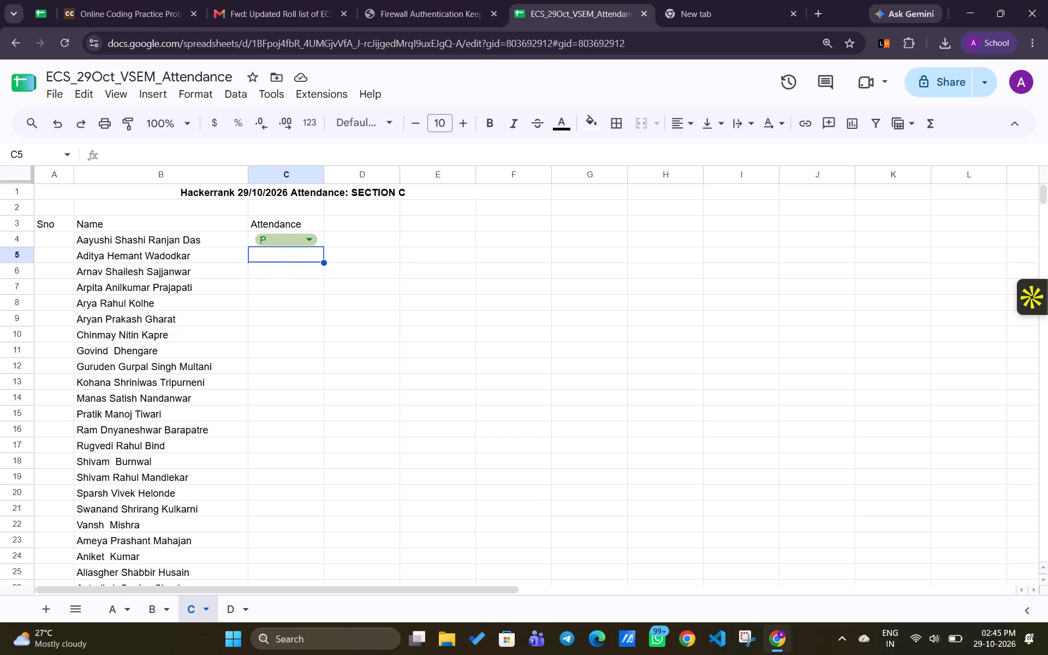
left_click(251, 241)
key("ctrl+c")
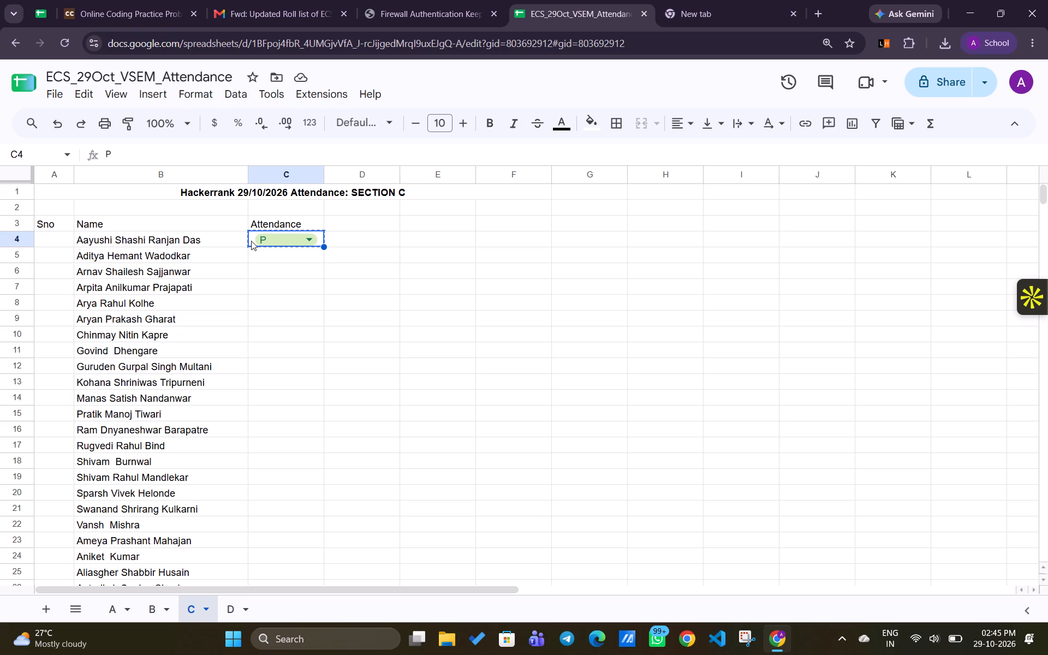
key("Down")
key("ctrl+v")
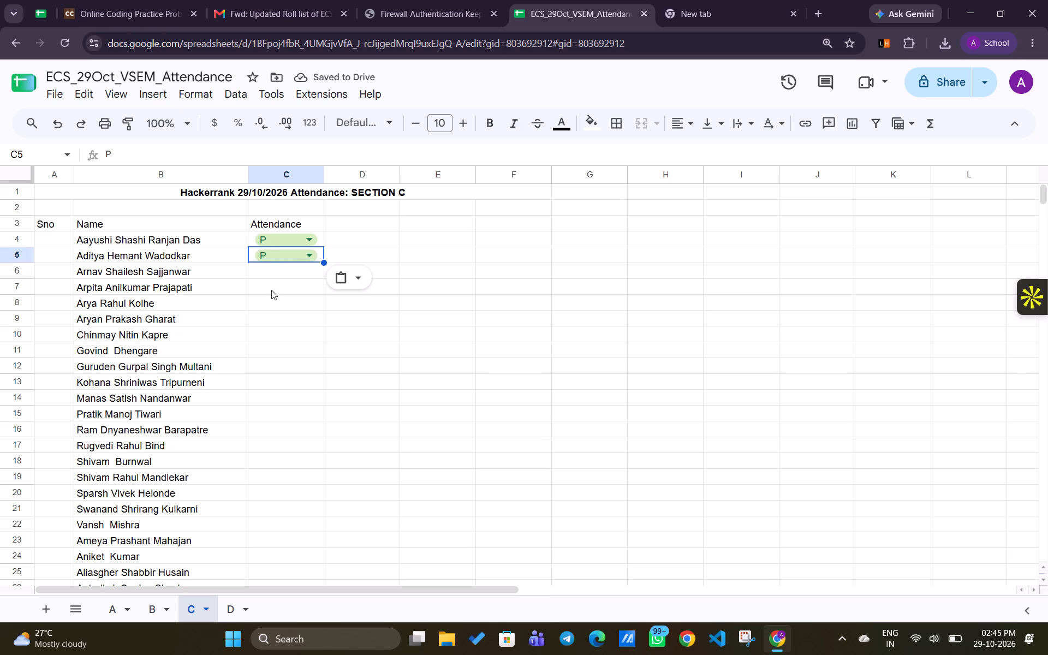
scroll(265, 299, "down", 1)
left_click(270, 320)
key("ctrl+v")
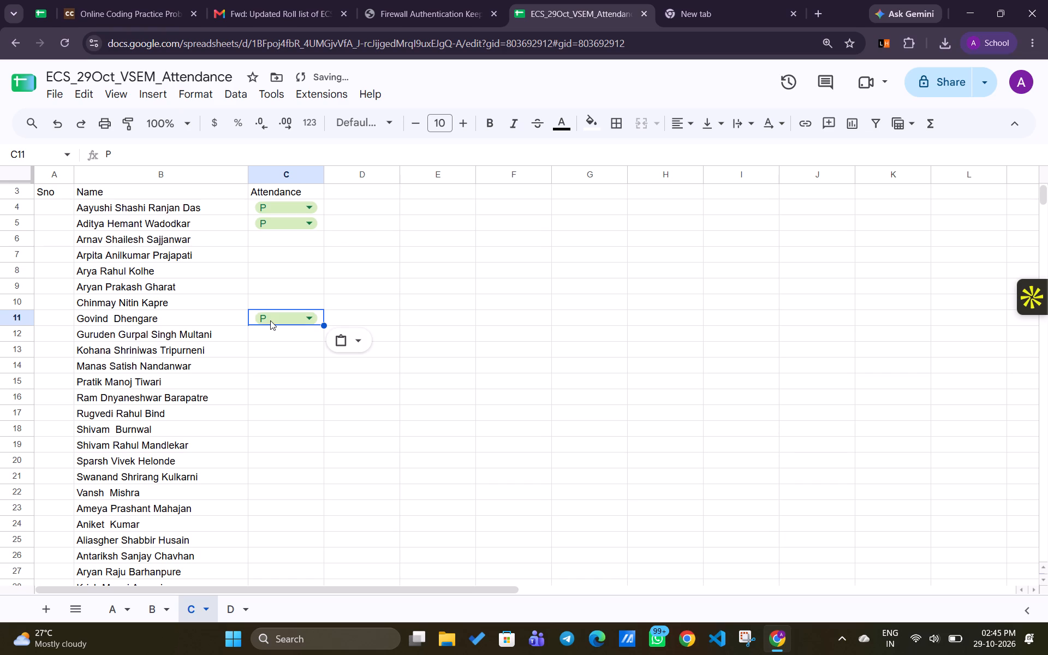
Paste the copied P dropdown into C24, C25 and C26 on sheet C.
key("Down")
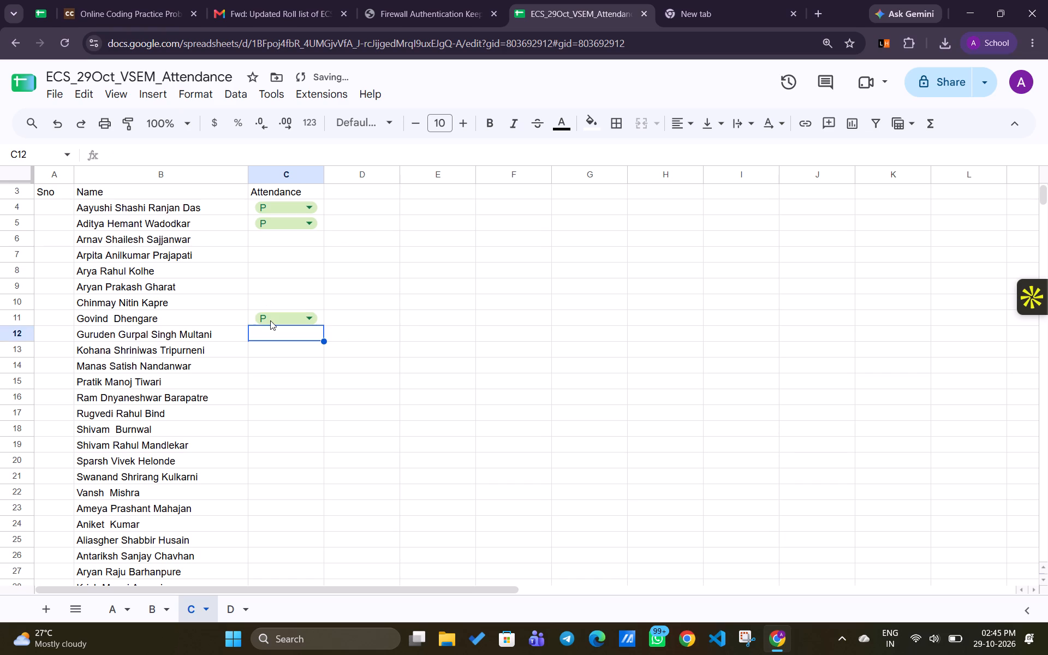
key("Down")
key("Down")
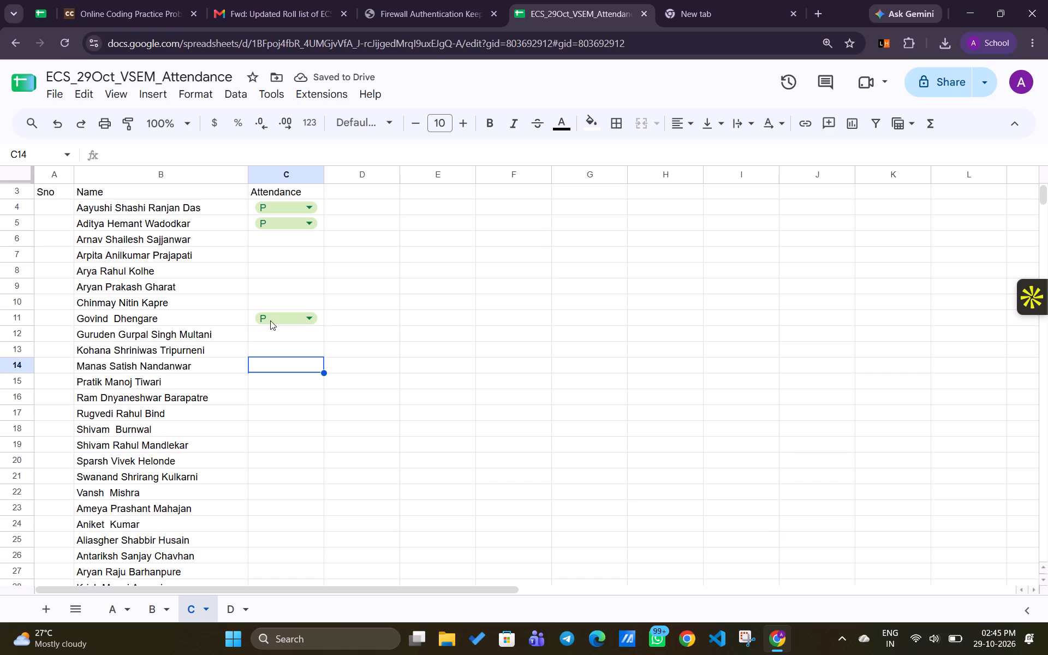
key("Down")
key("Down")
key("Down")
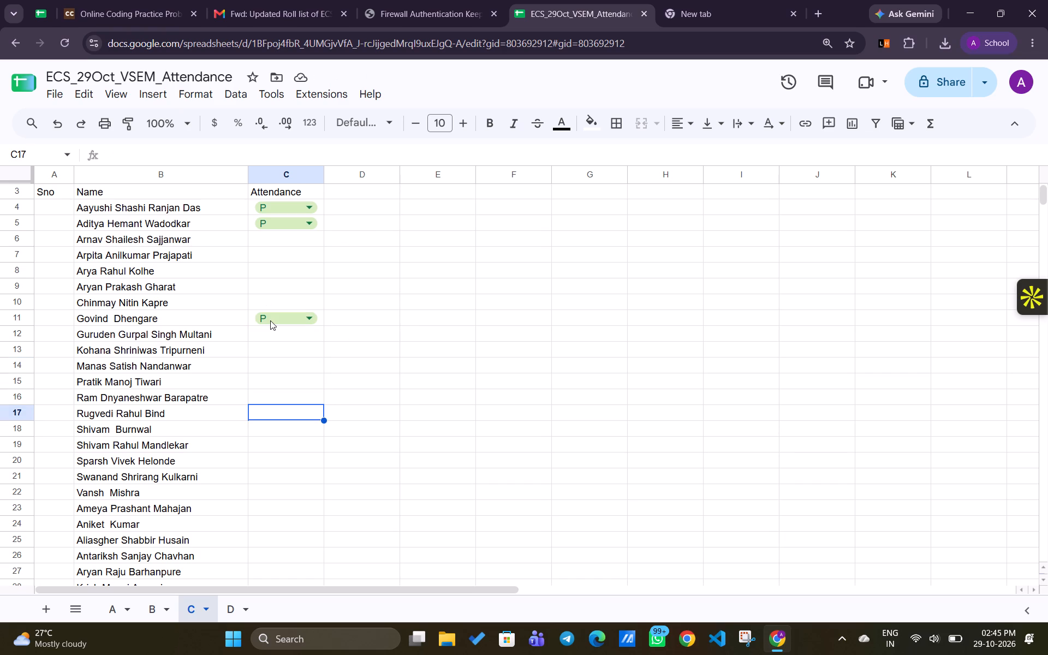
key("Down")
key("Down")
key("Down")
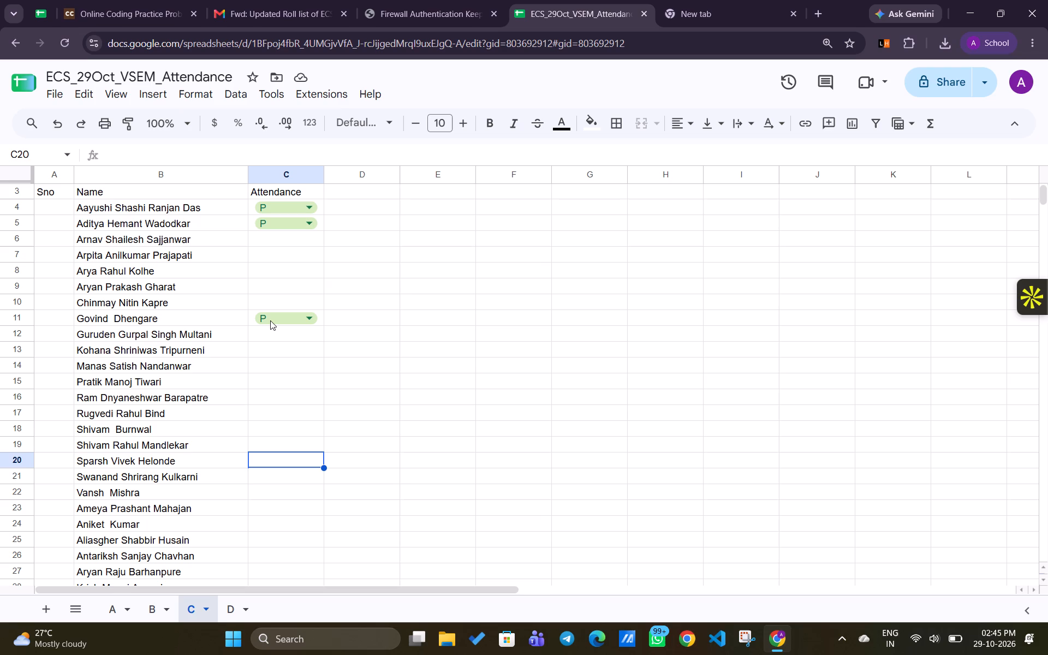
key("Down")
key("Down")
key("Down")
key("Down")
key("Down")
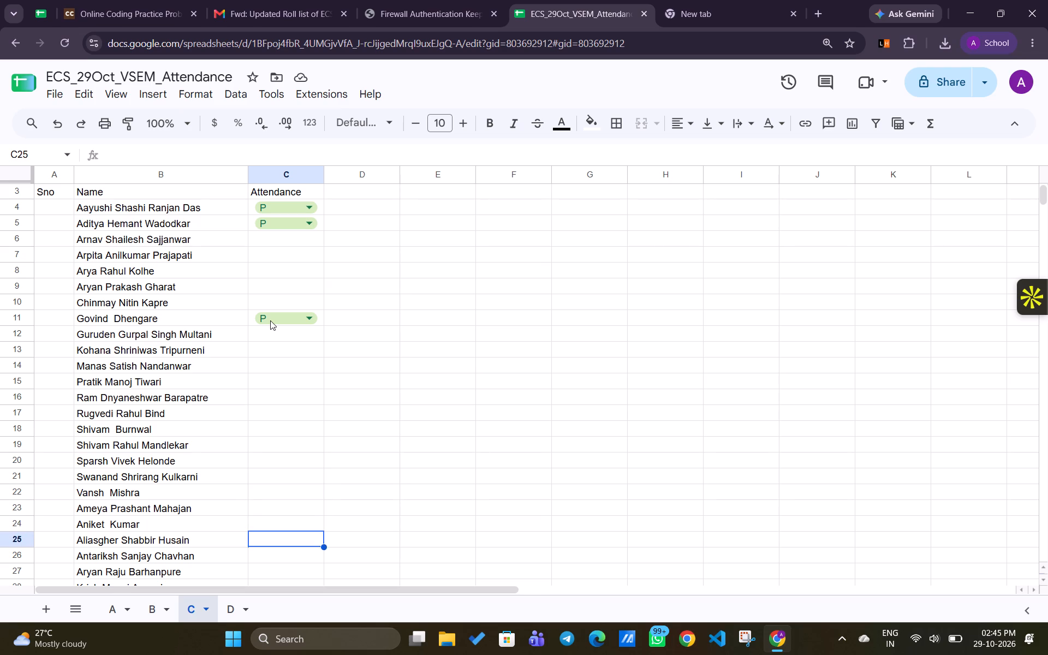
key("Up")
key("ctrl+v")
key("Down")
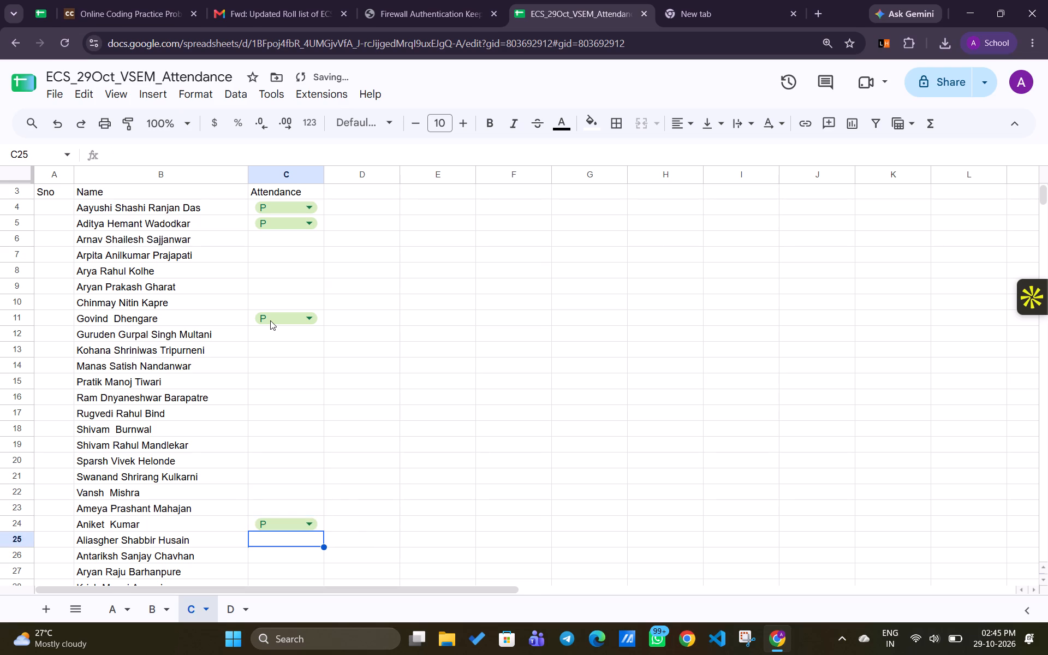
key("ctrl+v")
key("Down")
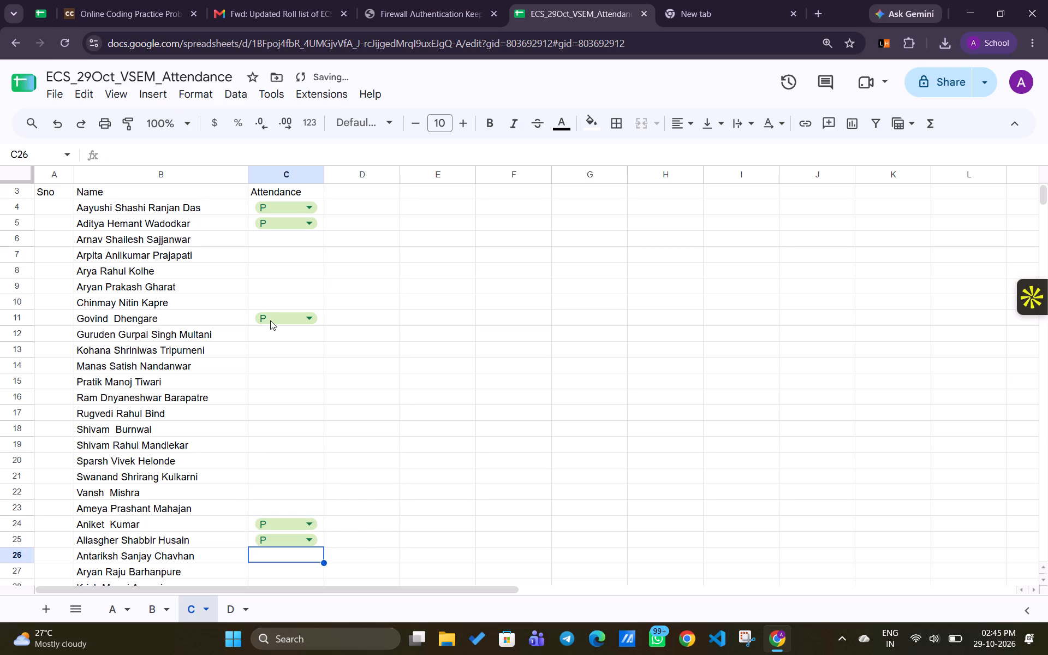
key("ctrl+v")
Paste the copied P dropdown into C28 and C32 on sheet C.
key("Down")
key("ctrl+Down")
key("Down")
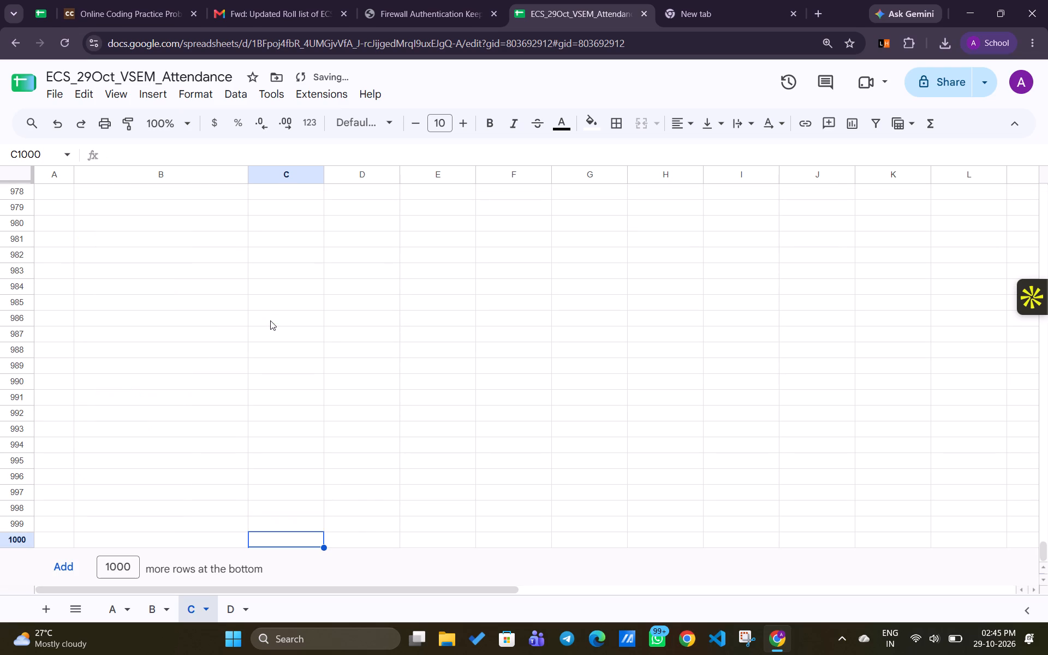
key("Up")
scroll(270, 320, "up", 20)
scroll(270, 320, "up", 8)
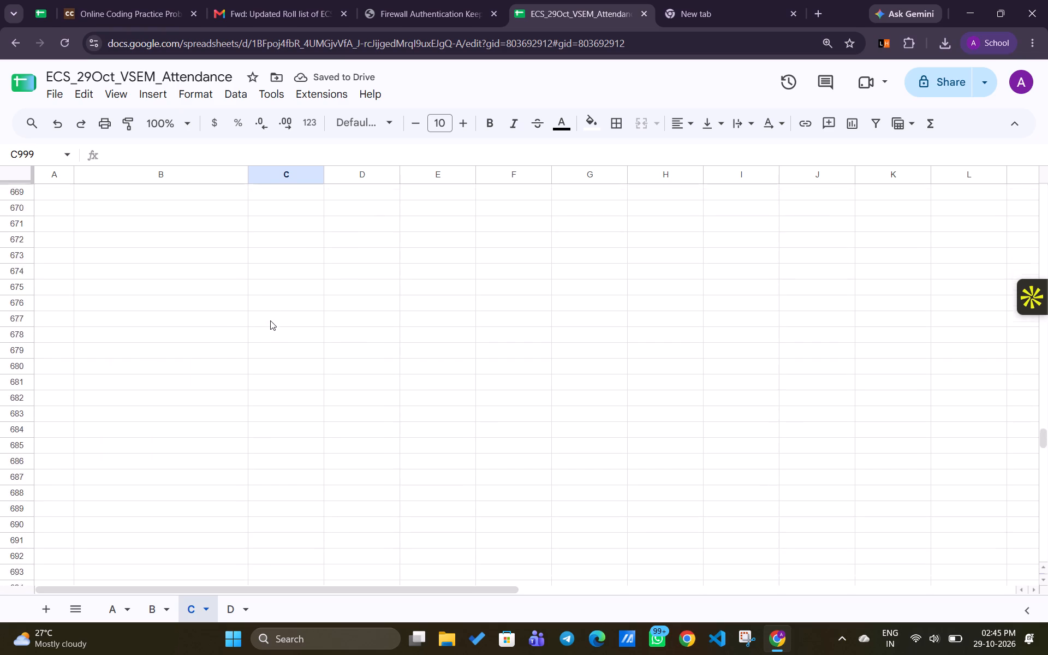
scroll(270, 320, "up", 14)
scroll(270, 320, "up", 9)
scroll(270, 320, "down", 3)
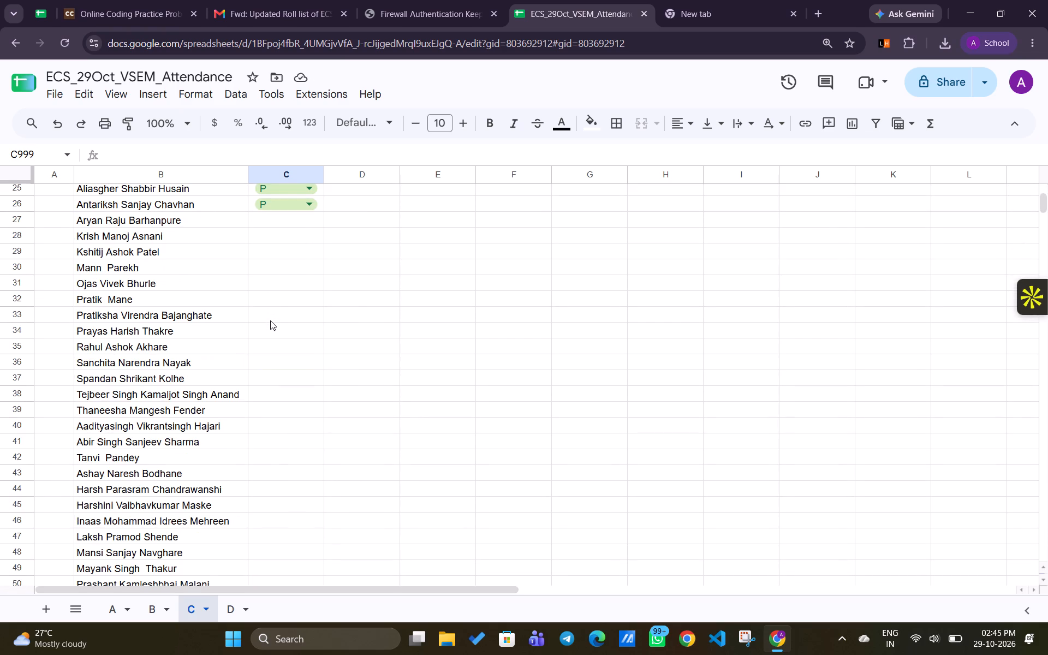
left_click(264, 234)
key("ctrl+v")
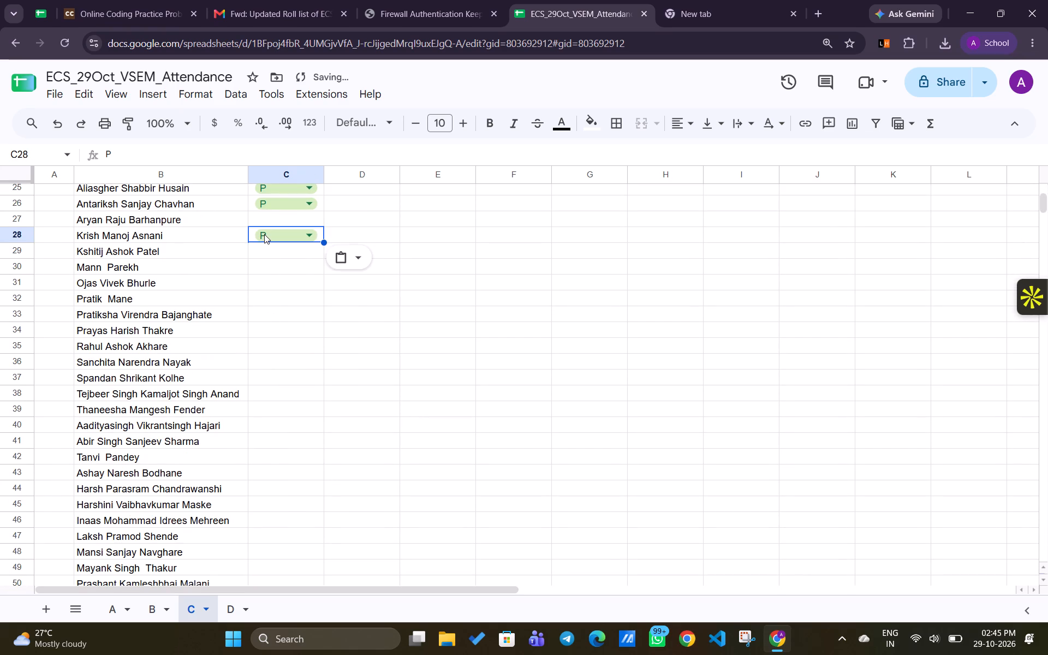
key("Down")
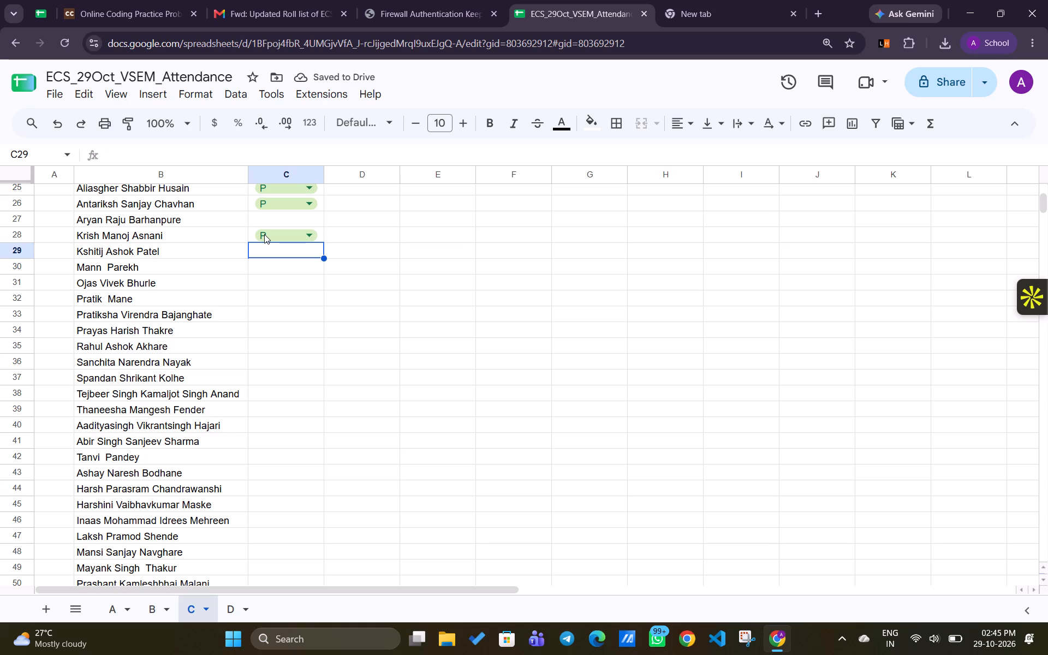
key("Down")
key("Down")
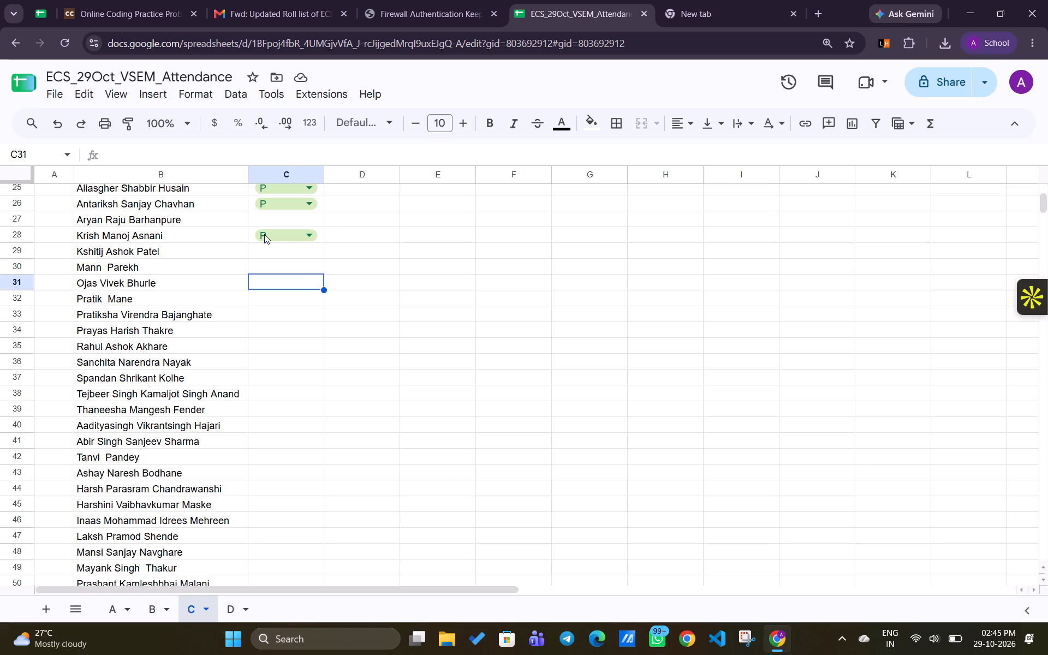
key("Down")
key("ctrl+v")
Paste the copied P dropdown into C40 and C41 on sheet C.
key("Down")
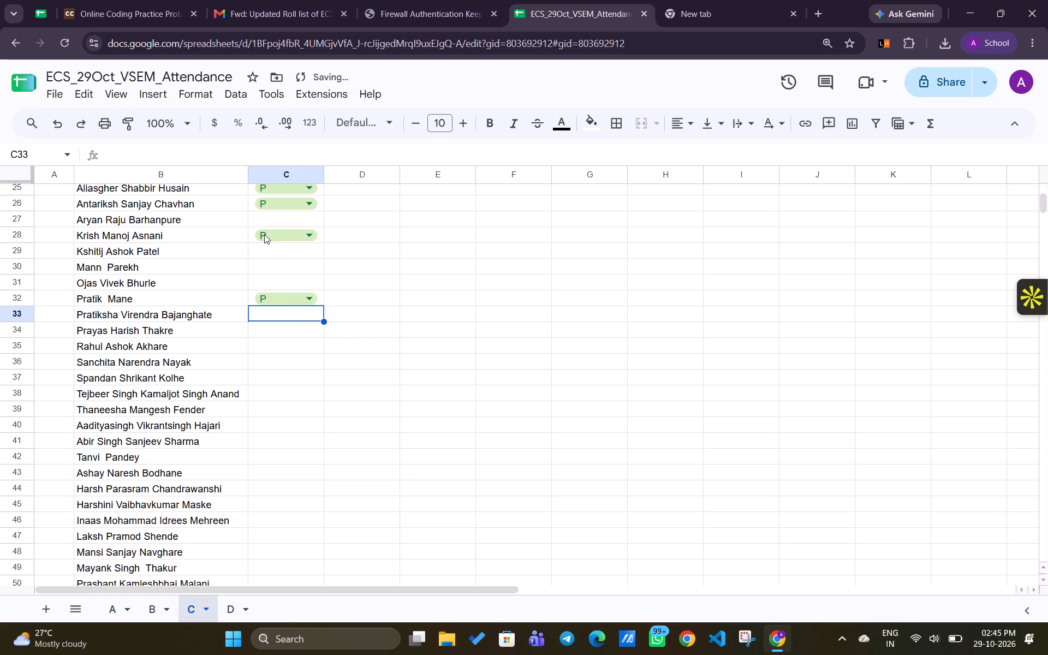
key("Down")
key("Down")
key("Down")
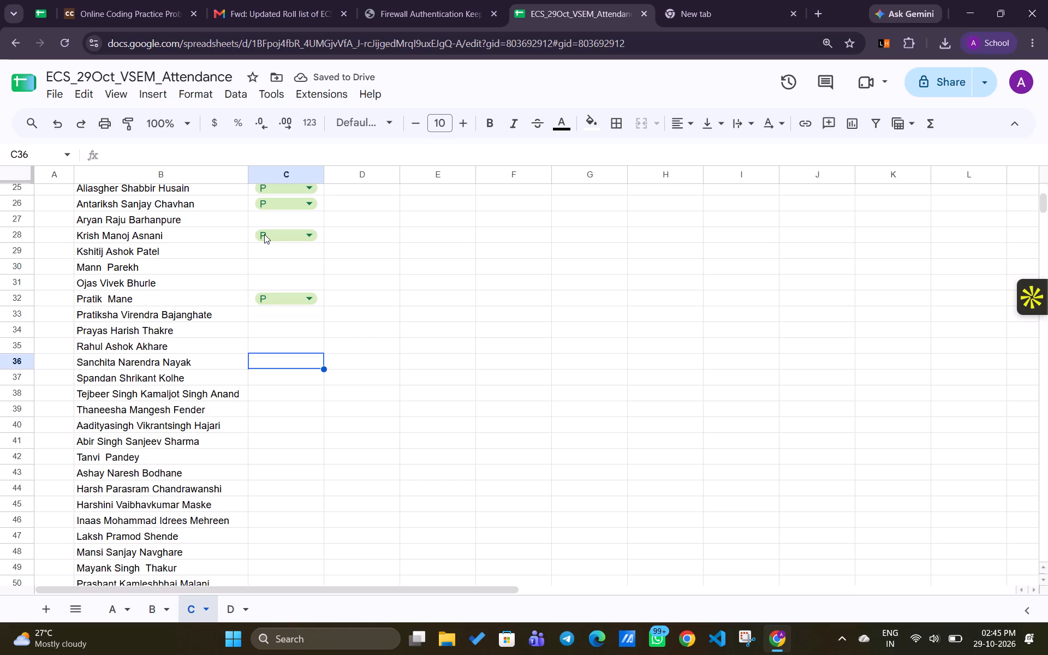
key("Down")
key("Down")
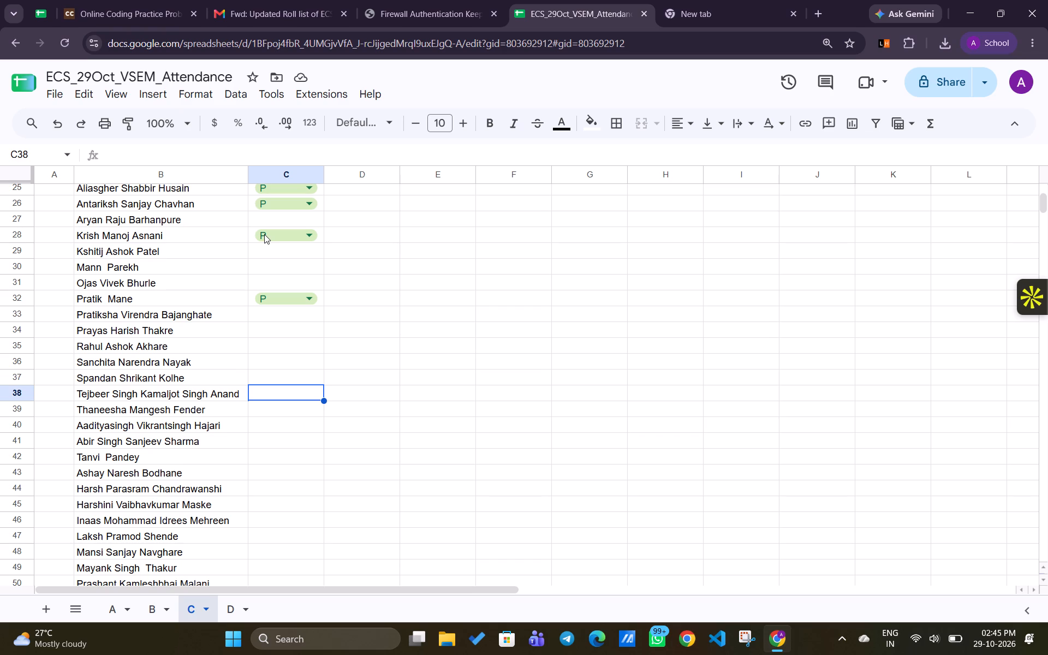
key("Down")
key("Down")
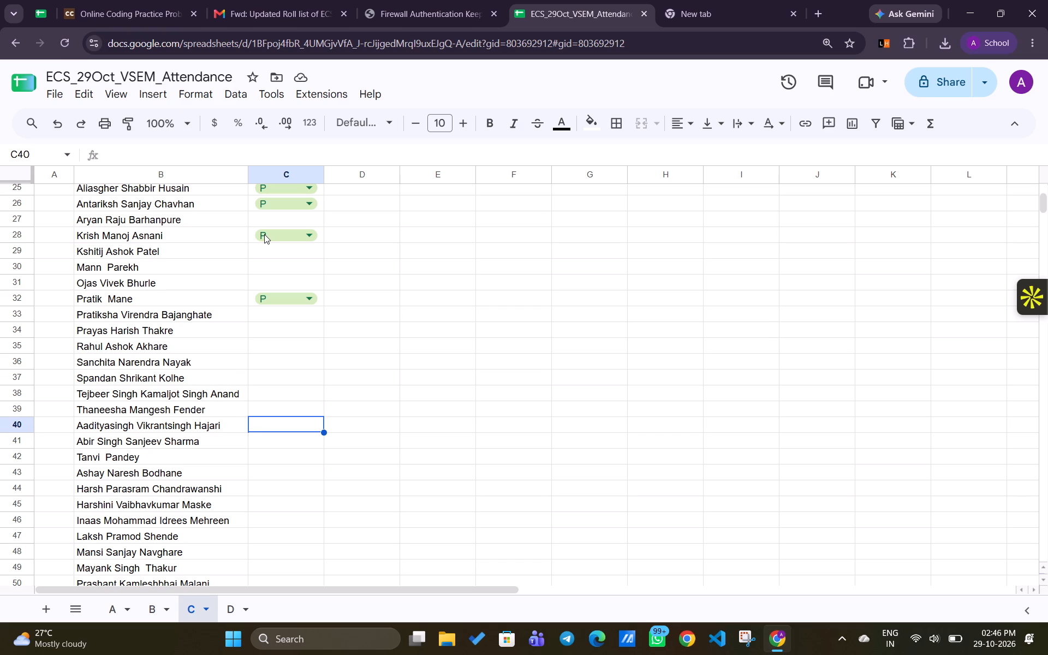
key("ctrl+v")
key("Down")
key("ctrl+v")
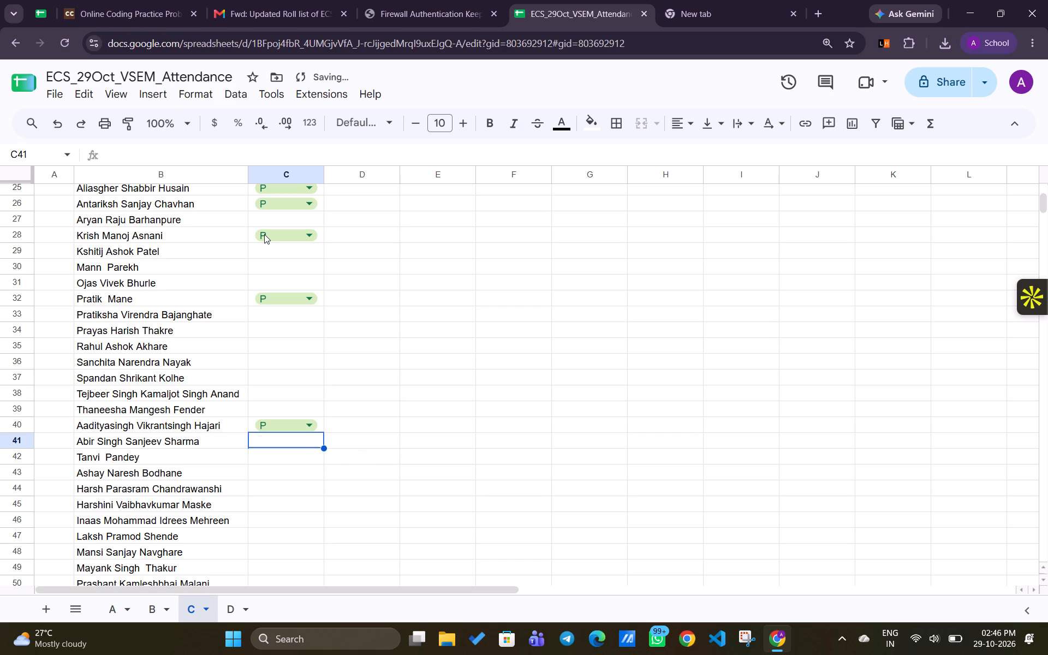
Paste the copied P dropdown into C44 and C46 on sheet C.
key("Down")
key("Down")
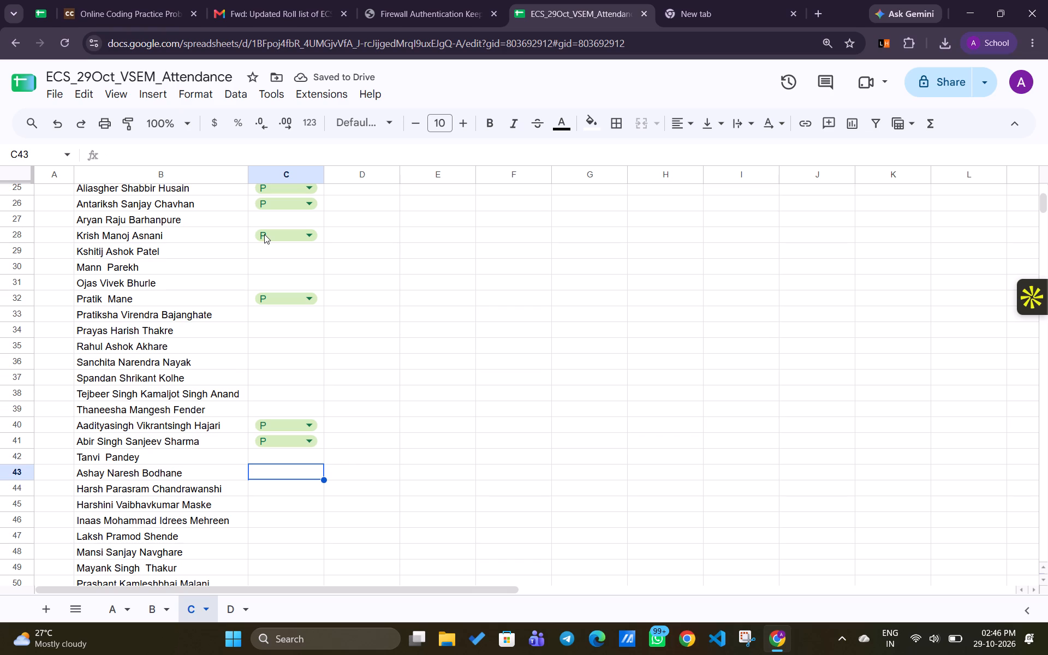
key("Down")
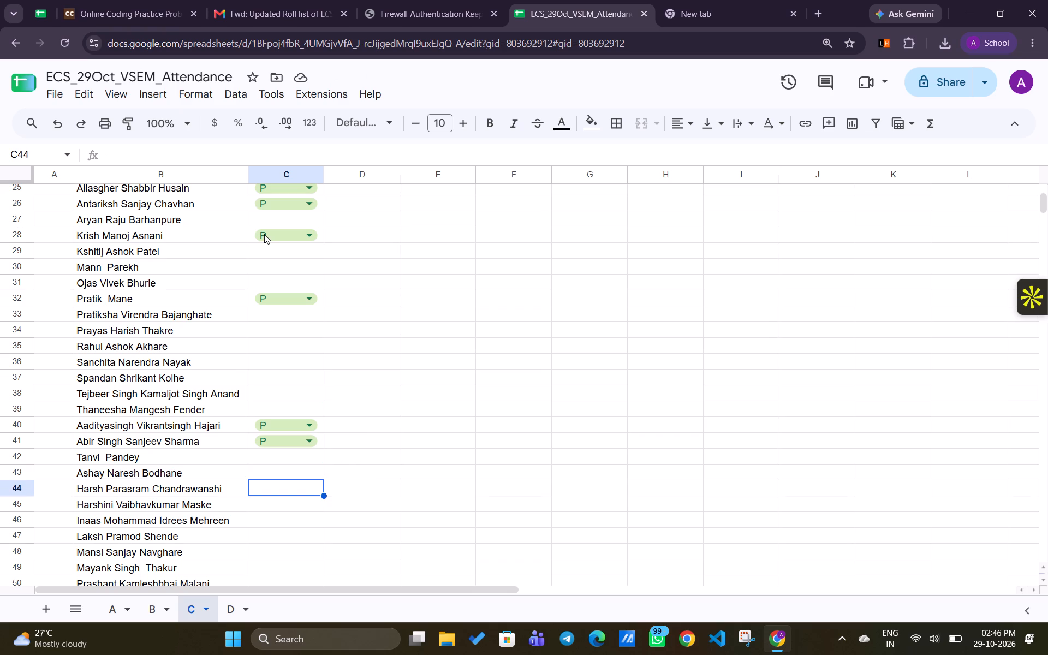
key("ctrl+v")
key("Down")
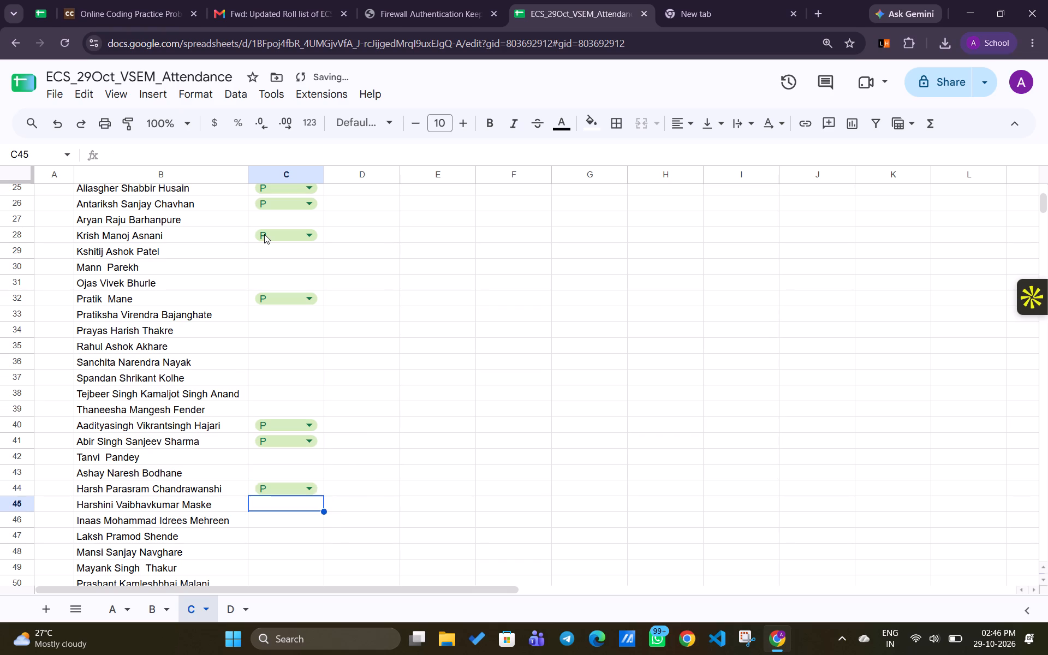
key("Down")
key("Down")
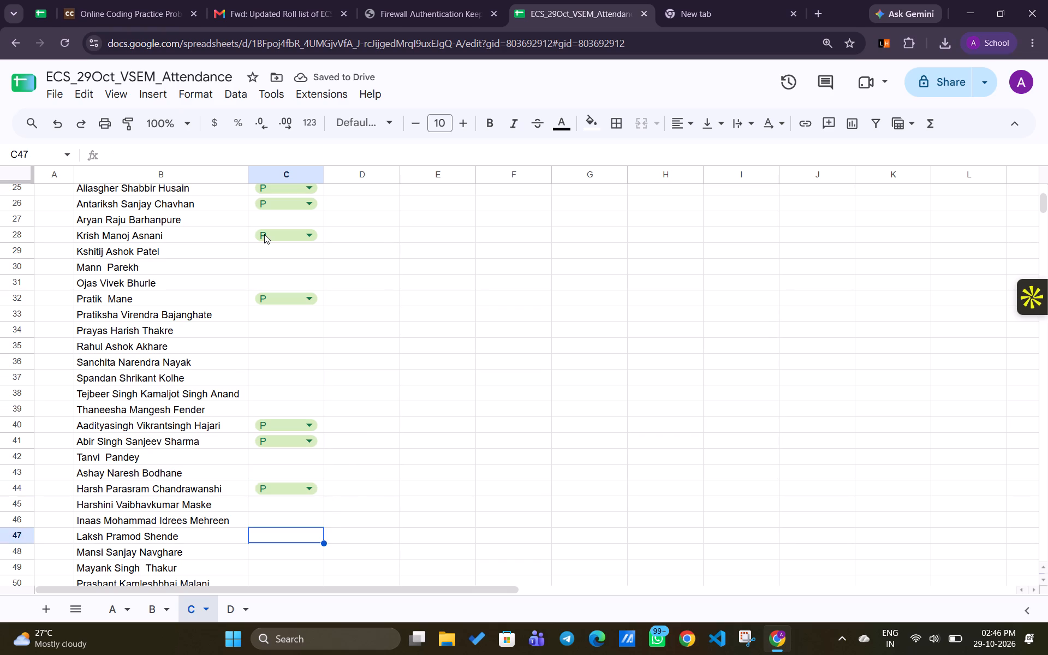
key("Up")
key("ctrl+v")
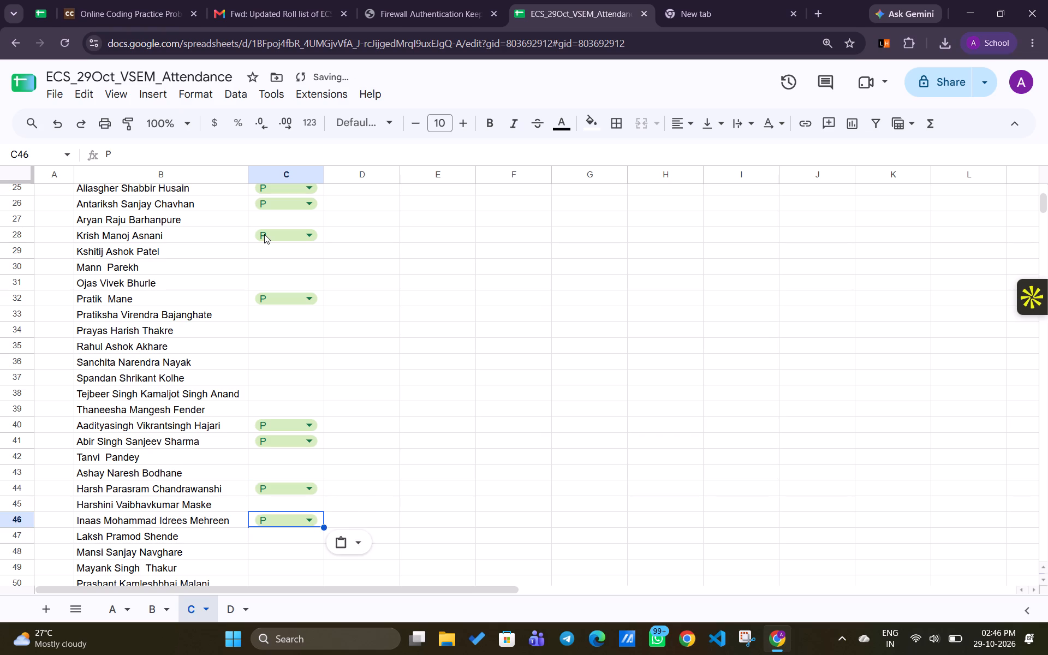
Paste the copied P dropdown into C50 on sheet C.
key("Down")
key("Down")
key("Down")
key("Down")
key("Down")
key("Down")
key("Down")
key("Up")
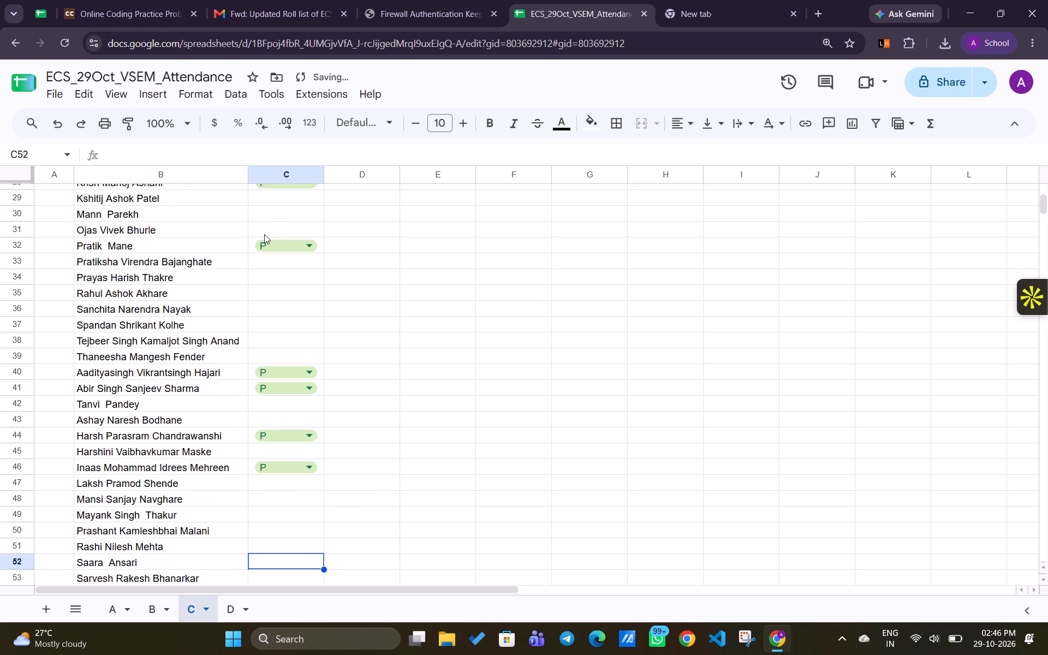
key("Up")
key("Up")
key("ctrl+v")
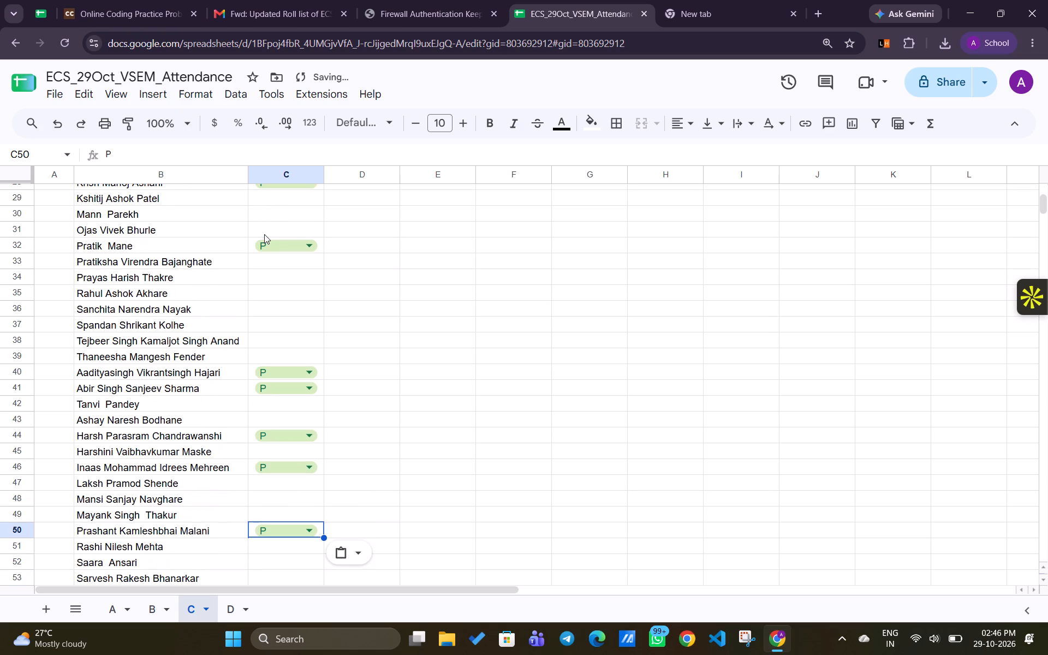
Paste the copied P dropdown into C54, C55 and C56 on sheet C.
key("Down")
key("Down")
key("Down")
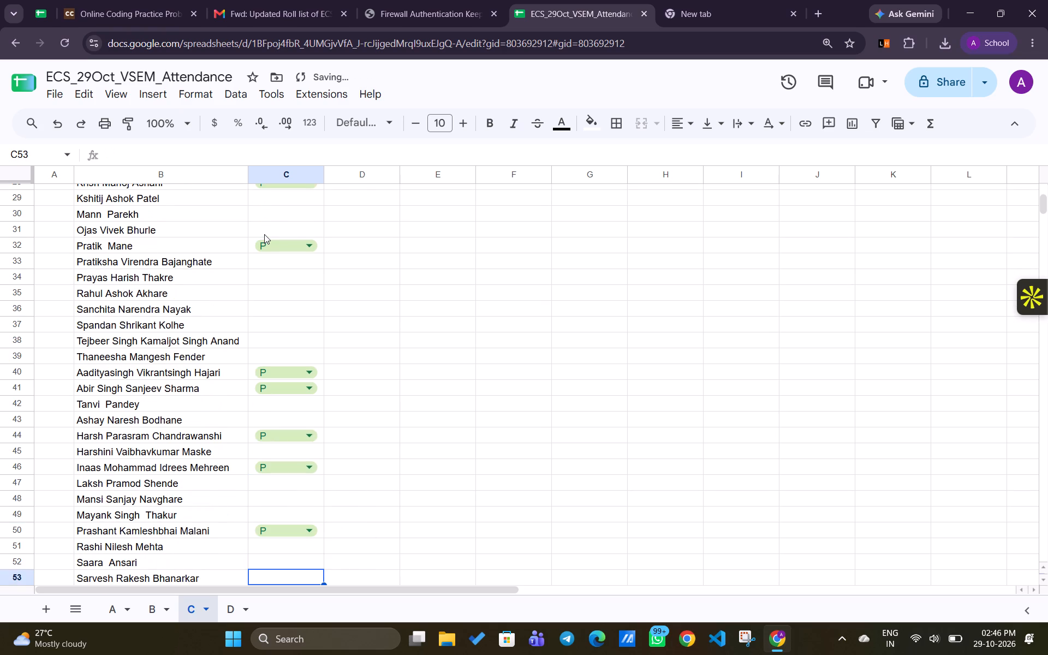
key("Down")
key("Down")
key("Up")
key("Down")
key("Down")
key("Up")
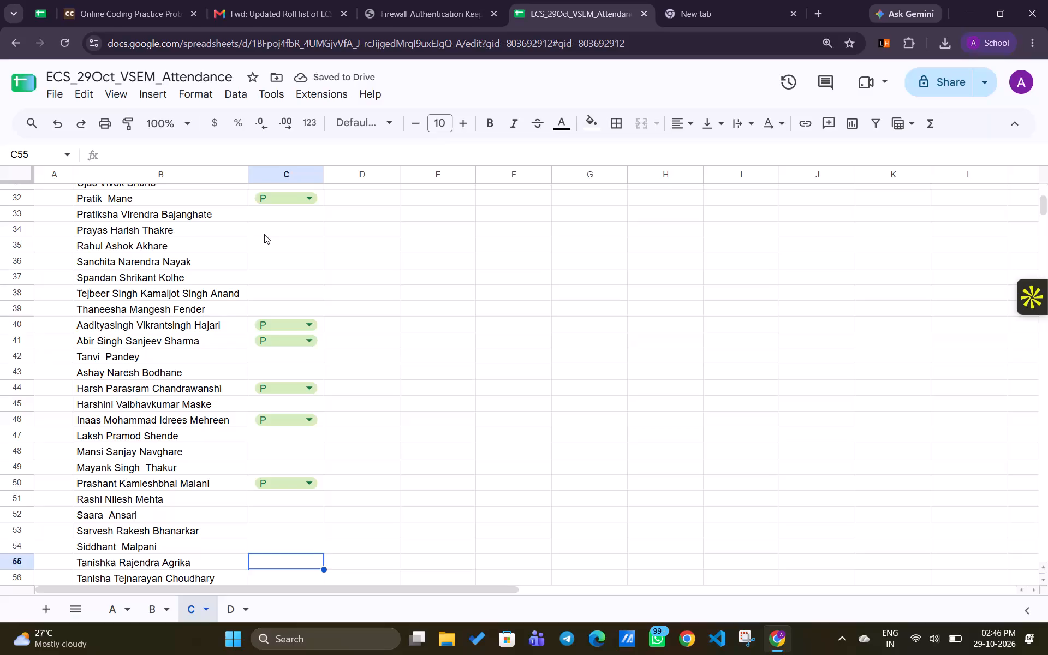
key("Up")
key("ctrl+v")
key("Down")
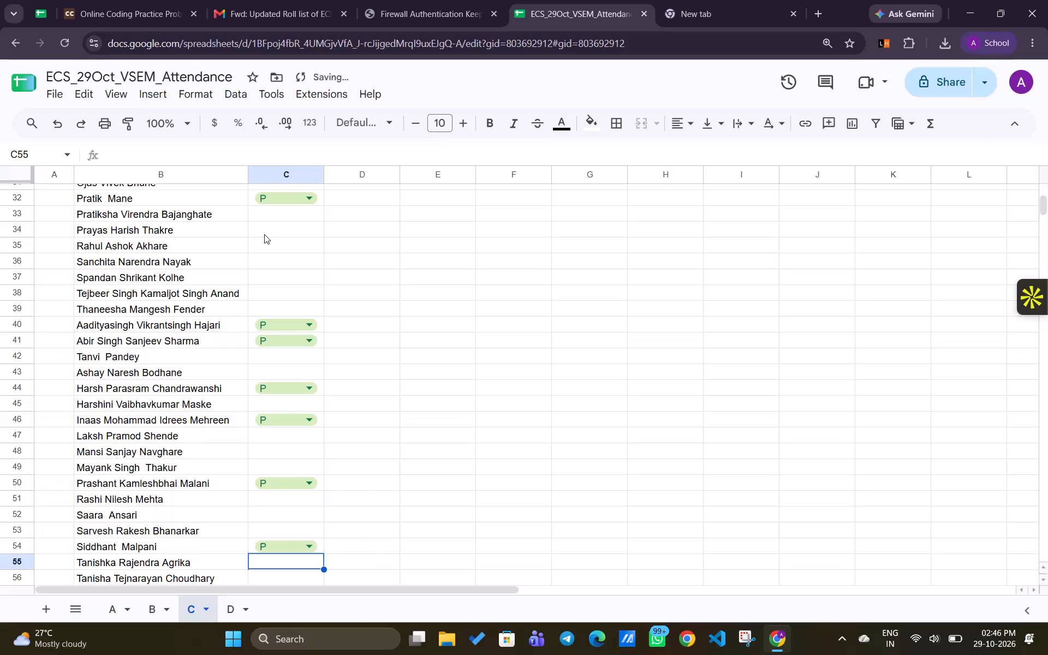
key("ctrl+v")
key("Down")
key("ctrl+v")
key("Down")
key("Down")
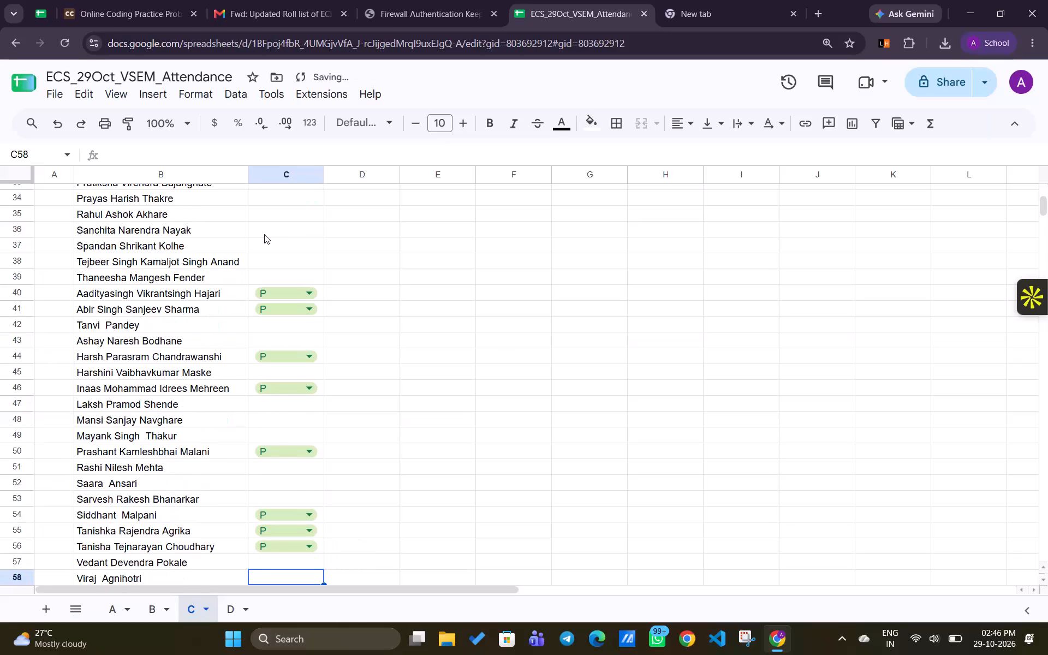
Clear the P value from the dropdown in C56 on sheet C.
key("Up")
key("Up")
key("BackSpace")
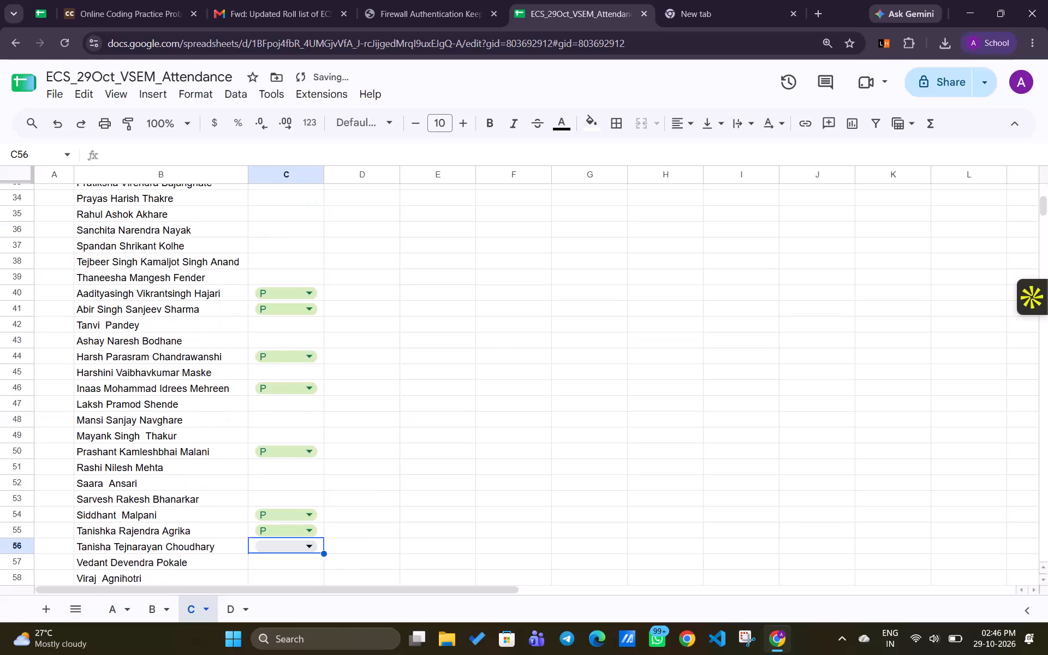
Paste the copied P dropdown into C58 on sheet C.
key("Down")
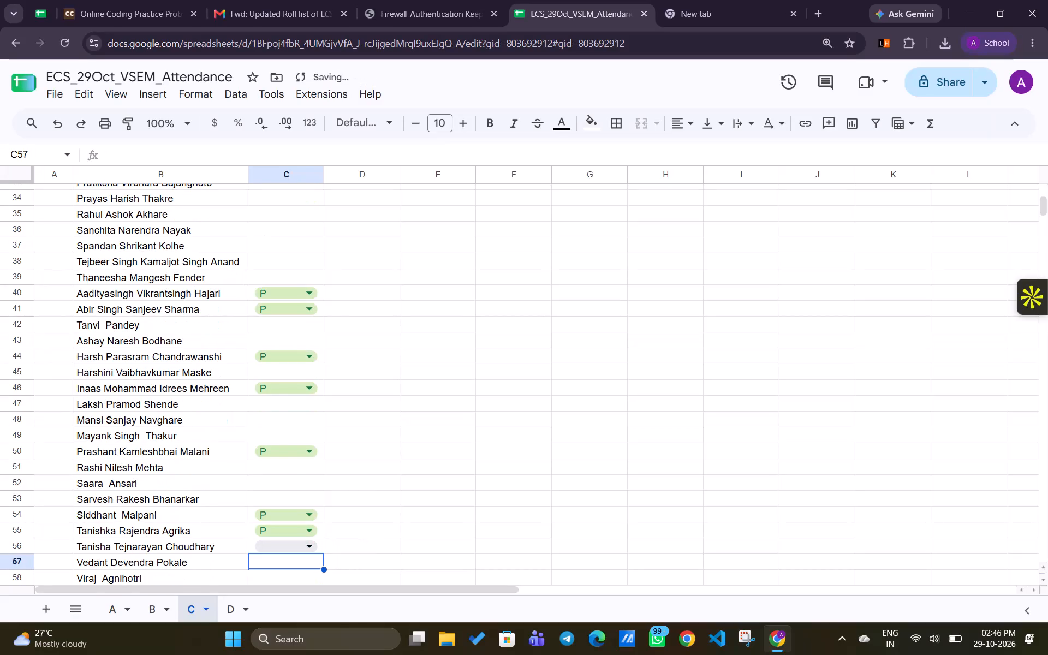
key("Down")
key("ctrl+v")
key("Down")
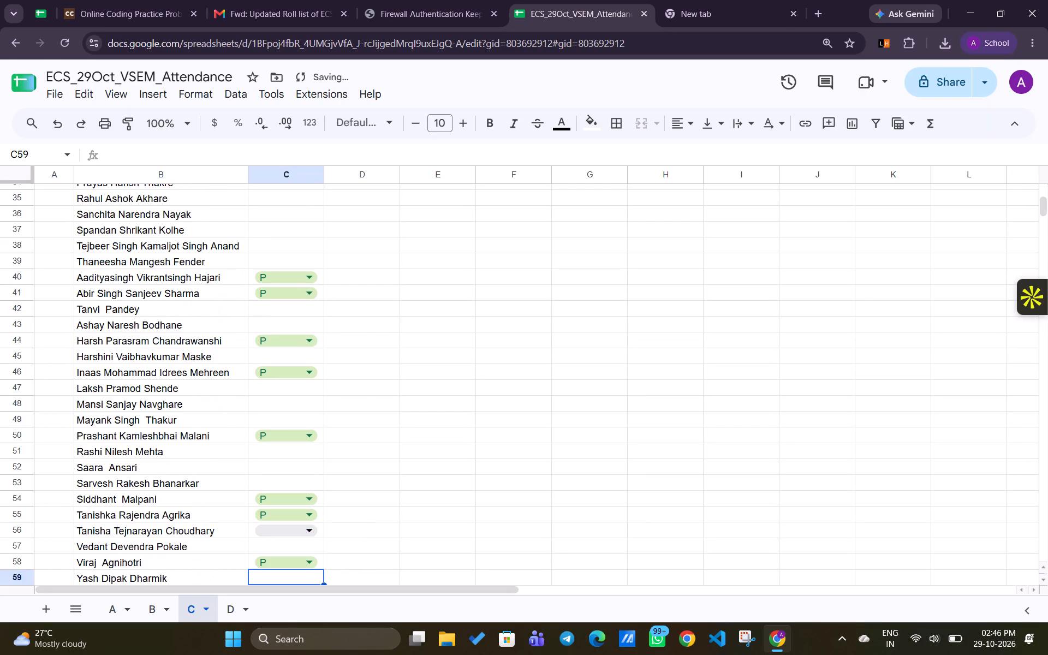
Review the attendance column on sheet C from the last names back up to the title row.
key("Down")
key("Down")
key("Up")
key("Up")
key("Up")
key("Up")
key("Up")
key("Up")
key("Up")
key("Up")
key("Up")
key("Up")
key("Up")
key("Up")
key("Up")
key("Up")
key("Up")
key("Up")
key("Up")
key("Up")
key("Up")
key("Up")
key("Up")
key("Up")
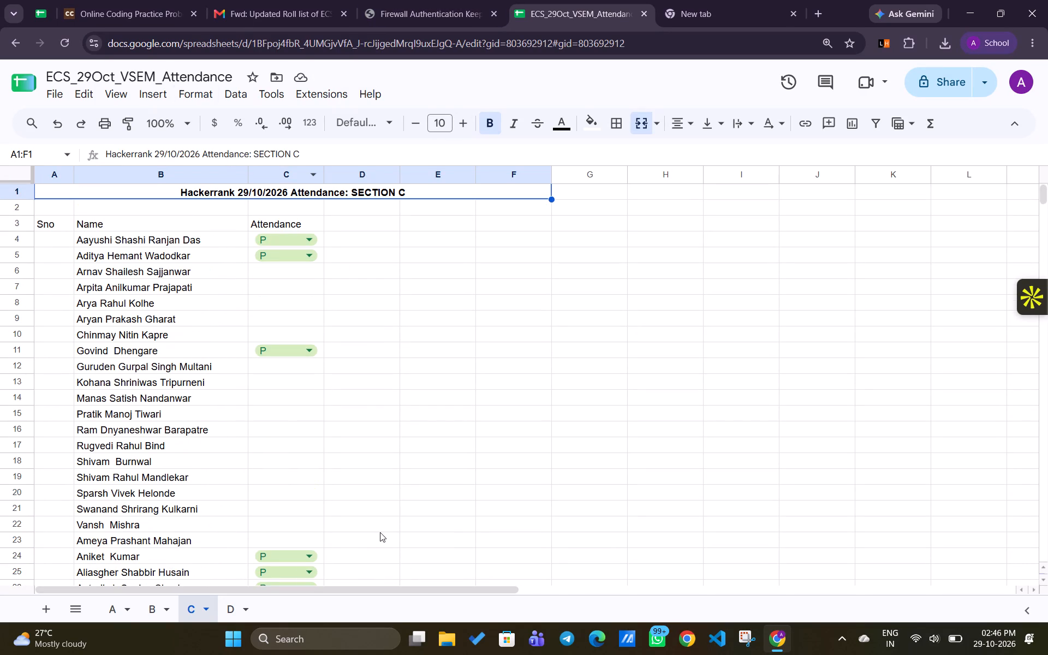
Examine the dropdown rules of C13 and C5 on sheet B, including the colour of option A.
left_click(156, 610)
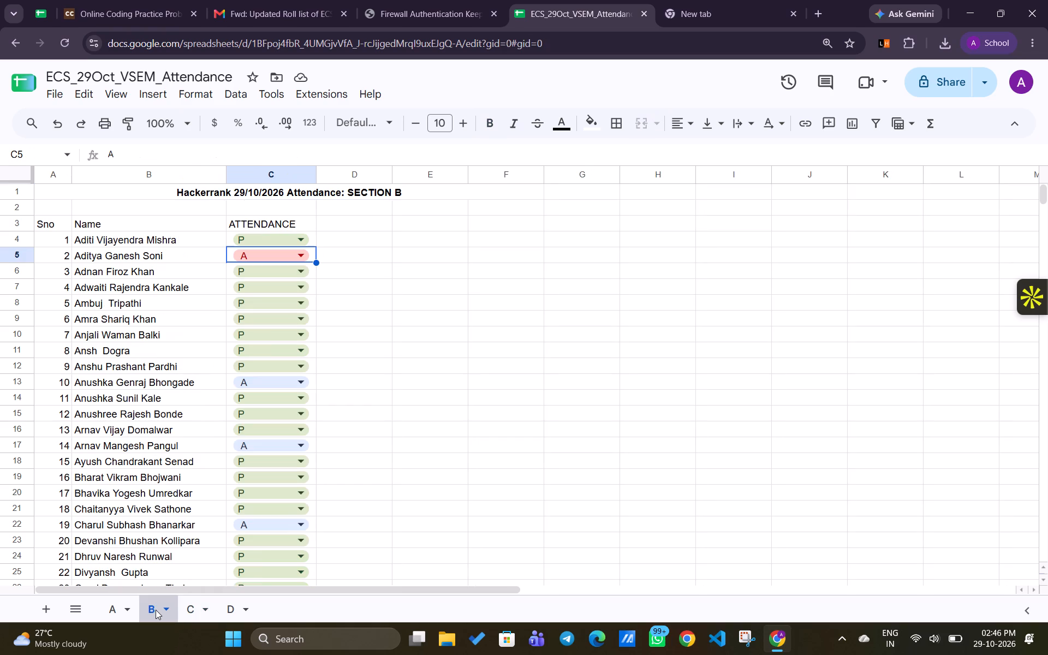
left_click(271, 386)
left_click(356, 449)
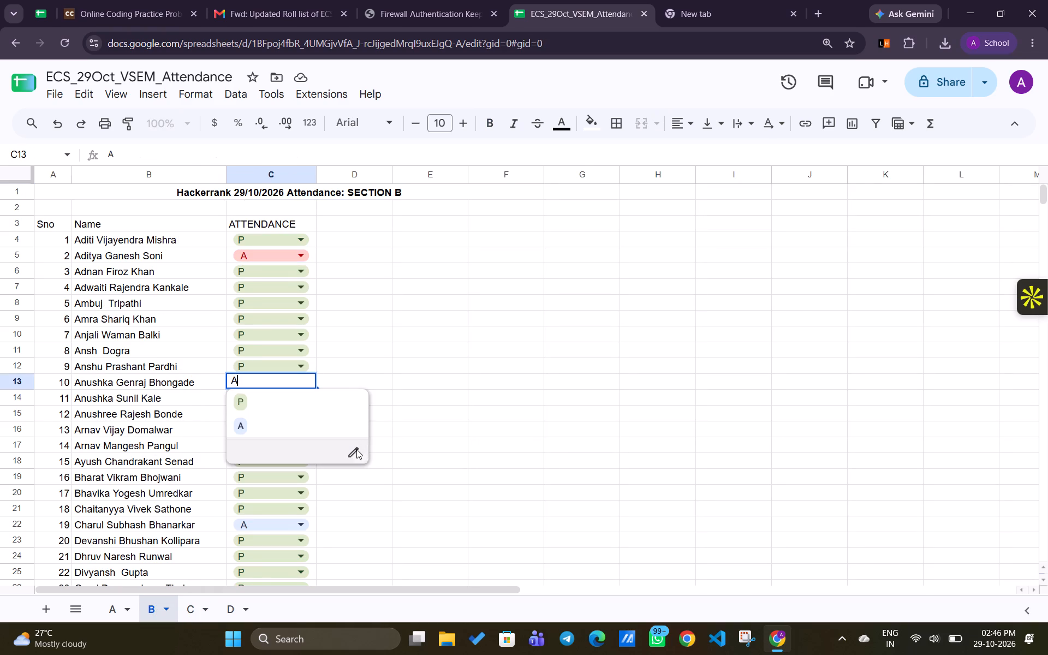
left_click(303, 252)
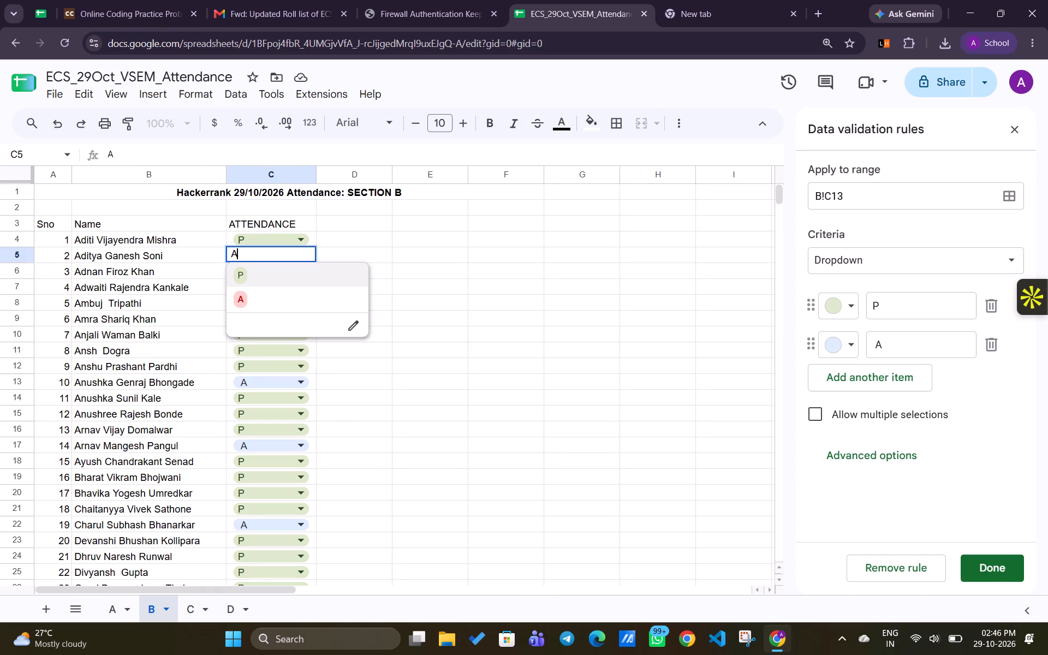
left_click(352, 328)
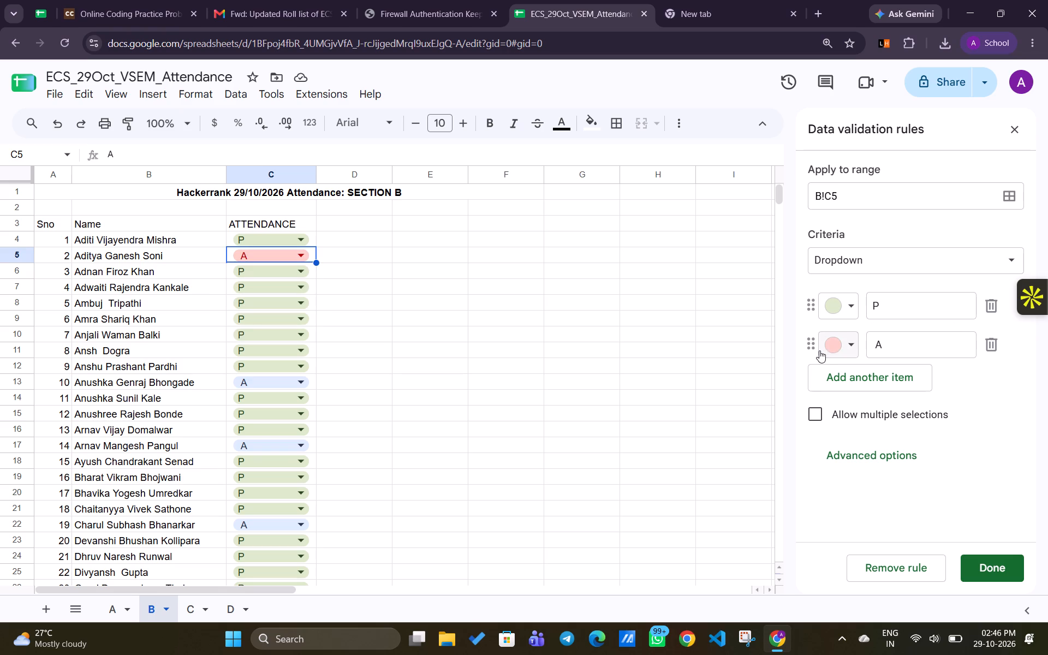
left_click(819, 350)
left_click(962, 402)
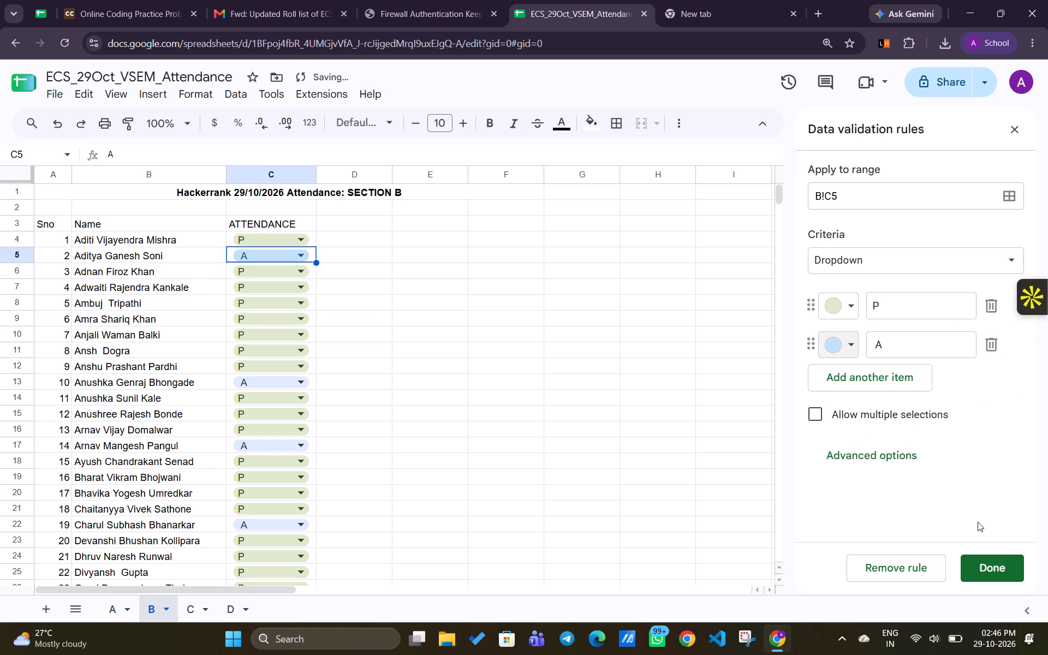
Apply the P/A dropdown rule to C5 on sheet B and close the data validation rules.
left_click(992, 580)
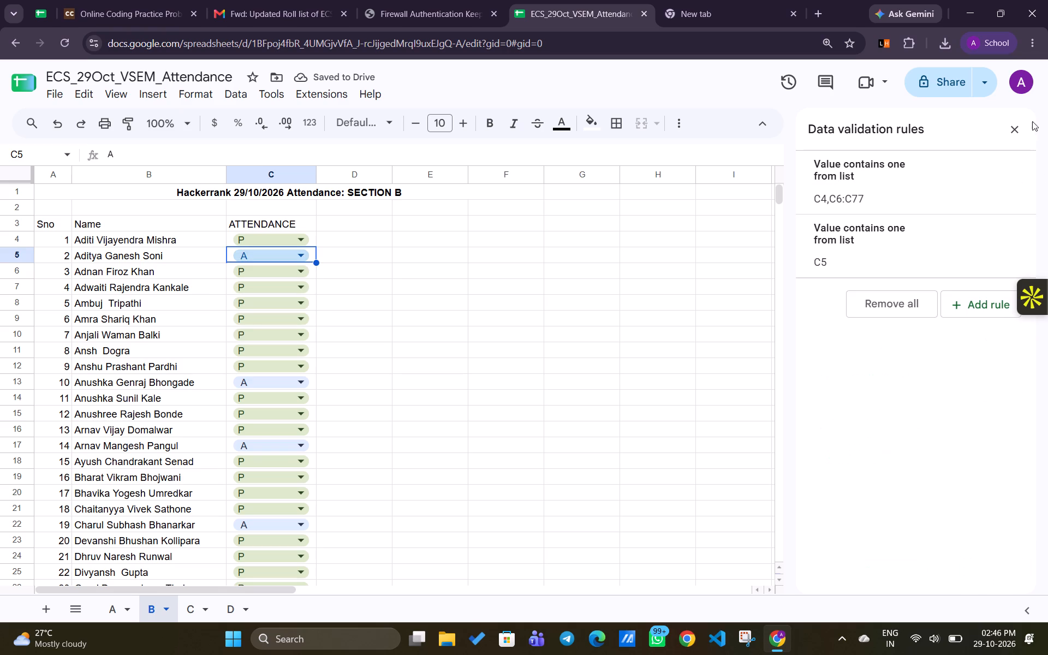
left_click(1022, 123)
Set the blank attendance dropdown in C48 on sheet B to A.
scroll(612, 345, "down", 6)
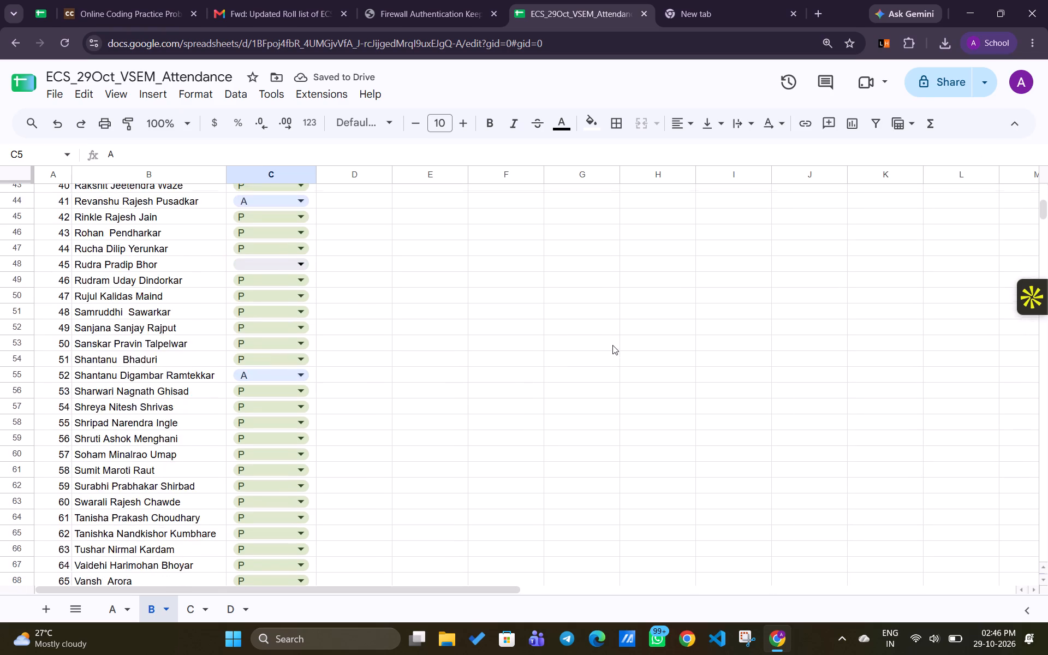
scroll(612, 345, "down", 2)
scroll(612, 345, "up", 6)
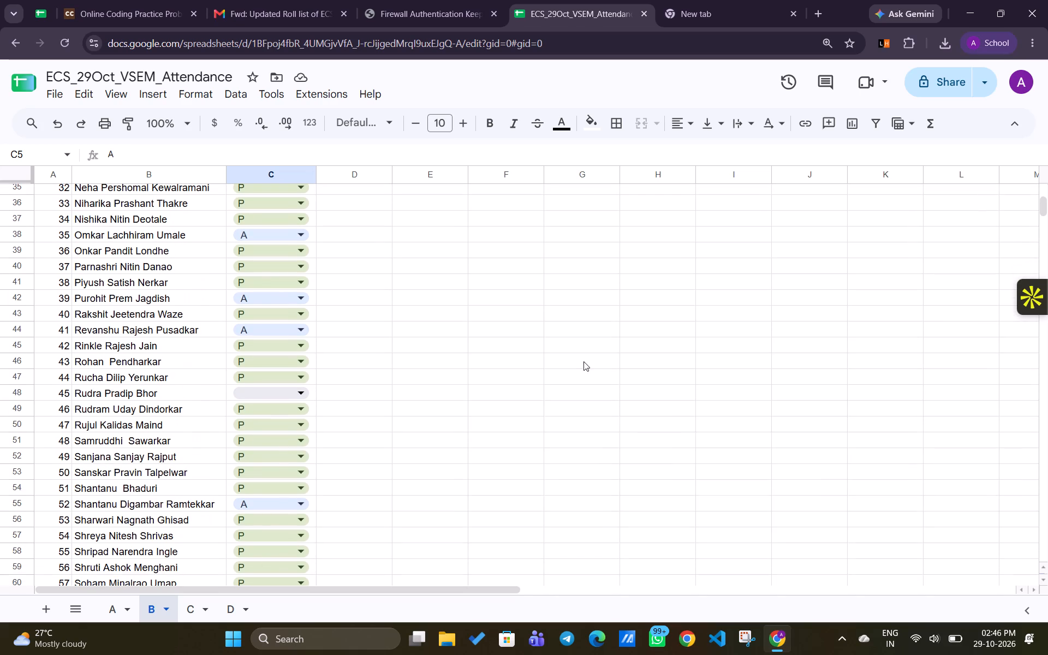
left_click(278, 394)
left_click(291, 440)
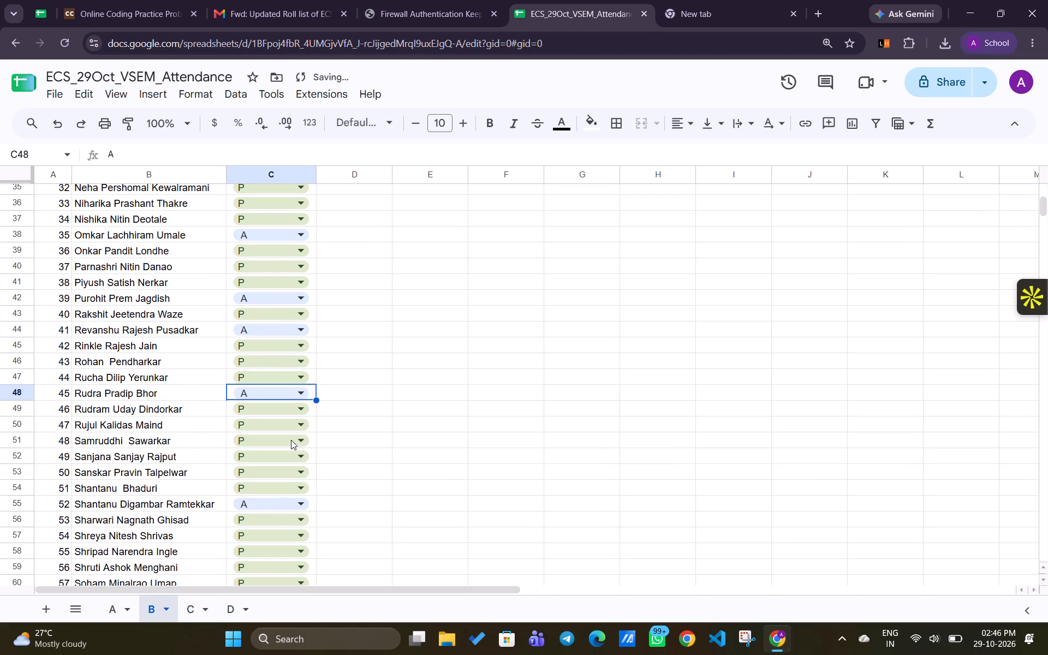
scroll(420, 437, "up", 12)
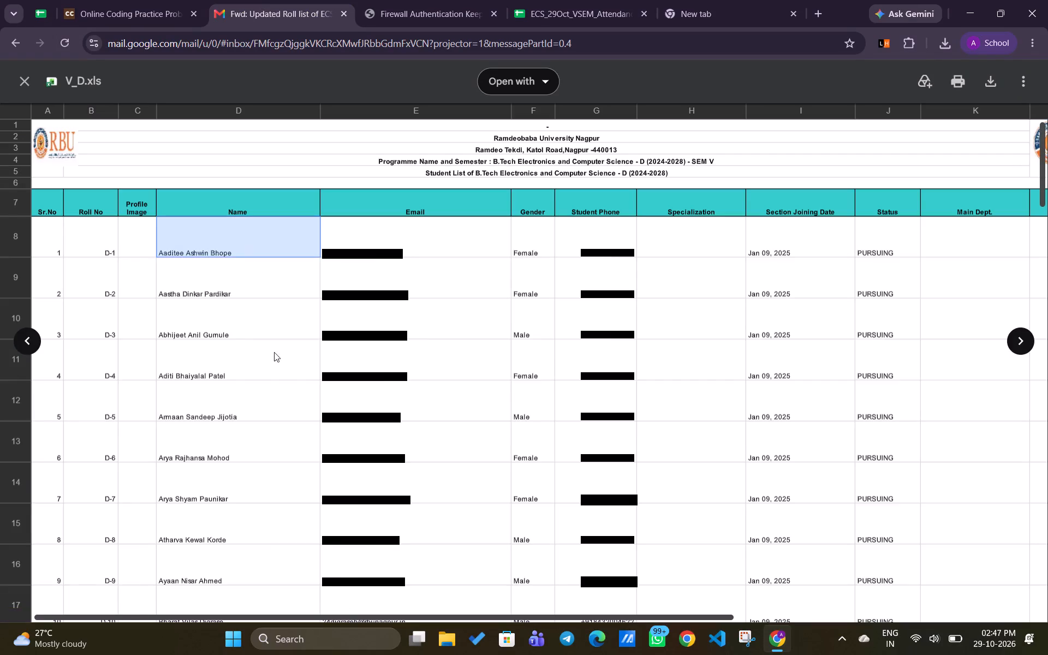
left_click_drag(274, 352, 249, 648)
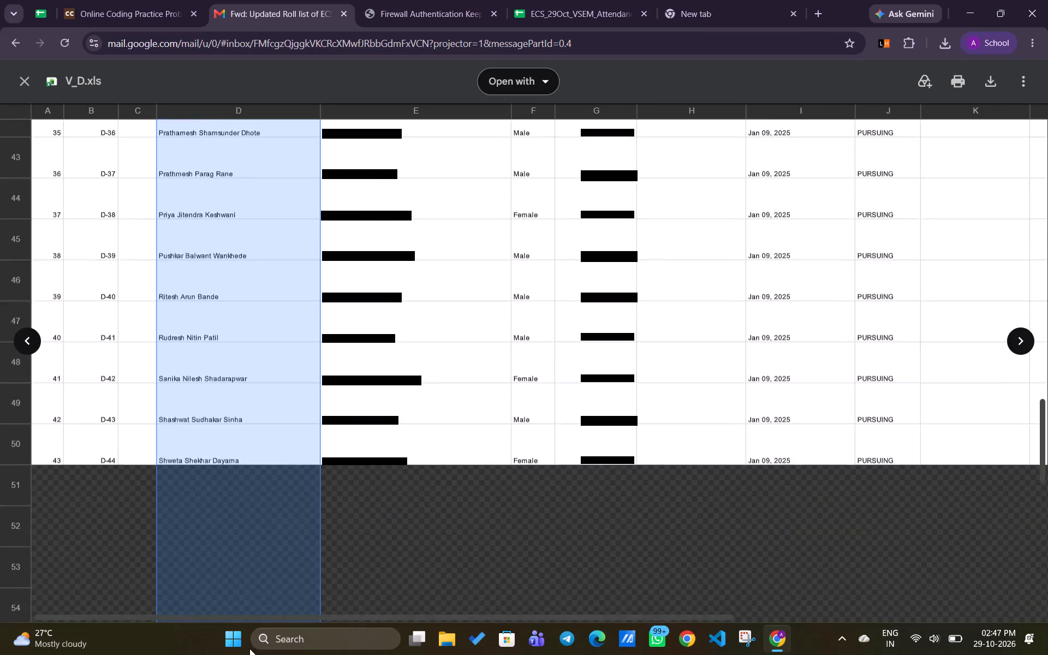
left_click_drag(249, 648, 249, 647)
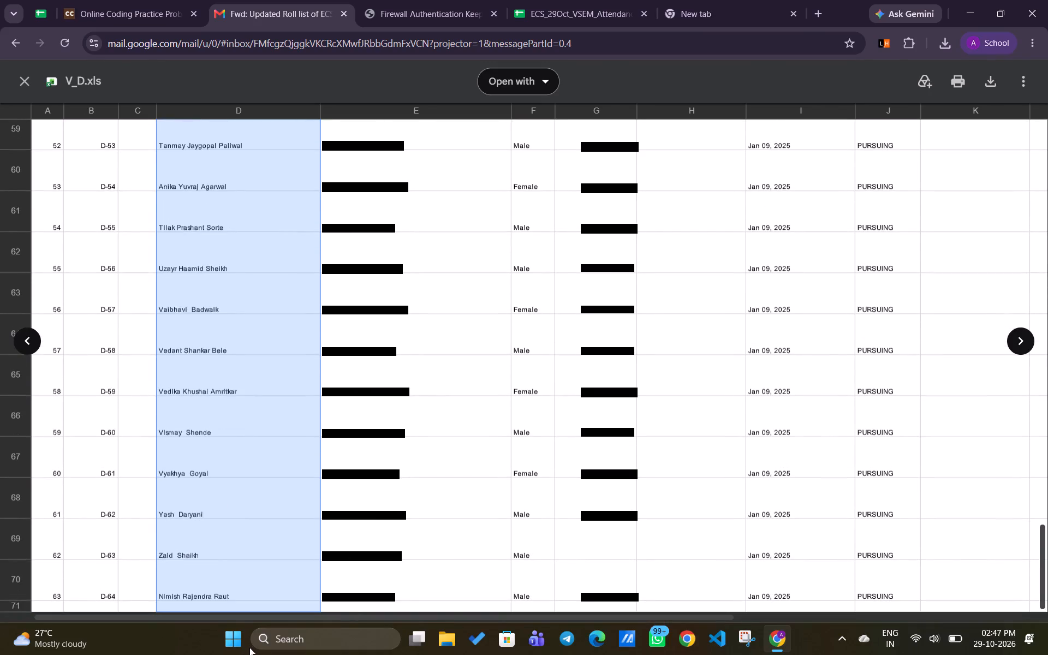
left_click_drag(249, 647, 236, 585)
key("ctrl+c")
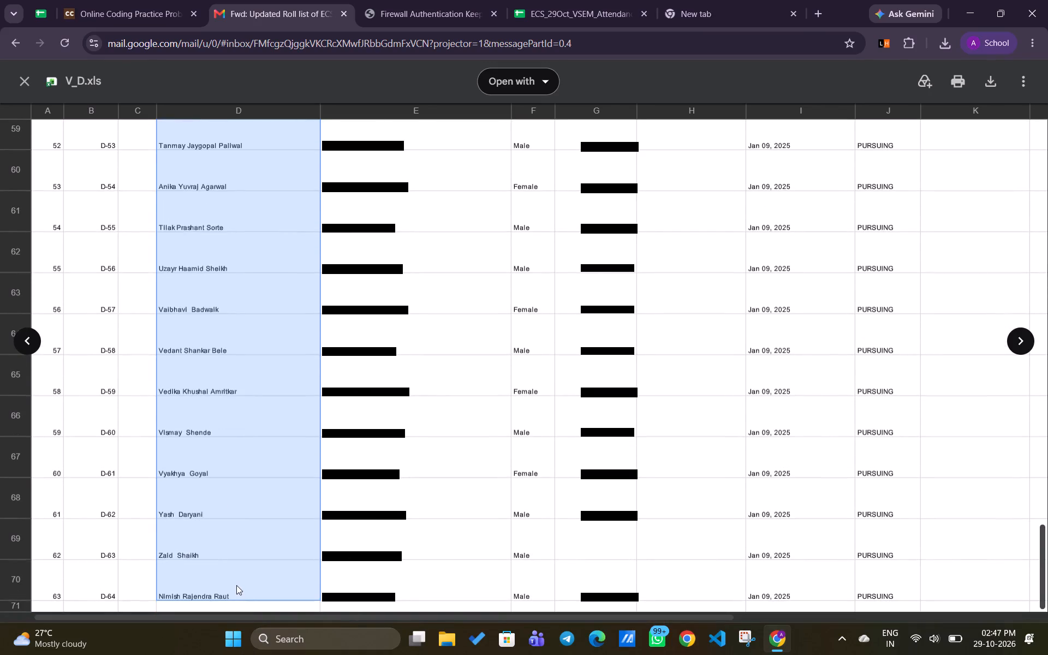
Return to the ECS_29Oct_VSEM_Attendance spreadsheet and bring up sheet C with its section title and headers.
left_click(597, 0)
scroll(152, 284, "up", 6)
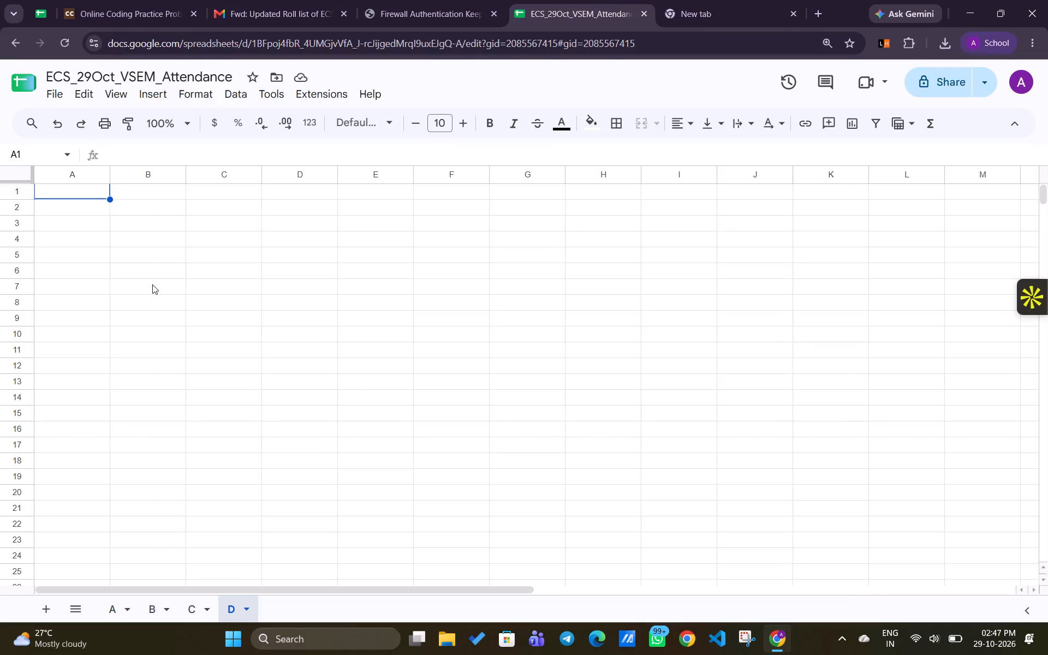
left_click(190, 615)
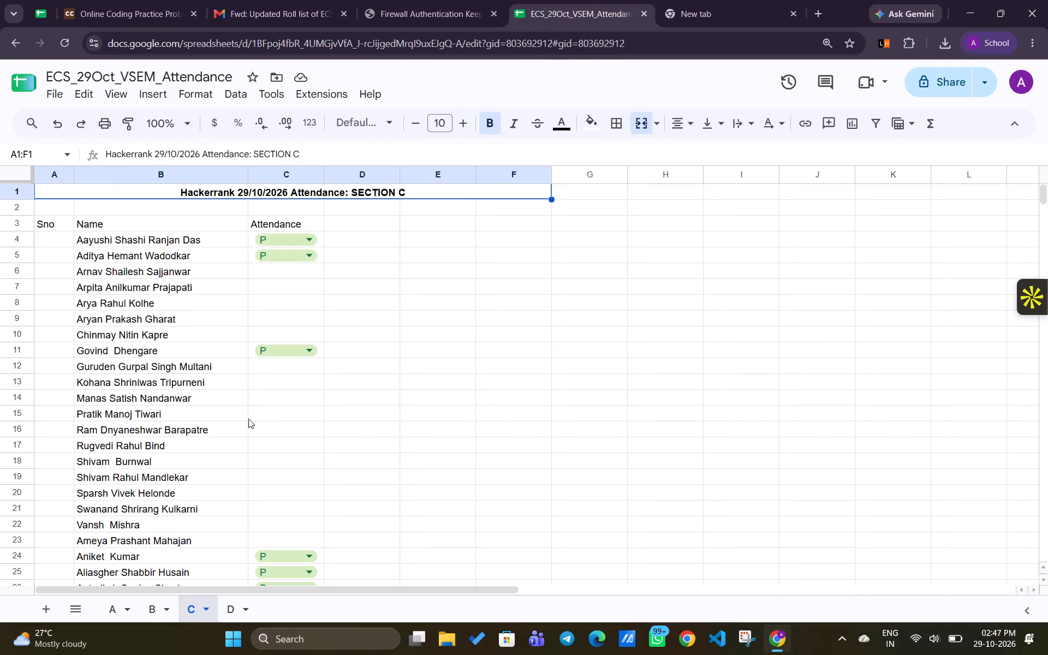
Paste the copied student name list into sheet D starting at B3 and widen column B.
left_click(233, 610)
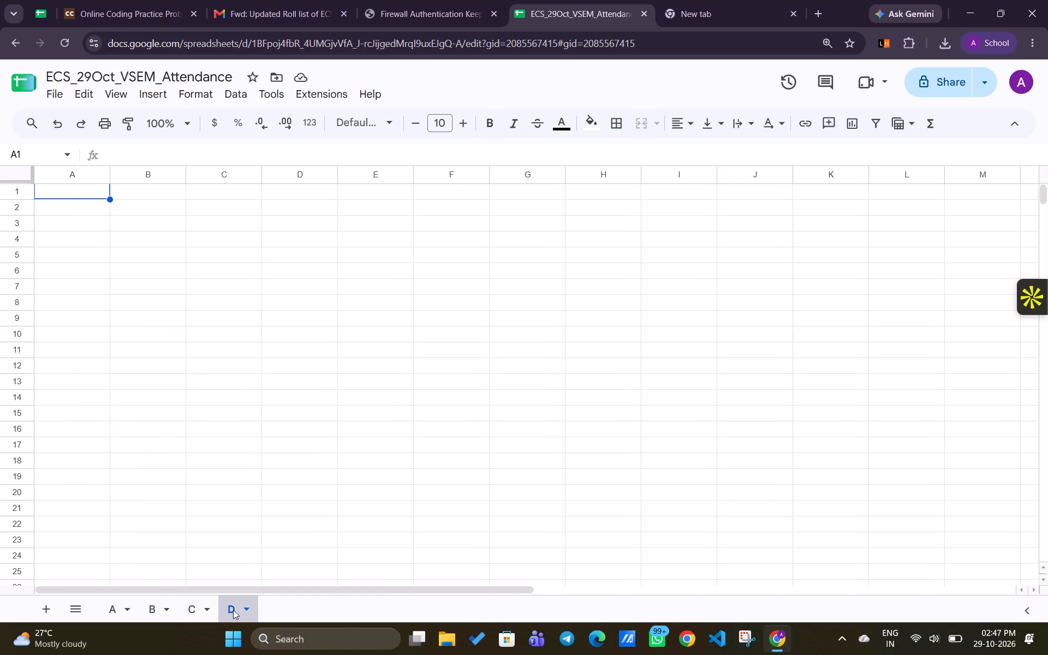
left_click(157, 218)
key("ctrl+v")
left_click(120, 165)
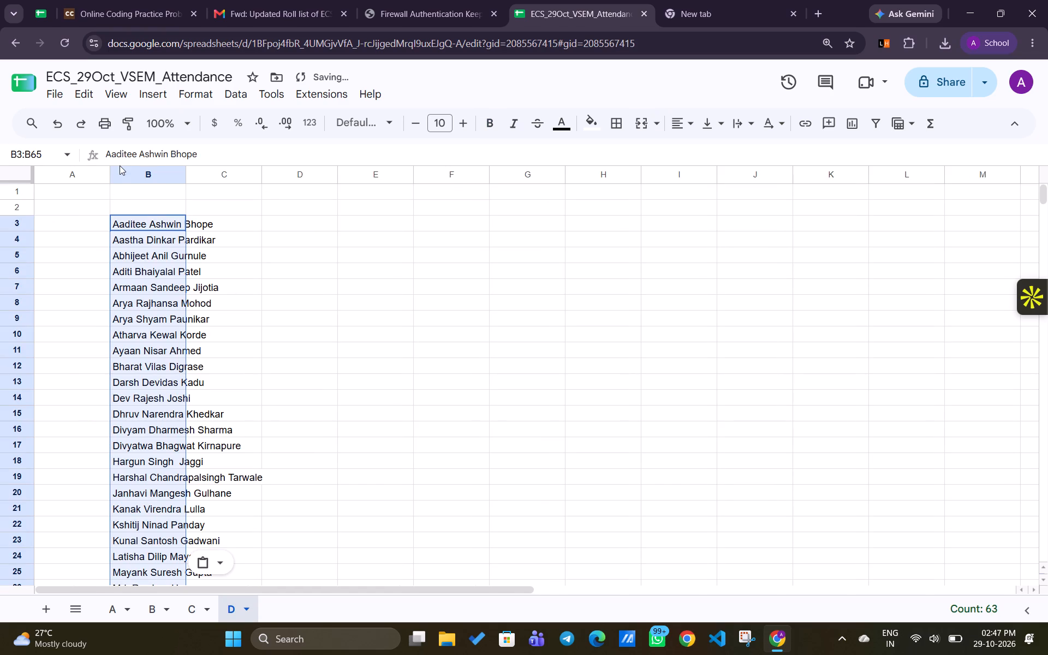
left_click(126, 168)
left_click_drag(186, 174, 223, 178)
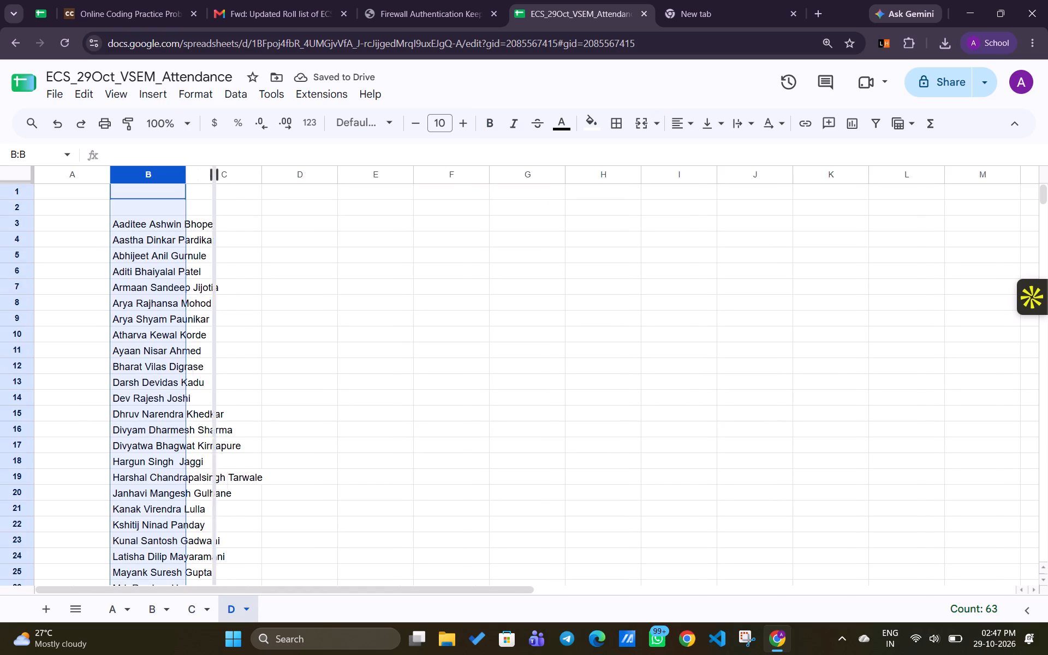
left_click_drag(223, 178, 233, 180)
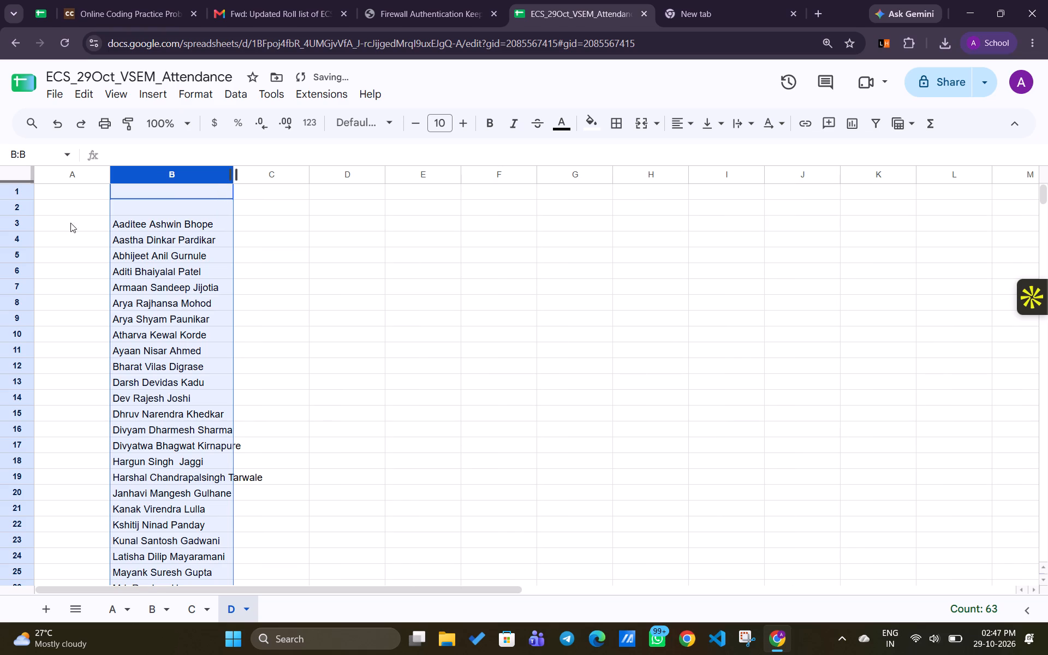
Copy the merged title "Hackerrank 29/10/2026 Attendance: SECTION C" from sheet C into A1 of sheet D.
left_click(78, 192)
left_click(192, 613)
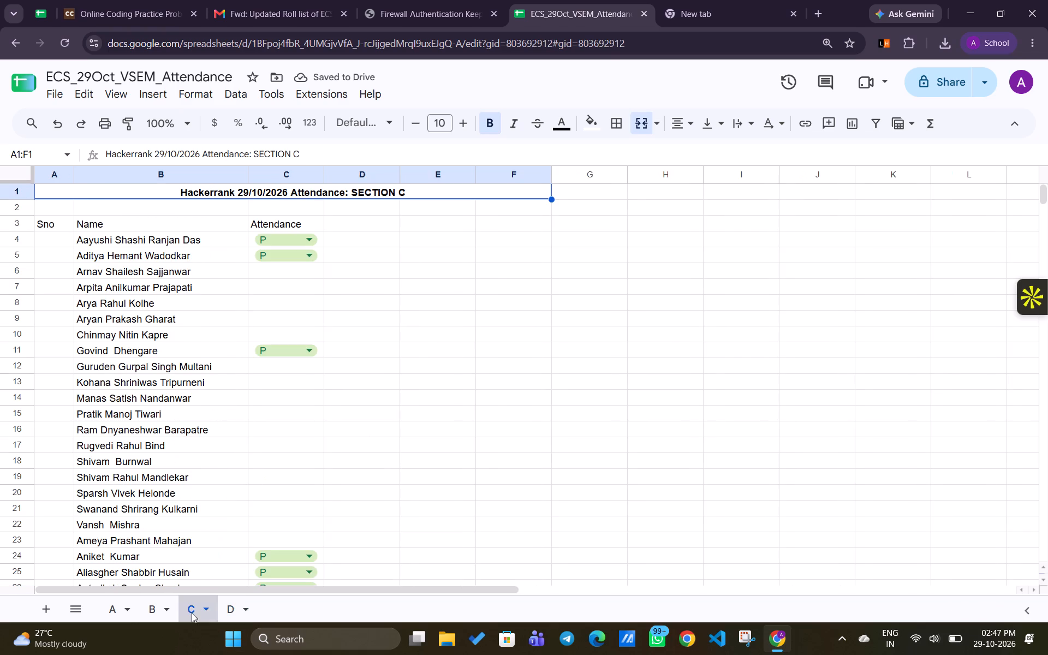
left_click(299, 190)
key("ctrl+c")
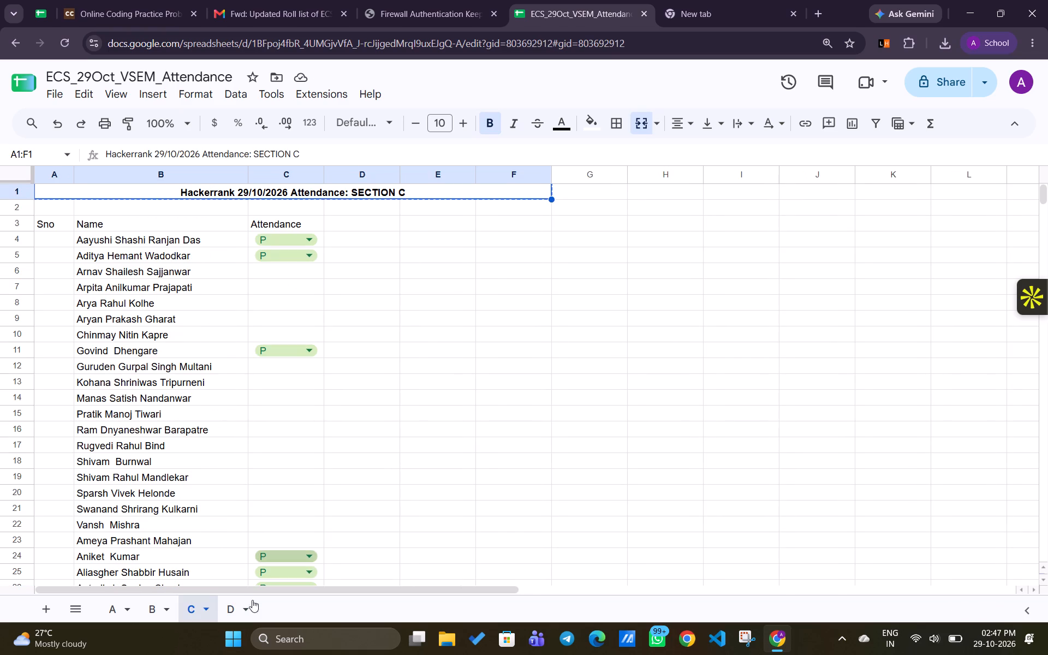
left_click(230, 605)
key("ctrl+v")
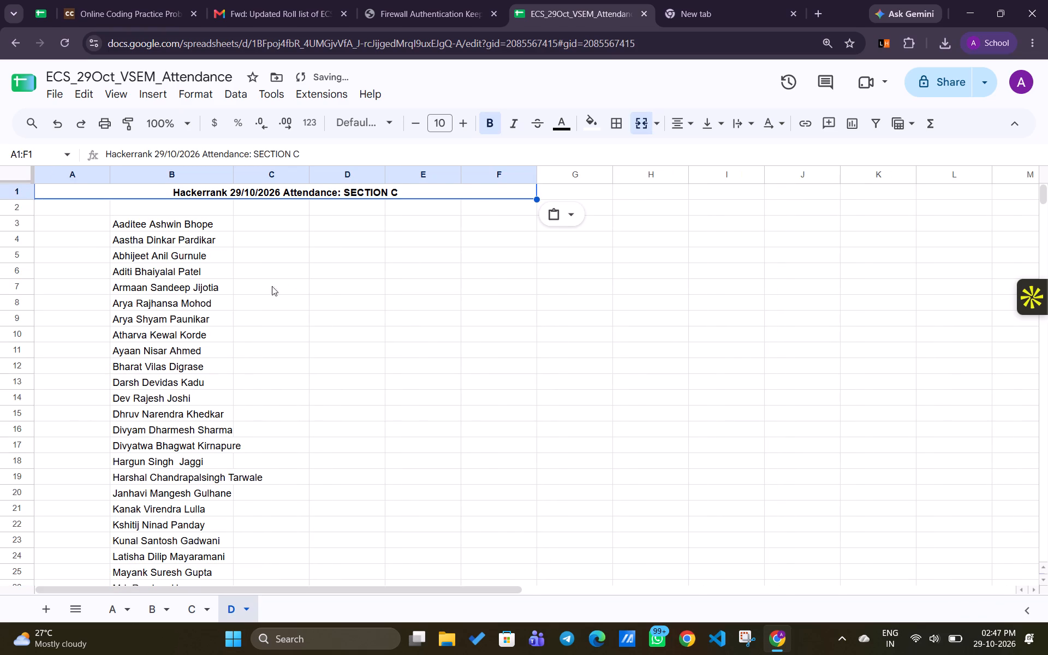
Enter the headers Sno, Name and Attendance in A2, B2 and C2 of sheet D.
left_click(69, 212)
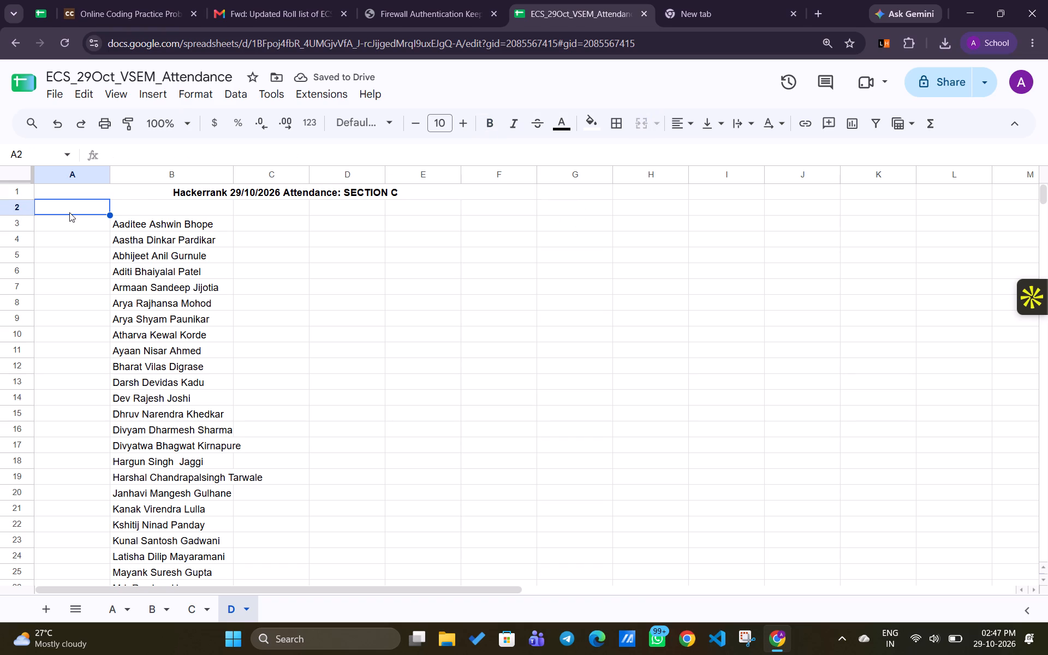
key("s")
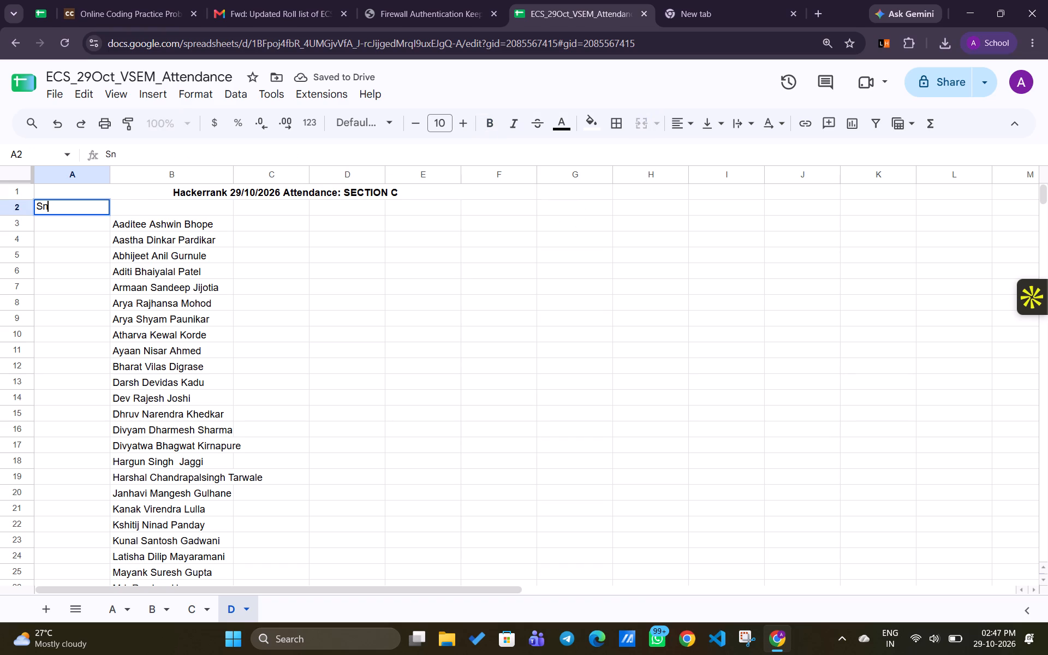
key("o")
key("Right")
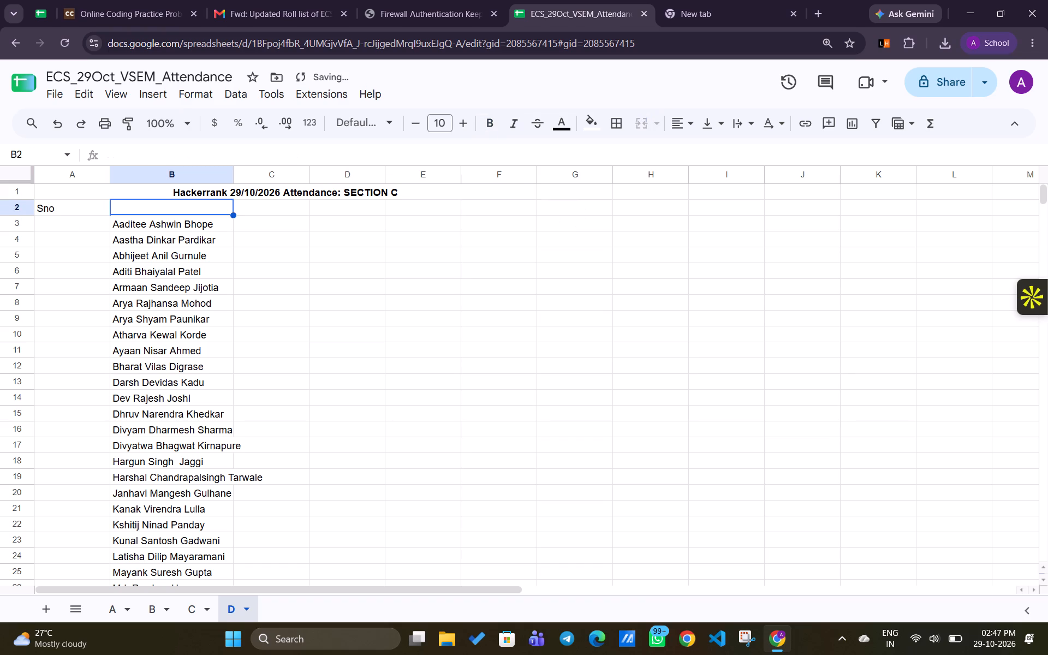
key("Right")
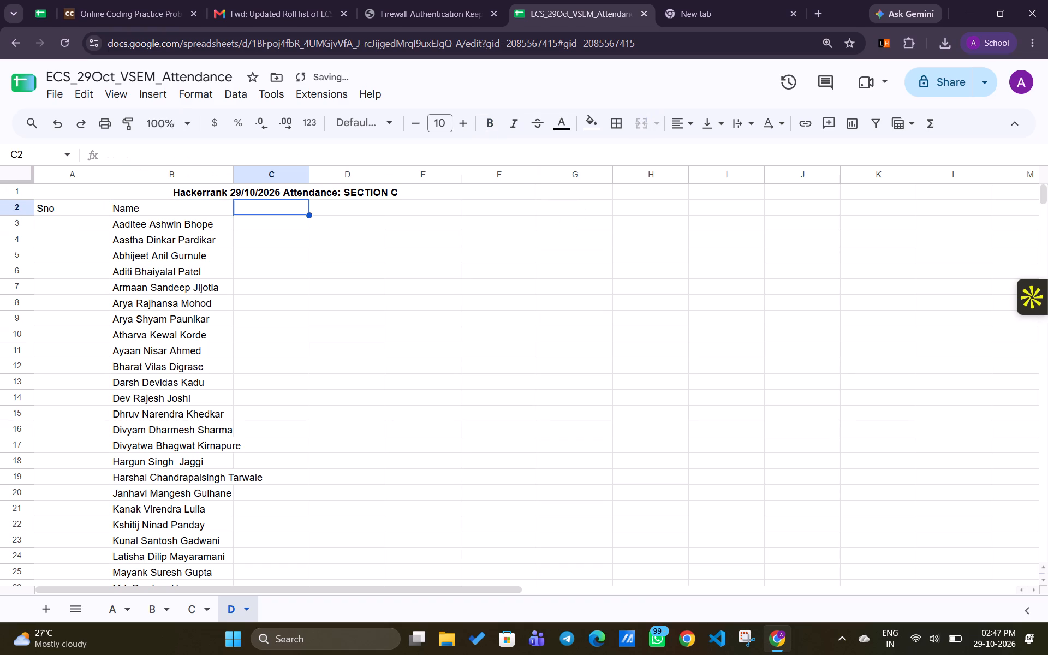
type("TTEN")
key("BackSpace")
key("BackSpace")
key("BackSpace")
type("ttendance")
key("Return")
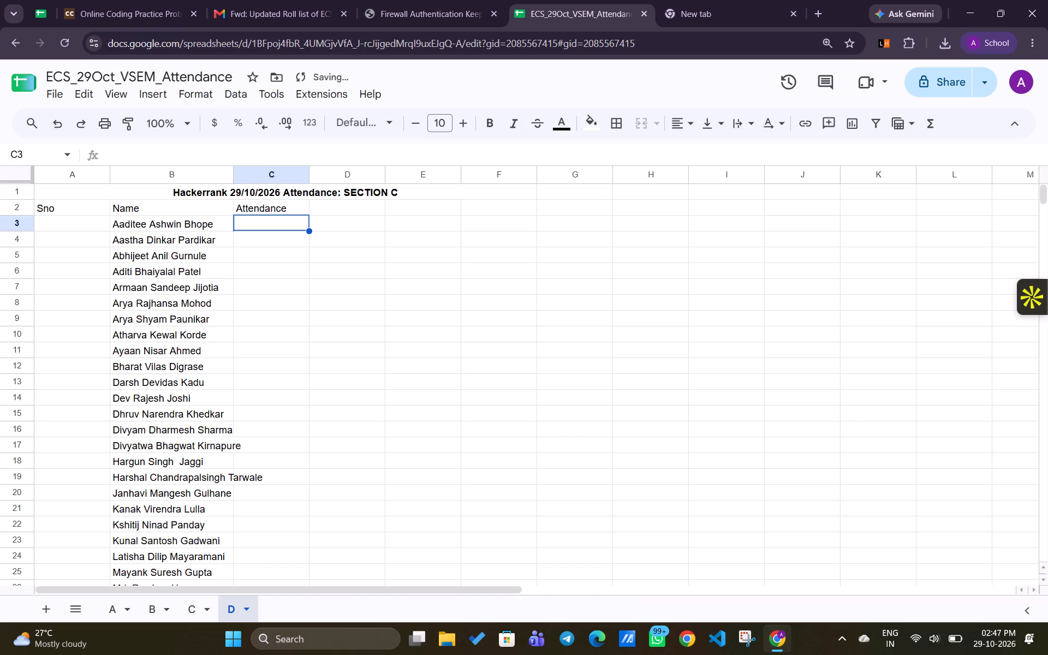
Widen column B on sheet D to fit the longest student name.
left_click(182, 174)
left_click_drag(233, 175, 255, 175)
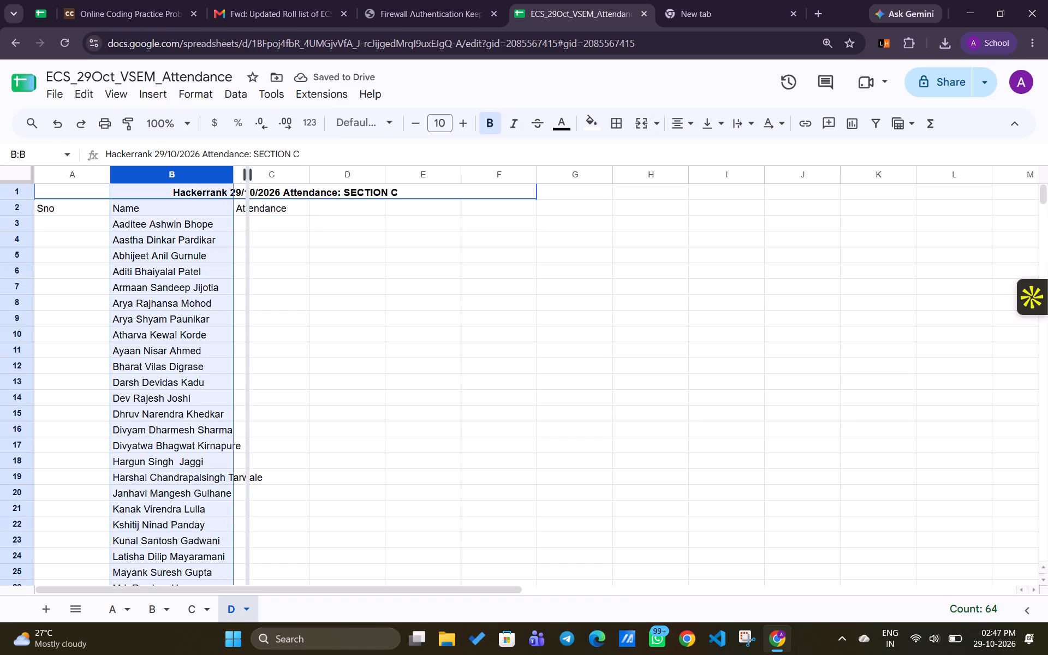
left_click_drag(255, 175, 272, 180)
Apply all borders to the attendance table A3:C59 on sheet C.
left_click(87, 222)
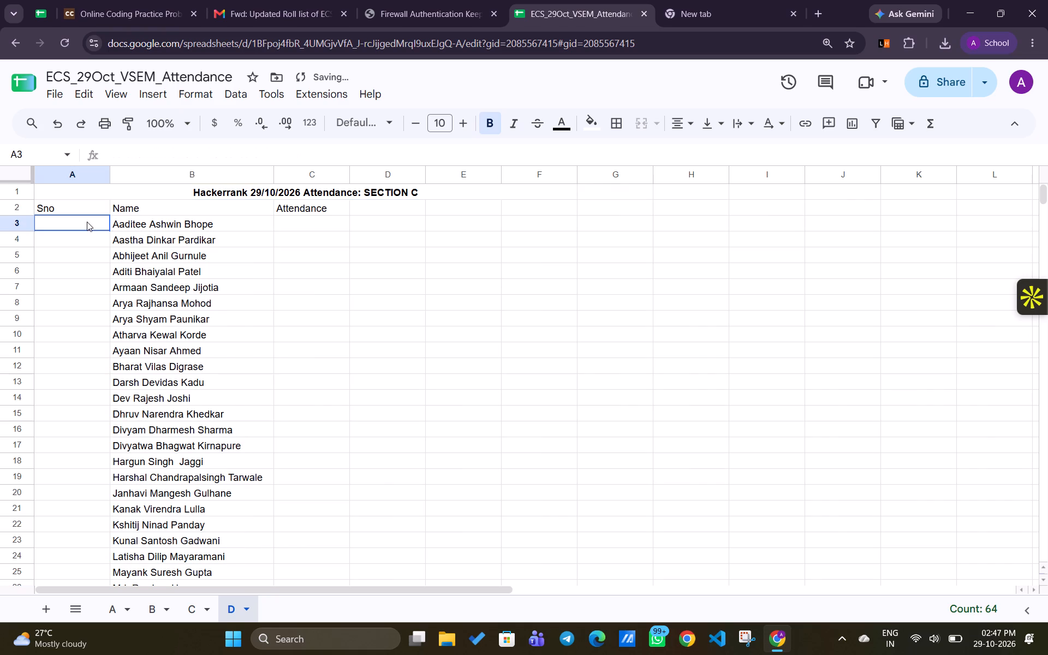
left_click(192, 601)
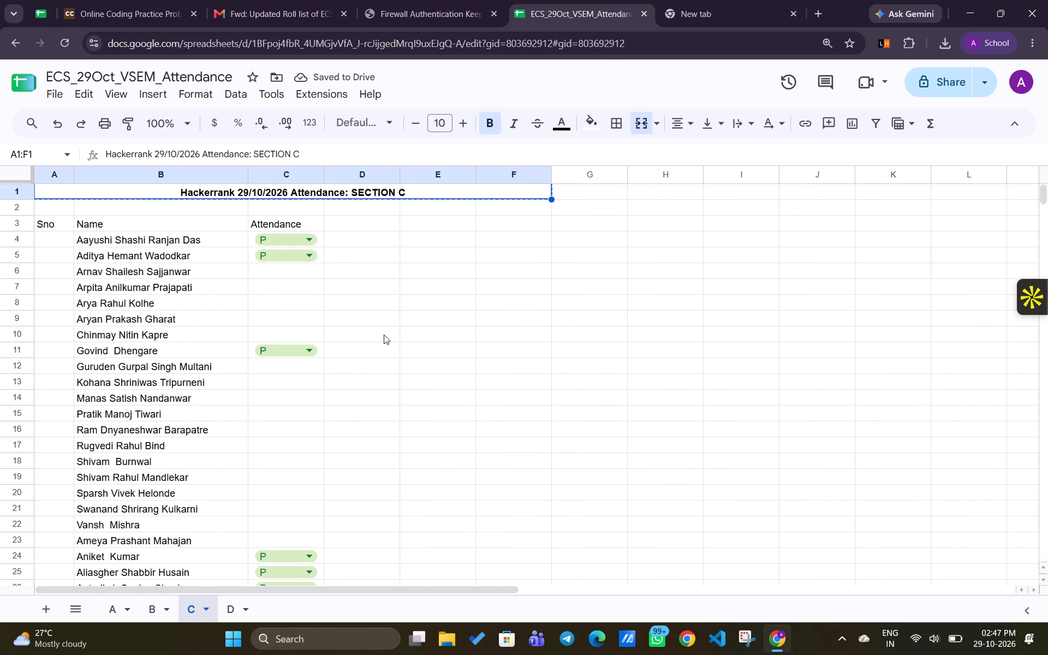
left_click(194, 227)
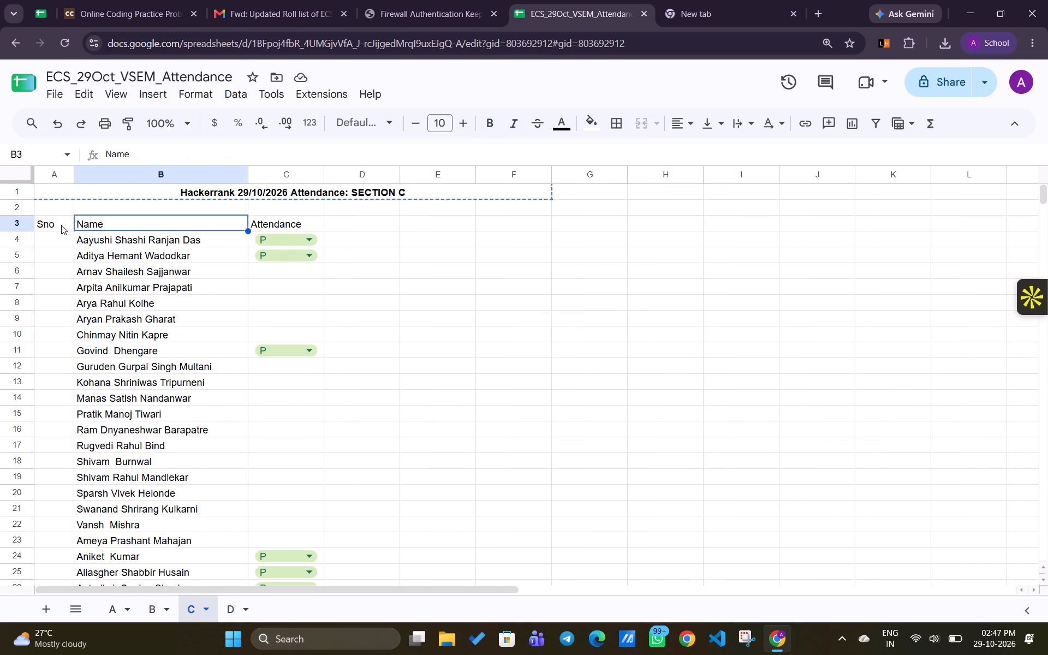
left_click_drag(59, 224, 348, 425)
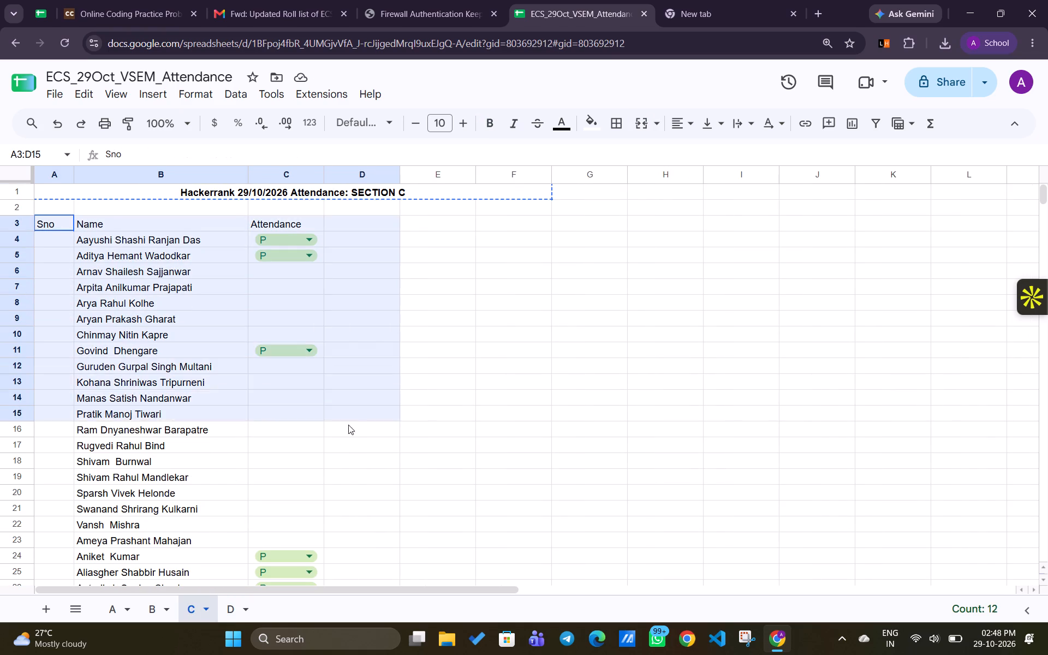
left_click_drag(348, 425, 326, 394)
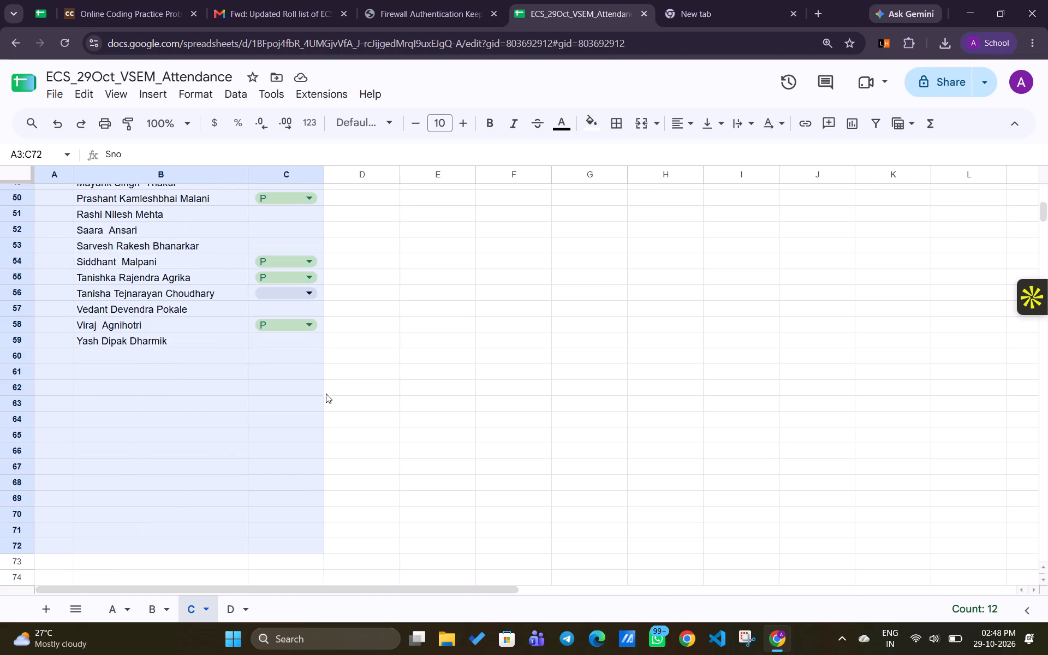
left_click_drag(326, 394, 287, 343)
left_click(620, 120)
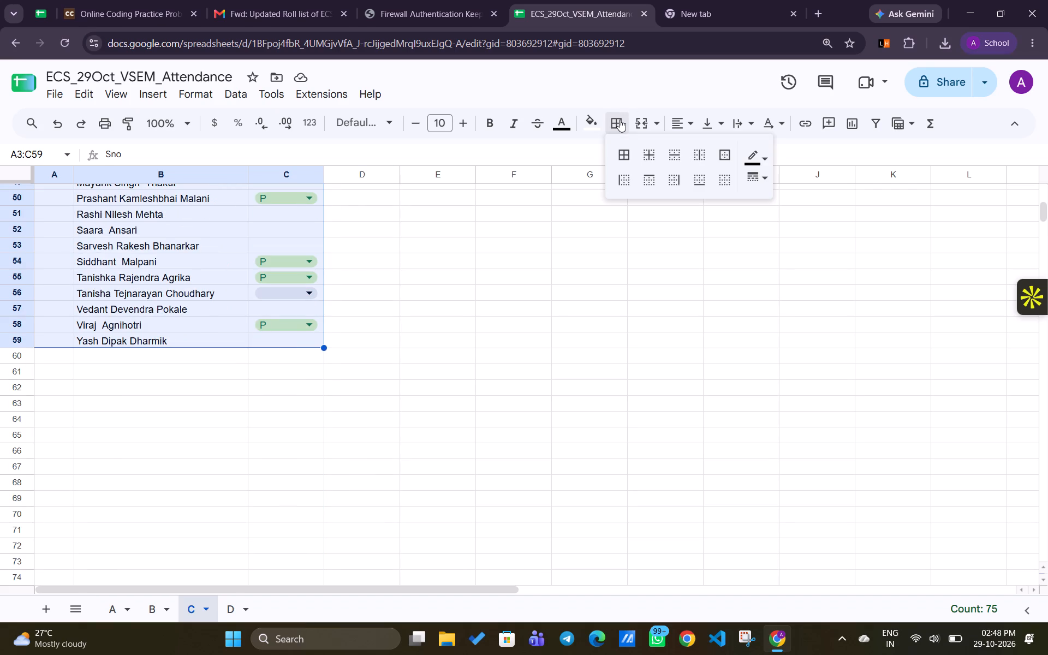
left_click(623, 164)
left_click(503, 328)
Left-align the merged "Hackerrank 29/10/2026 Attendance: SECTION C" title in row 1 of sheet C.
scroll(503, 328, "up", 12)
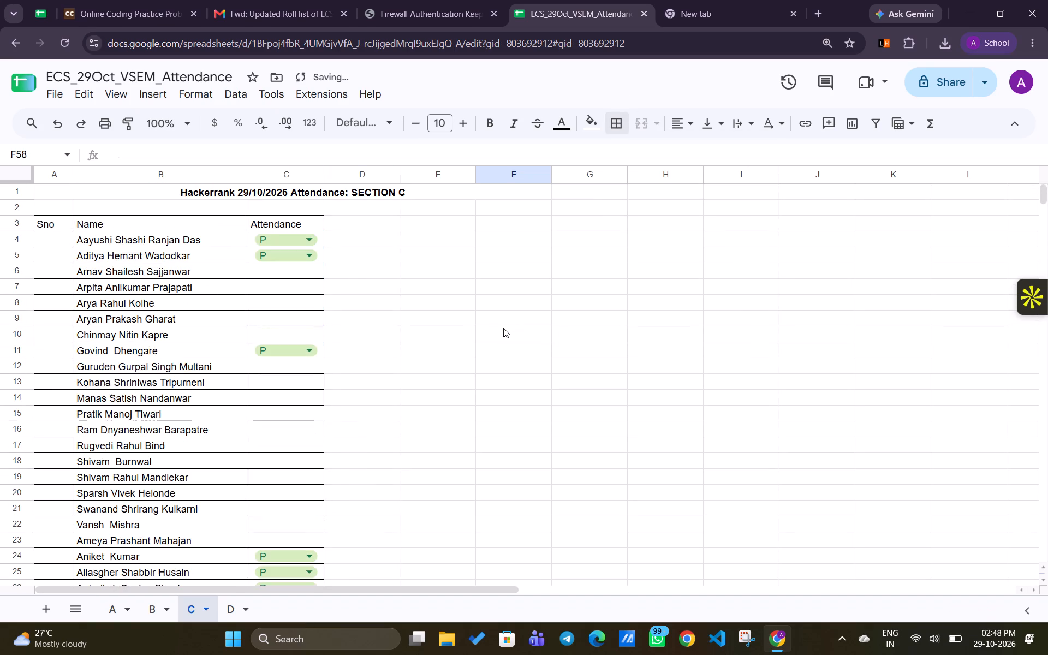
left_click(231, 193)
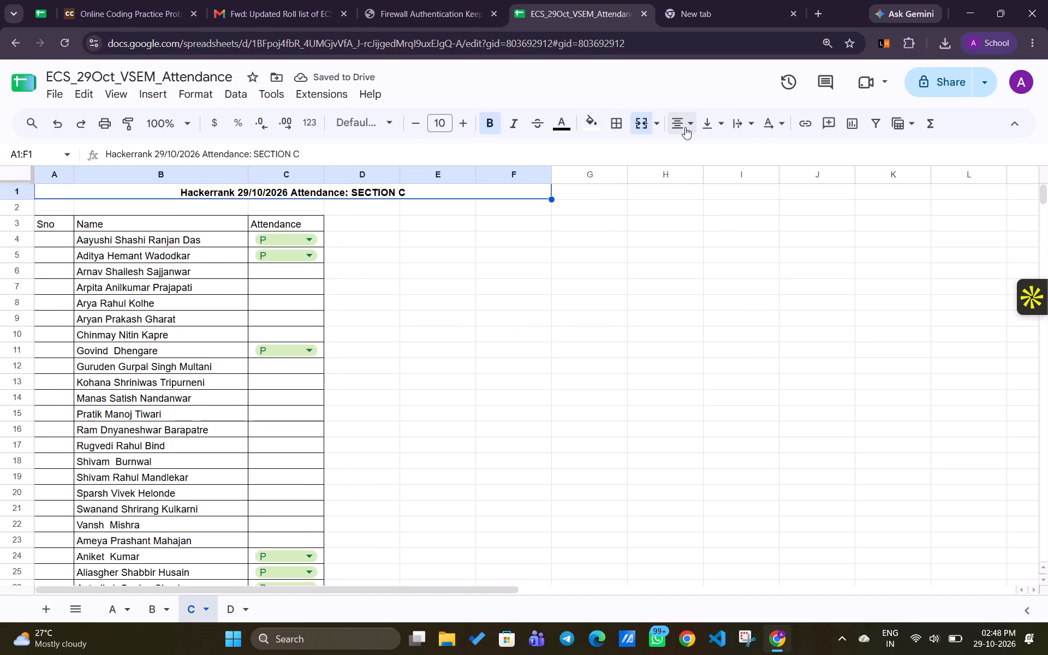
left_click(683, 125)
left_click(679, 155)
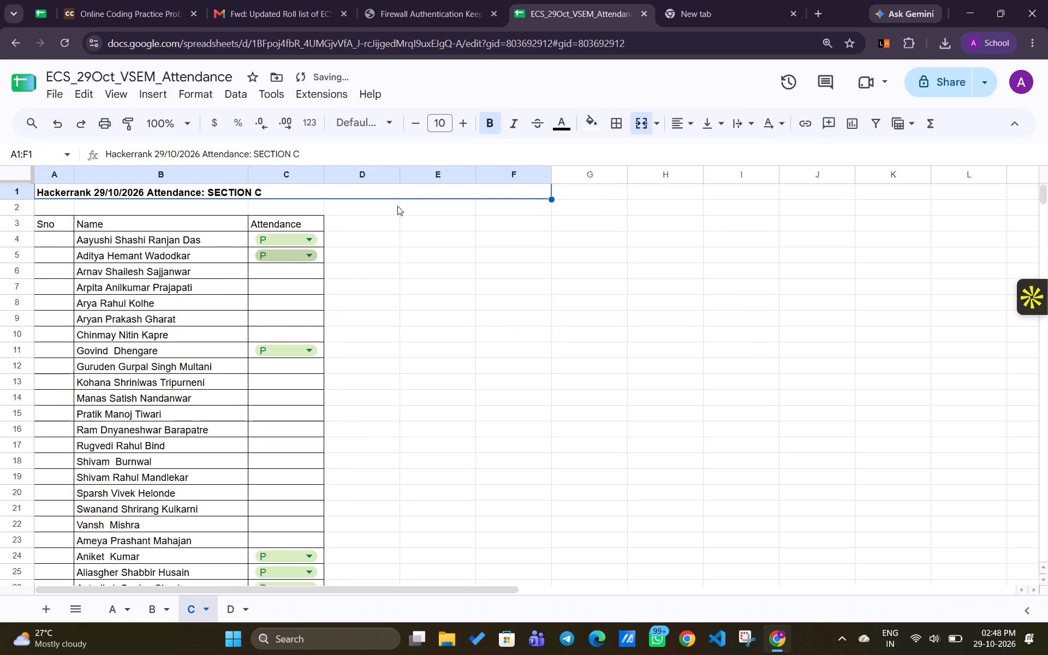
left_click(400, 217)
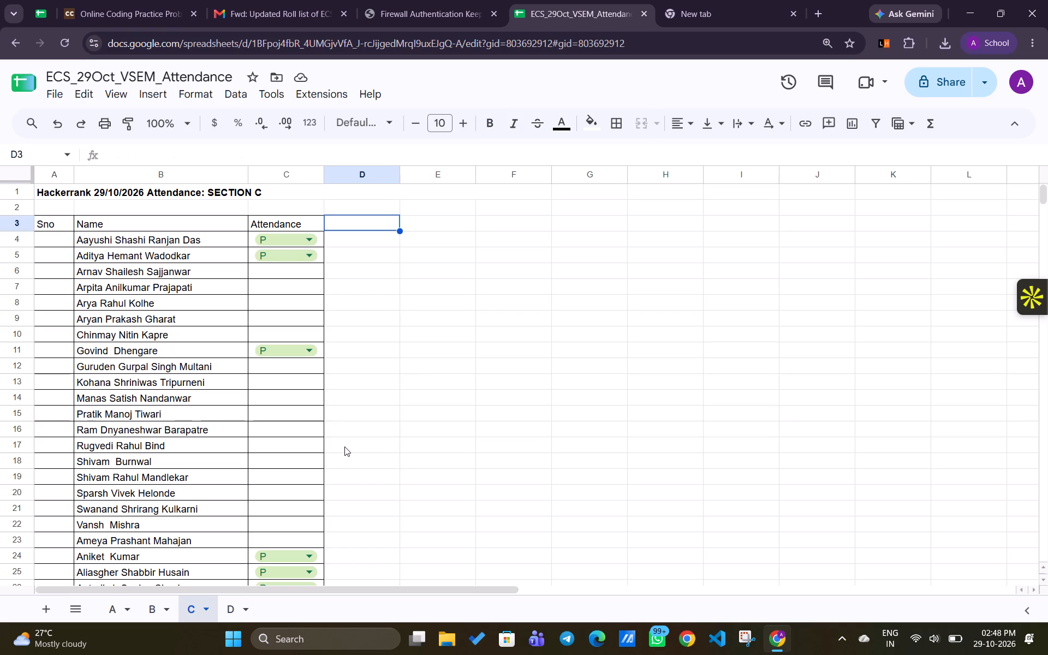
left_click(386, 558)
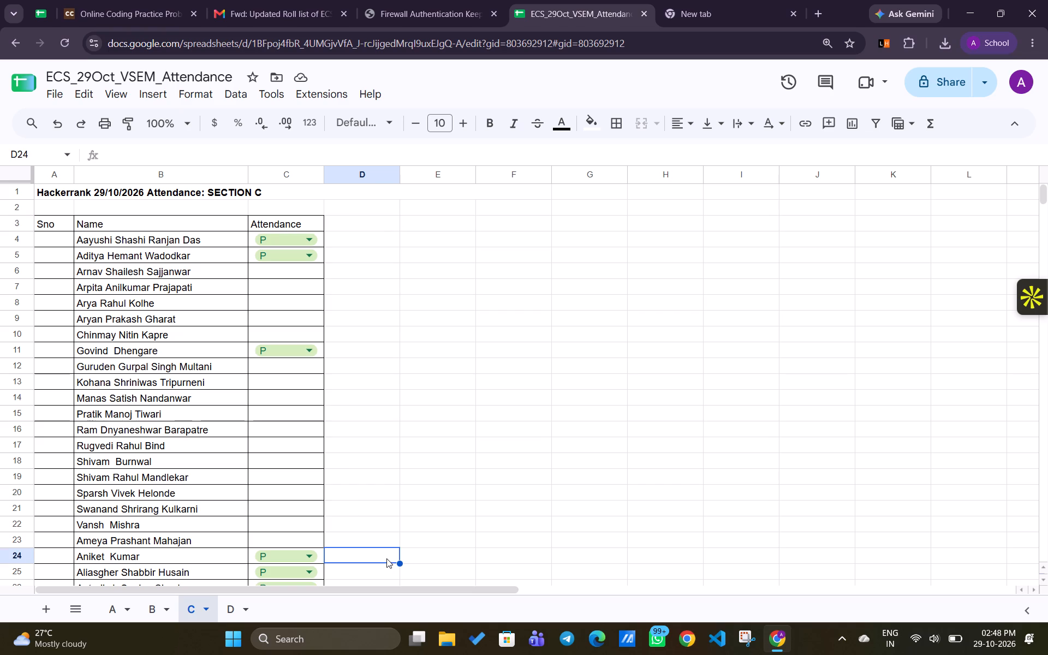
Apply all borders to the attendance table A3:C77 on sheet B.
left_click(149, 609)
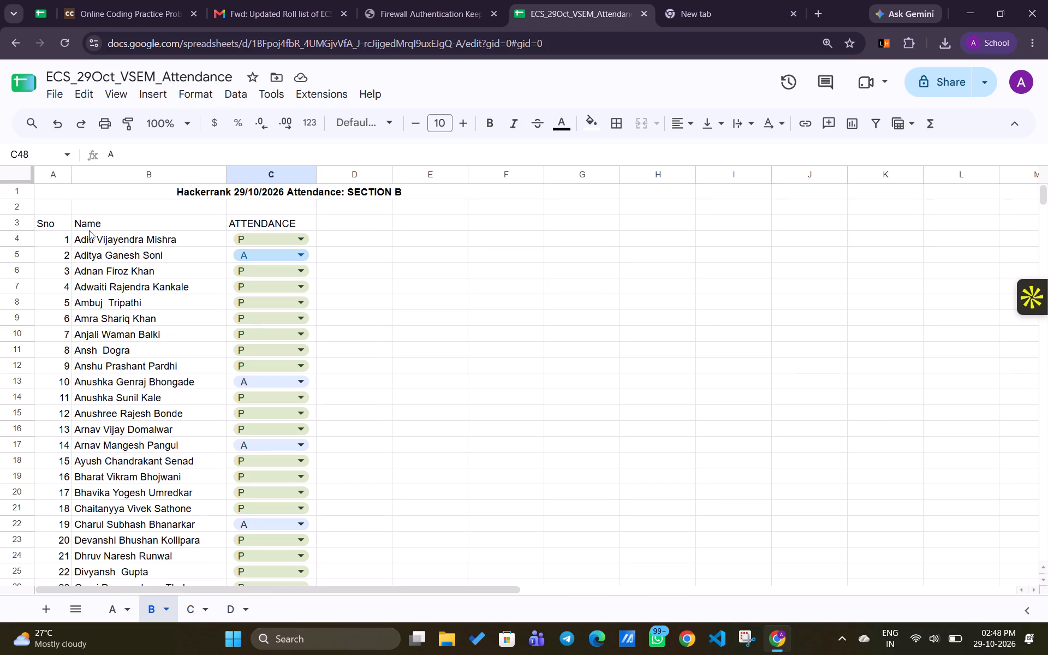
left_click_drag(46, 223, 282, 576)
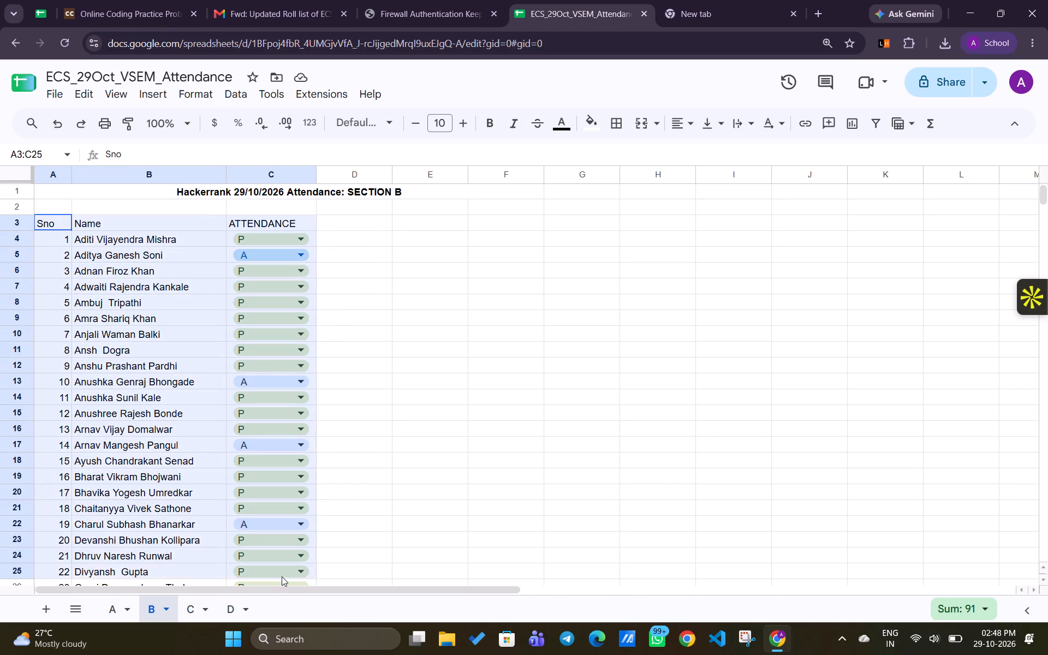
left_click_drag(282, 576, 261, 304)
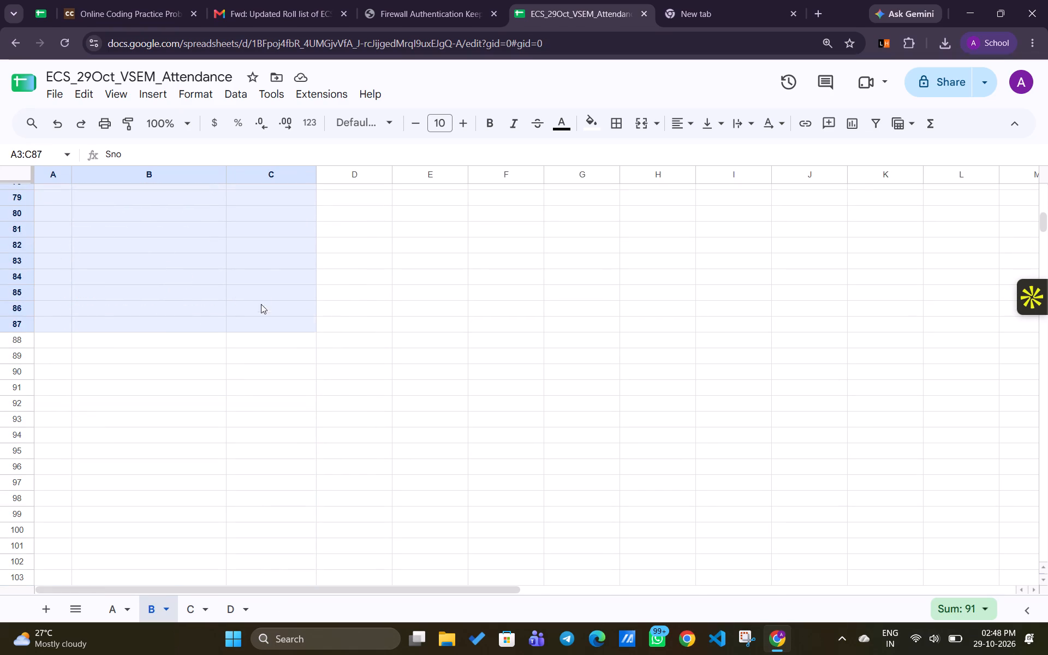
left_click_drag(261, 304, 257, 235)
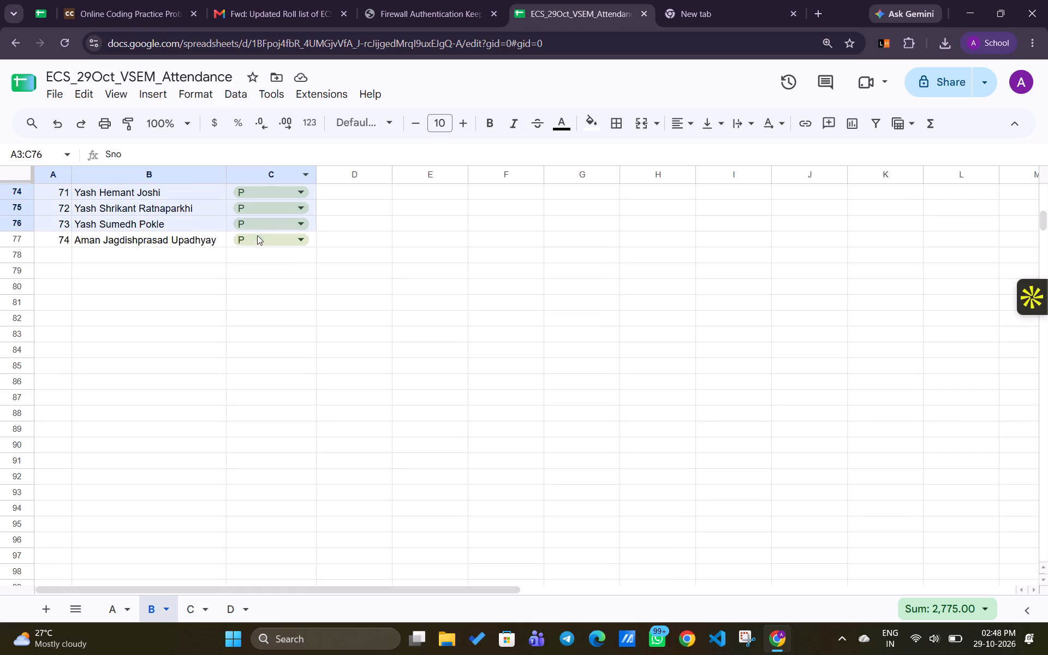
left_click_drag(257, 235, 258, 242)
left_click_drag(615, 128, 616, 152)
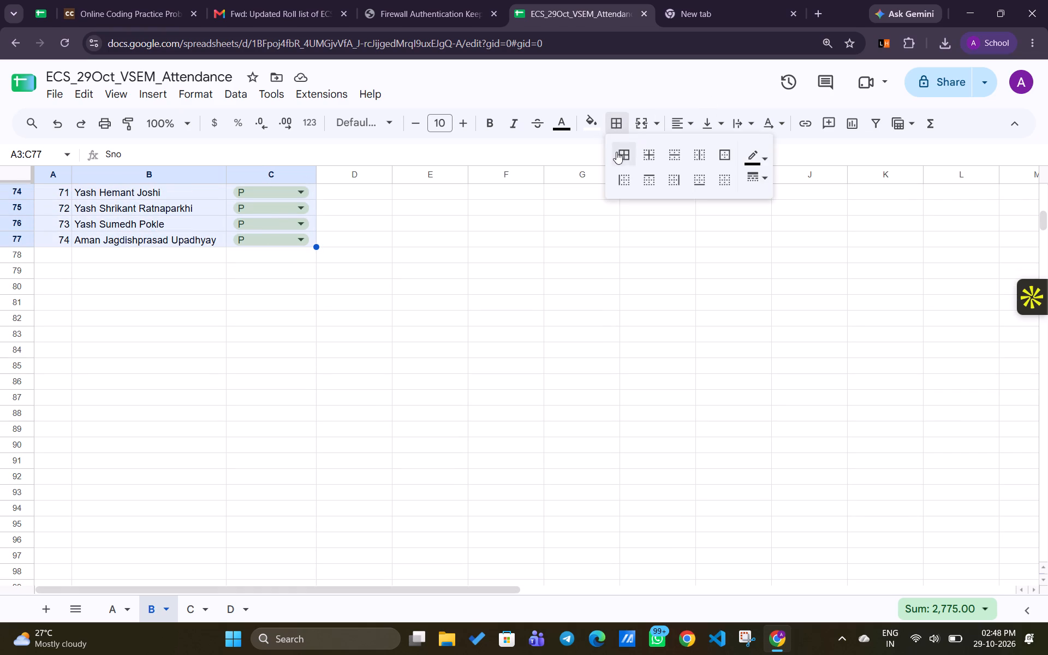
left_click_drag(616, 152, 536, 327)
scroll(536, 327, "up", 2)
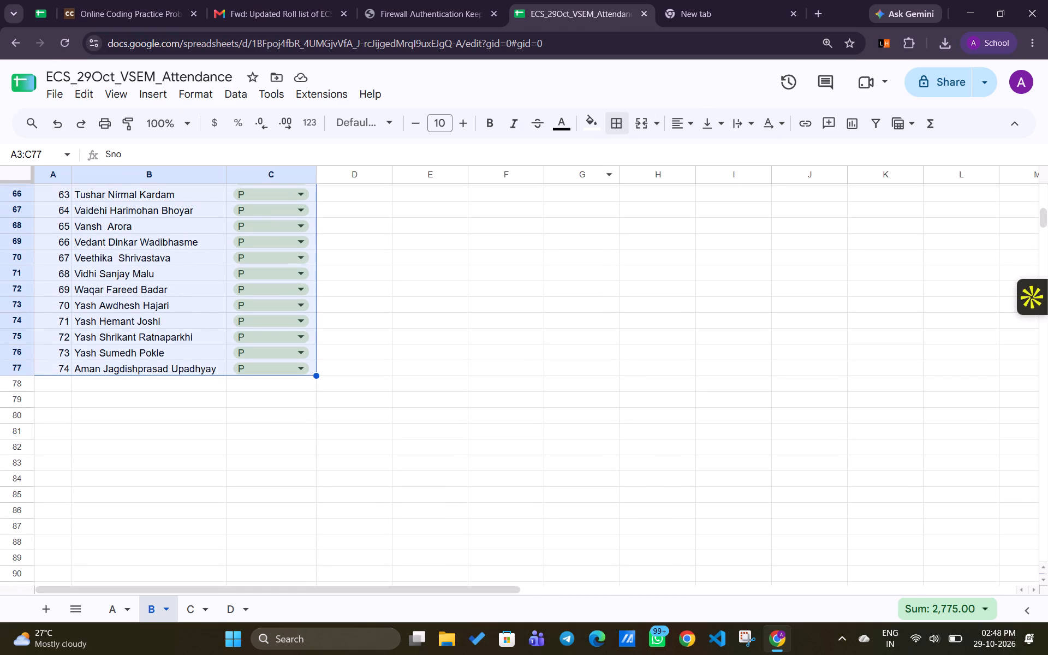
left_click(621, 121)
left_click(620, 152)
Left-align the merged "Hackerrank 29/10/2026 Attendance: SECTION B" title in row 1 of sheet B.
scroll(550, 316, "up", 4)
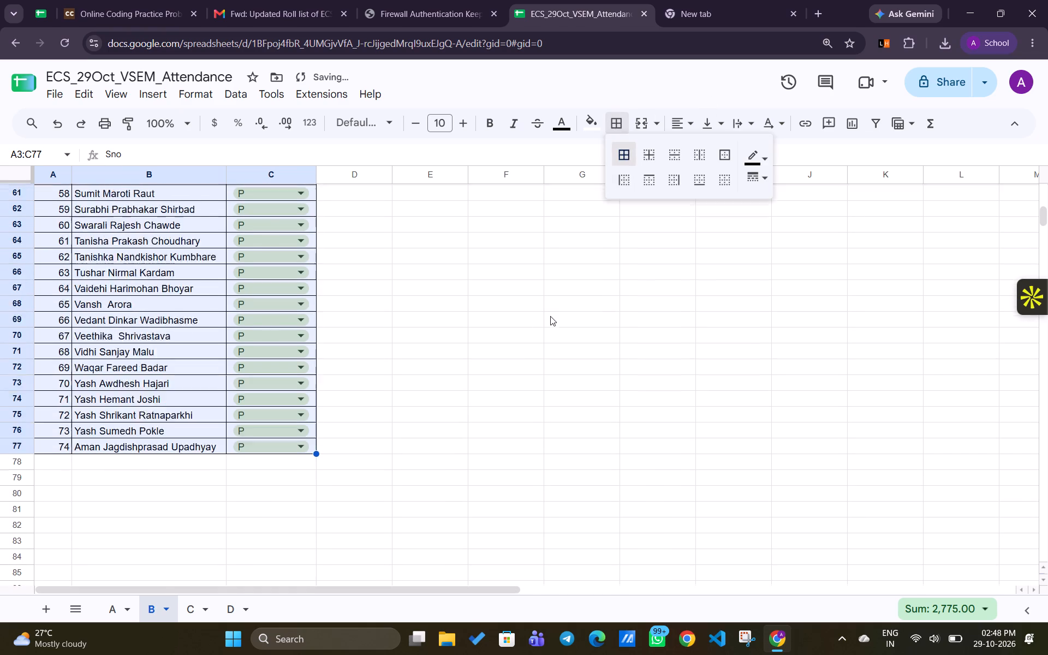
scroll(550, 316, "up", 11)
left_click(412, 193)
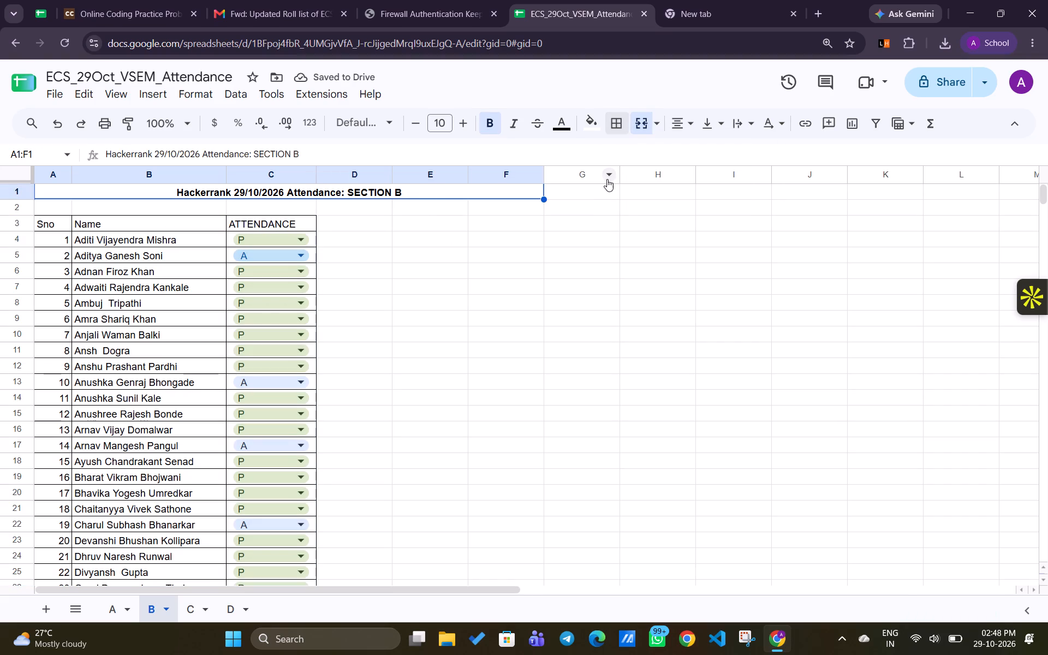
left_click(677, 125)
left_click(678, 151)
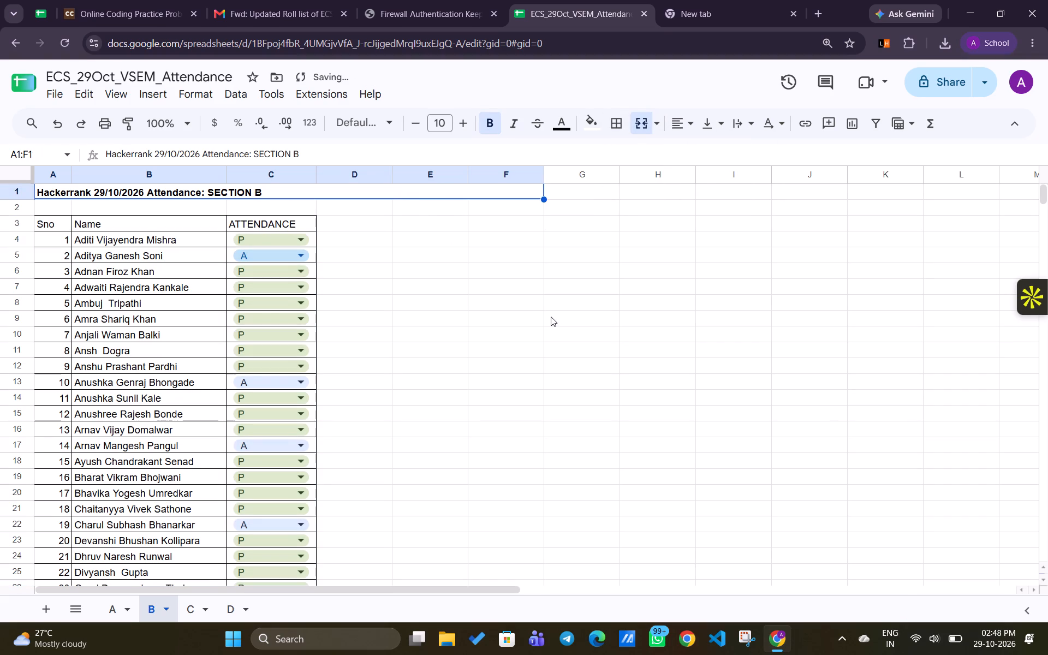
left_click(447, 271)
Apply all borders to the attendance table A2:C65 on sheet D.
left_click(225, 604)
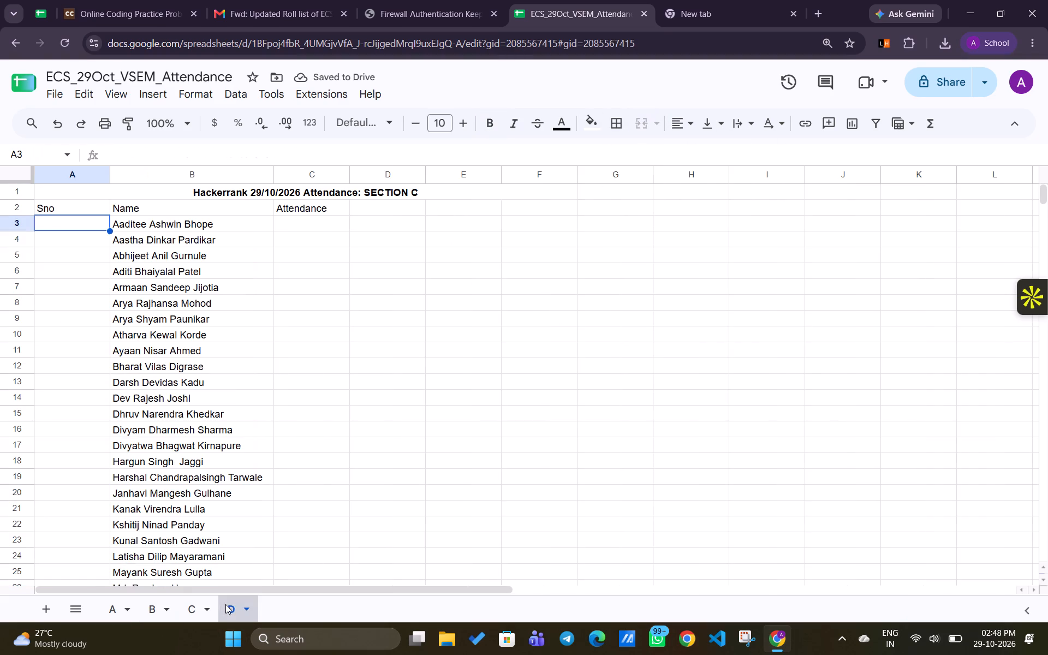
left_click_drag(49, 207, 325, 455)
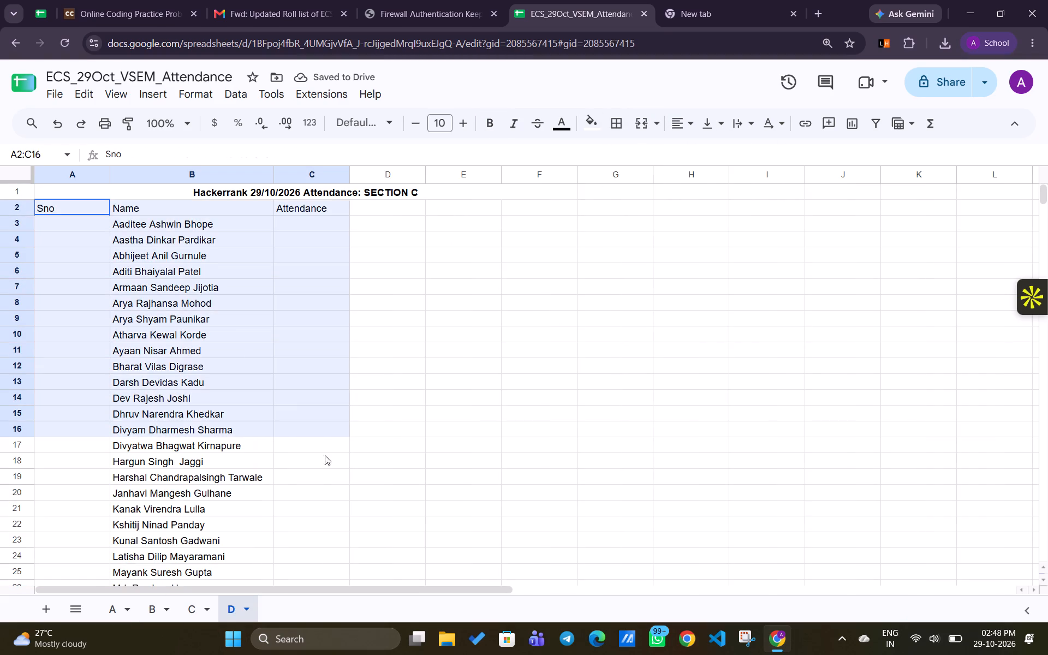
left_click_drag(325, 455, 370, 285)
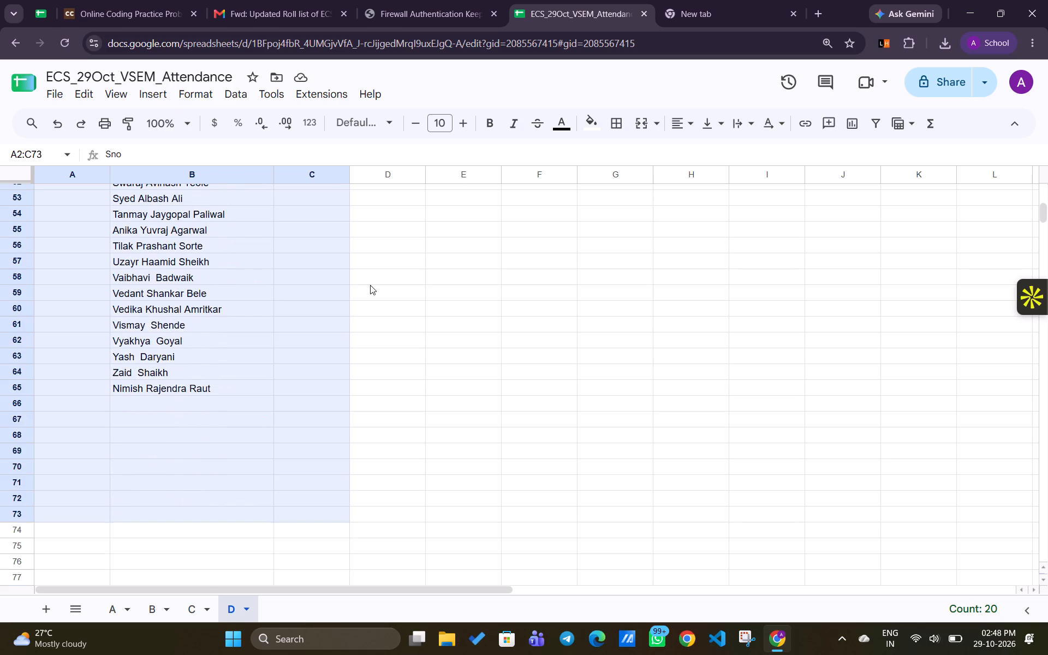
left_click_drag(370, 285, 309, 384)
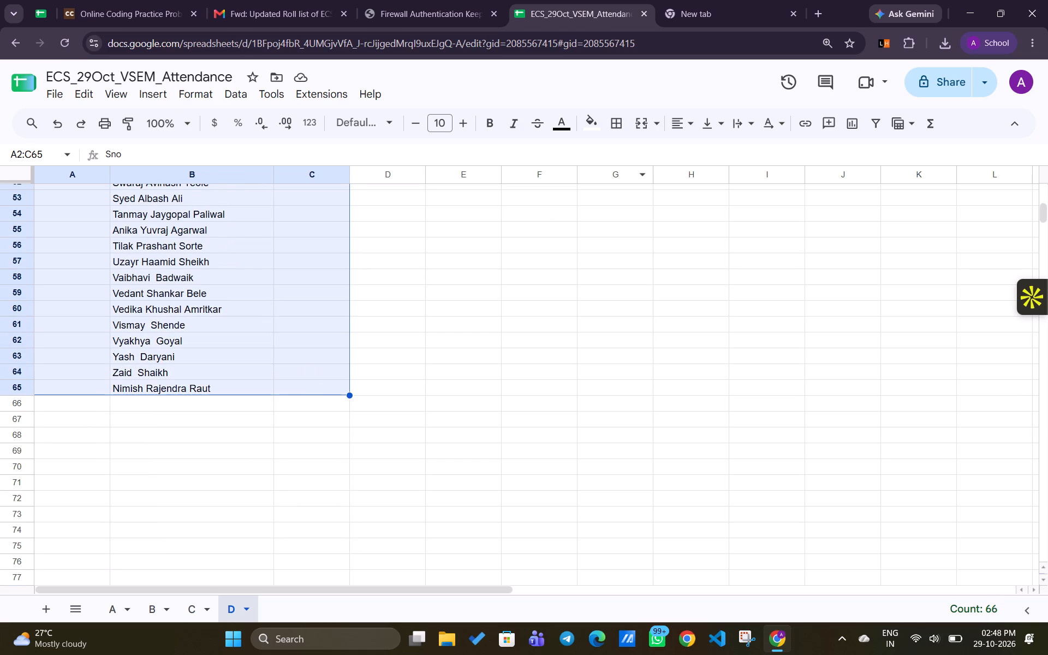
left_click(621, 118)
left_click(624, 150)
Narrow the Sno column A on sheet D to about half its width.
scroll(284, 363, "up", 13)
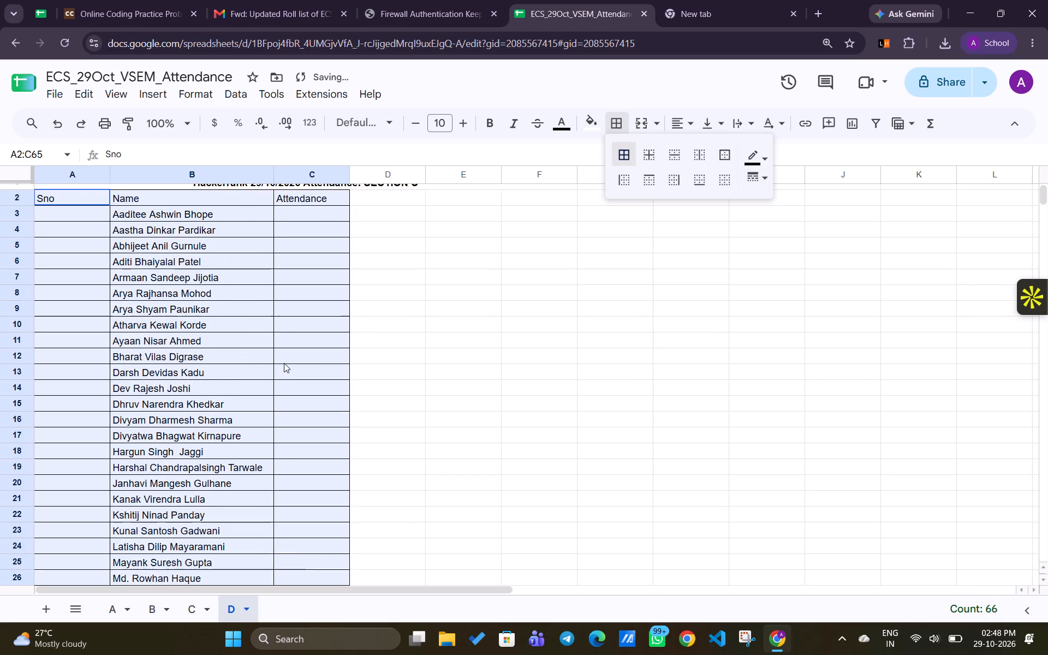
left_click(69, 168)
left_click_drag(109, 175, 84, 175)
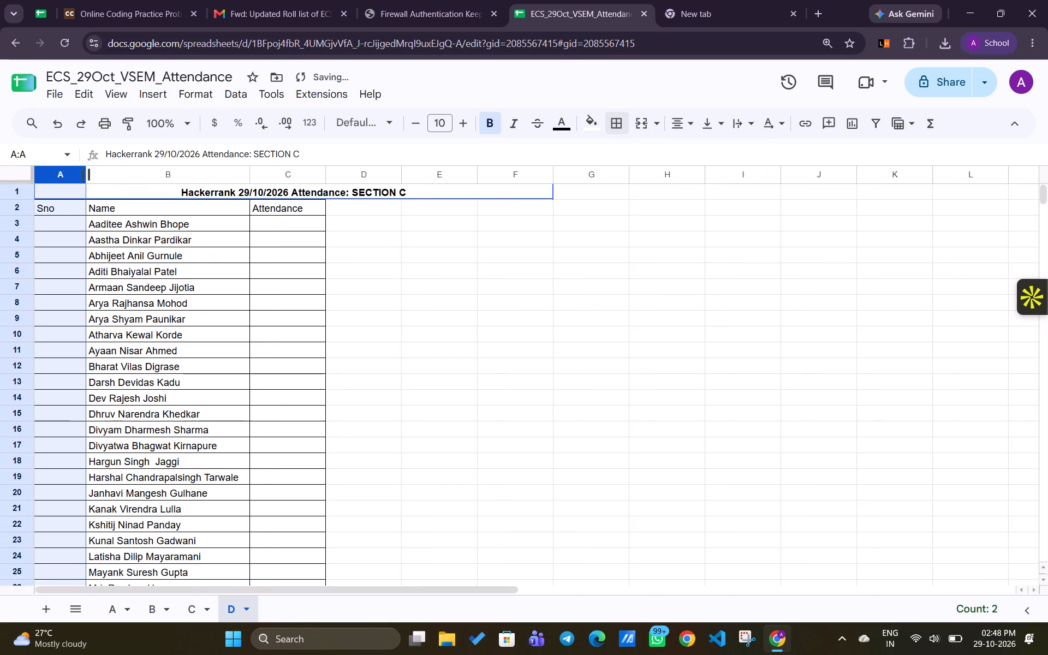
left_click_drag(86, 174, 84, 174)
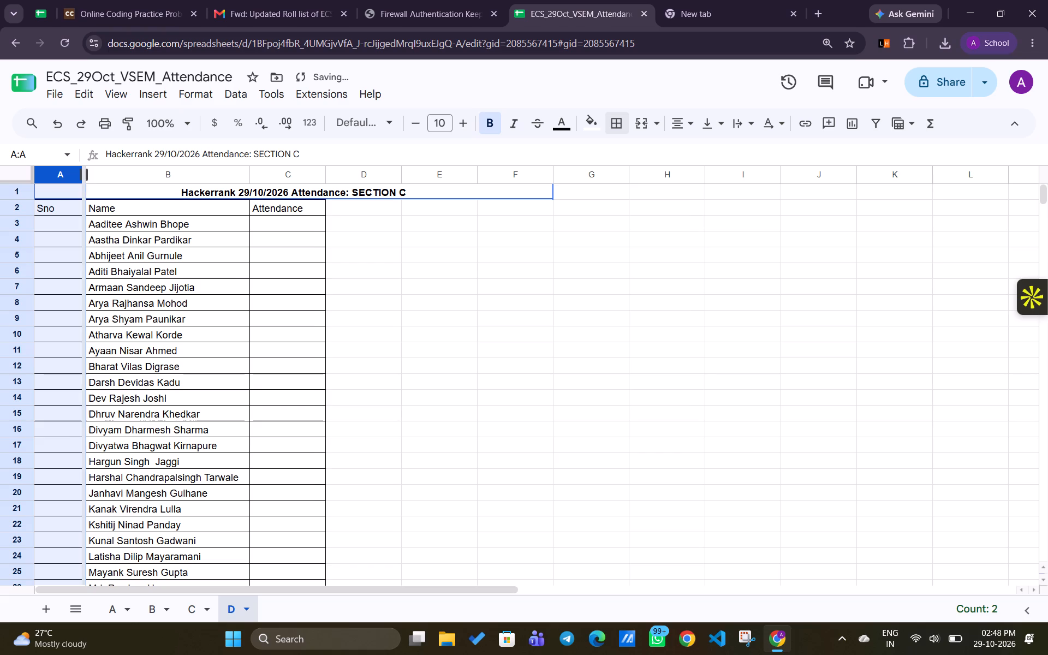
left_click_drag(84, 174, 78, 174)
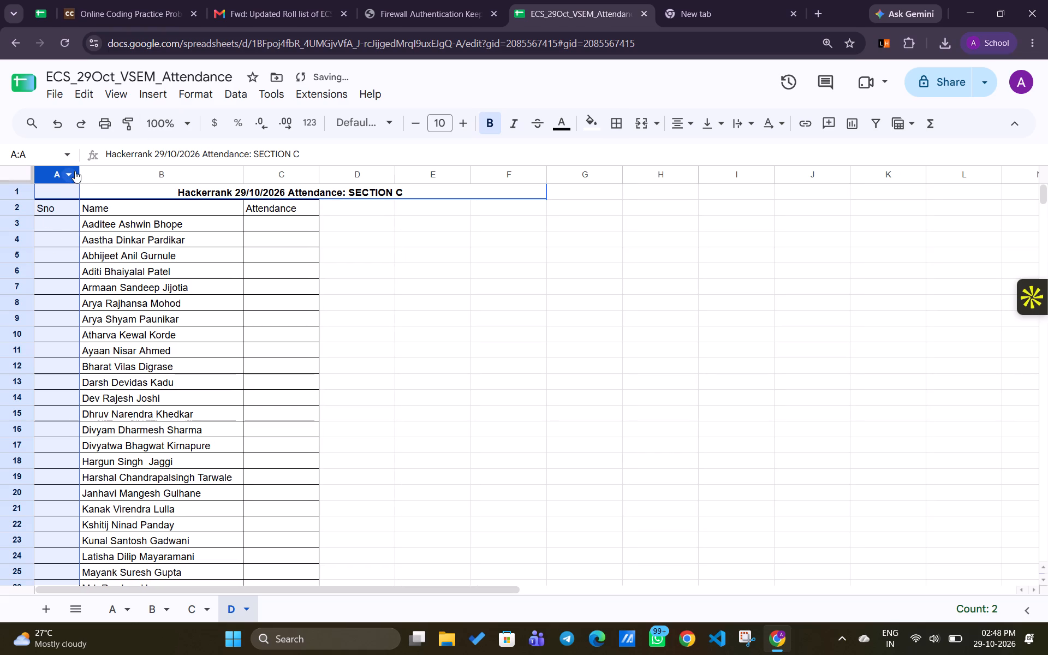
left_click_drag(80, 173, 70, 175)
Enter serial numbers 1 to 7 in Sno cells A3:A9 on sheet D.
left_click(61, 229)
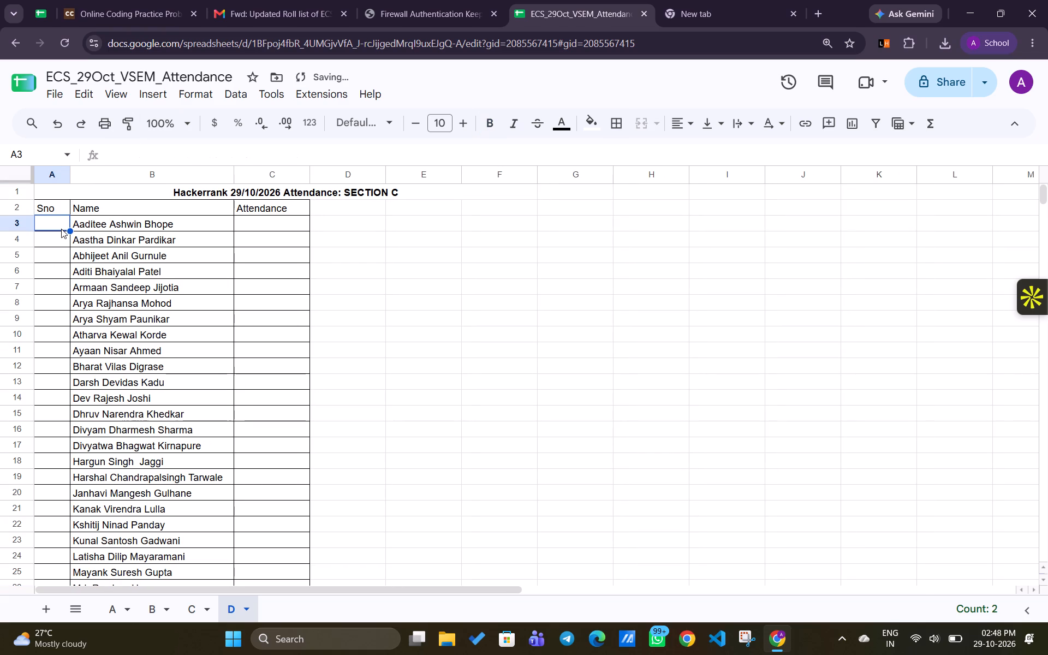
scroll(61, 229, "right", 6)
key("1")
key("Down")
key("2")
key("Down")
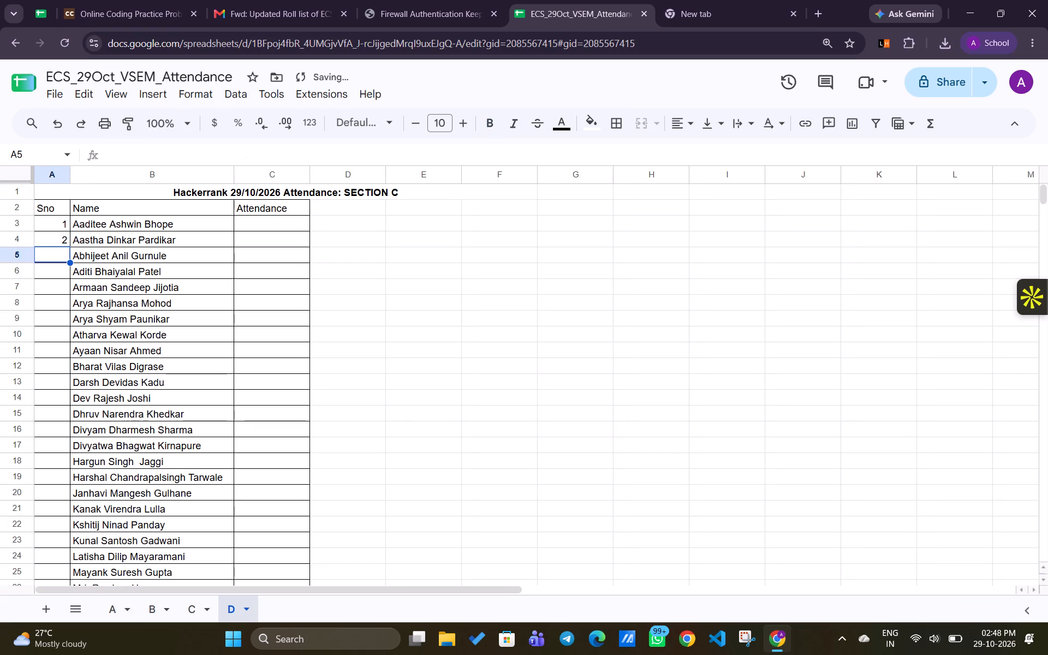
key("3")
key("Down")
key("4")
key("Down")
key("5")
key("Down")
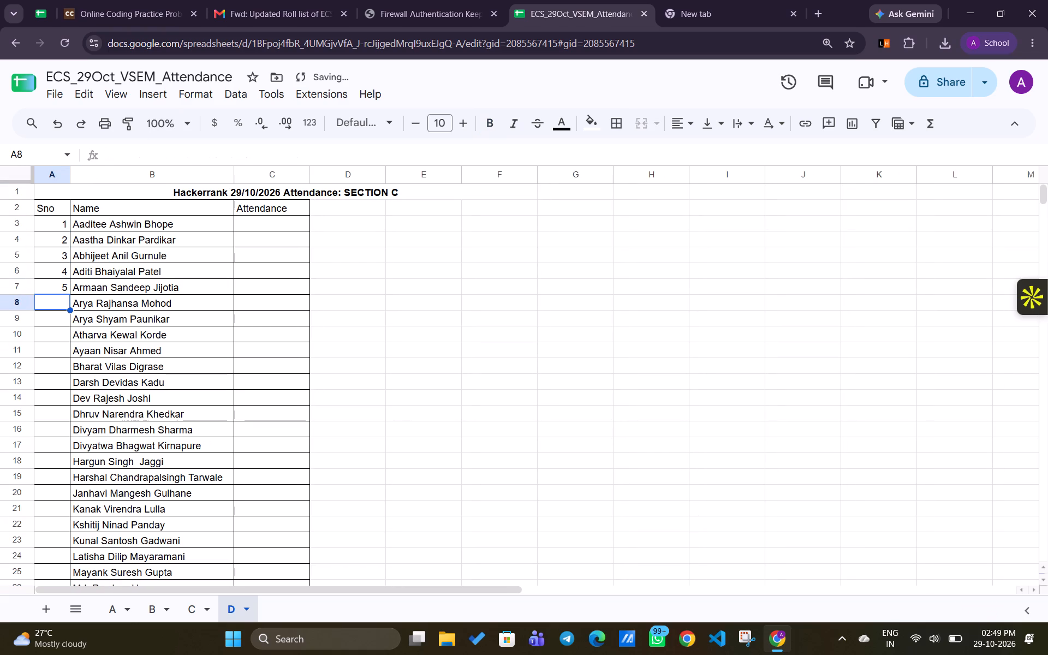
key("6")
key("Down")
key("7")
key("Down")
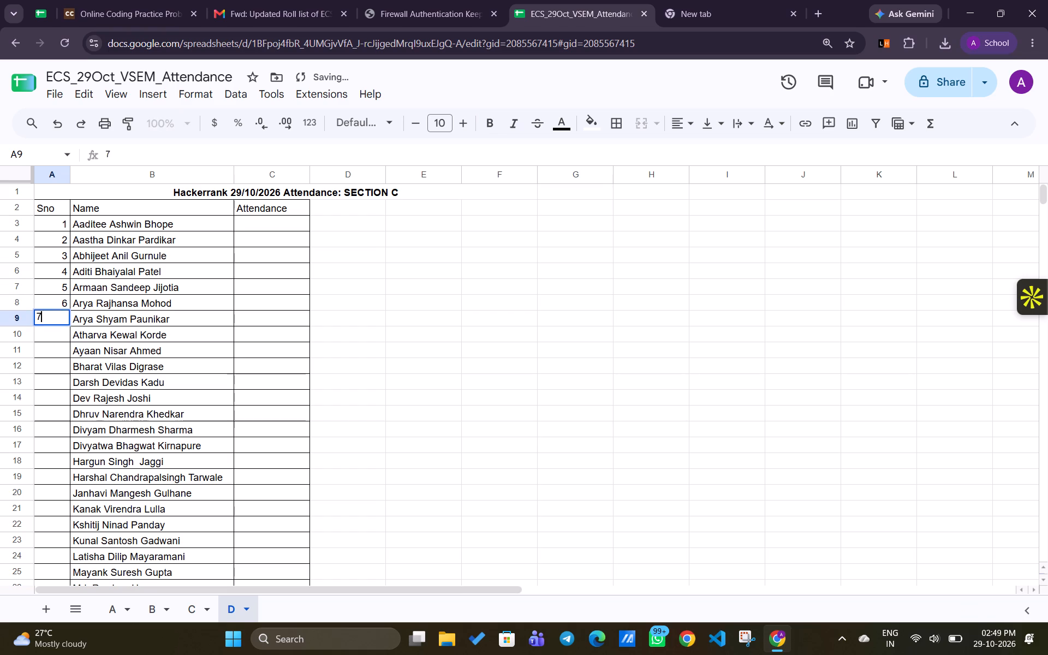
Continue the Sno column on sheet D with serial numbers 8 to 14 in A10:A16.
key("8")
key("Down")
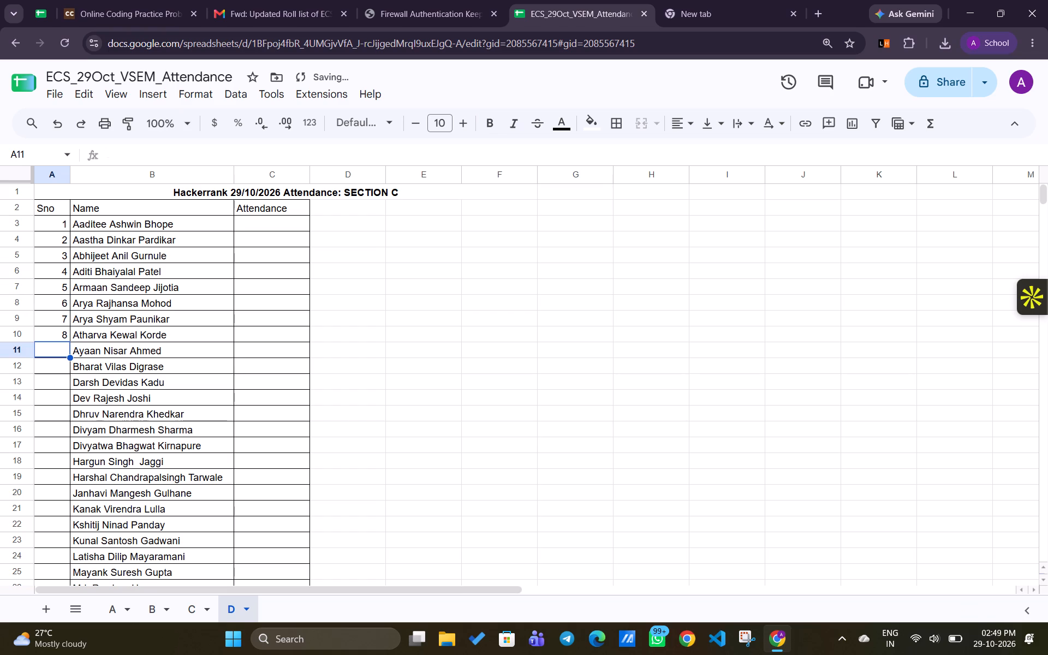
key("9")
key("Down")
type("10")
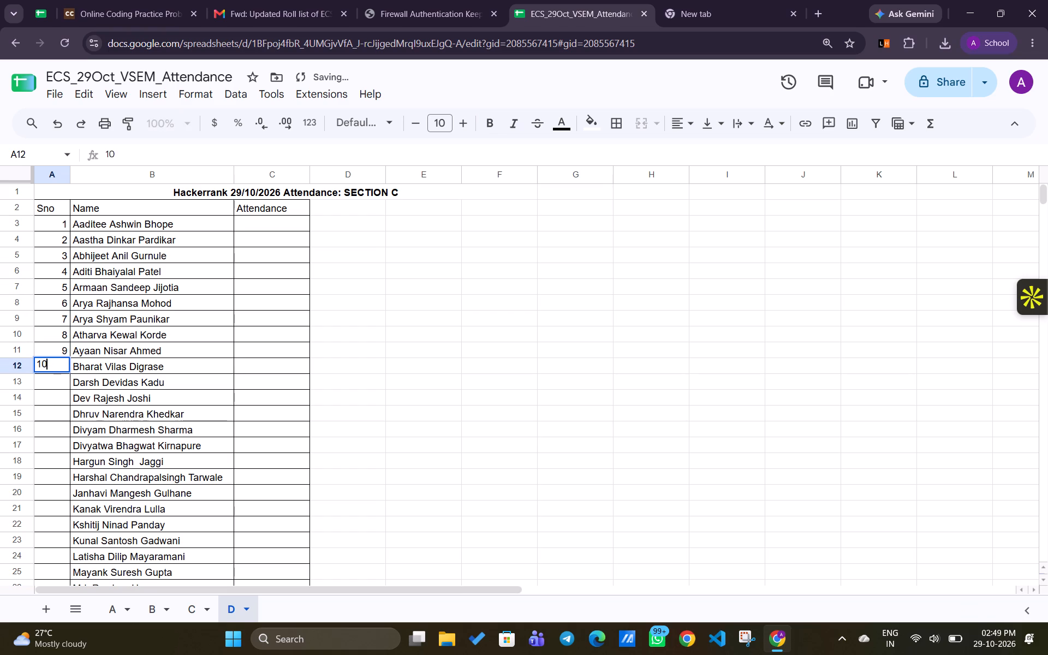
key("Down")
type("11")
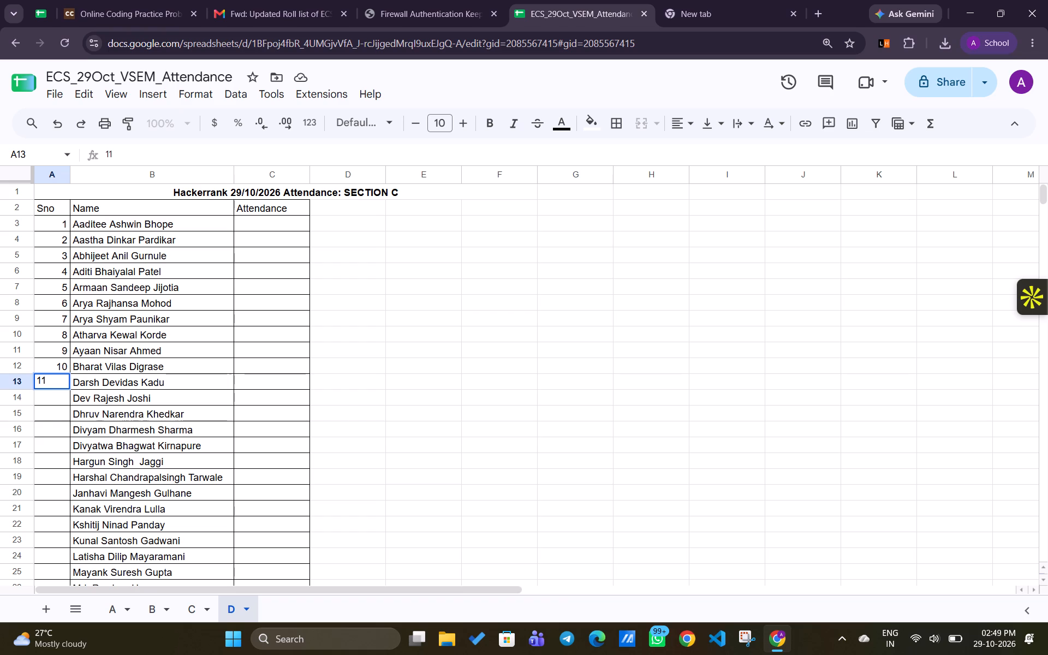
key("Down")
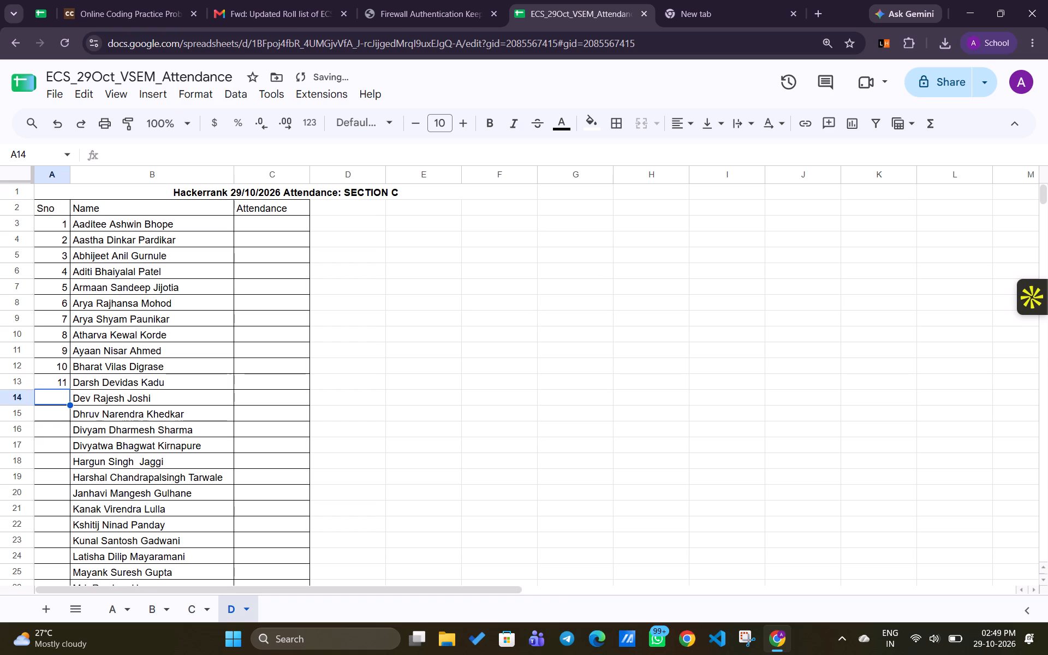
type("12")
key("Down")
type("14")
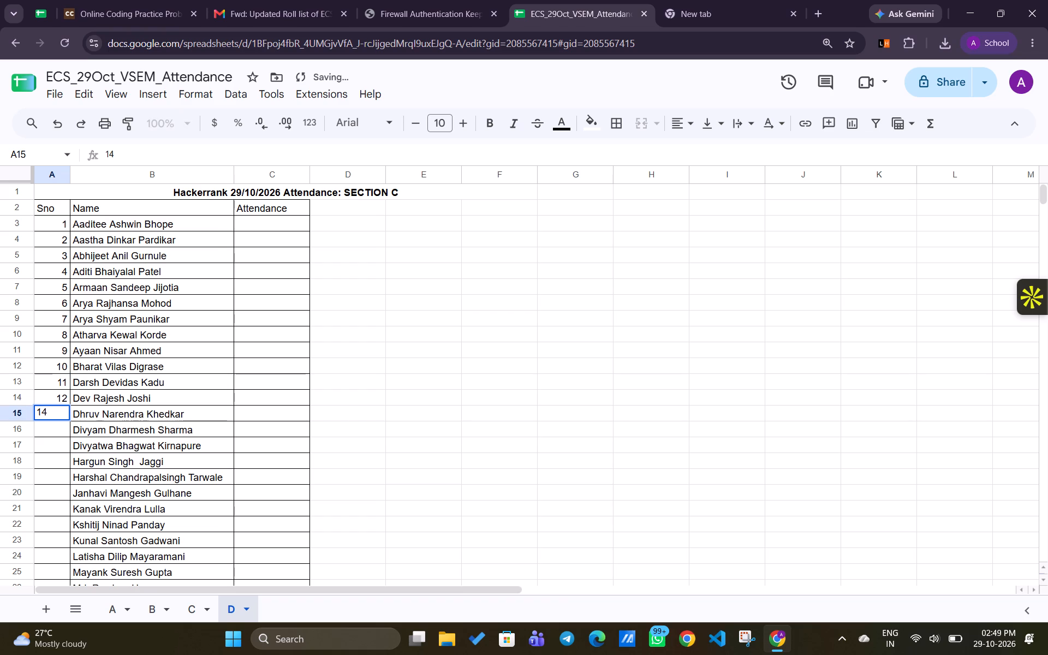
key("BackSpace")
key("3")
key("Down")
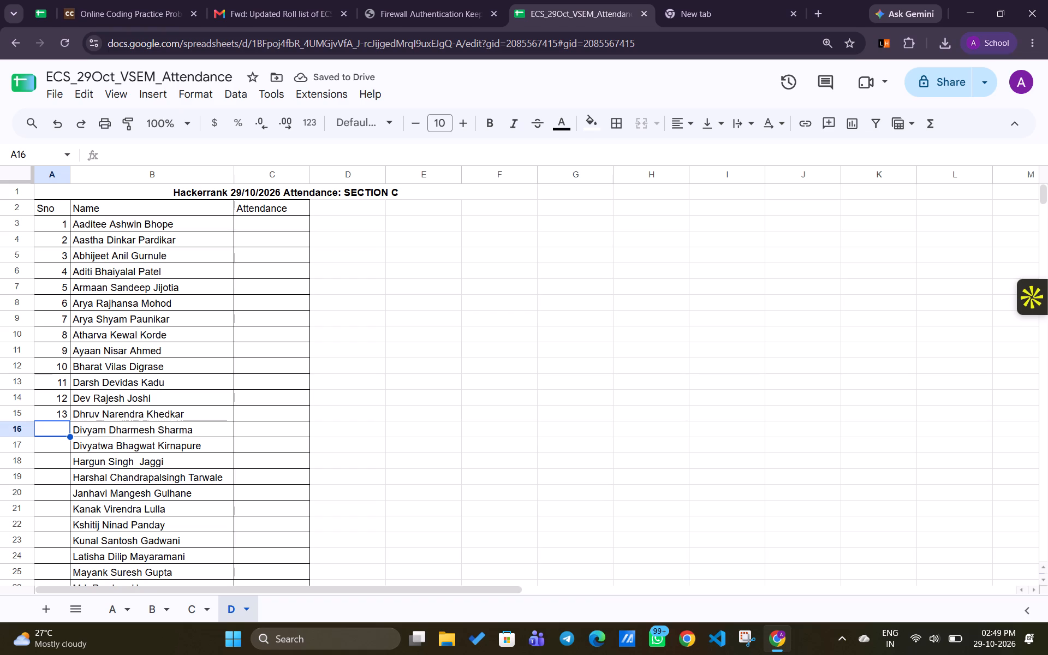
key("Insert")
type("14")
key("Down")
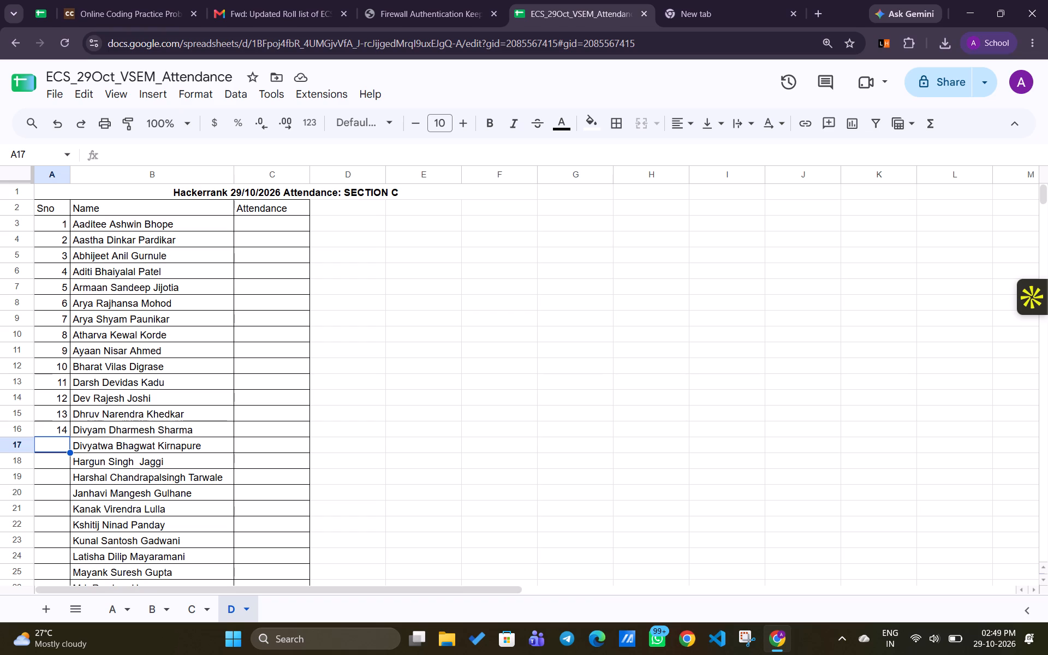
Continue the Sno column on sheet D with serial numbers 15 and 16 in A17:A18.
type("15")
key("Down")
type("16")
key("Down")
left_click_drag(44, 220, 68, 421)
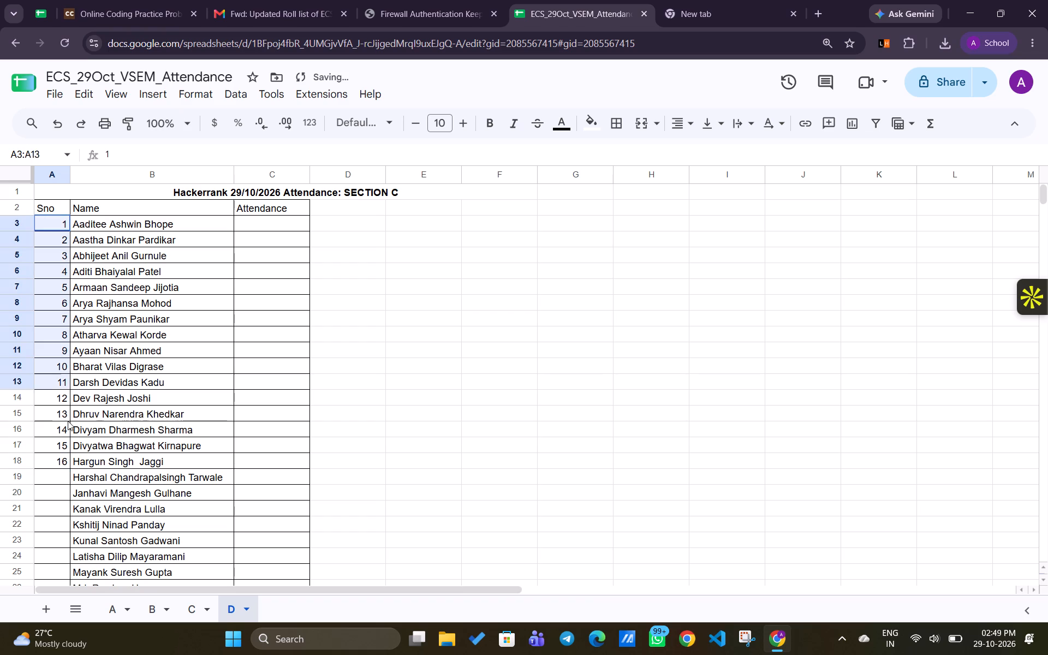
left_click_drag(68, 421, 59, 463)
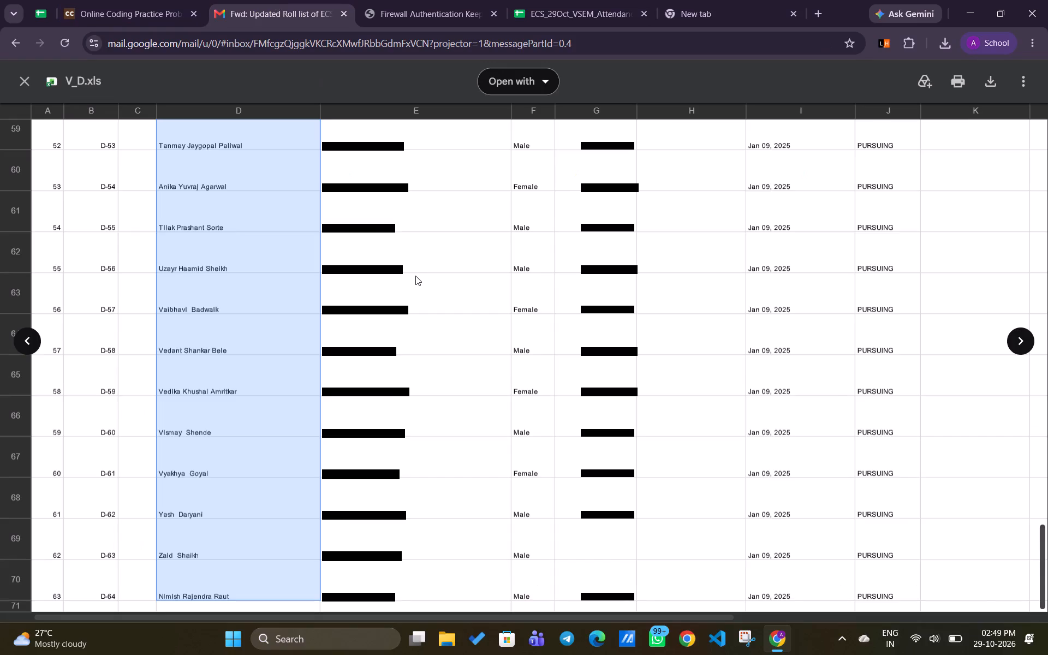
scroll(415, 276, "down", 3)
left_click(612, 3)
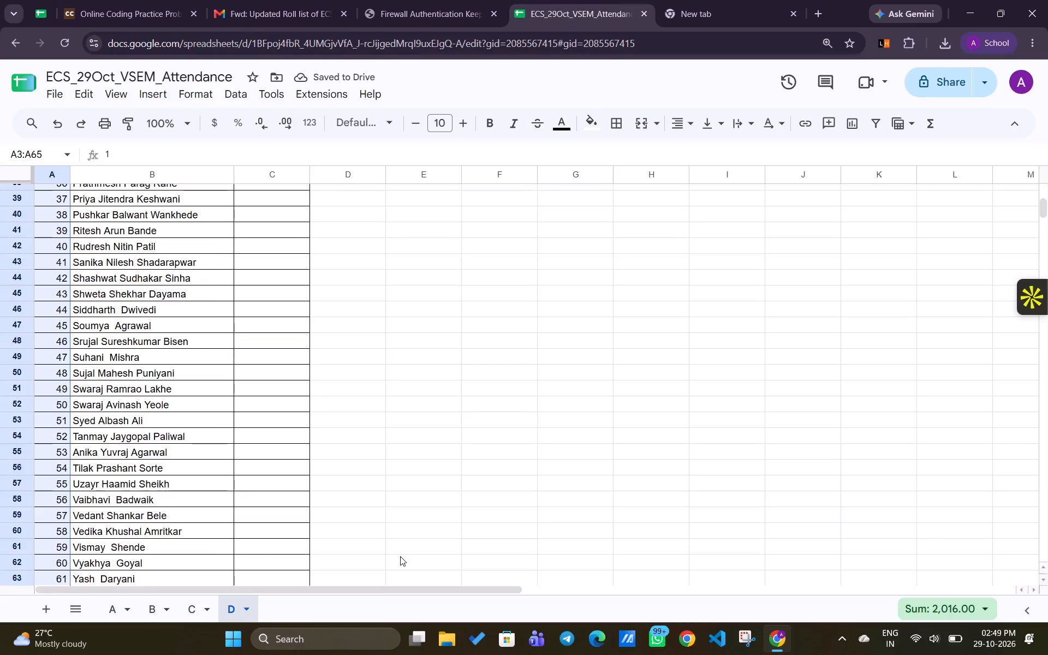
scroll(400, 556, "down", 5)
scroll(400, 556, "up", 1)
left_click(293, 337)
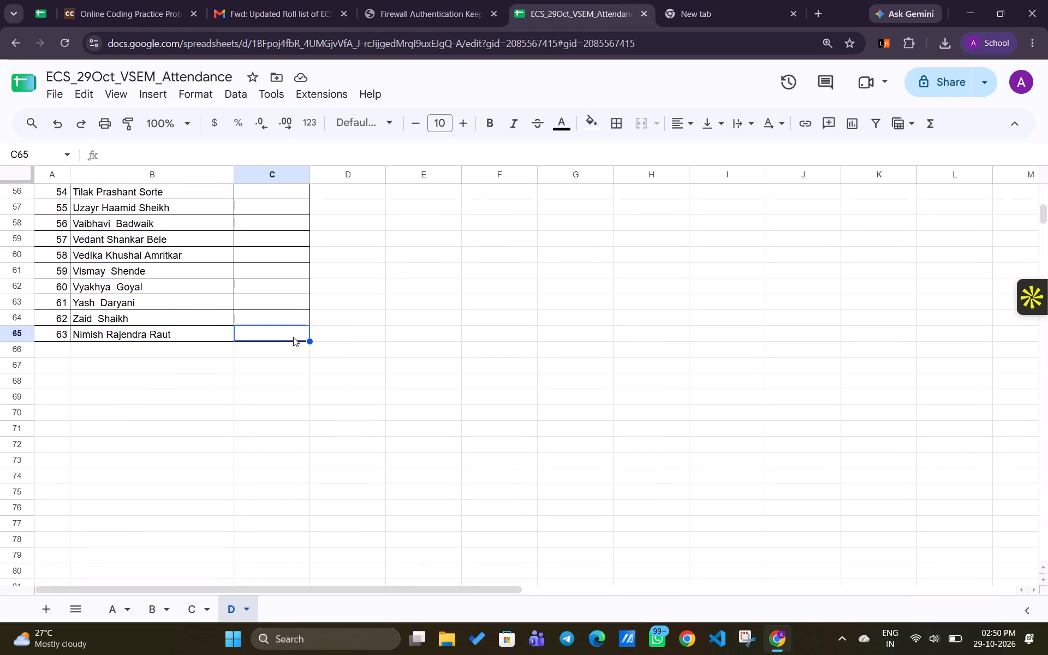
Copy the attendance dropdown cell C4 from sheet C and return to sheet D's Attendance column.
left_click(199, 602)
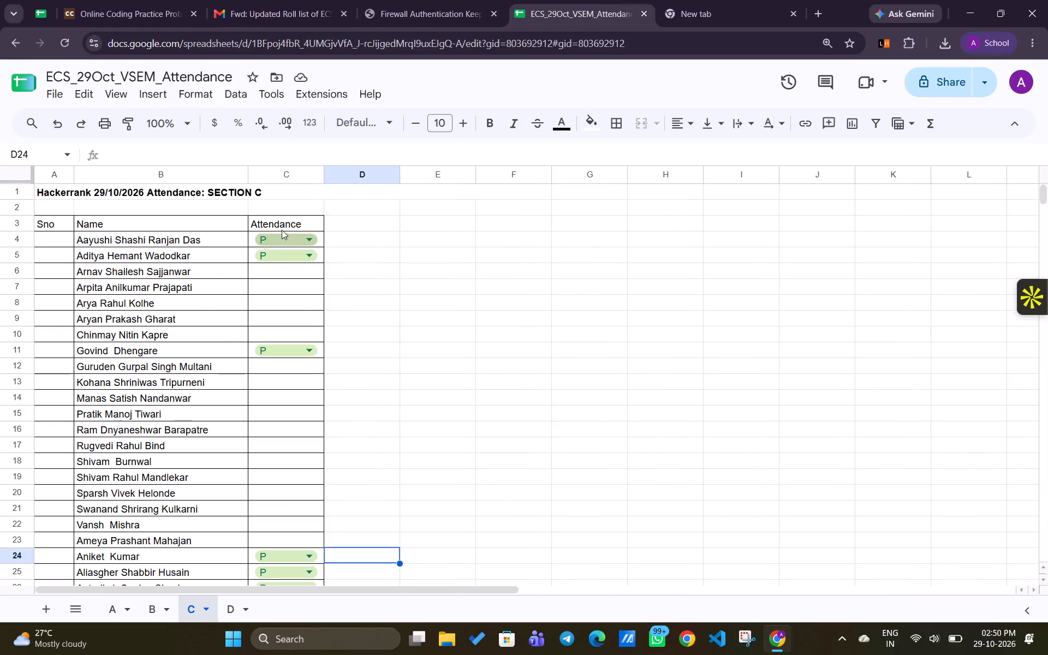
left_click(258, 242)
left_click(402, 264)
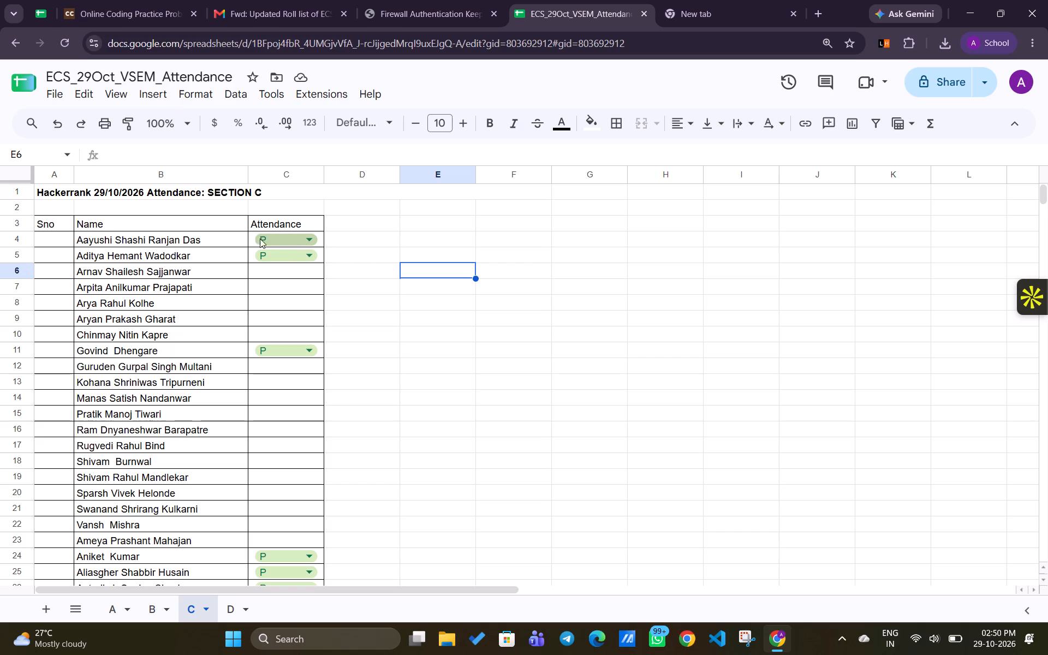
left_click(249, 238)
left_click(320, 241)
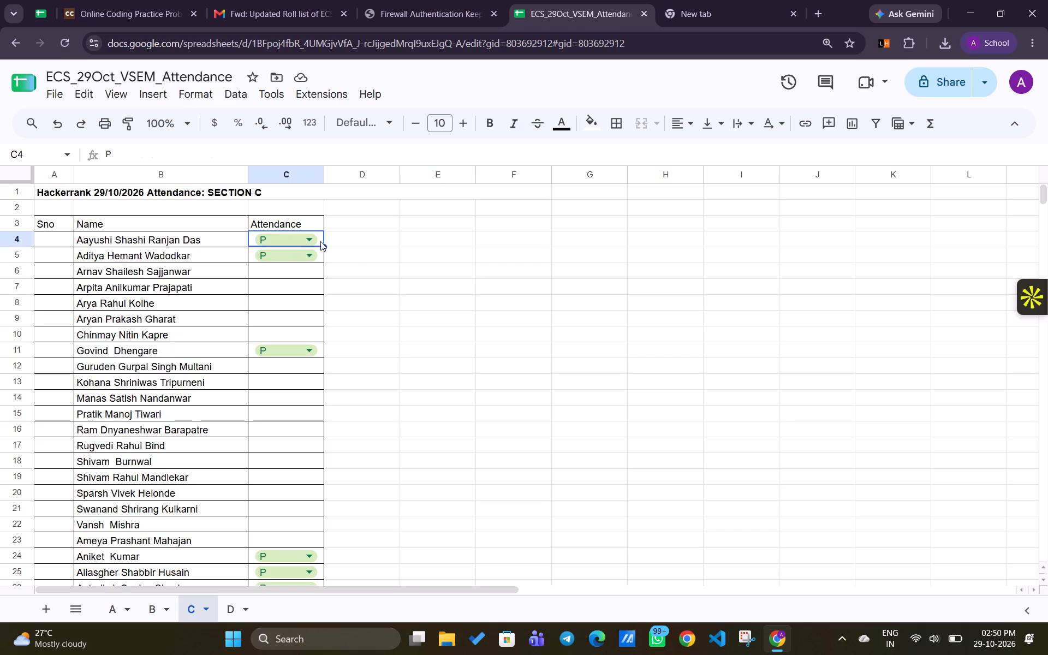
key("ctrl+c")
left_click(227, 611)
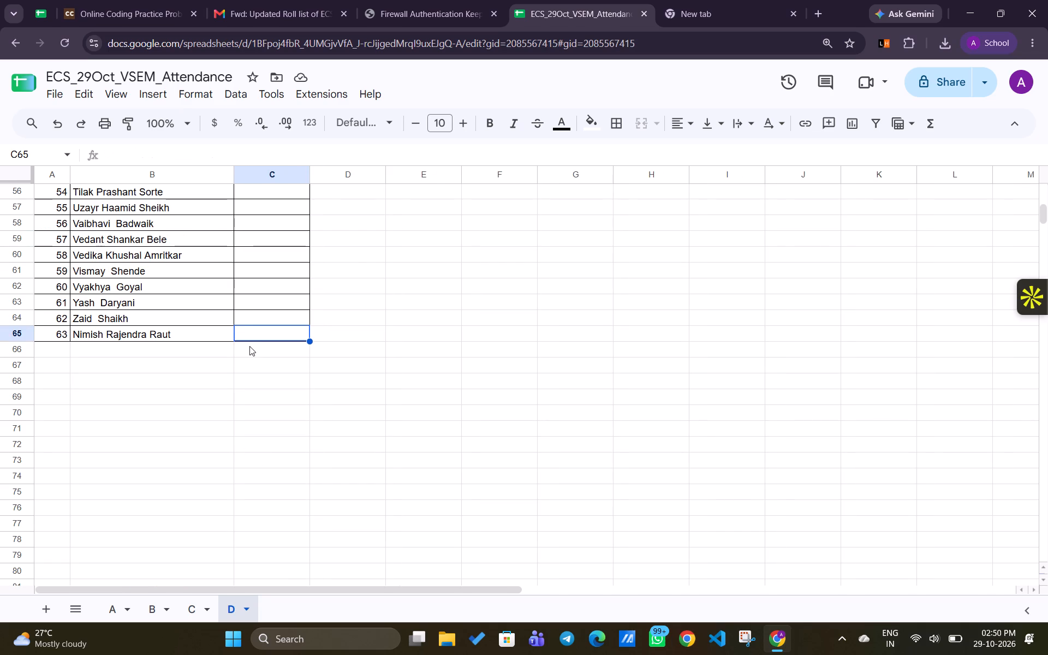
Paste the copied P attendance dropdown into C65, C64 and C63 on sheet D.
key("ctrl+v")
left_click(246, 323)
key("ctrl+v")
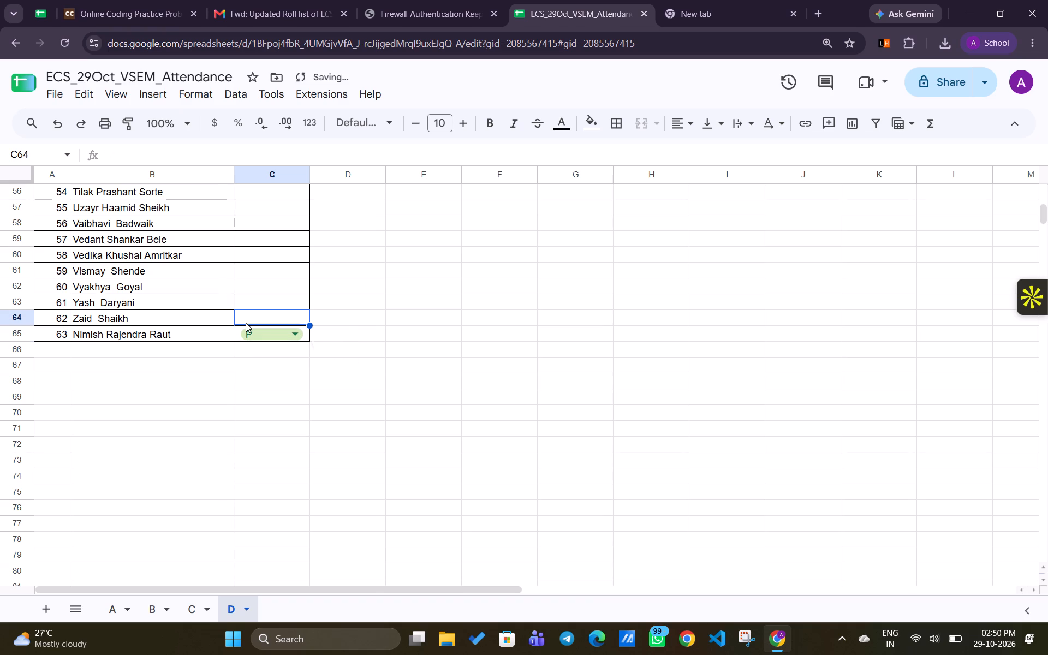
left_click(246, 301)
key("ctrl+v")
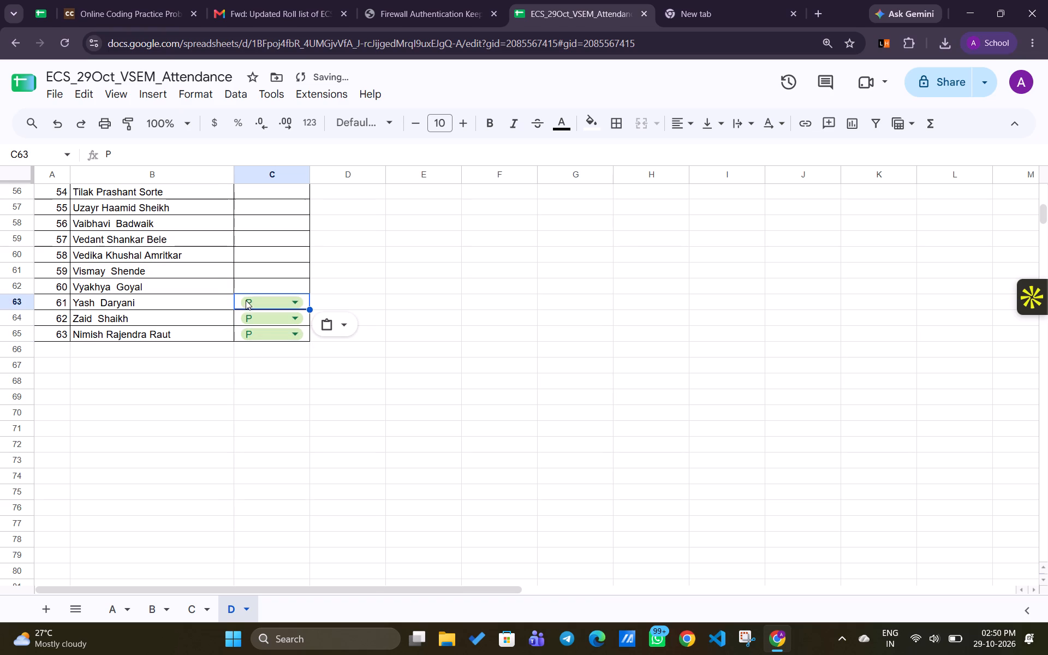
Paste the attendance dropdown into C62 on sheet D and set it to A.
left_click(249, 288)
key("ctrl+v")
left_click(255, 288)
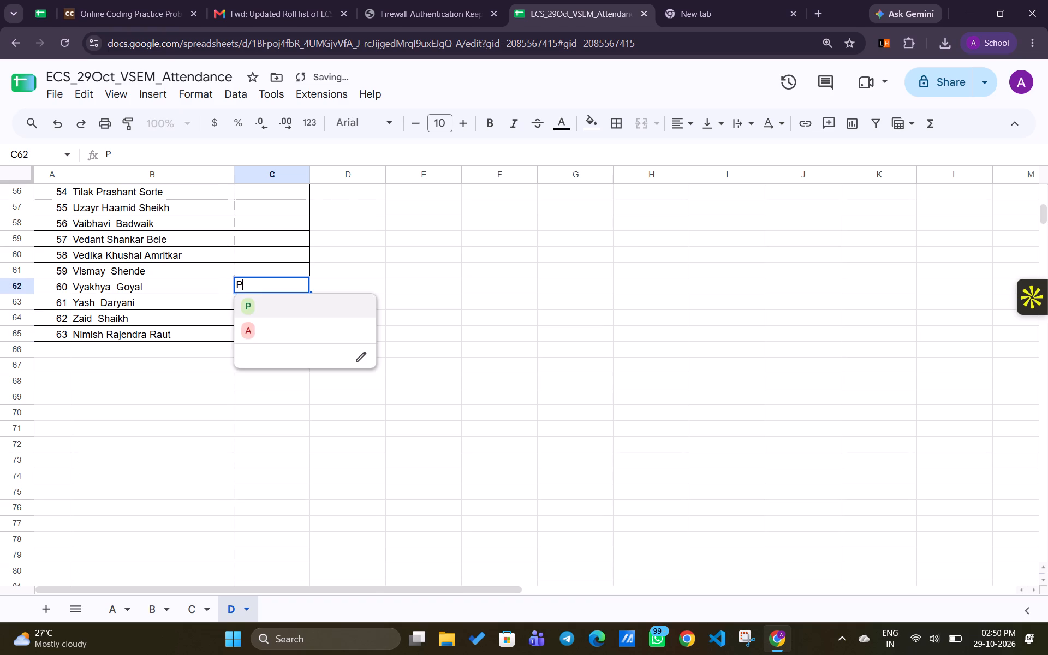
left_click(270, 331)
Paste the P attendance dropdown into C61 and C55 on sheet D.
left_click(253, 266)
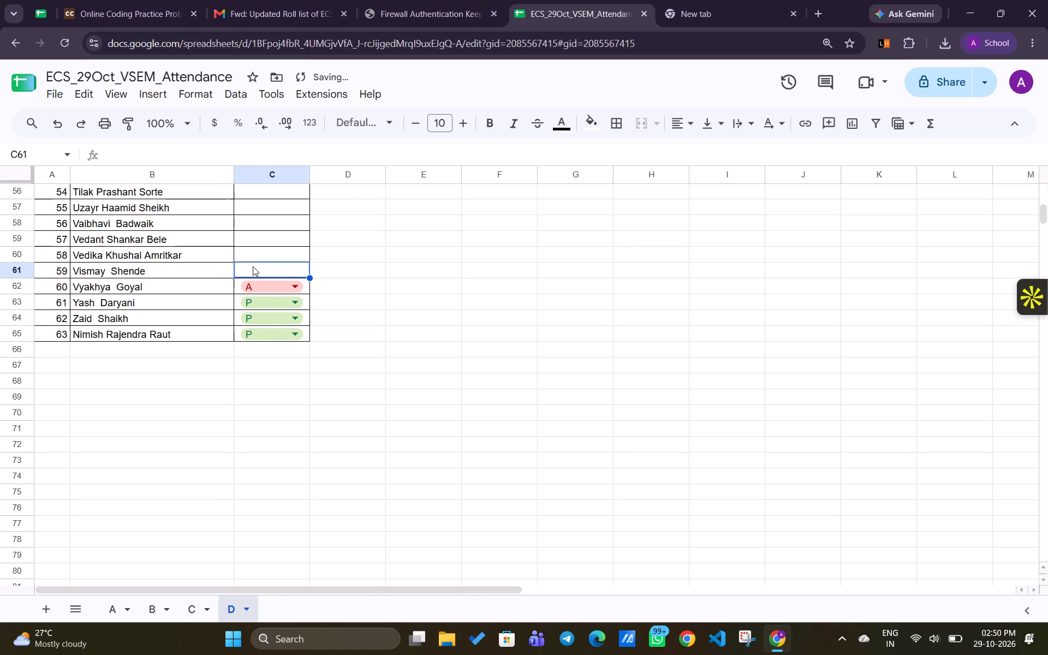
scroll(253, 266, "up", 2)
key("ctrl+v")
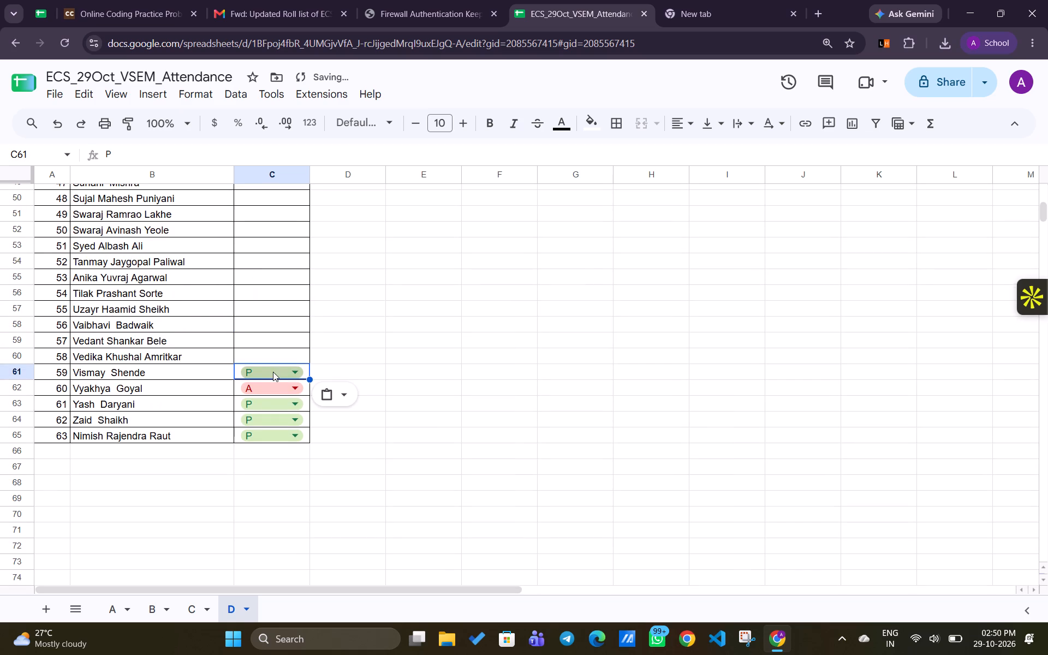
left_click(259, 357)
scroll(259, 357, "up", 2)
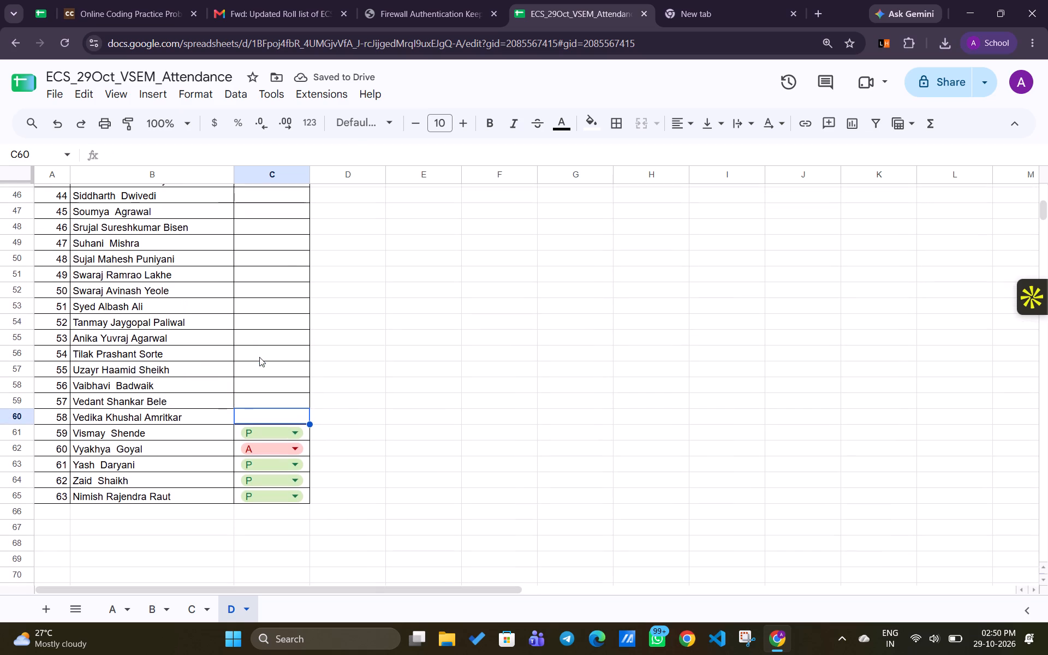
scroll(259, 357, "up", 1)
left_click(255, 370)
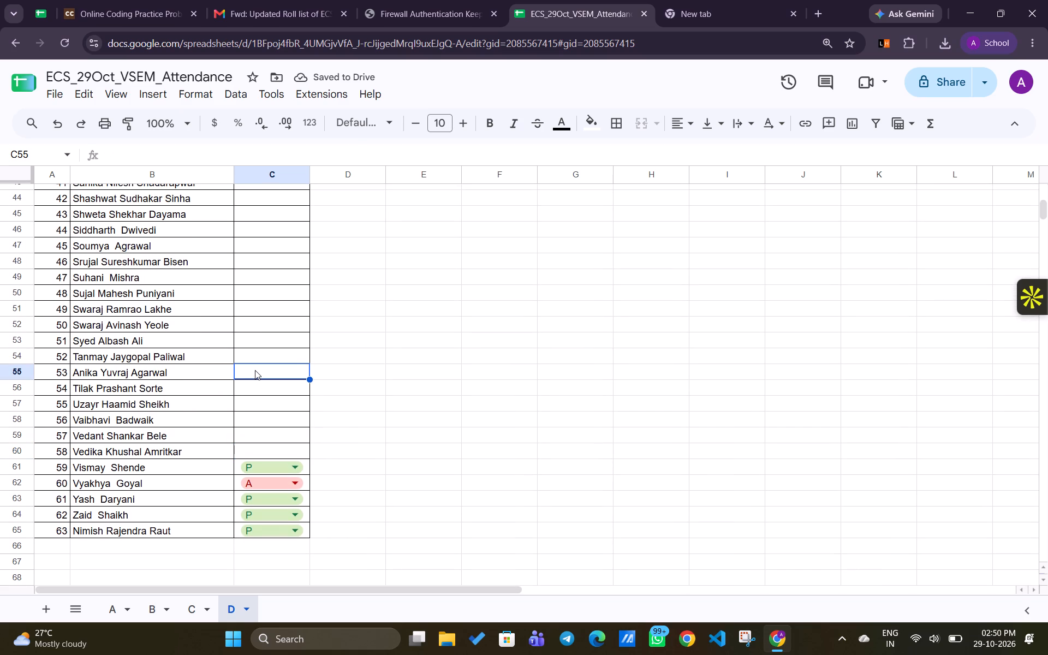
key("ctrl+v")
Paste the P attendance dropdown into C3 and C7, for serial numbers 1 and 5 on sheet D.
scroll(255, 370, "up", 6)
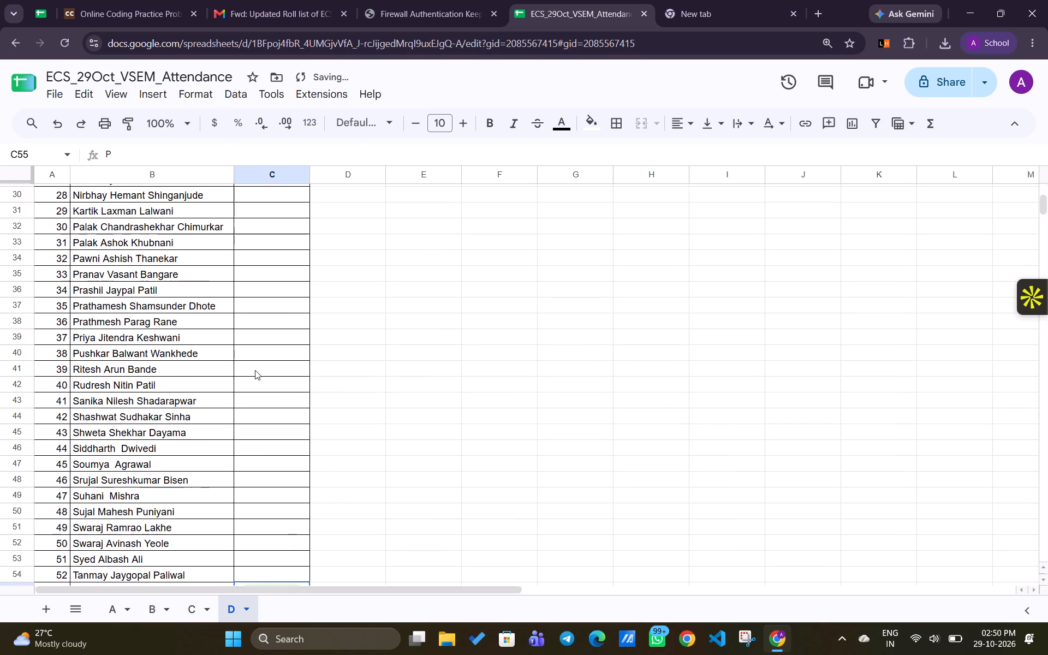
scroll(255, 370, "up", 2)
scroll(255, 370, "down", 8)
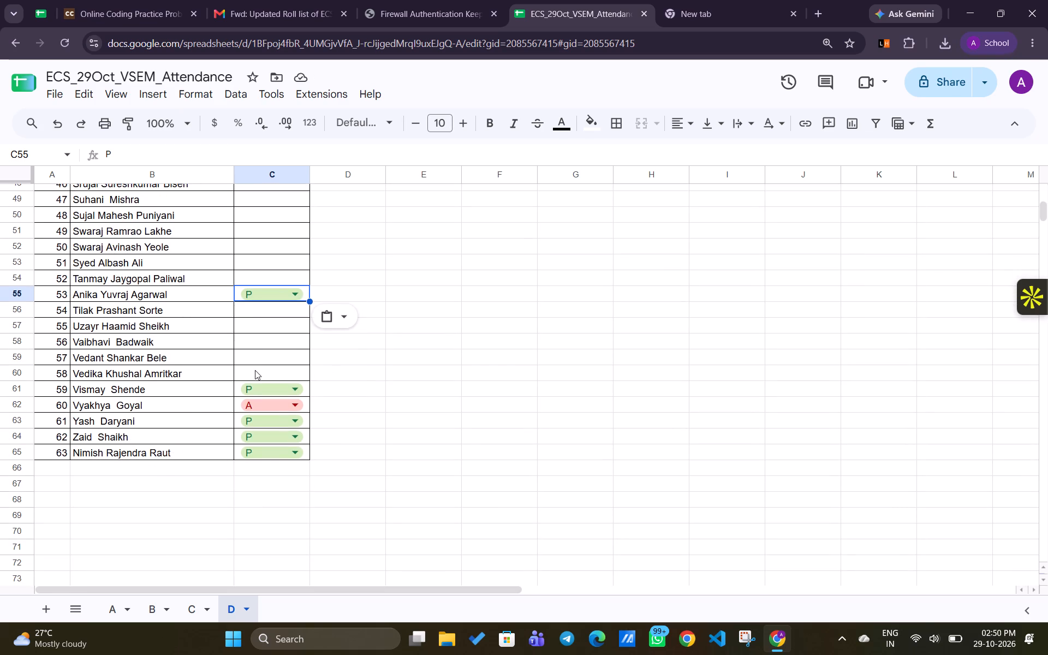
scroll(255, 370, "up", 12)
left_click(246, 225)
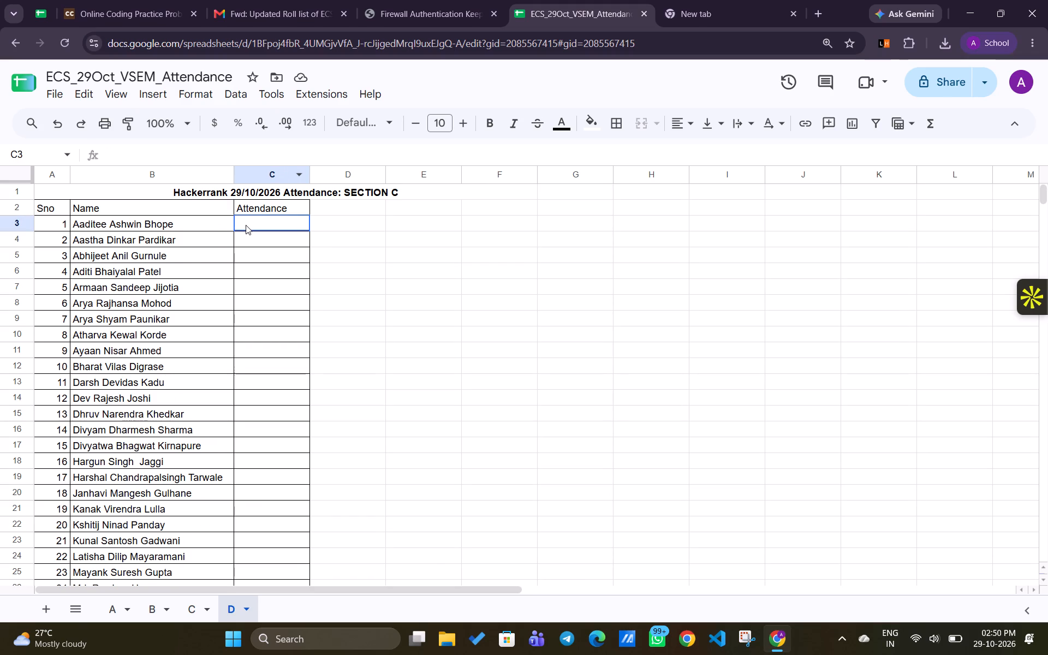
key("ctrl+v")
key("Down")
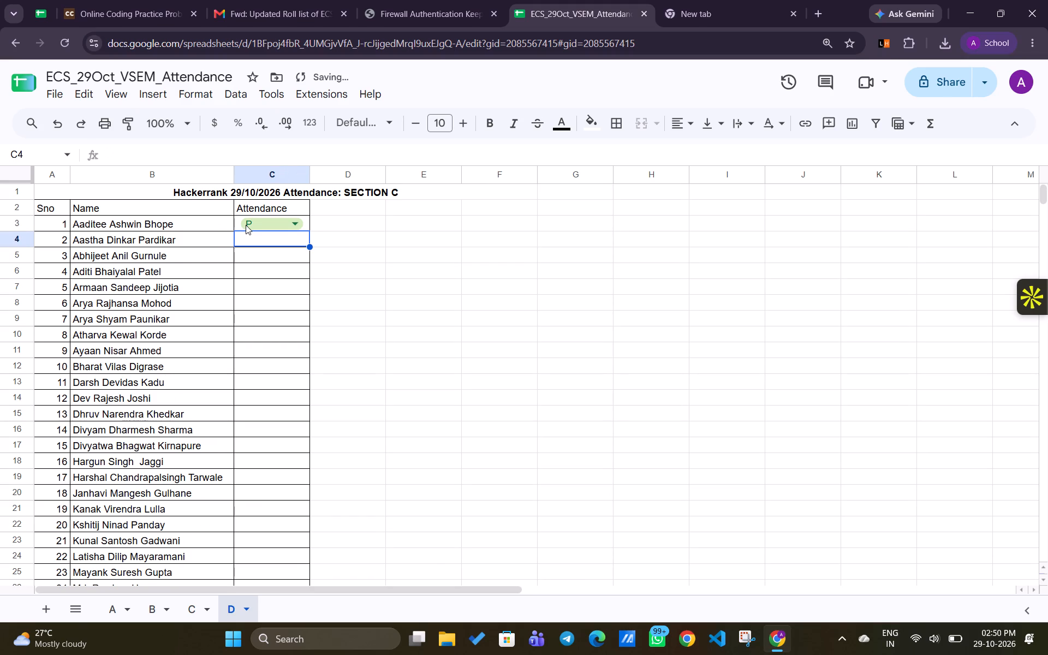
key("Down")
key("Down")
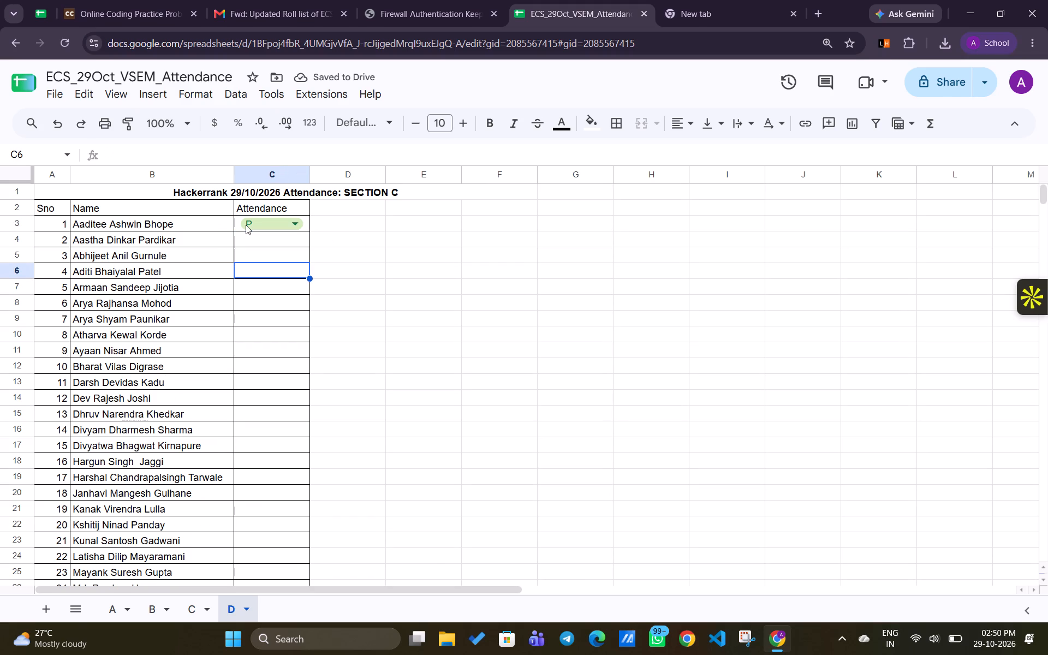
key("Down")
key("Down")
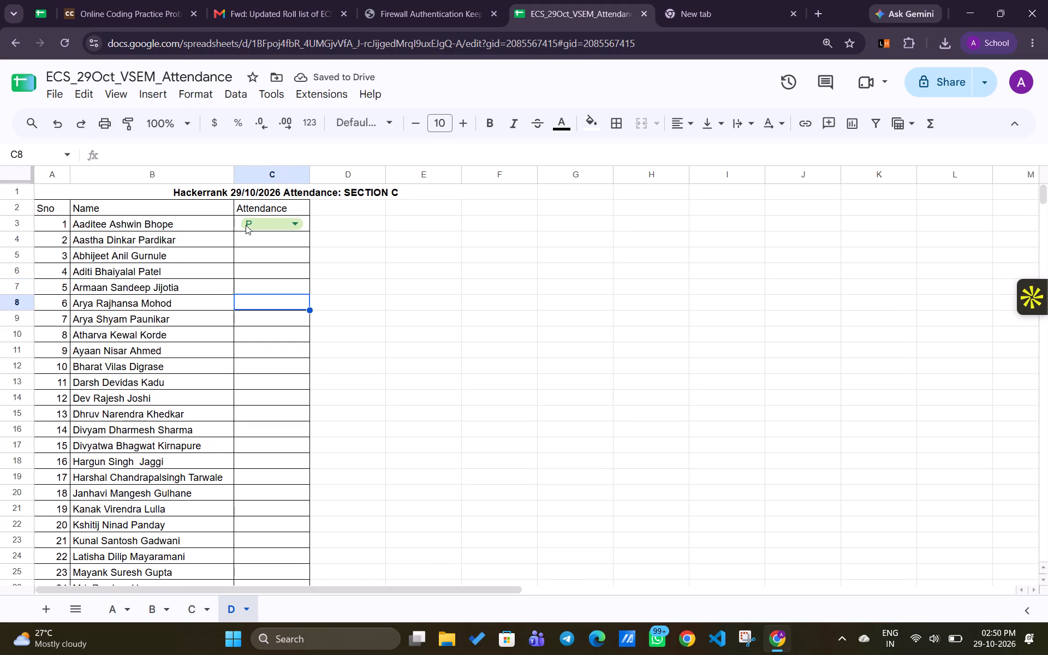
key("Up")
key("ctrl+v")
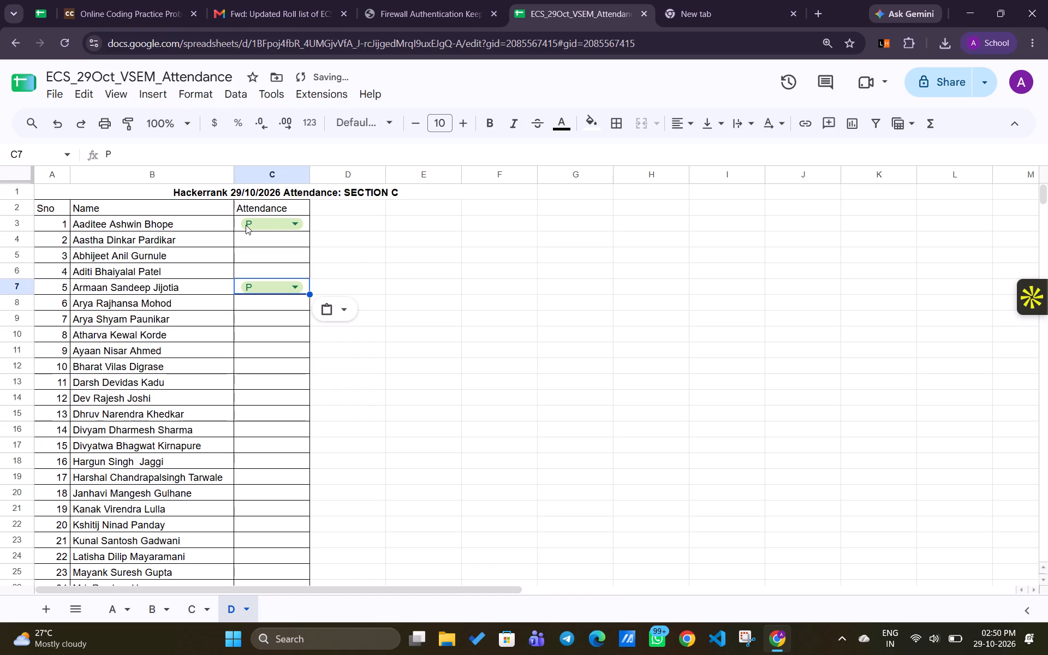
Paste the P attendance dropdown into C18, for serial number 16 on sheet D.
key("Down")
key("Down")
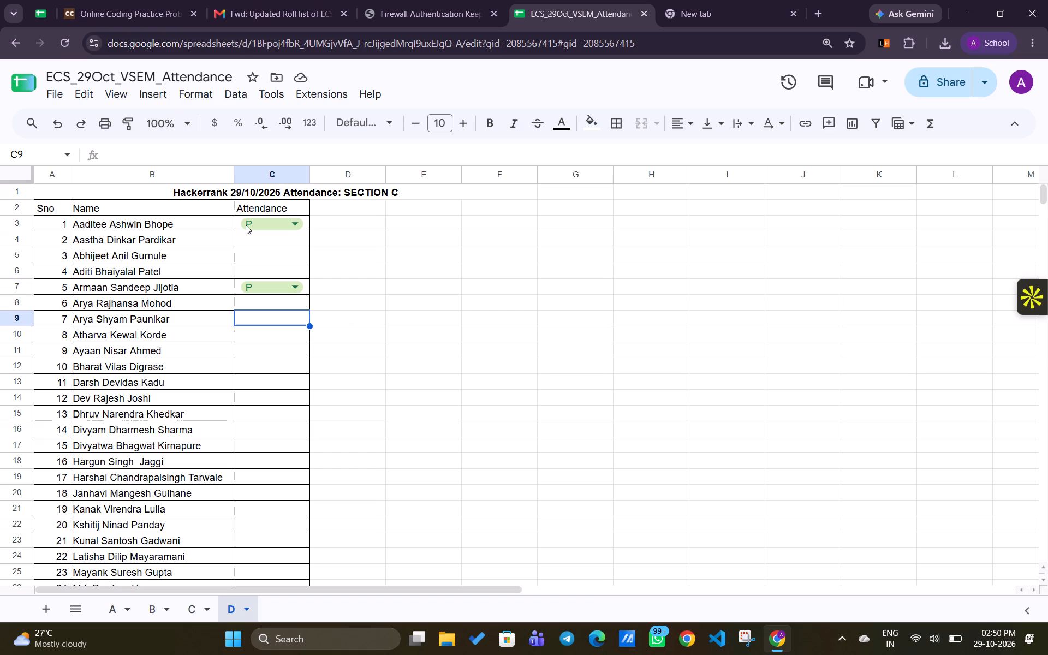
key("Down")
key("Down")
key("Down")
key("Down")
key("Down")
key("Down")
key("Down")
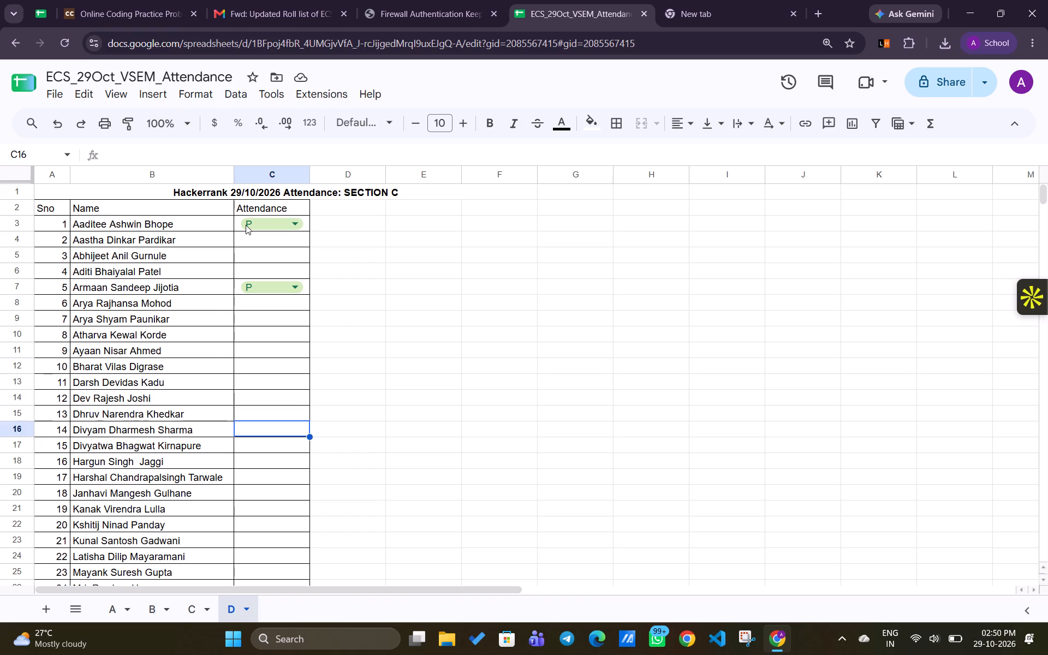
key("Down")
key("Down")
key("Down")
key("Down")
key("Down")
key("Up")
key("Up")
key("Up")
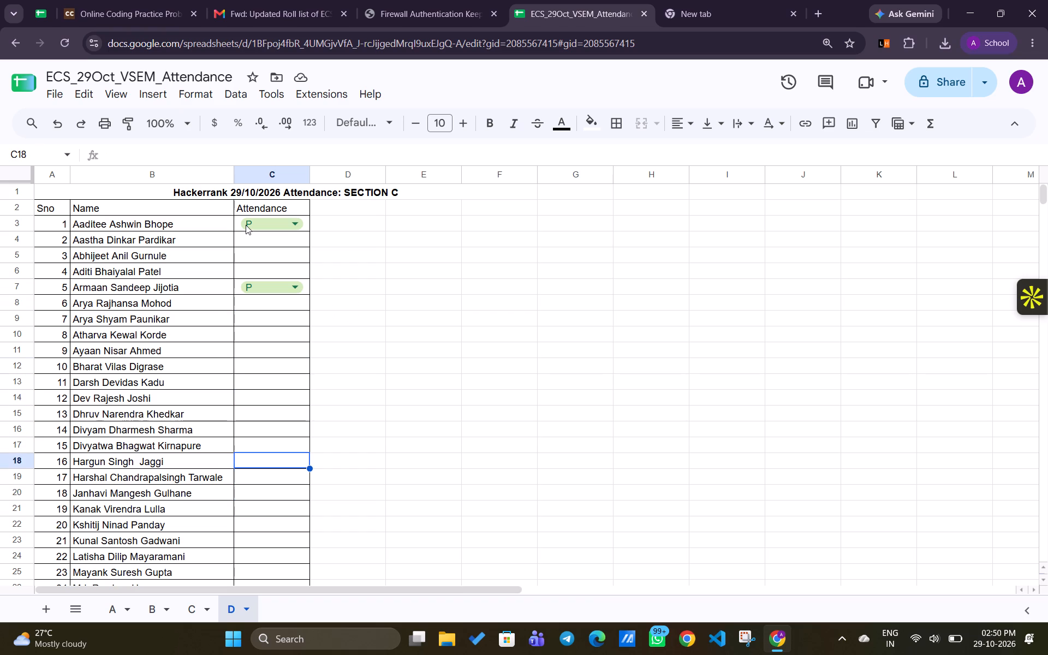
key("ctrl+v")
Paste the P attendance dropdown into C21 and C22, for serial numbers 19 and 20 on sheet D.
key("Down")
key("Down")
key("Down")
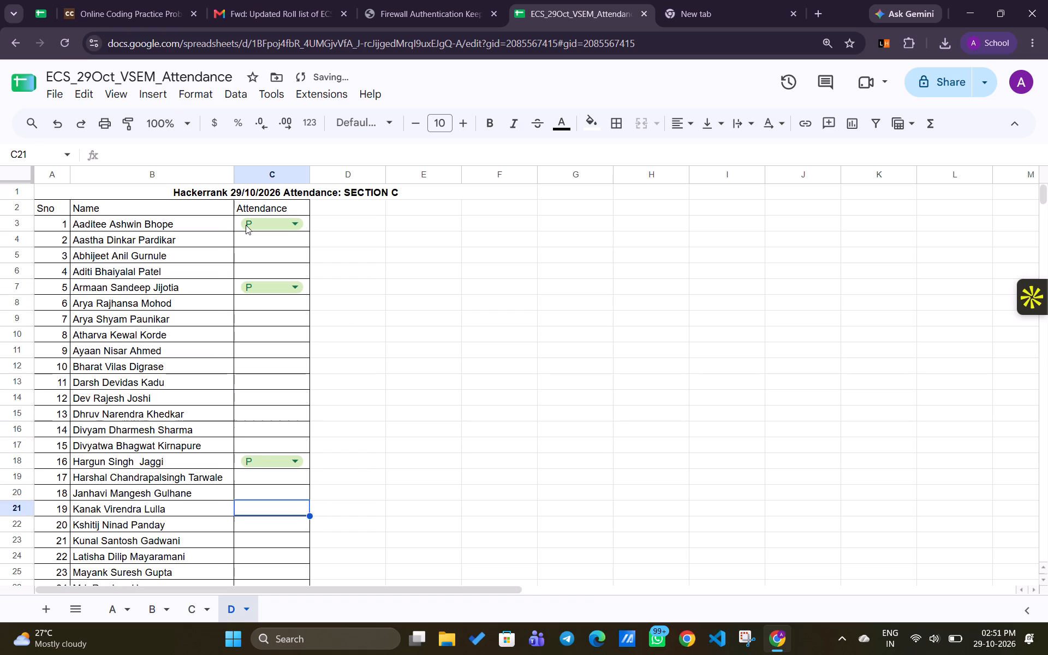
key("Down")
key("Down")
key("Up")
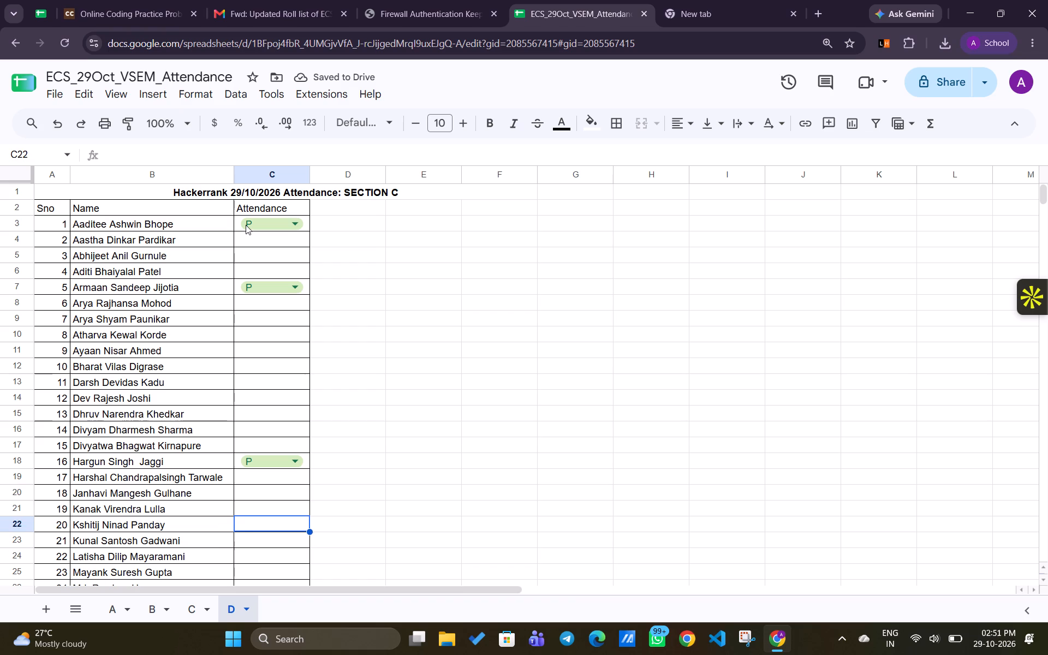
key("Up")
key("Up")
key("Down")
key("ctrl+v")
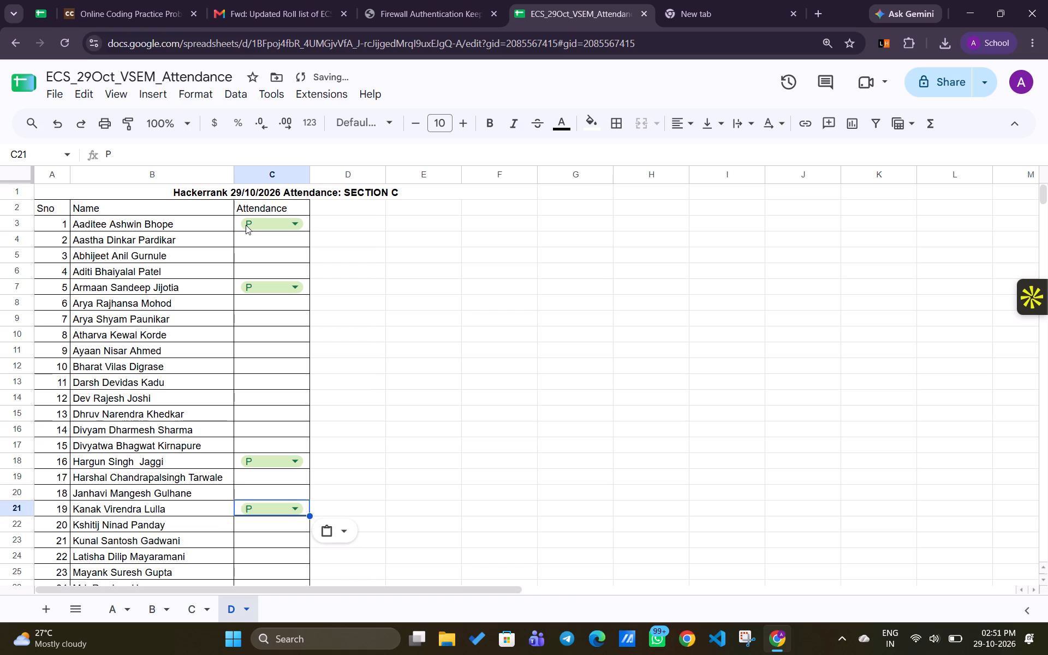
key("Down")
key("Down")
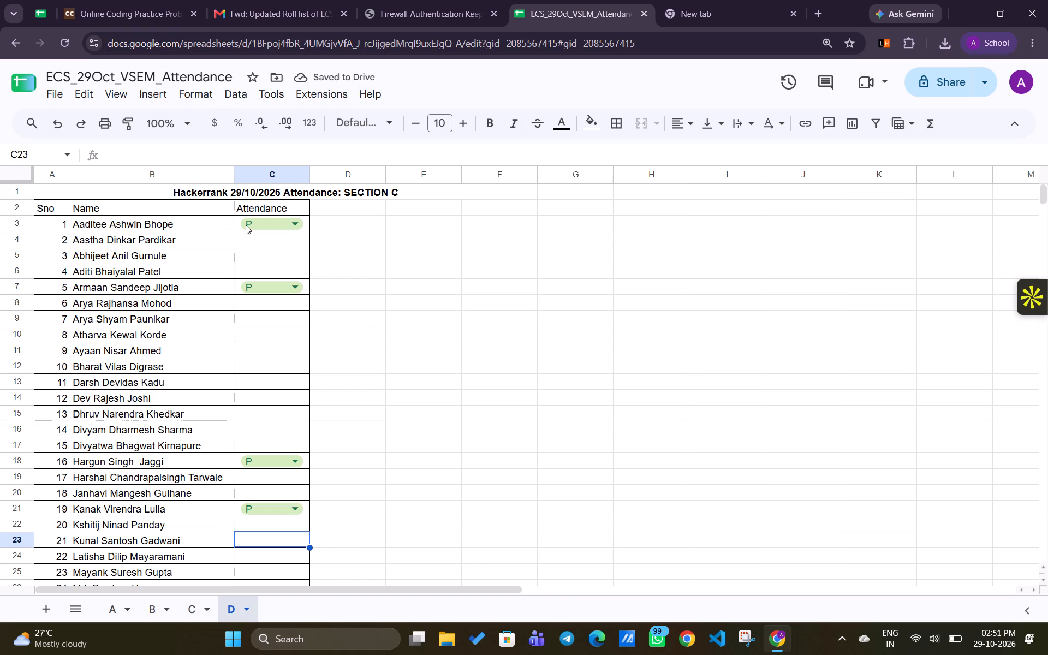
key("Up")
key("ctrl+v")
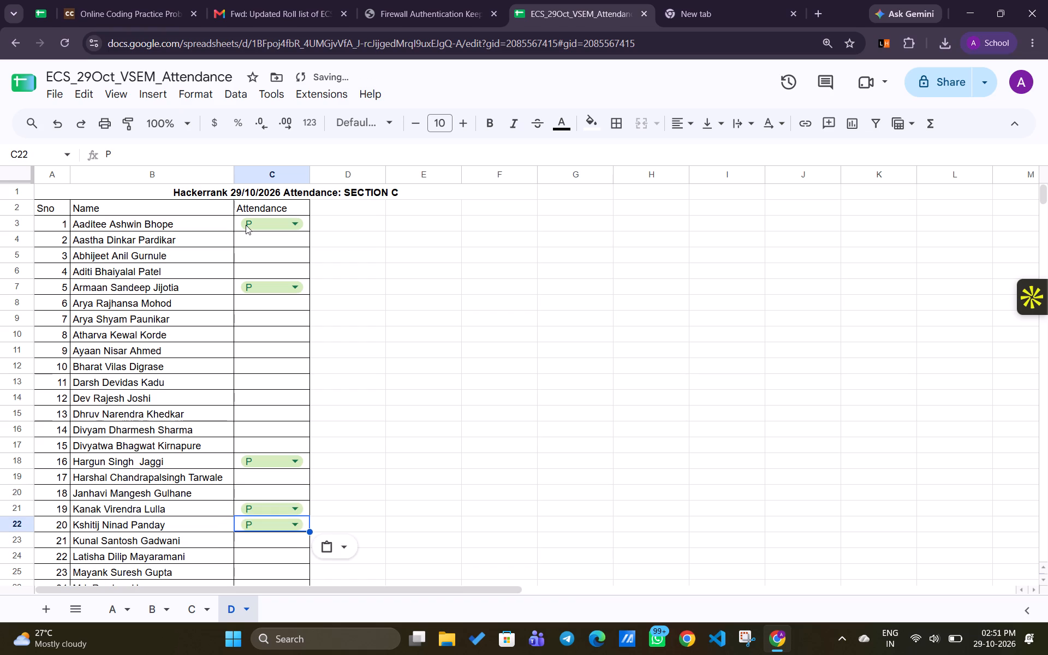
Paste the P attendance dropdown into C23, for serial number 21 on sheet D.
key("Down")
key("Down")
key("Up")
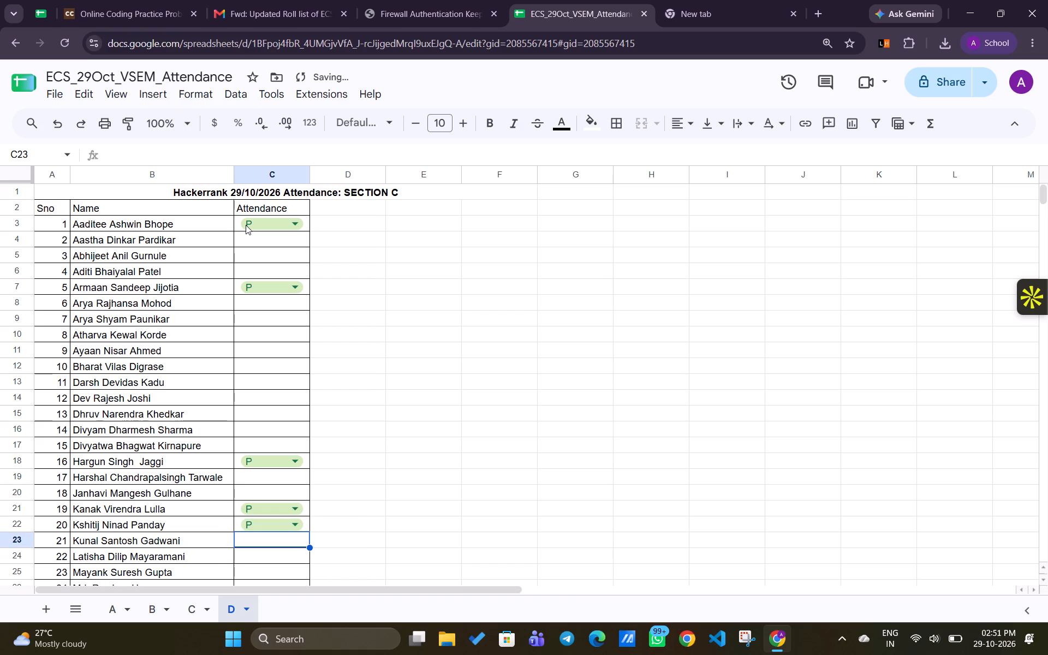
key("ctrl+v")
Paste the attendance dropdown into C39, for serial number 37 on sheet D, and set it to A.
key("Down")
key("Down")
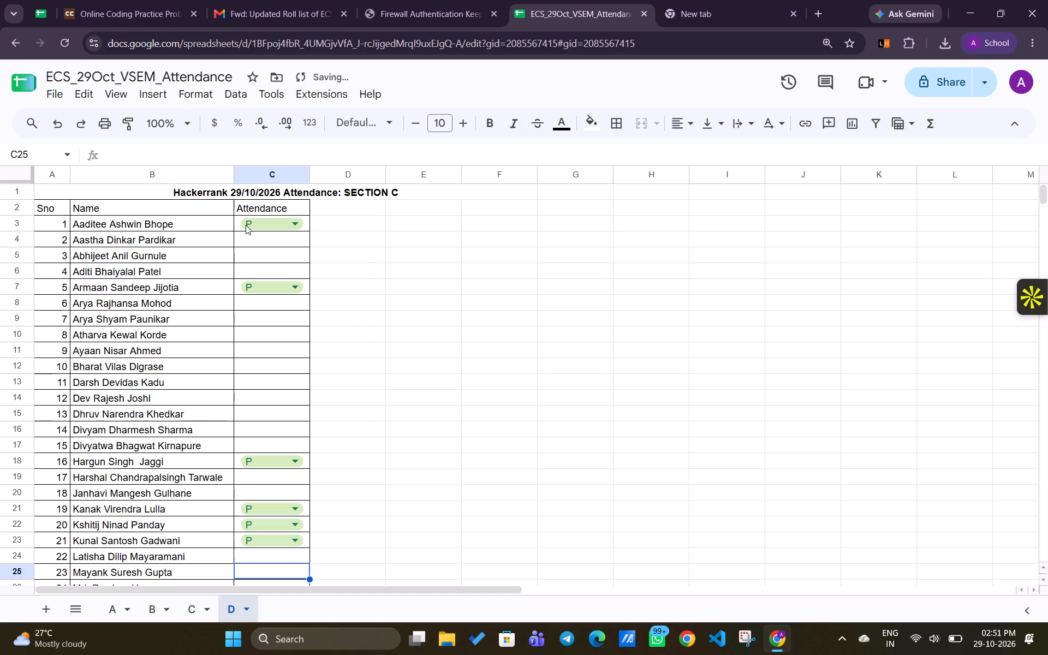
key("Down")
key("Down")
key("Down")
key("Down")
key("Down")
key("Down")
key("Down")
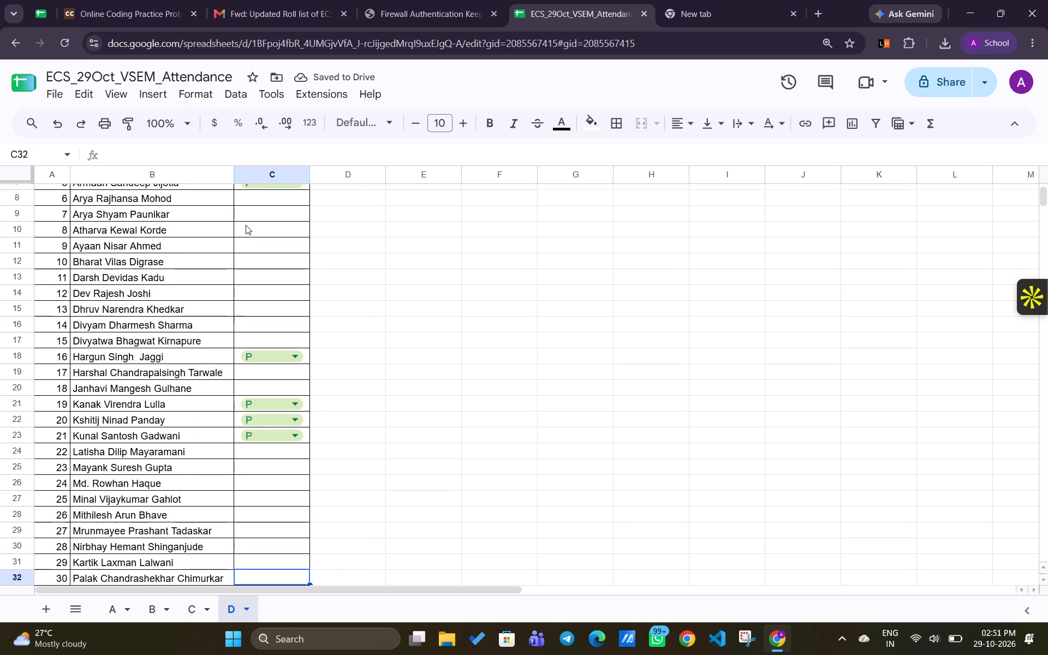
key("Up")
key("Up")
key("Up")
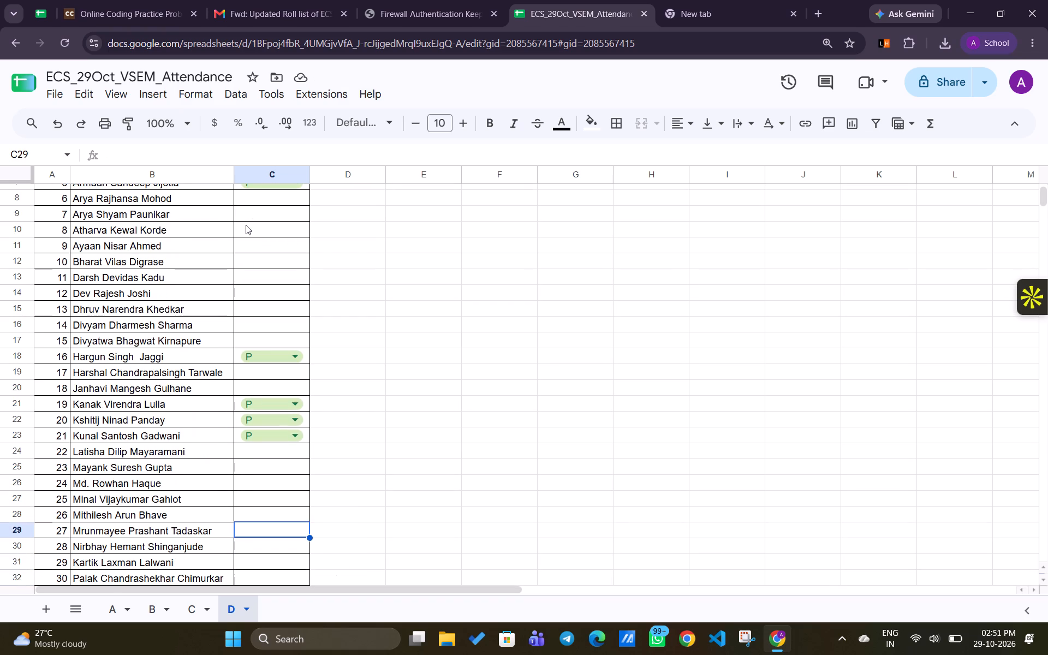
key("Down")
key("Down")
key("Down")
key("Down")
key("Down")
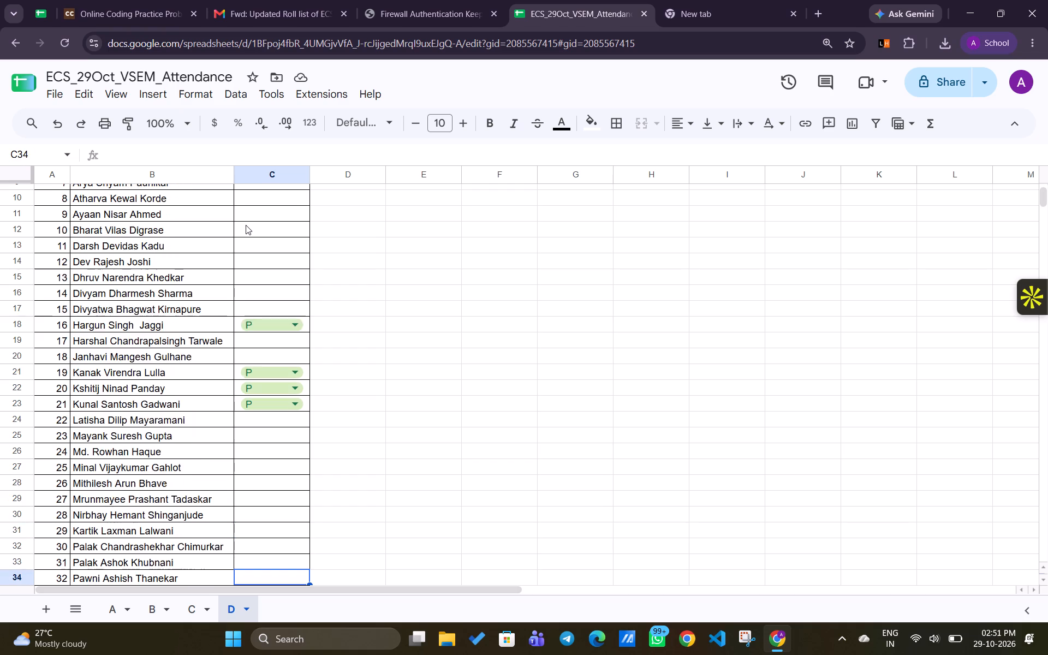
key("Down")
key("Down")
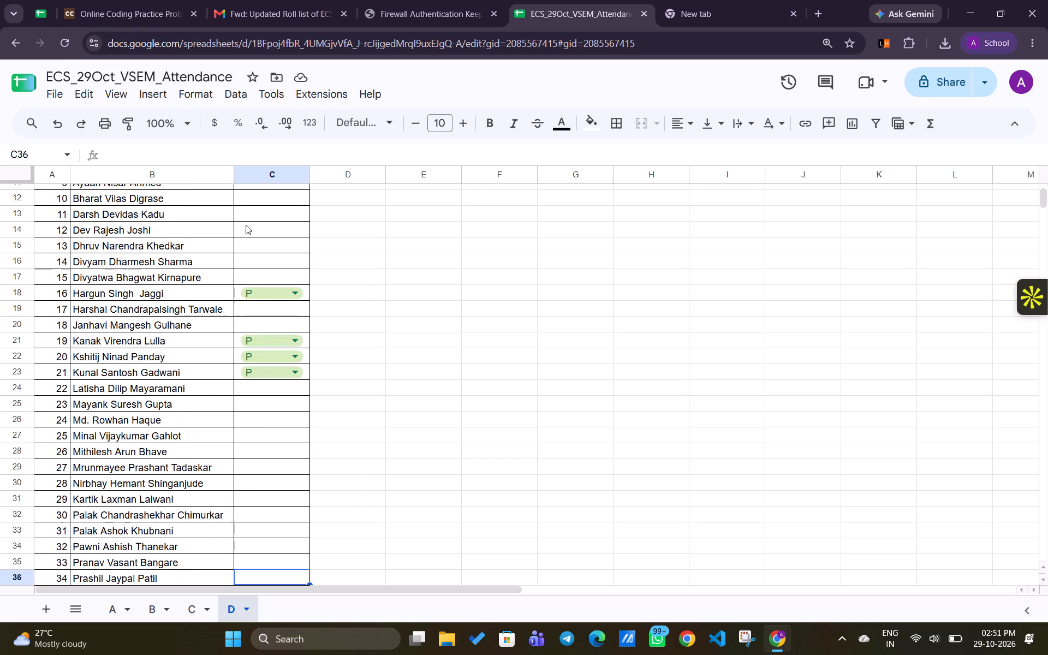
key("Down")
key("Down")
key("Down")
key("Down")
key("Down")
key("Down")
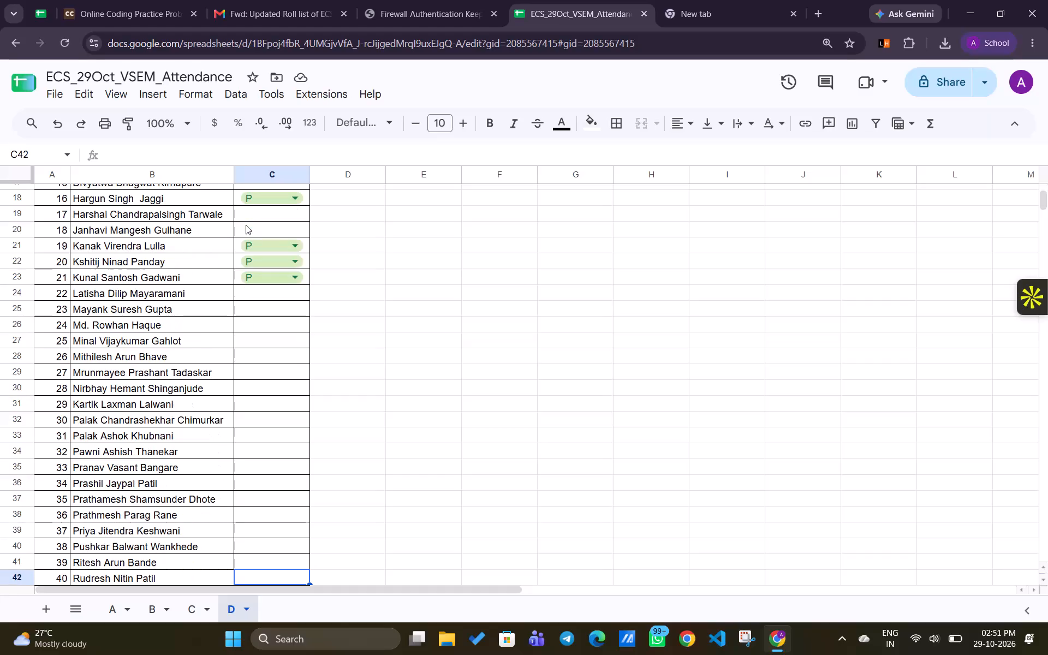
key("Up")
key("Up")
key("Up")
key("ctrl+v")
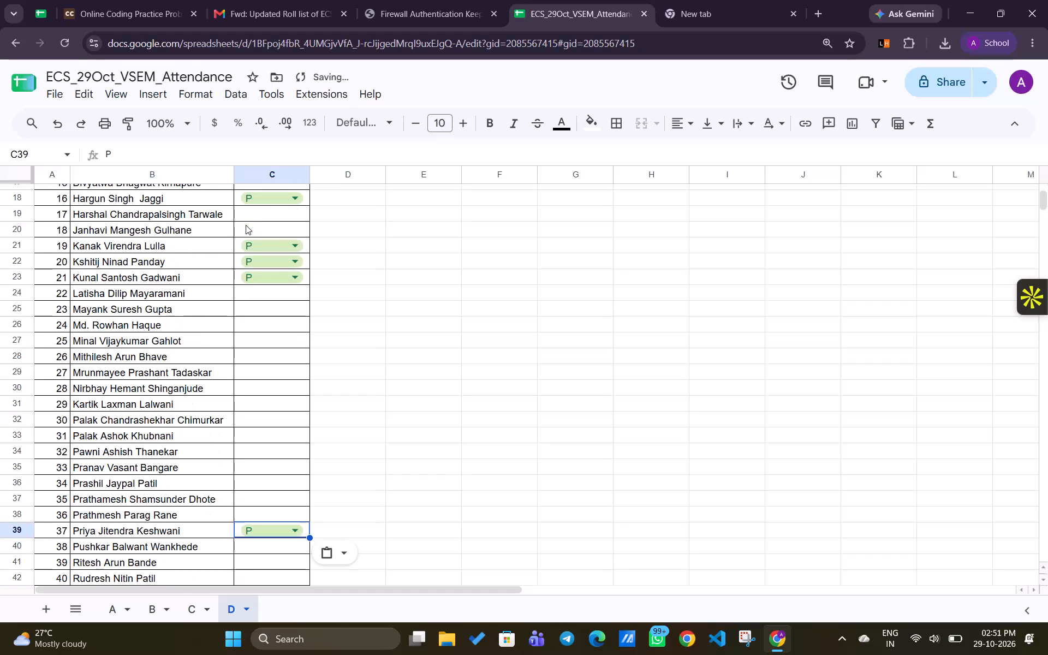
left_click(287, 532)
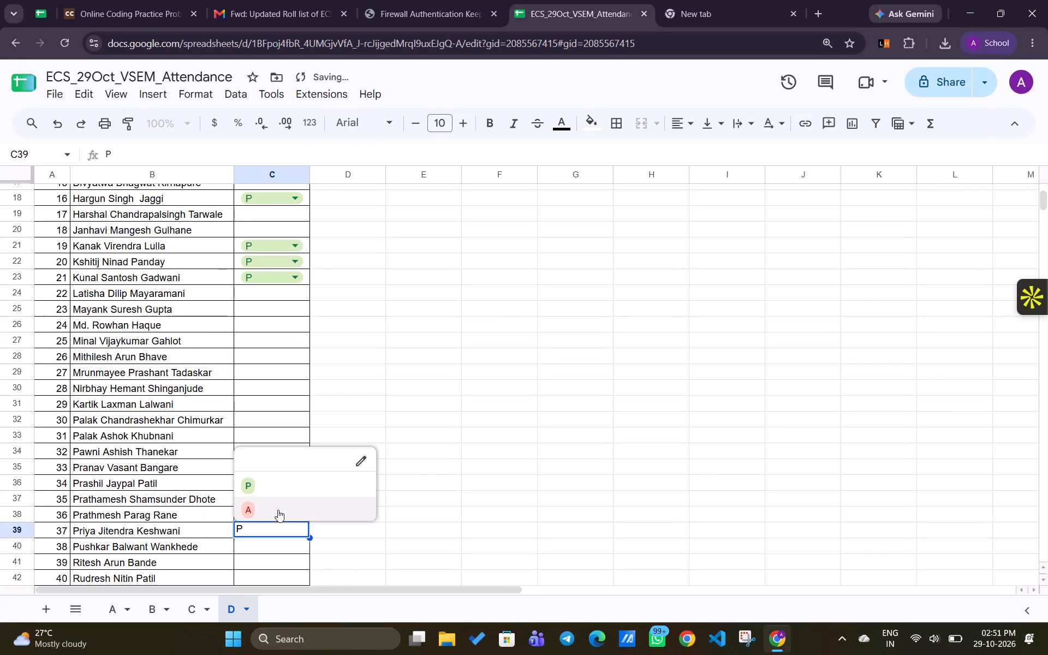
left_click(278, 510)
Paste the P attendance dropdown into C40, C44 and C46, for serial numbers 38, 42 and 44 on sheet D.
scroll(263, 558, "down", 2)
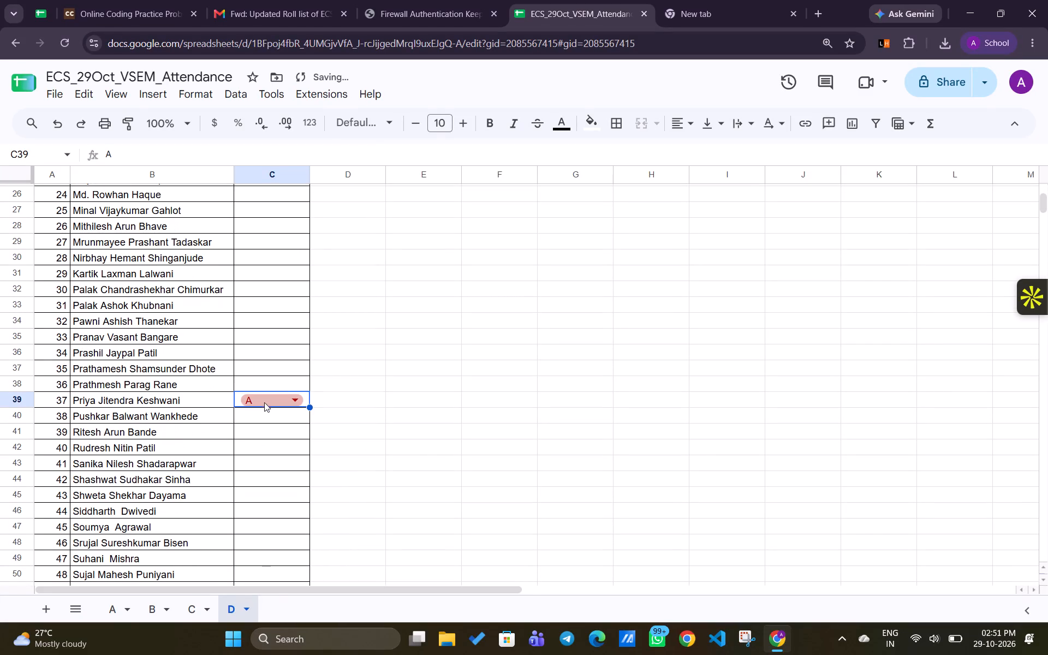
left_click(263, 413)
key("ctrl+v")
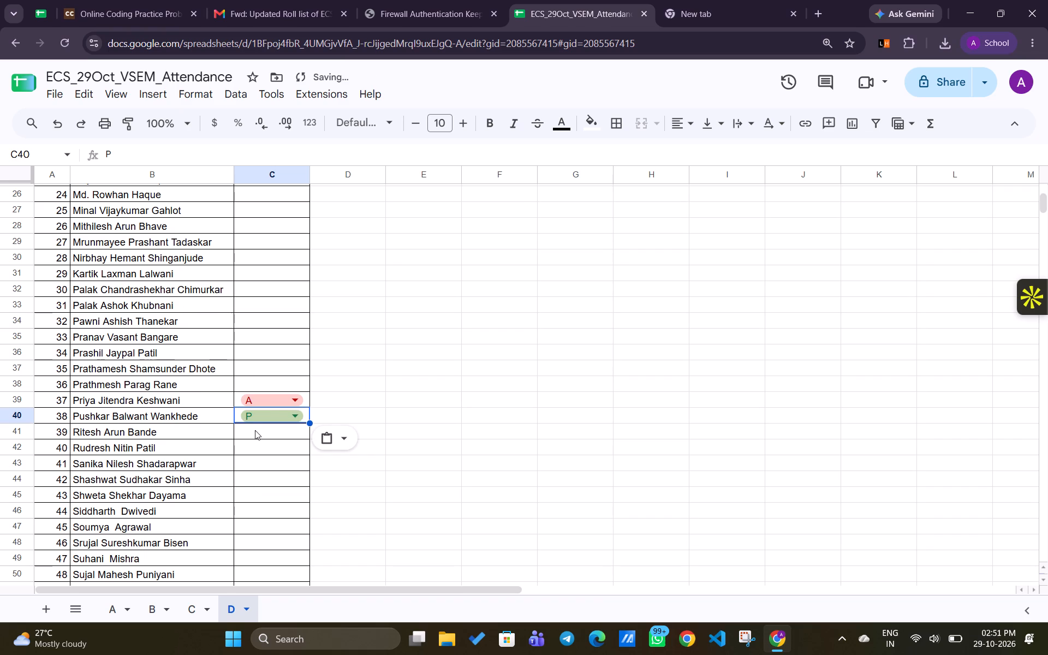
left_click(255, 451)
scroll(255, 451, "down", 1)
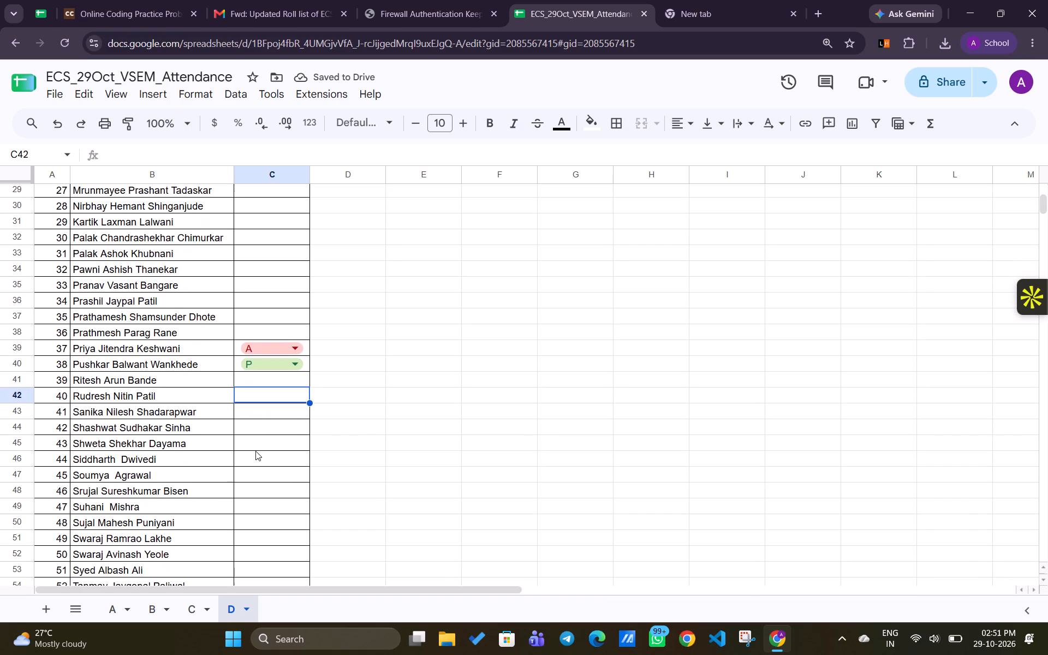
key("Down")
key("Down")
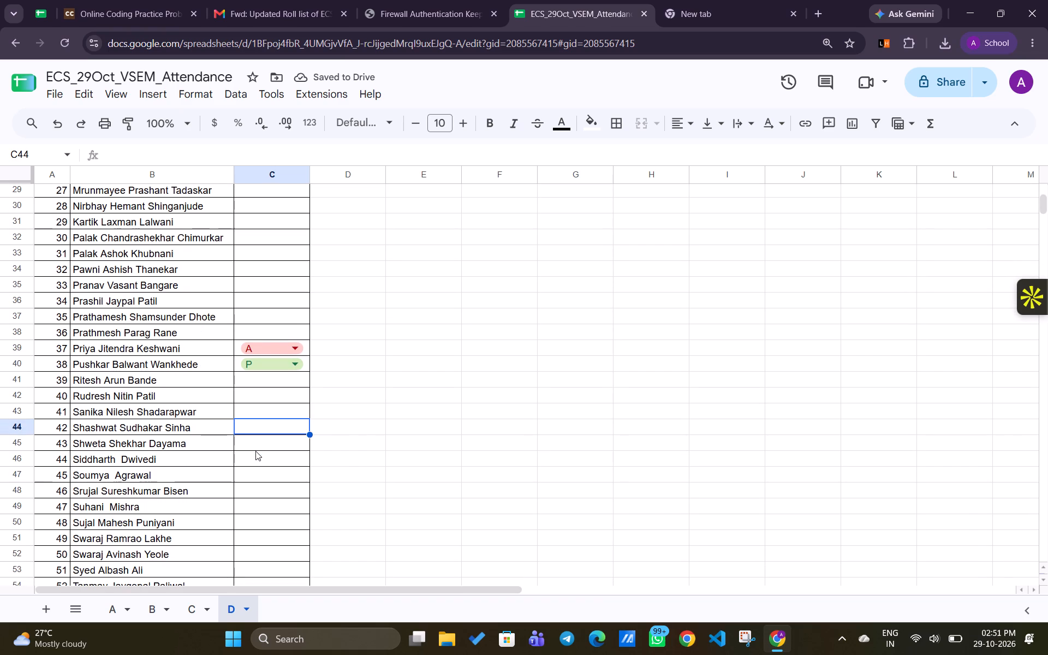
key("ctrl+v")
key("Down")
key("Down")
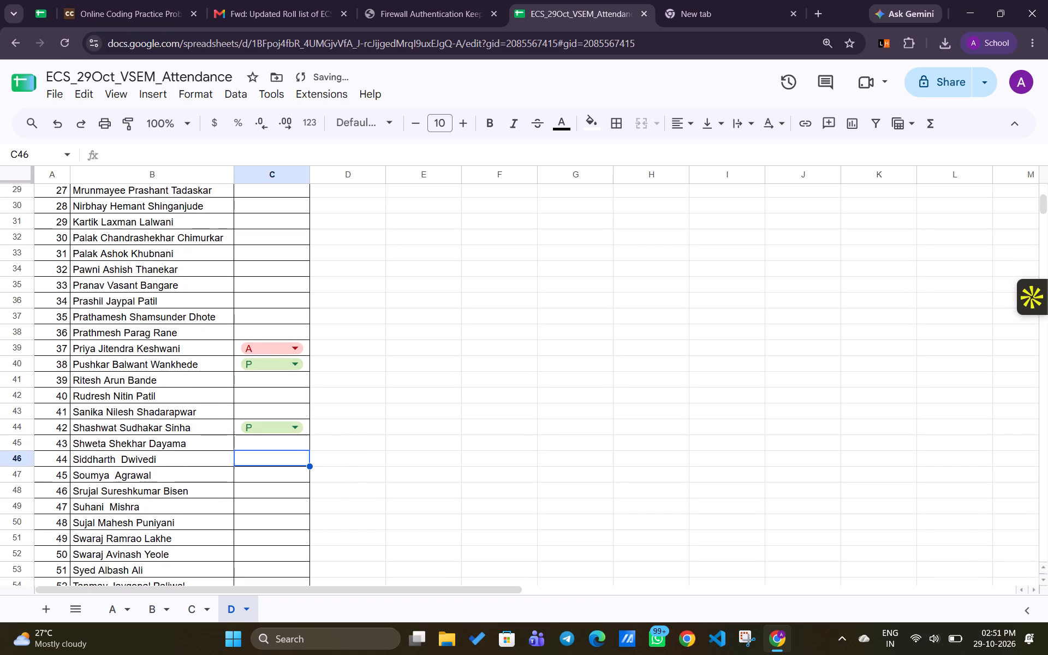
key("ctrl+v")
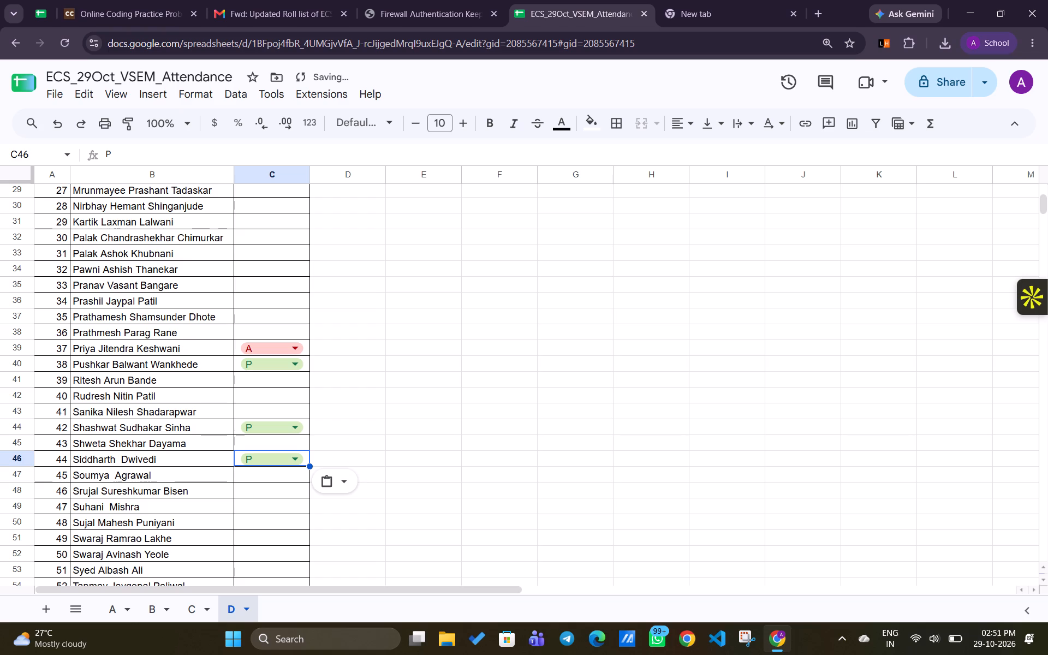
Paste the attendance dropdown into C47, for serial number 45 on sheet D, and set it to A.
left_click(263, 472)
key("ctrl+v")
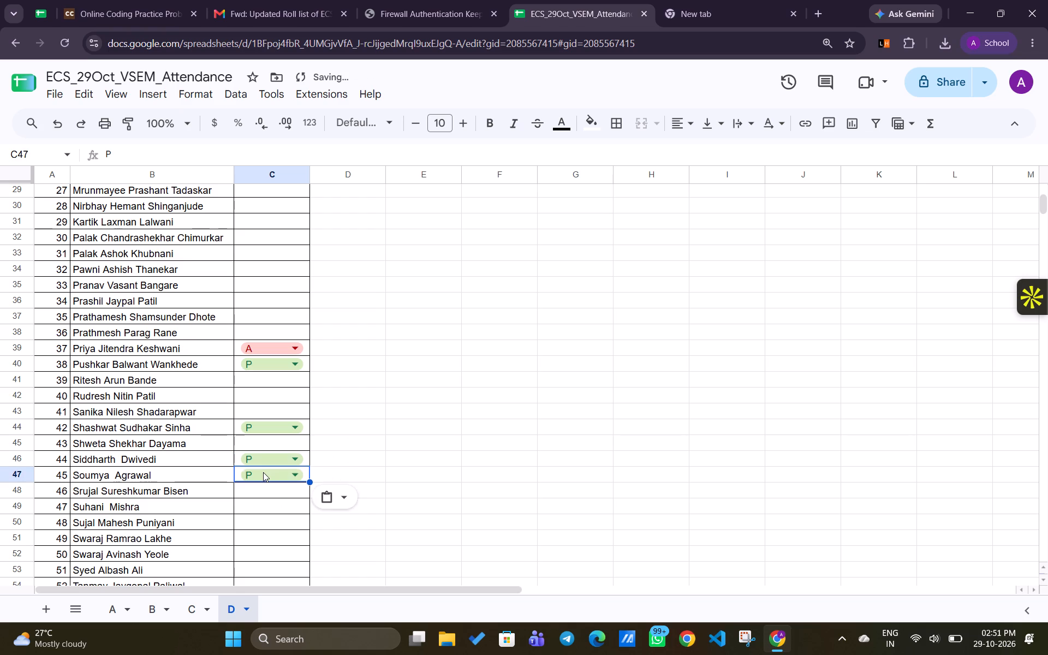
left_click(265, 478)
left_click(284, 528)
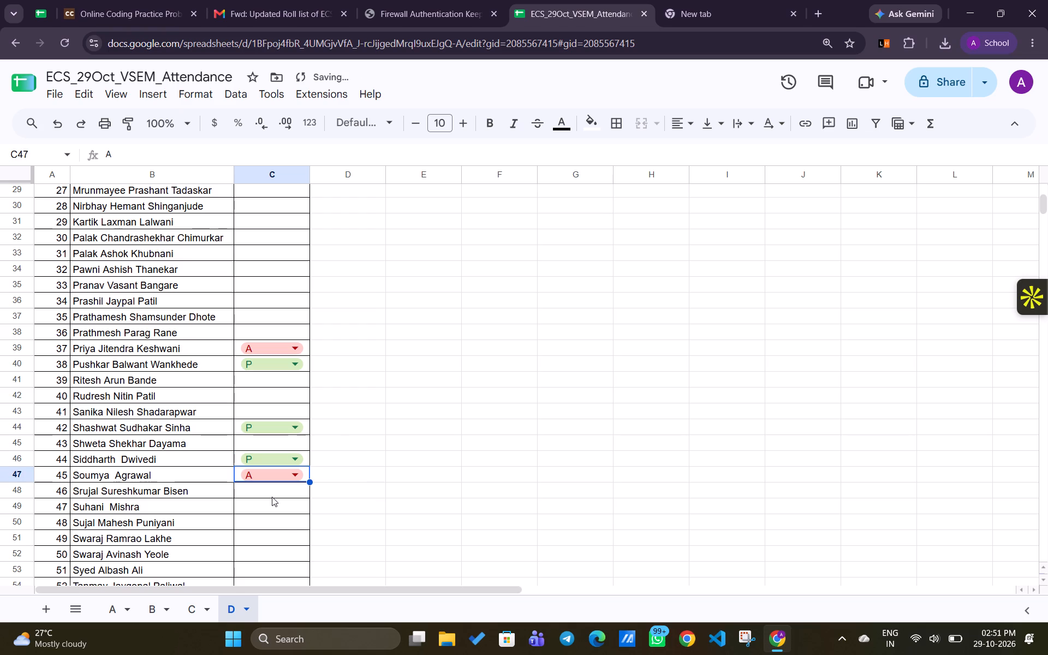
Paste the P attendance dropdown into C51, C53 and C54, for serial numbers 49, 51 and 52 on sheet D.
left_click(273, 497)
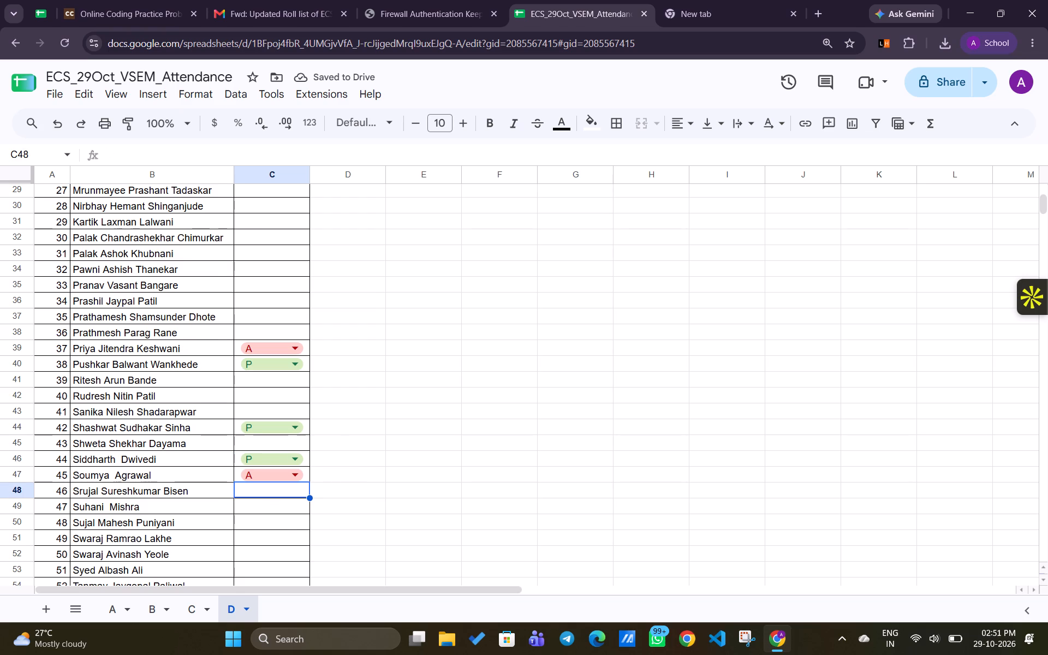
key("Down")
key("Down")
key("Down")
key("ctrl+v")
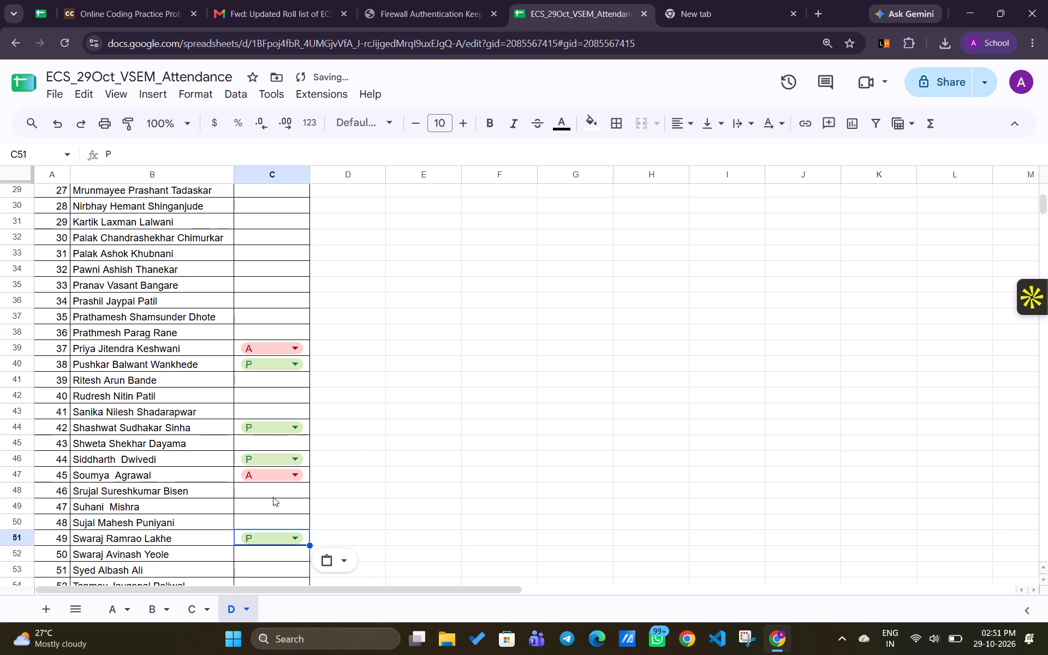
key("Down")
key("Down")
key("Down")
key("Down")
key("Up")
key("Up")
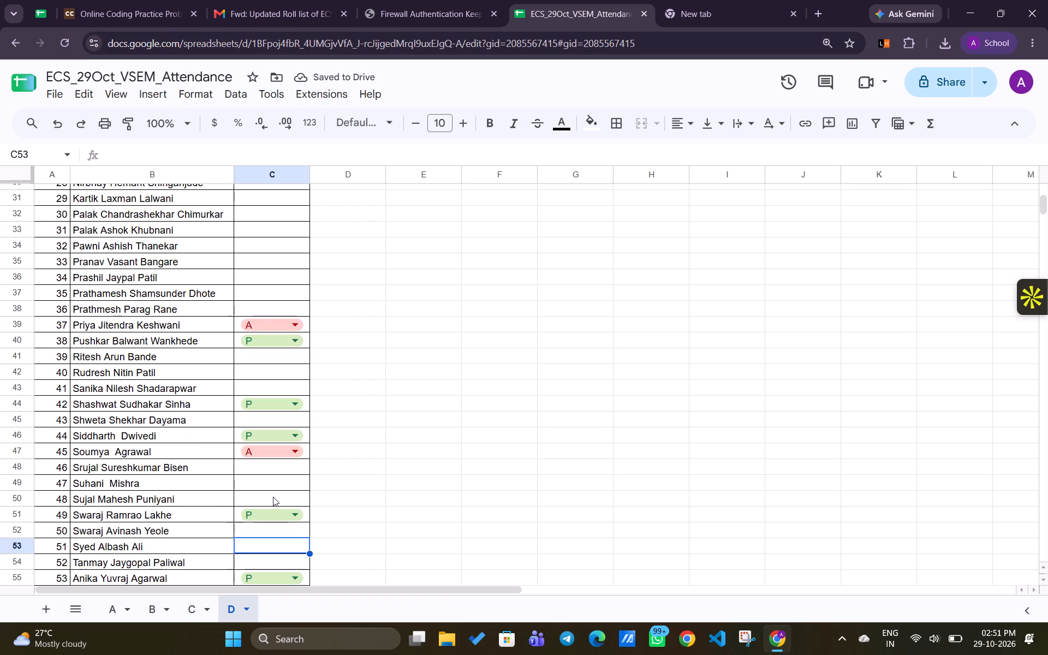
key("ctrl+v")
key("Down")
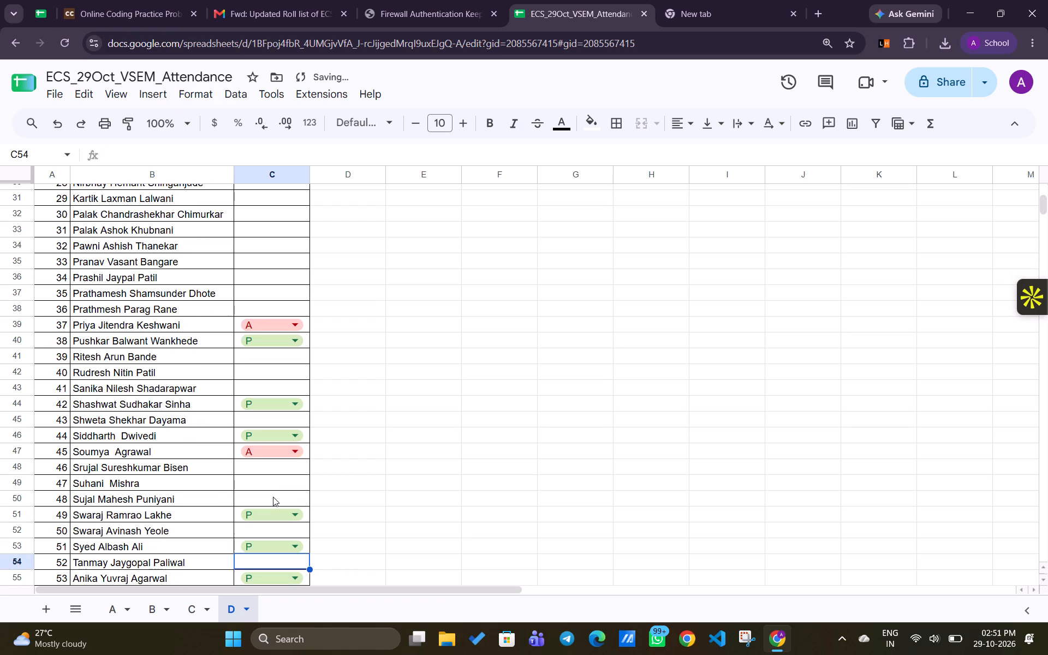
key("ctrl+v")
Review the names and attendance marks on sheet D from serial number 34 through the end of the list at 63.
key("Up")
key("Up")
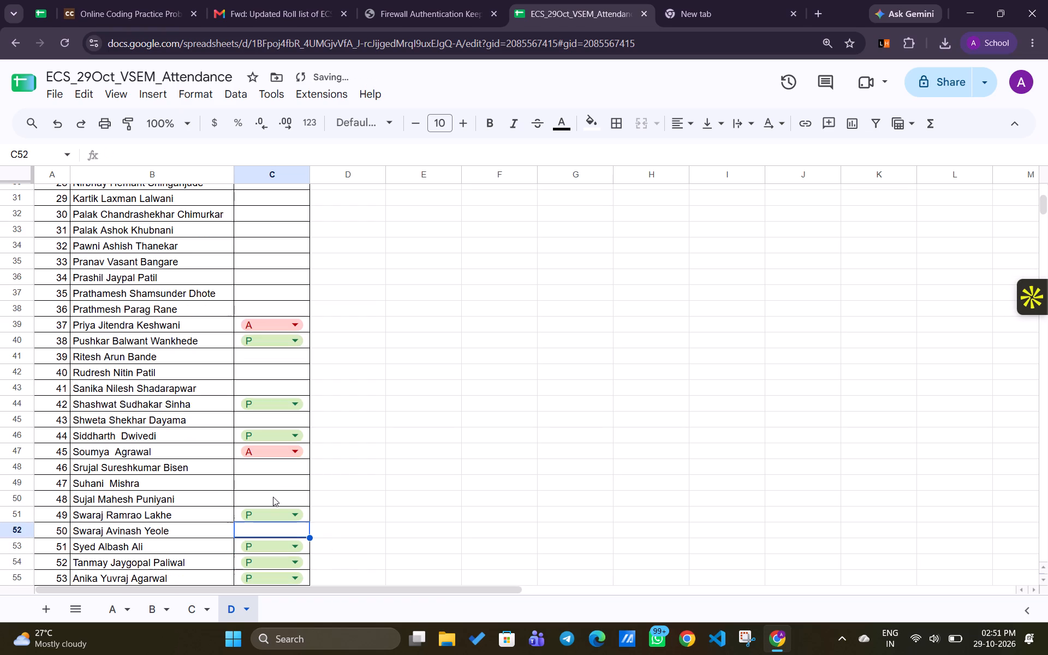
key("Up")
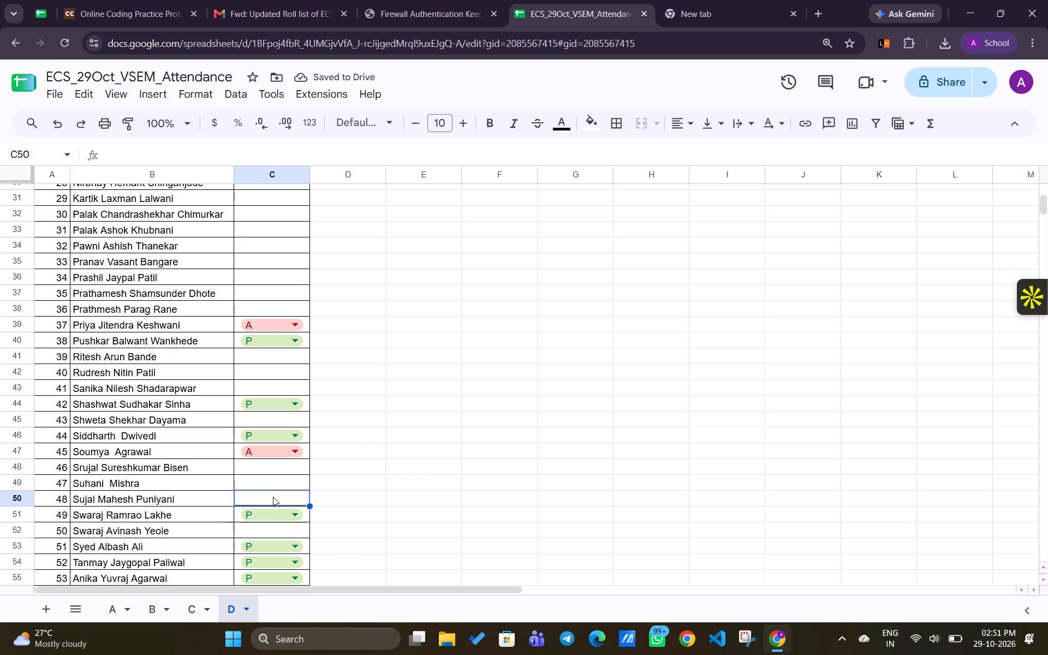
key("Up")
key("Up")
key("Up")
key("Up")
key("Up")
key("Down")
key("Down")
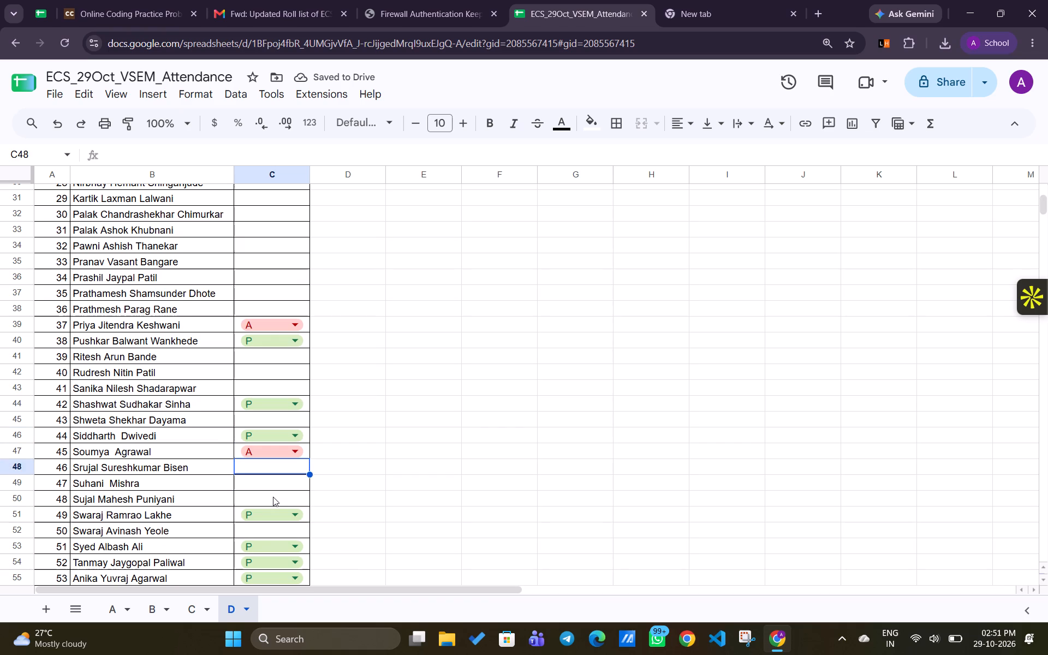
key("Up")
key("Up")
key("Up")
key("Up")
key("Up")
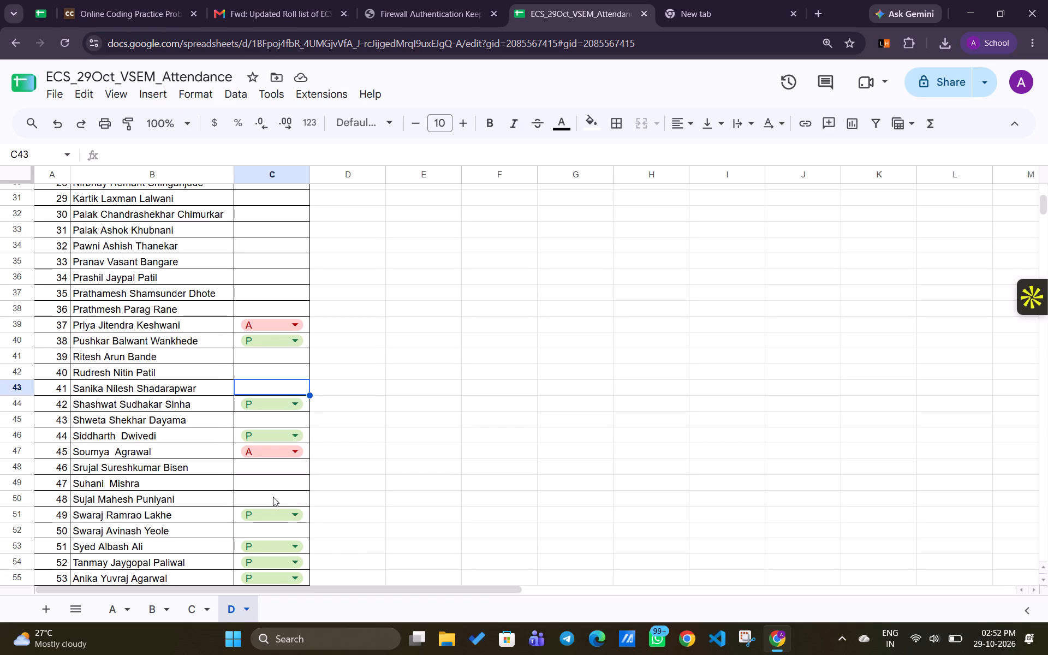
key("Down")
key("Down")
key("Up")
key("Up")
key("Up")
key("Up")
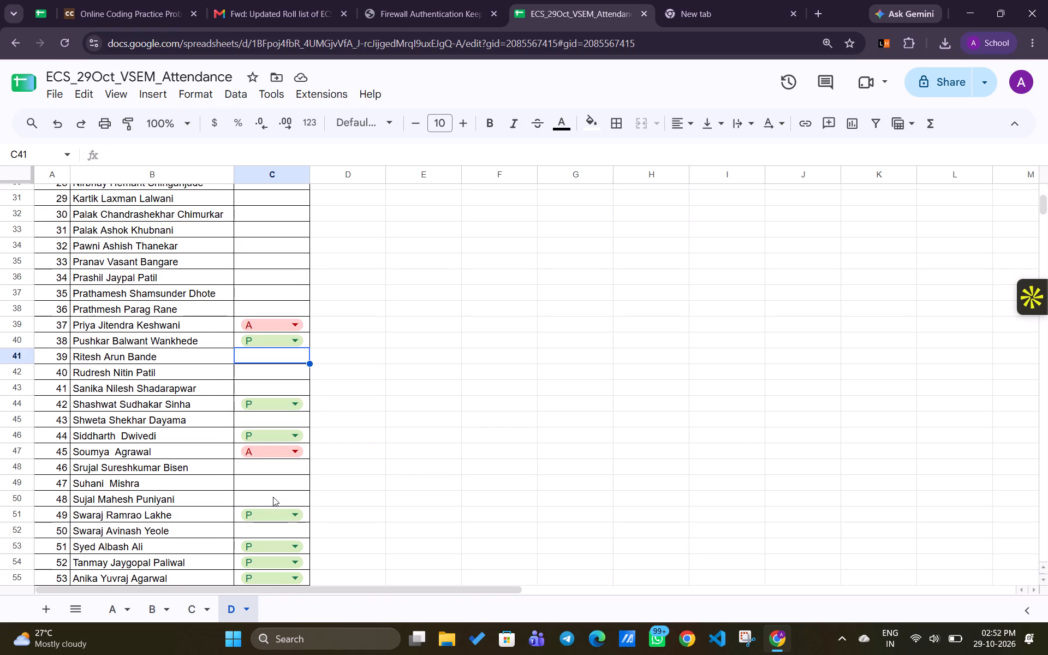
key("Up")
key("Up")
key("Up")
key("Up")
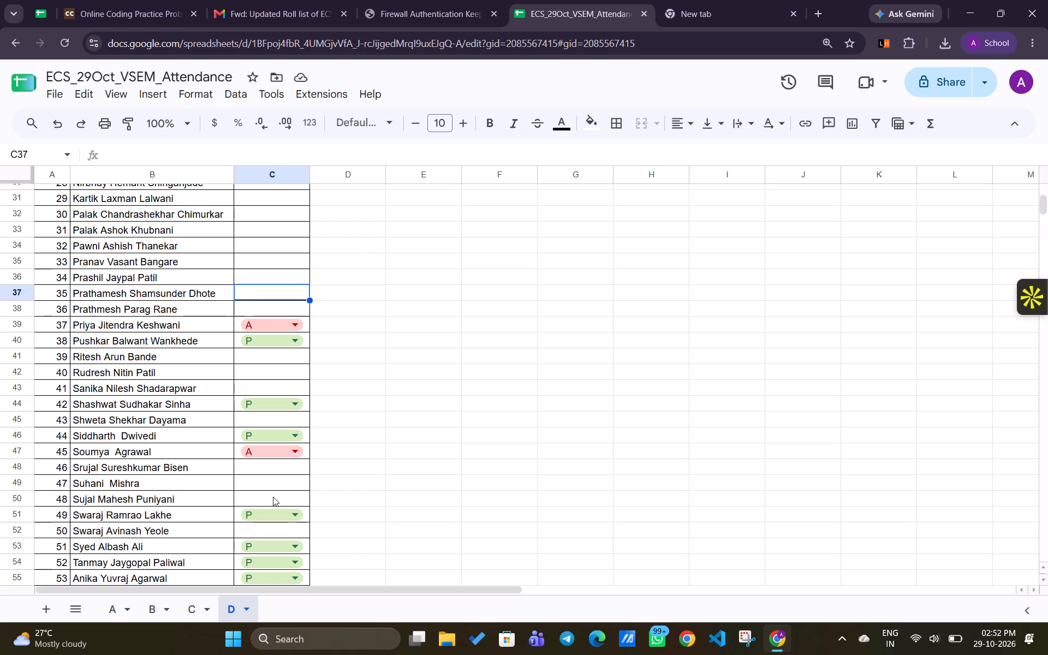
key("Up")
key("Down")
key("Down")
key("Down")
key("Down")
key("Down")
key("Down")
key("Down")
key("Down")
key("Down")
key("Down")
key("Down")
key("Down")
key("Down")
key("Down")
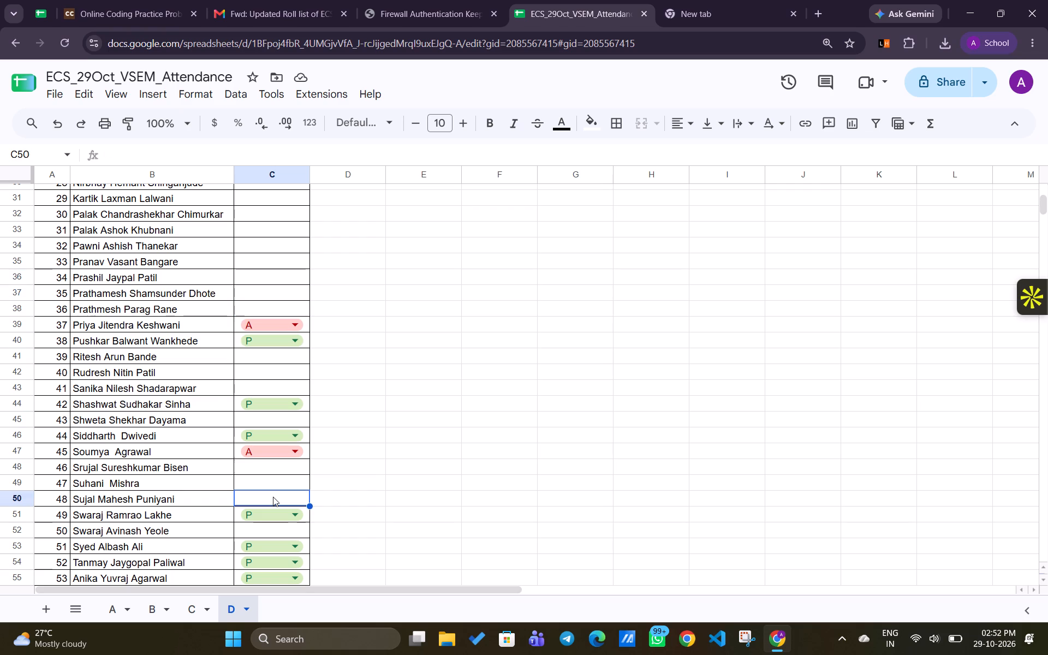
key("Up")
key("Up")
key("Down")
key("Down")
key("Down")
key("Down")
key("Down")
key("Down")
key("Down")
key("Down")
key("Down")
key("Down")
key("Down")
key("Down")
key("Down")
key("Down")
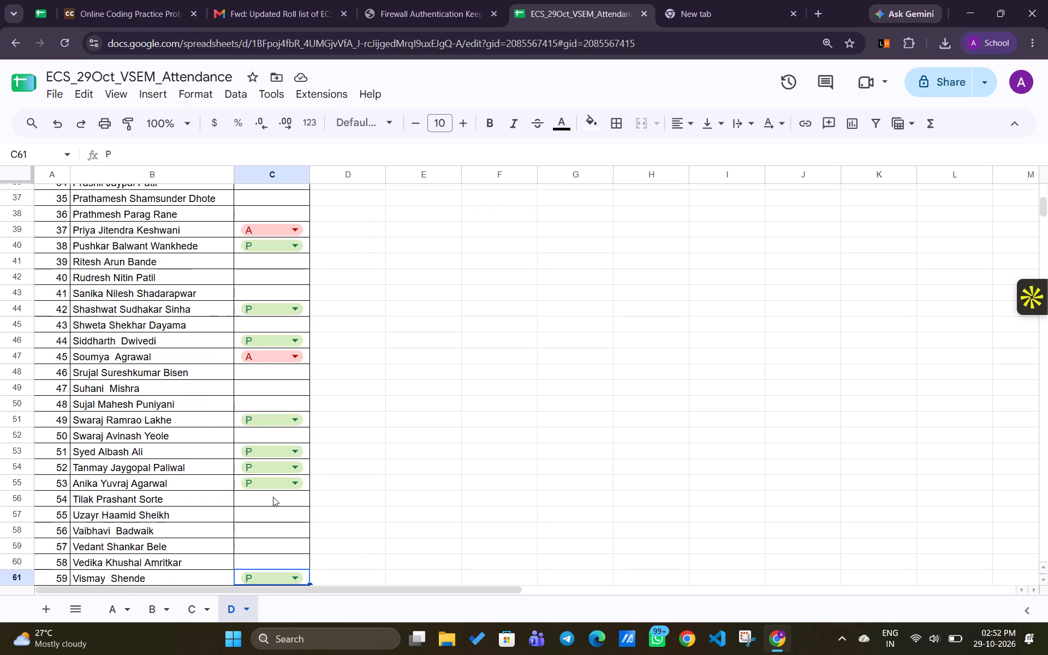
key("Down")
key("Down")
key("Down")
key("Down")
key("Down")
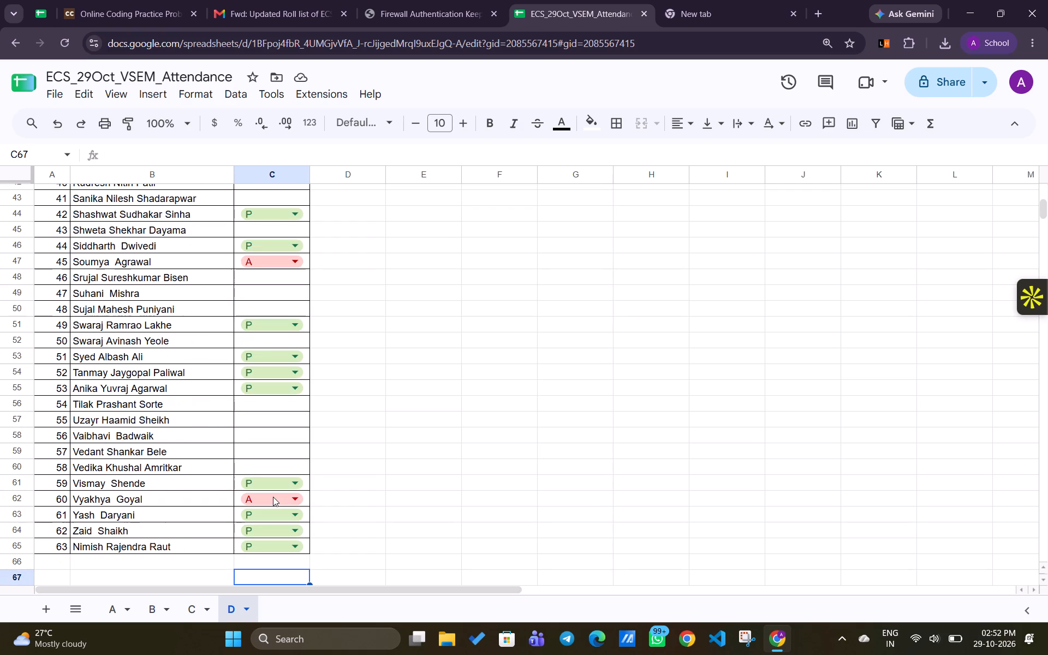
Check the names and attendance marks on sheet D from the end of the list back up to serial number 1.
key("Up")
key("Up")
key("Up")
key("Up")
key("Up")
key("Up")
key("Up")
key("Up")
key("Up")
key("Up")
key("Up")
key("Up")
key("Up")
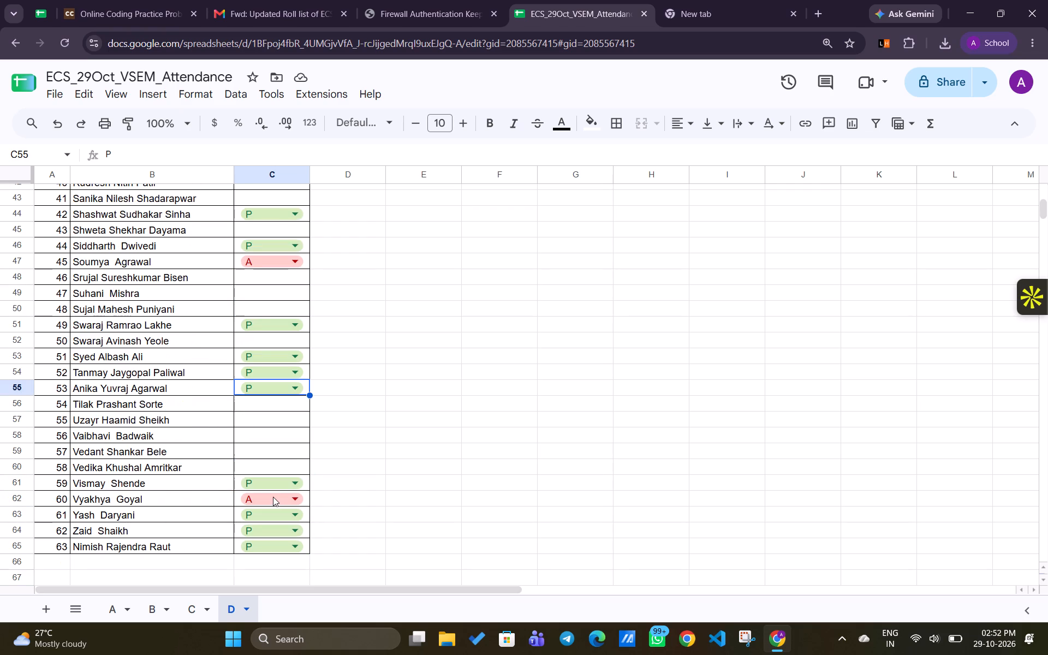
key("Up")
key("Up")
key("Up")
key("Up")
key("Up")
key("Up")
key("Up")
key("Up")
key("Up")
key("Up")
key("Up")
key("Up")
key("Up")
key("Up")
key("Up")
key("Up")
key("Up")
key("Up")
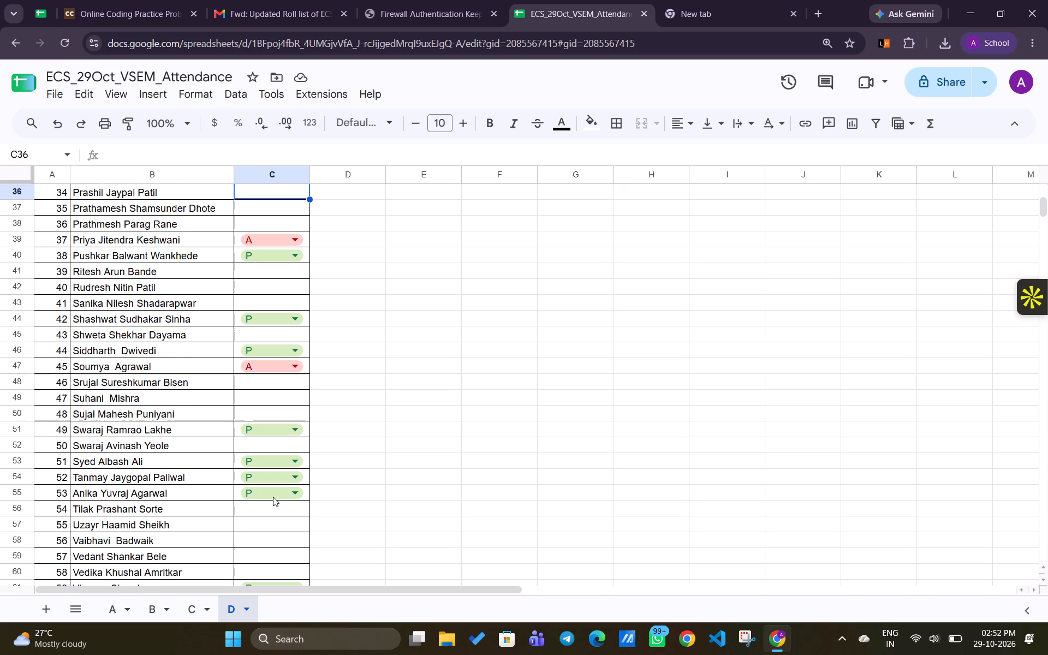
key("Up")
key("Up")
key("Up")
key("Up")
key("Up")
key("Up")
key("Up")
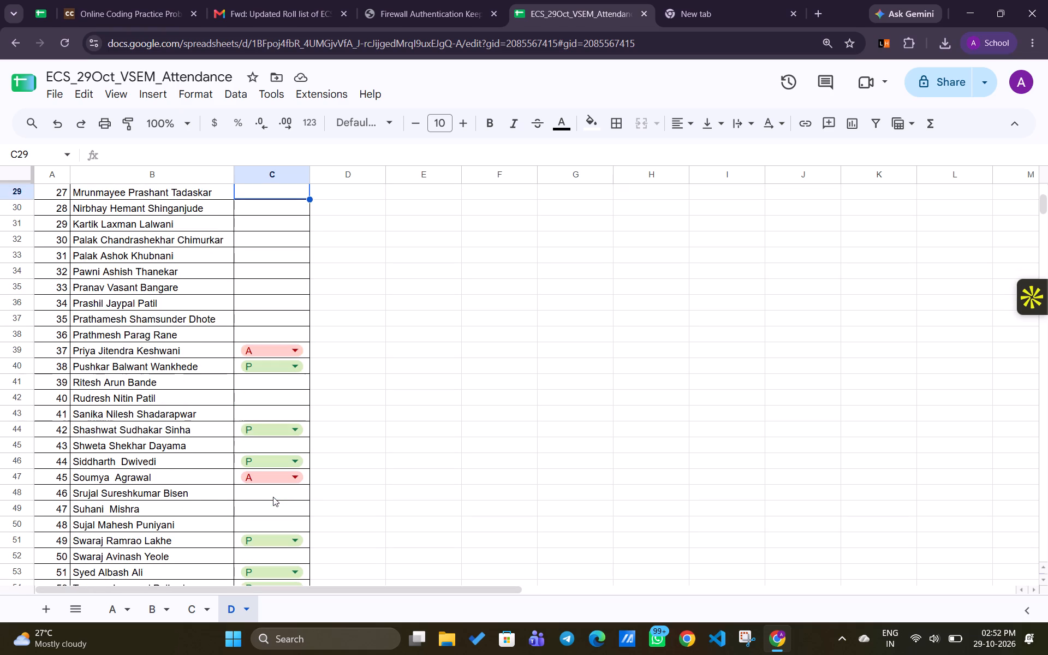
key("Up")
key("Up")
key("Up")
key("Up")
key("Up")
key("Up")
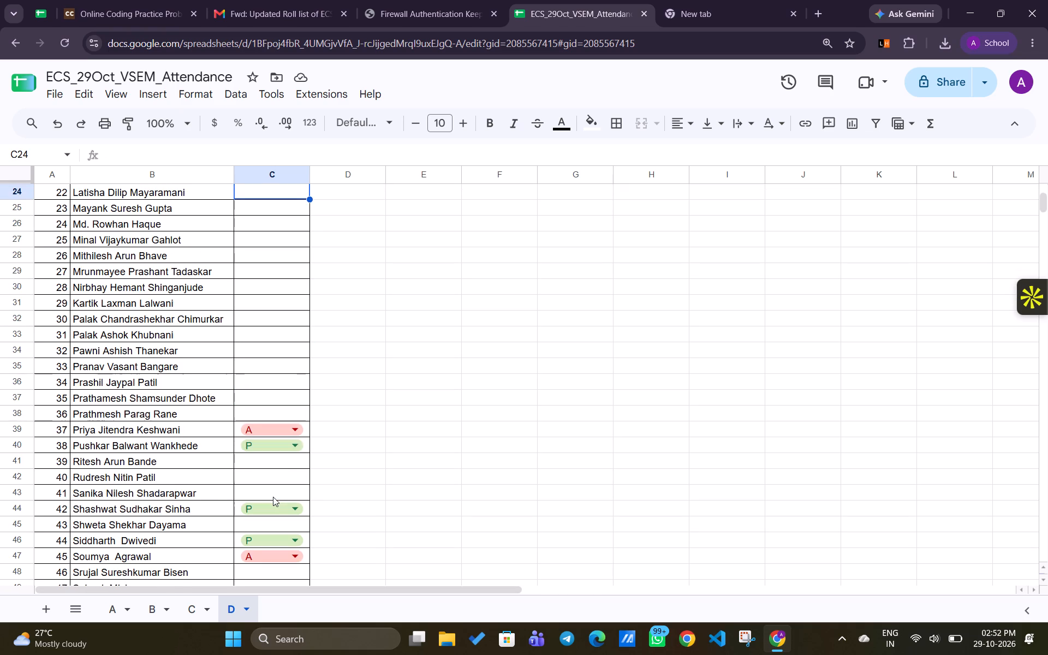
key("Up")
key("Up")
key("Up")
key("Up")
key("Up")
key("Up")
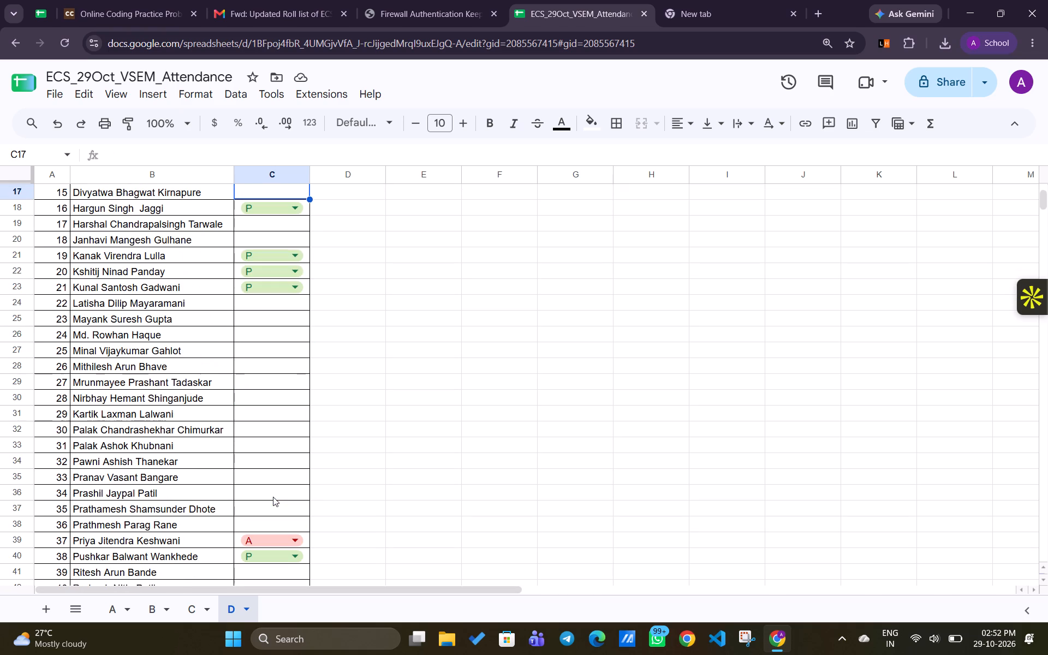
key("Down")
key("Down")
key("Down")
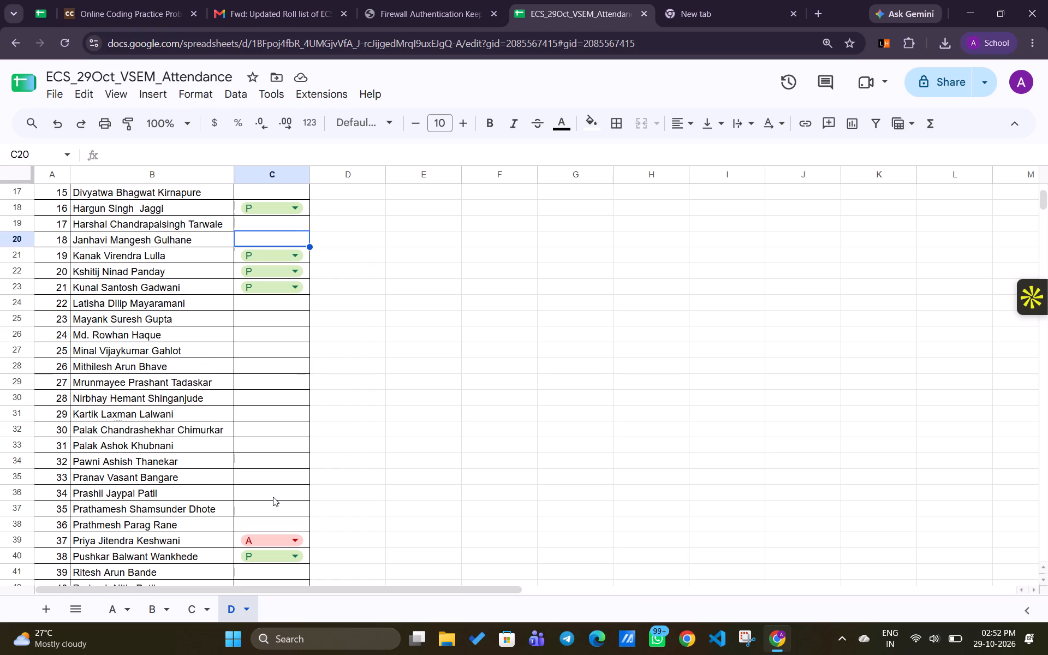
key("Up")
key("Up")
key("Up")
key("Up")
key("Up")
key("Up")
key("Up")
key("Down")
key("Down")
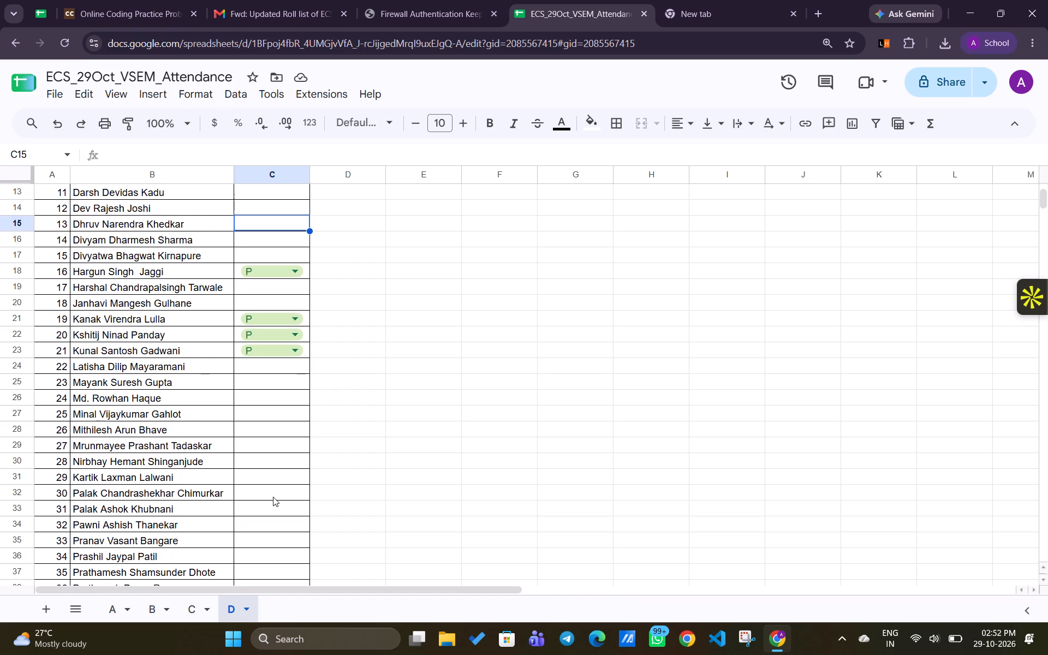
key("Down")
key("Up")
key("Up")
key("Up")
key("Up")
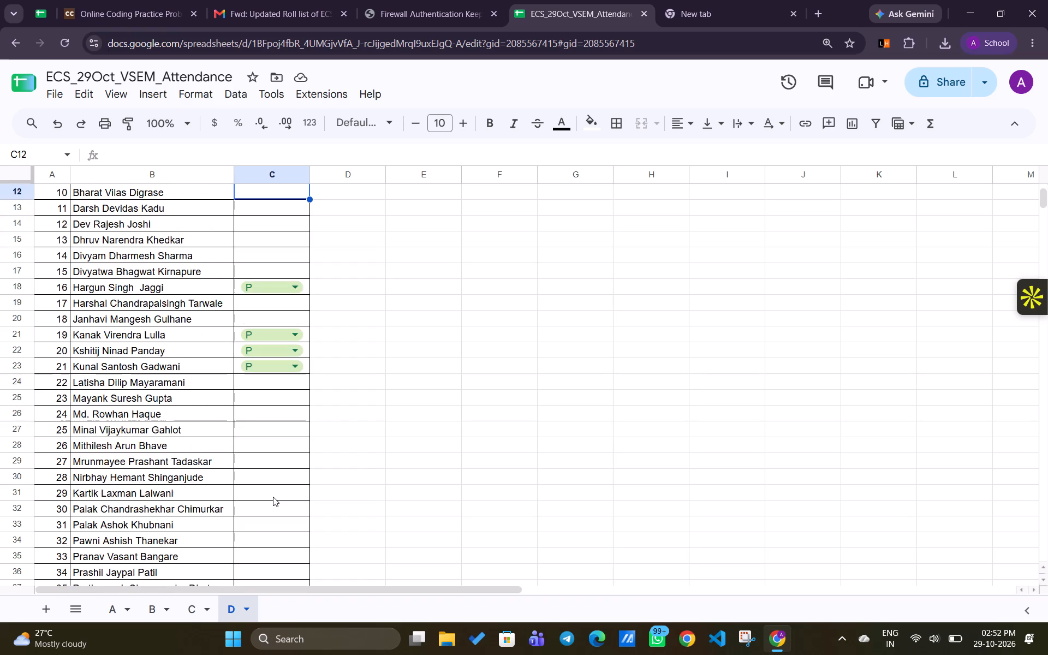
key("Up")
key("Up")
key("Up")
key("Up")
key("Up")
key("Up")
key("Up")
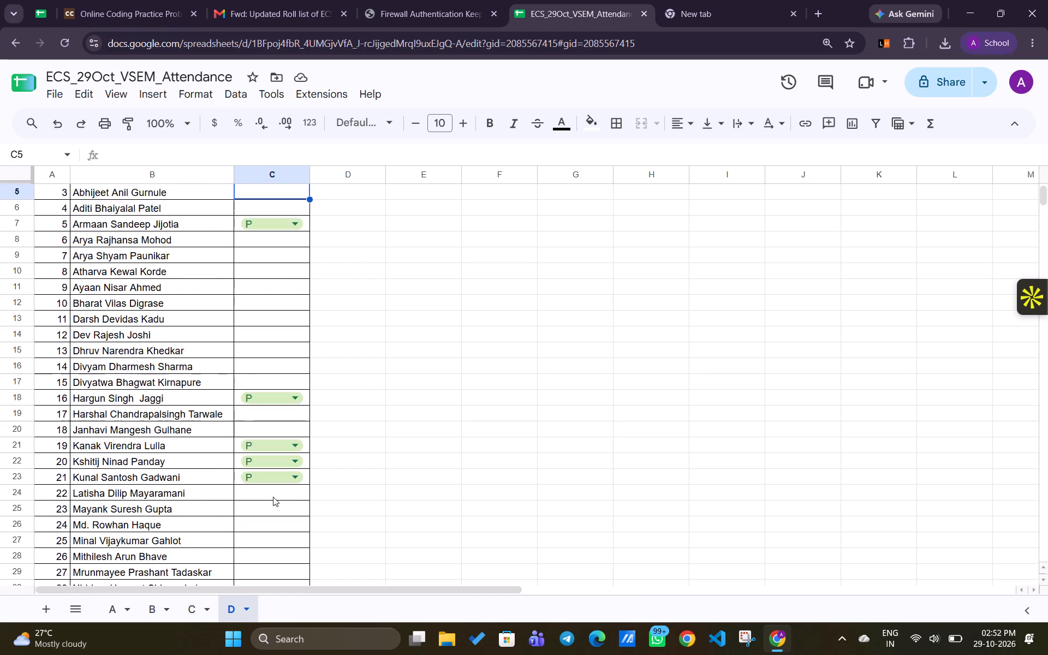
key("Up")
key("Up")
key("Up")
key("Up")
key("Down")
key("Down")
key("Down")
key("Down")
key("Down")
key("Down")
key("Down")
key("Down")
key("Down")
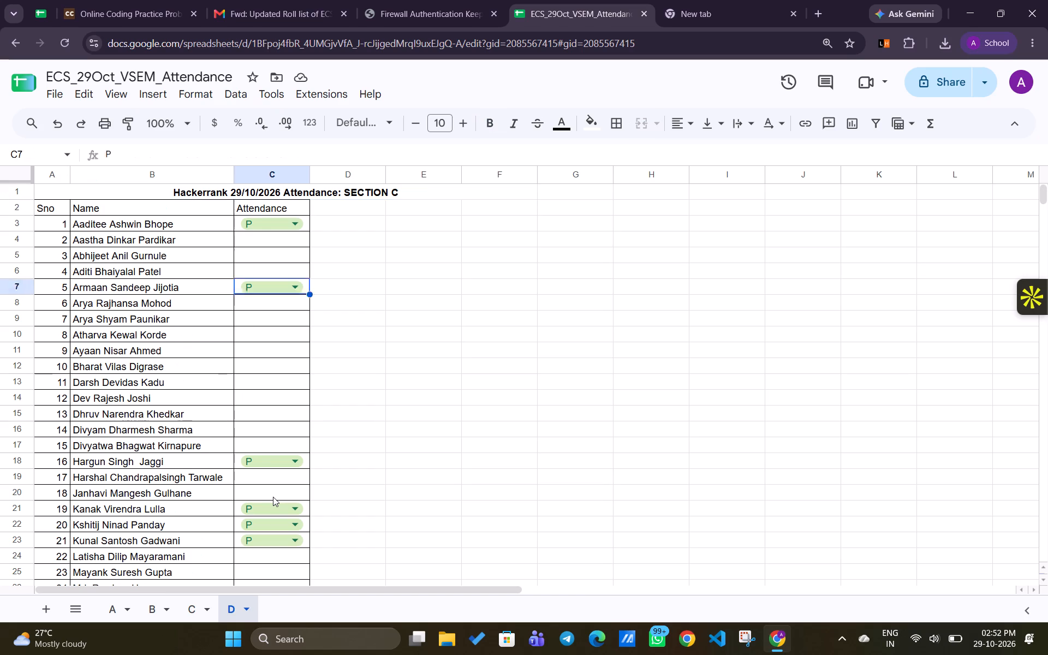
key("Down")
key("Down")
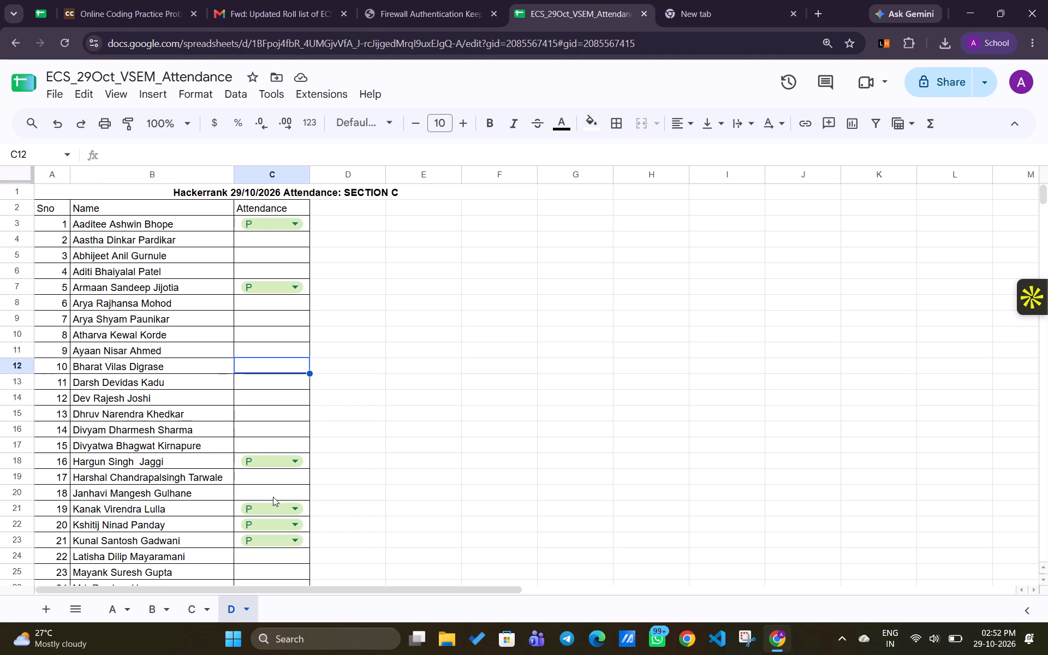
Search sheet D for "soum".
key("ctrl+f")
type("soum")
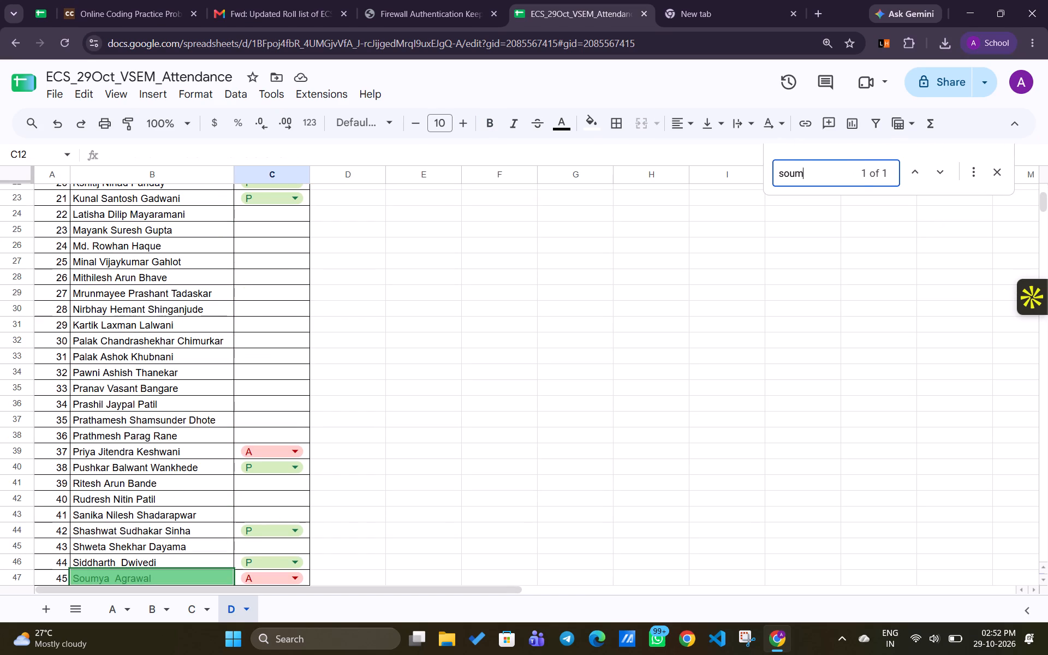
Replace the search text with "priy" to look up that student on sheet D.
key("backslash")
key("BackSpace")
key("BackSpace")
key("BackSpace")
key("BackSpace")
key("BackSpace")
type("priy")
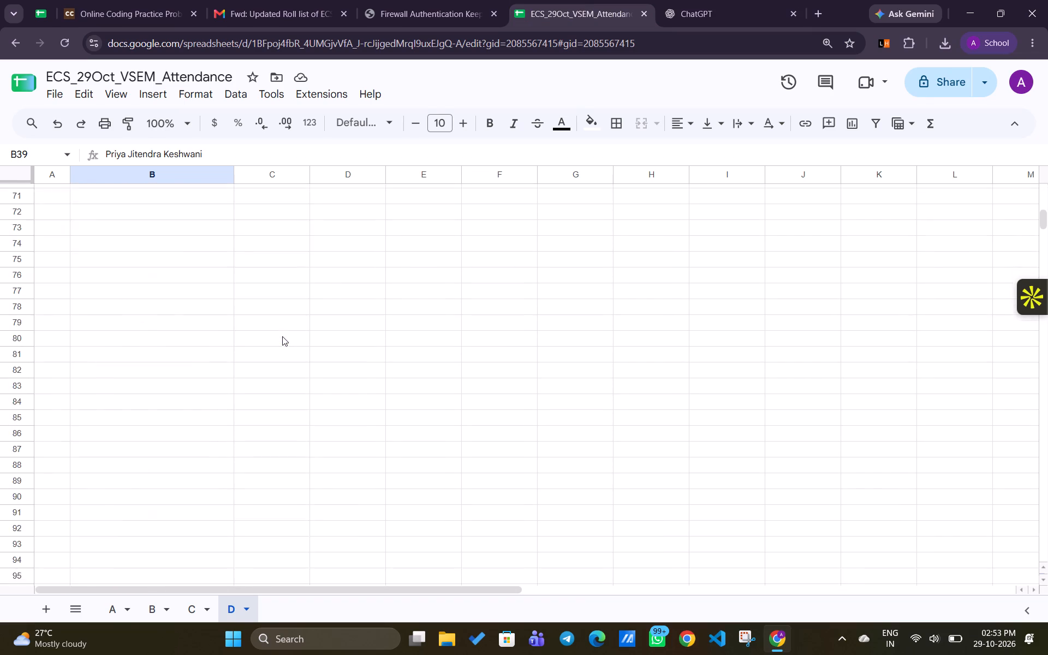
scroll(282, 336, "down", 1)
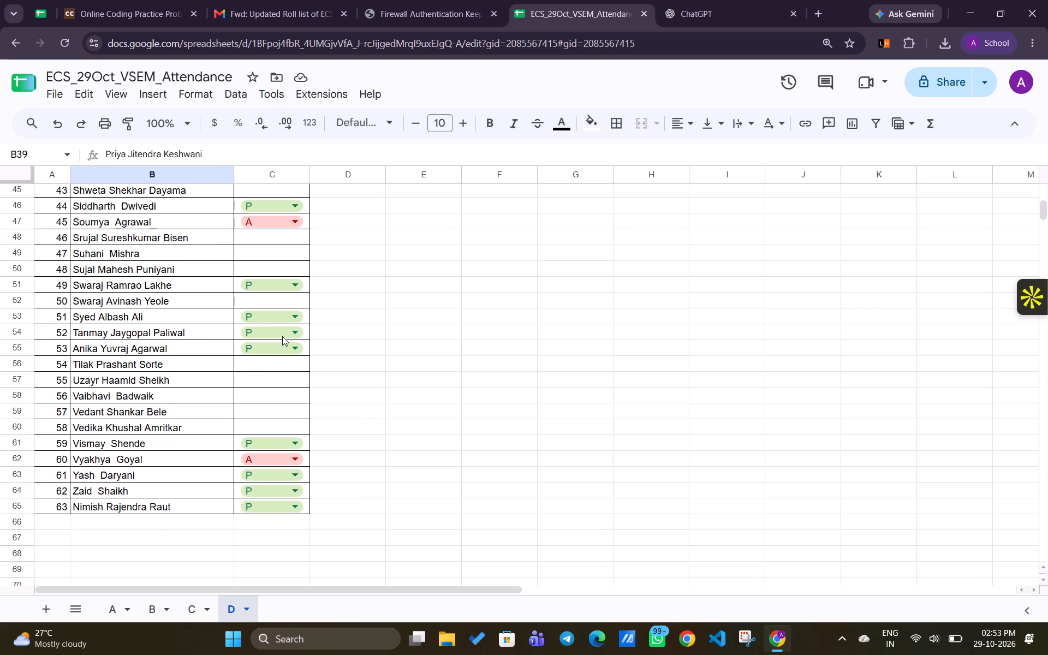
scroll(282, 336, "up", 11)
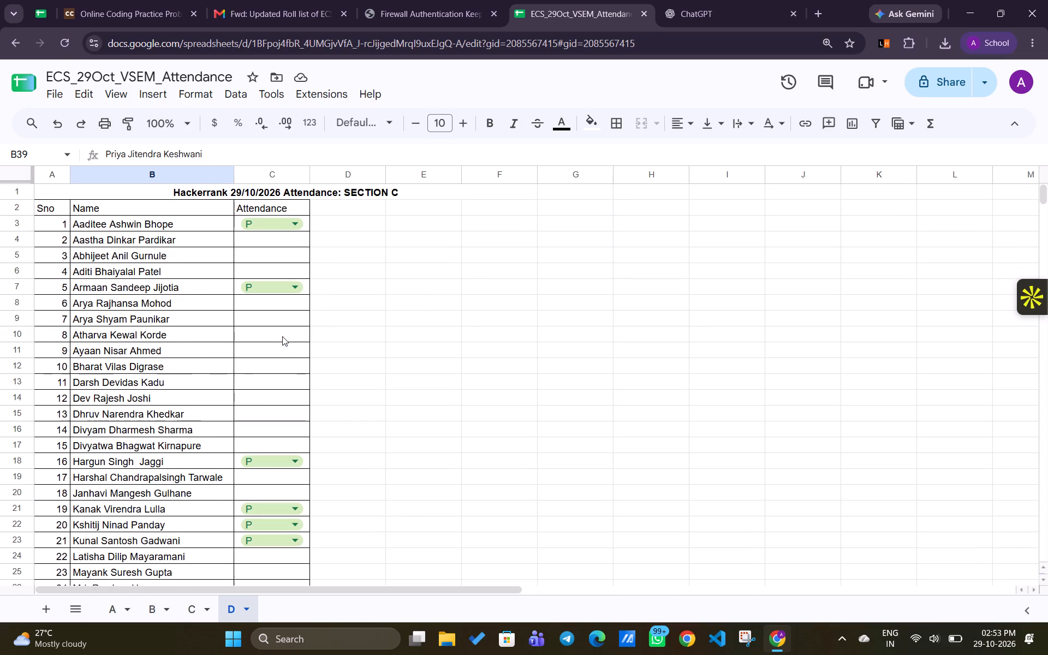
left_click(259, 256)
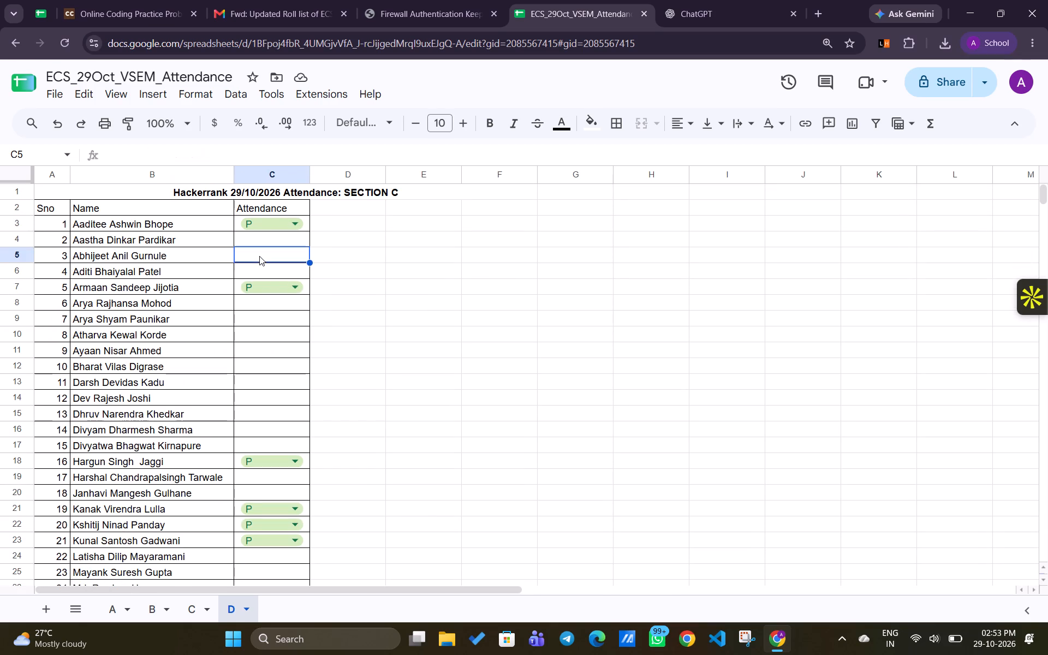
key("ctrl+v")
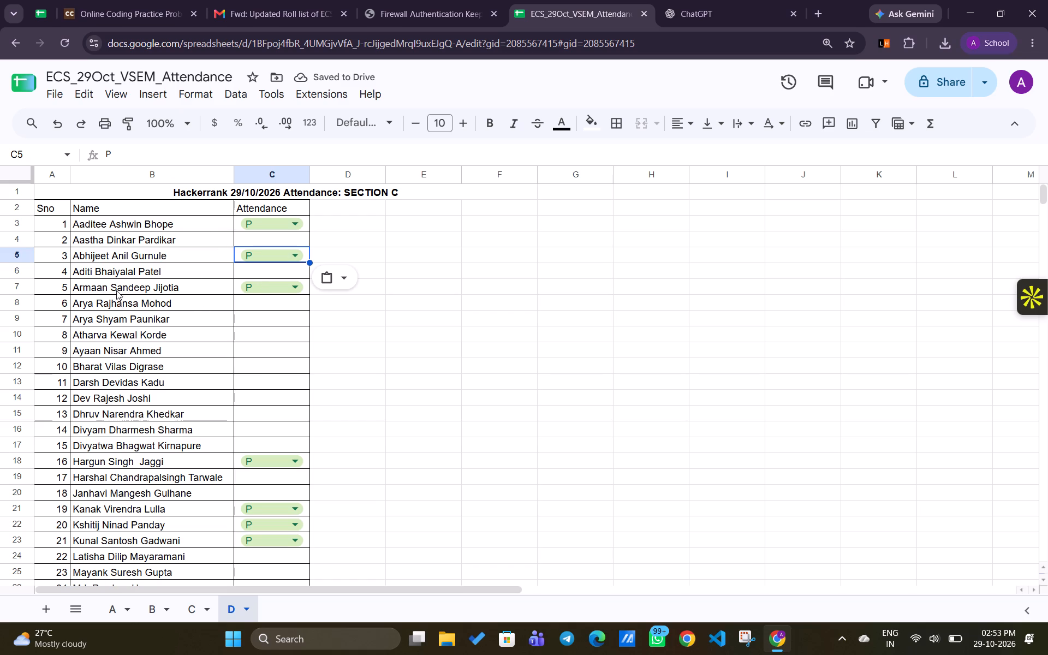
left_click(249, 337)
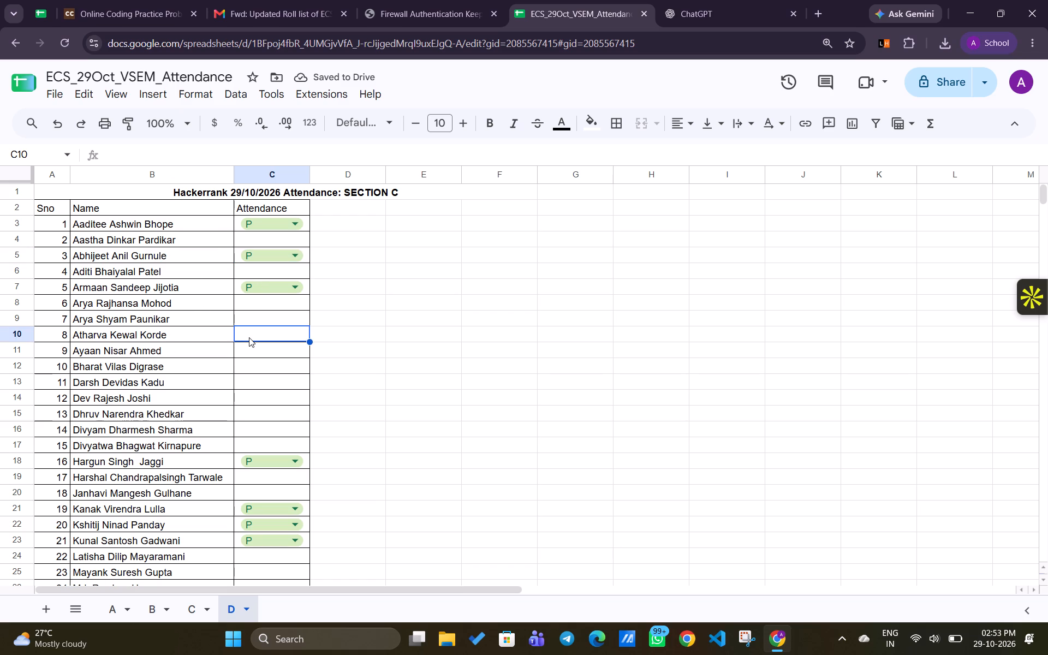
key("ctrl+v")
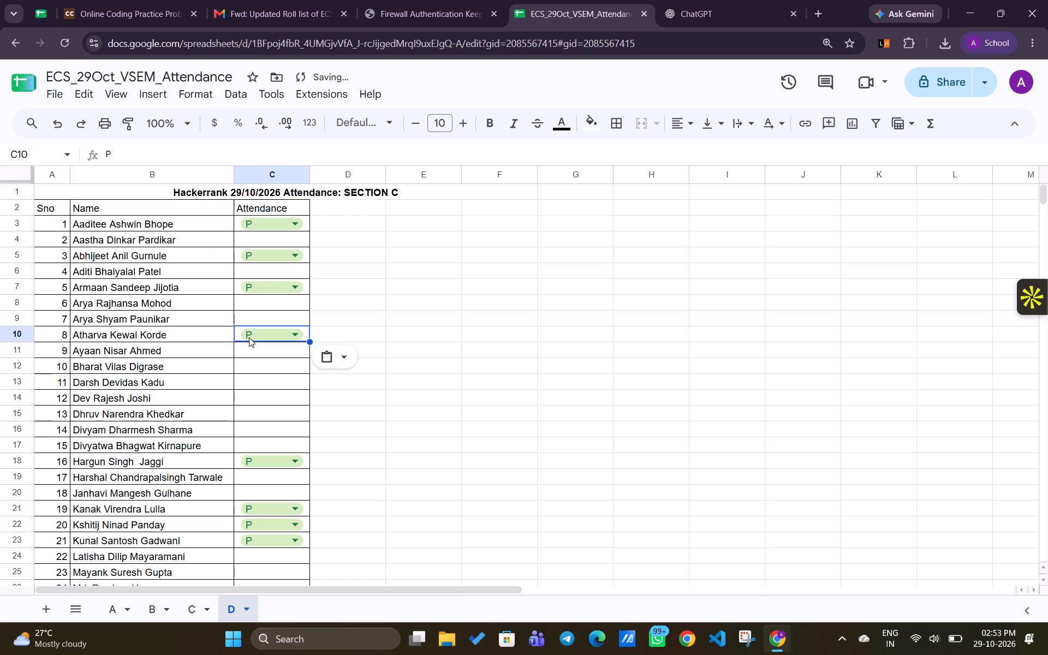
scroll(251, 472, "down", 2)
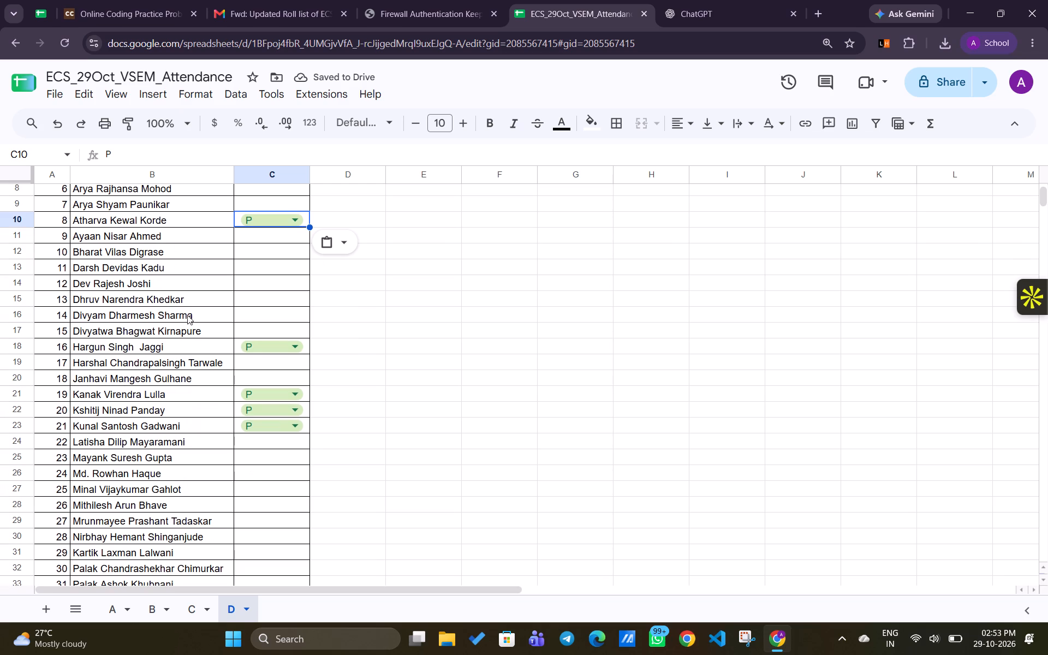
scroll(288, 303, "up", 1)
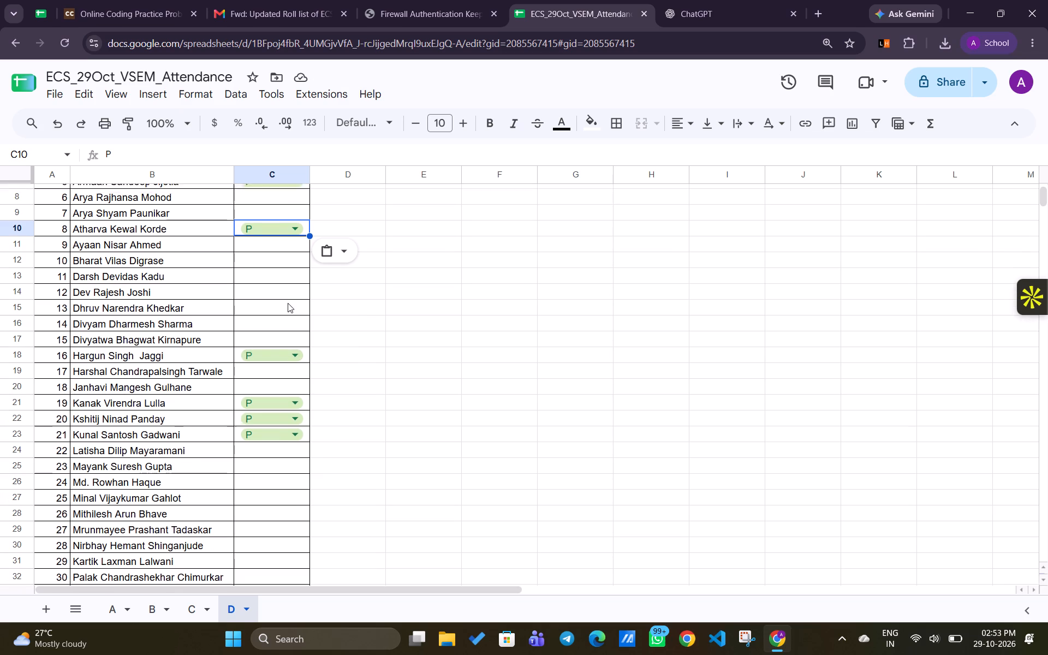
scroll(288, 303, "up", 1)
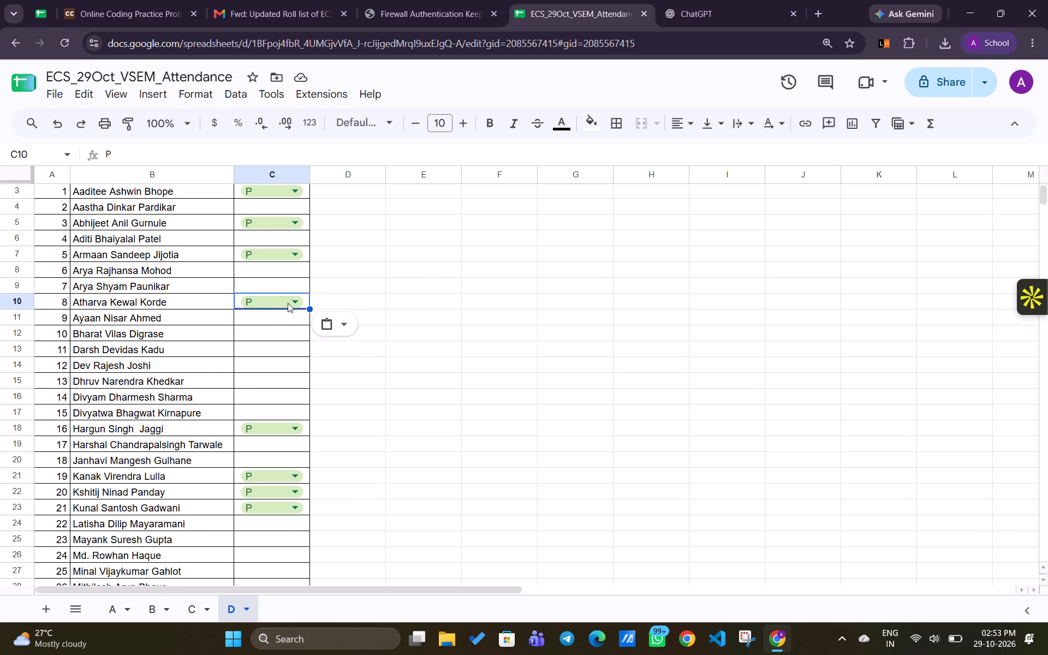
left_click(254, 341)
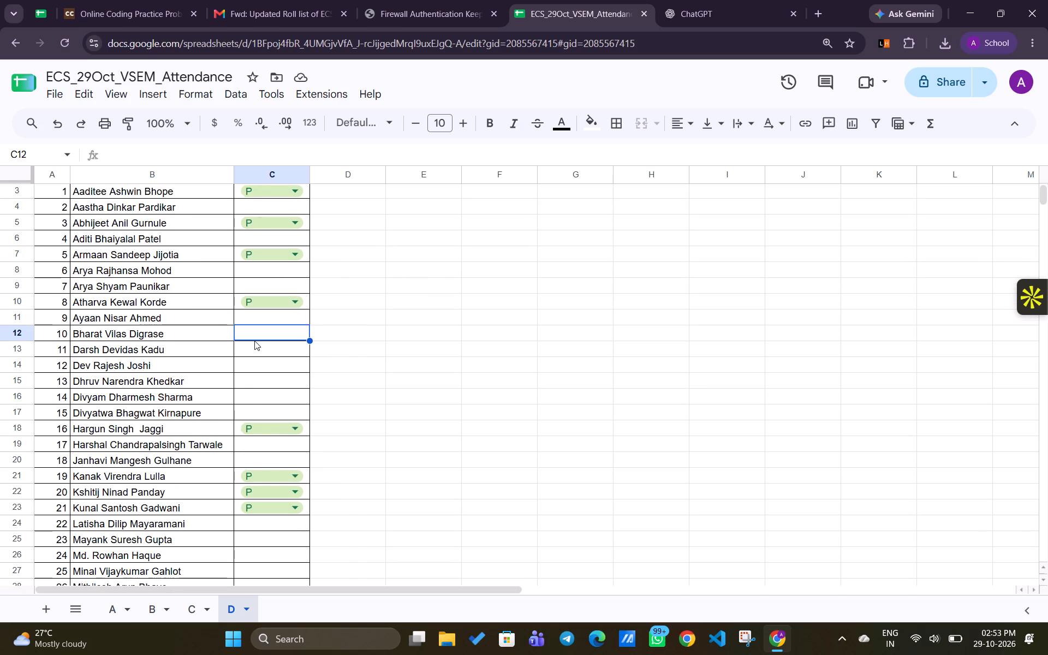
key("ctrl+v")
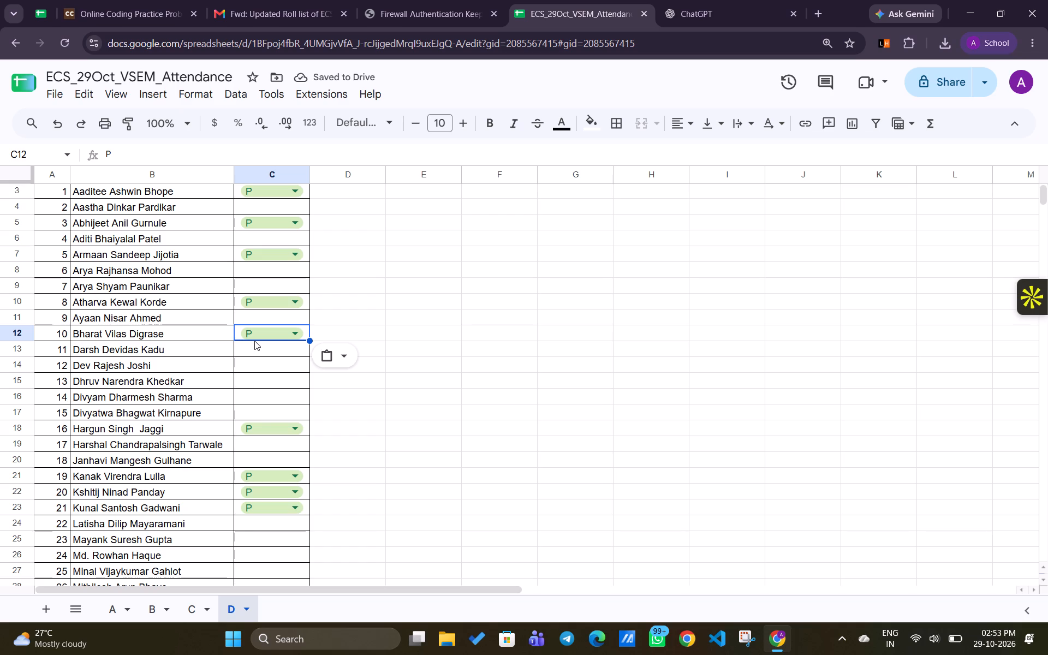
Paste the P attendance mark for serial numbers 17, 18 and 12 on sheet D.
scroll(229, 442, "down", 3)
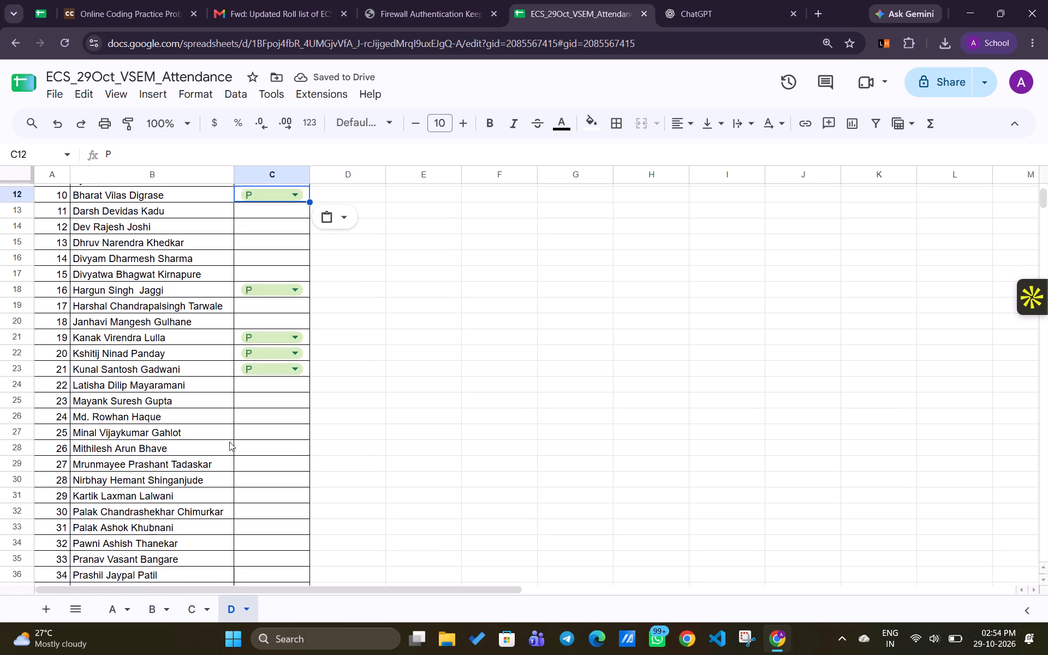
scroll(229, 442, "down", 1)
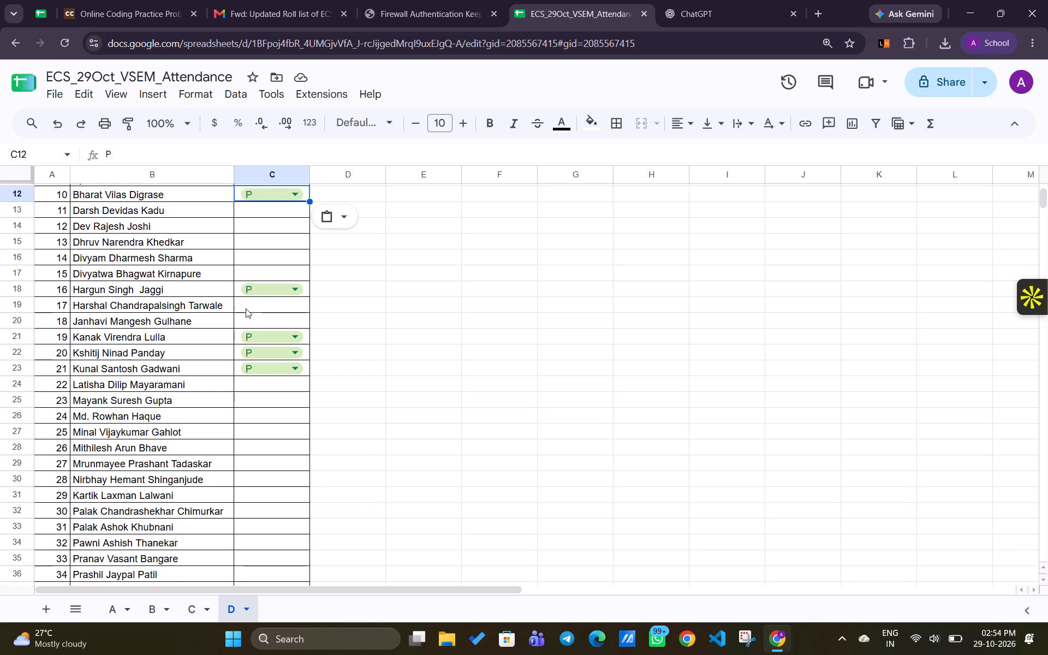
left_click(256, 307)
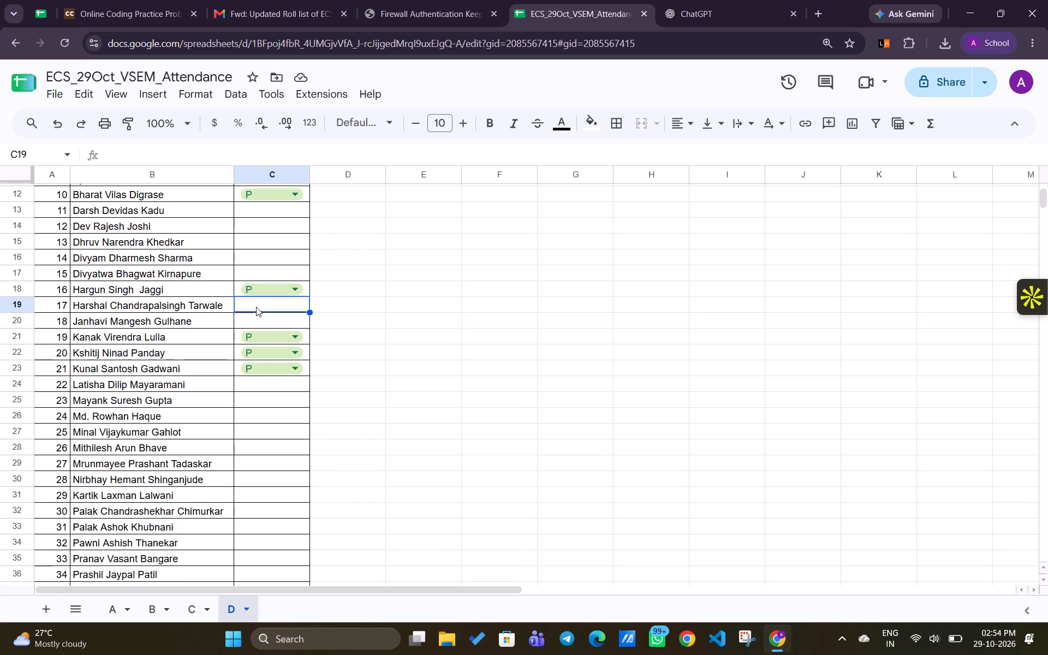
key("ctrl+v")
left_click(255, 316)
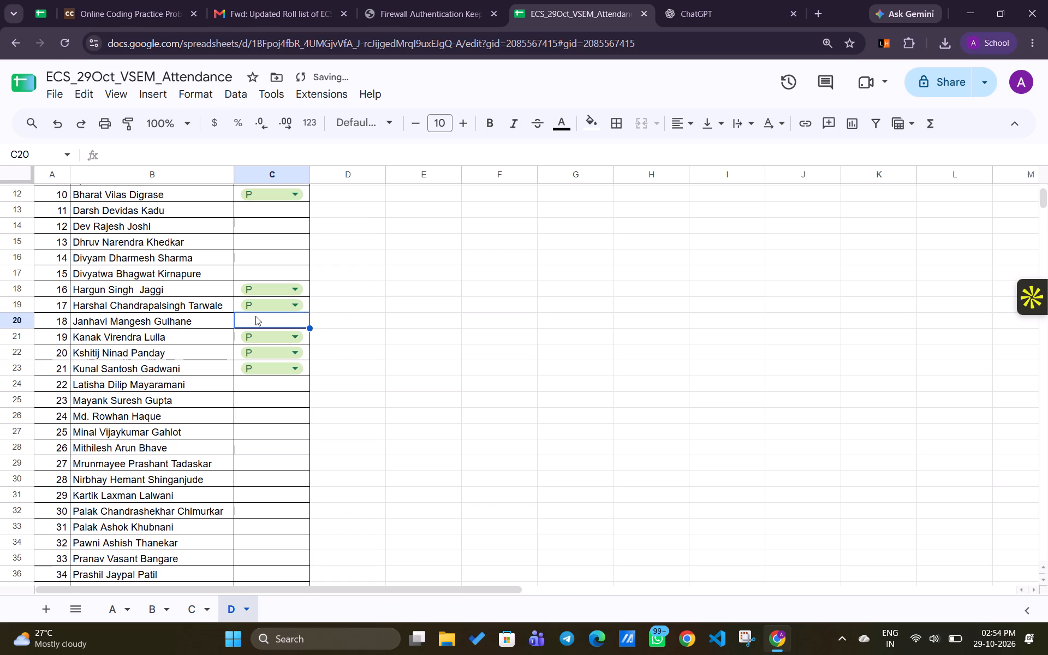
key("ctrl+v")
scroll(249, 432, "down", 1)
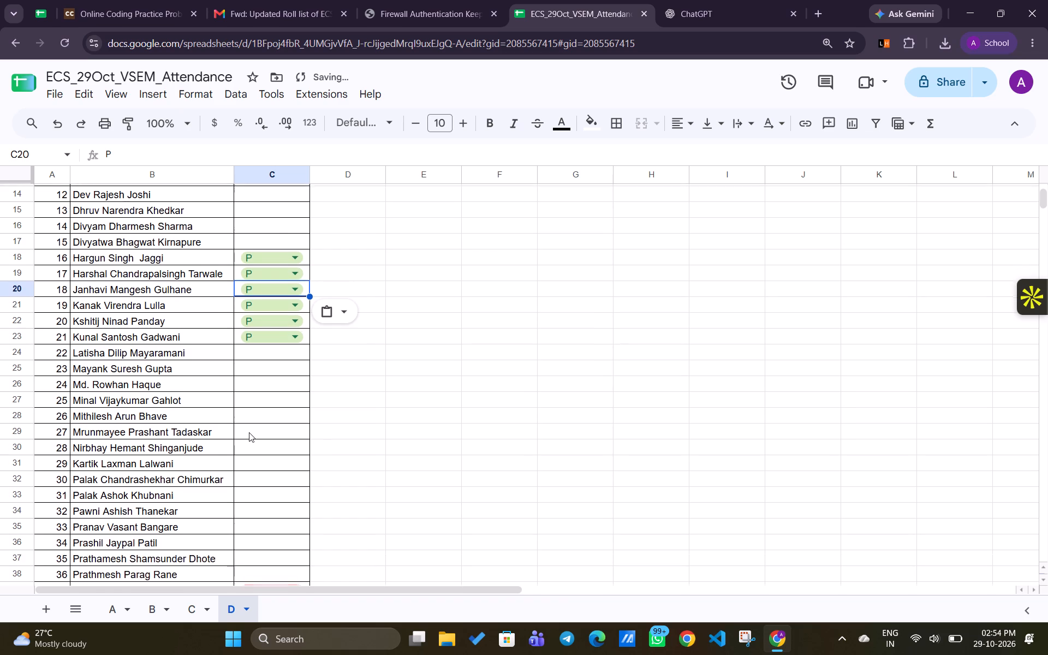
scroll(249, 432, "down", 1)
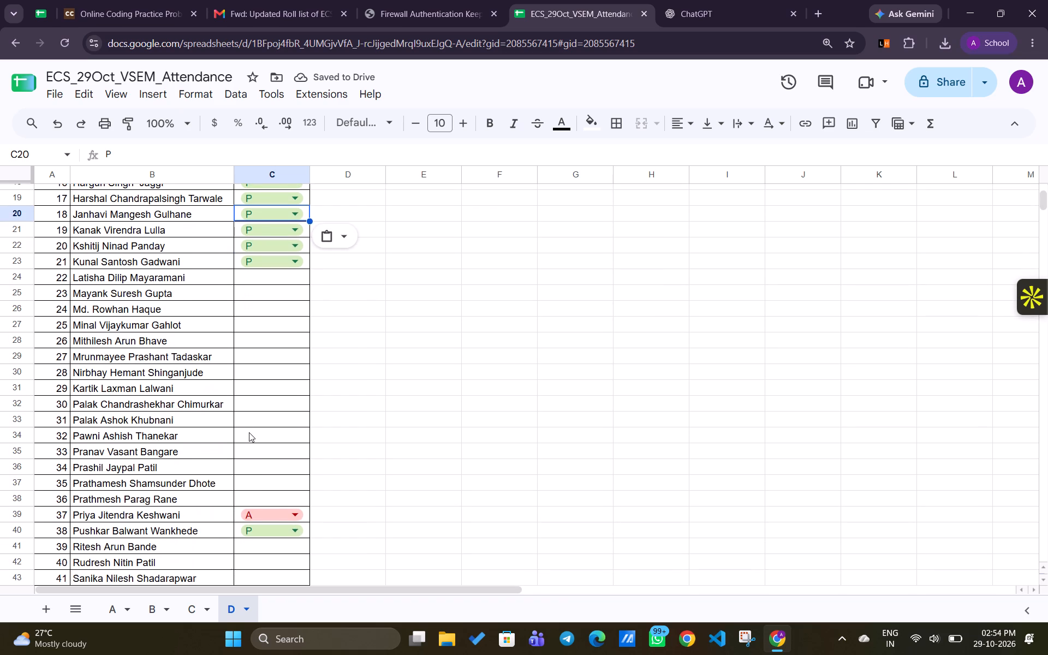
scroll(249, 432, "up", 1)
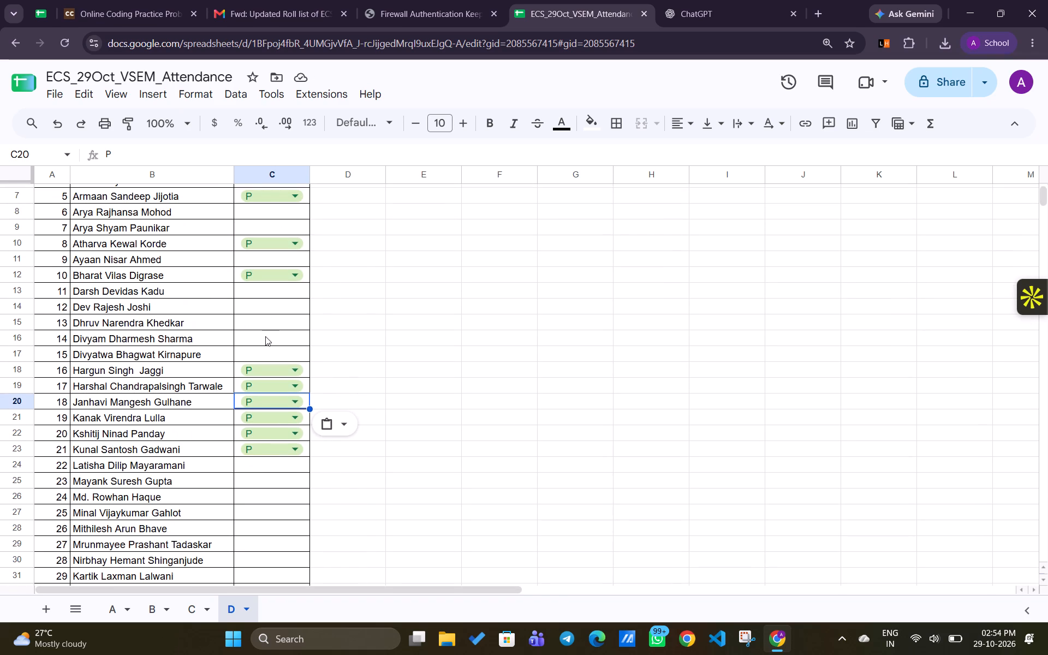
left_click(263, 309)
key("ctrl+v")
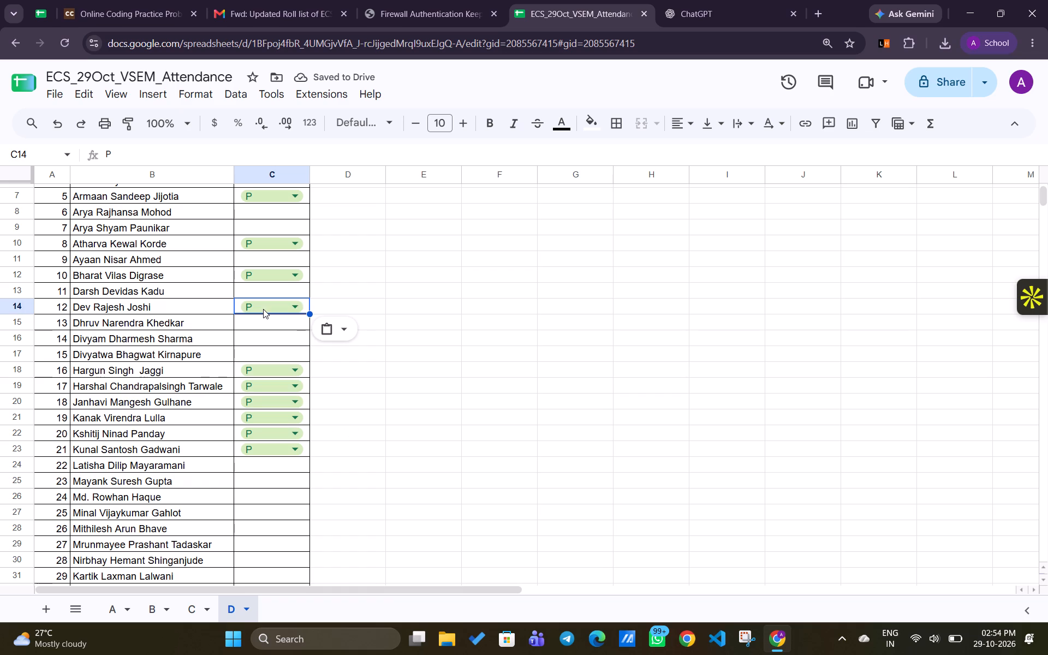
Paste the P attendance mark for serial numbers 4, 2, 11 and 7 on sheet D.
scroll(263, 309, "up", 4)
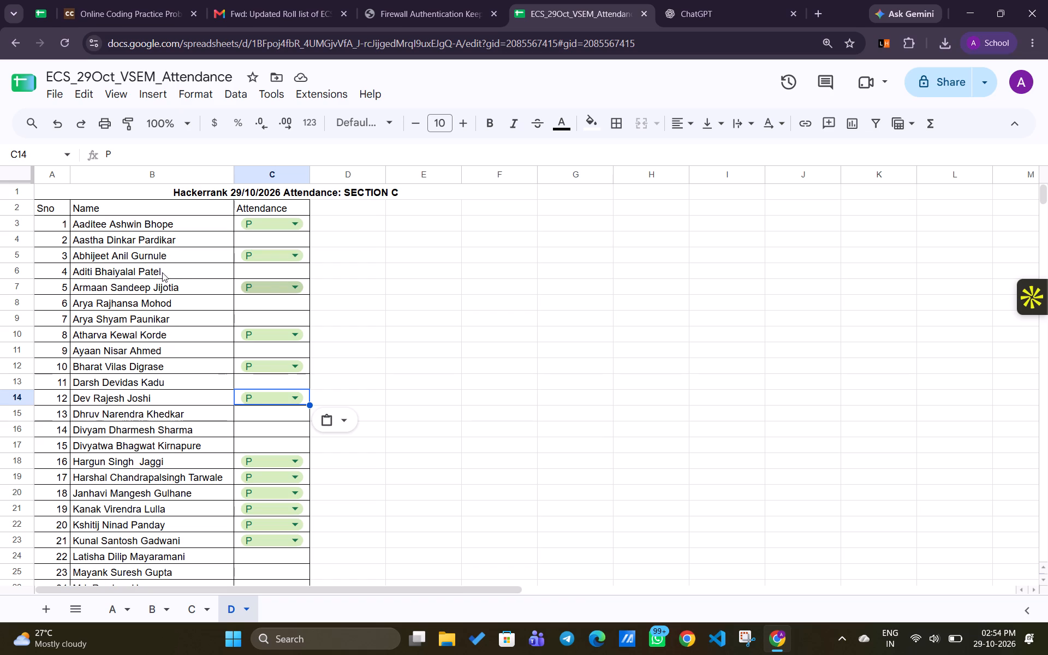
left_click(259, 267)
key("ctrl+v")
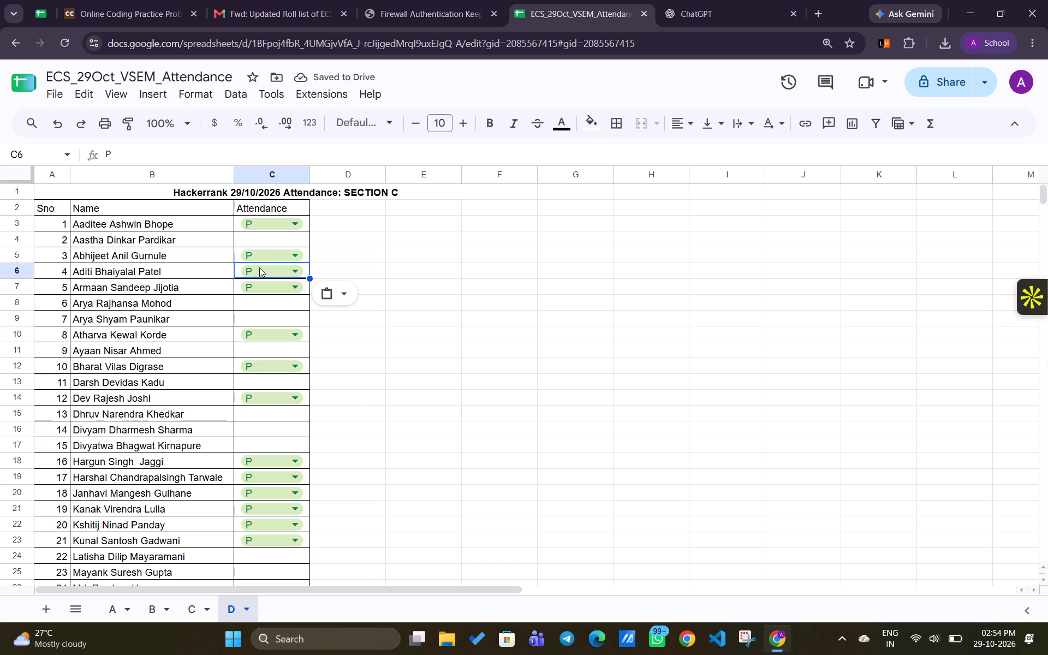
left_click(253, 240)
key("ctrl+v")
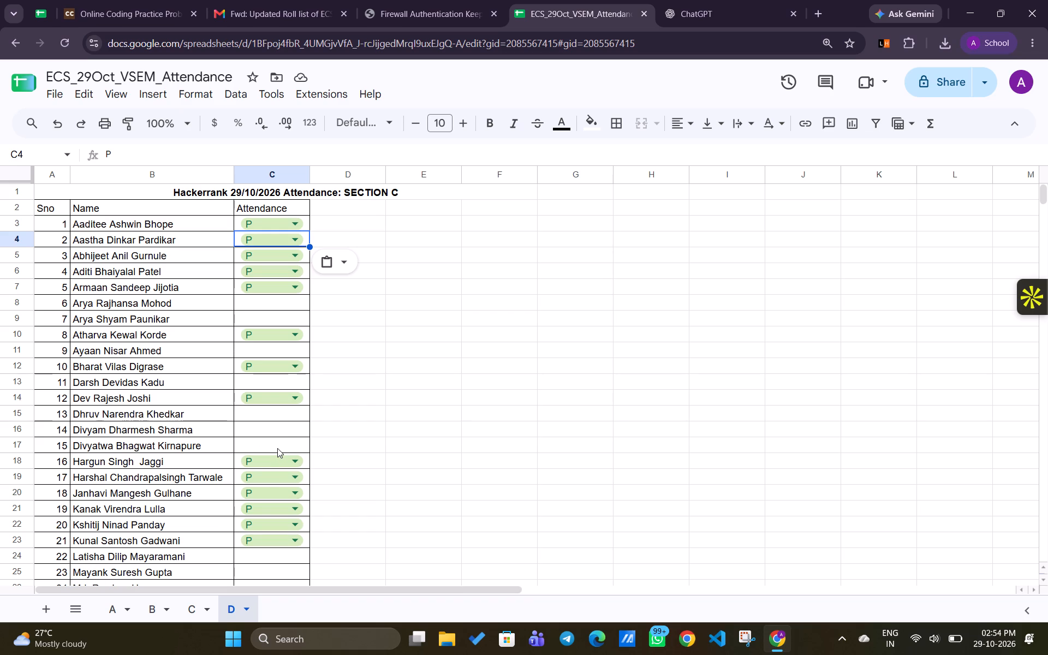
scroll(277, 448, "down", 1)
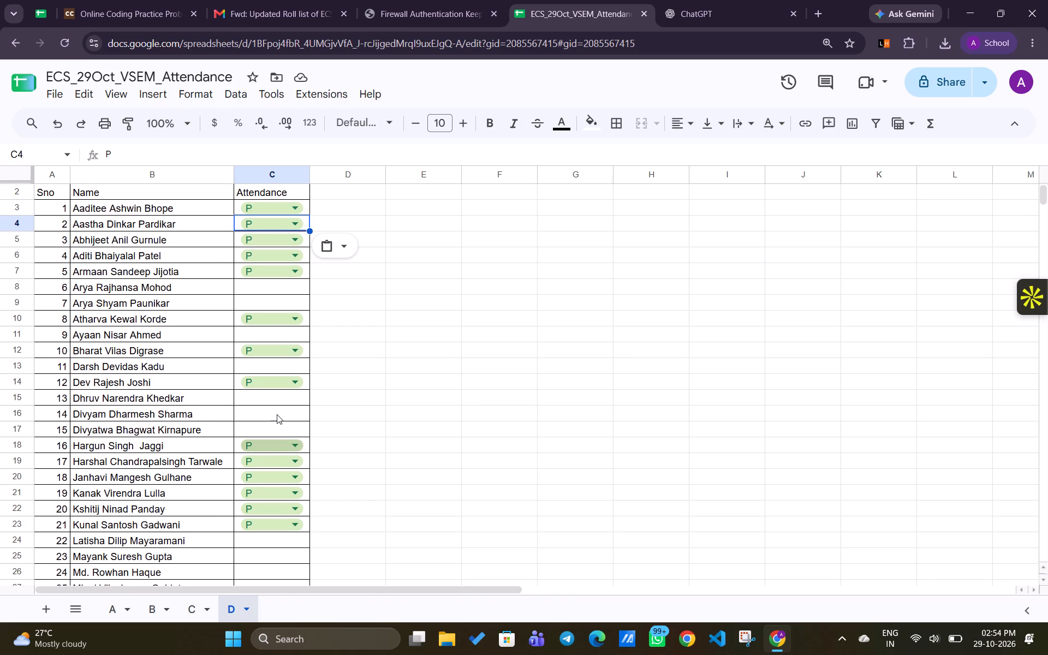
left_click(264, 367)
key("ctrl+v")
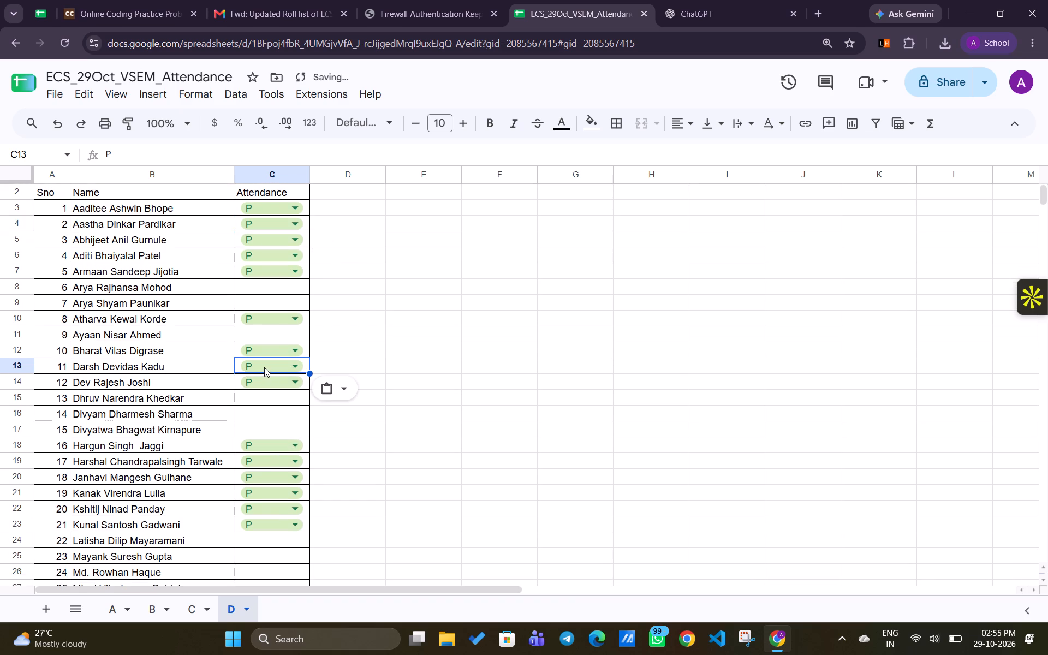
left_click(278, 302)
key("ctrl+v")
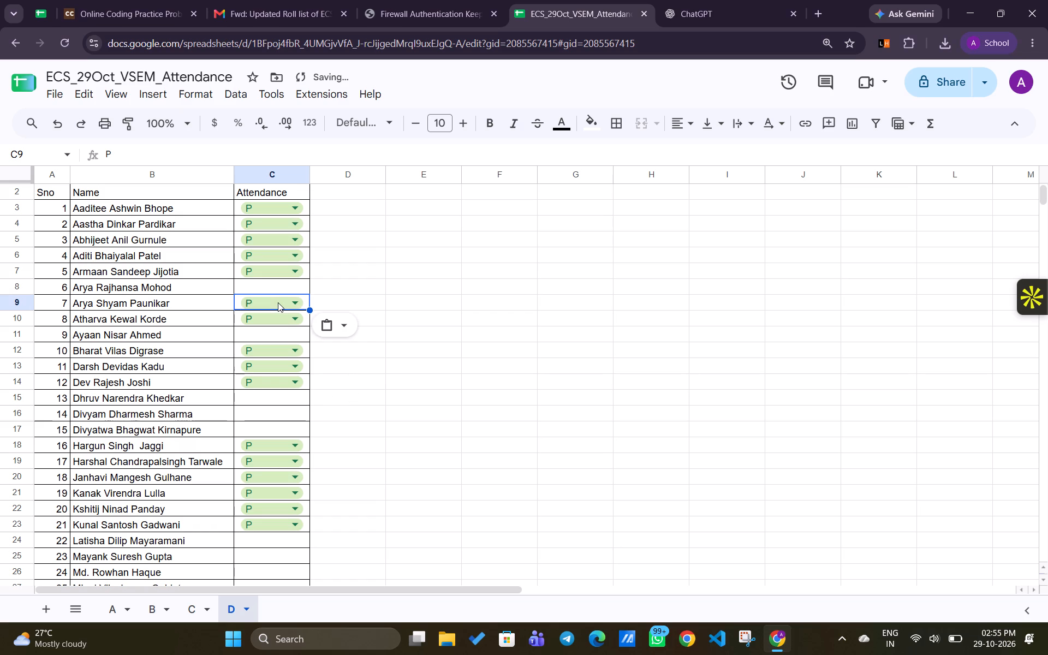
Paste the P attendance mark for serial number 13 on sheet D and move to serial number 14's attendance cell.
key("Down")
key("Down")
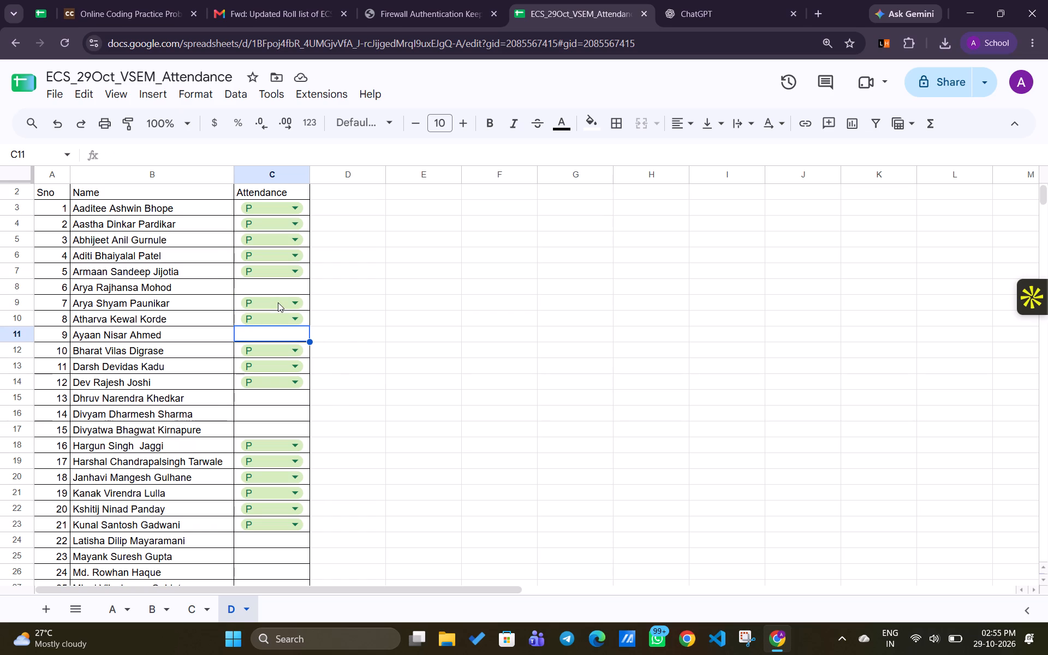
key("Down")
key("Down")
key("Down")
key("Down")
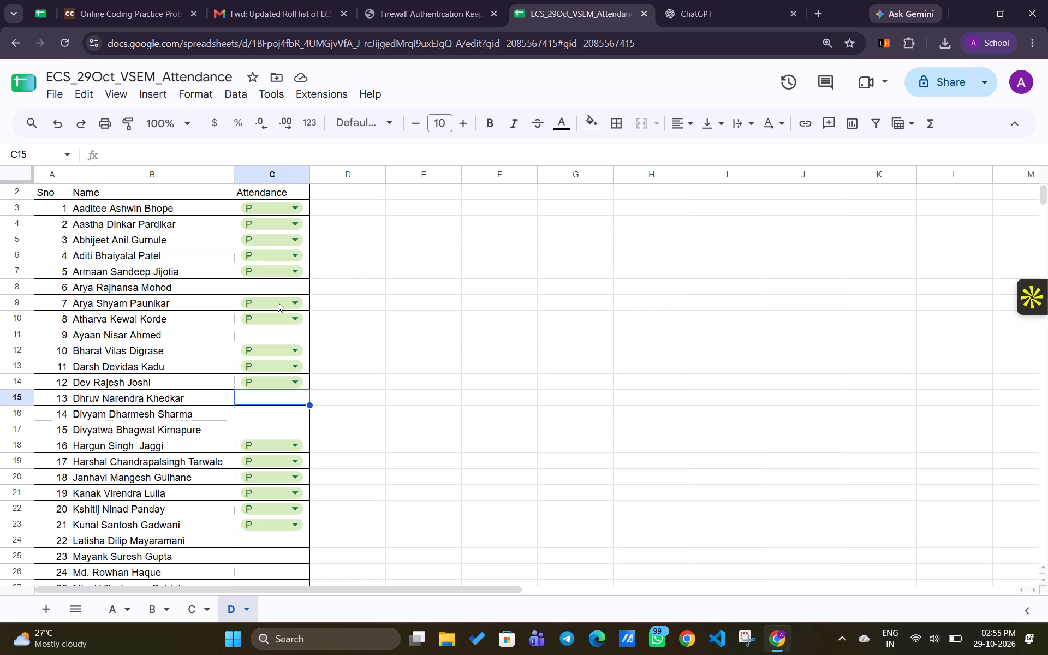
key("ctrl+v")
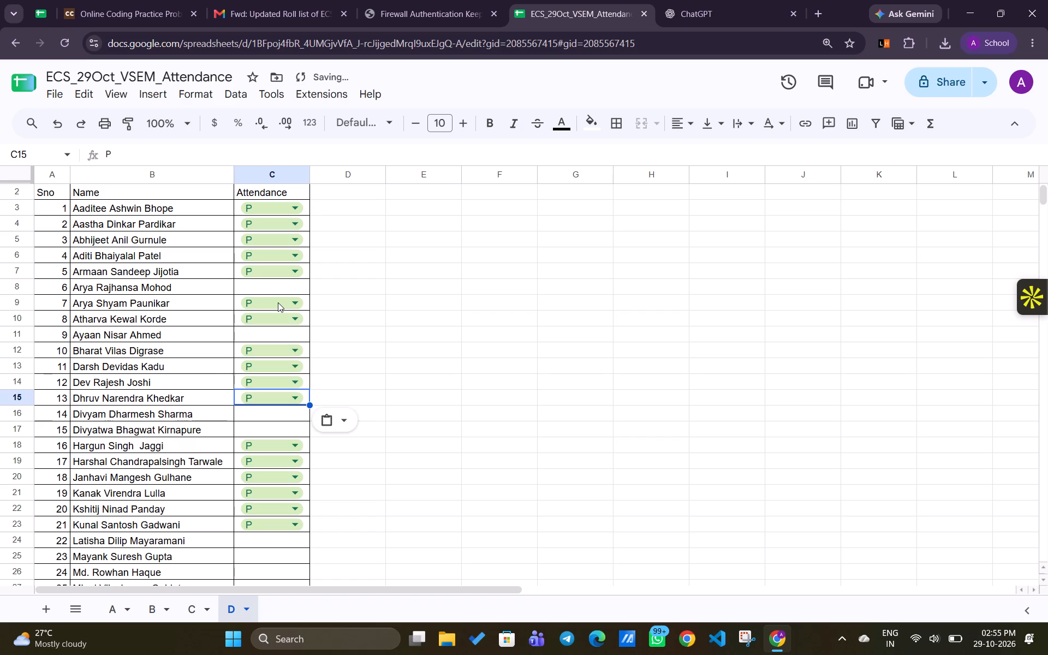
key("Down")
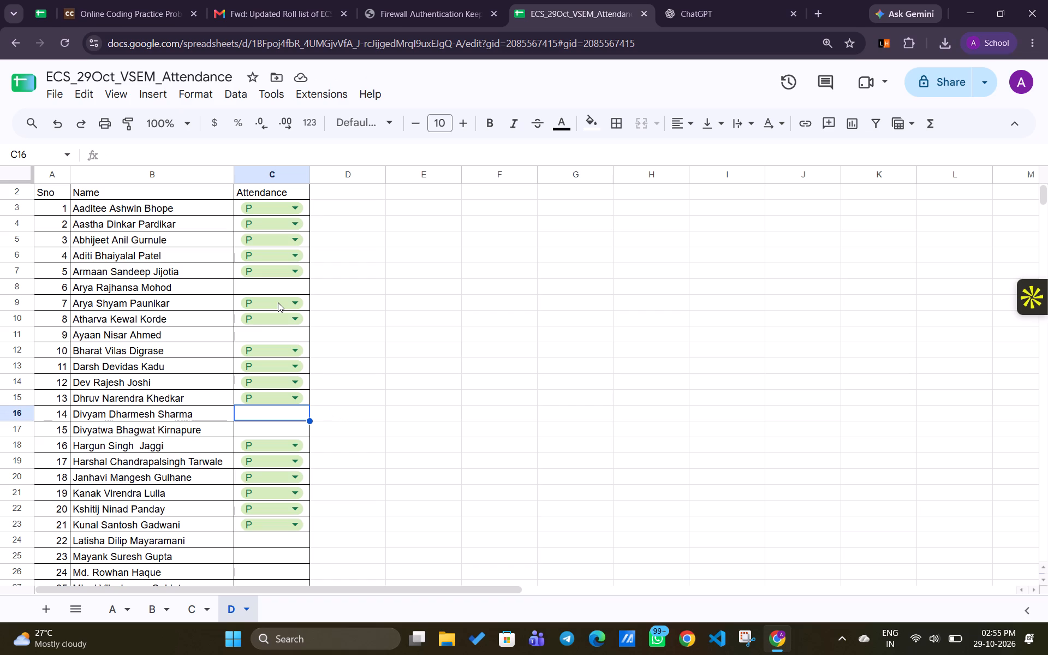
Paste the P attendance mark for serial number 22 on sheet D.
key("Down")
key("Down")
key("Down")
key("Down")
key("Down")
key("Down")
key("Down")
key("Down")
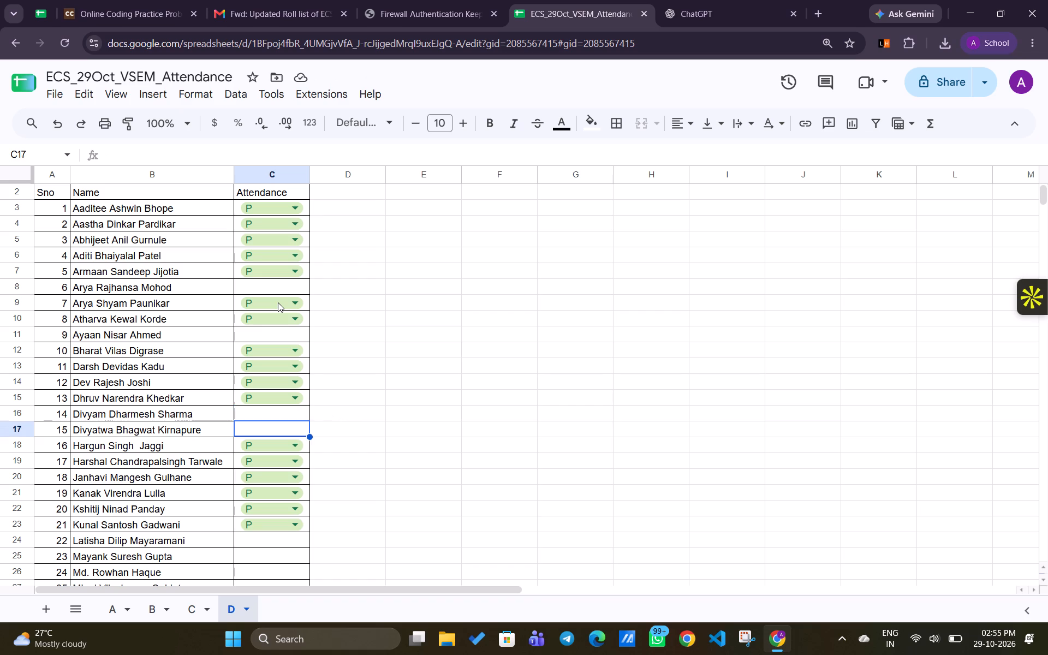
key("ctrl+v")
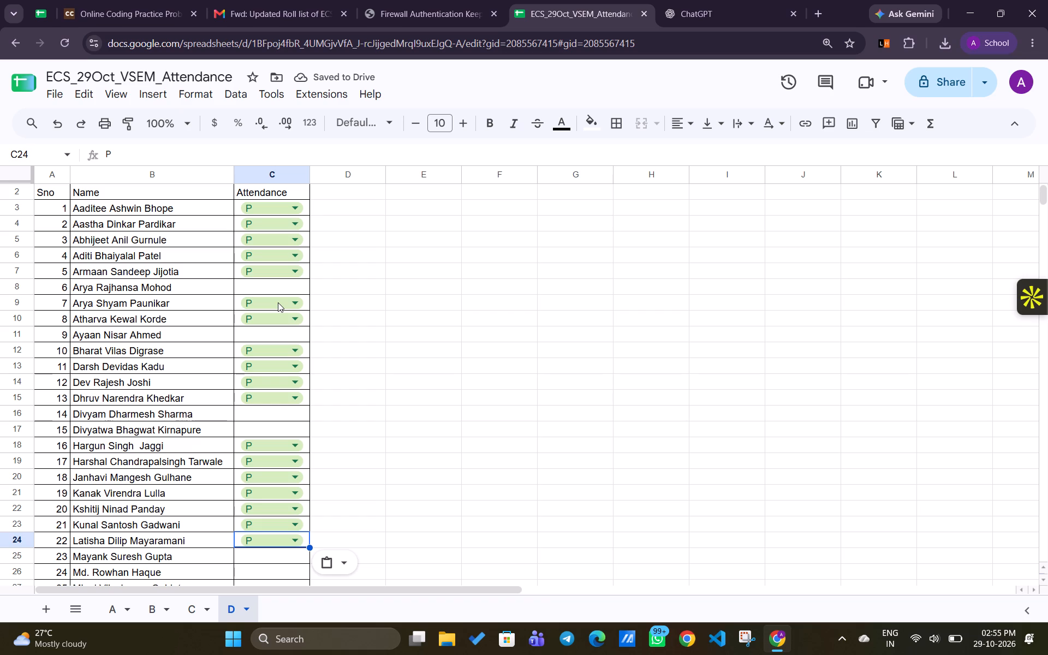
Paste the P attendance mark for serial numbers 14 and 15 on sheet D.
key("Up")
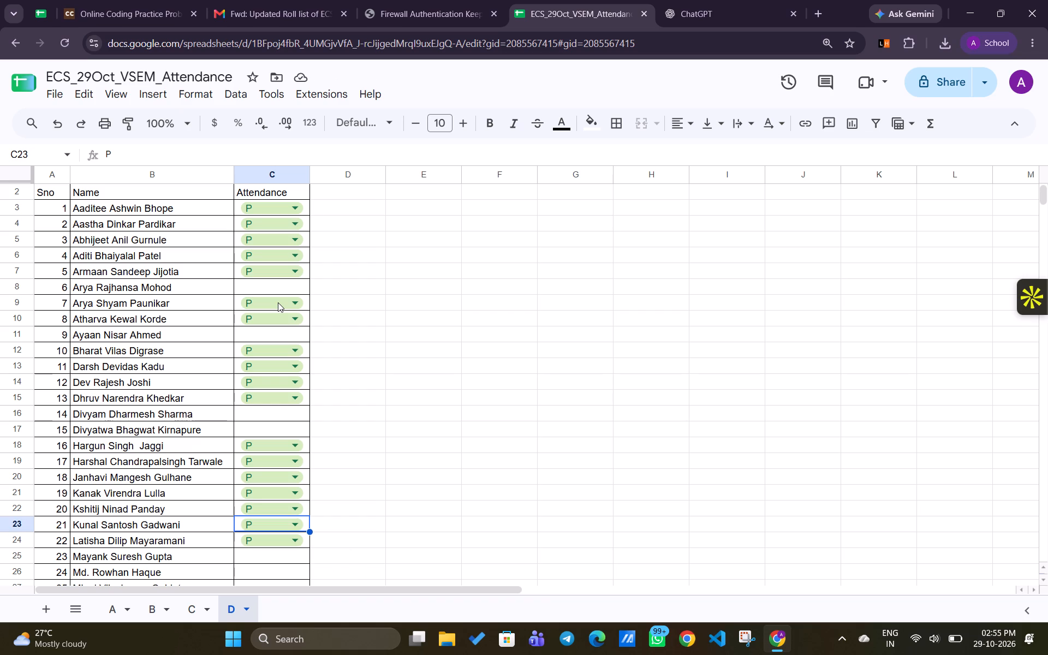
key("Up")
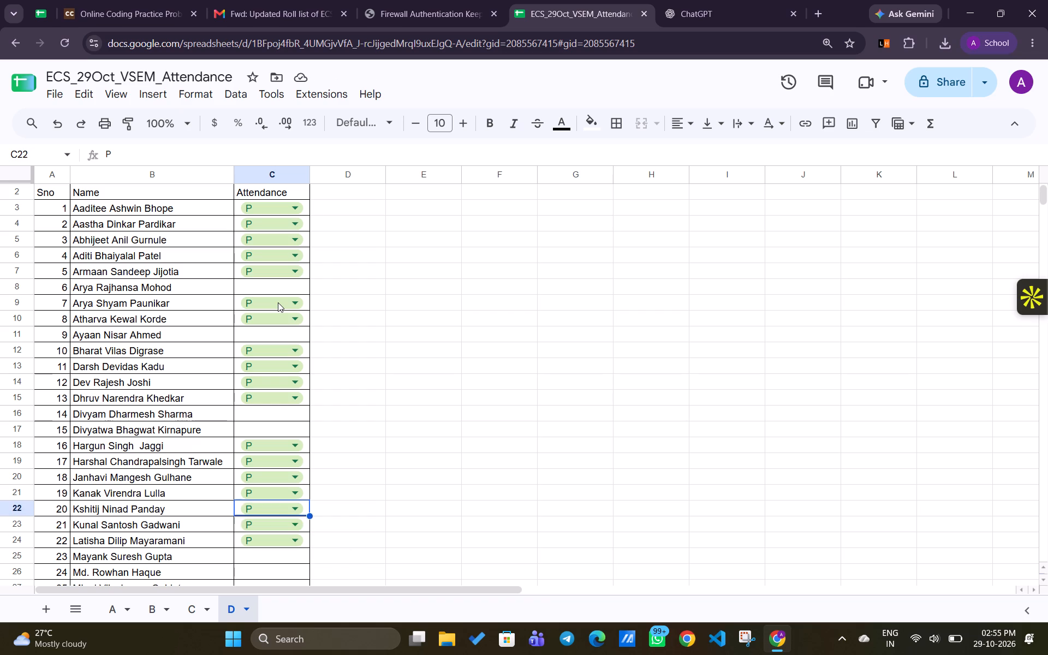
key("Up")
key("Up")
key("Up")
key("Up")
key("Up")
key("Up")
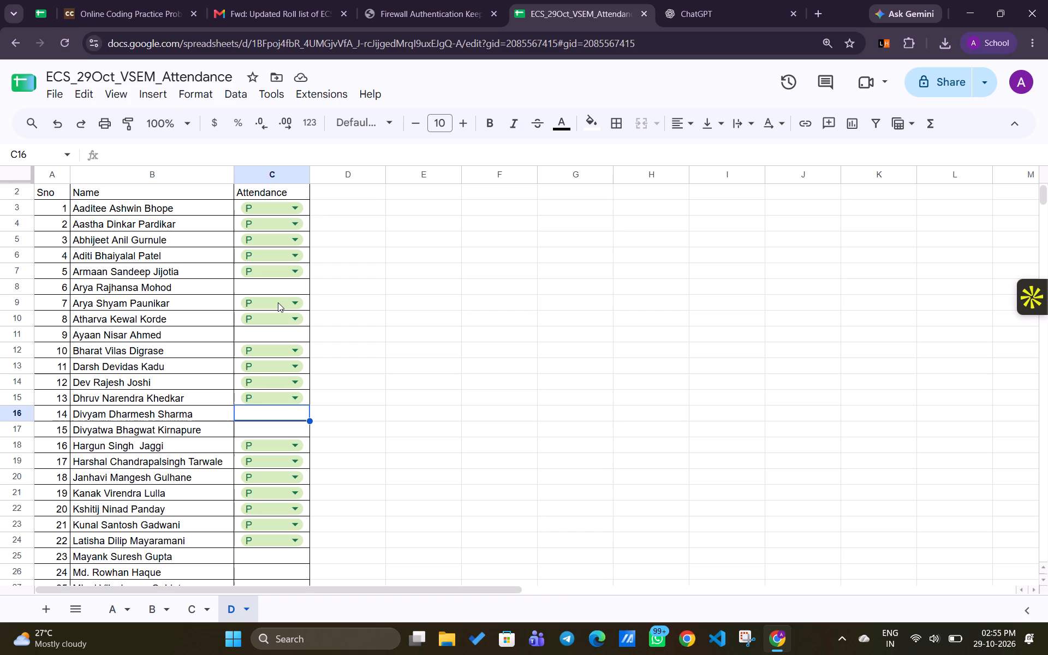
key("ctrl+v")
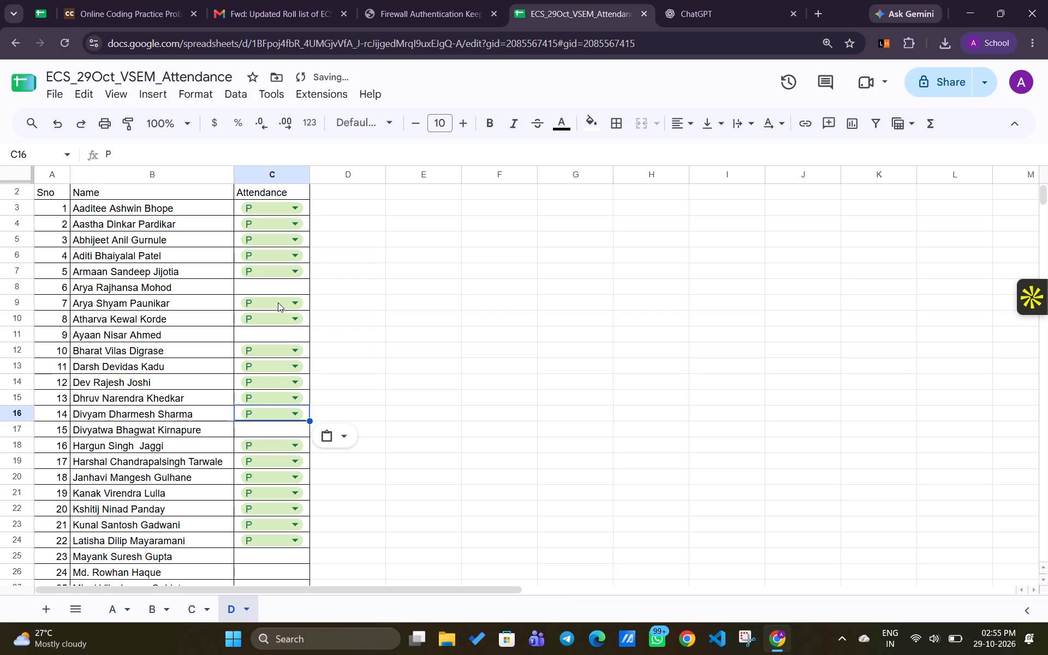
key("Down")
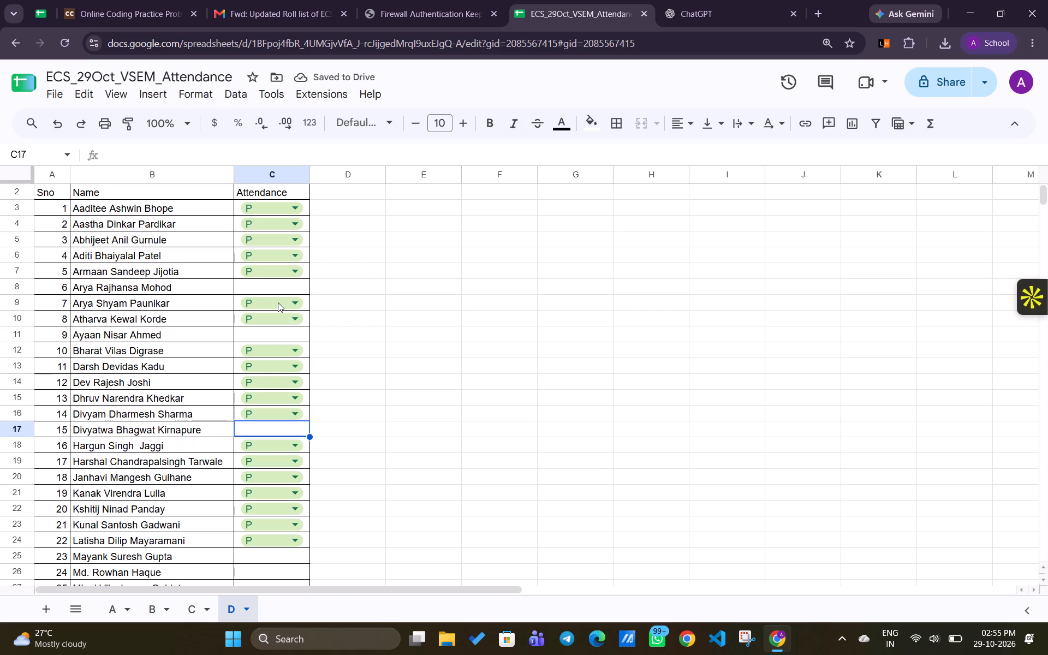
key("ctrl+v")
Add the remark "Unfair Means" in red text beside serial number 15's attendance mark, in cell D17.
key("Up")
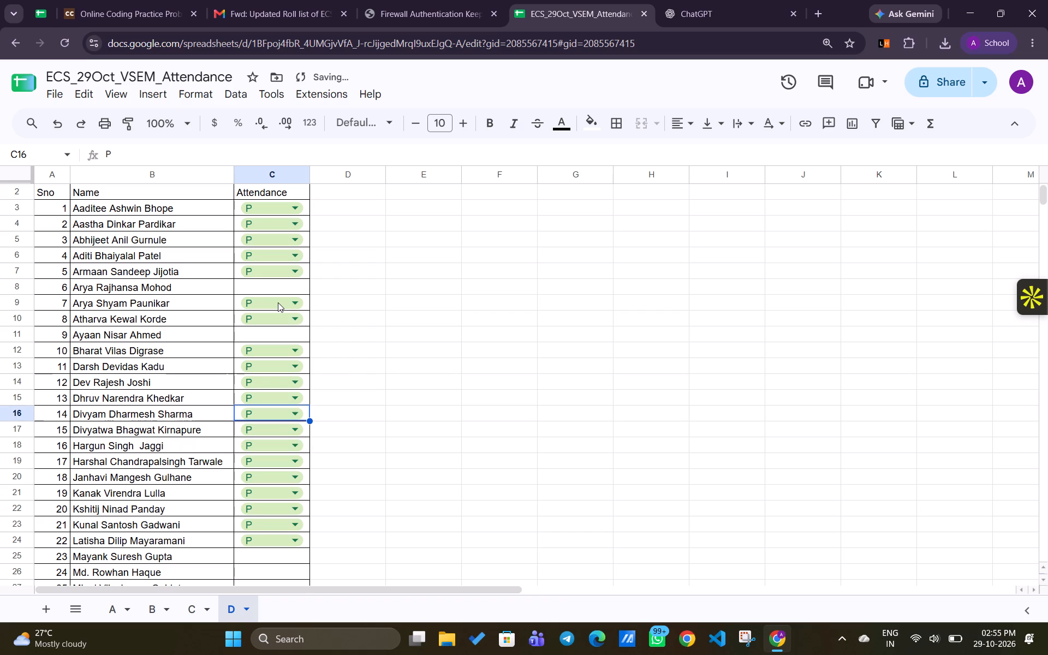
key("Right")
key("Down")
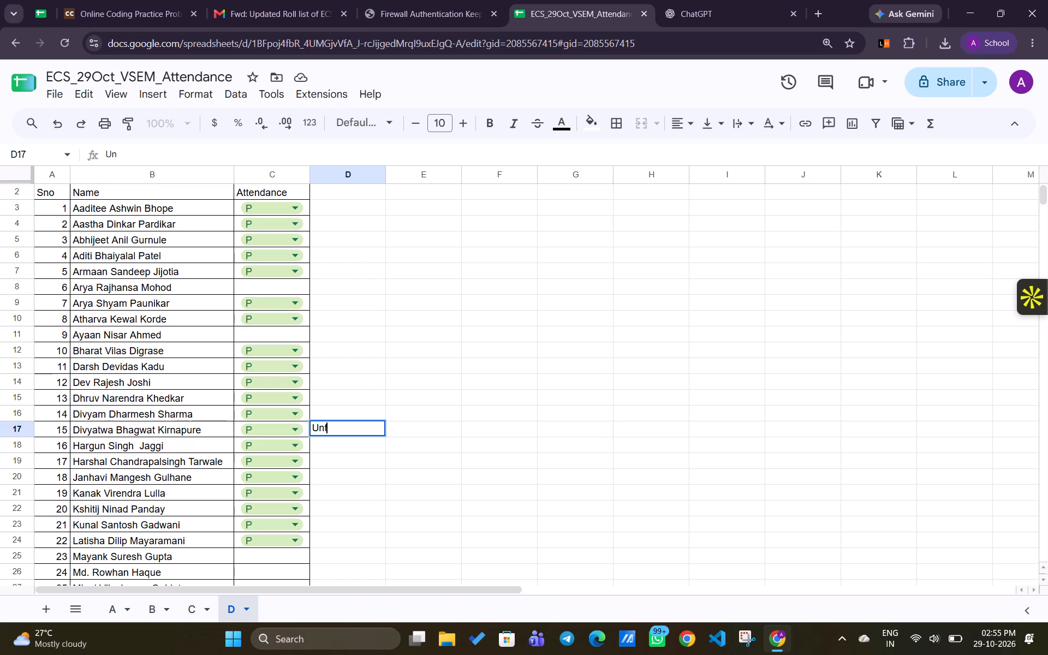
type("ean")
left_click(404, 432)
left_click(337, 428)
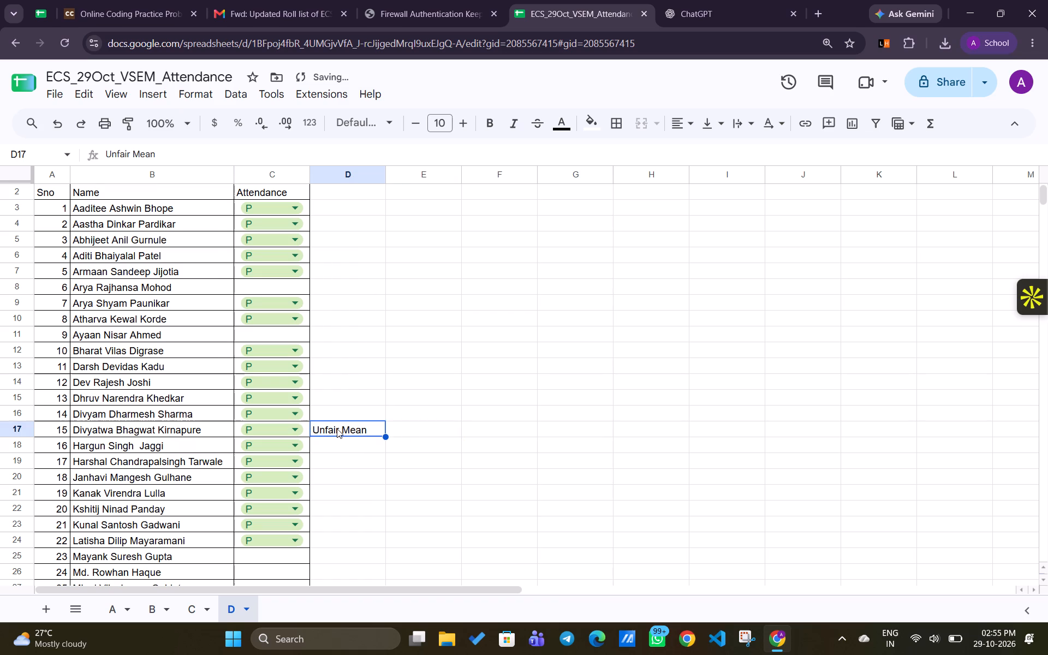
left_click(567, 124)
left_click(582, 193)
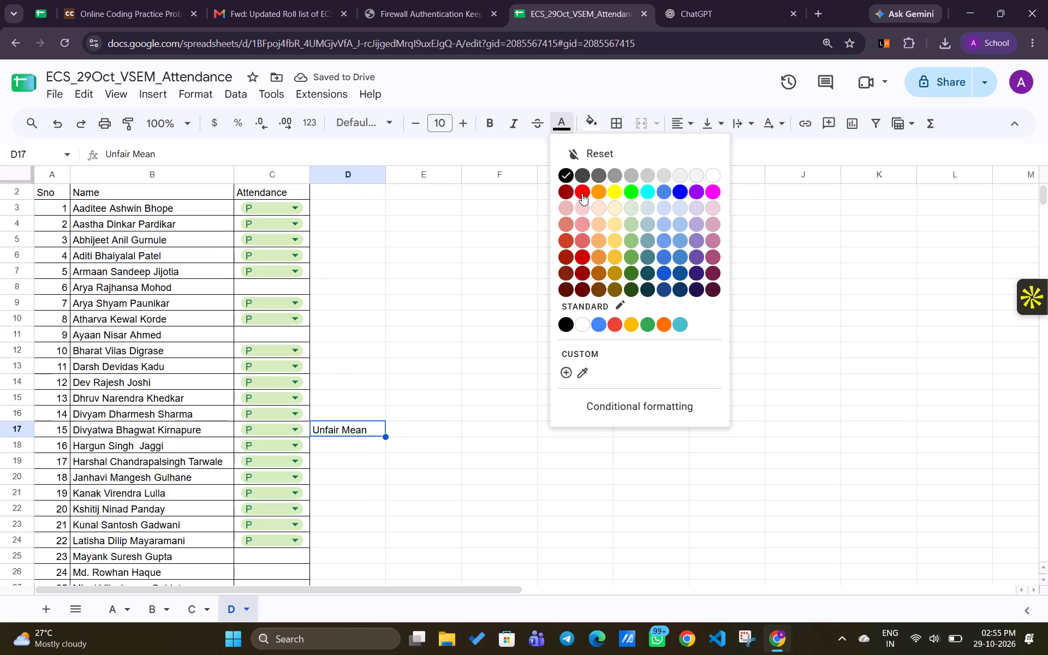
left_click(481, 465)
double_click(373, 428)
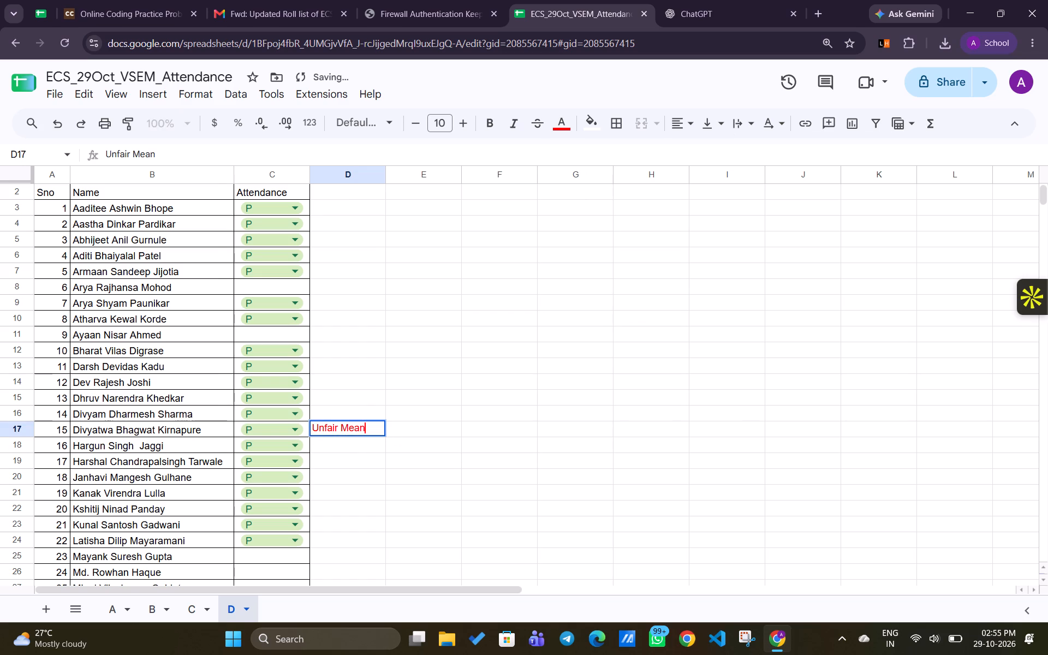
key("s")
key("Return")
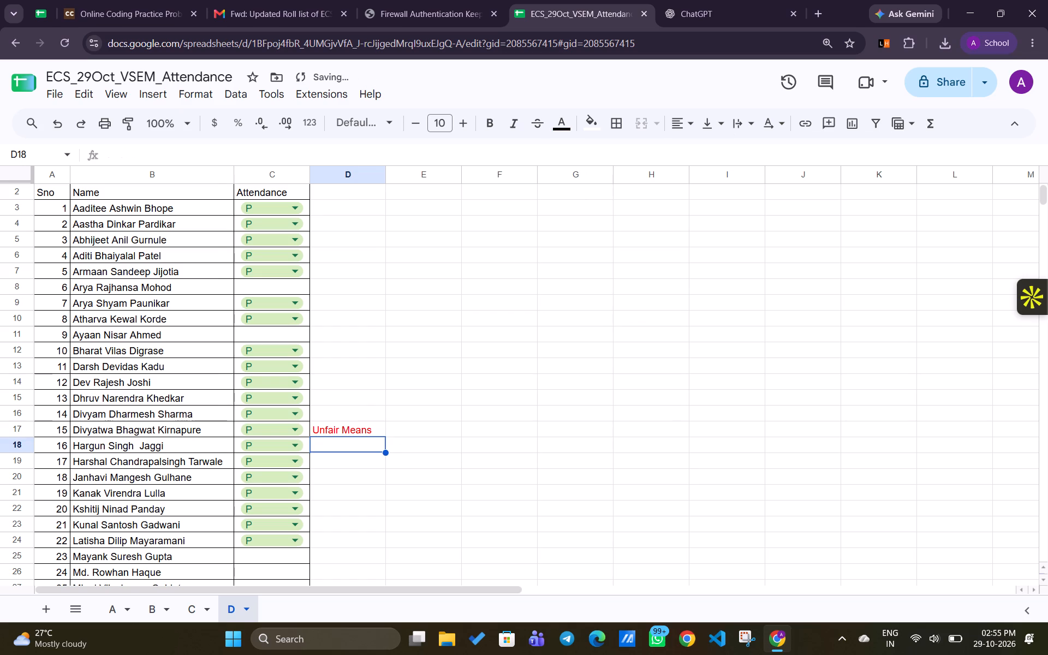
Paste the P attendance mark for serial number 41 on sheet D.
scroll(316, 468, "down", 1)
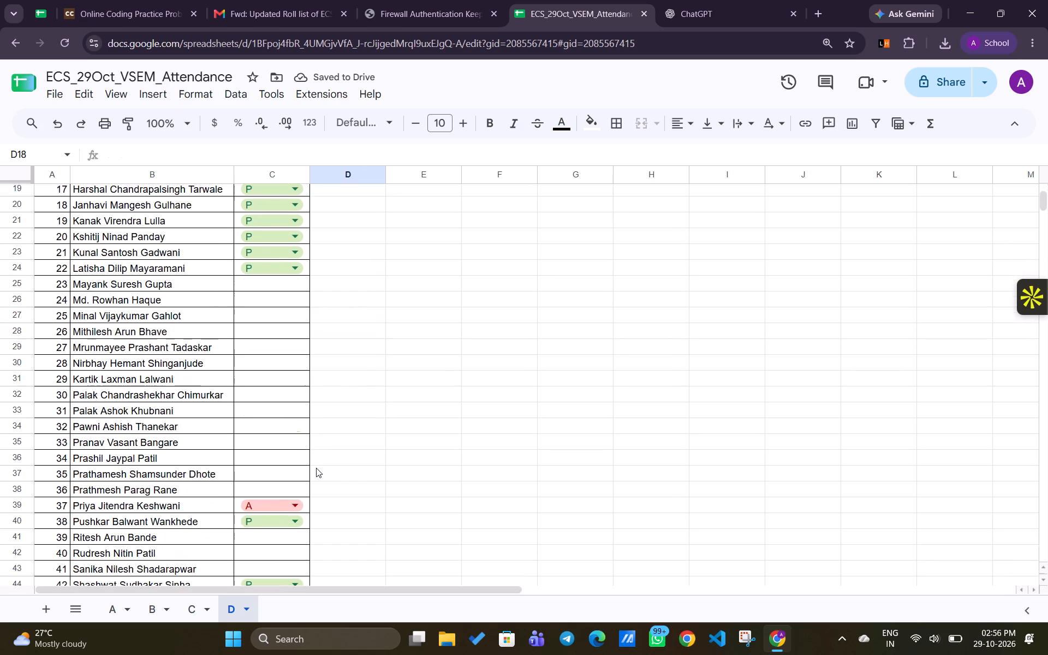
scroll(316, 468, "down", 6)
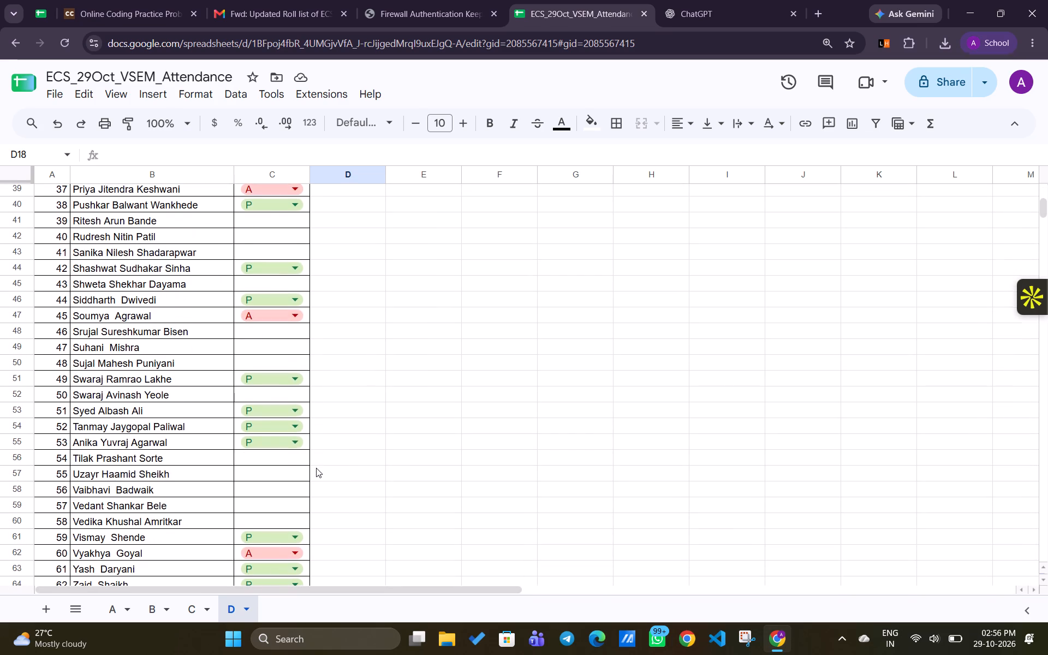
scroll(247, 528, "down", 1)
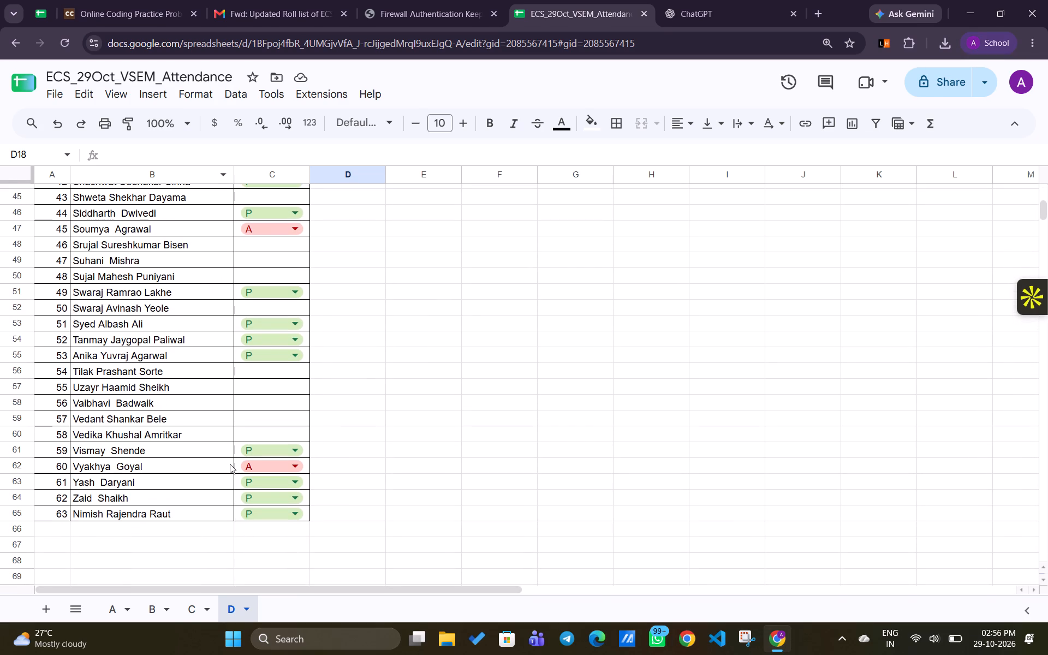
scroll(230, 465, "up", 1)
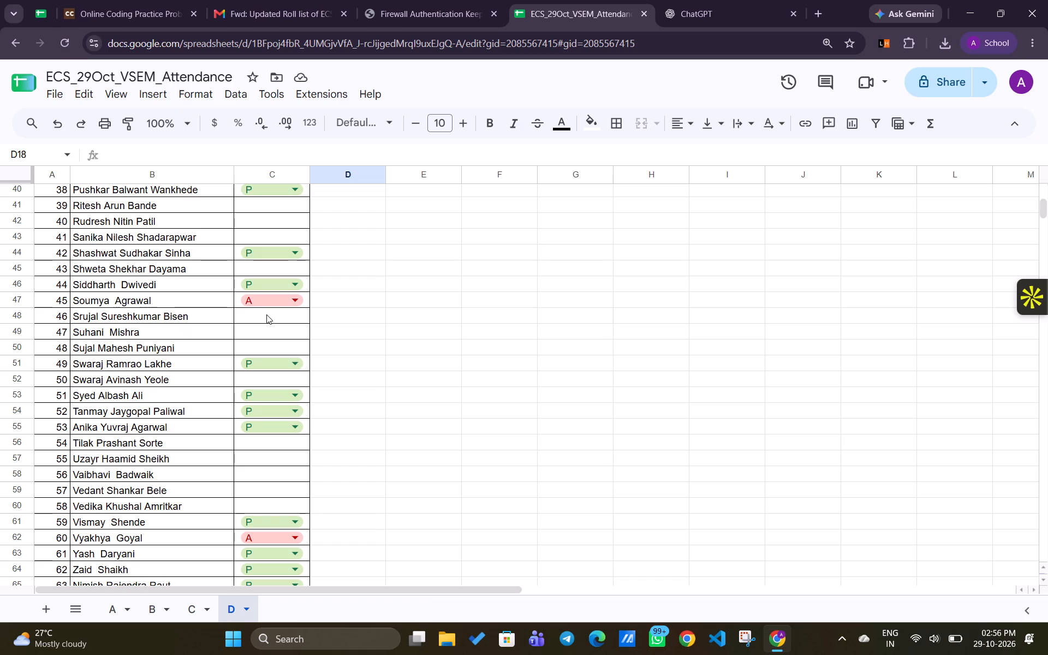
left_click(265, 300)
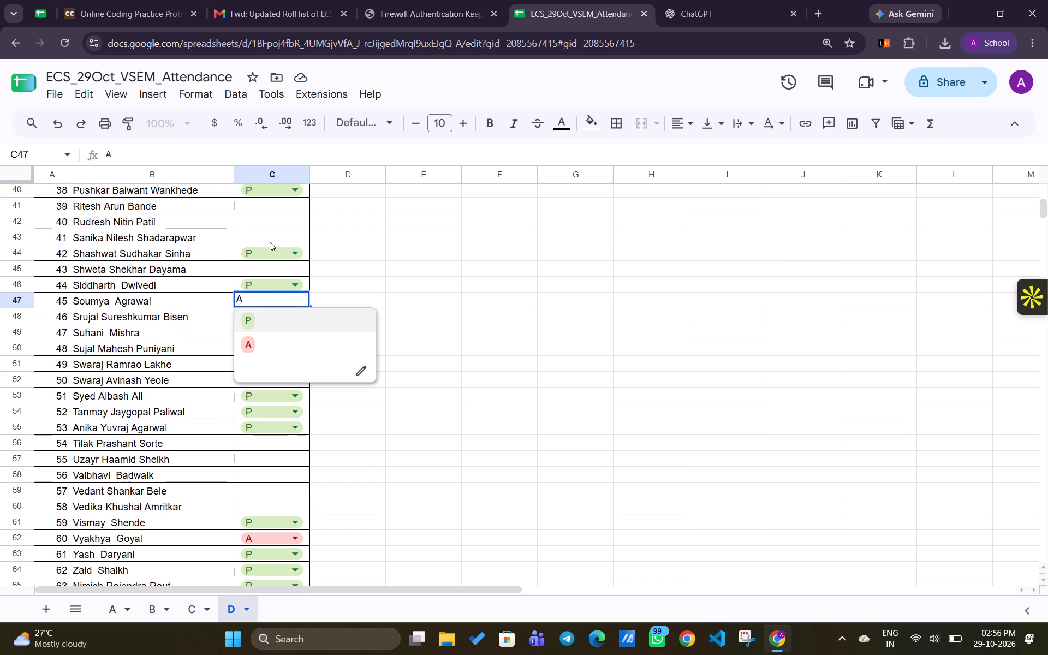
left_click(270, 242)
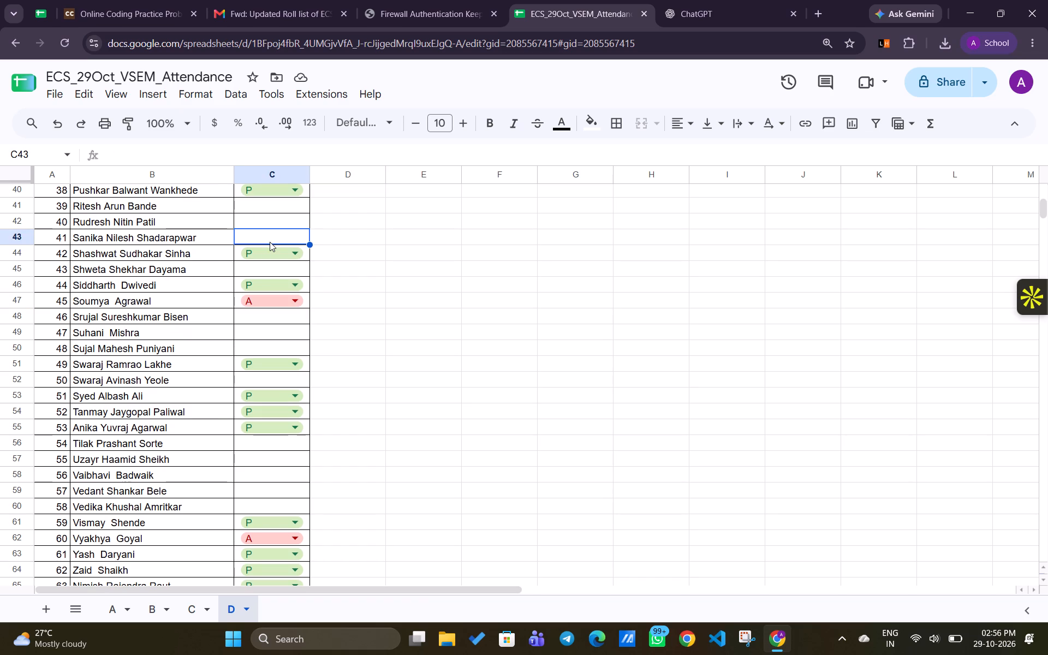
key("ctrl+v")
left_click(270, 242, "ctrl")
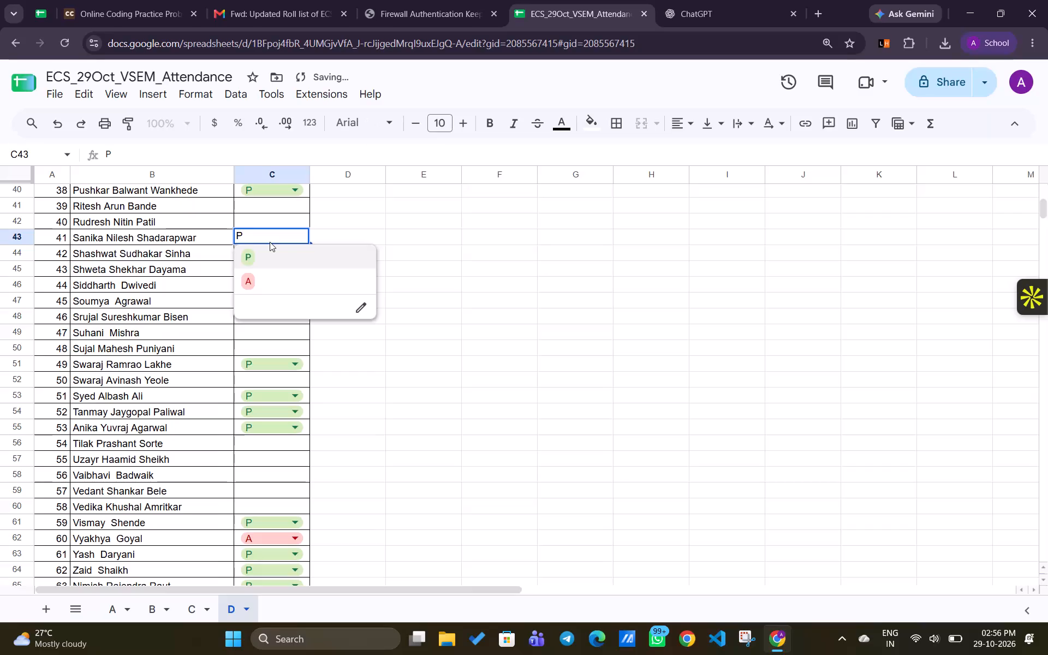
left_click(282, 257)
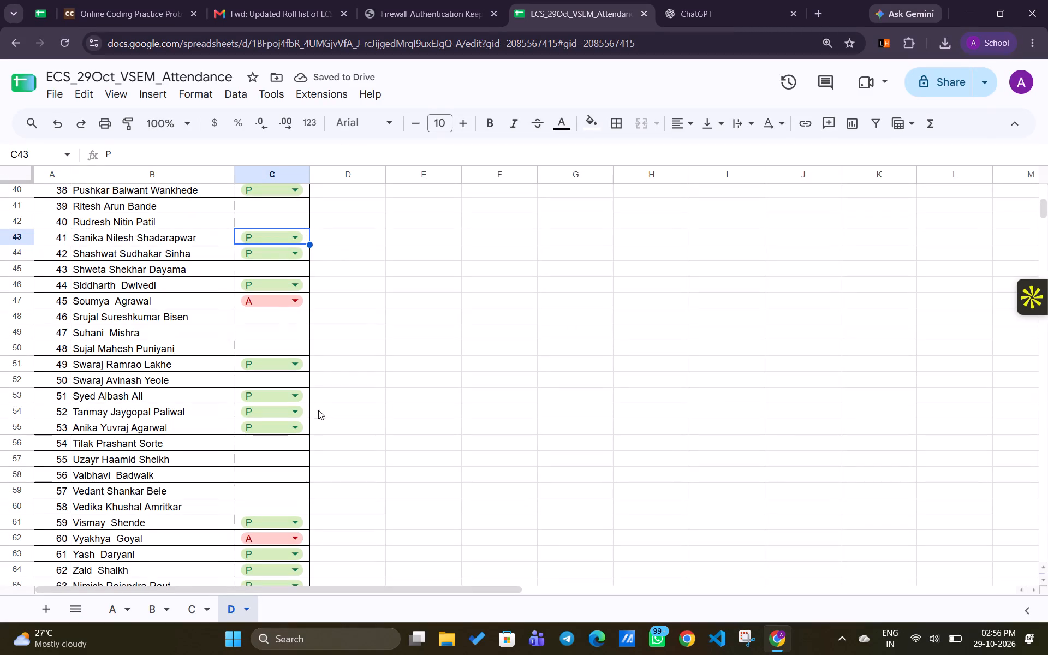
Paste the P attendance mark for serial numbers 30, 31, 34 and 35 on sheet D.
scroll(271, 308, "up", 3)
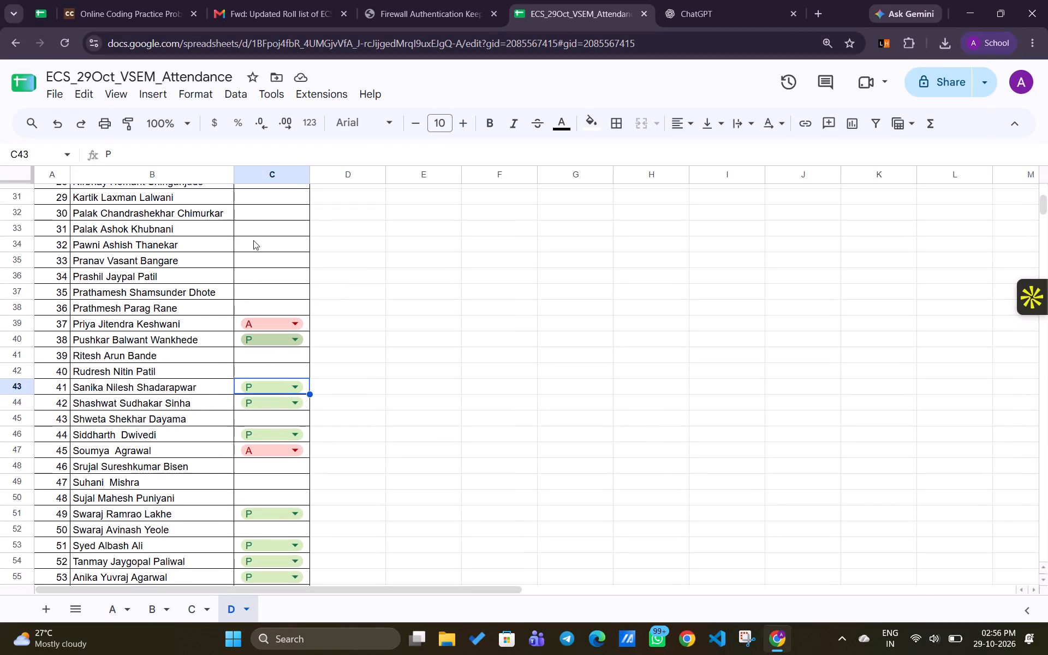
left_click(251, 231)
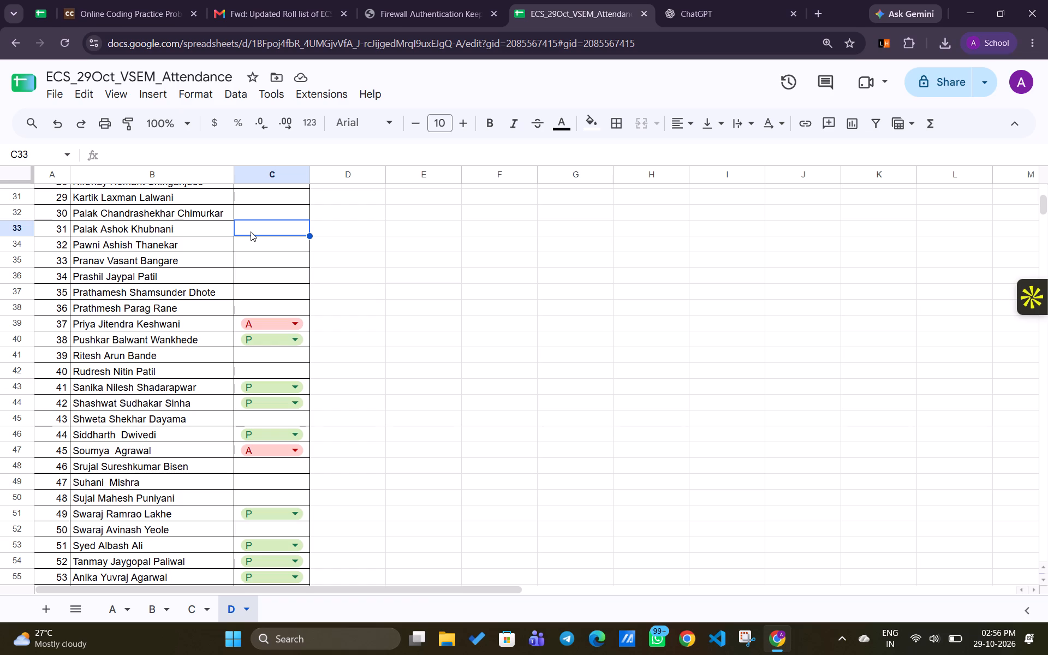
key("Up")
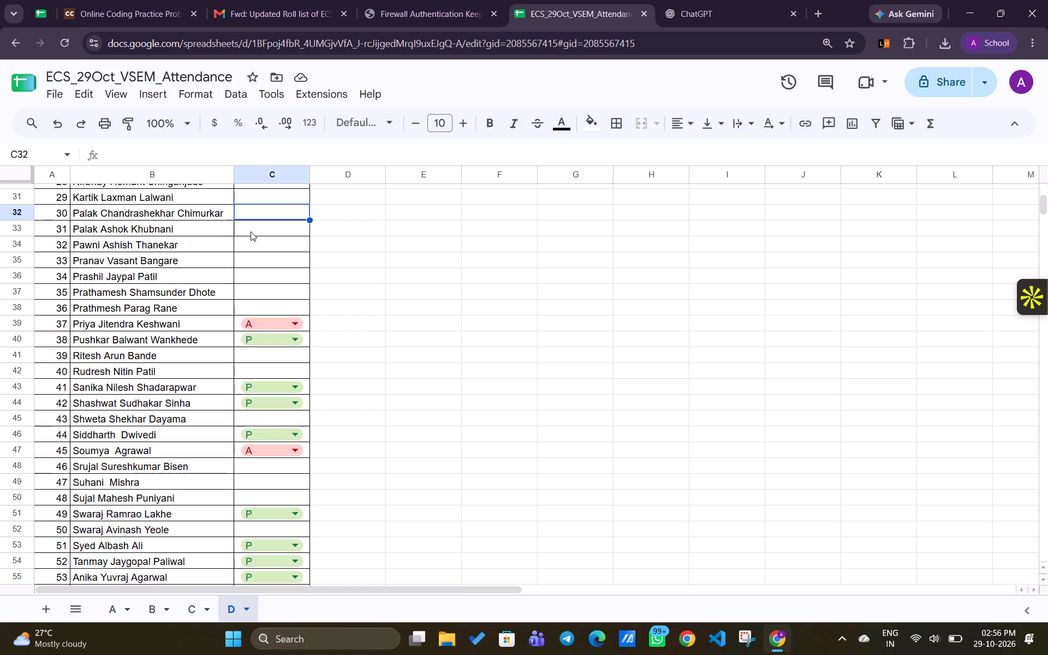
key("ctrl+v")
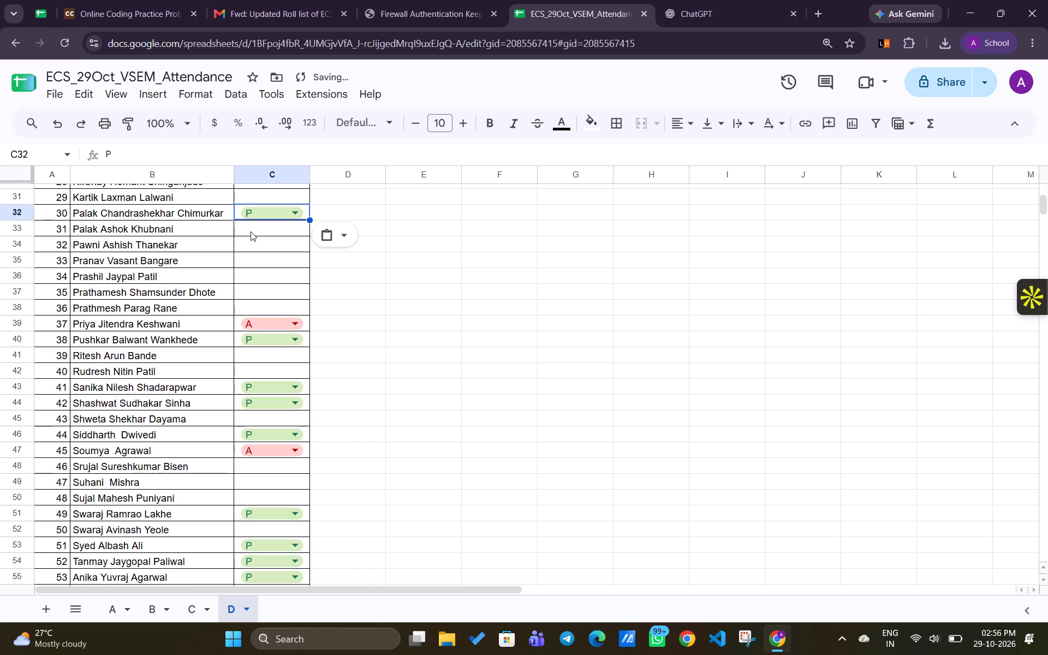
key("Down")
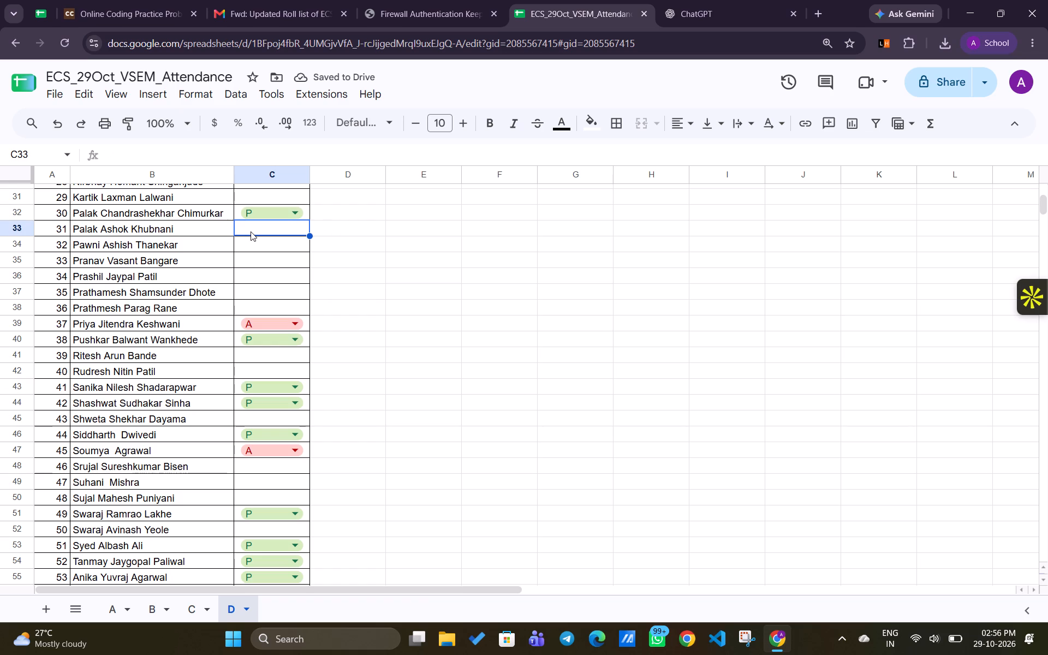
key("ctrl+v")
key("Down")
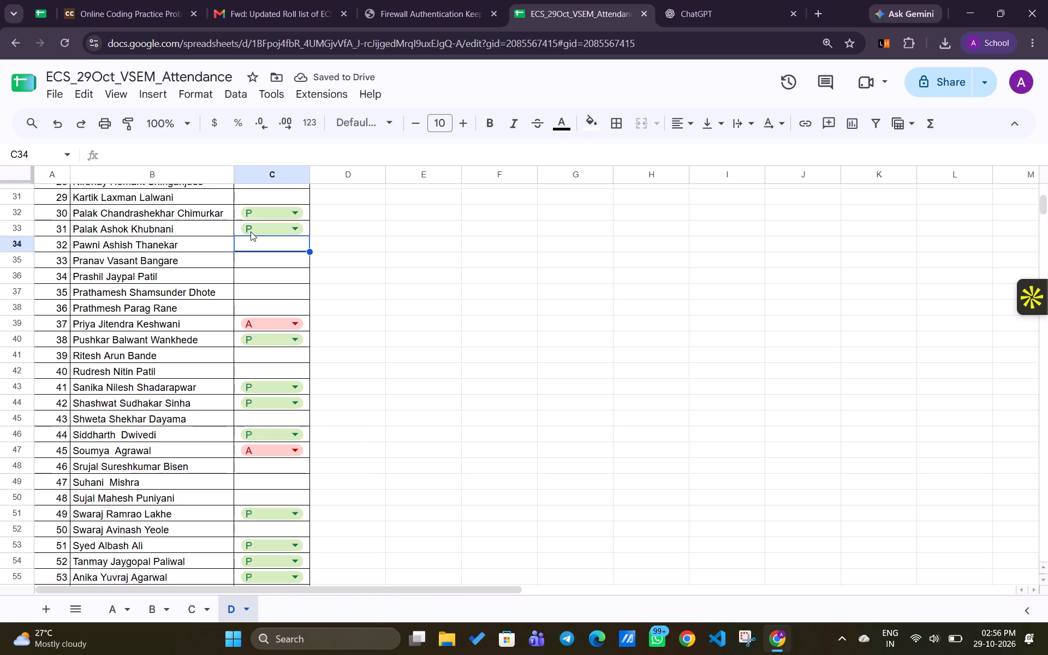
key("Down")
key("Down")
key("ctrl+v")
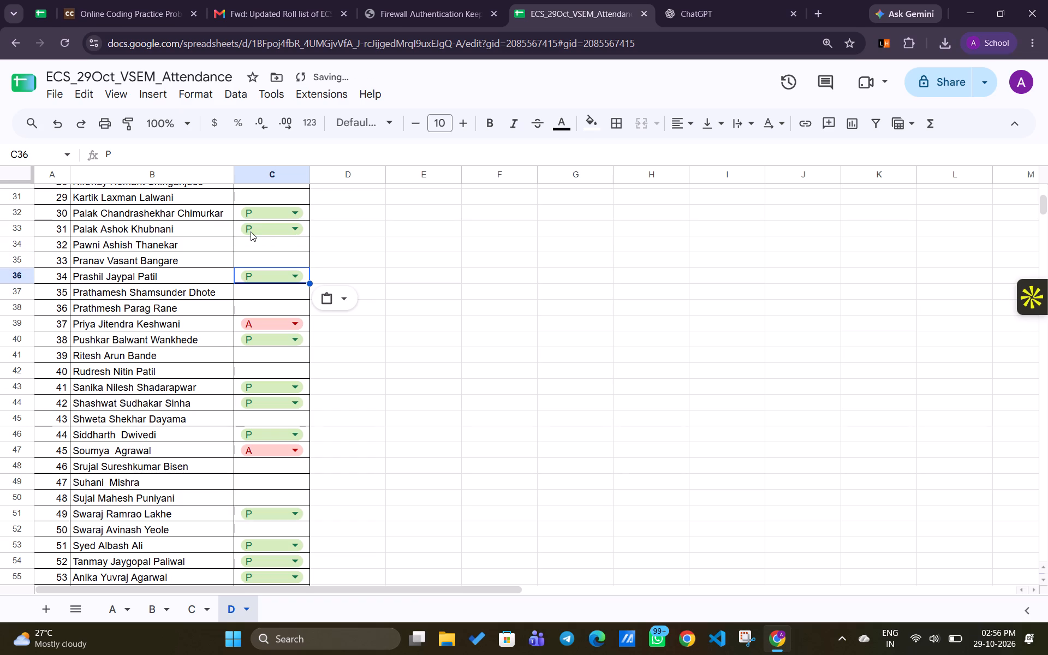
key("Down")
key("ctrl+v")
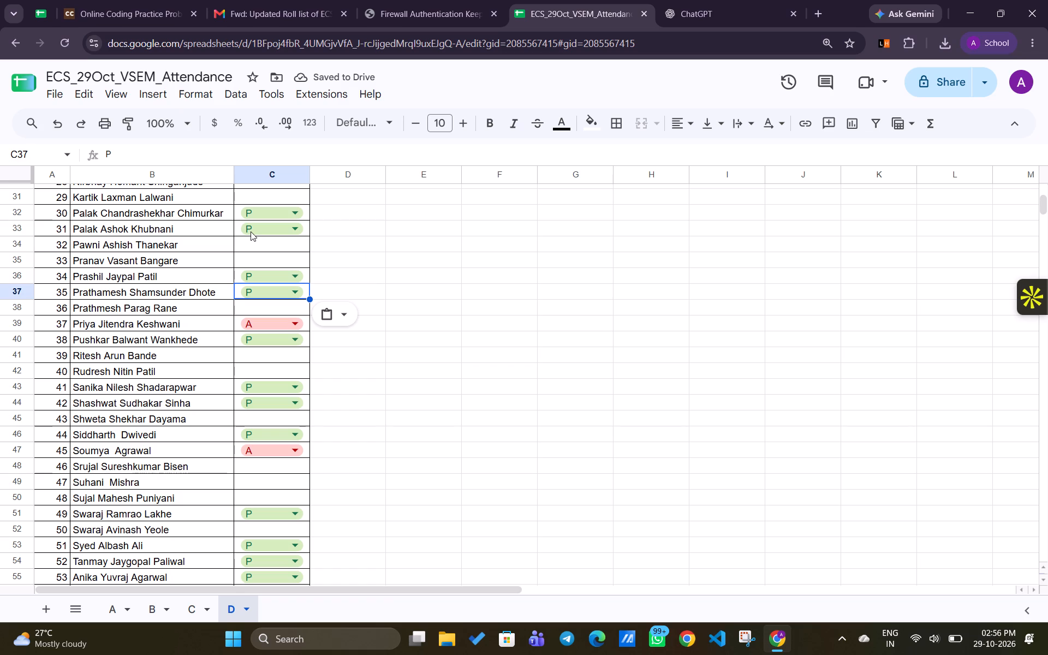
Add the remark "Unfair Means" in red text beside serial number 42's attendance mark, in cell D44.
key("Down")
key("Down")
key("Down")
key("Down")
key("Down")
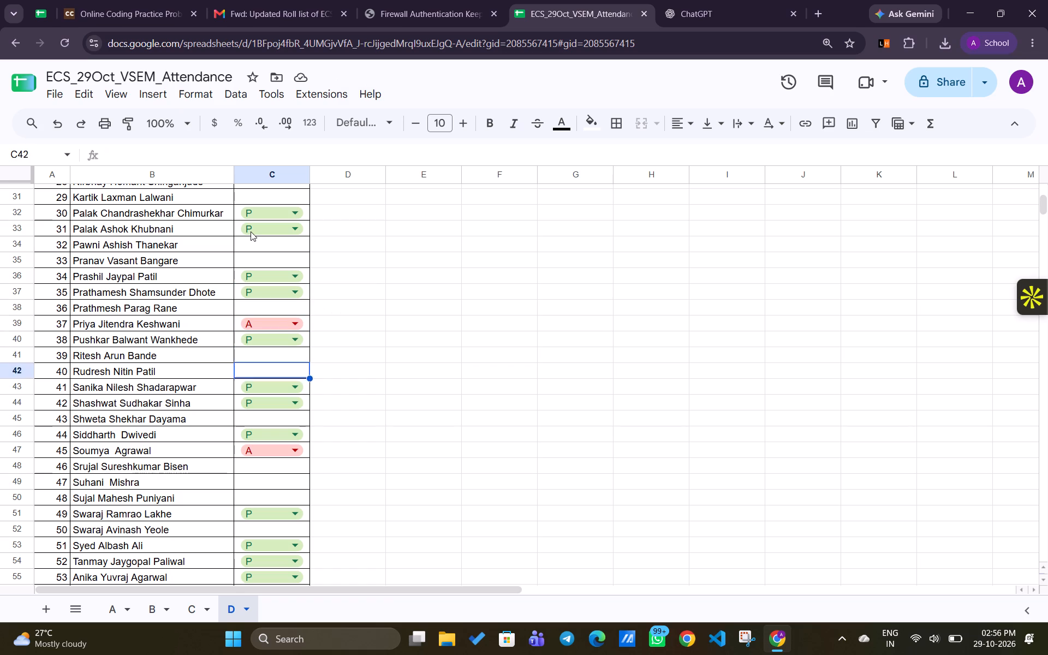
key("Down")
key("Down")
key("Right")
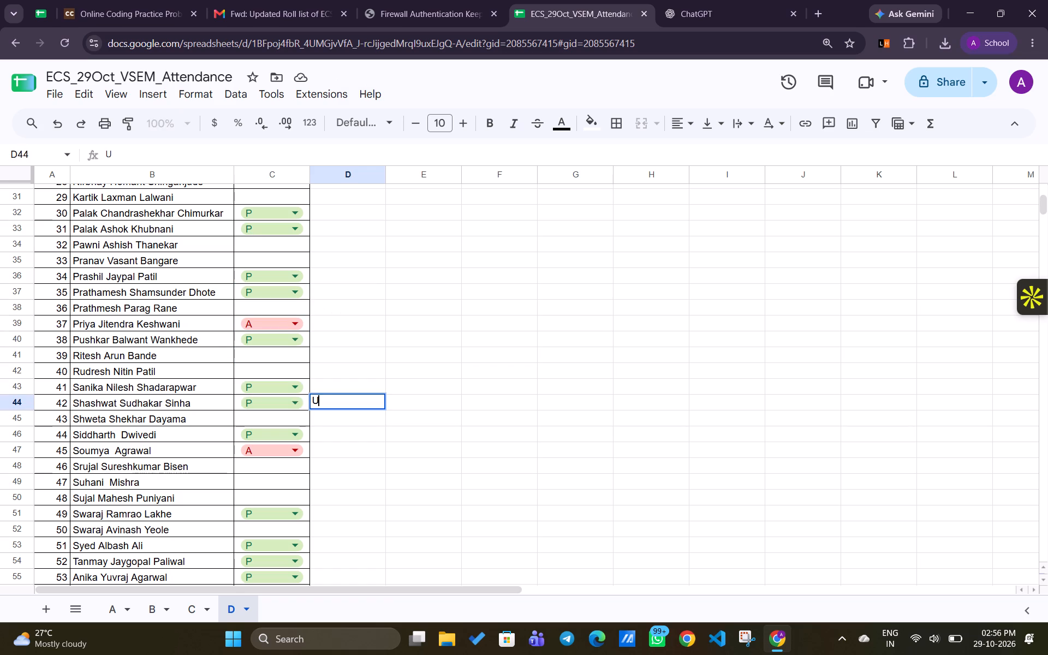
key("n")
key("BackSpace")
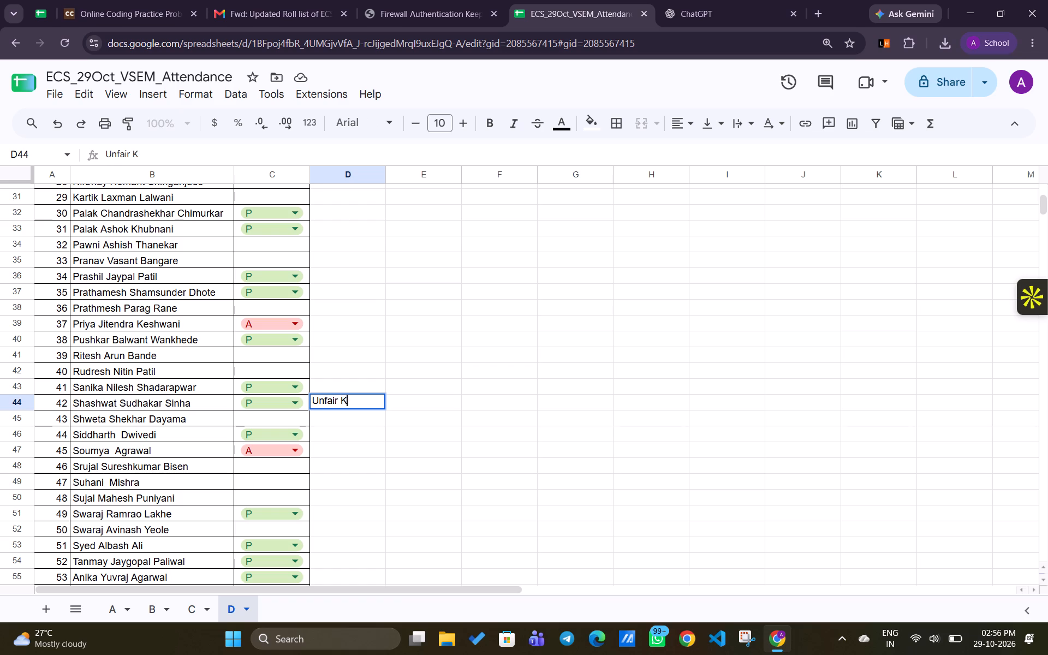
key("BackSpace")
type("eans")
key("Return")
left_click(345, 397)
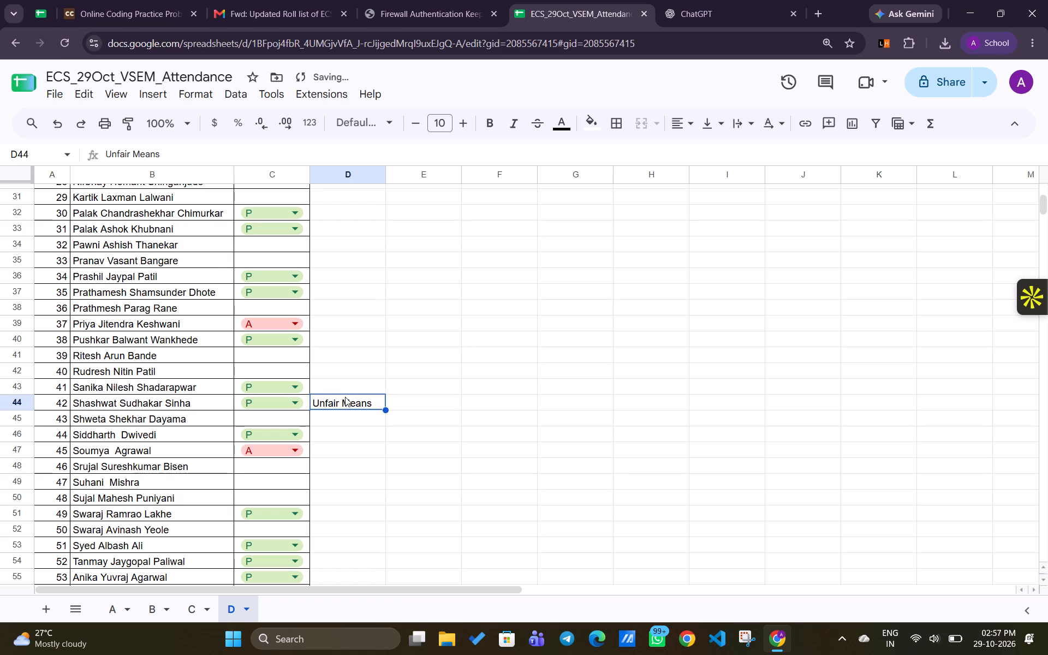
left_click(568, 130)
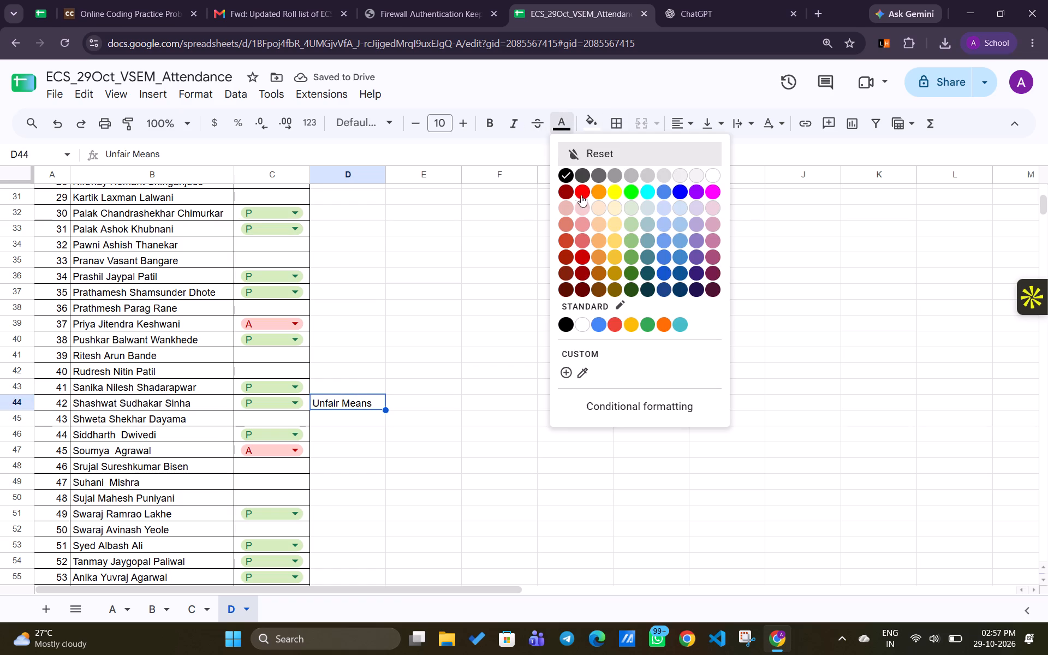
left_click(581, 192)
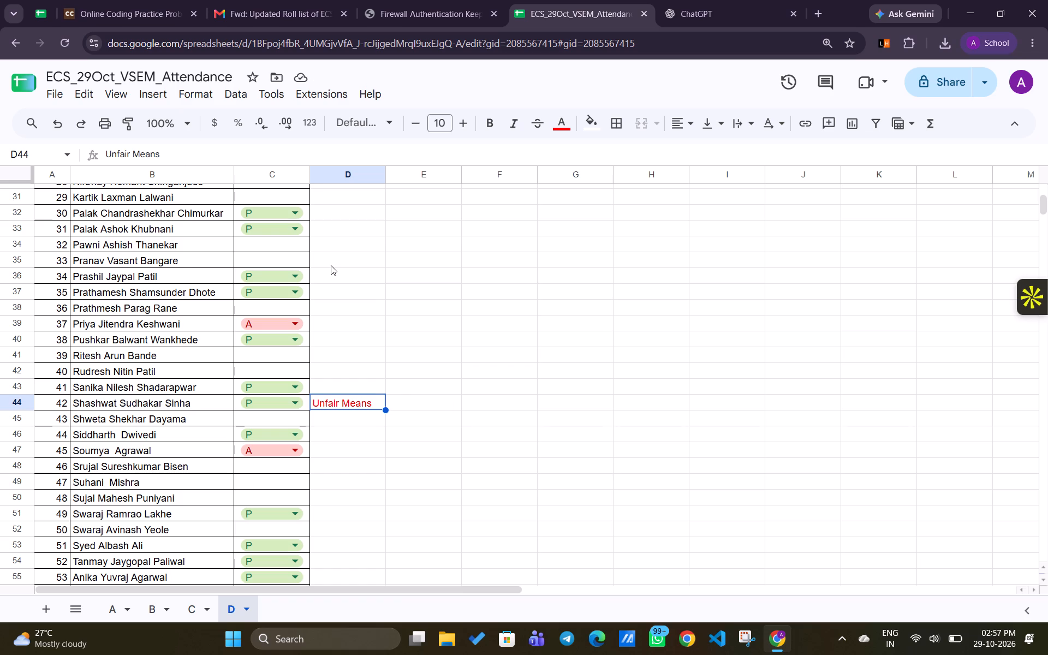
Paste the P attendance mark for serial numbers 32 and 55 on sheet D.
scroll(331, 265, "up", 1)
left_click(272, 270)
key("ctrl+v")
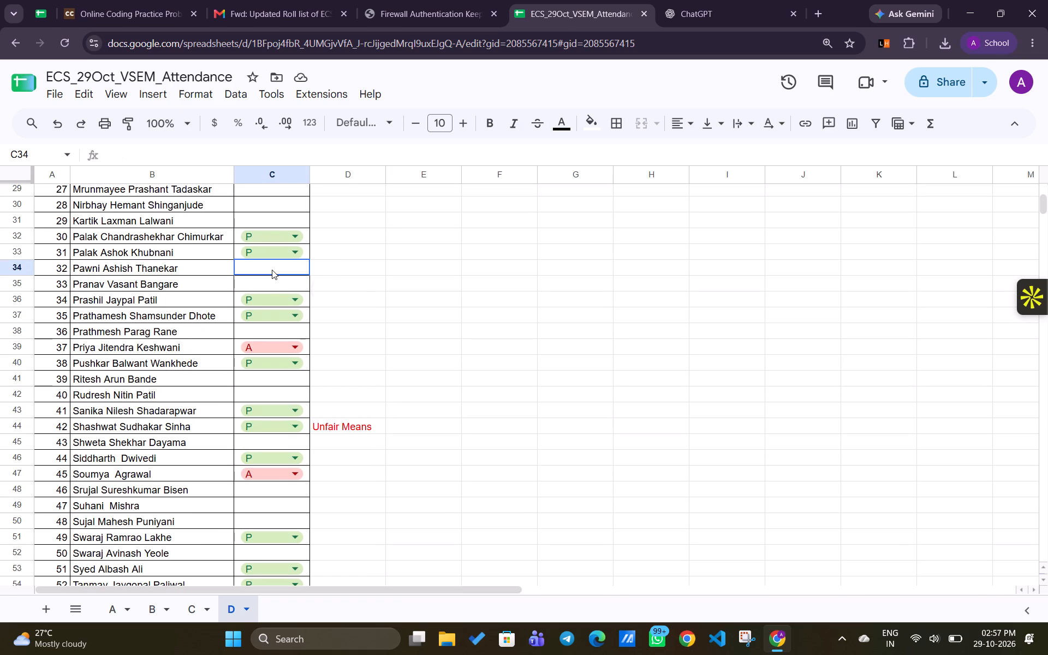
key("Down")
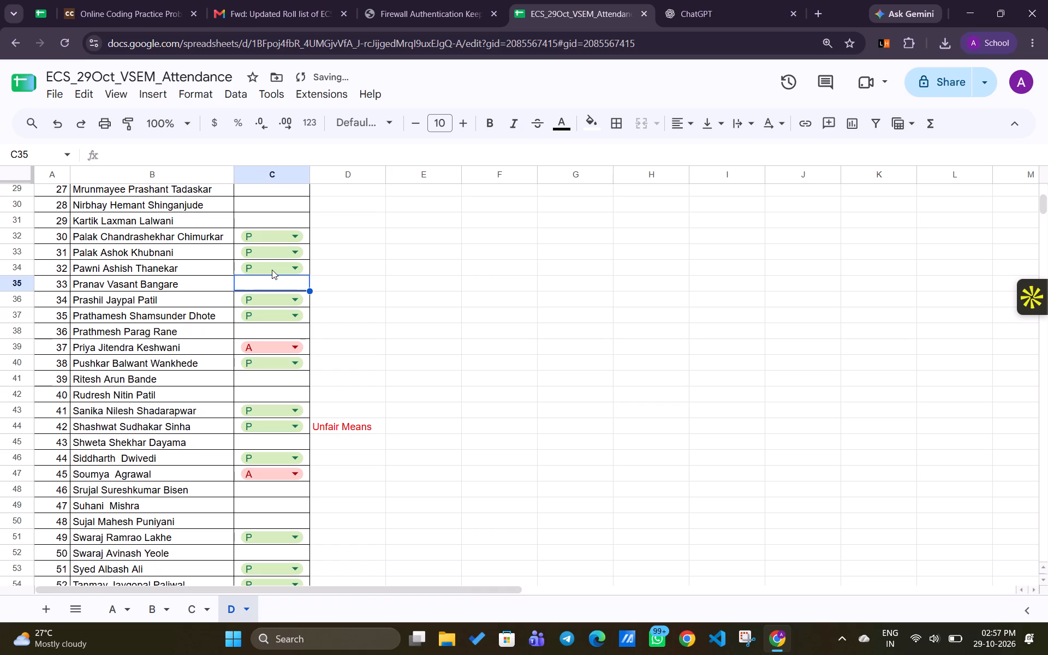
scroll(272, 270, "right", 1)
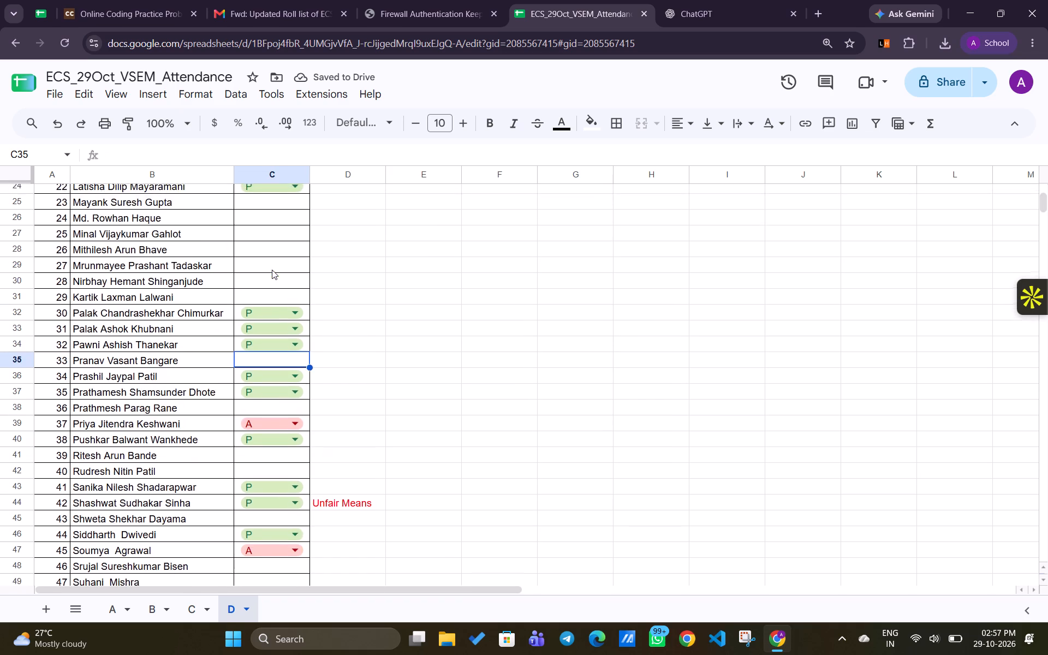
scroll(272, 270, "right", 1)
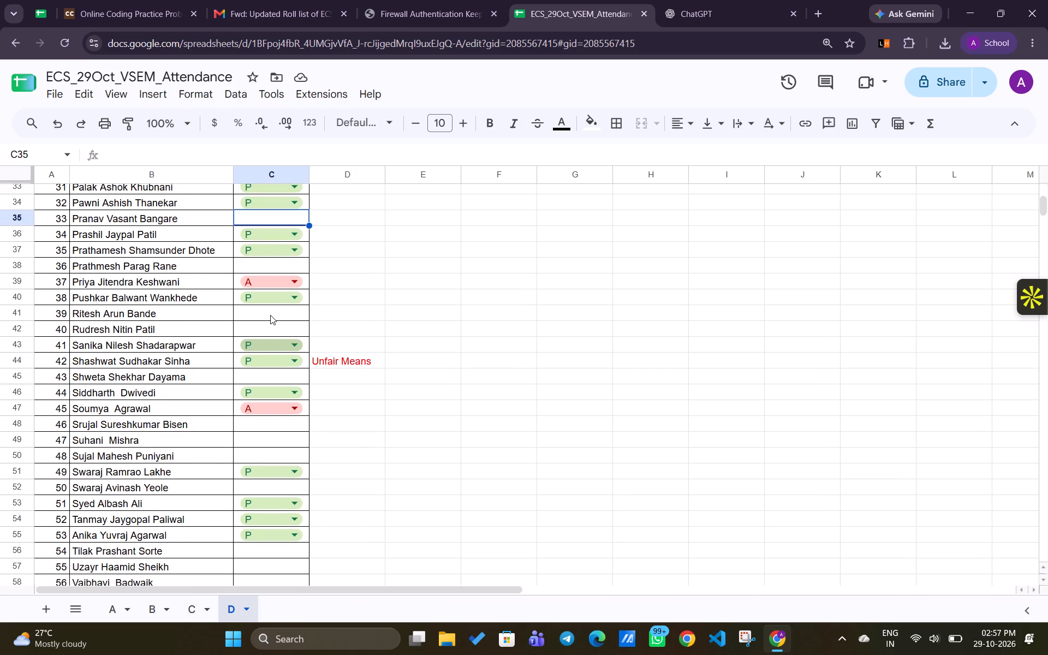
scroll(270, 315, "down", 4)
scroll(270, 315, "up", 2)
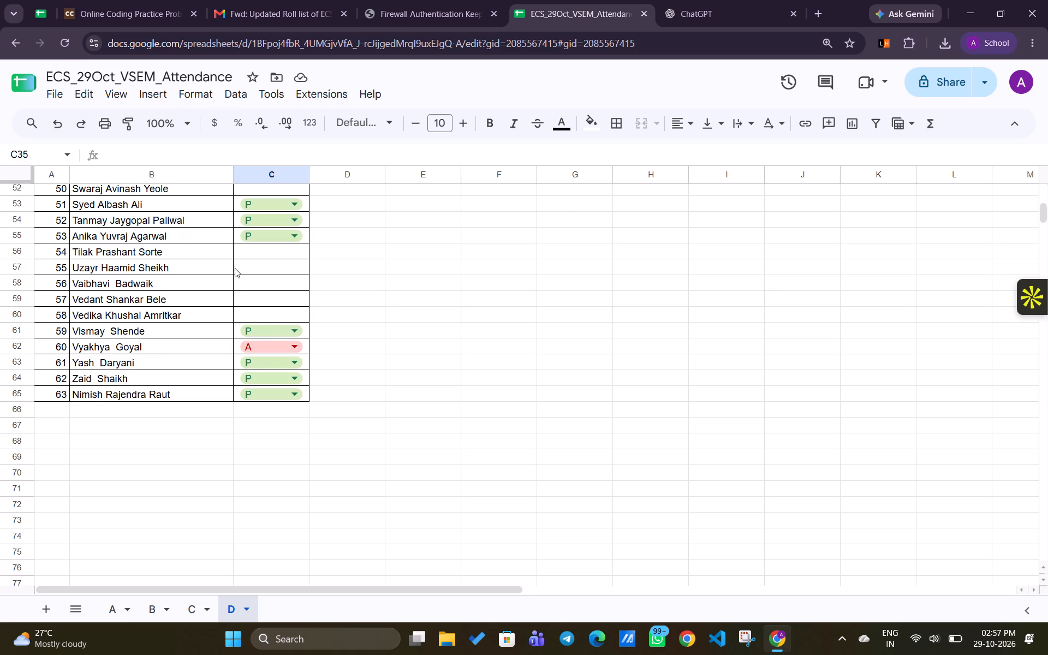
left_click(257, 270)
key("ctrl+v")
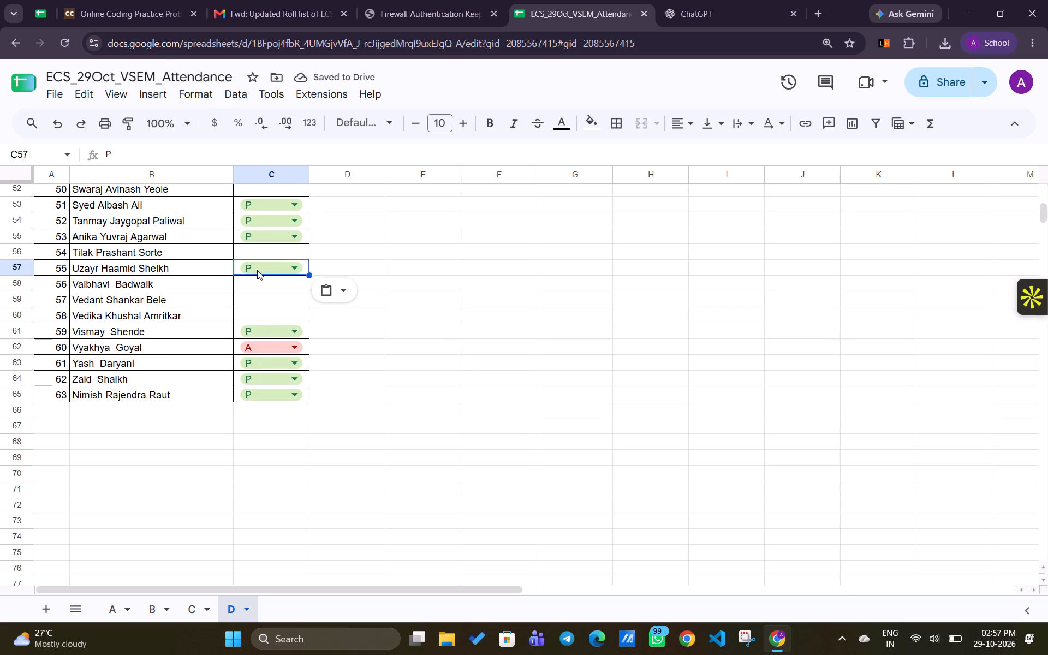
Paste the P attendance mark for serial number 29 on sheet D.
scroll(257, 270, "up", 5)
scroll(263, 400, "up", 3)
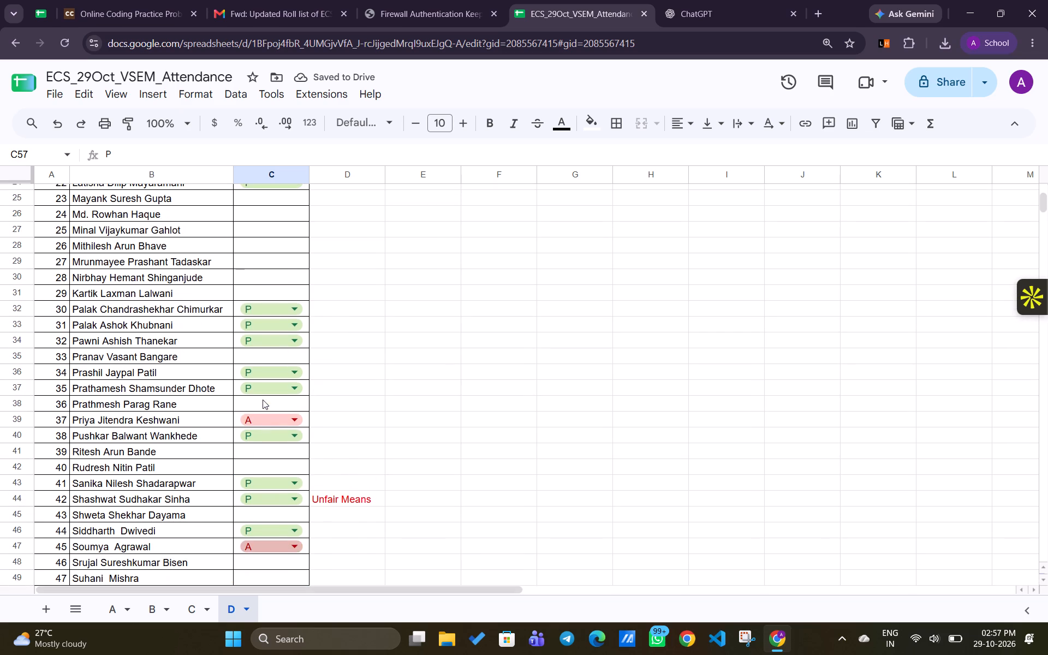
scroll(265, 217, "up", 1)
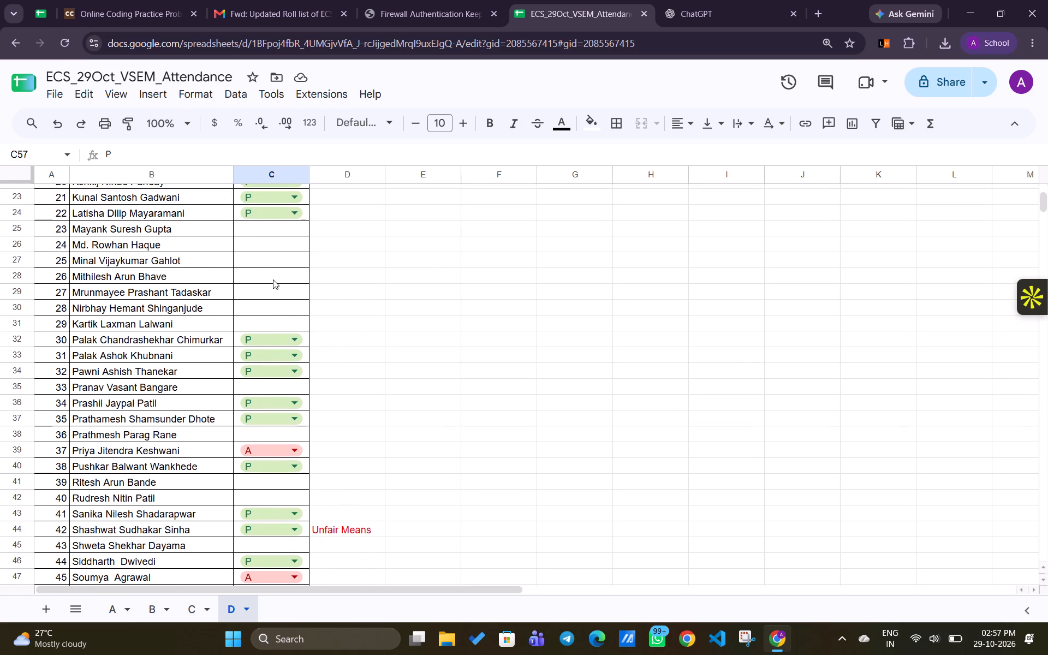
left_click(260, 325)
key("ctrl+v")
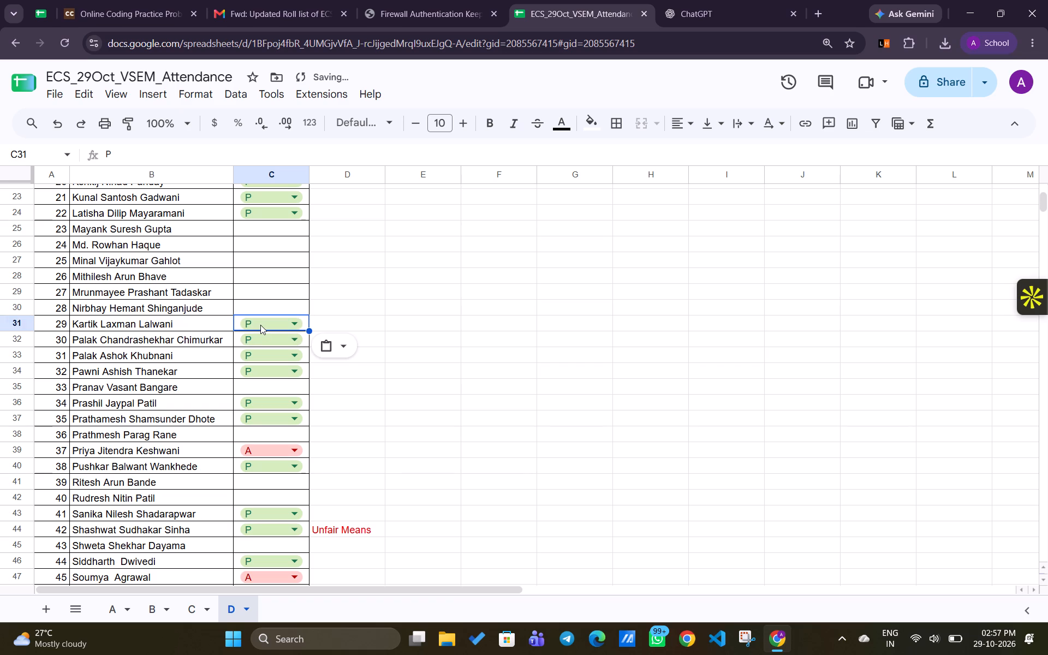
left_click(263, 310)
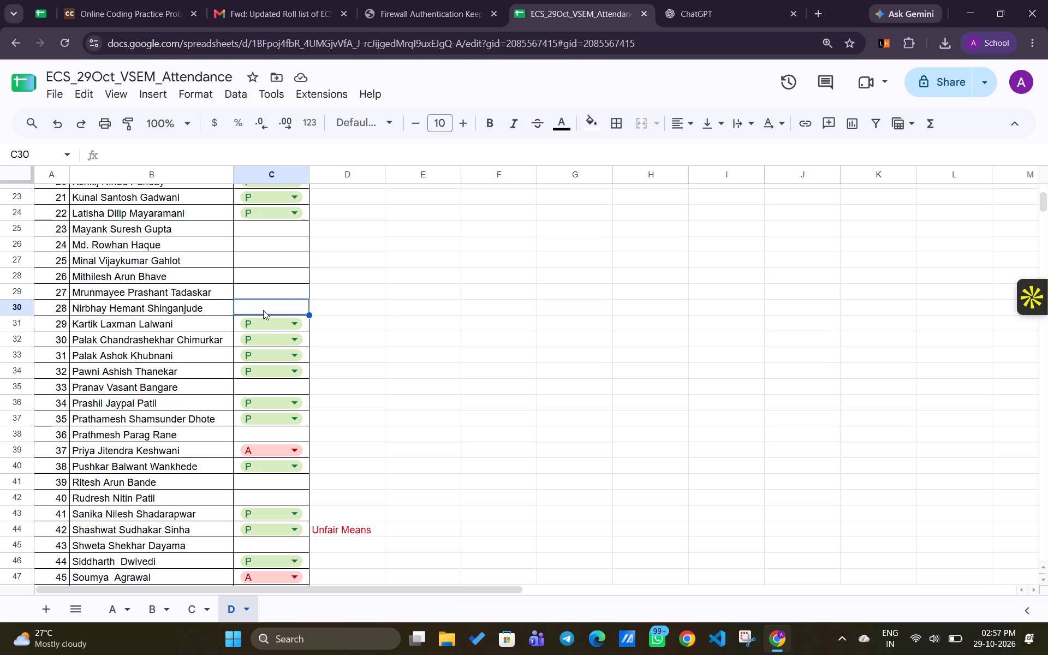
Paste the P attendance mark for serial number 39 on sheet D.
scroll(263, 310, "down", 1)
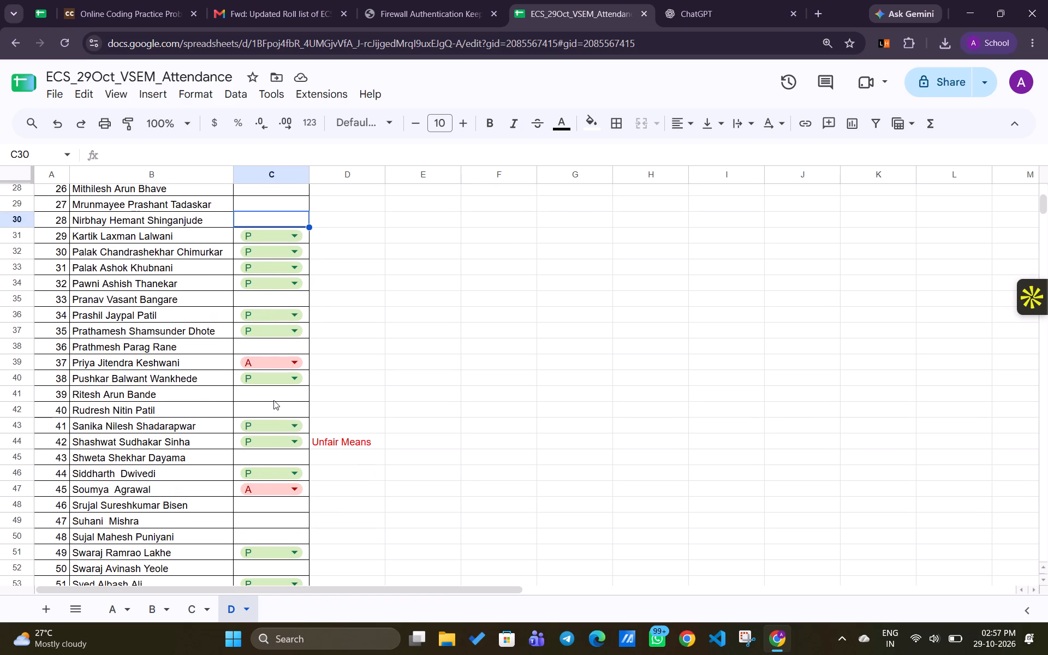
scroll(273, 400, "down", 1)
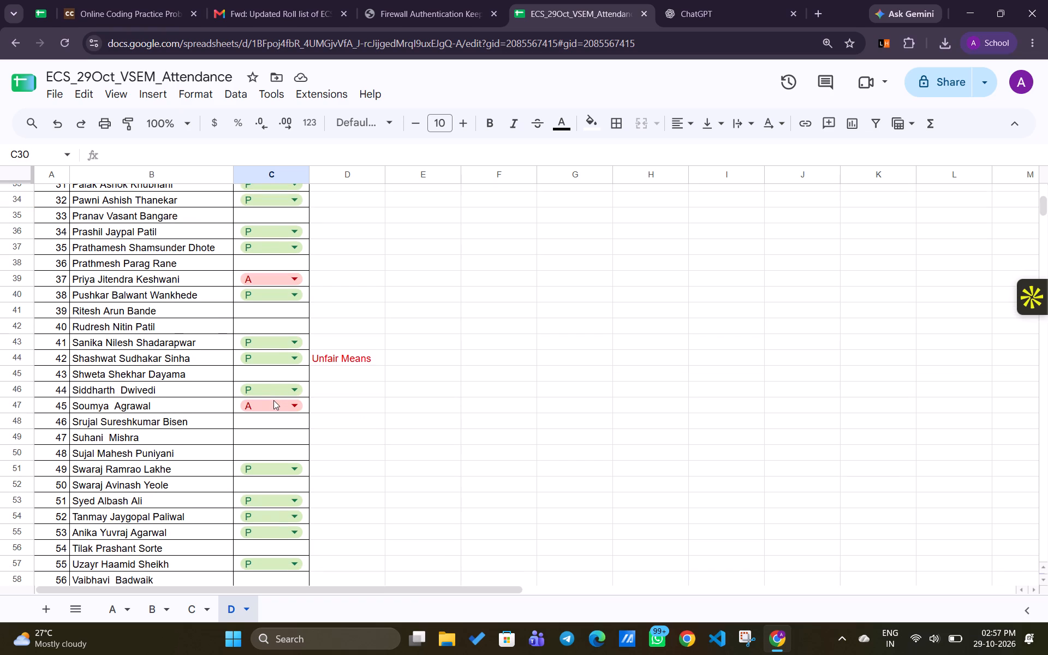
scroll(273, 400, "down", 2)
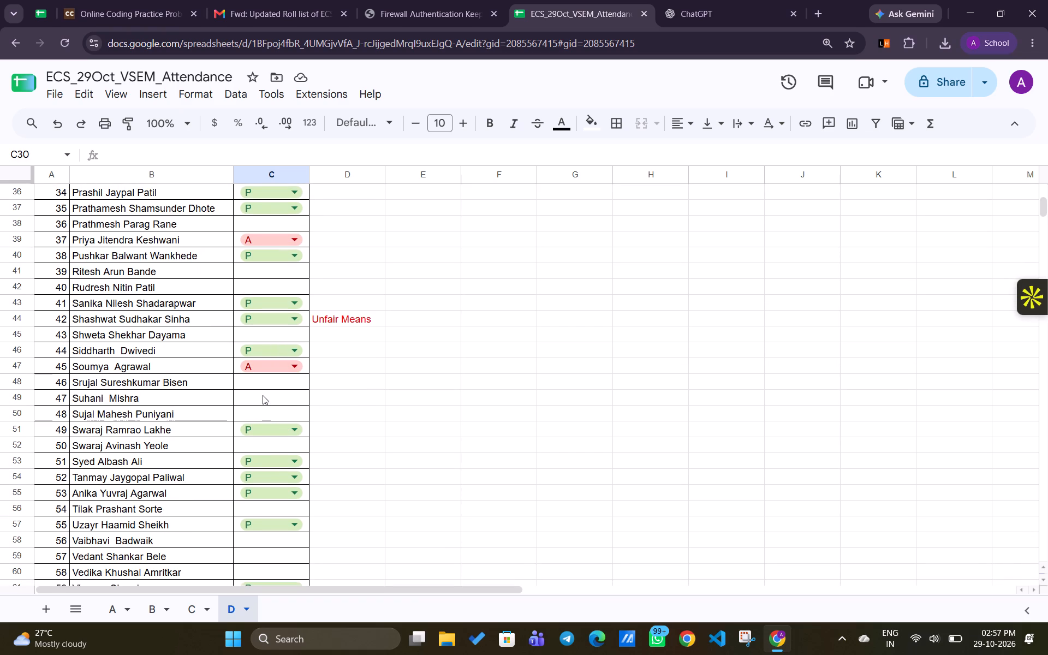
scroll(263, 395, "up", 1)
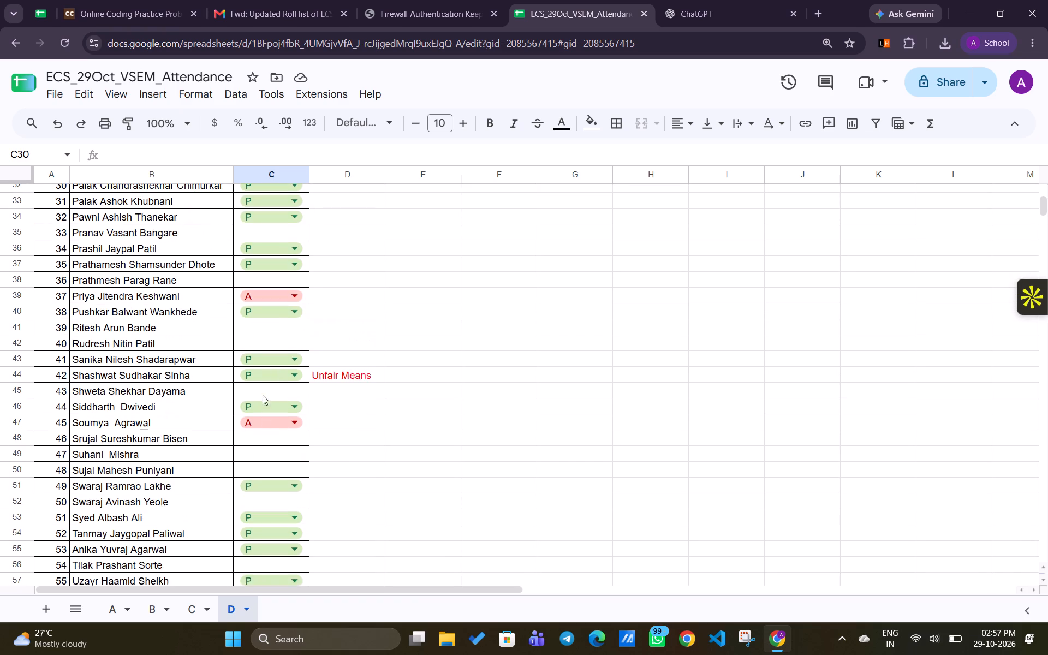
scroll(263, 395, "up", 1)
left_click(251, 343)
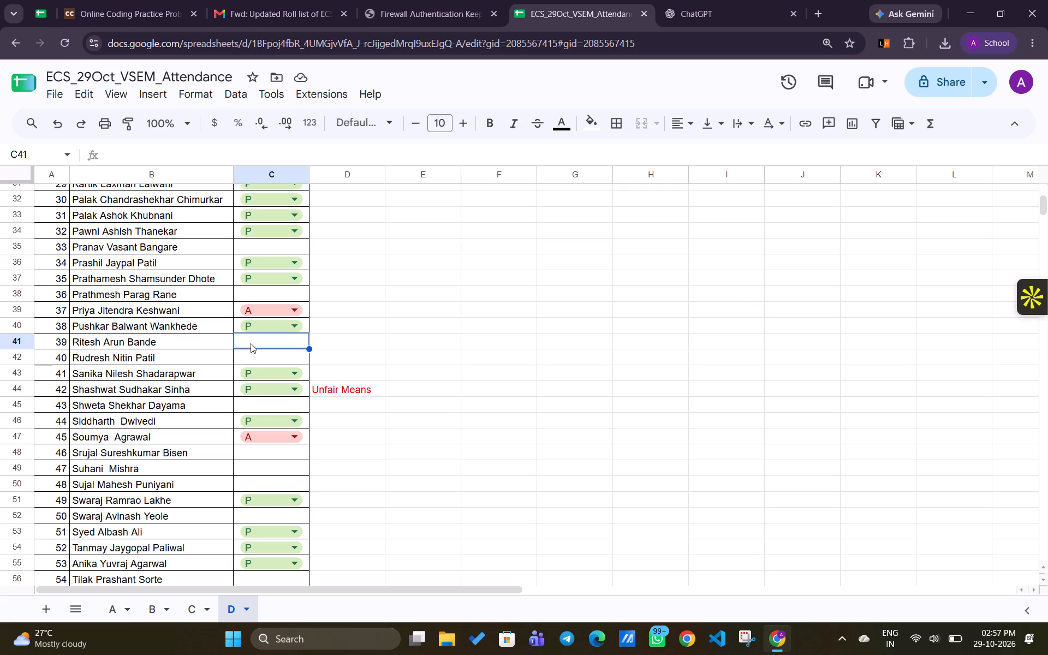
key("ctrl+v")
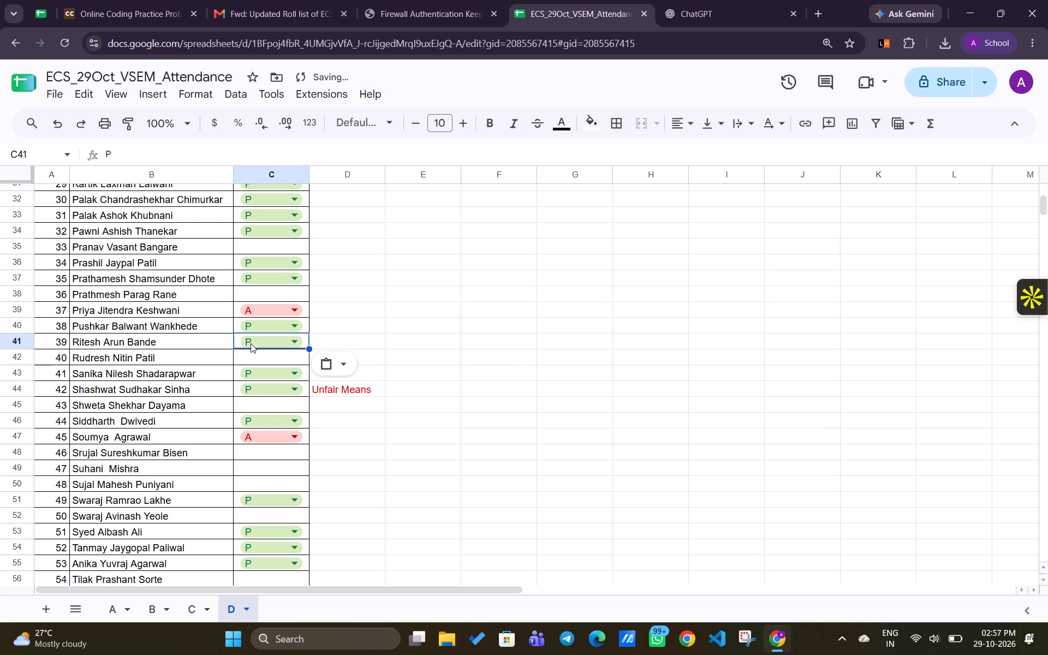
left_click(523, 362)
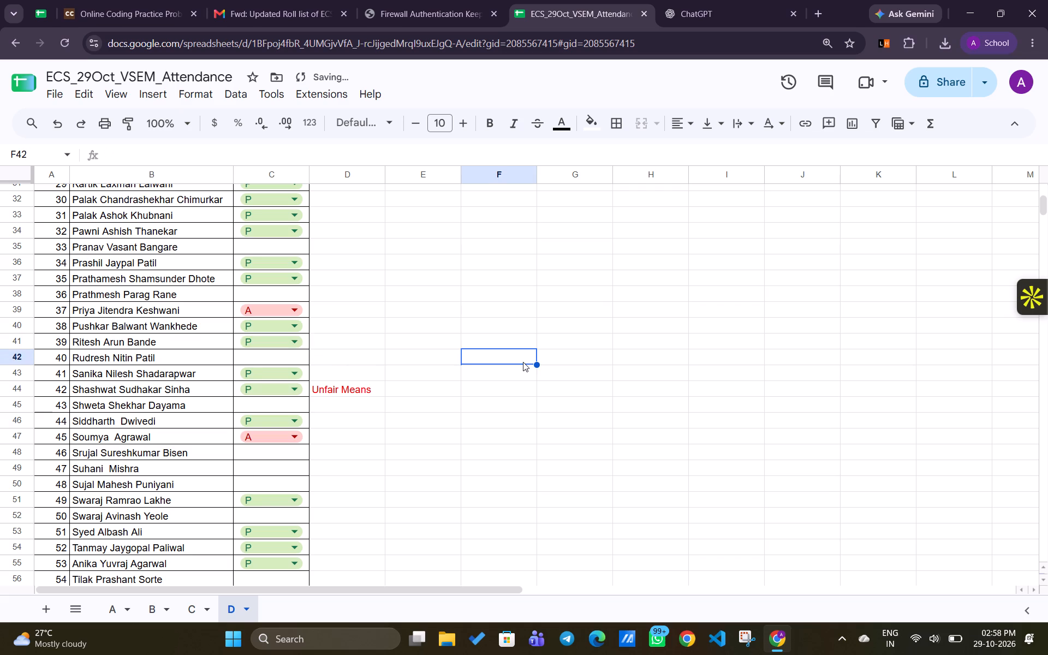
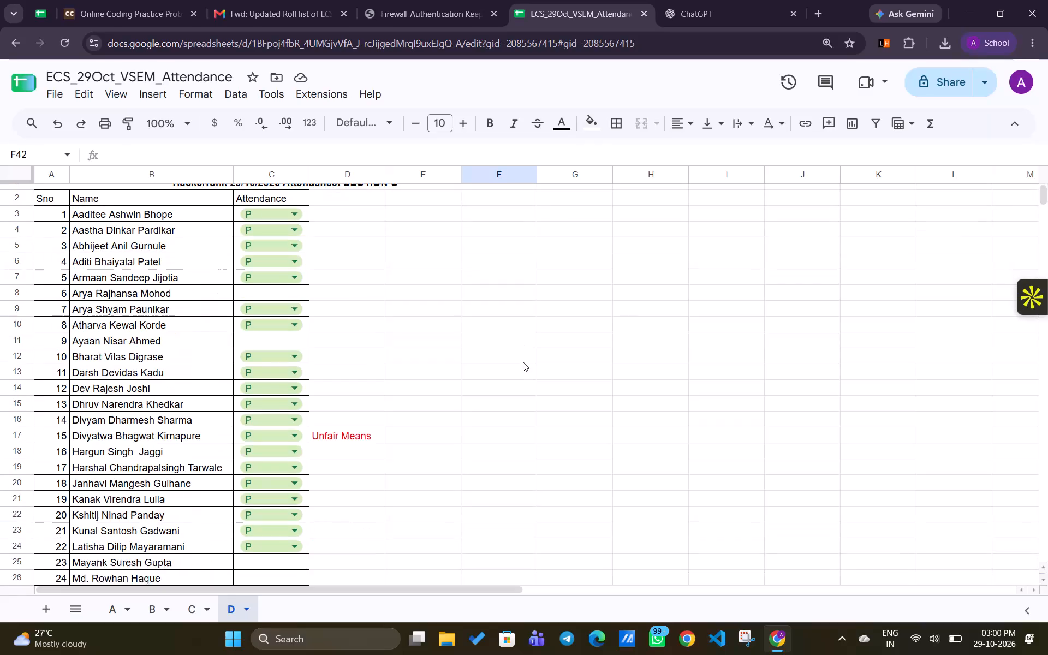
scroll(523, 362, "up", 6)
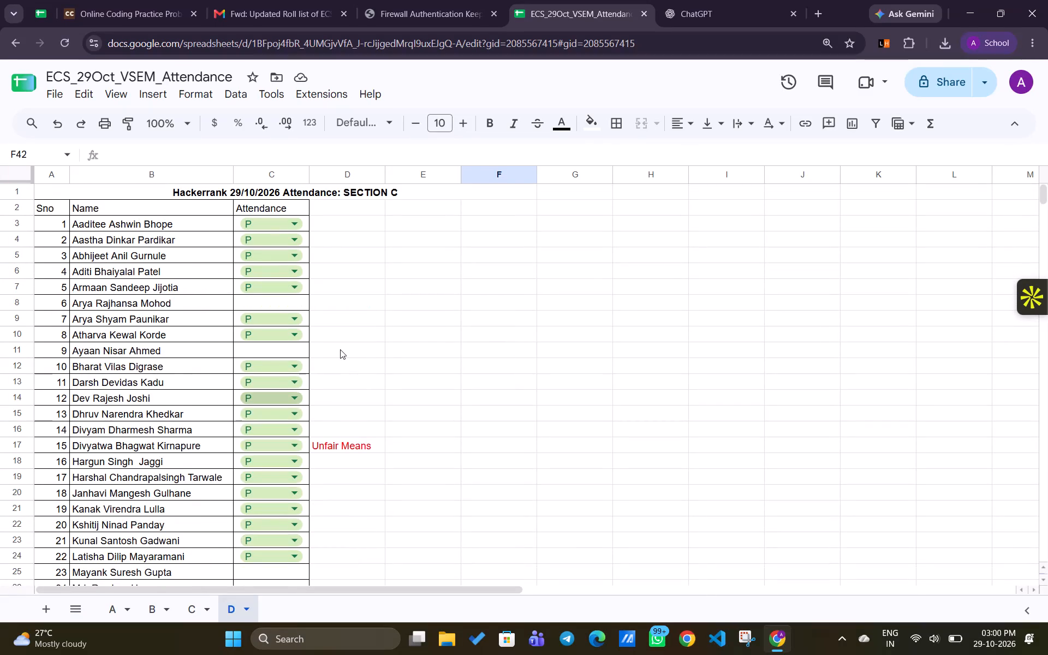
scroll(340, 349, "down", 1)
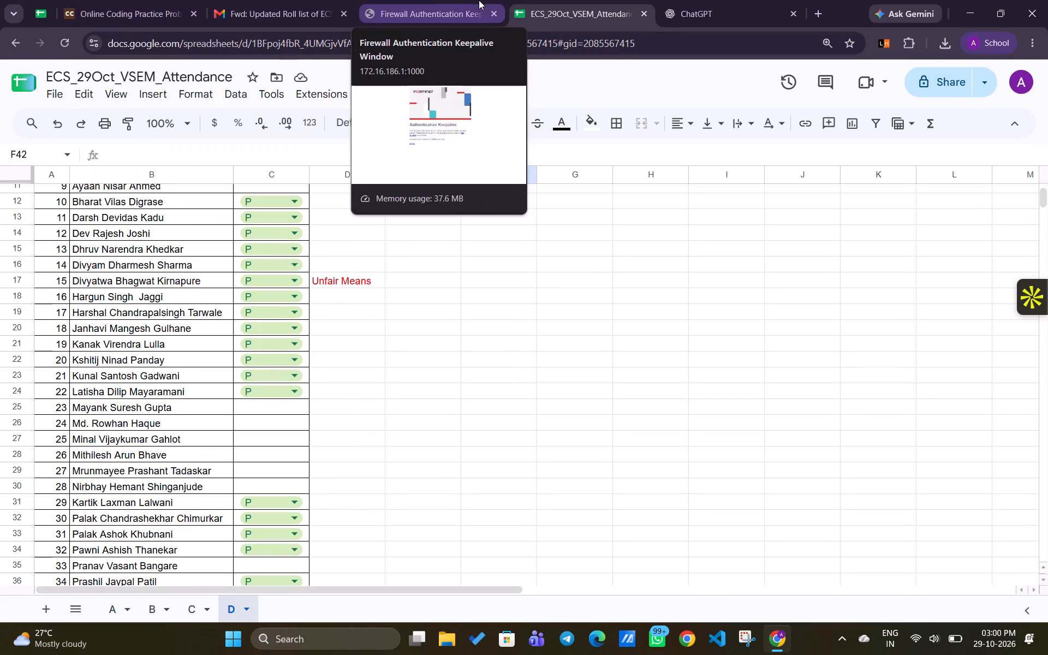
In the Gmail roll-list message, open the V_A.xls attachment and copy all section A student names from column D.
left_click(243, 0)
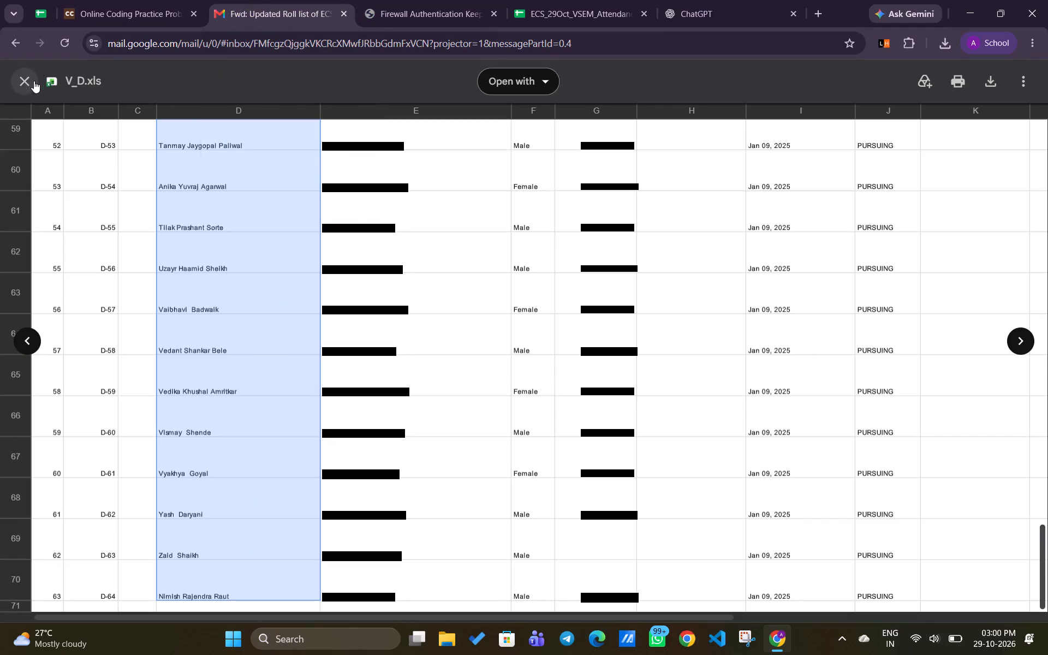
left_click(34, 81)
left_click(344, 372)
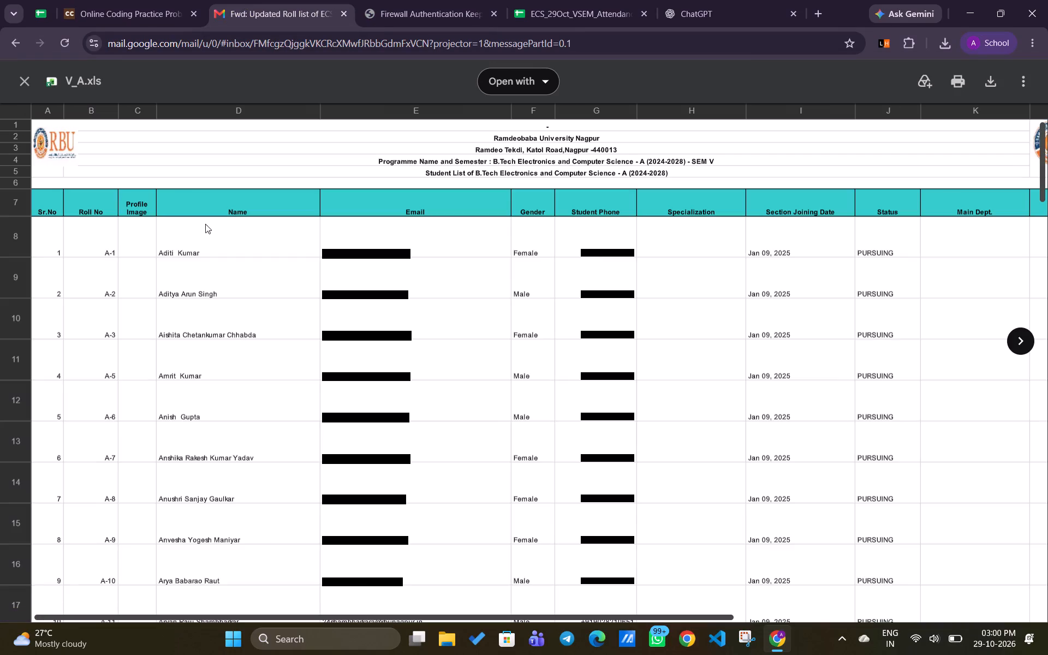
left_click_drag(205, 235, 243, 654)
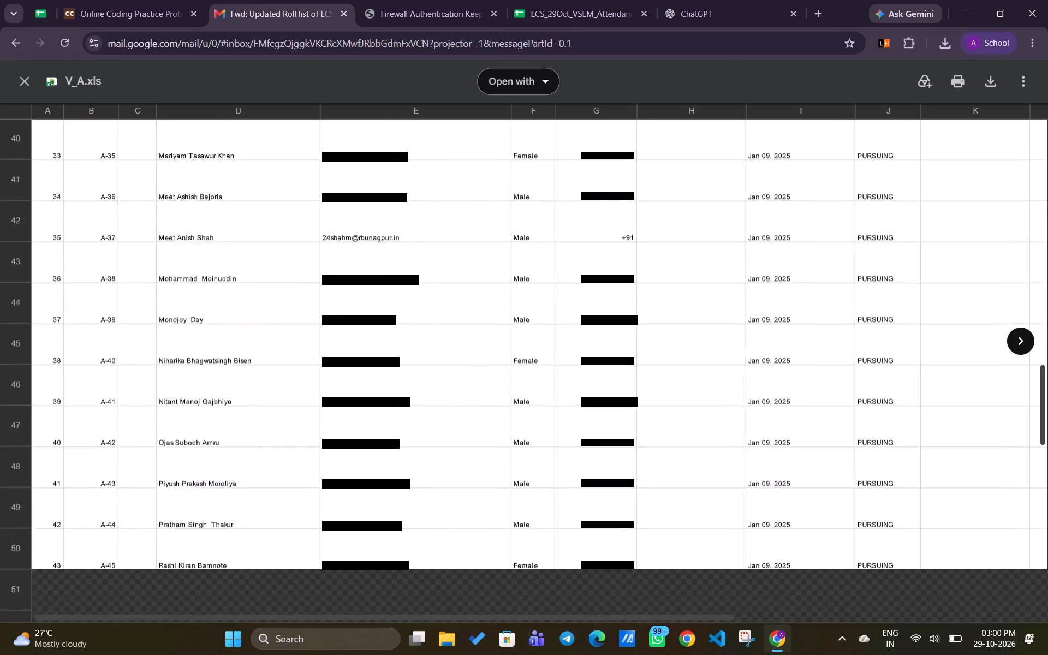
left_click_drag(243, 654, 222, 652)
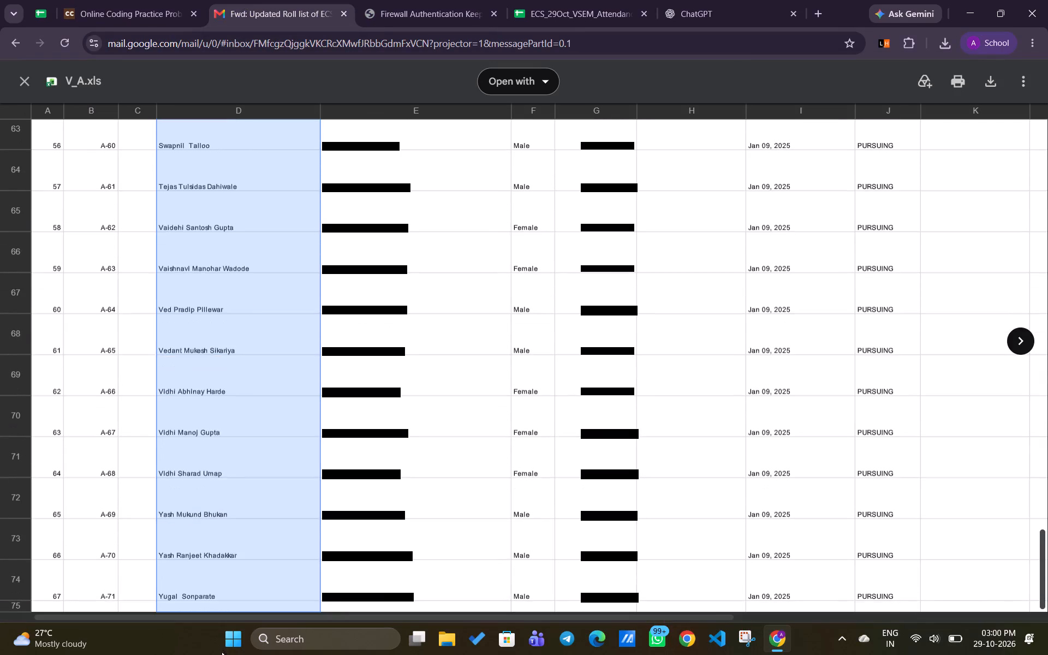
left_click_drag(222, 652, 217, 597)
left_click_drag(217, 597, 211, 591)
key("ctrl+c")
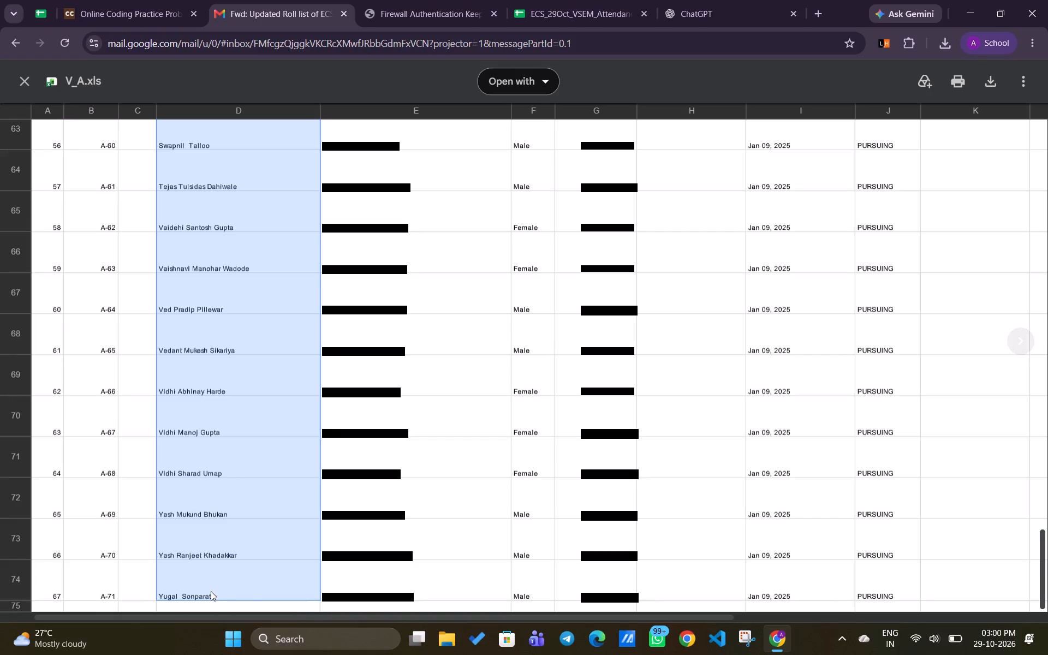
Return to the ECS_29Oct_VSEM_Attendance spreadsheet and open sheet A for the copied section A names.
left_click(628, 0)
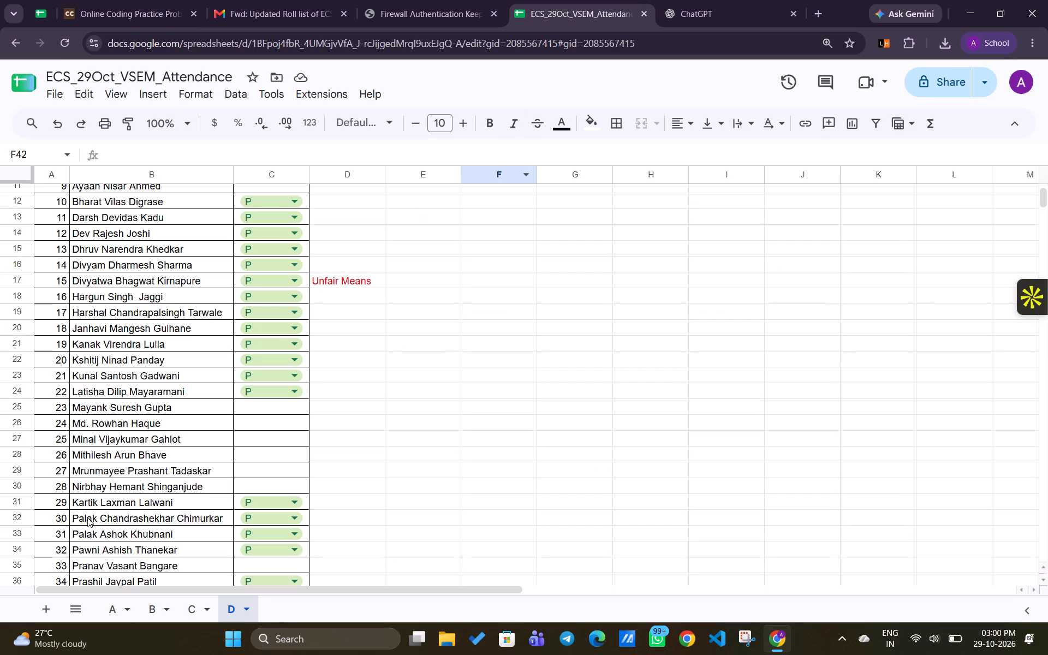
left_click(122, 605)
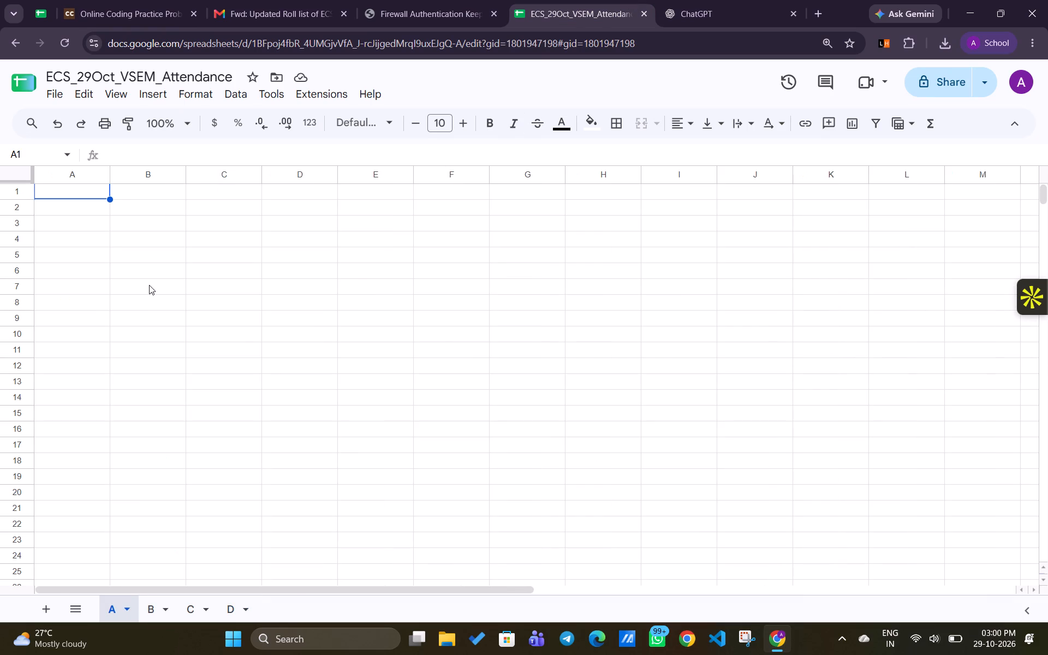
Paste the copied student name list into sheet A starting at cell B3, and widen column B to fit the full names.
left_click(119, 221)
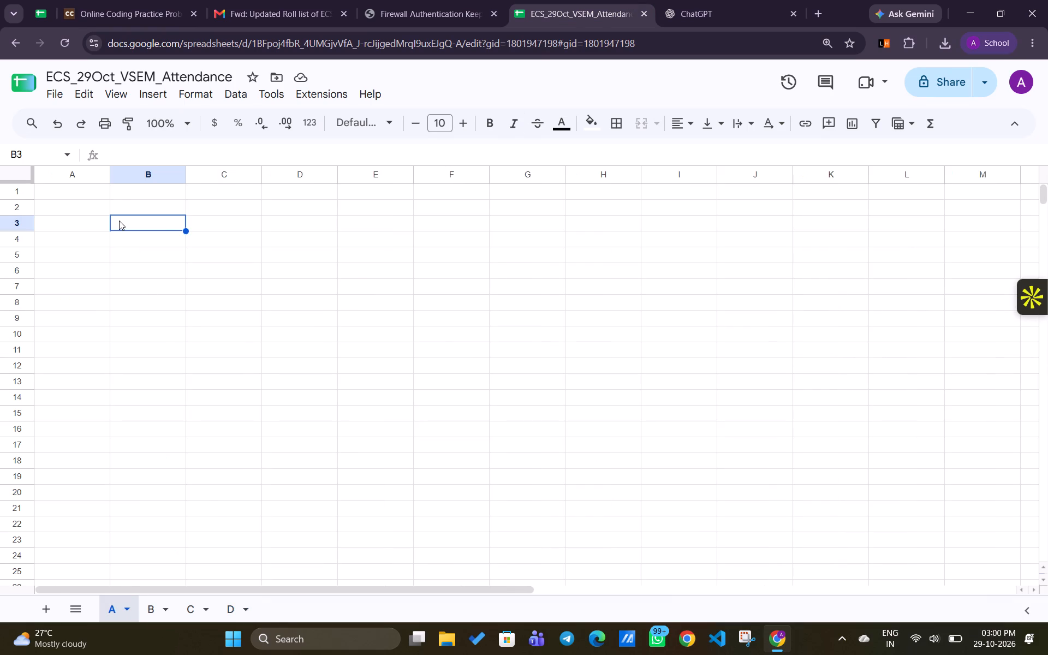
key("ctrl+v")
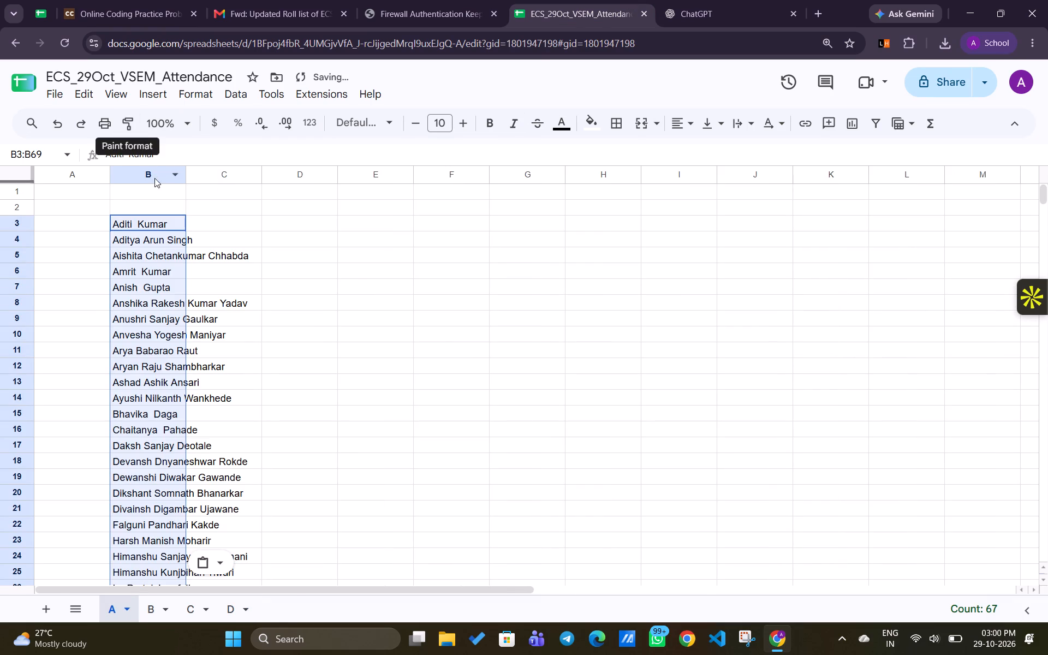
left_click(151, 173)
left_click_drag(184, 174, 252, 174)
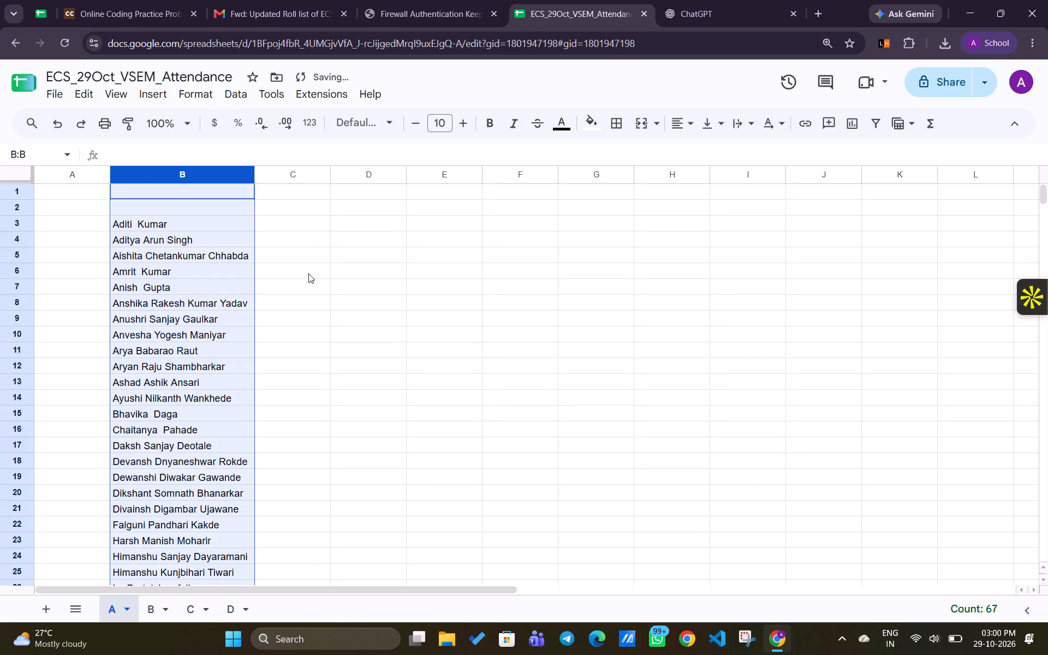
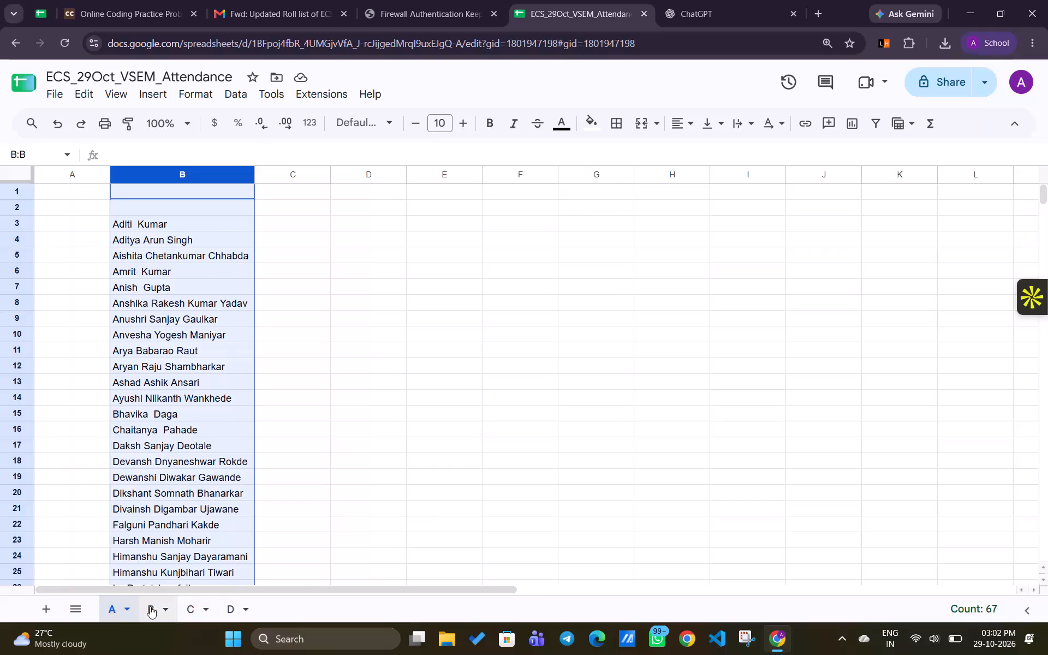
Copy the Sno, Name and ATTENDANCE header row from sheet B into row 2 of sheet A.
left_click_drag(44, 224, 230, 215)
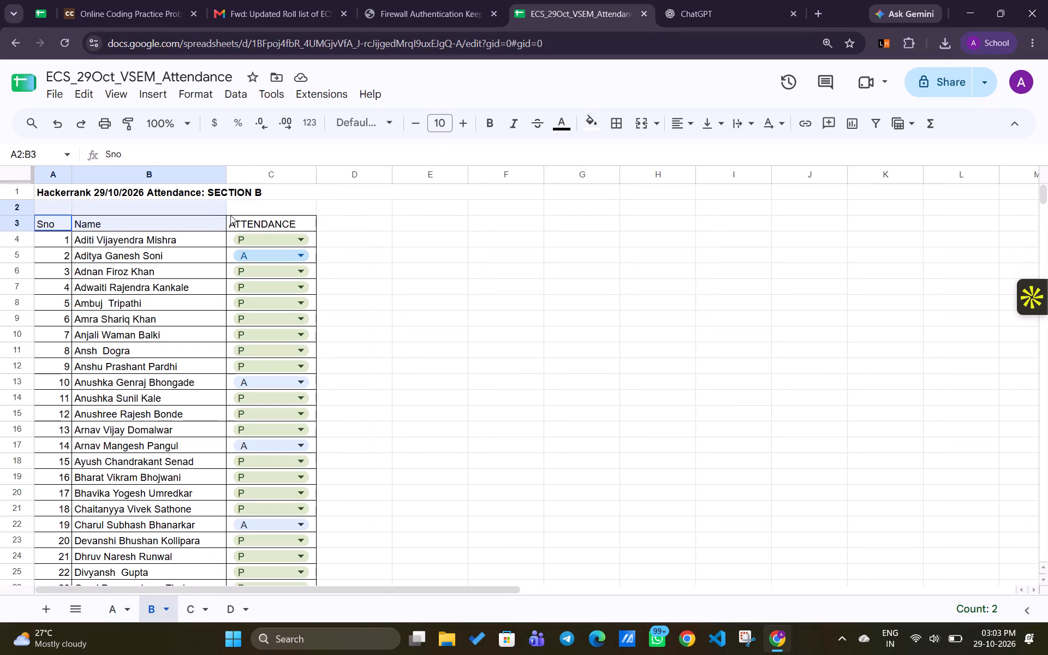
left_click_drag(230, 215, 247, 222)
key("ctrl+c")
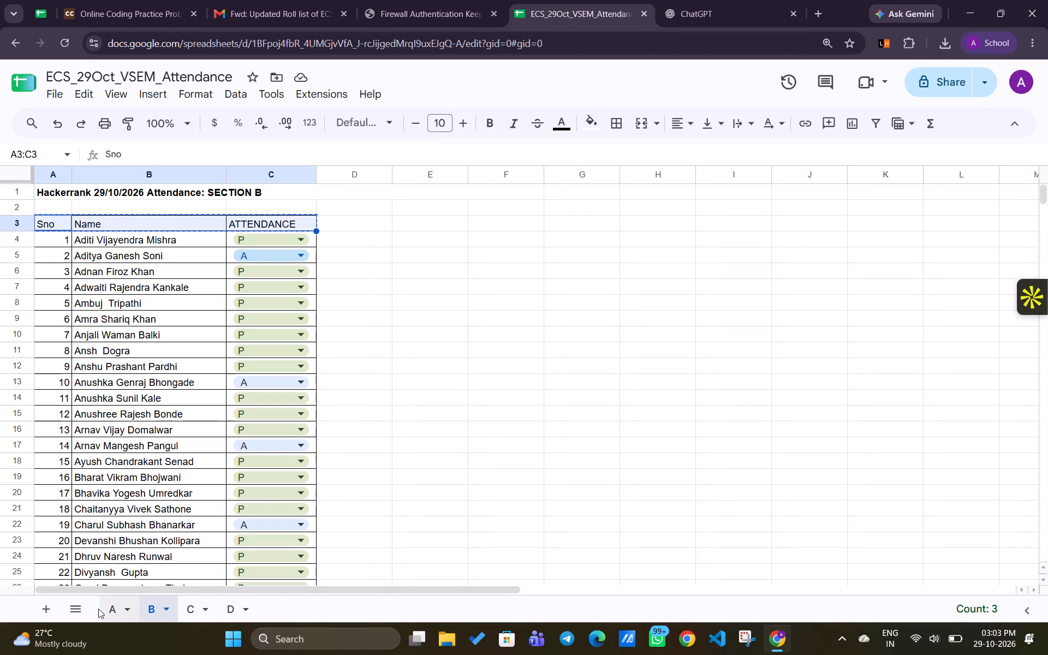
left_click(112, 608)
left_click(57, 212)
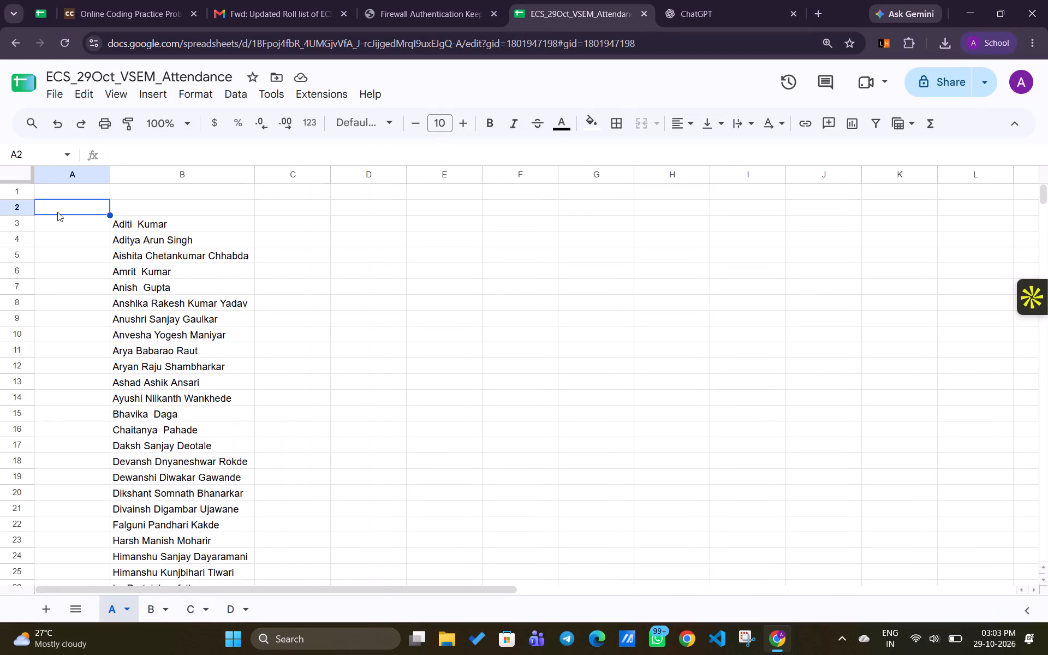
key("ctrl+v")
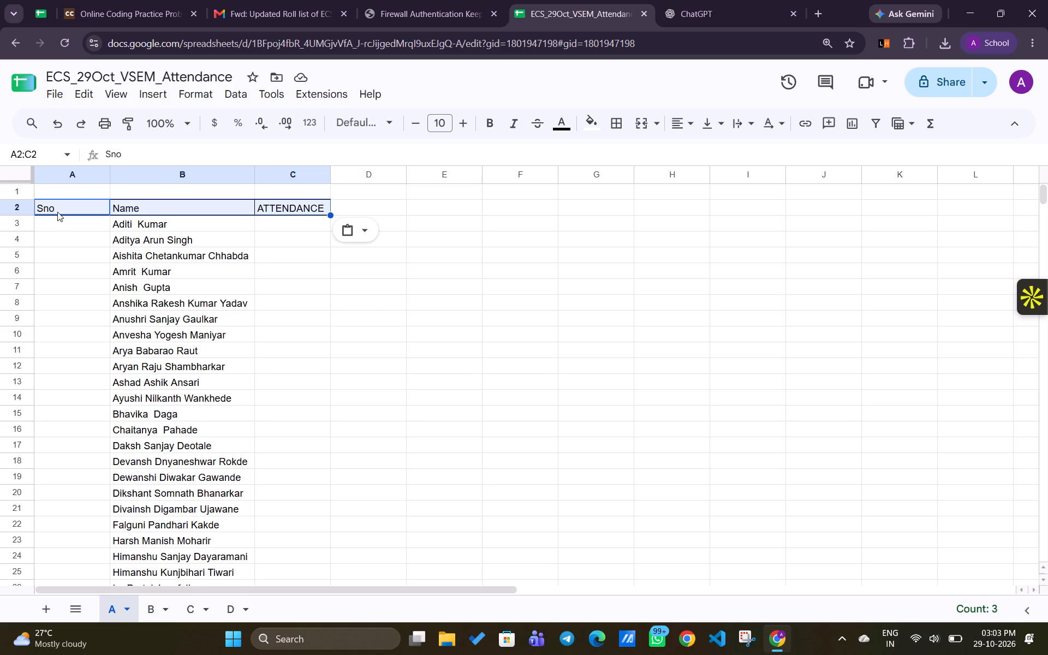
left_click(94, 268)
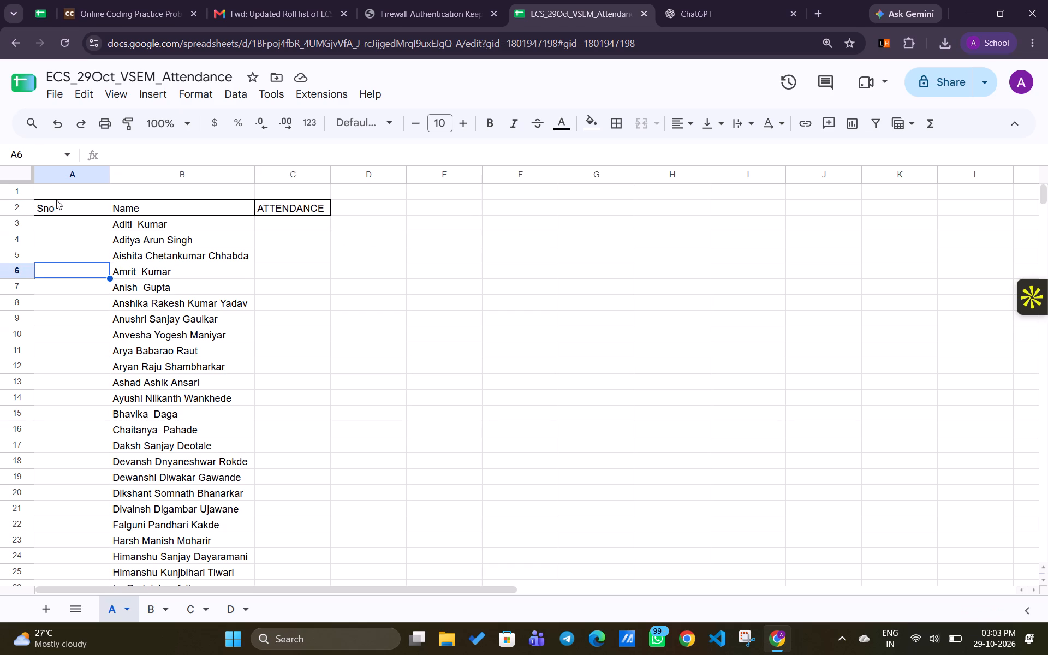
Apply all borders to the attendance table in sheet A, covering A2:C69.
left_click_drag(59, 210, 303, 602)
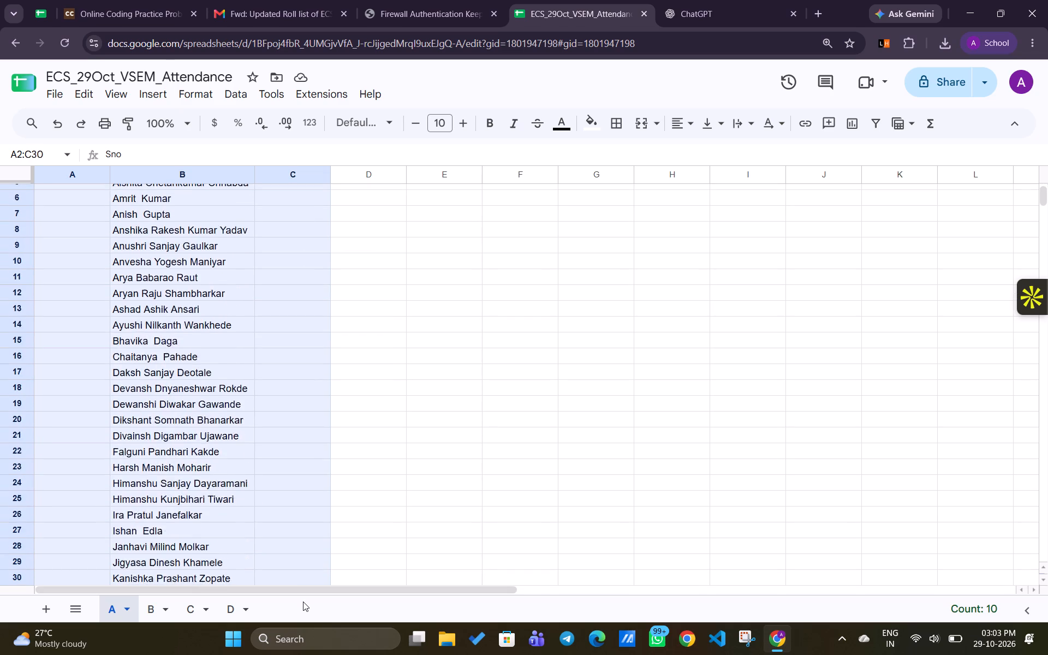
left_click_drag(303, 602, 293, 606)
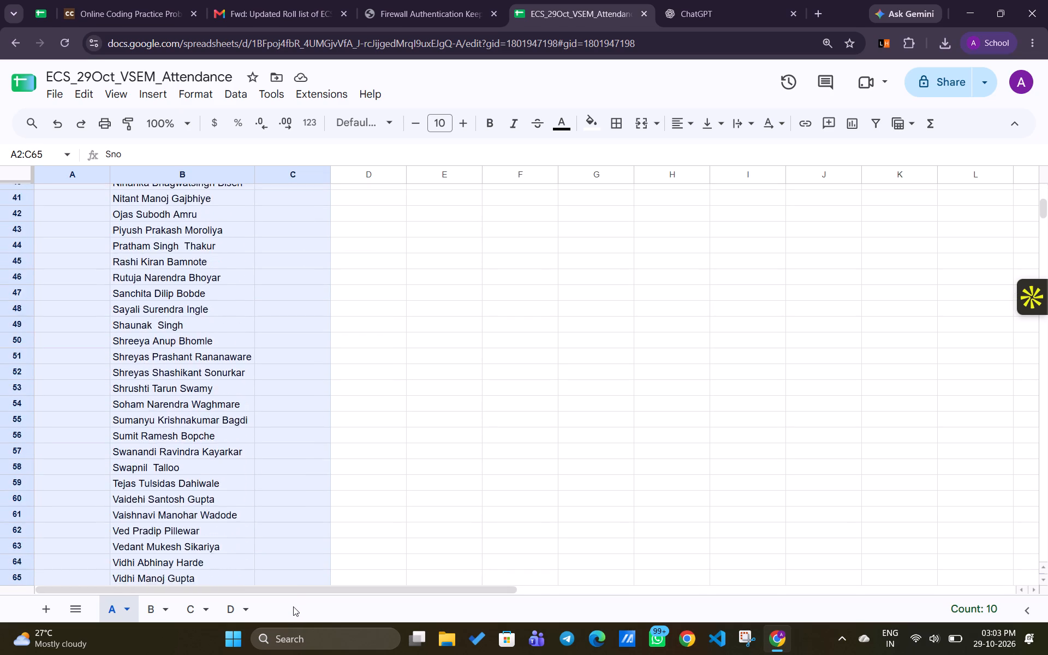
left_click_drag(293, 606, 267, 482)
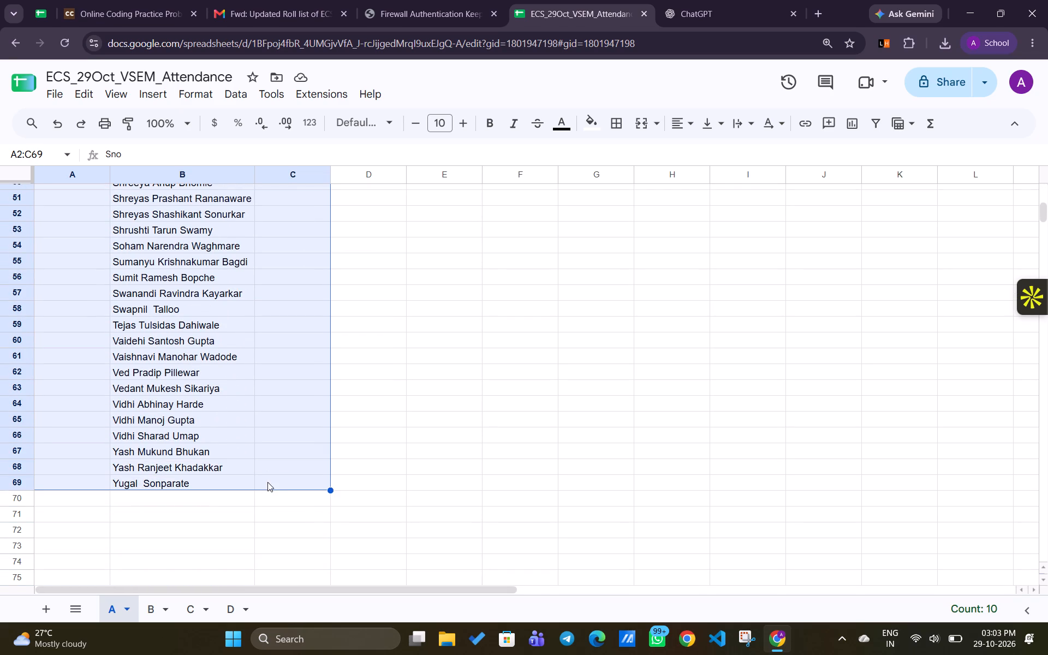
left_click(613, 120)
left_click(617, 139)
left_click(624, 160)
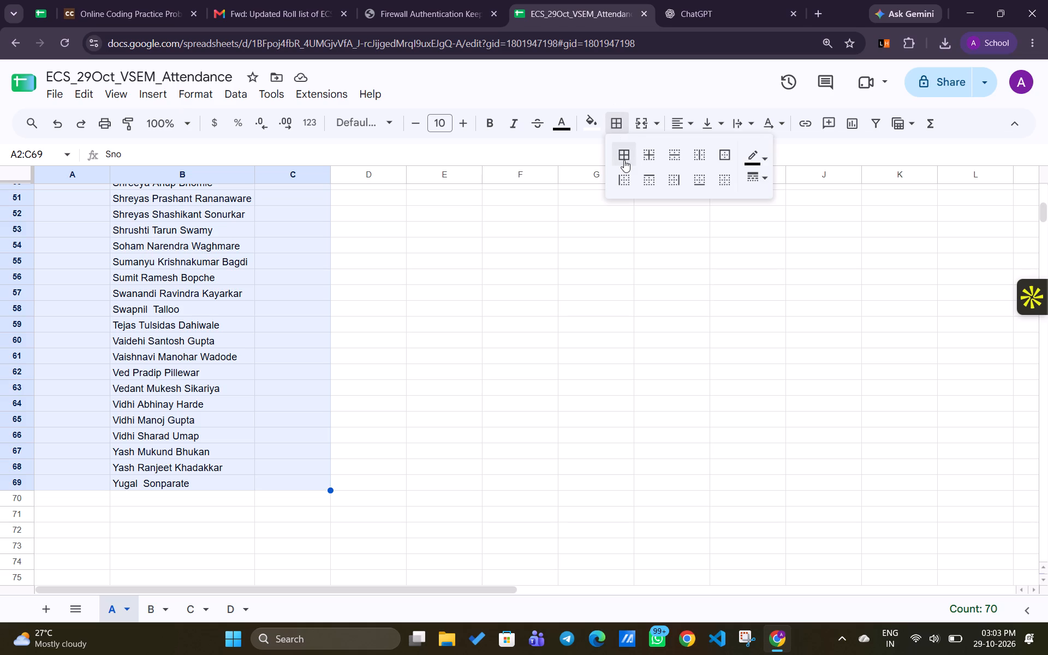
Enter the serial numbers 1 to 6 in cells A3 to A8 of sheet A.
scroll(505, 339, "up", 9)
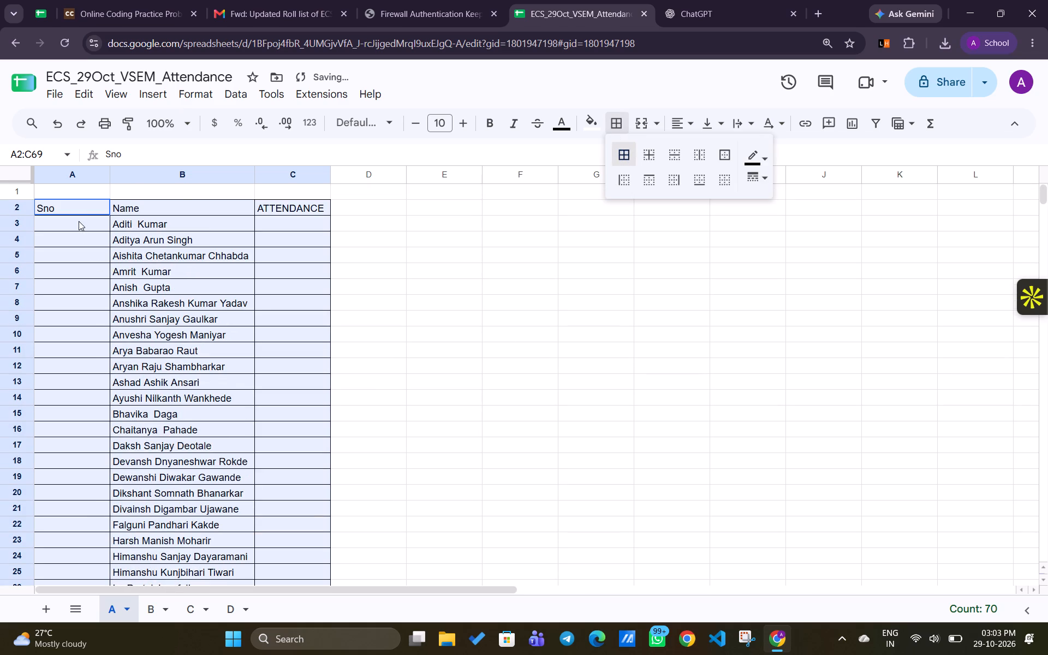
left_click(78, 223)
key("1")
key("Down")
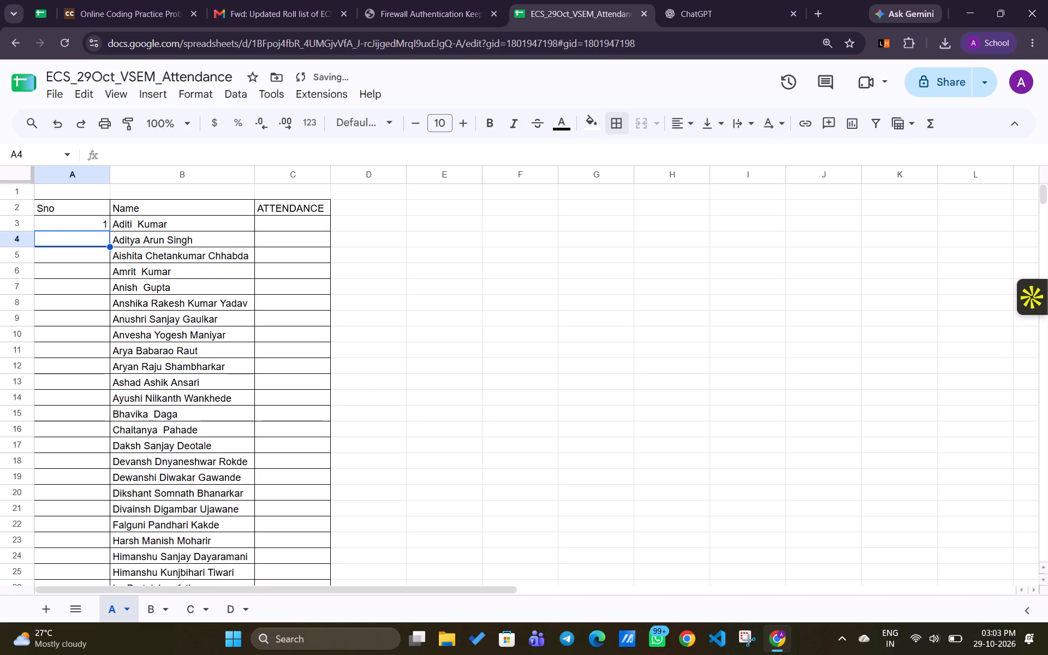
key("2")
key("Down")
key("3")
key("Down")
key("4")
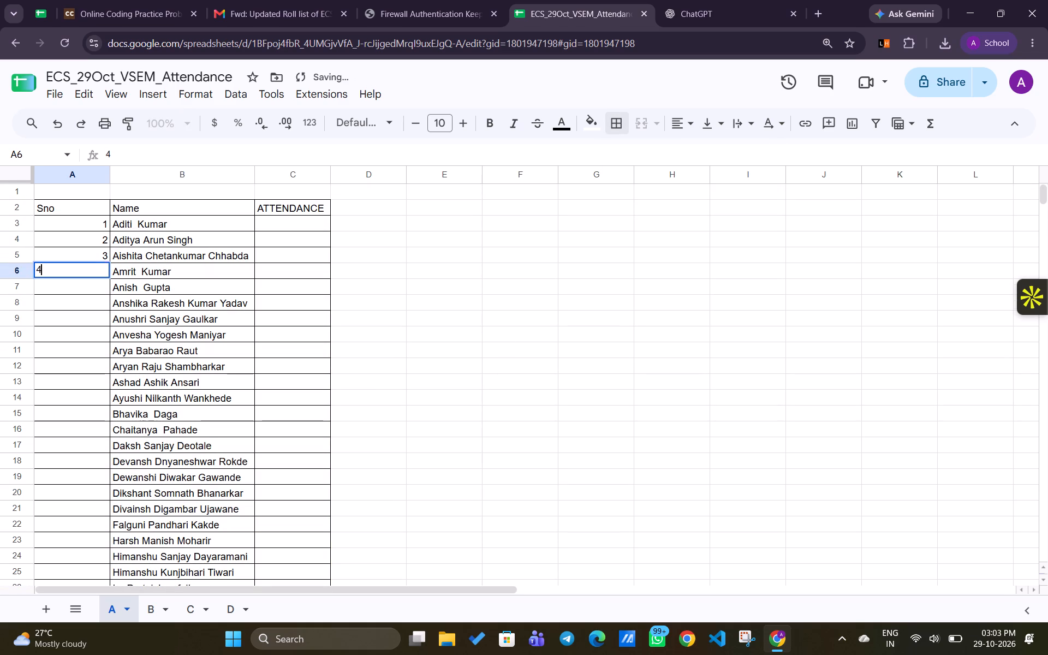
key("Down")
key("5")
key("Down")
key("6")
key("Down")
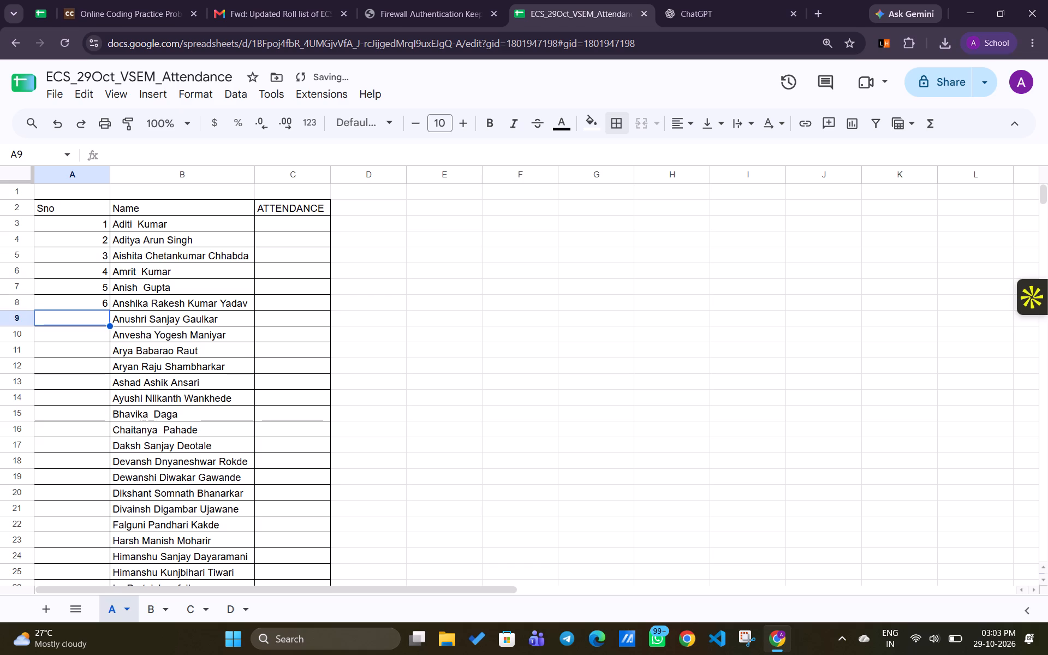
Extend the serial number series from A3:A8 down to 67 at the last student in row 69.
left_click_drag(48, 225, 69, 300)
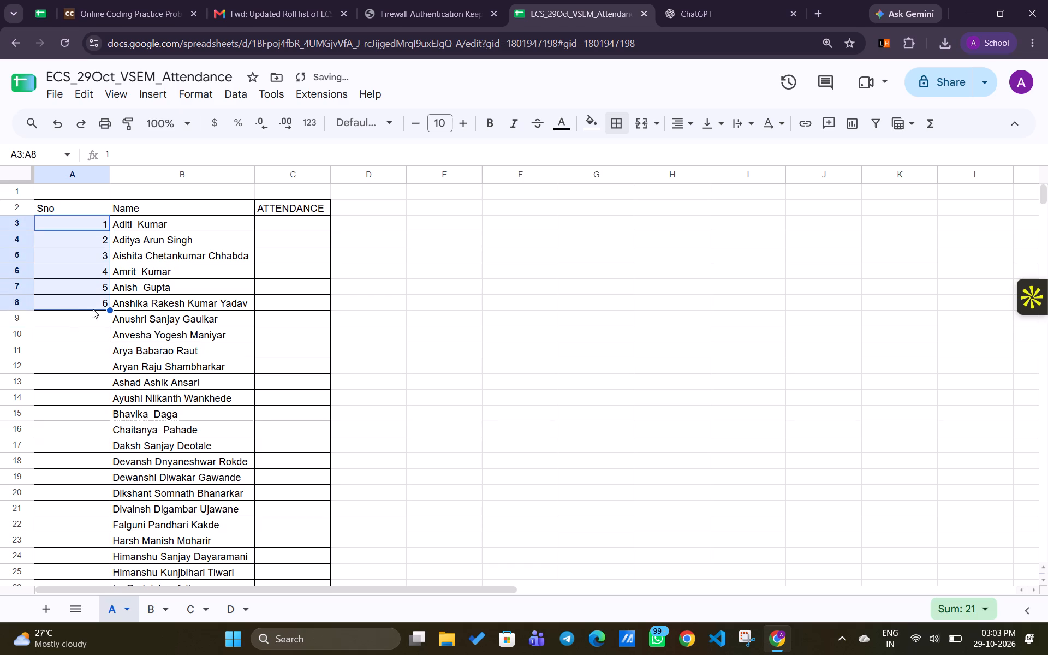
left_click_drag(108, 311, 134, 646)
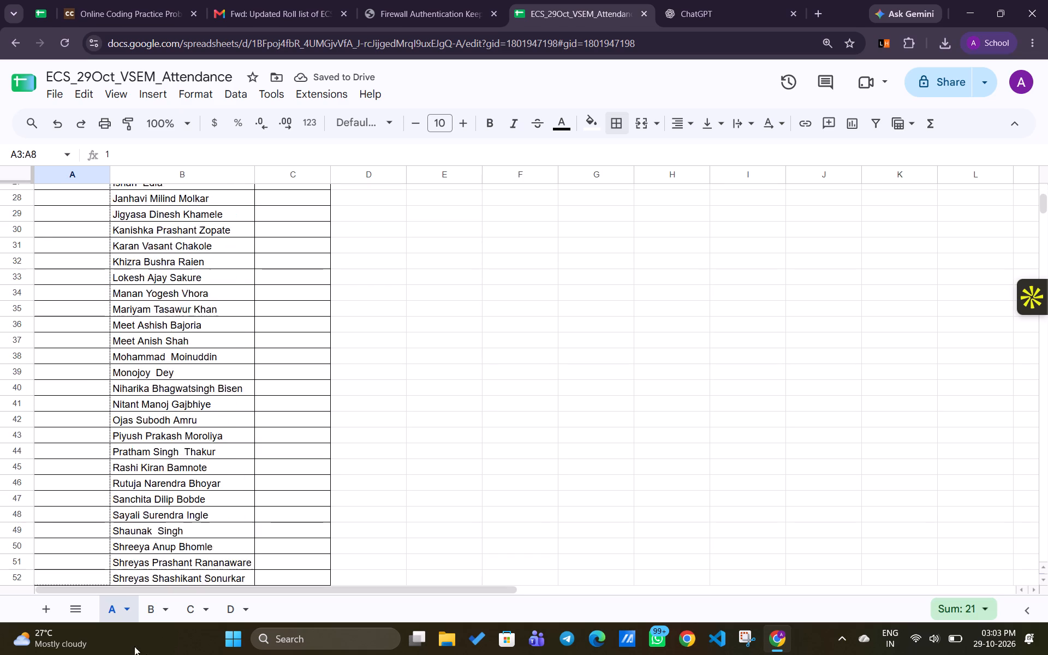
left_click_drag(134, 646, 70, 413)
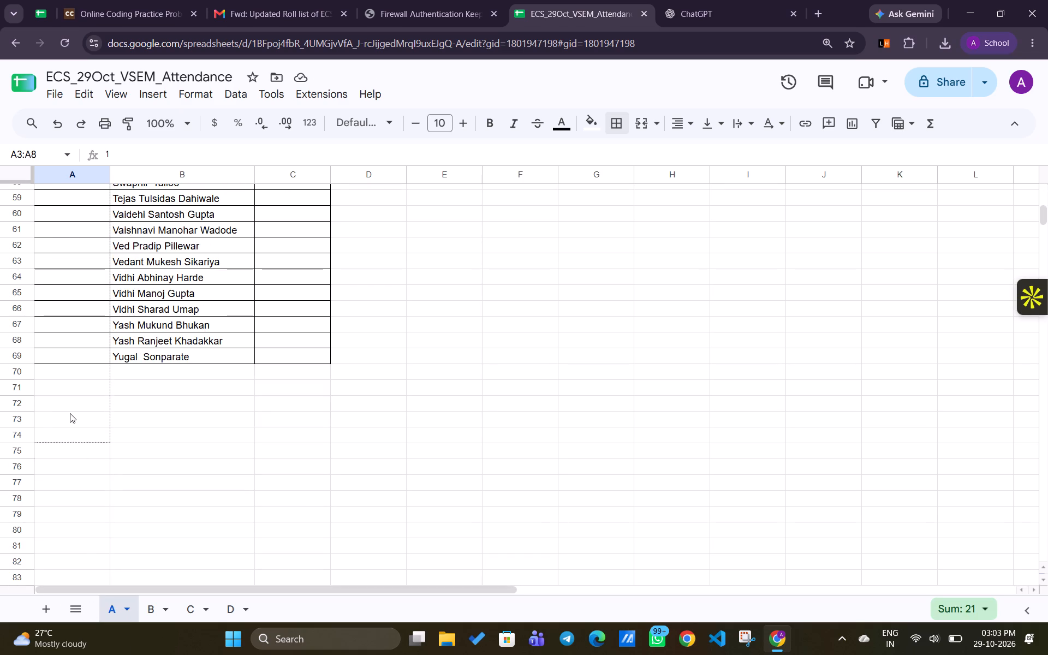
left_click_drag(70, 413, 68, 361)
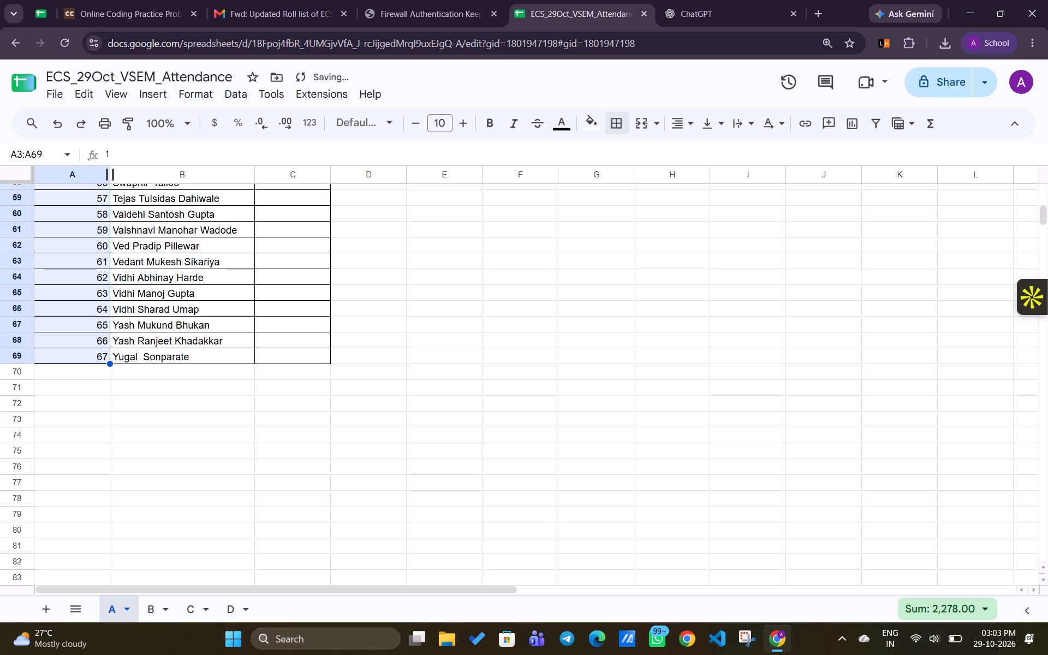
Narrow column A of sheet A to suit the short serial numbers.
left_click_drag(111, 173, 77, 171)
scroll(214, 293, "up", 10)
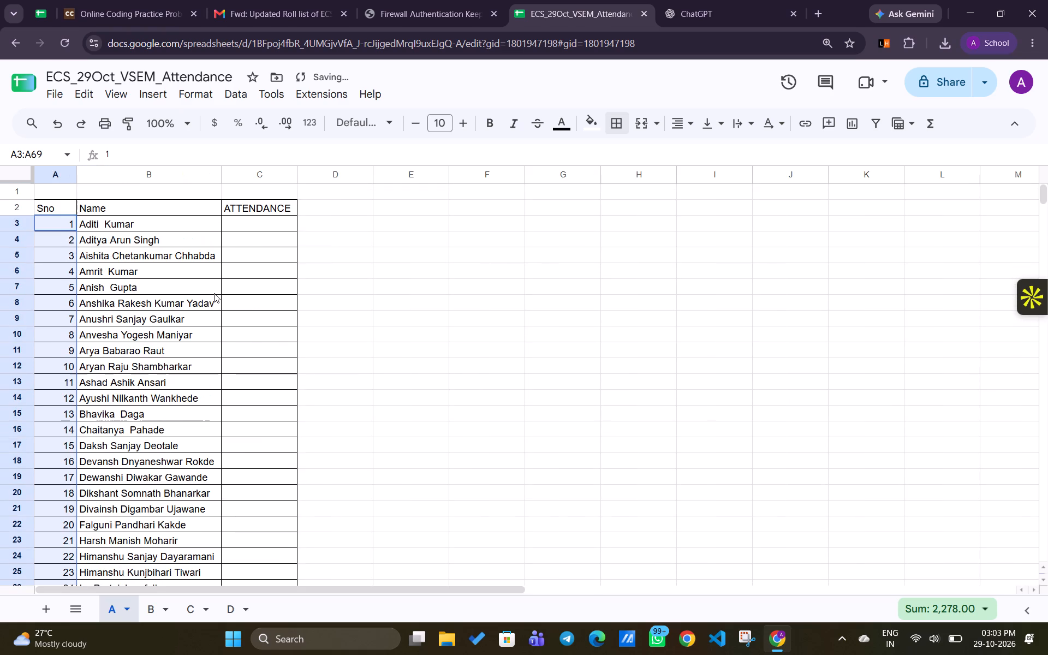
left_click(146, 269)
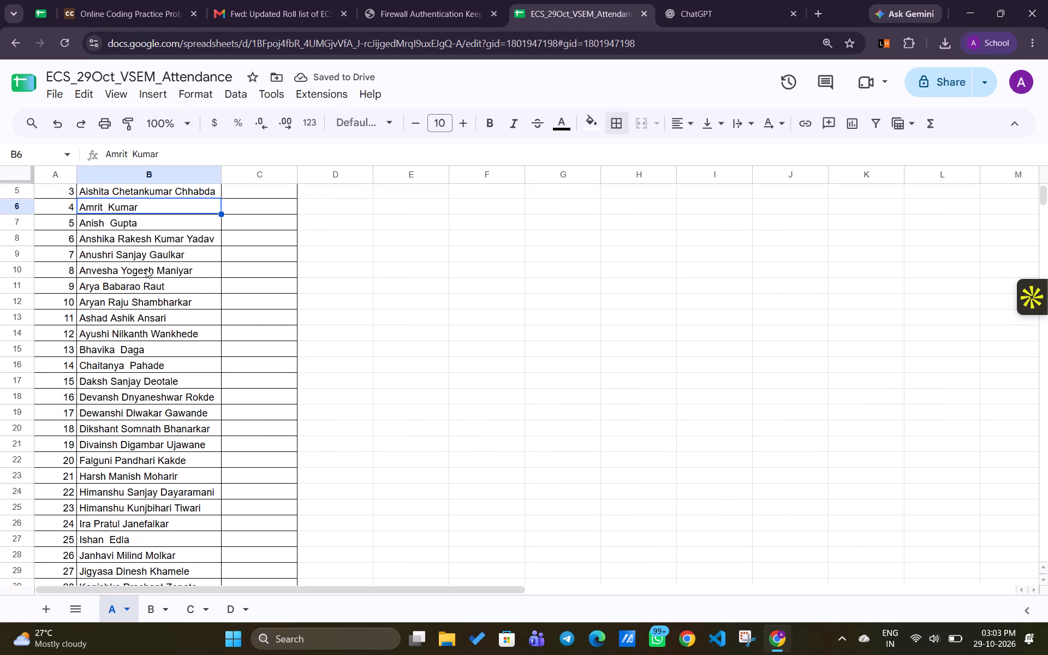
scroll(203, 331, "up", 7)
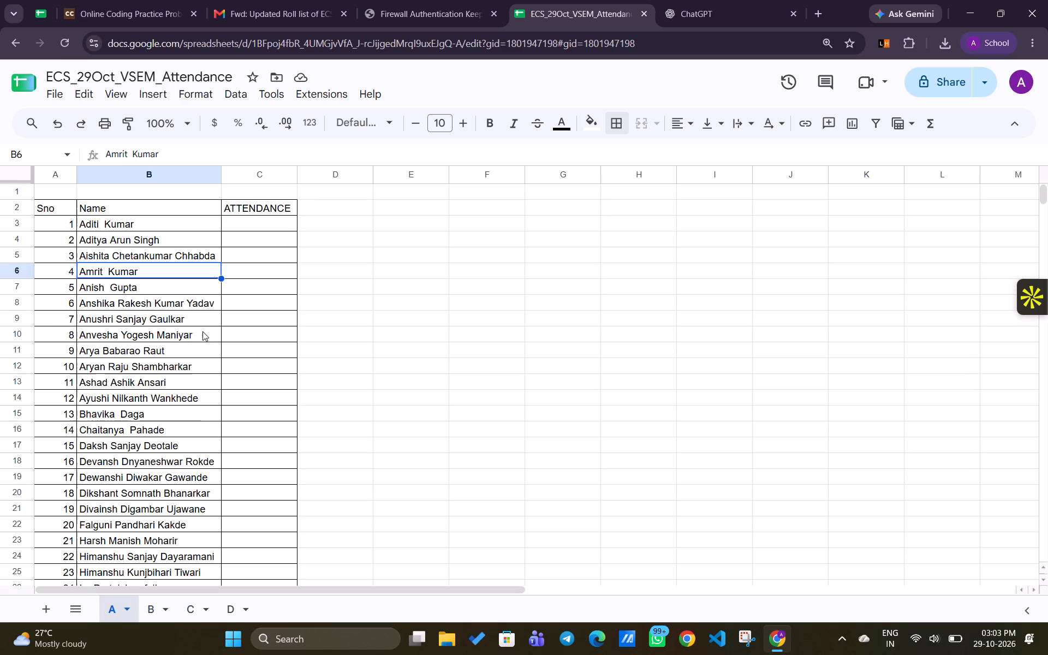
Copy the bold merged title from sheet B into row 1 of sheet A and change it to "Hackerrank 29/10/2026 Attendance: SECTION A".
left_click(148, 602)
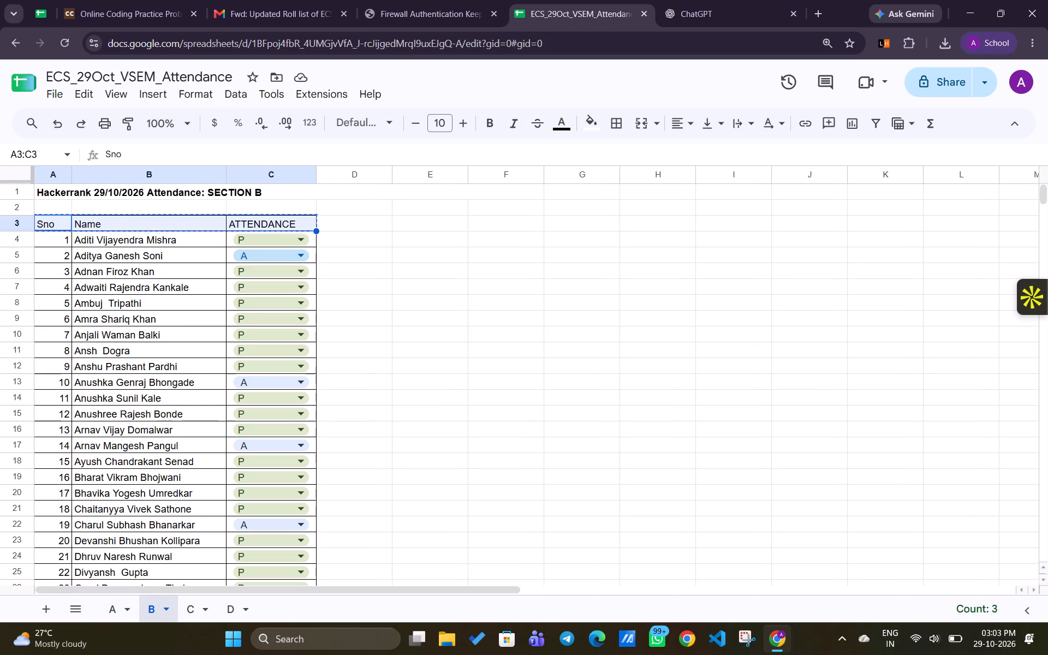
left_click(106, 191)
key("ctrl+c")
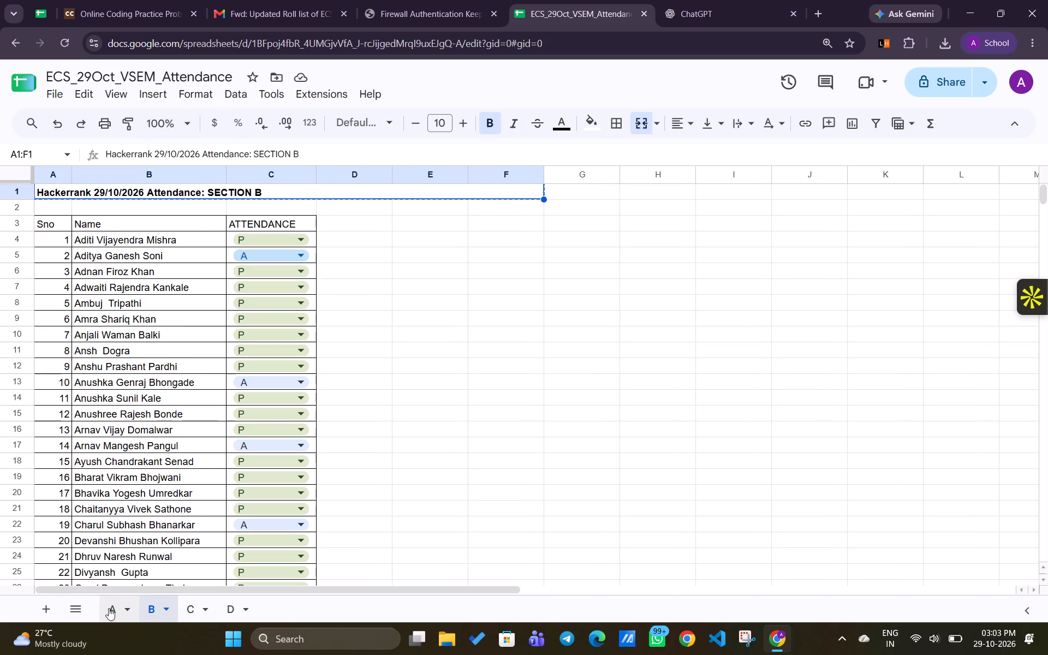
left_click(115, 609)
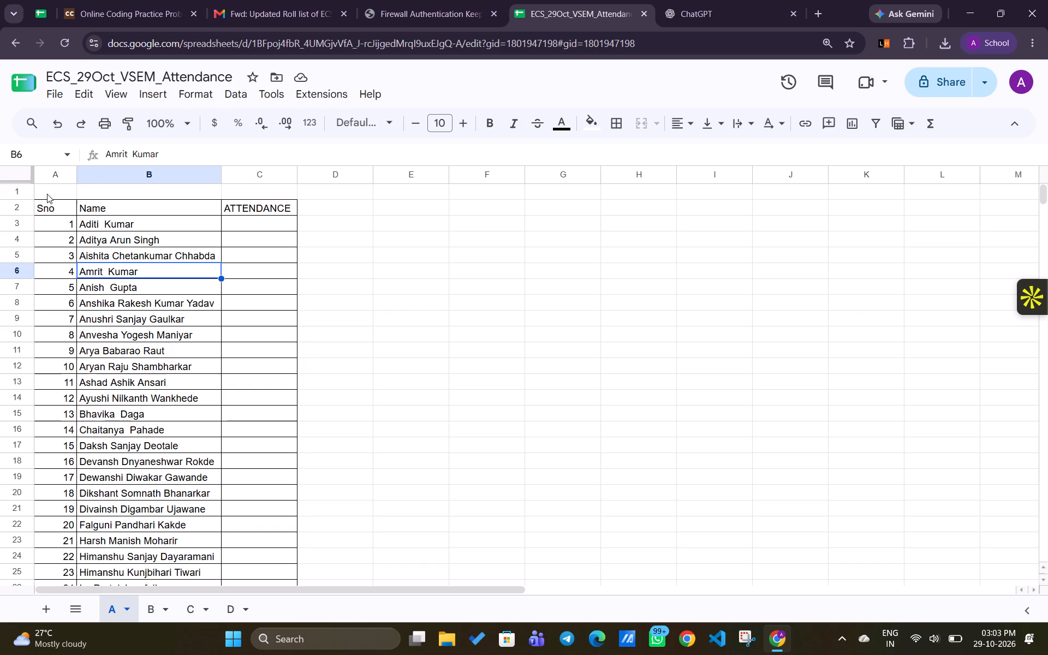
left_click(56, 193)
key("ctrl+v")
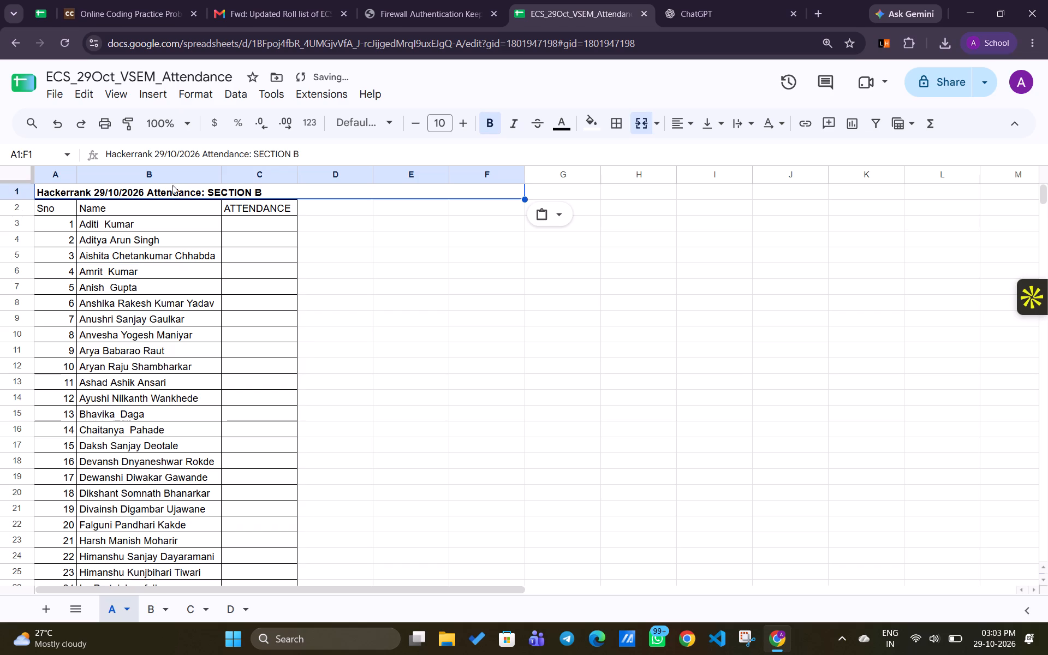
double_click(277, 194)
key("BackSpace")
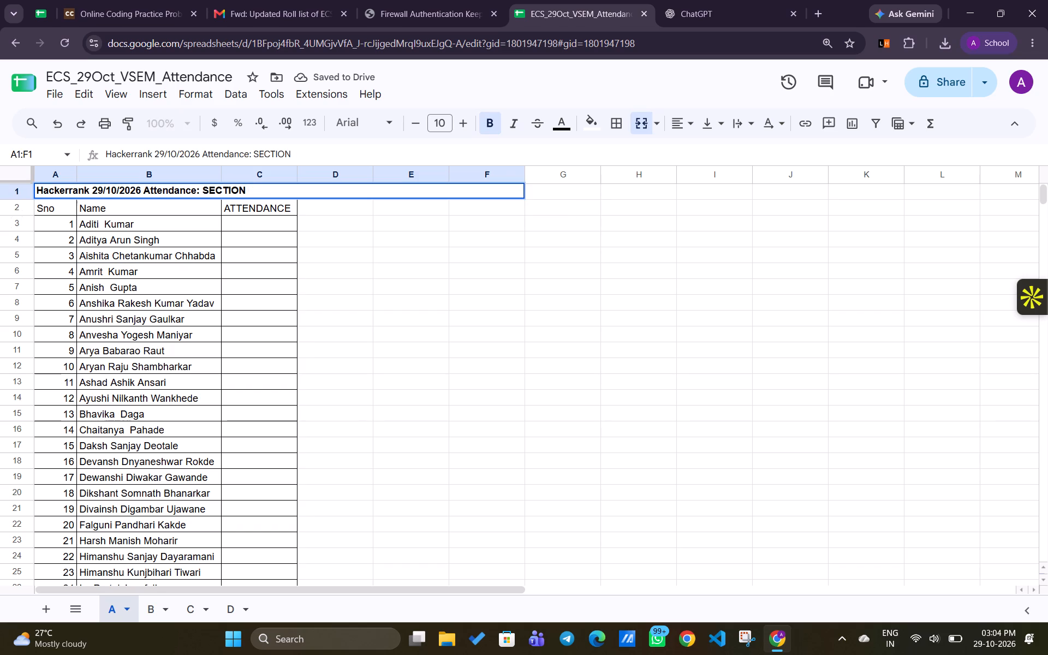
key("Return")
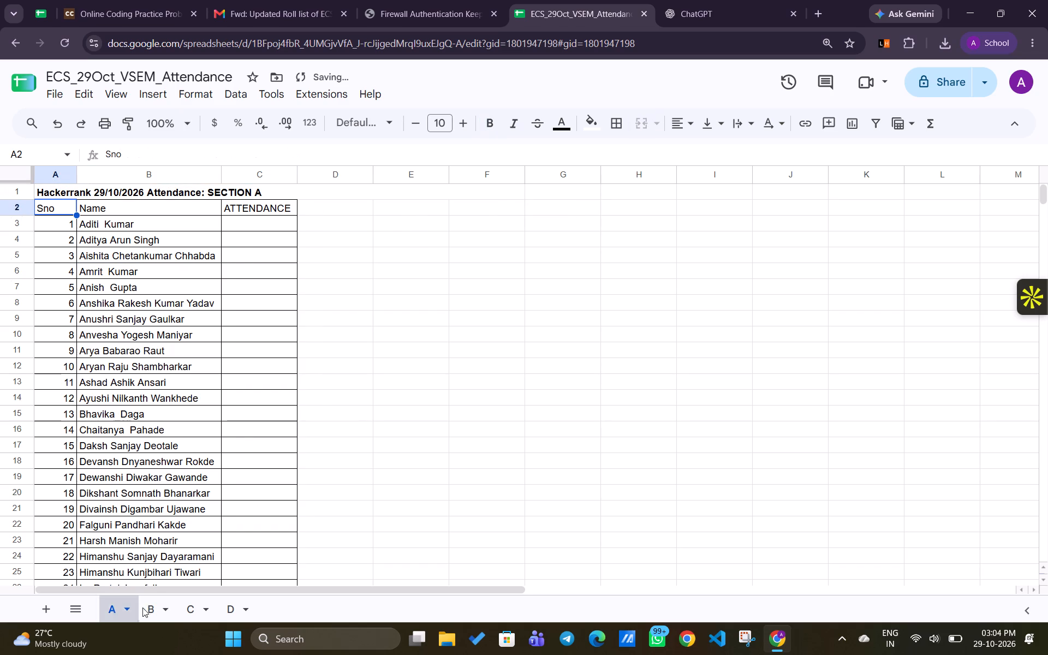
Review the attendance entries and layout in sheets B, C and D, examining sheet D's full student list for unfilled attendance.
left_click(151, 609)
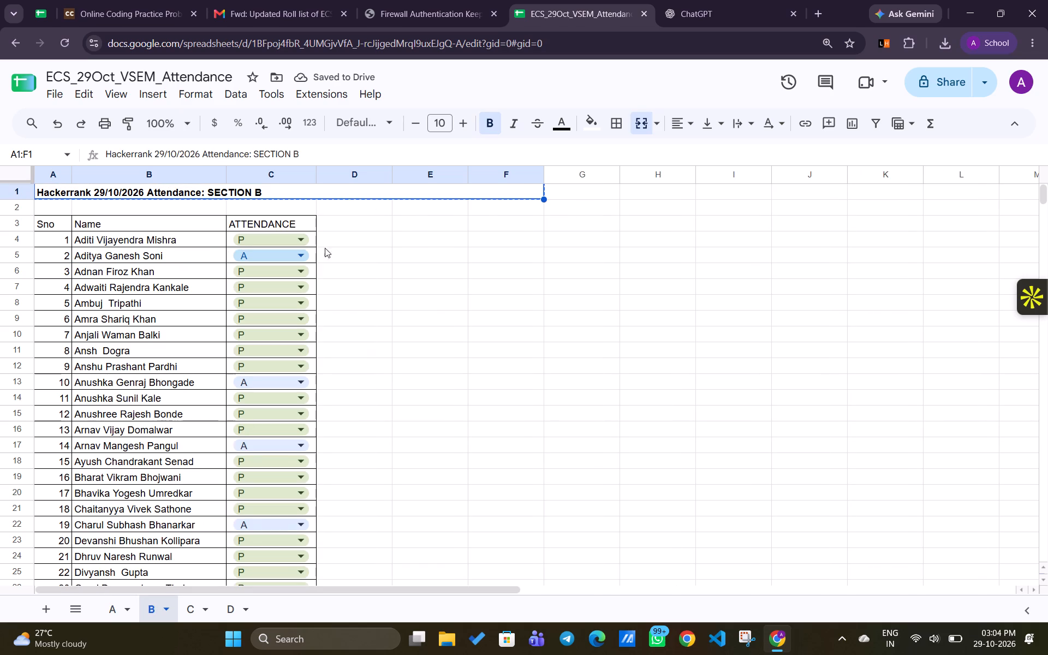
left_click(416, 310)
scroll(416, 310, "down", 10)
scroll(416, 310, "up", 6)
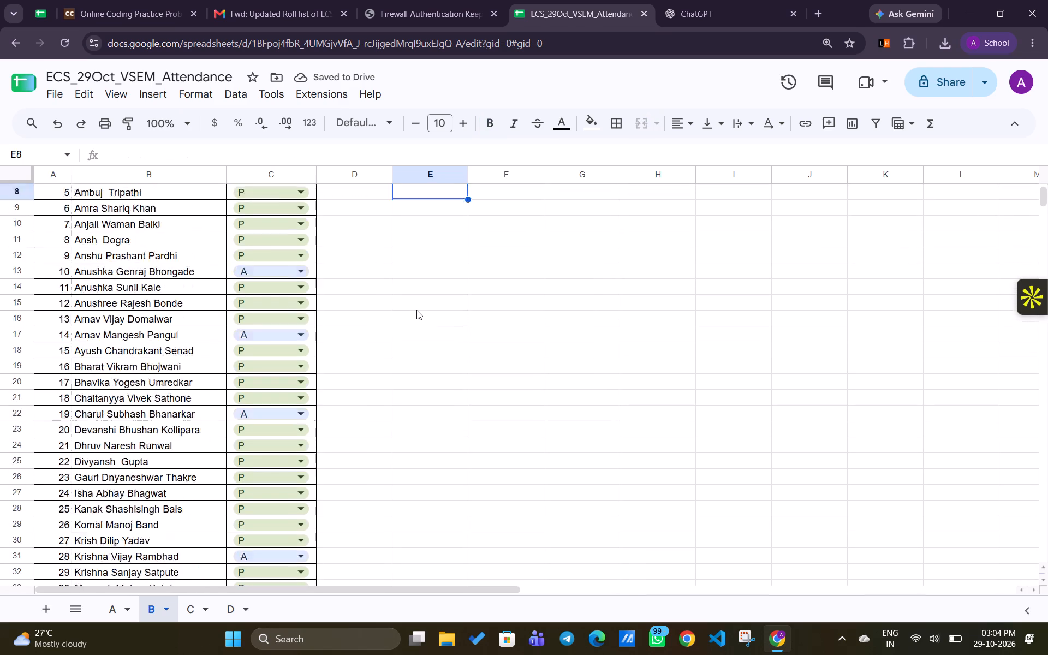
scroll(416, 310, "up", 2)
left_click(193, 605)
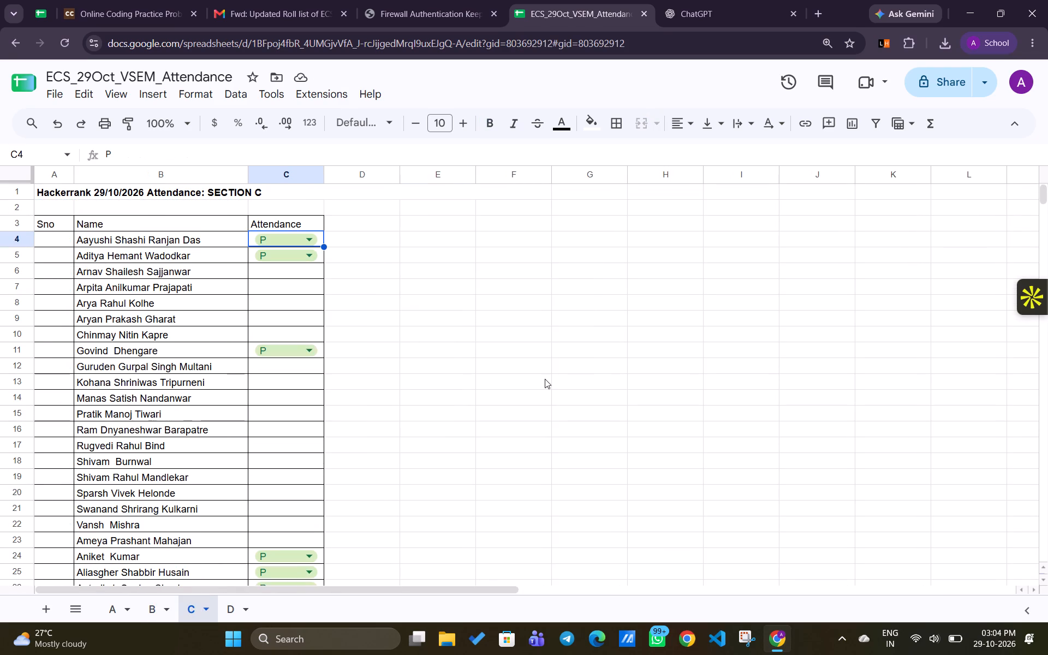
left_click(226, 614)
scroll(407, 466, "down", 1)
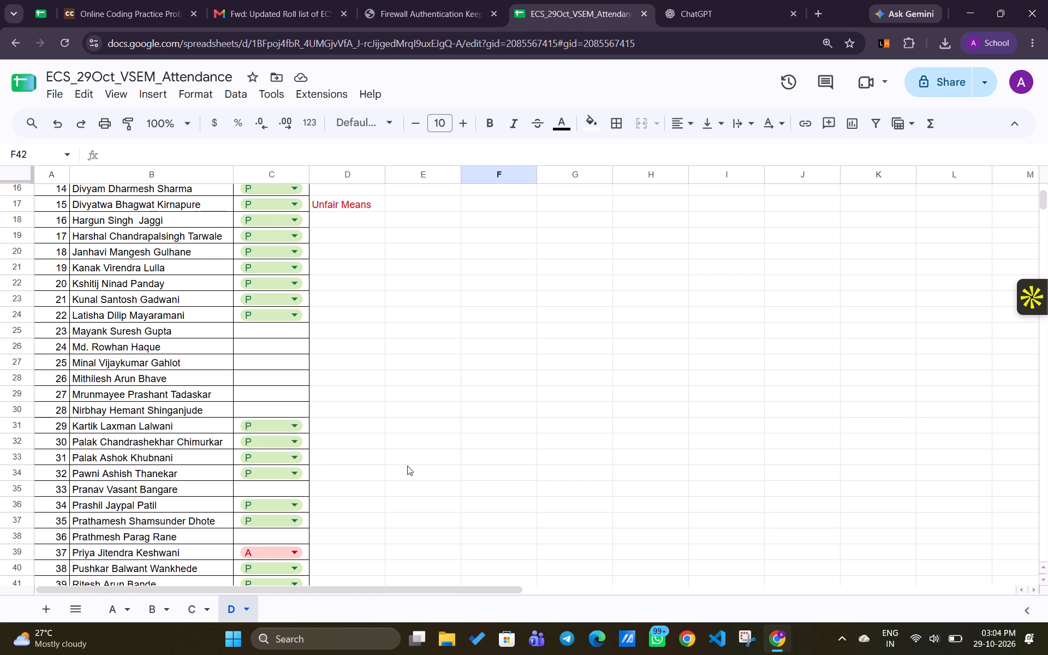
scroll(407, 466, "up", 8)
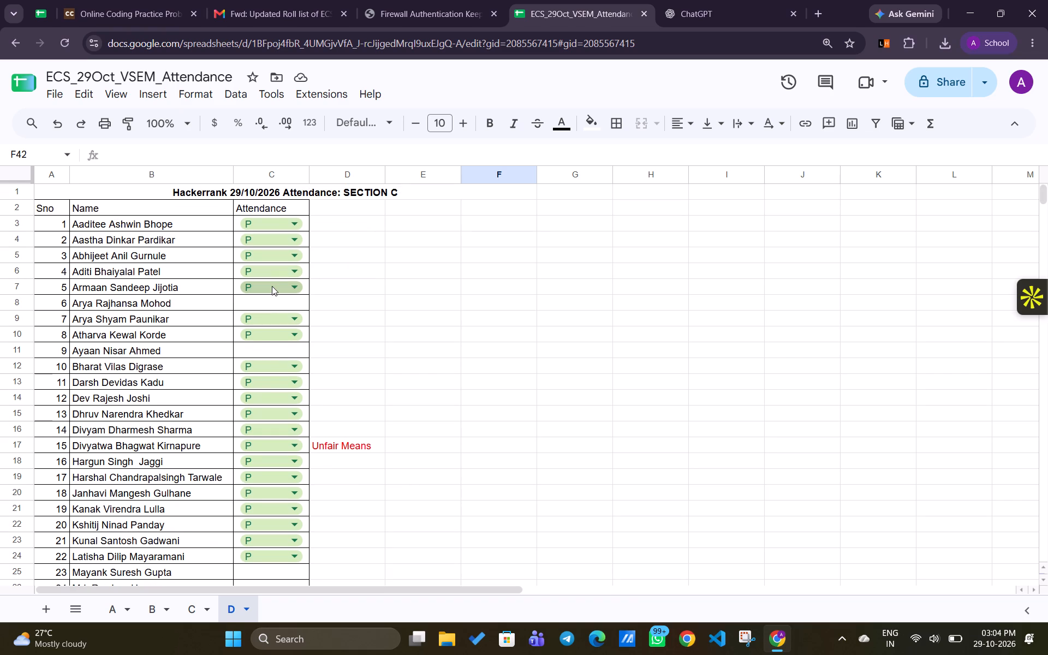
scroll(272, 286, "down", 7)
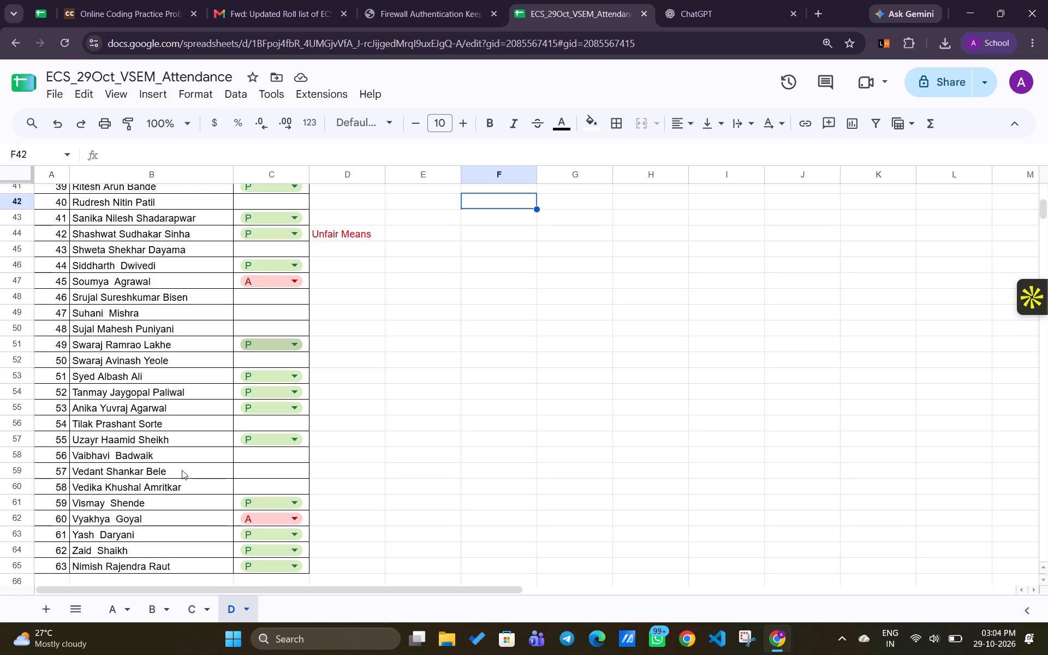
scroll(182, 470, "down", 1)
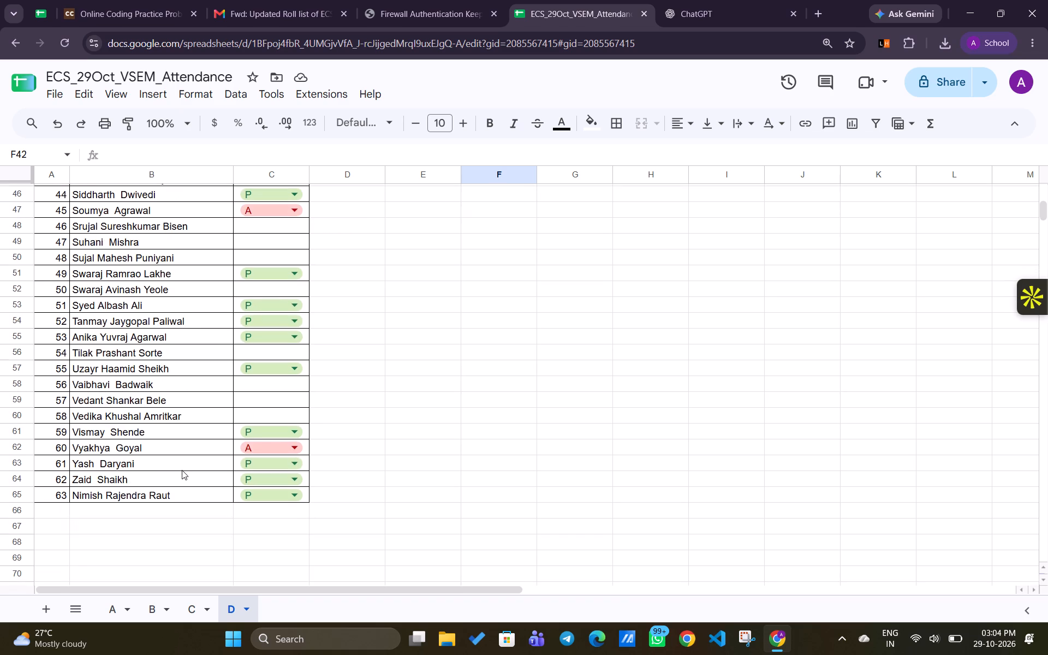
scroll(182, 470, "down", 1)
scroll(182, 470, "up", 2)
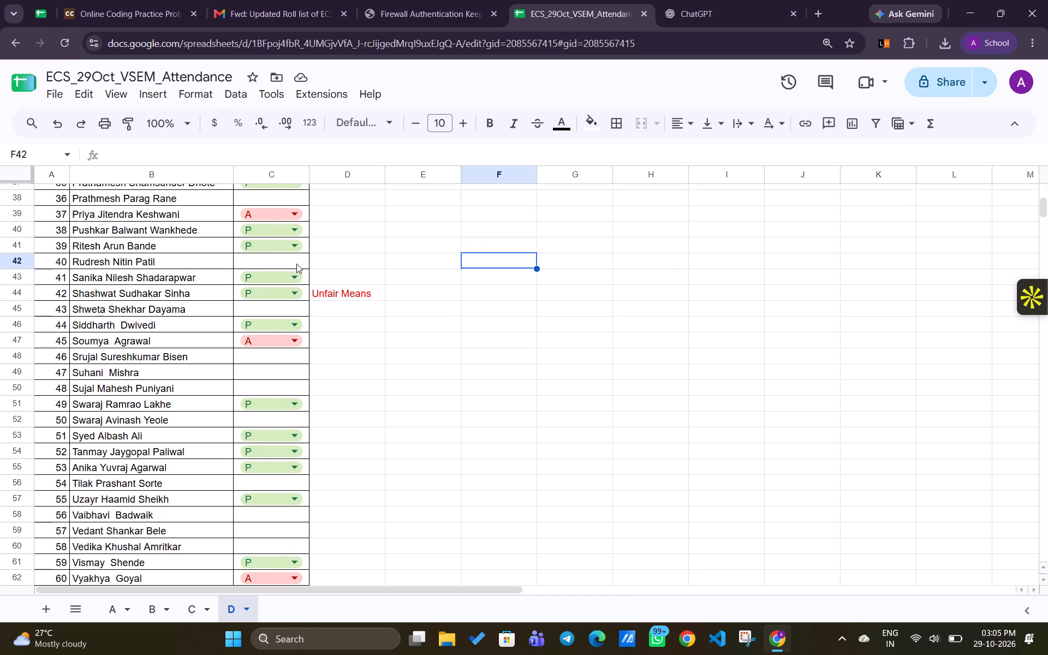
scroll(286, 240, "up", 1)
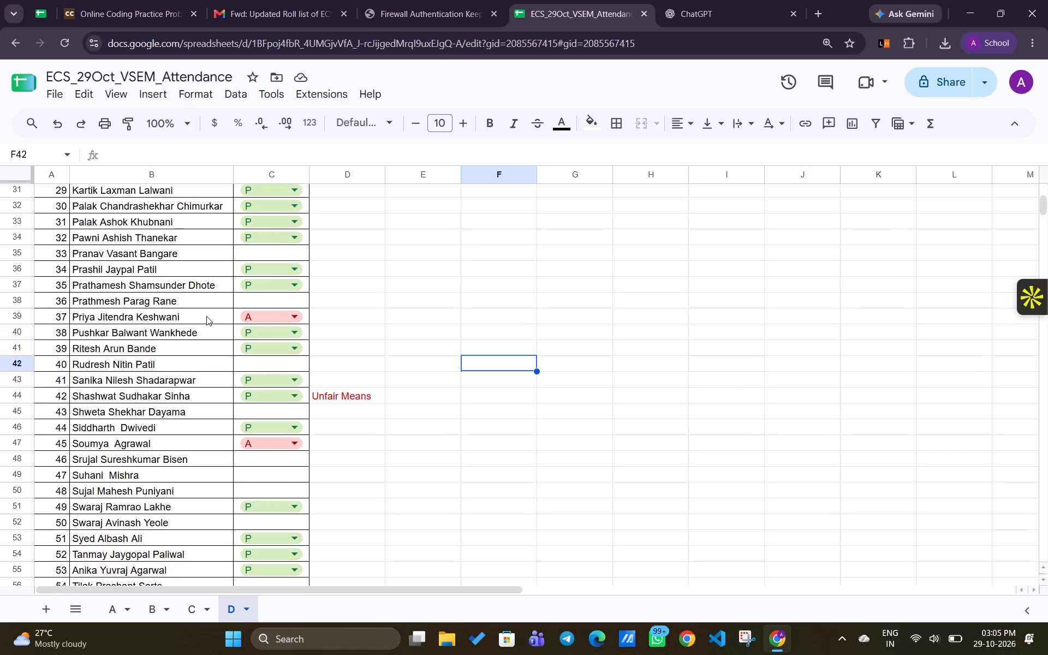
Search sheet D for "pal" to check the attendance already entered for the matching students.
scroll(191, 276, "up", 1)
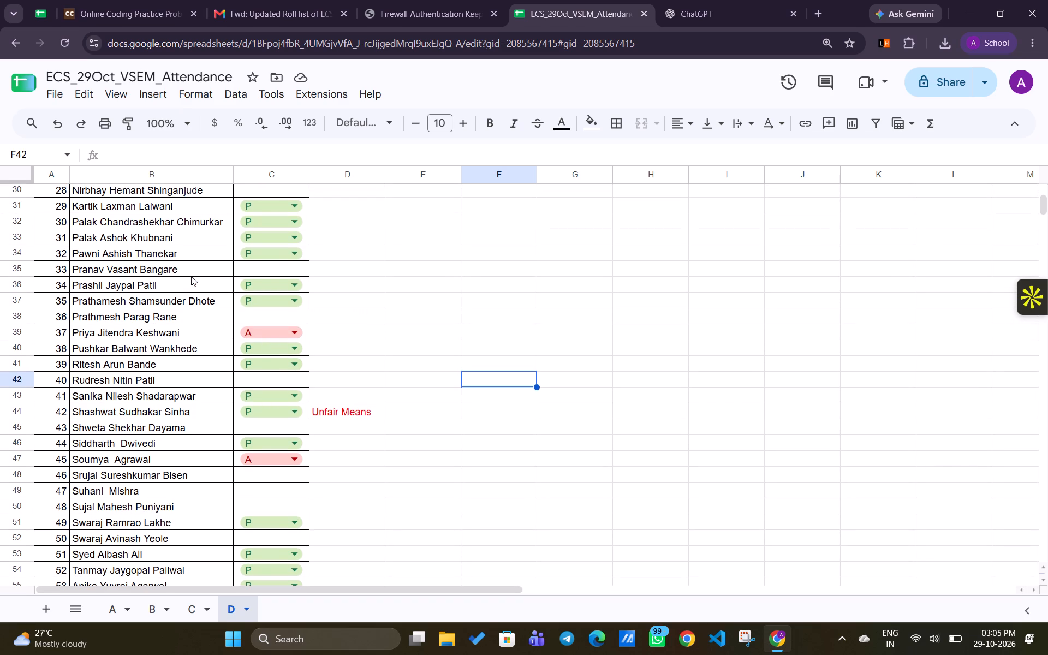
scroll(198, 380, "up", 1)
scroll(192, 252, "up", 1)
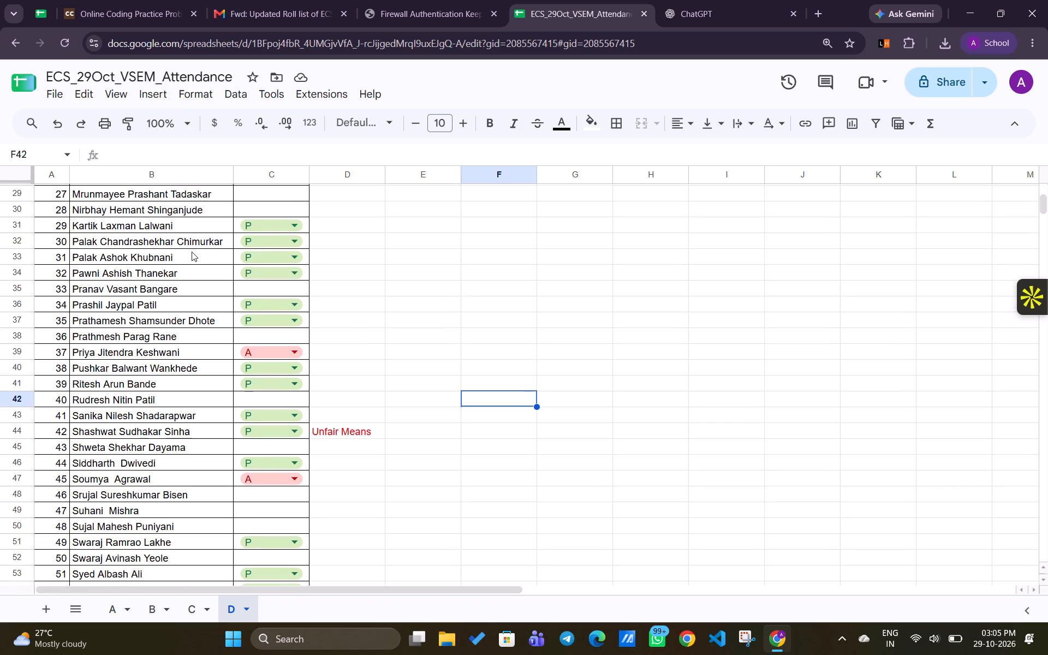
scroll(192, 252, "up", 1)
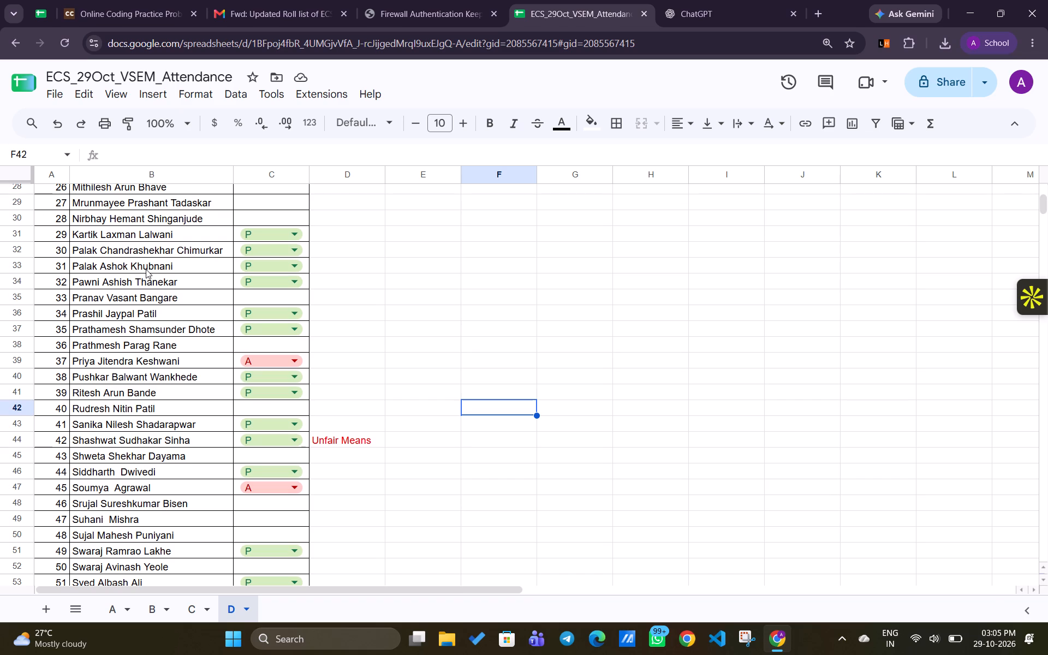
key("ctrl+a")
left_click(486, 319)
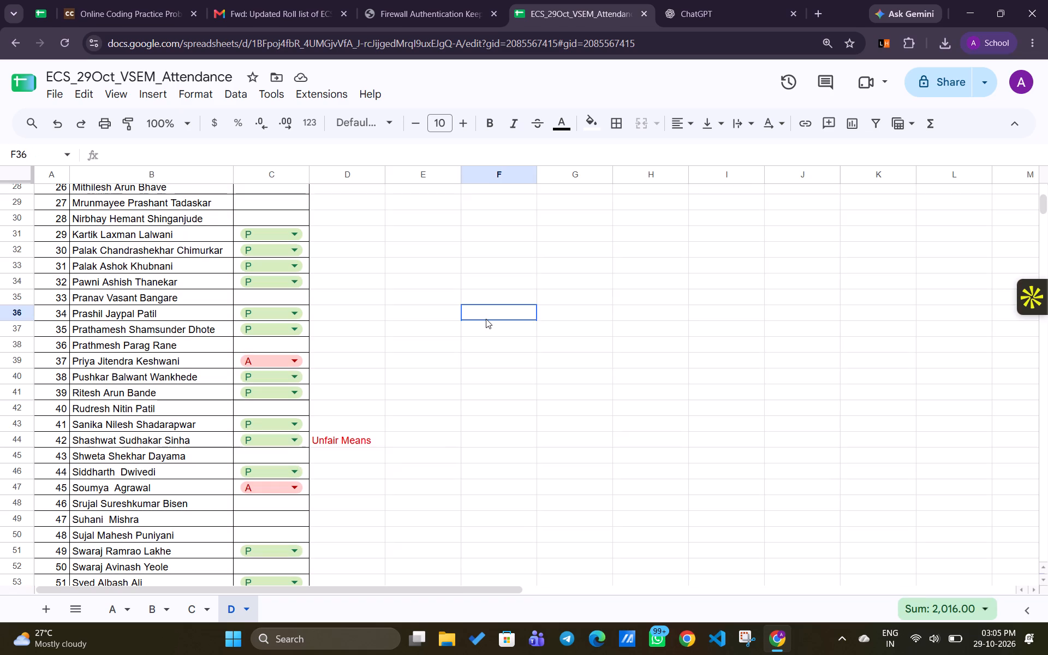
key("ctrl+f")
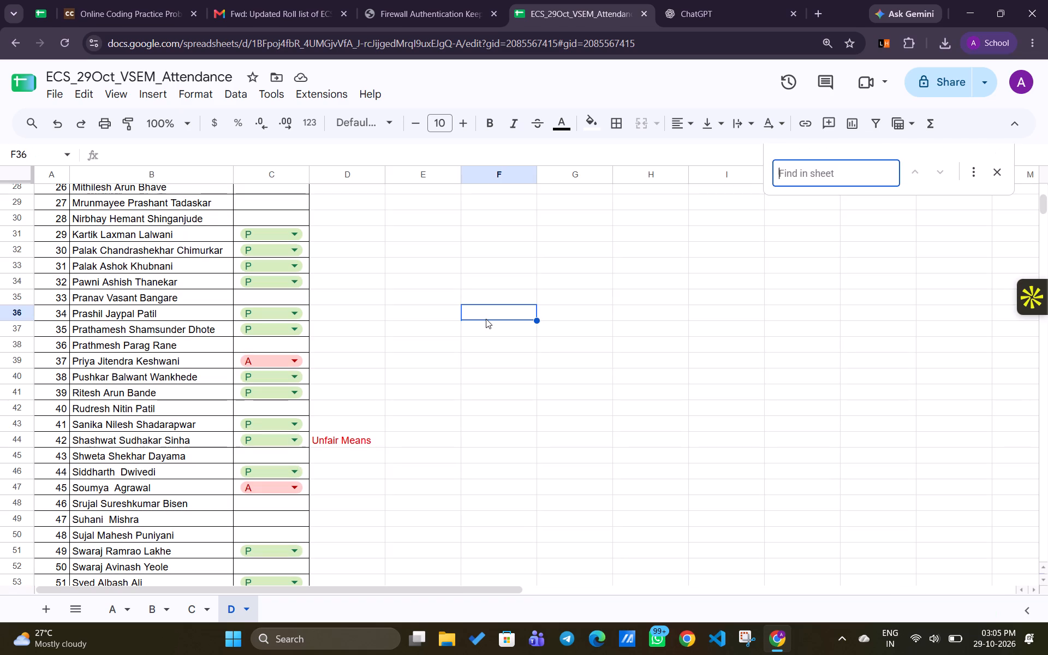
type("pa")
key("l")
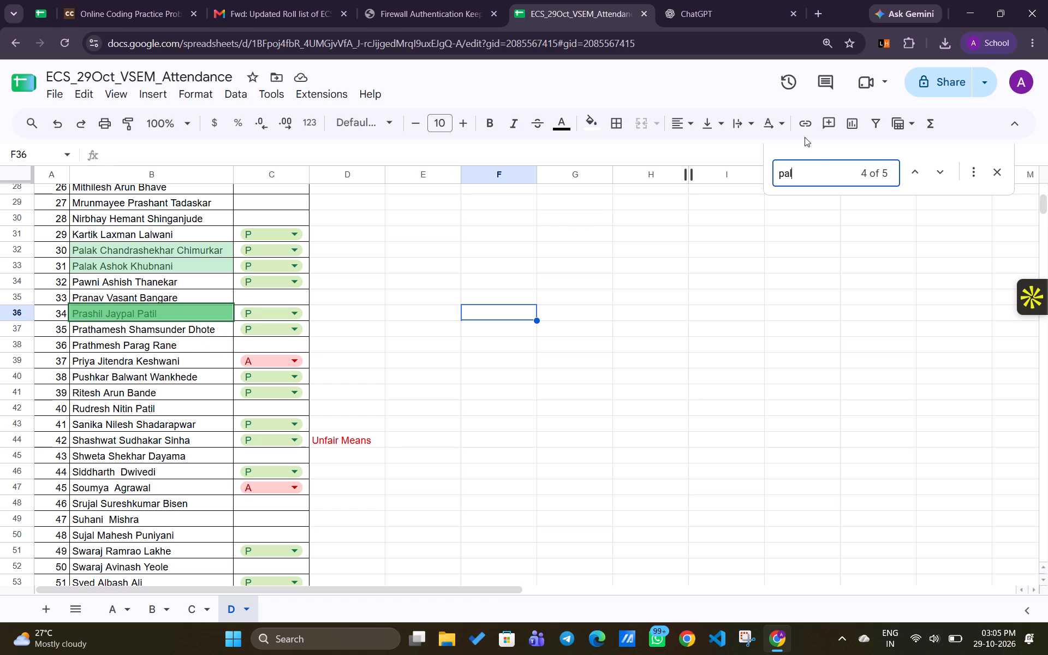
Find "mrun" in sheet D and mark that student present by copying the P dropdown from C31 into C29.
double_click(813, 166)
type("mrun")
left_click(285, 201)
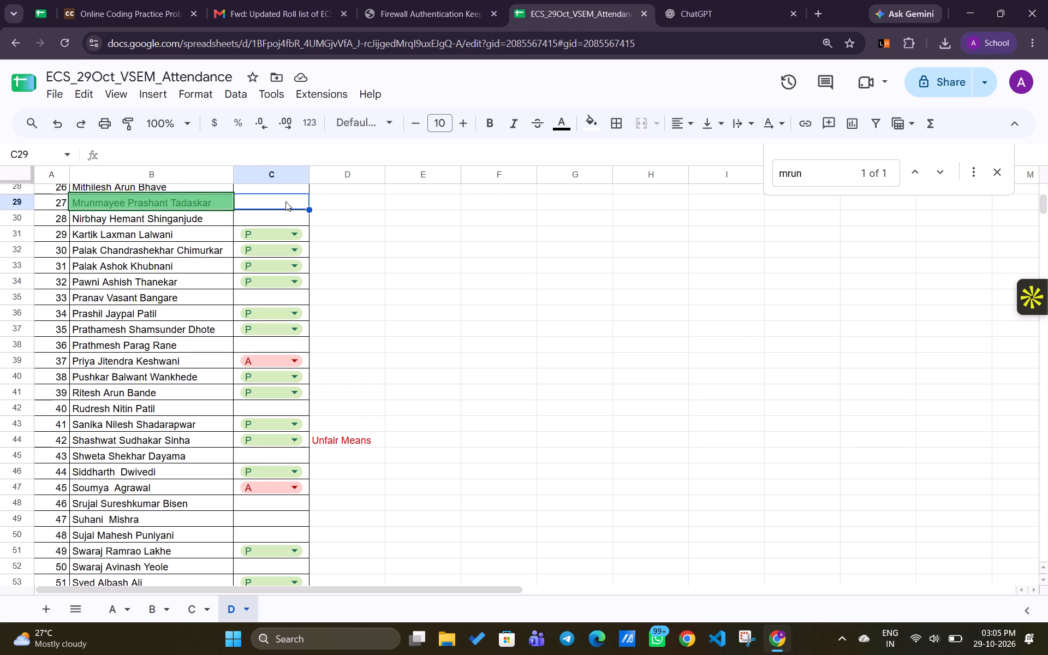
left_click(234, 235)
left_click(239, 236)
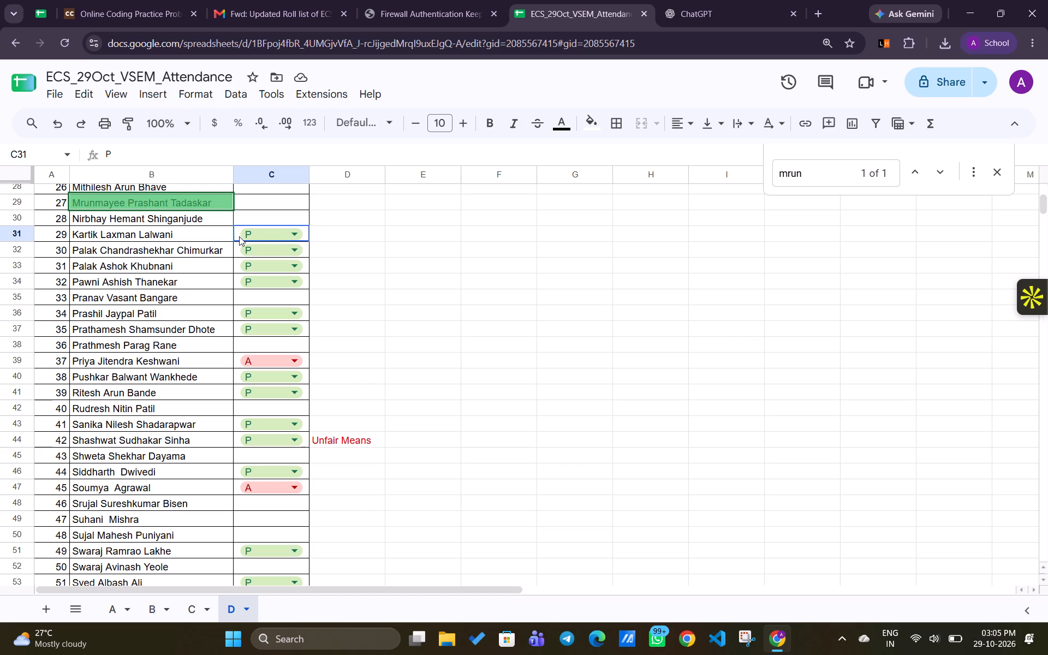
key("ctrl+c")
left_click(243, 201)
key("ctrl+v")
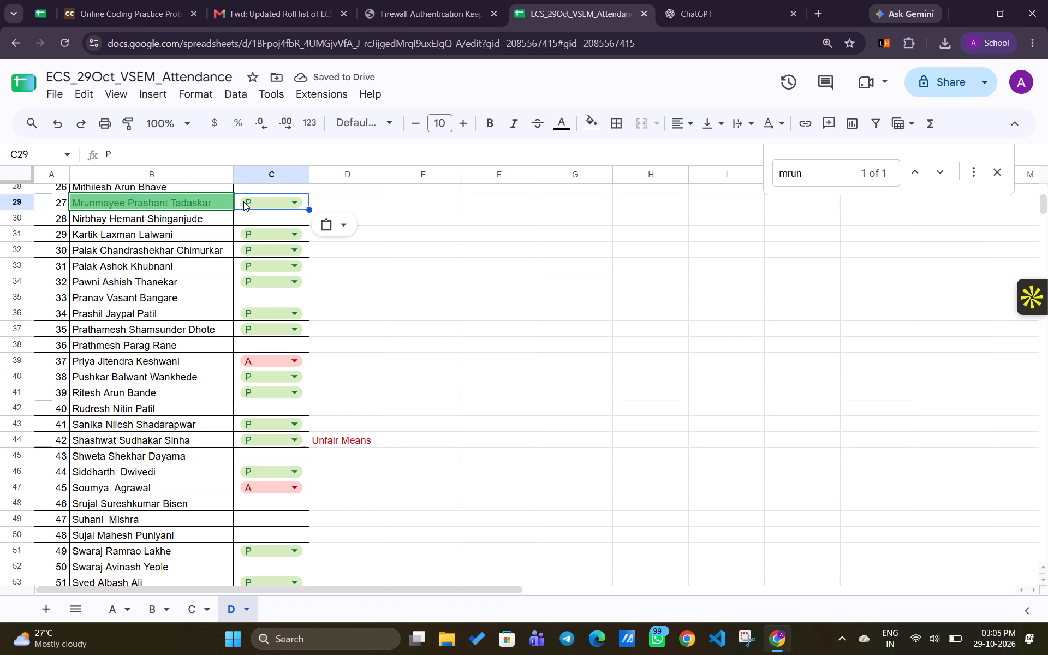
Search sheet D for "uza", "paw" and "kar" in turn to check those students' attendance entries.
double_click(808, 169)
type("uza")
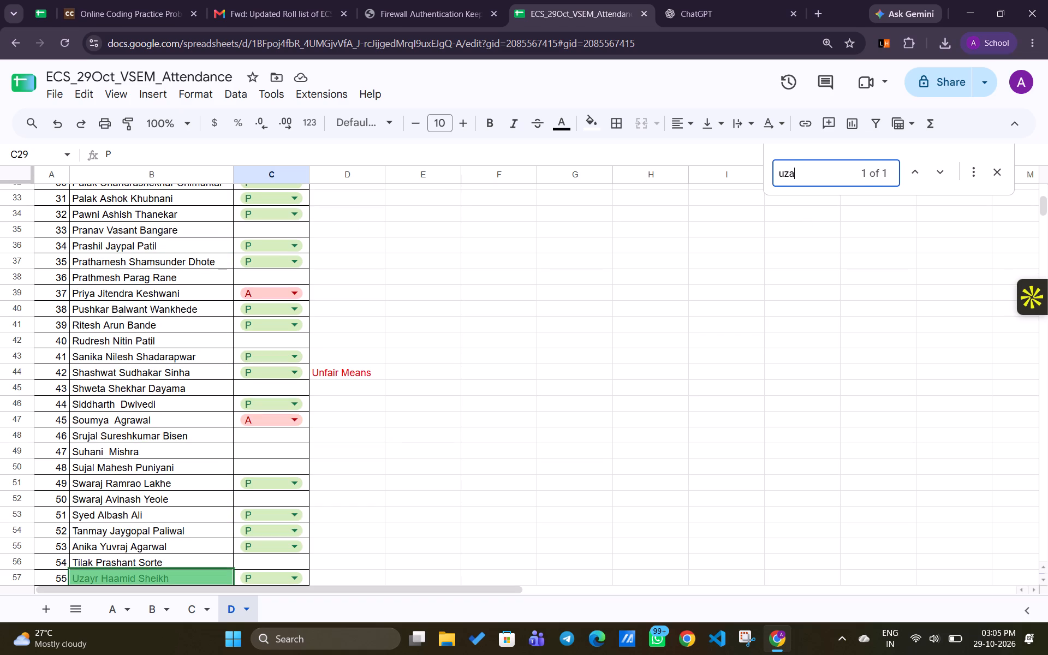
key("BackSpace")
key("BackSpace")
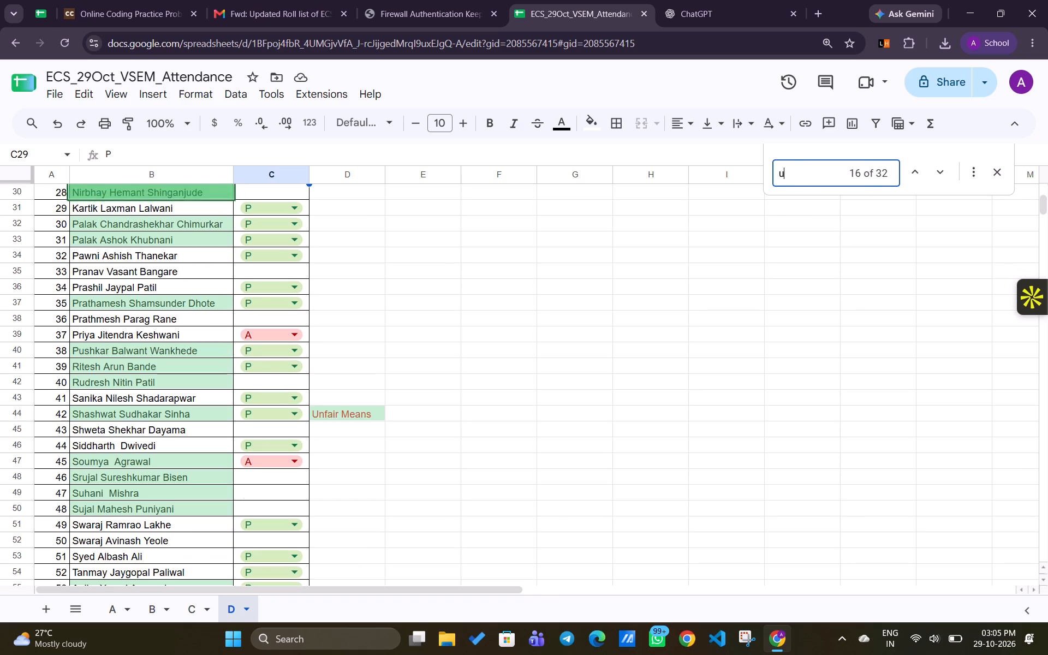
key("BackSpace")
type("paw")
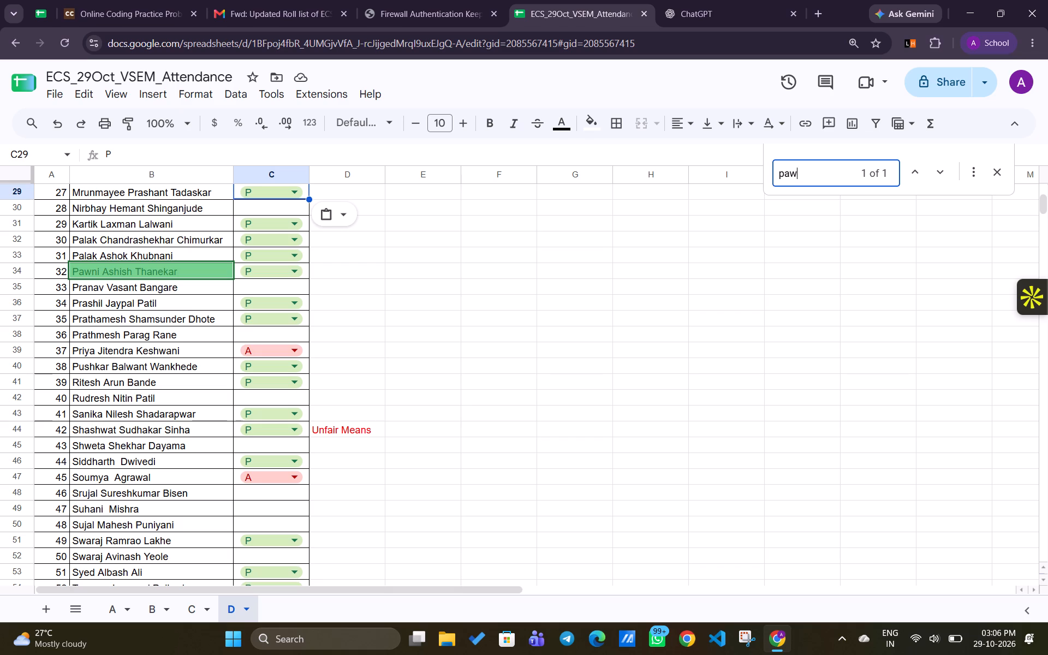
key("BackSpace")
key("BackSpace")
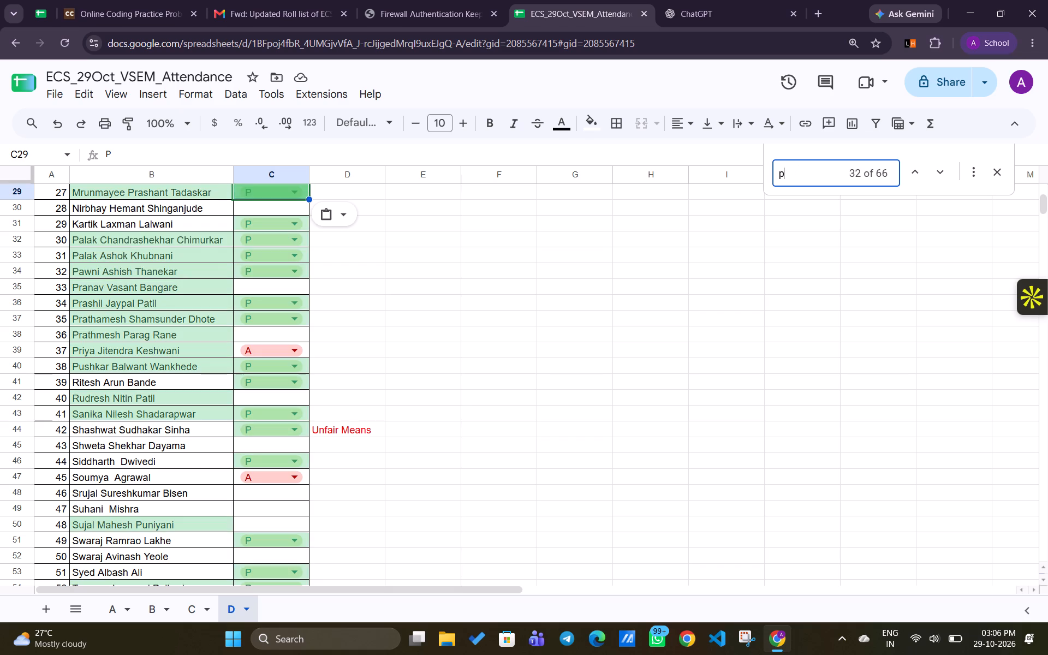
key("BackSpace")
type("kar")
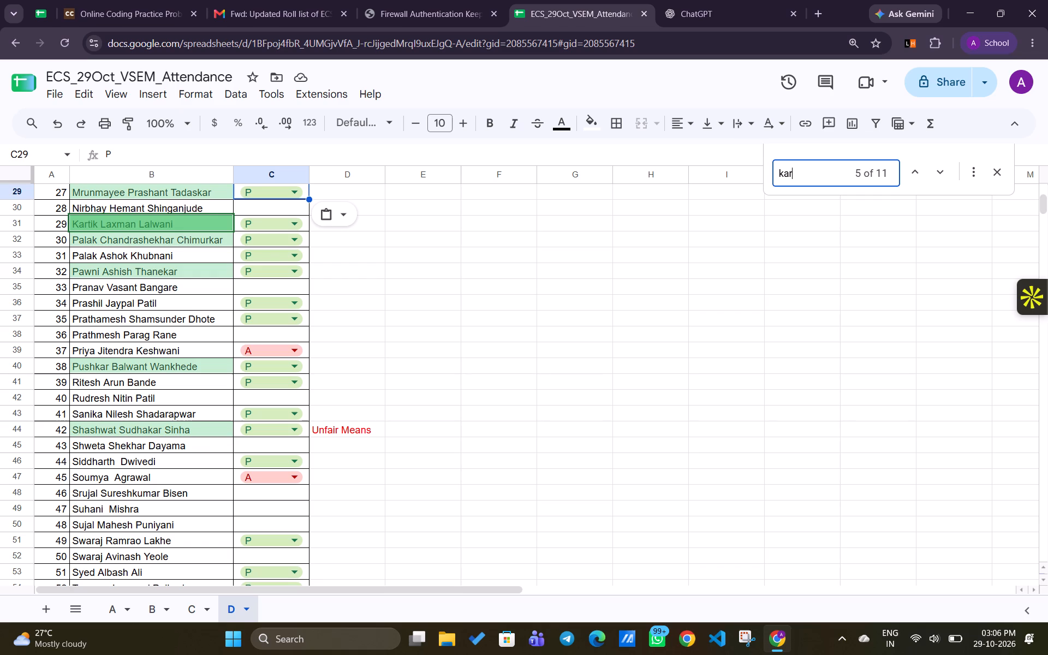
Find "row" in sheet D and paste the copied P into that student's attendance cell C26.
key("BackSpace")
key("BackSpace")
key("BackSpace")
type("ro")
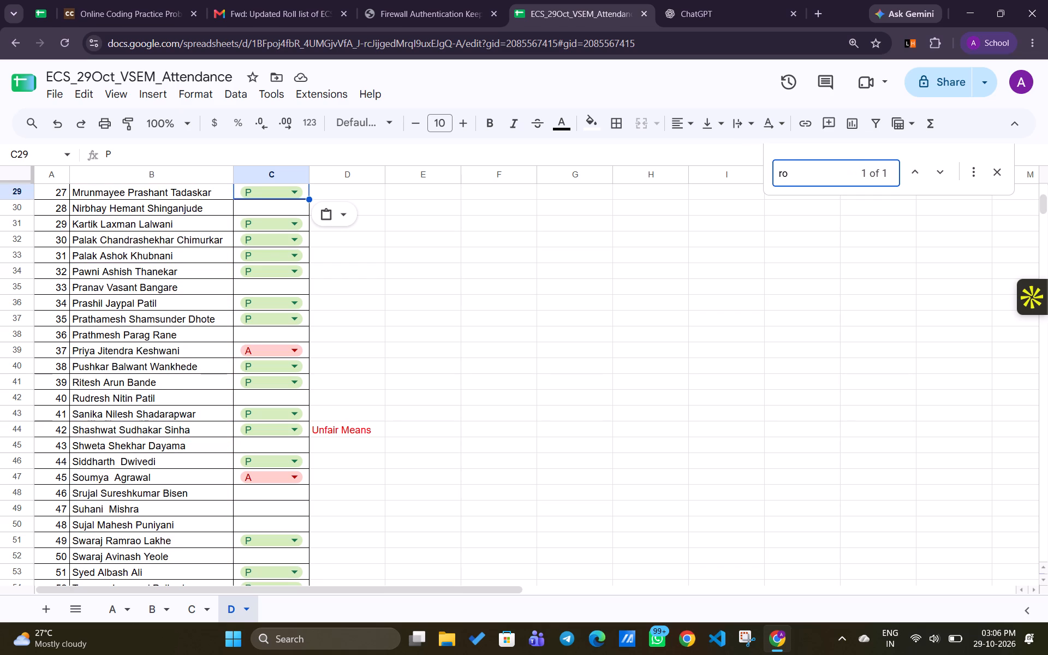
key("w")
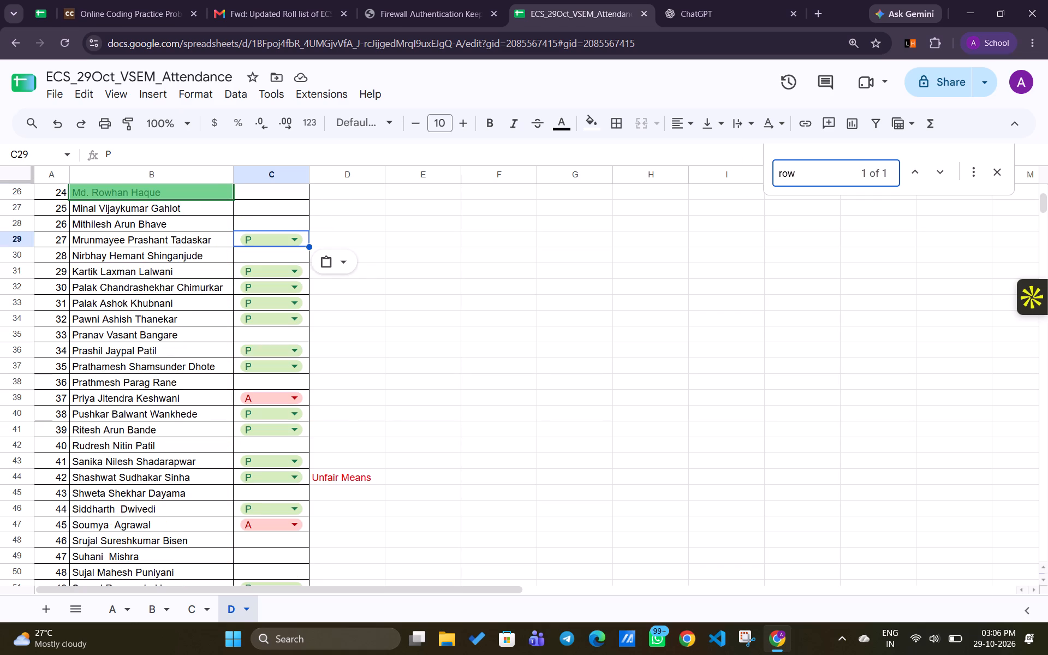
left_click(258, 193)
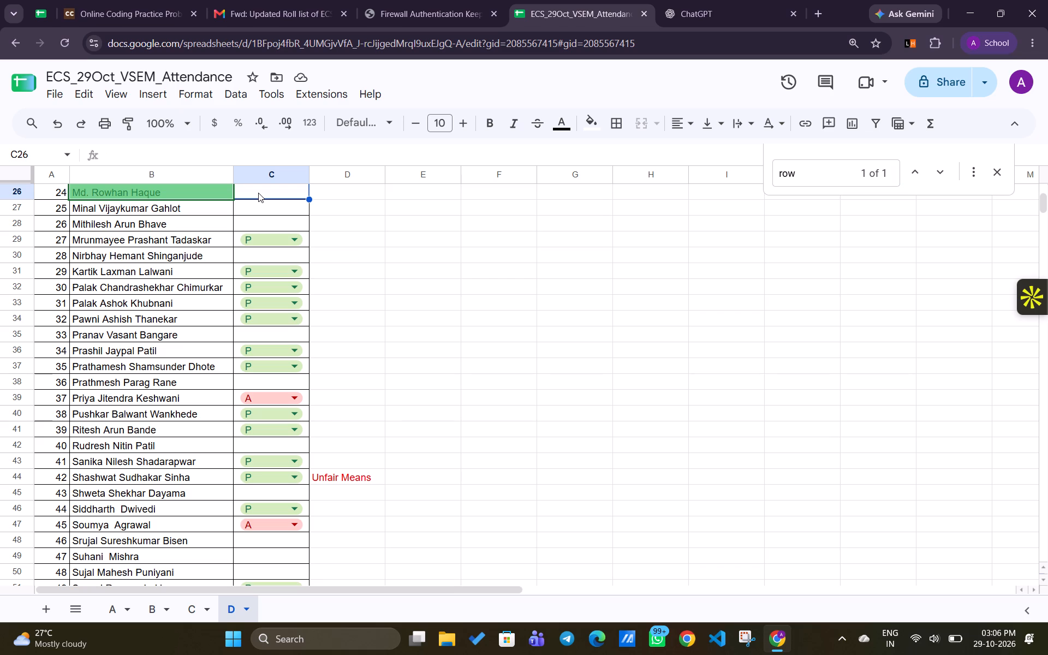
key("ctrl+v")
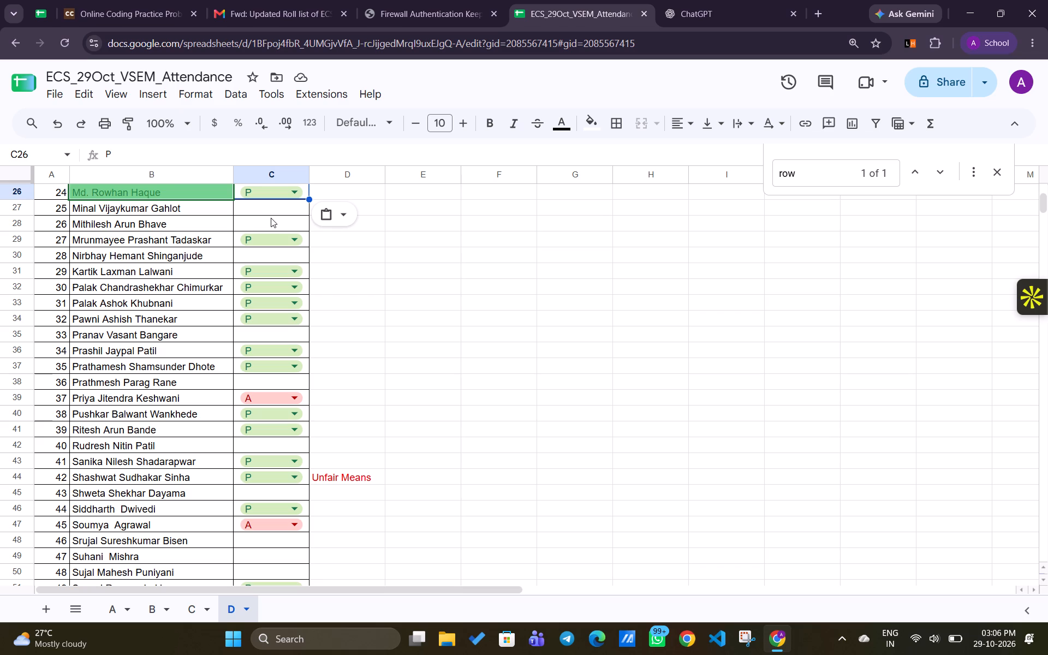
Find "min" and "rudre" in sheet D and mark both students P in cells C27 and C42.
double_click(825, 176)
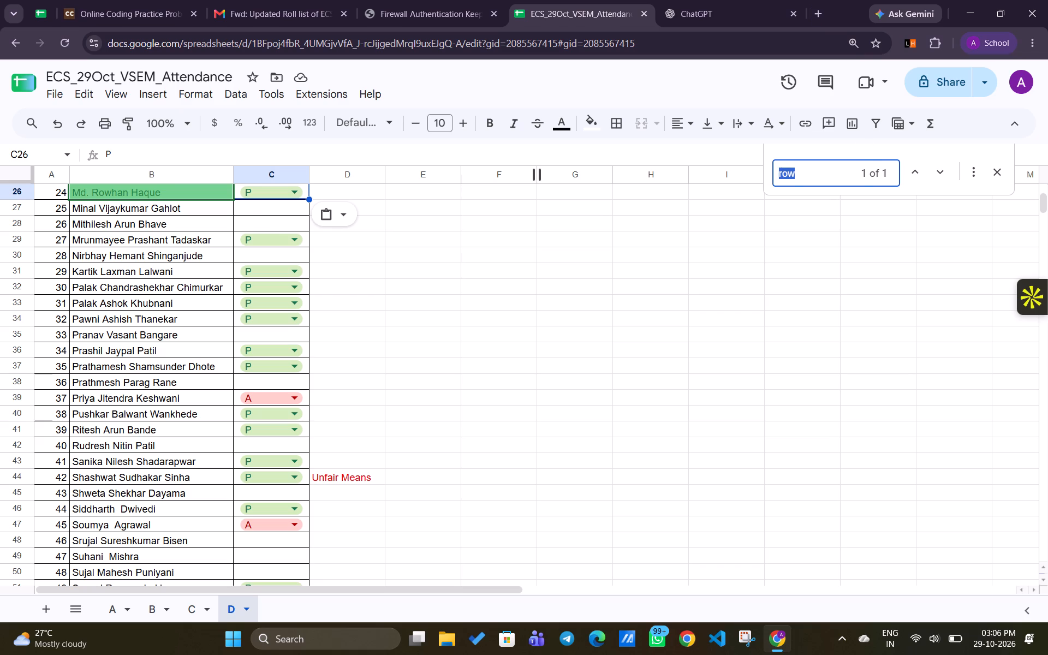
type("min")
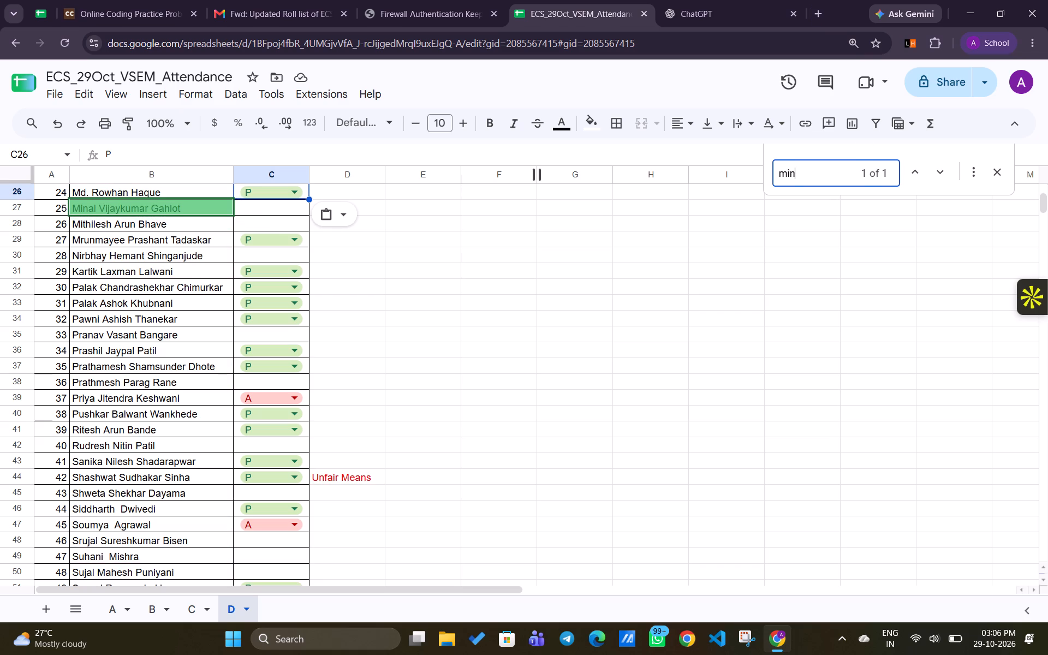
left_click(260, 209)
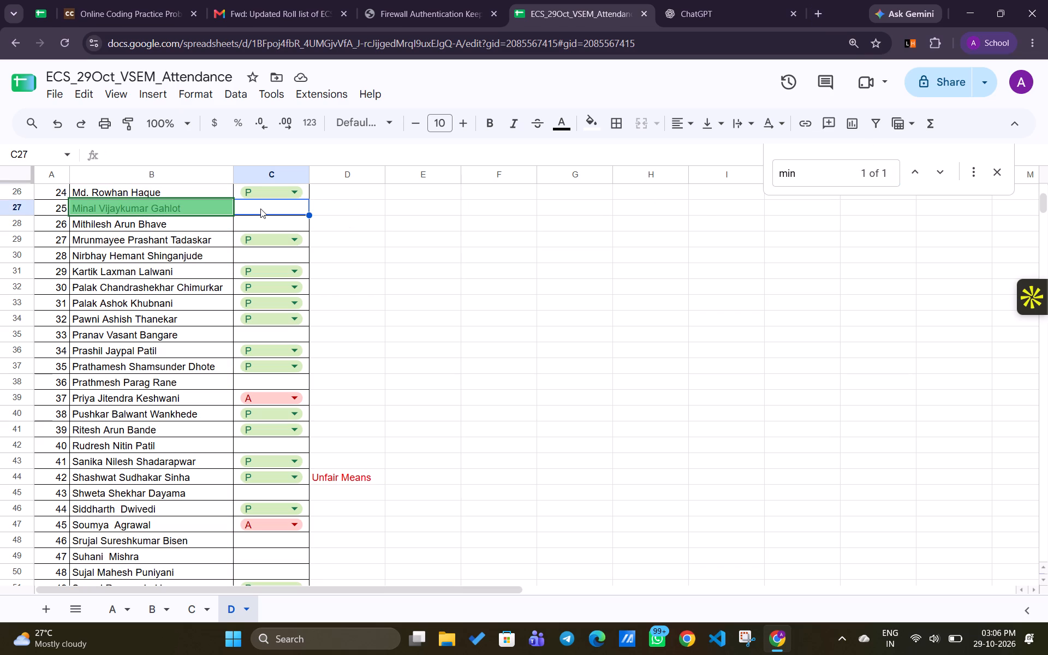
key("ctrl+v")
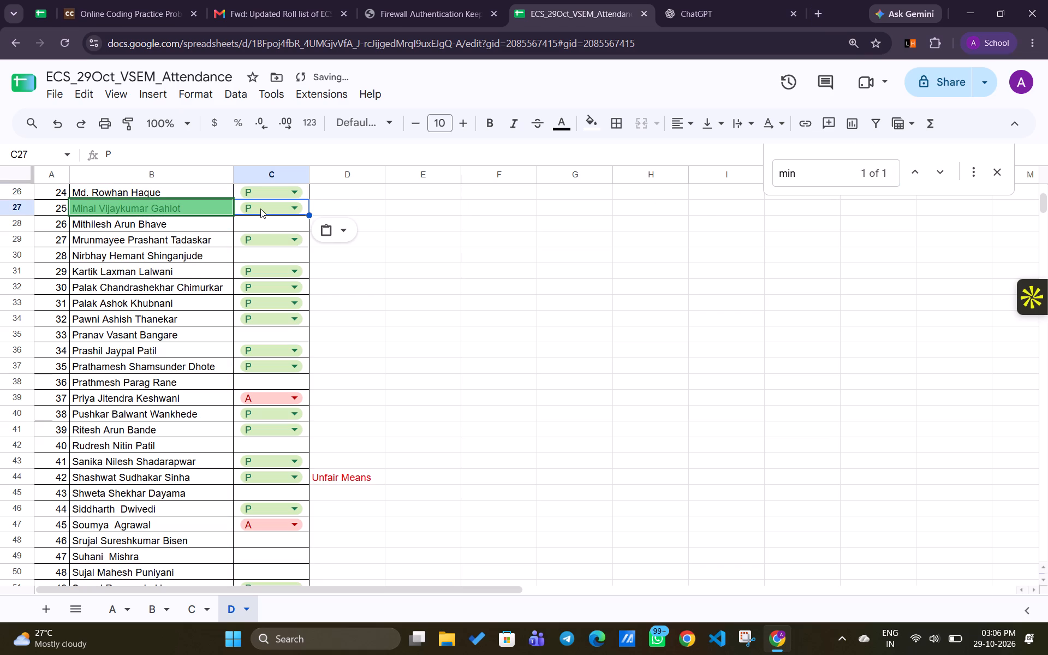
double_click(821, 176)
type("rudre")
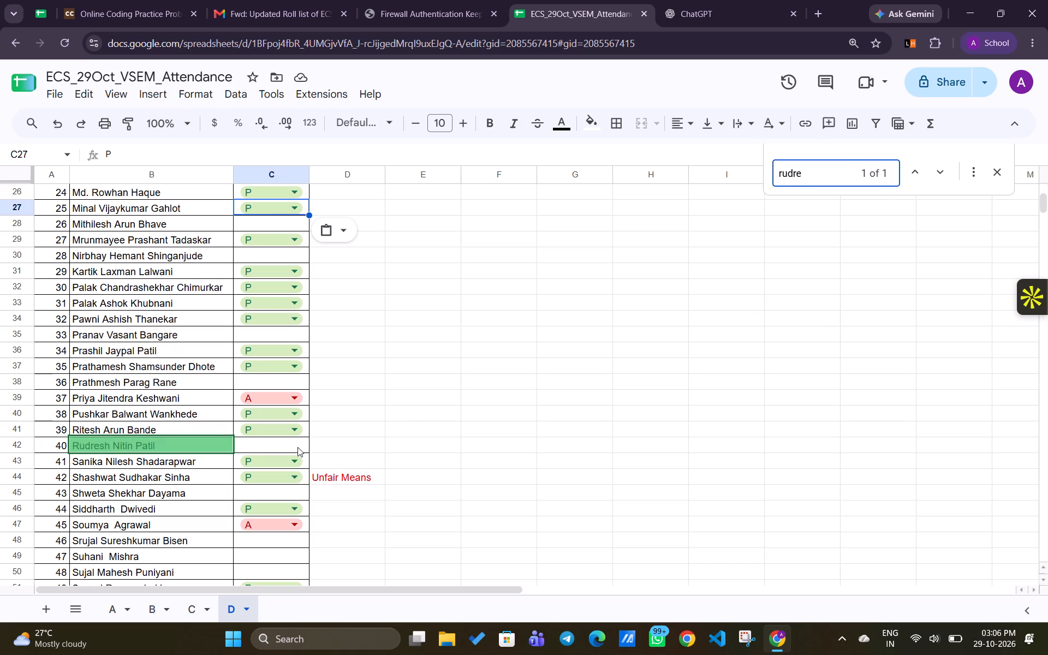
left_click(295, 446)
key("ctrl+v")
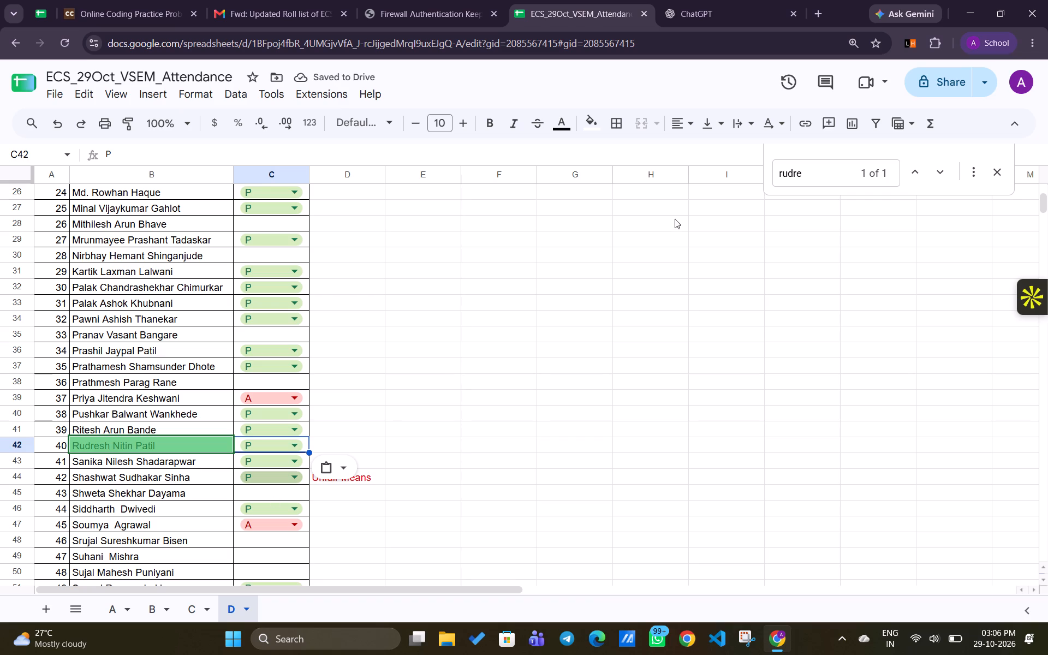
Find "bhave" and "pranav" in sheet D and mark both students P in cells C28 and C35.
double_click(846, 169)
type("bhavew")
key("BackSpace")
key("BackSpace")
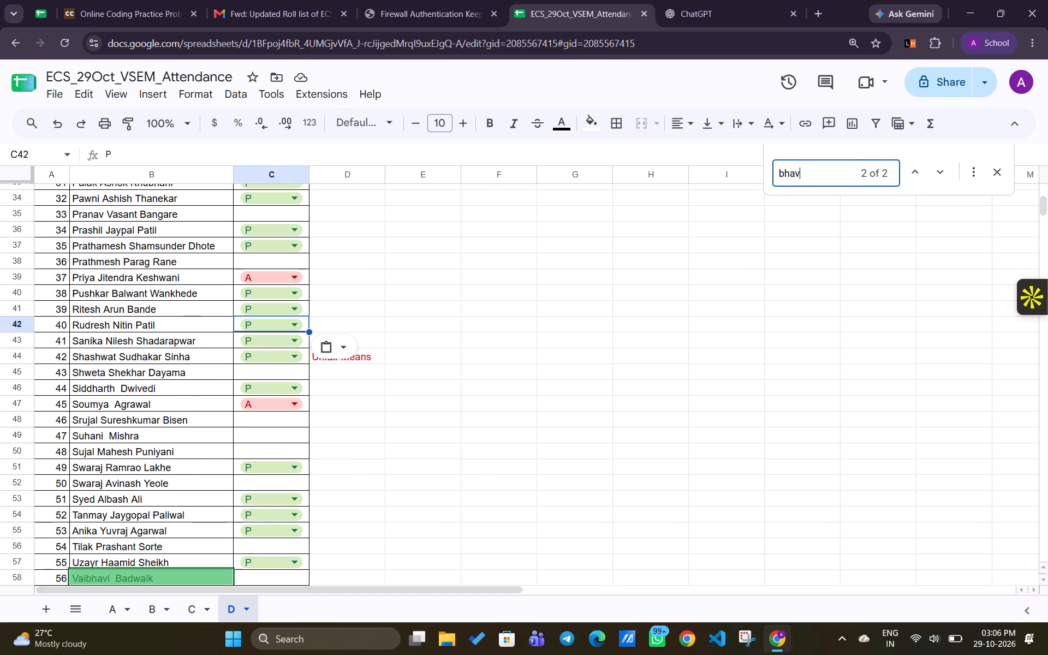
key("e")
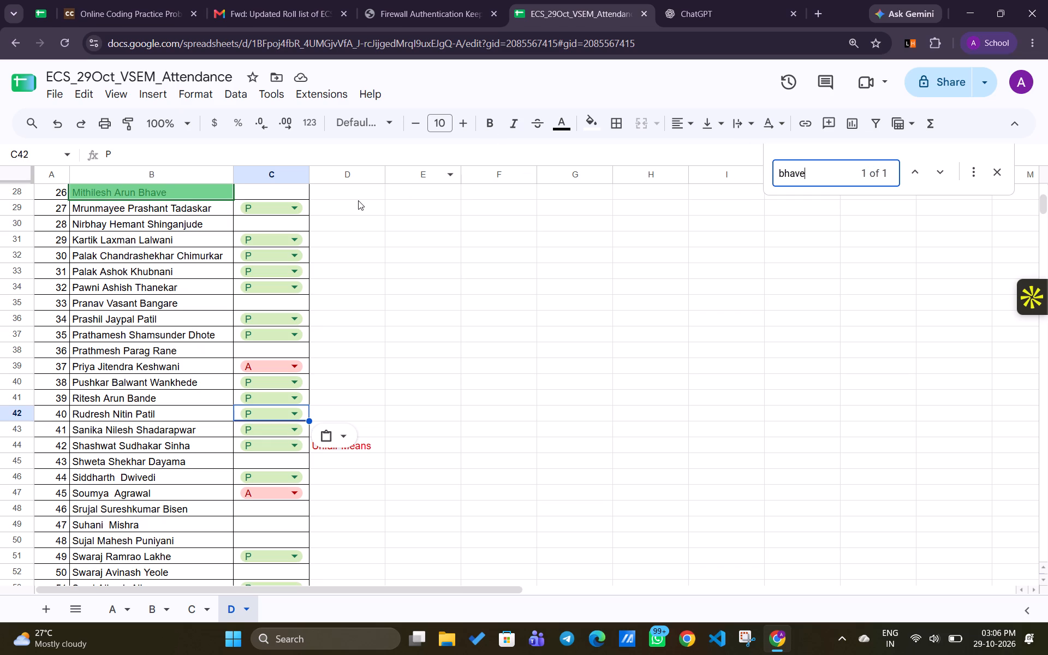
left_click(281, 190)
key("ctrl+v")
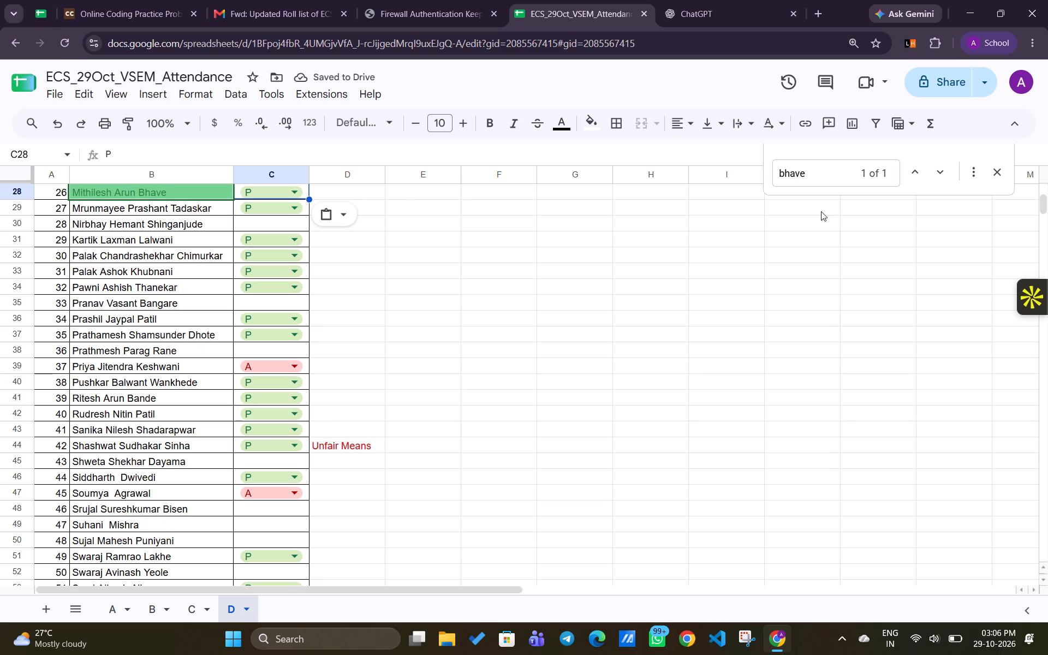
double_click(814, 168)
type("pranav")
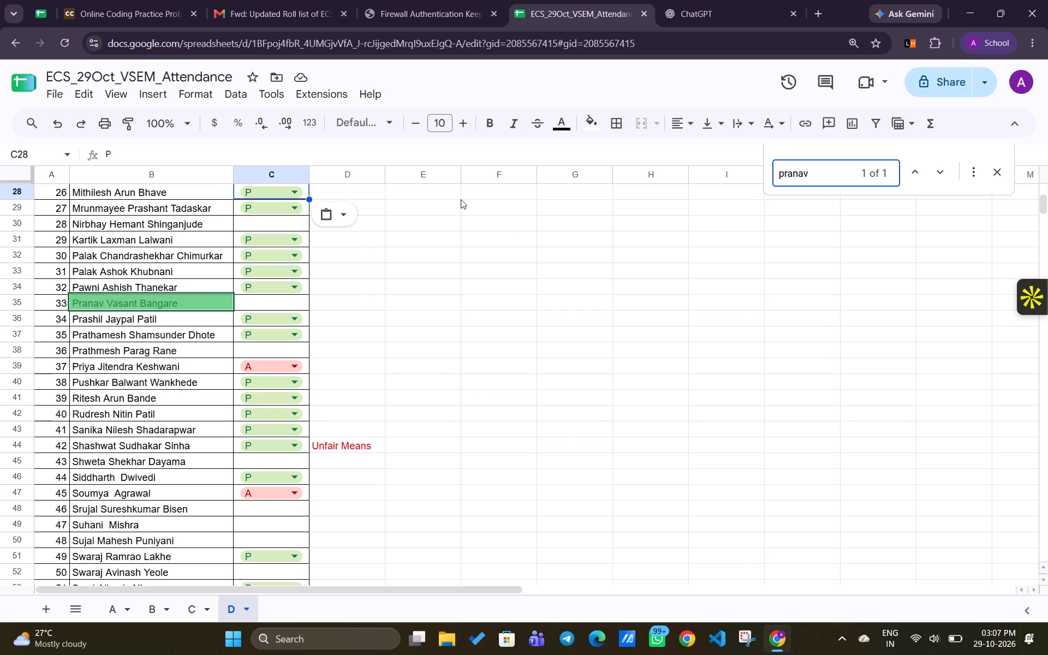
left_click(246, 304)
key("ctrl+v")
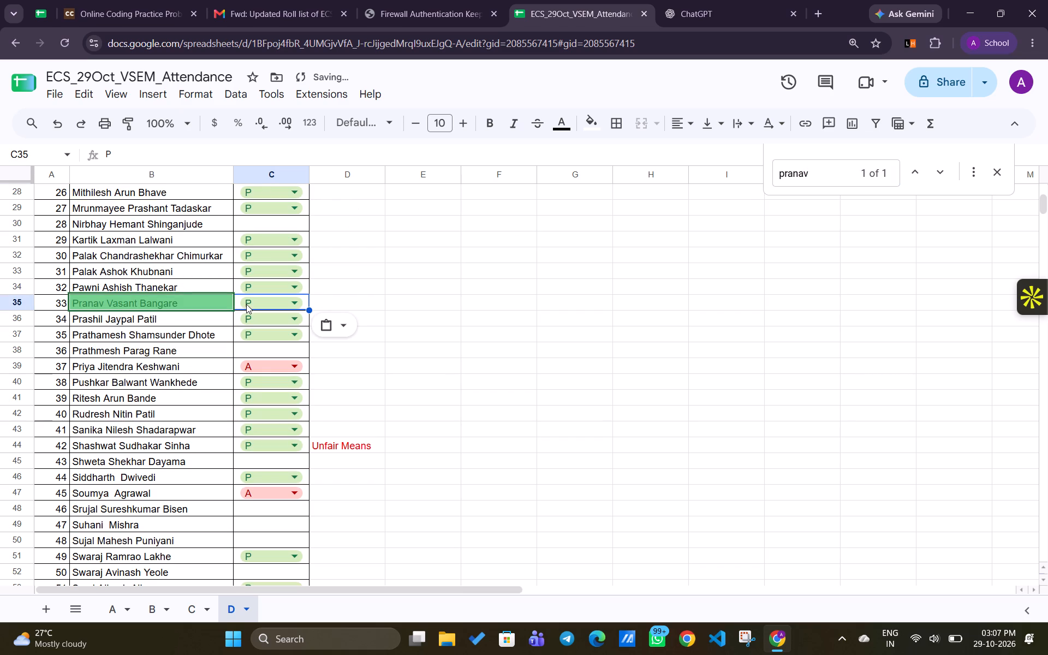
Check the entry for "ritesh" in sheet D, and mark the students matching "nirbh" and "rane" P in C30 and C38.
double_click(813, 167)
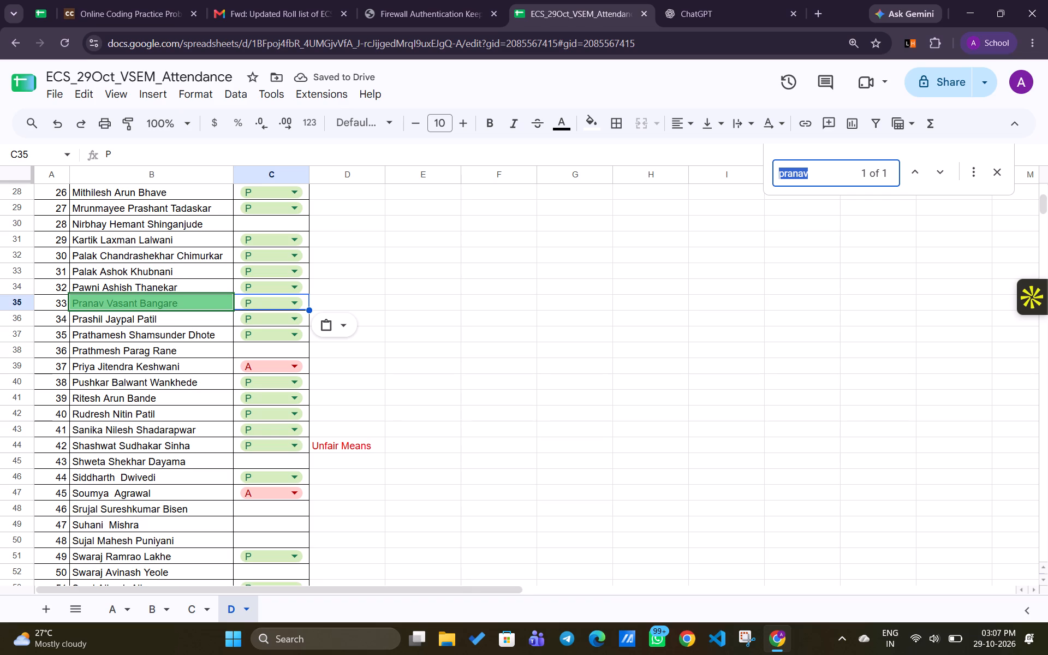
type("ritesh")
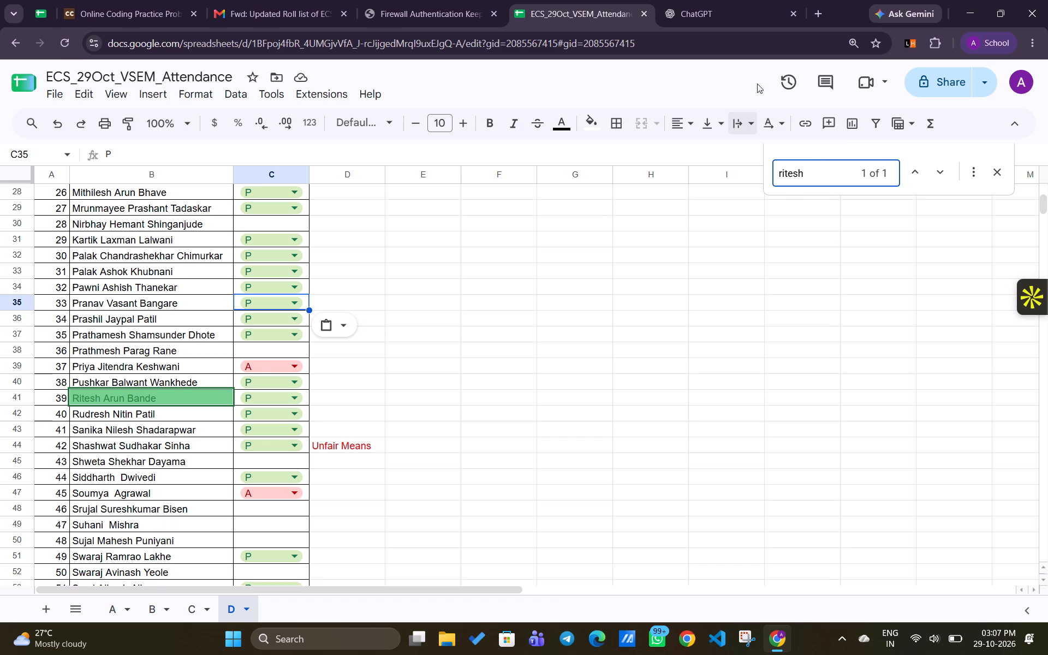
double_click(811, 168)
type("nirbh")
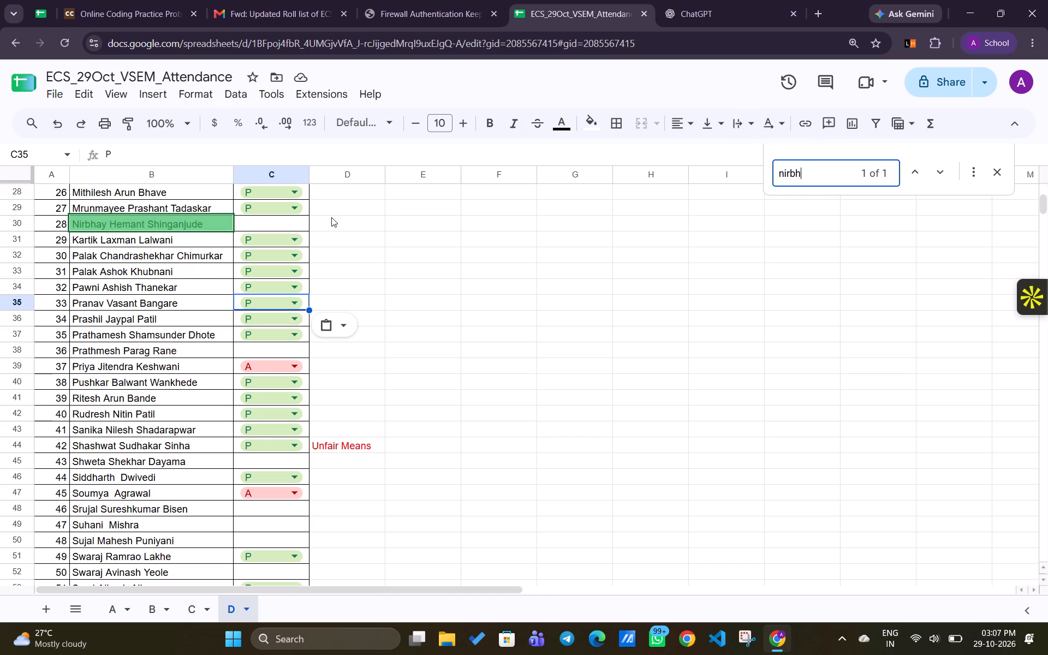
left_click(294, 222)
key("ctrl+v")
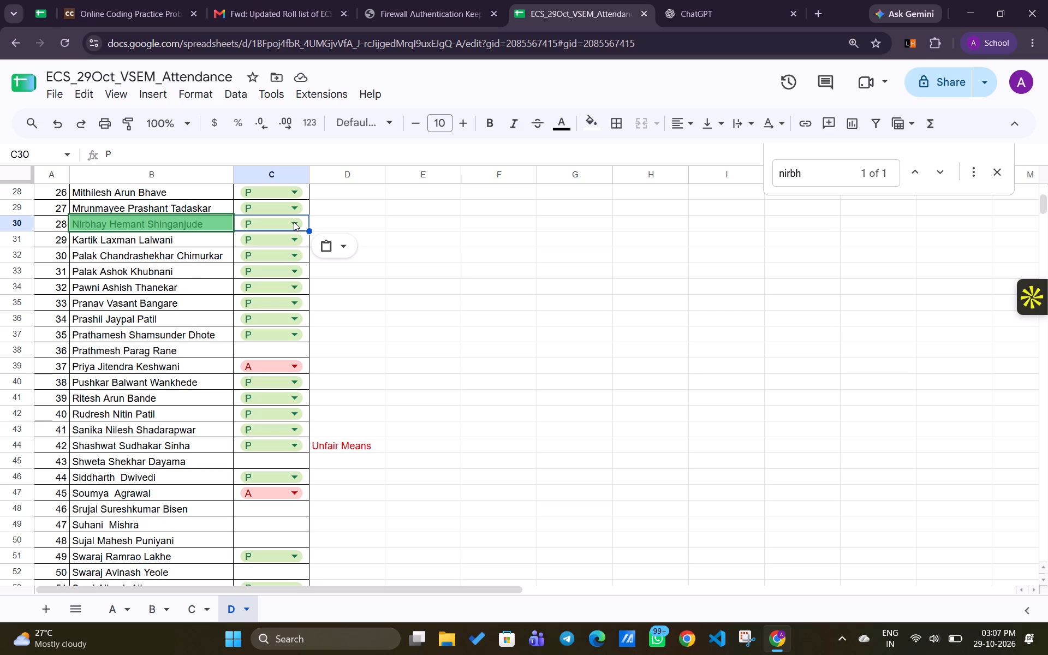
left_click_drag(833, 167, 734, 164)
type("rane")
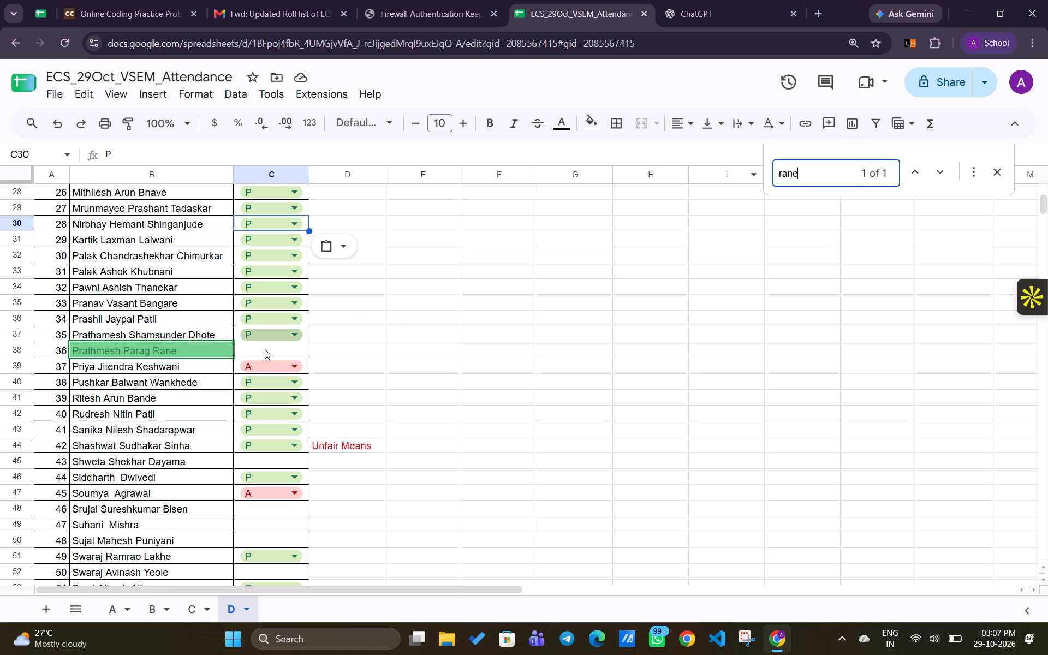
left_click(265, 349)
key("ctrl+v")
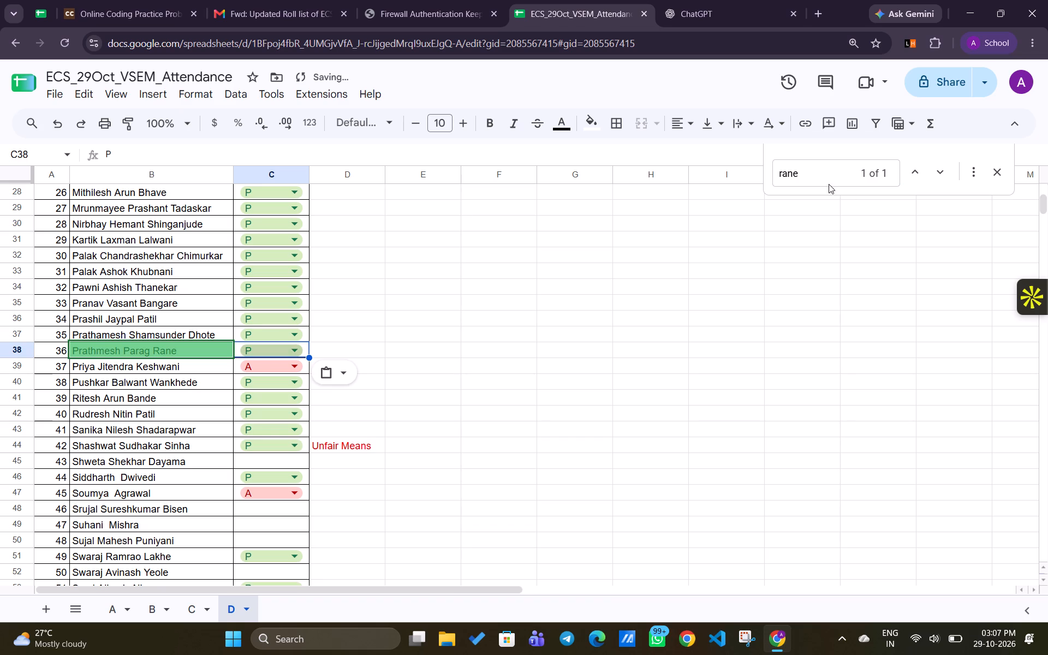
Find "gupta" in sheet D and select that student's attendance cell C25.
left_click_drag(819, 172, 713, 164)
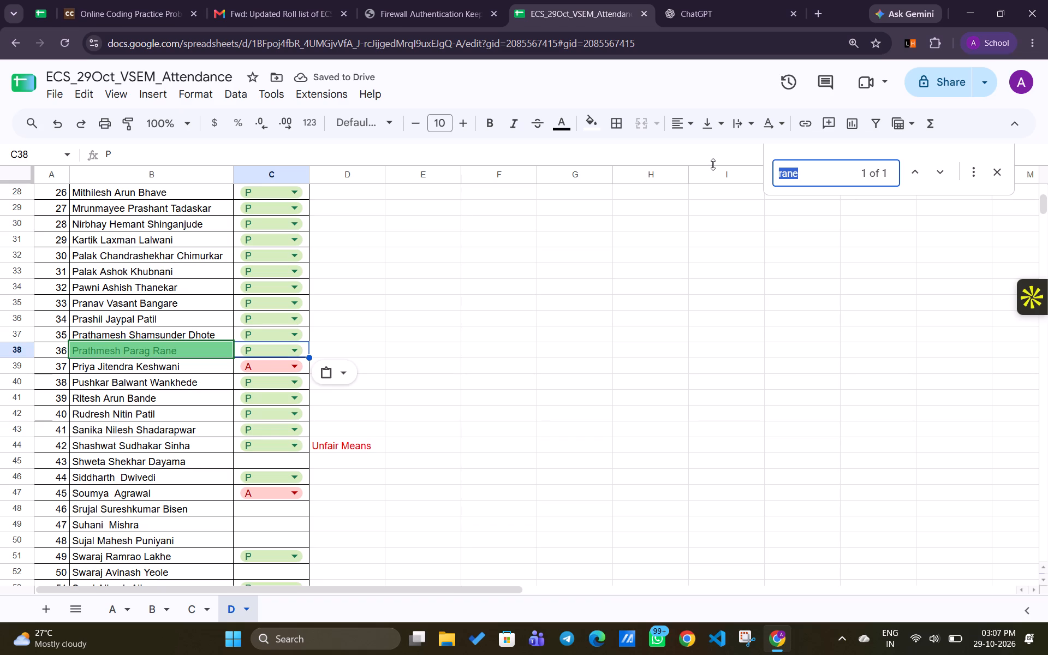
type("gupta")
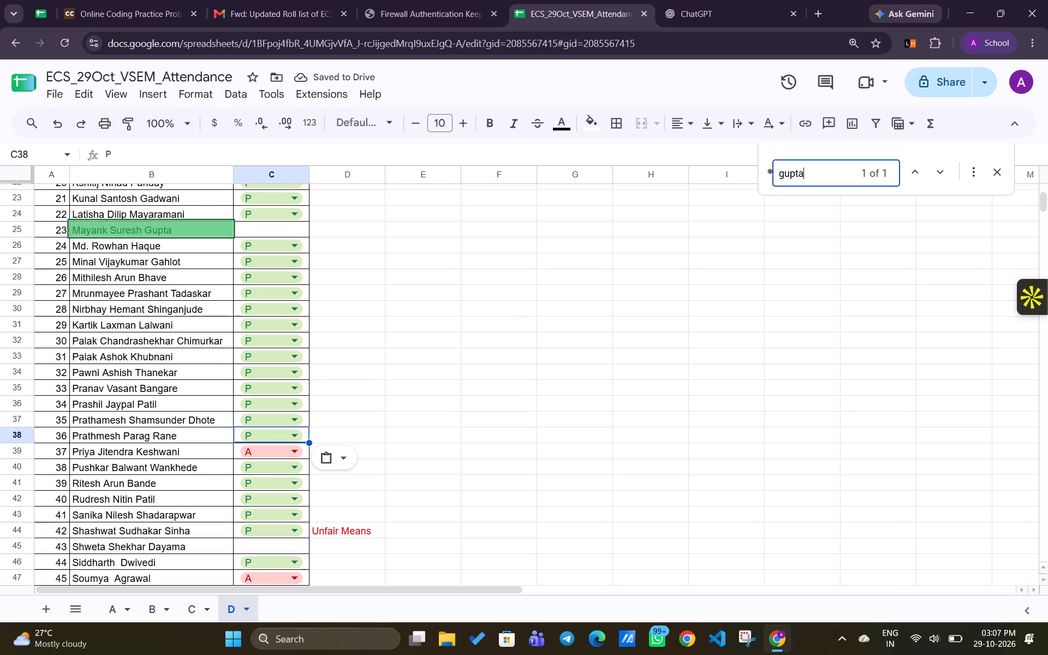
left_click(243, 229)
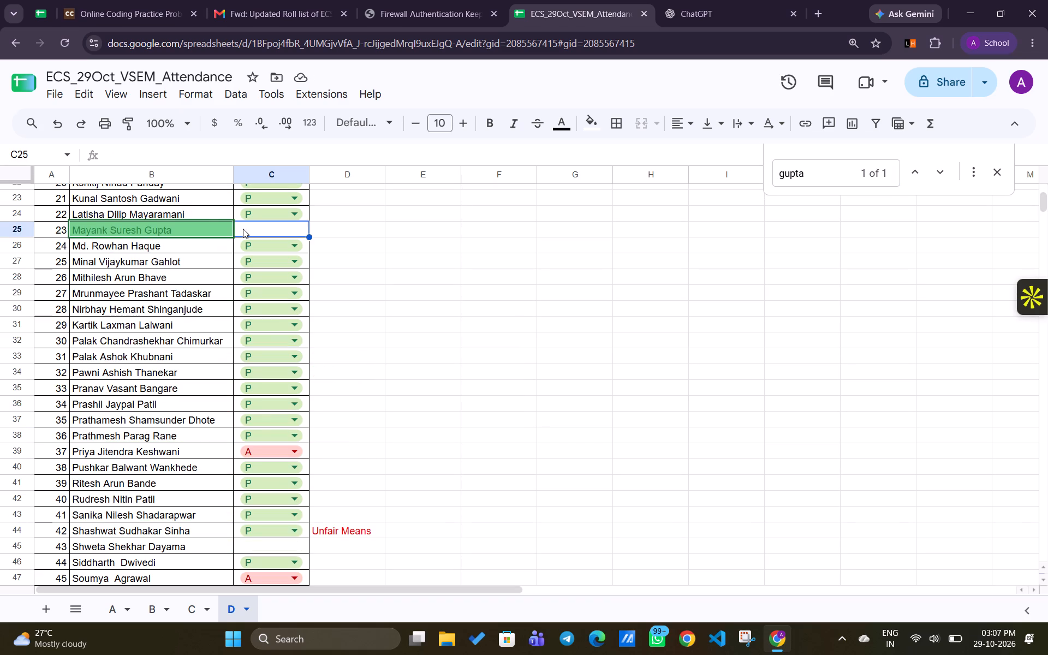
key("ctrl+v")
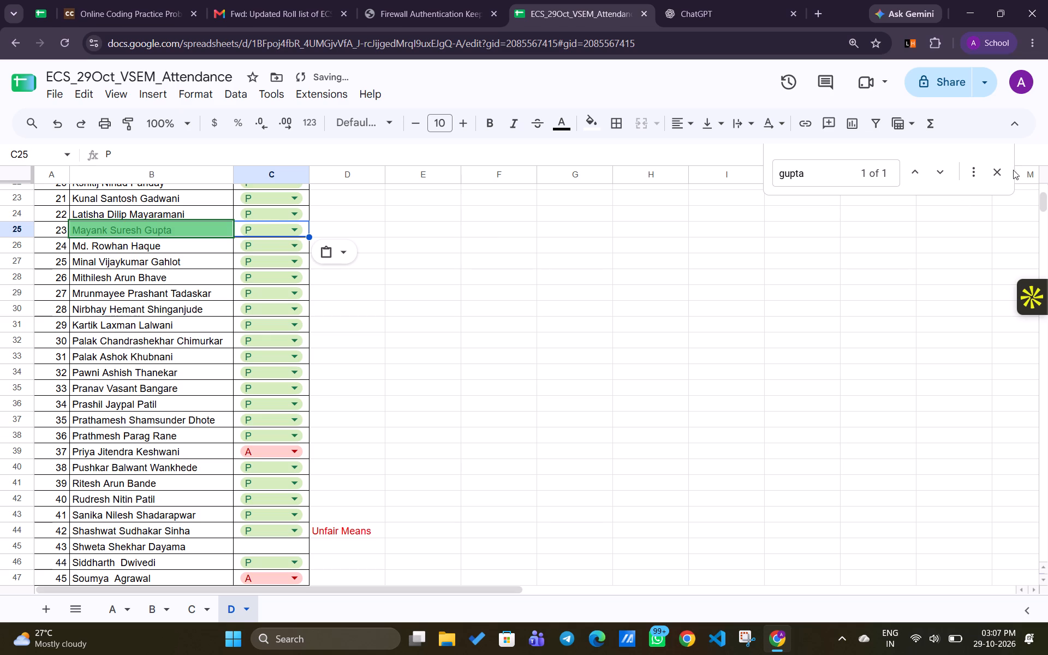
left_click(1004, 166)
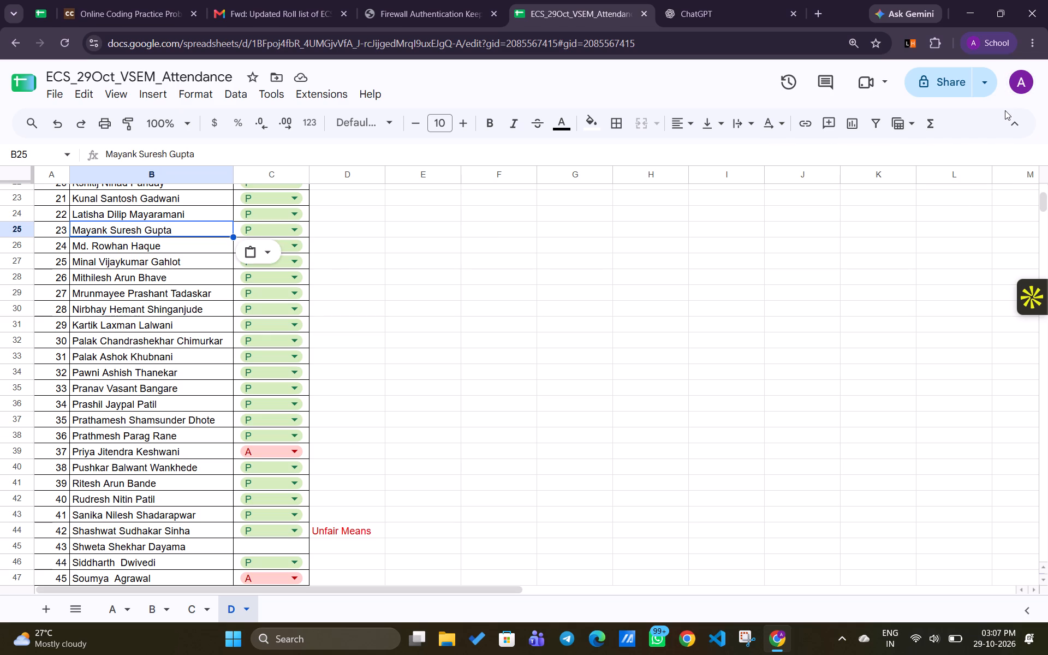
Find "syed" and "tanmay" in sheet D to check both students' attendance entries.
key("ctrl+f")
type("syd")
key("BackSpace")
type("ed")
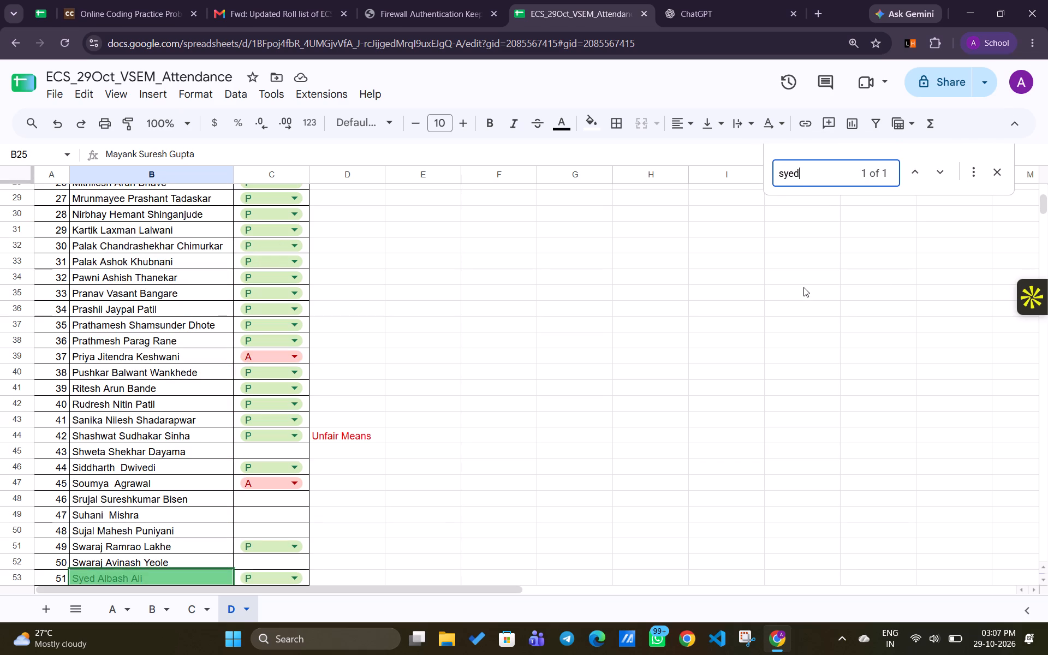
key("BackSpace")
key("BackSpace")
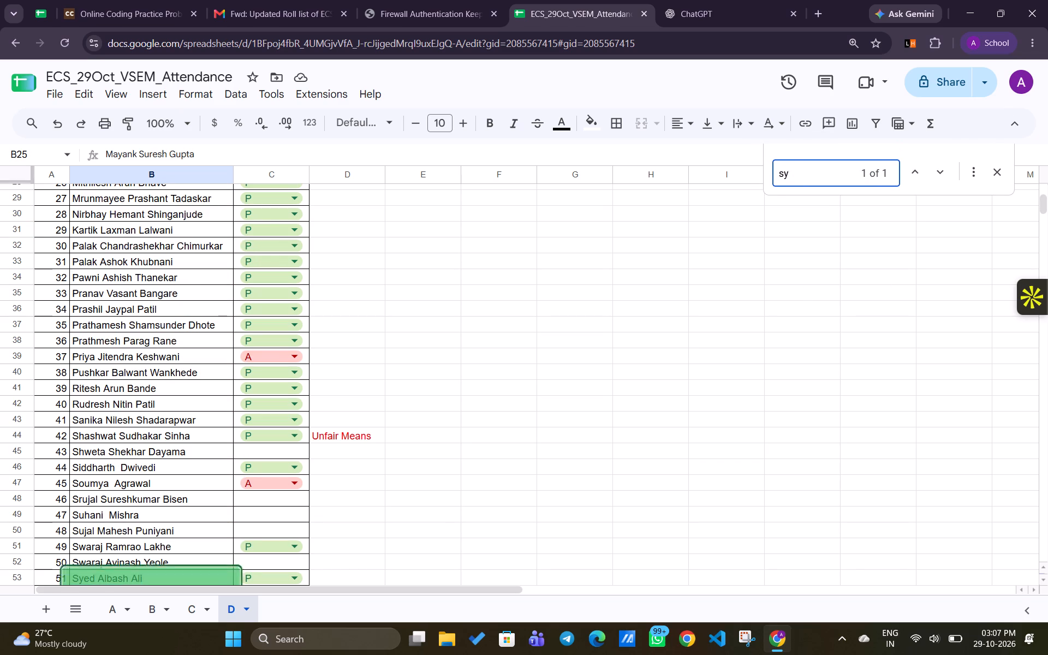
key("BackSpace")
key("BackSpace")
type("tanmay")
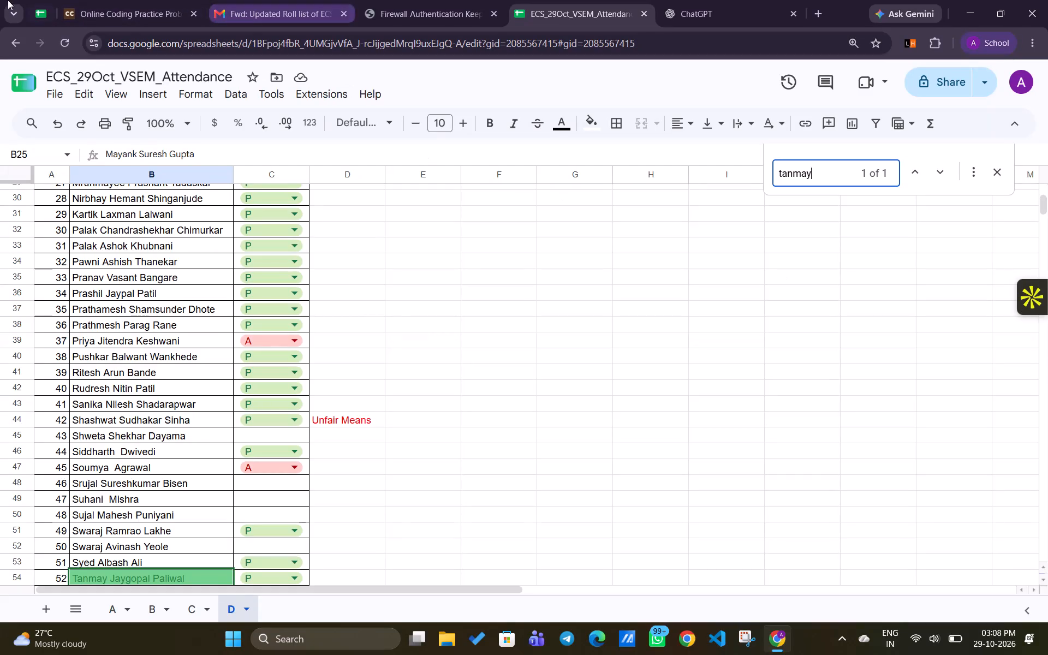
left_click(47, 7)
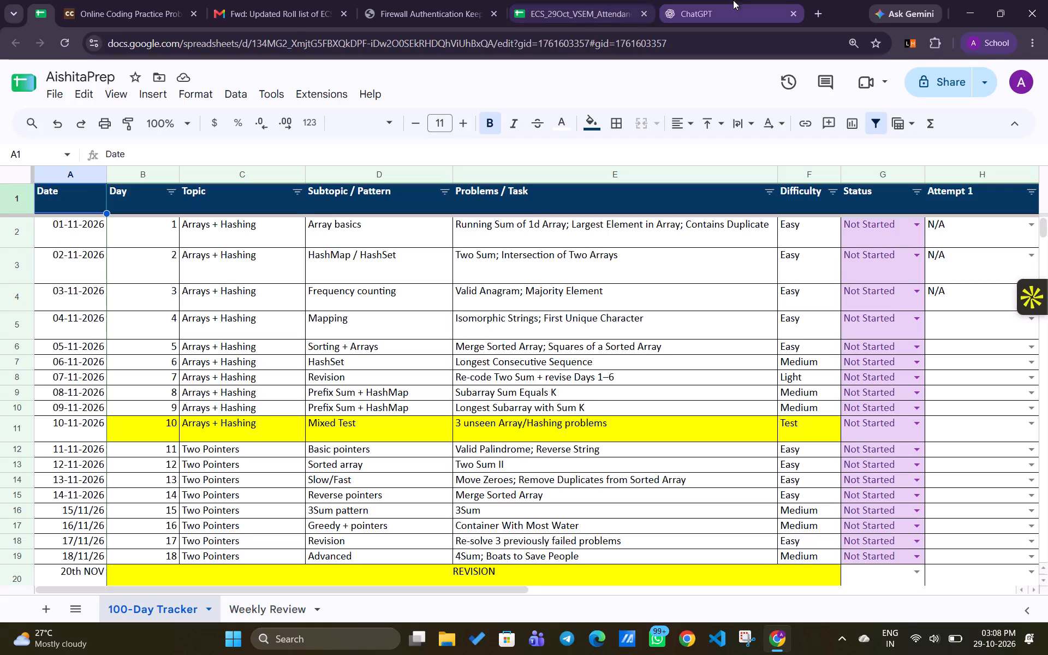
left_click(236, 0)
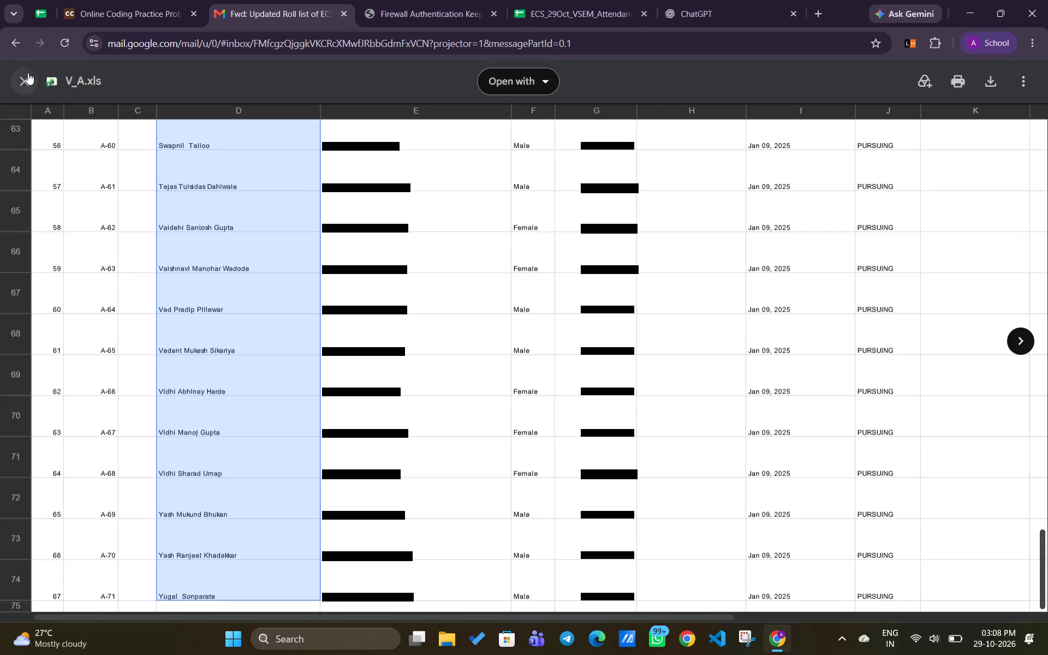
left_click(25, 75)
left_click(17, 186)
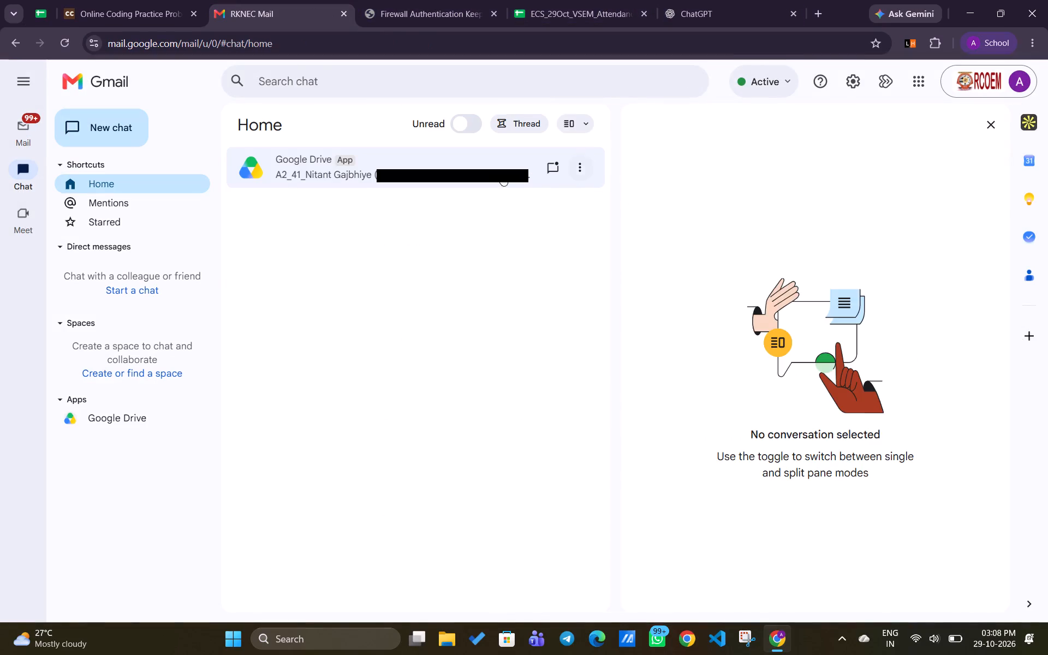
left_click(497, 175)
scroll(814, 217, "up", 5)
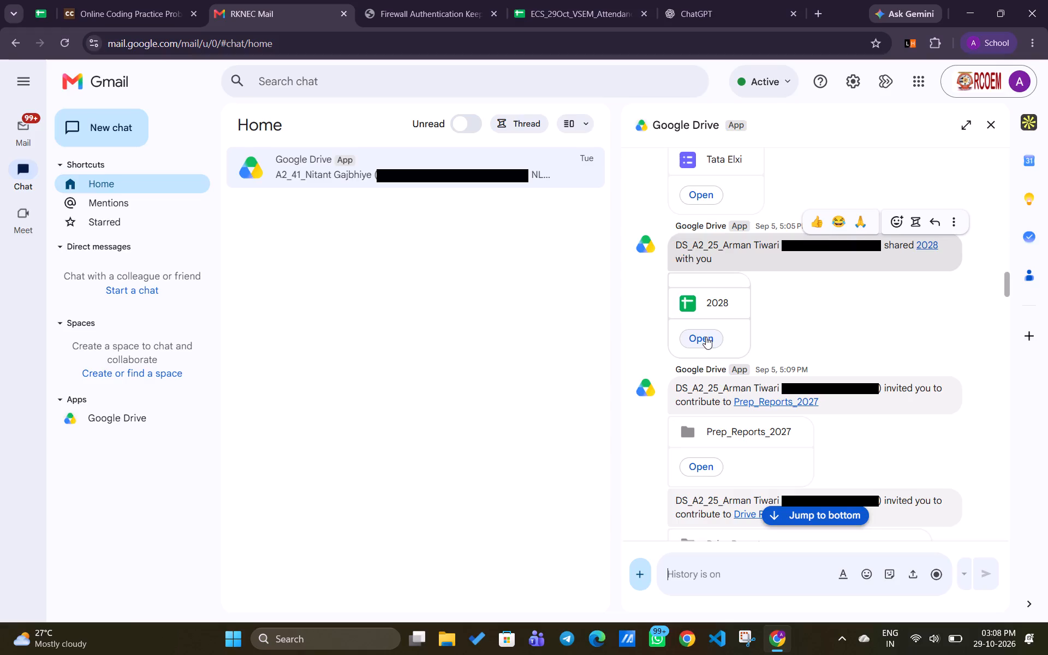
left_click(706, 337)
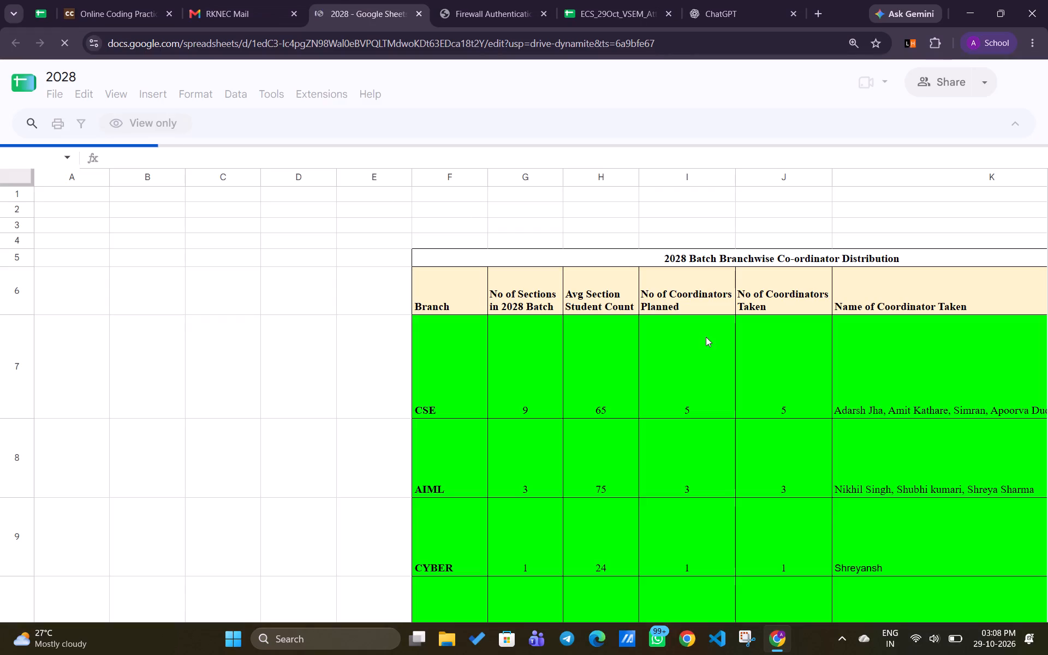
Examine the branchwise co-ordinator distribution table in the 2028_quota sheet, including the planned and taken coordinators per branch.
scroll(635, 532, "left", 2)
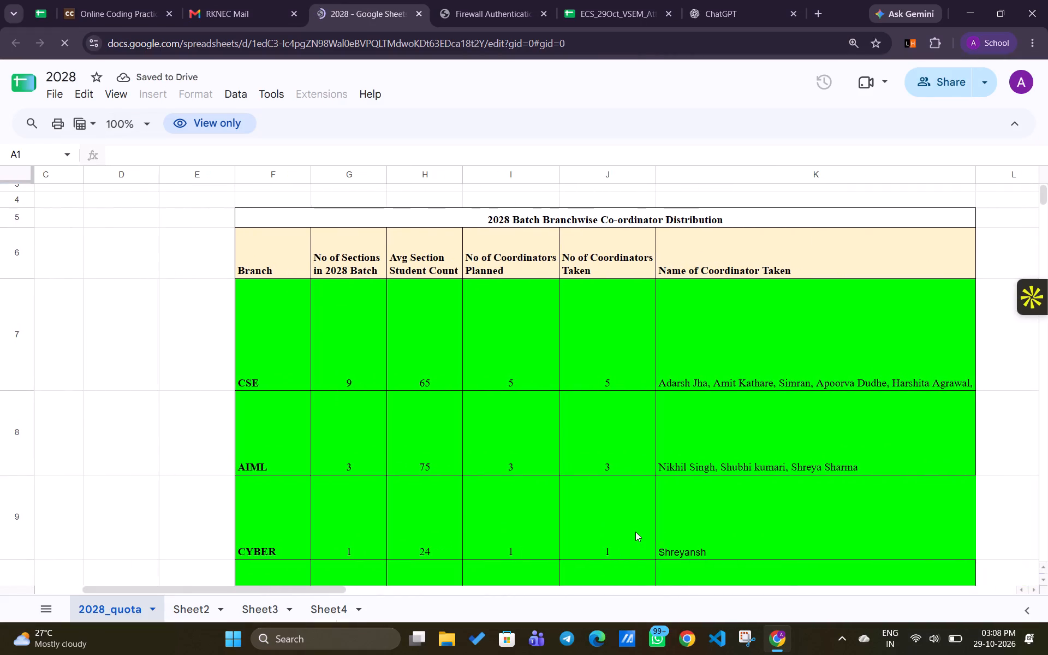
scroll(635, 532, "down", 1)
scroll(635, 532, "up", 1)
scroll(635, 532, "down", 2)
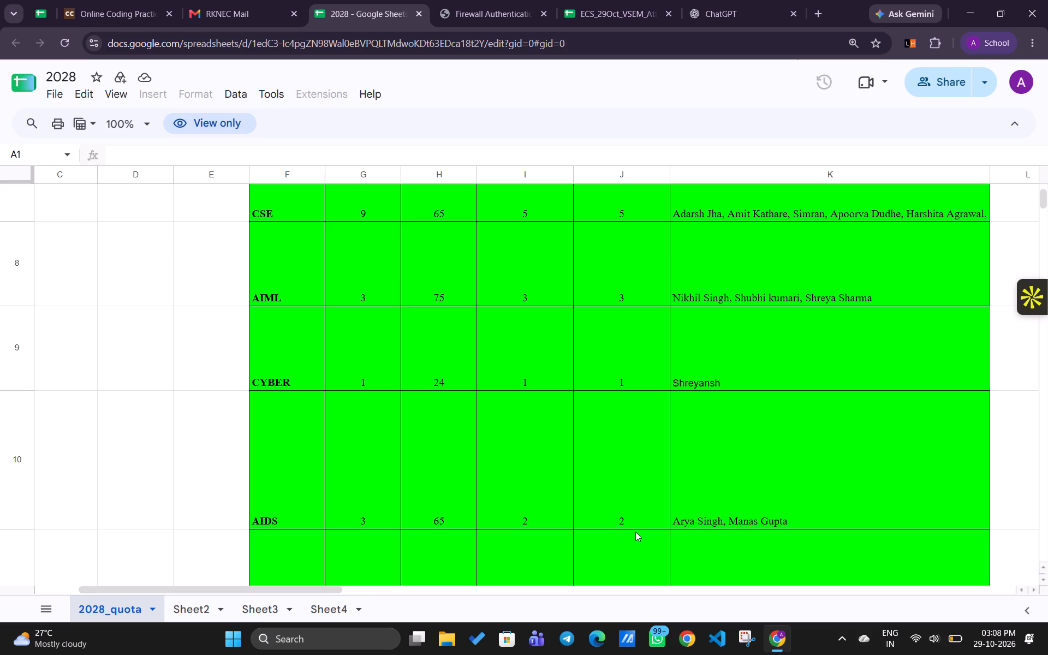
Look through the branch rows and the names listed for them in the 2028 workbook's 2028_quota sheet.
scroll(635, 532, "down", 5)
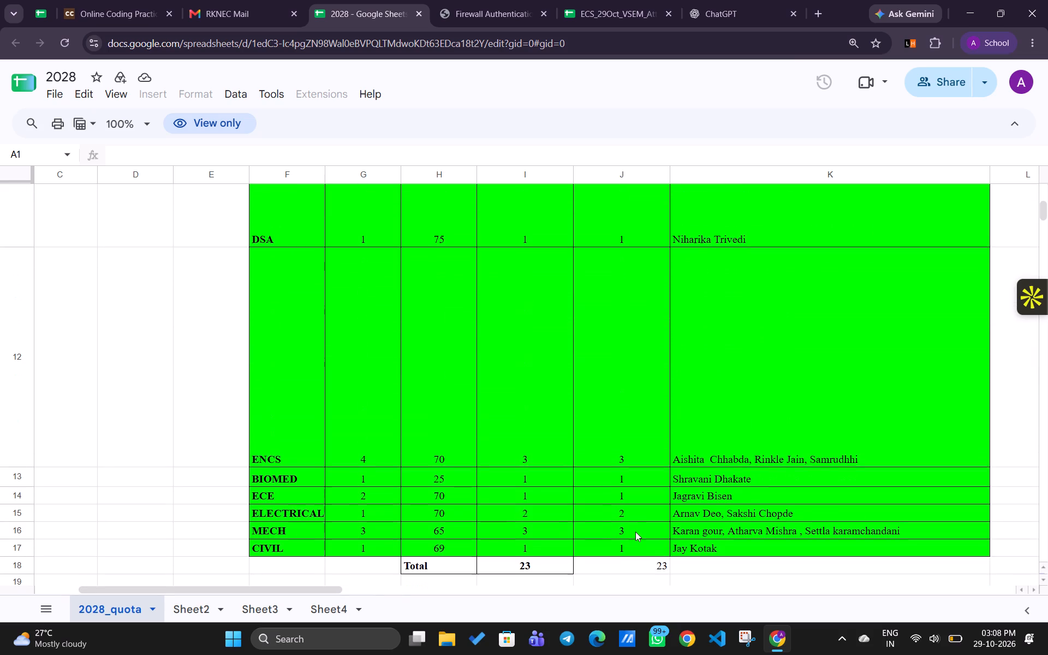
scroll(635, 532, "down", 2)
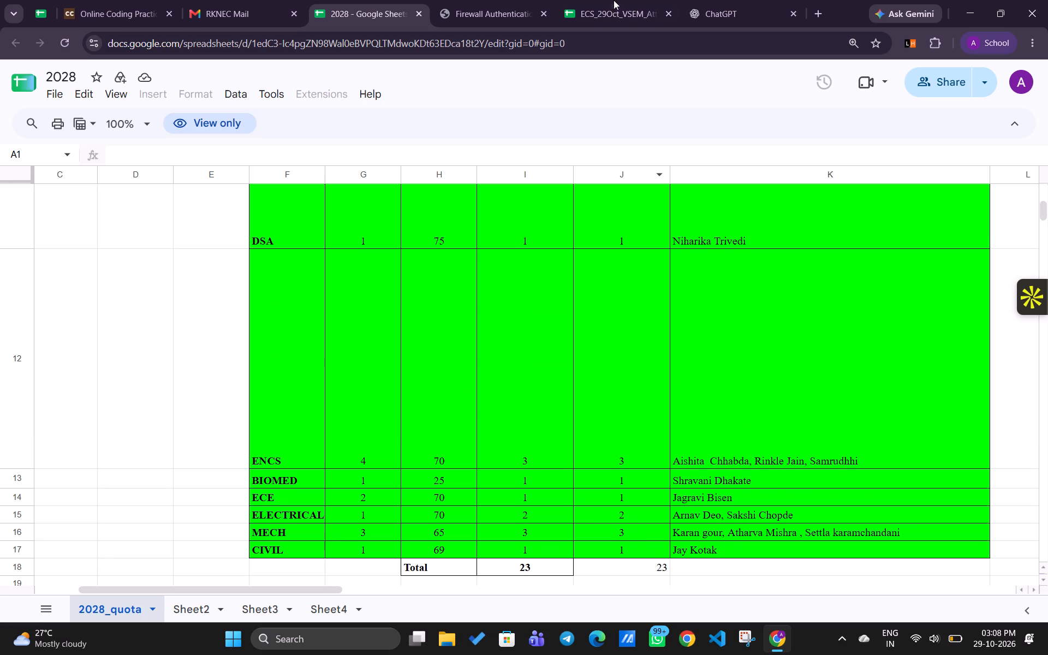
Close the 2028 workbook and return to the ECS_29Oct_VSEM_Attendance spreadsheet.
left_click(415, 11)
left_click(553, 4)
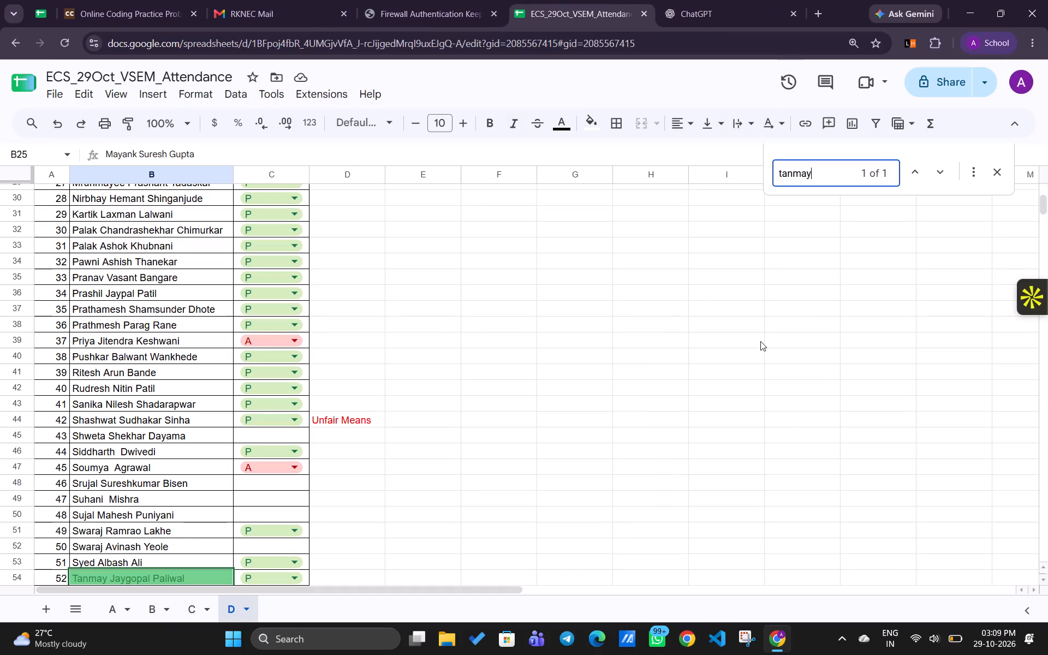
Find "sujal" in sheet D and mark that student P in cell C50.
scroll(400, 406, "down", 1)
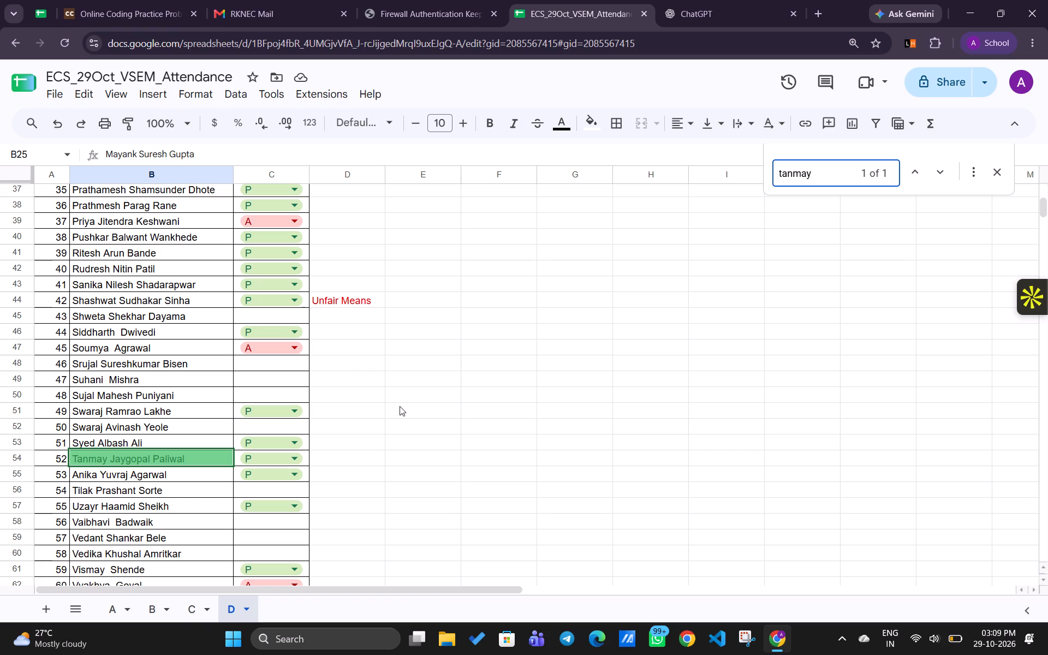
double_click(818, 174)
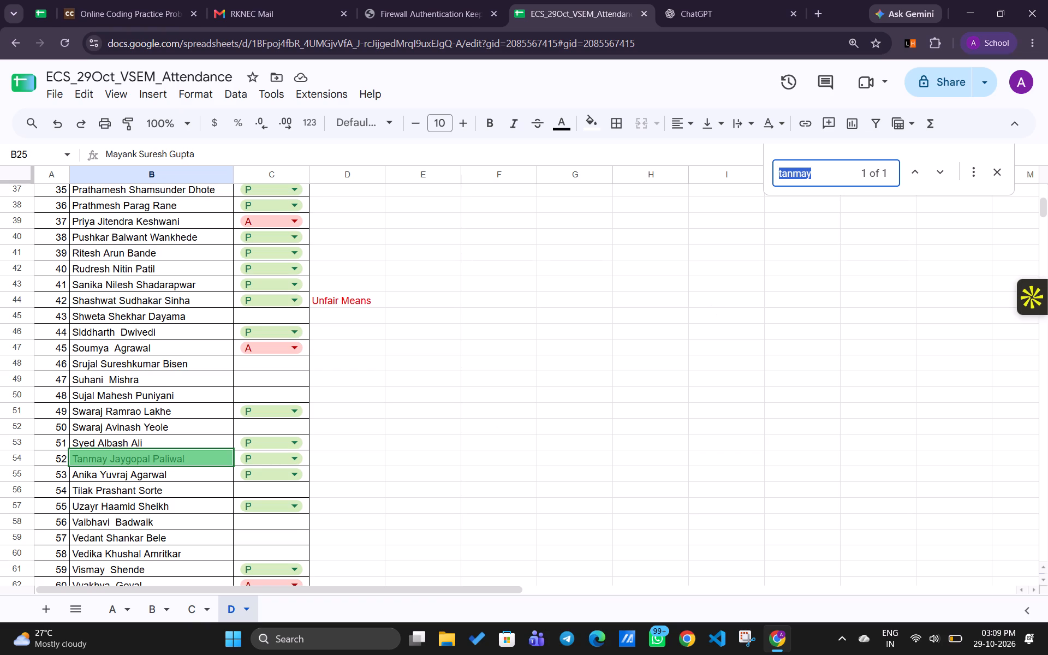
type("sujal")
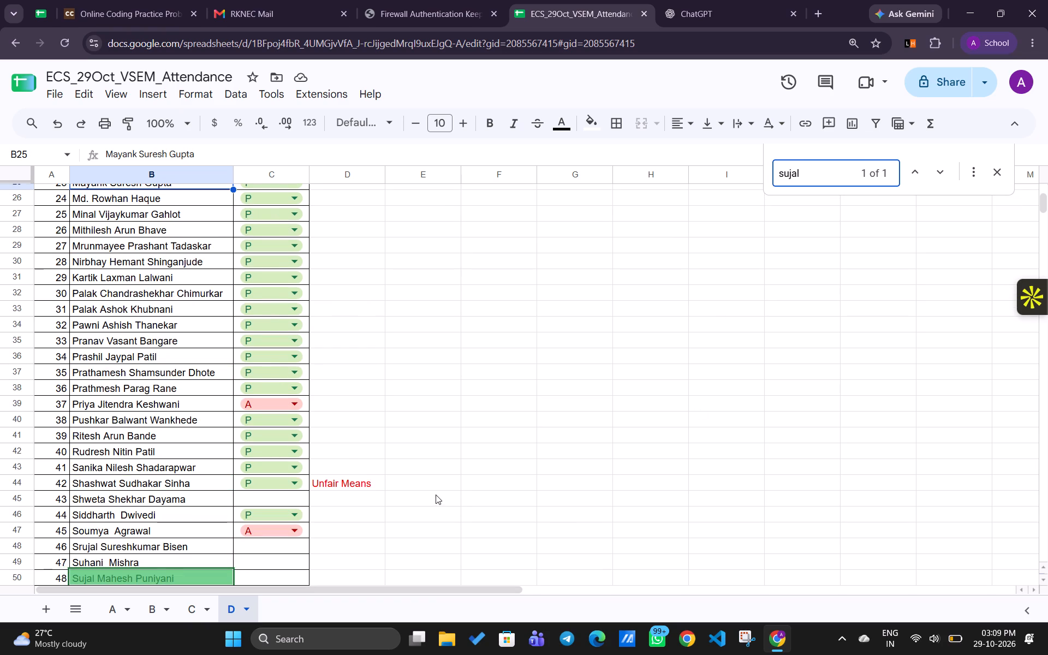
scroll(434, 493, "down", 2)
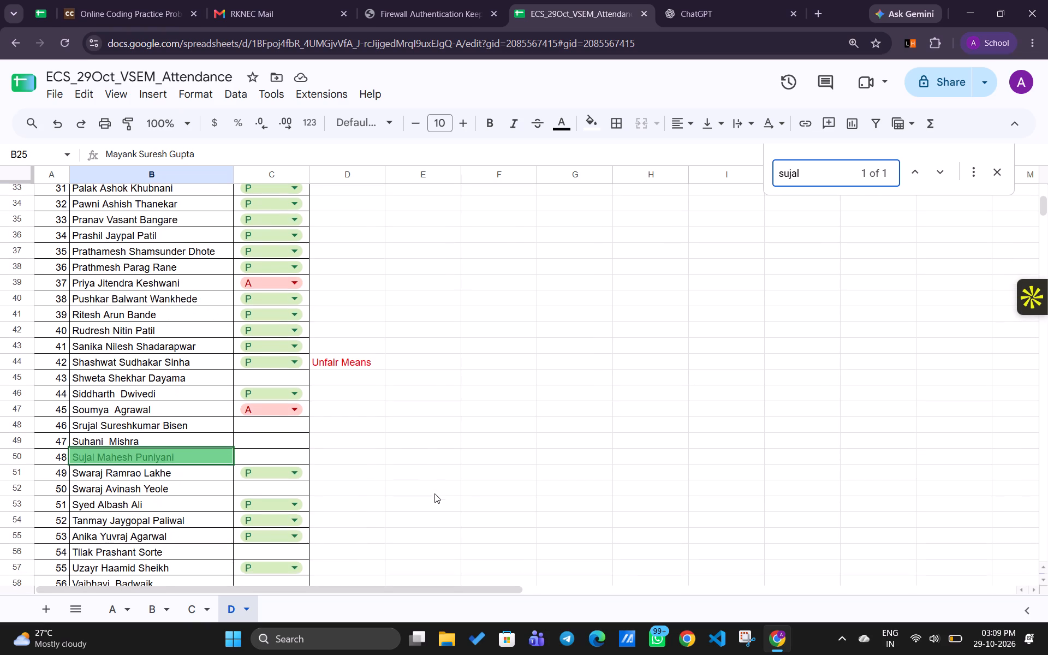
left_click(245, 450)
key("ctrl+v")
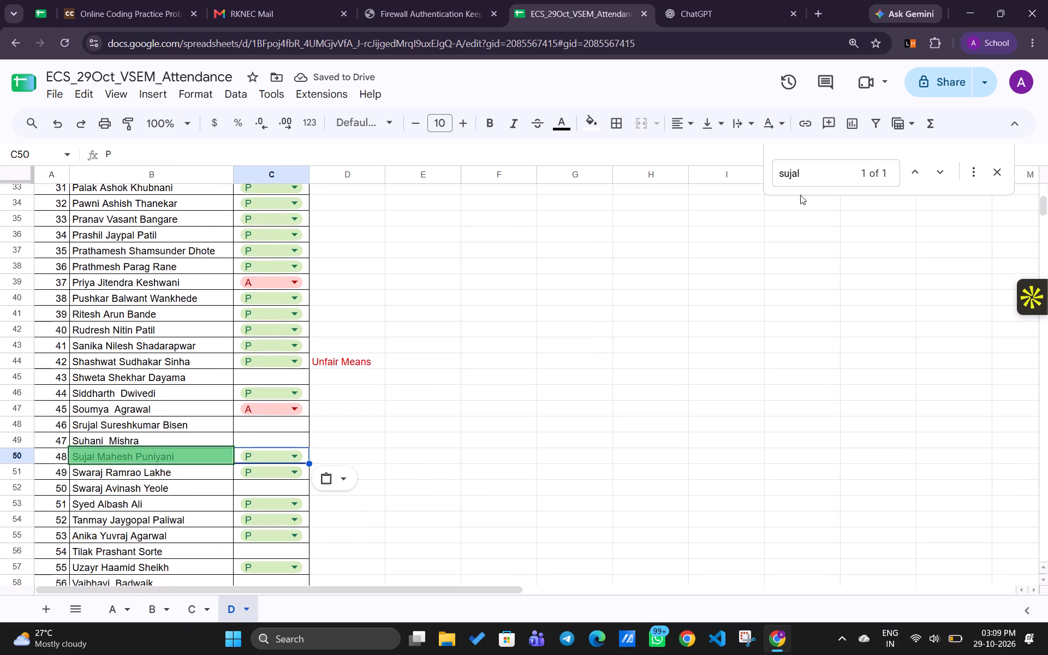
Find "sruj" in sheet D and select that student's attendance cell C48.
left_click_drag(805, 171, 767, 169)
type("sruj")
left_click(269, 422)
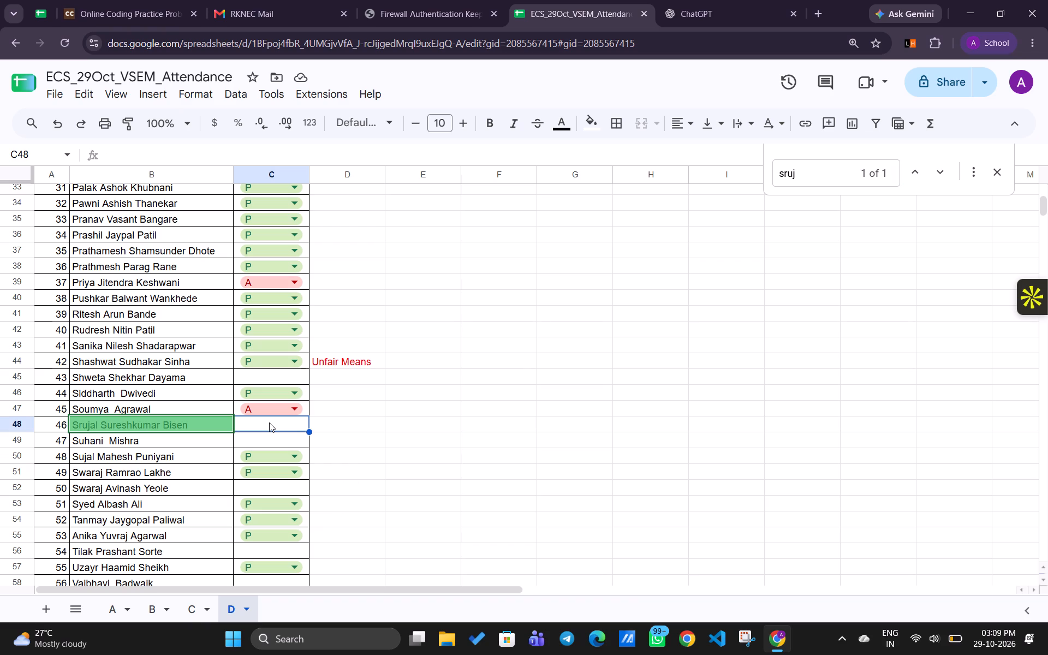
Paste the copied P into cell C48 of sheet D for the student matching "sruj".
key("ctrl+v")
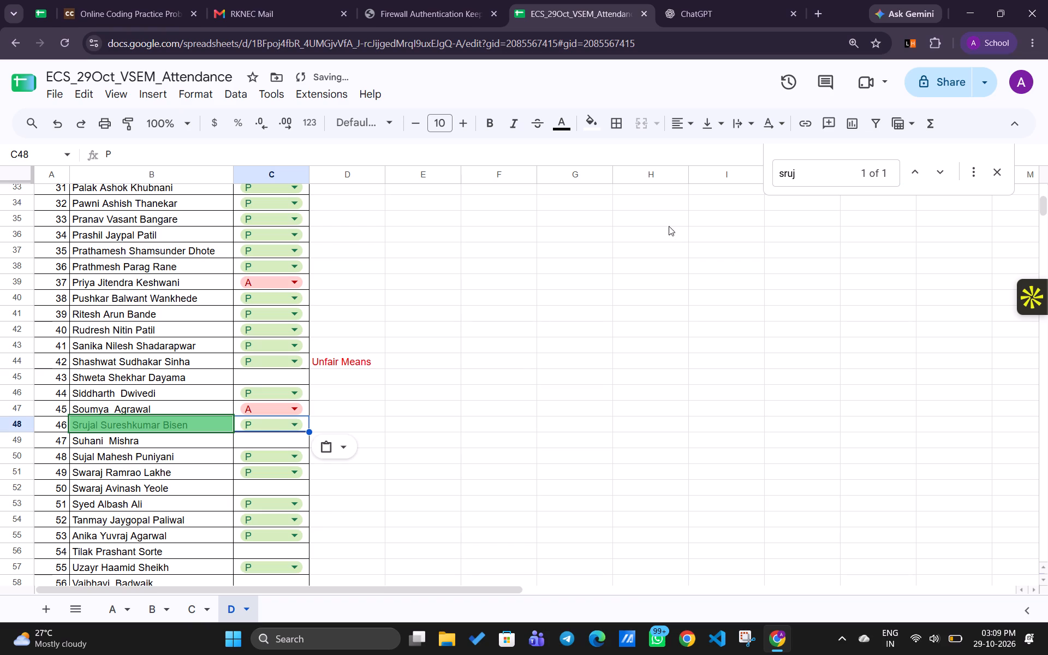
Check the attendance entries in sheet D for the students matching "anika", "nim" and "lak".
left_click_drag(800, 175, 761, 166)
type("anika")
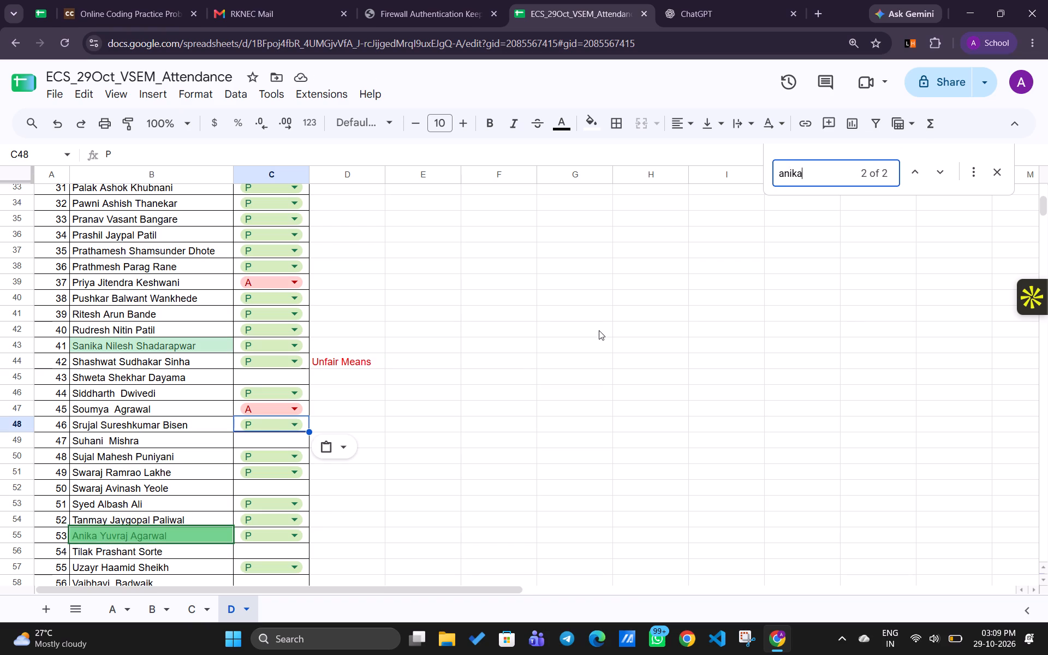
left_click_drag(812, 172, 788, 170)
left_click_drag(788, 170, 756, 166)
type("nim")
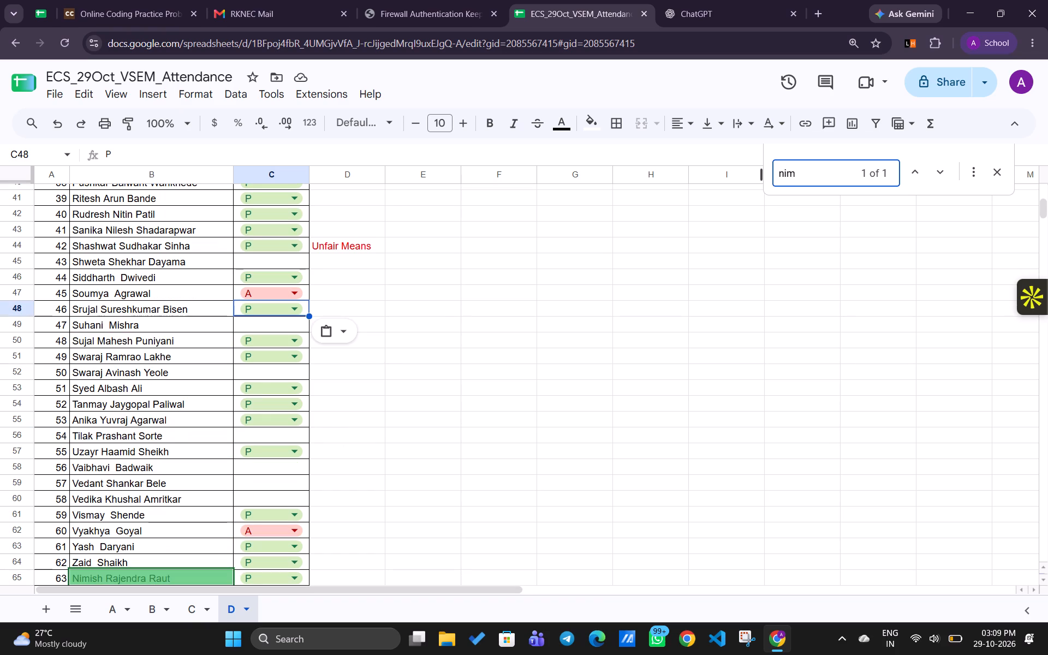
left_click_drag(814, 176, 751, 177)
type("laksh")
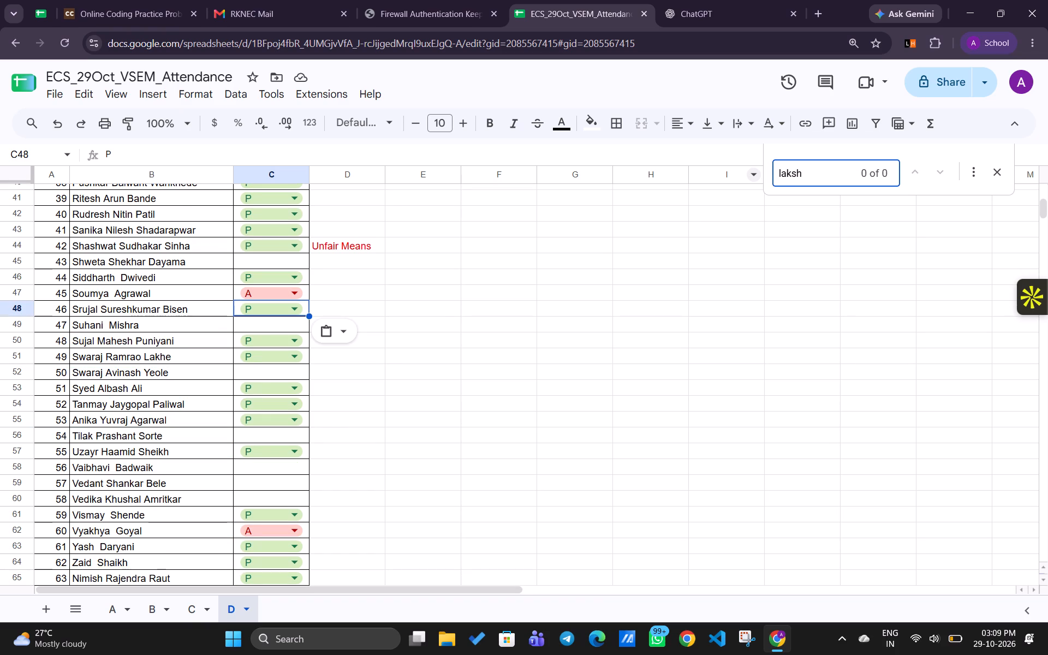
key("BackSpace")
key("BackSpace")
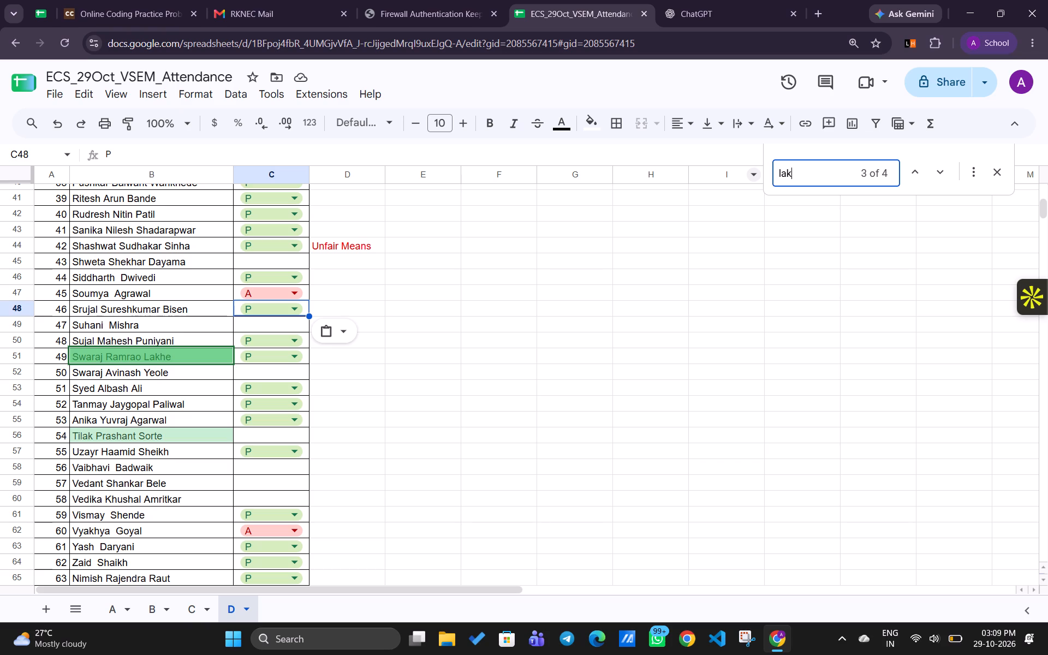
Check the attendance entries in sheet D for the students matching "dw" and "sw".
left_click_drag(806, 180, 753, 171)
type("dwi")
key("BackSpace")
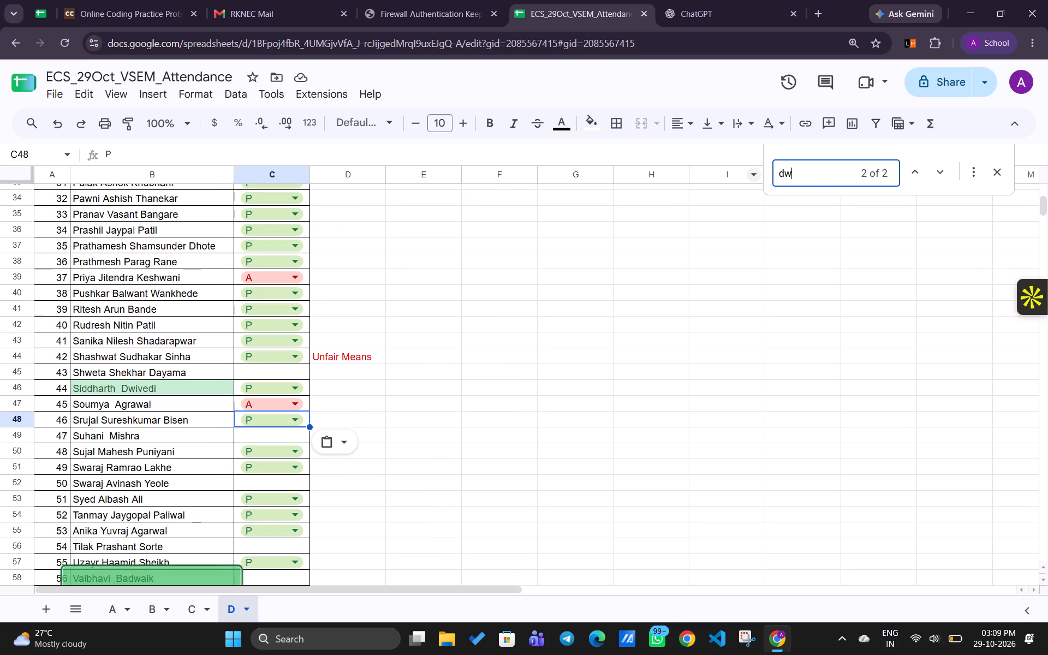
scroll(288, 390, "down", 2)
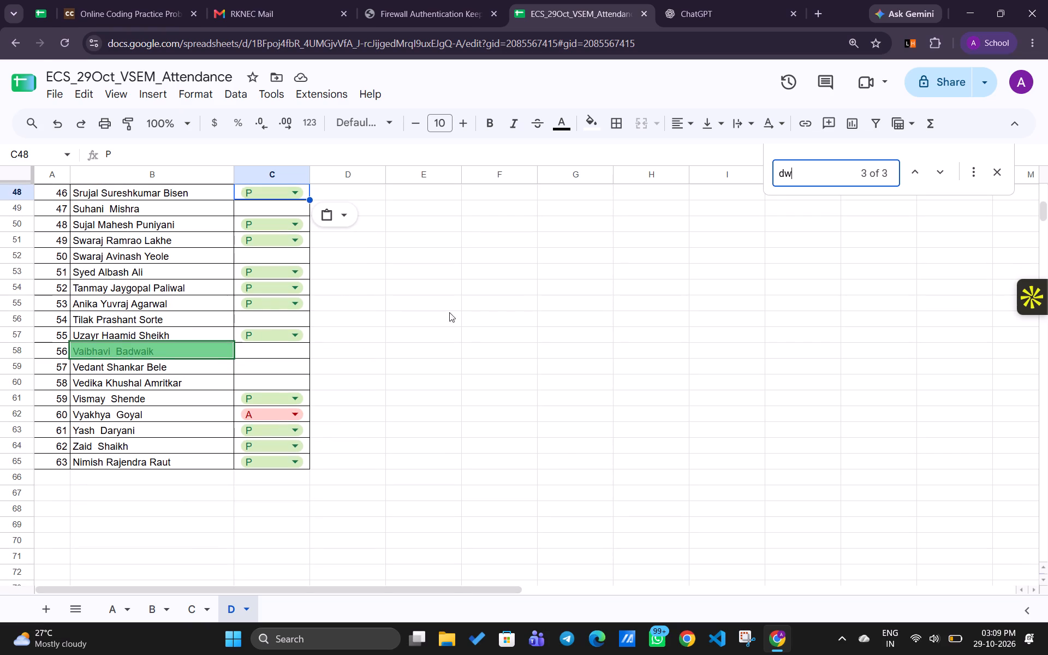
scroll(342, 297, "up", 2)
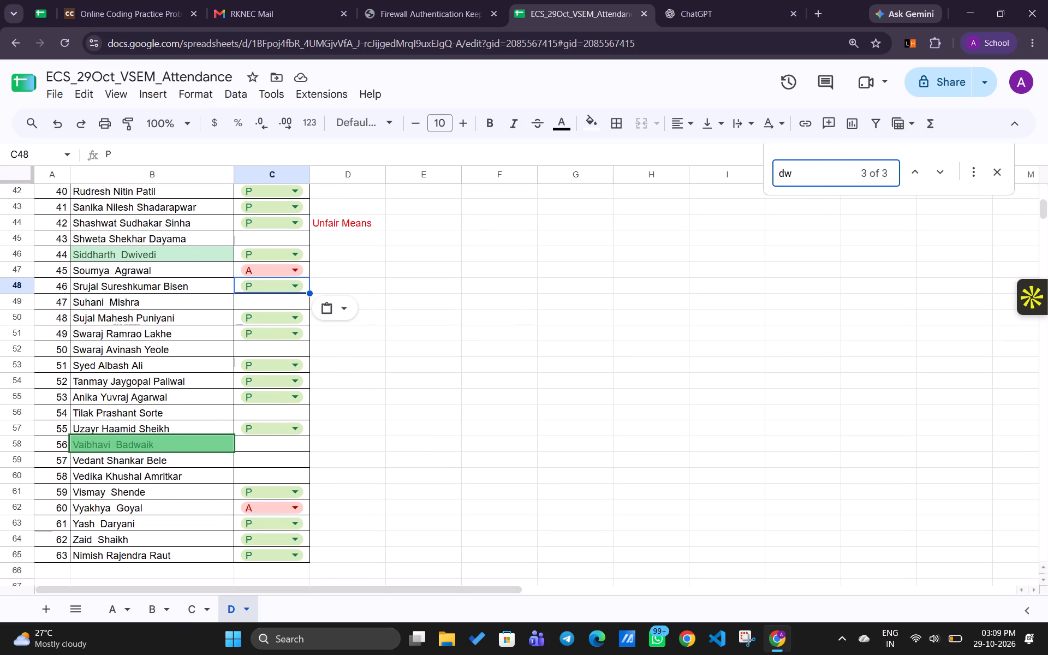
left_click(906, 172)
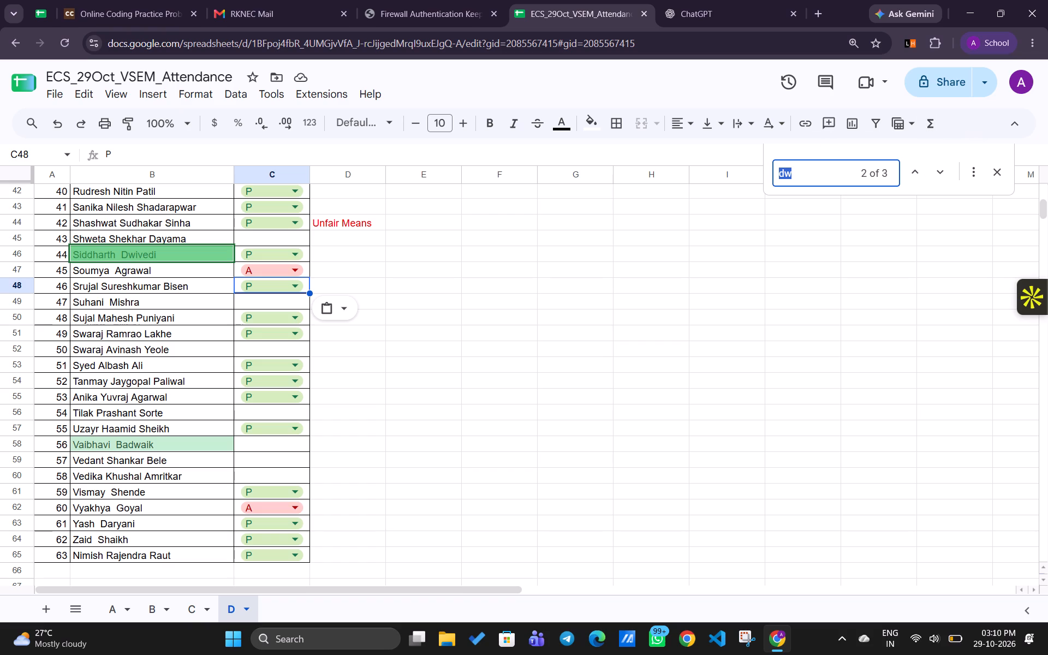
type("sw")
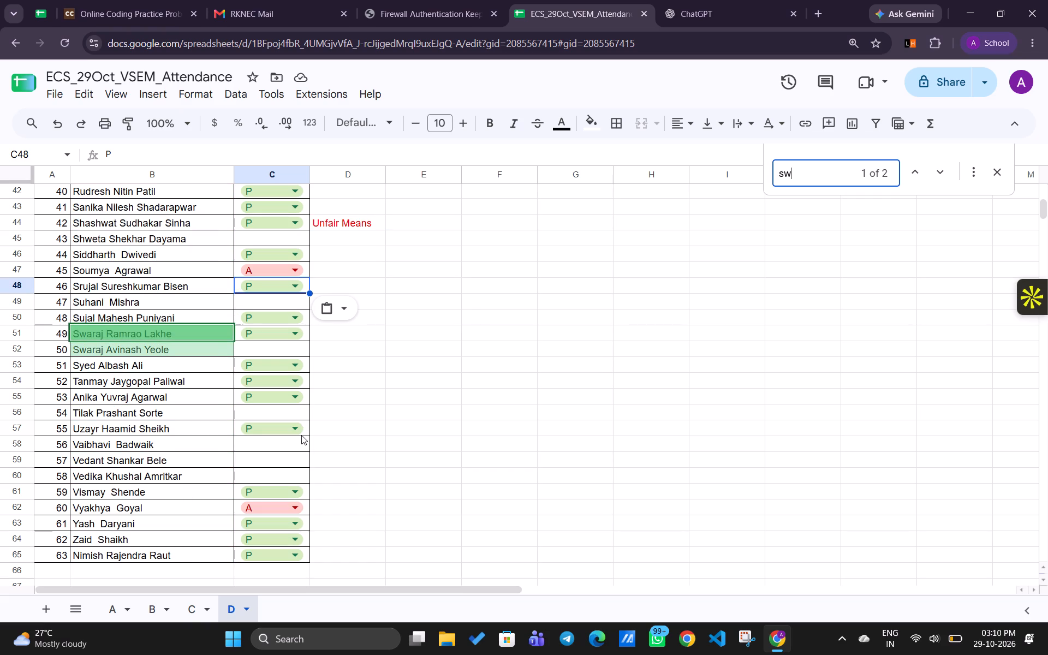
Paste the copied P into the blank attendance cells C45, C60 and C58 of sheet D.
scroll(301, 435, "up", 1)
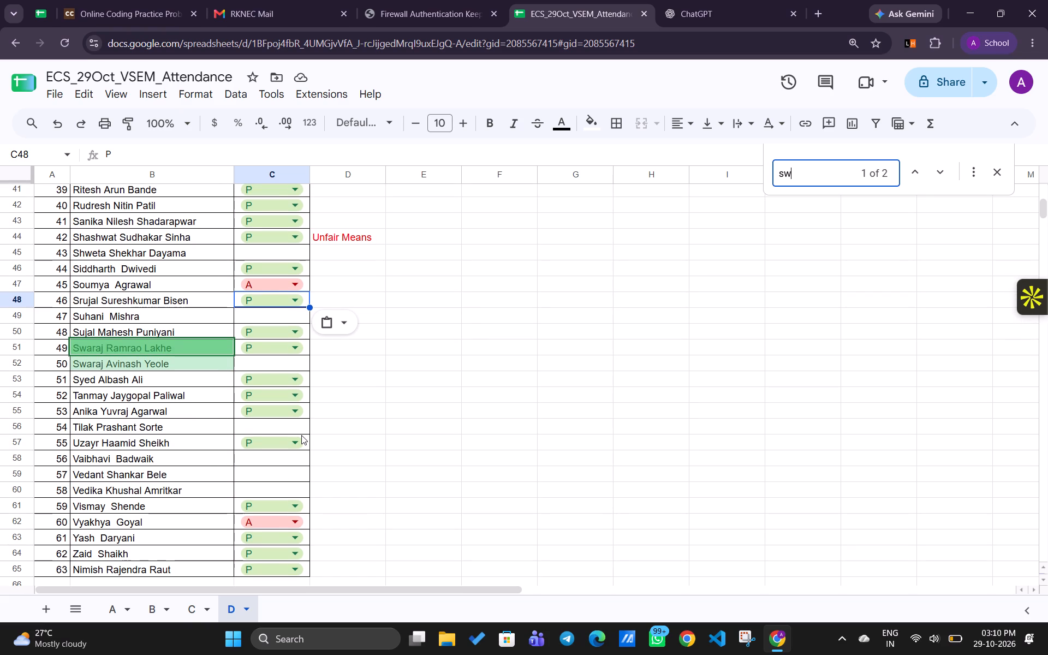
left_click(263, 251)
key("ctrl+v")
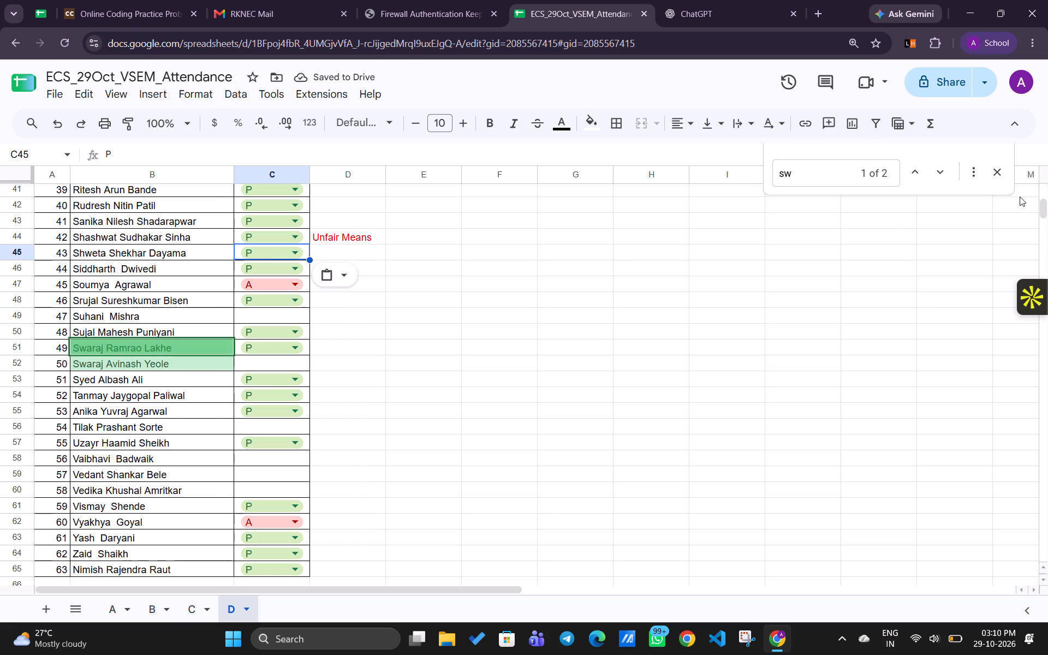
left_click(247, 489)
key("ctrl+v")
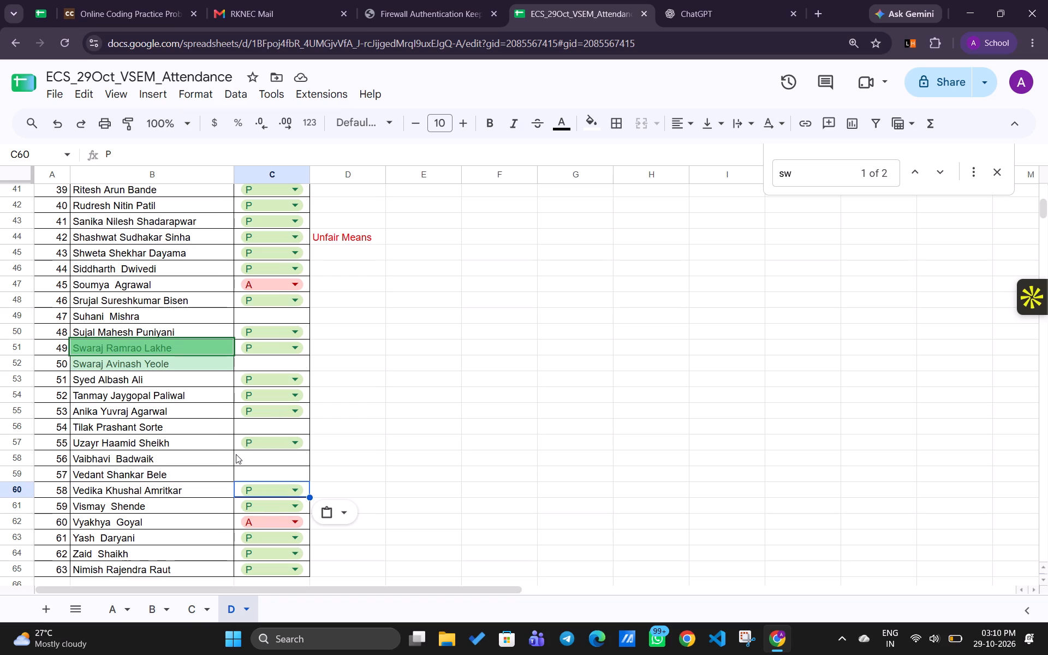
left_click(251, 455)
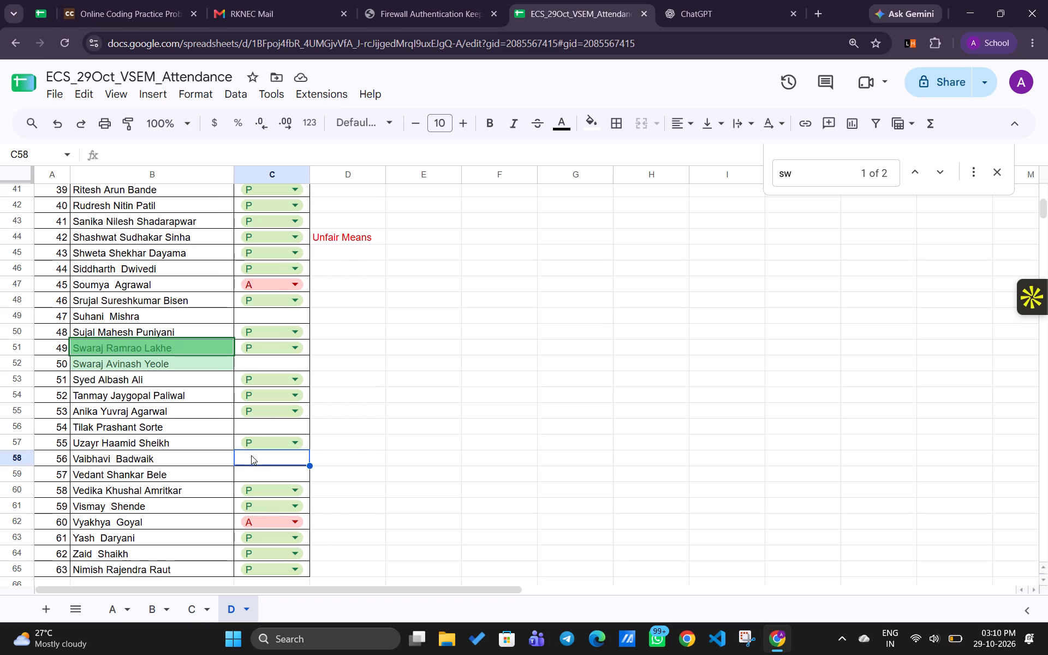
key("ctrl+v")
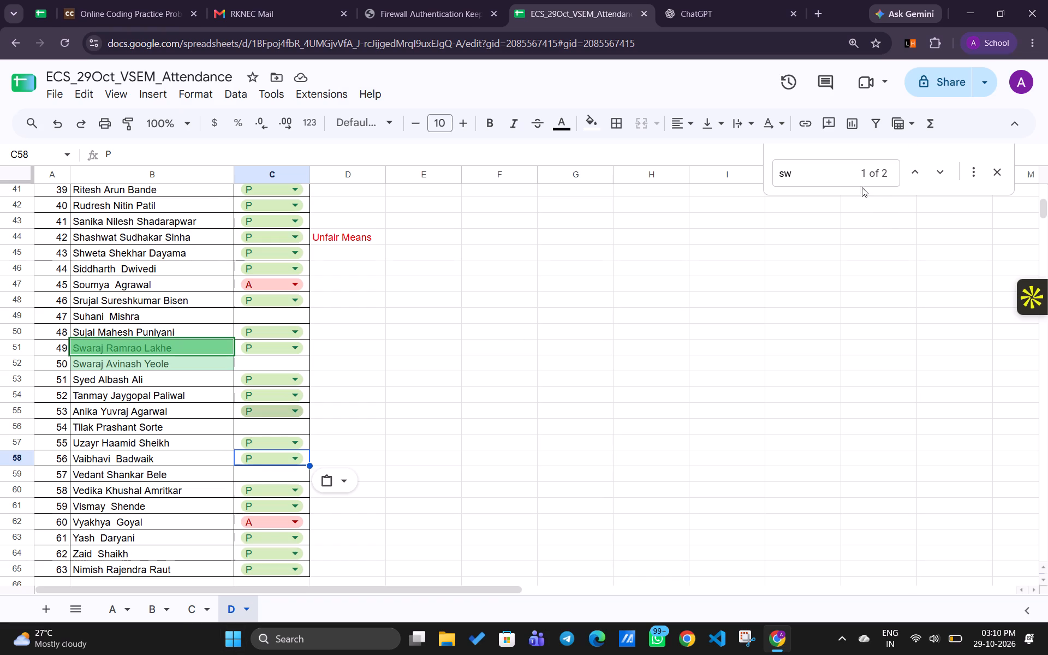
Check the entry for "yash" in sheet D, and paste P into the blank attendance cells C59 and C52.
left_click_drag(841, 178, 702, 168)
type("yash")
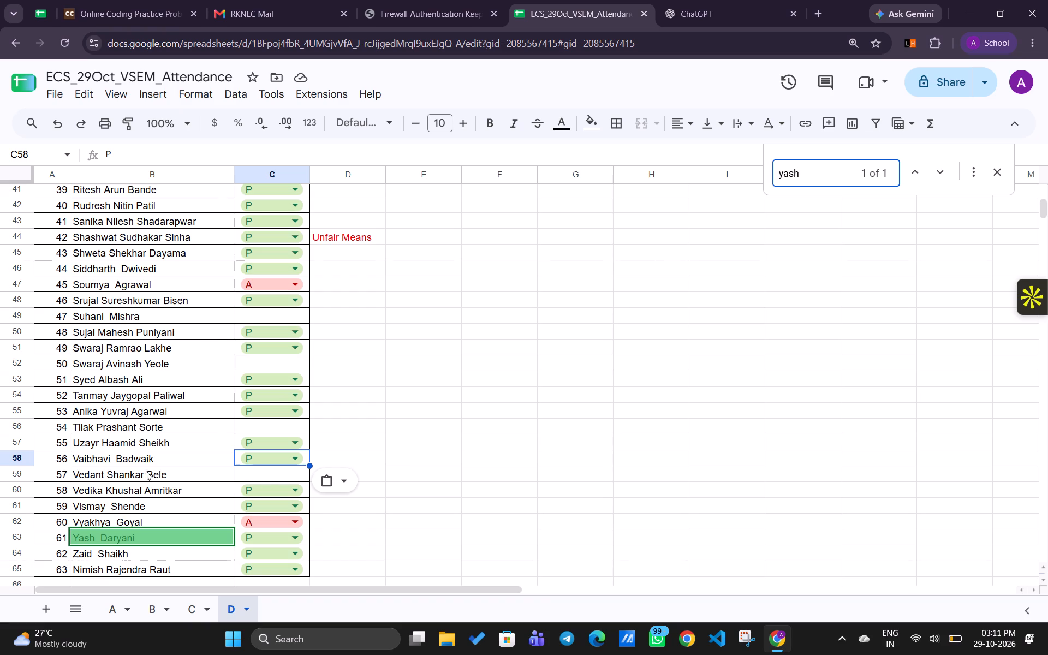
left_click(248, 473)
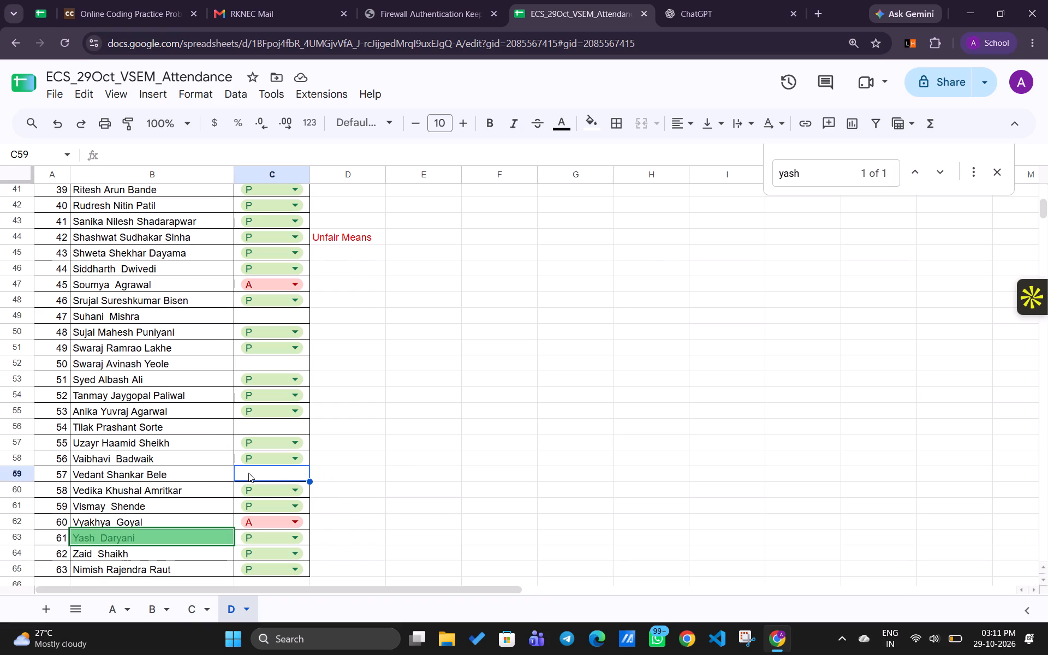
key("ctrl+v")
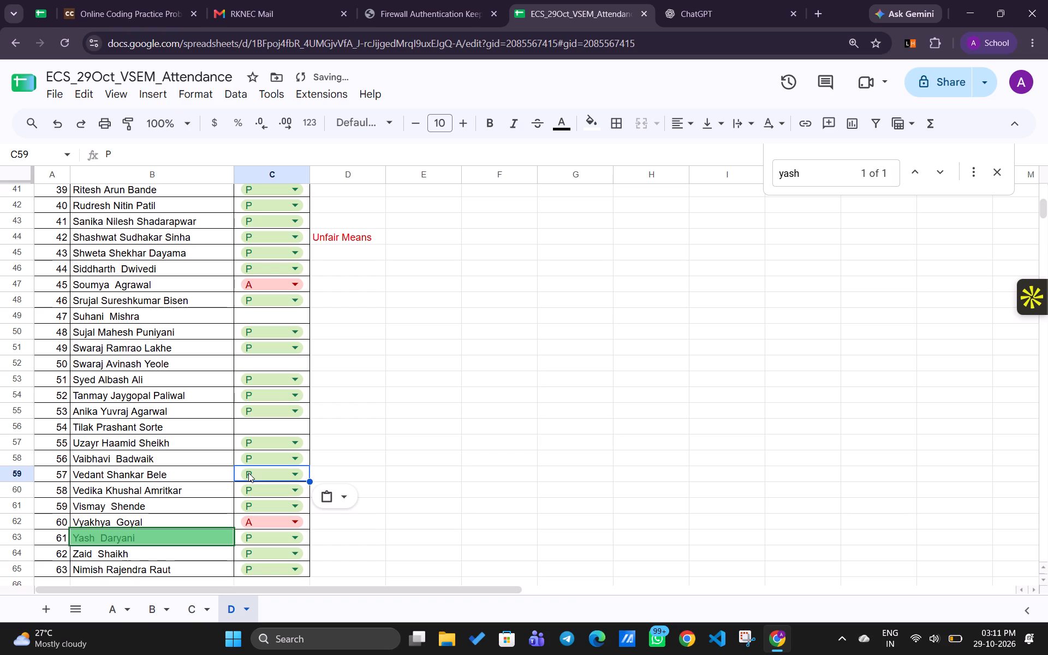
scroll(248, 473, "up", 1)
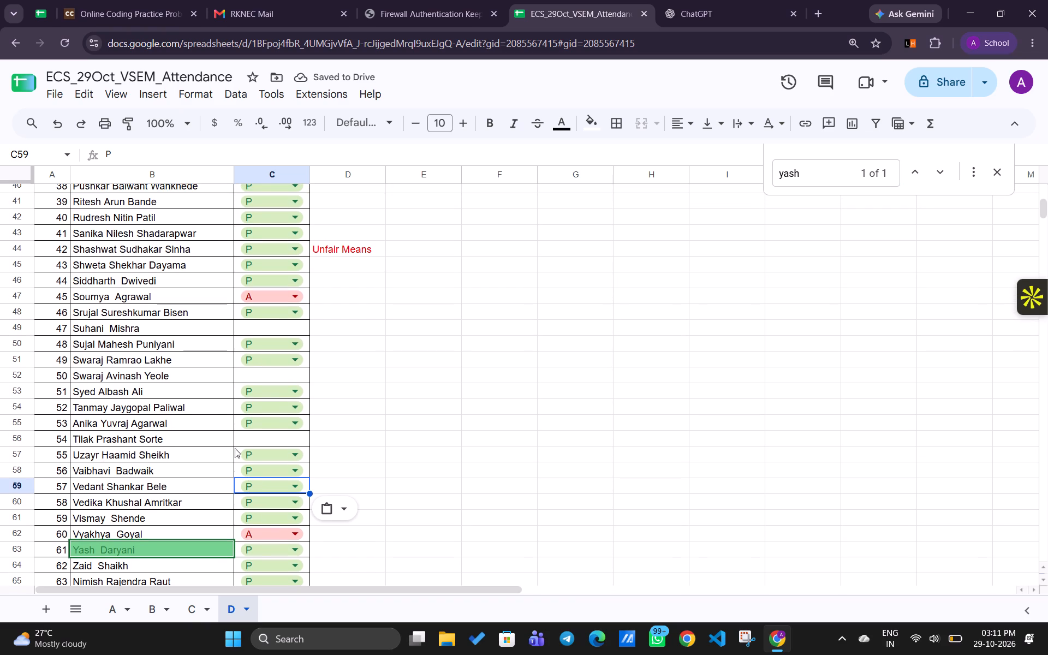
left_click(236, 440)
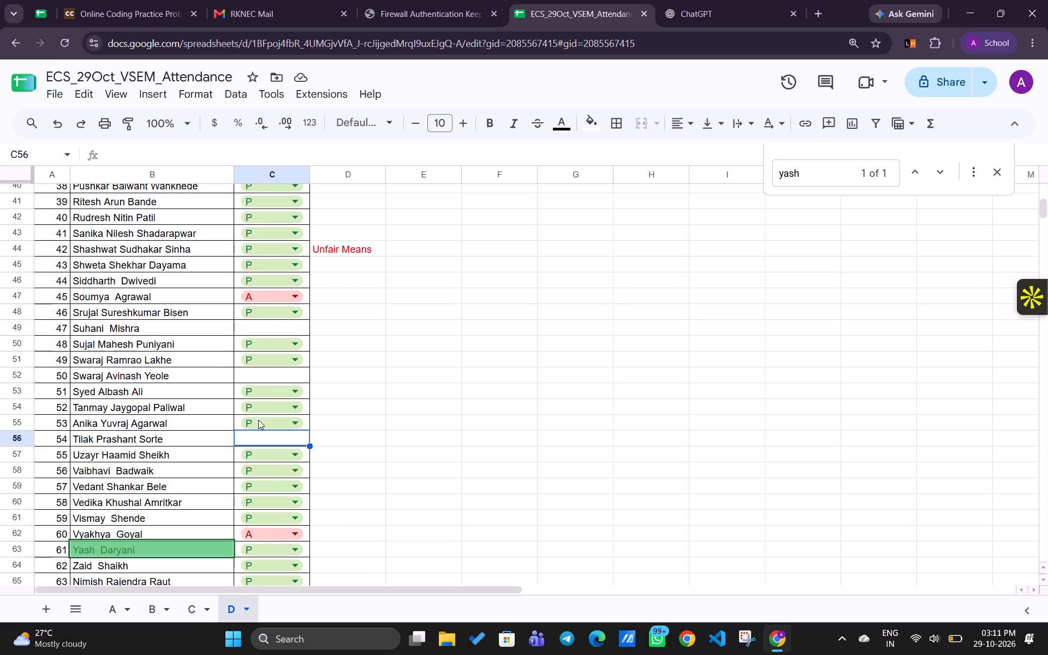
left_click(251, 373)
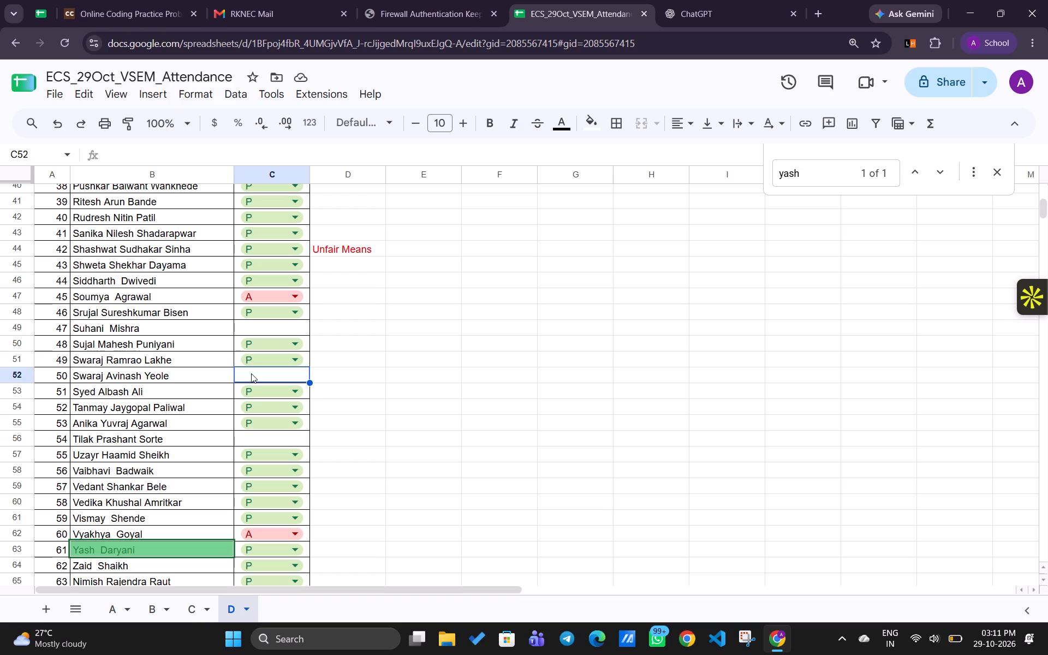
key("ctrl+v")
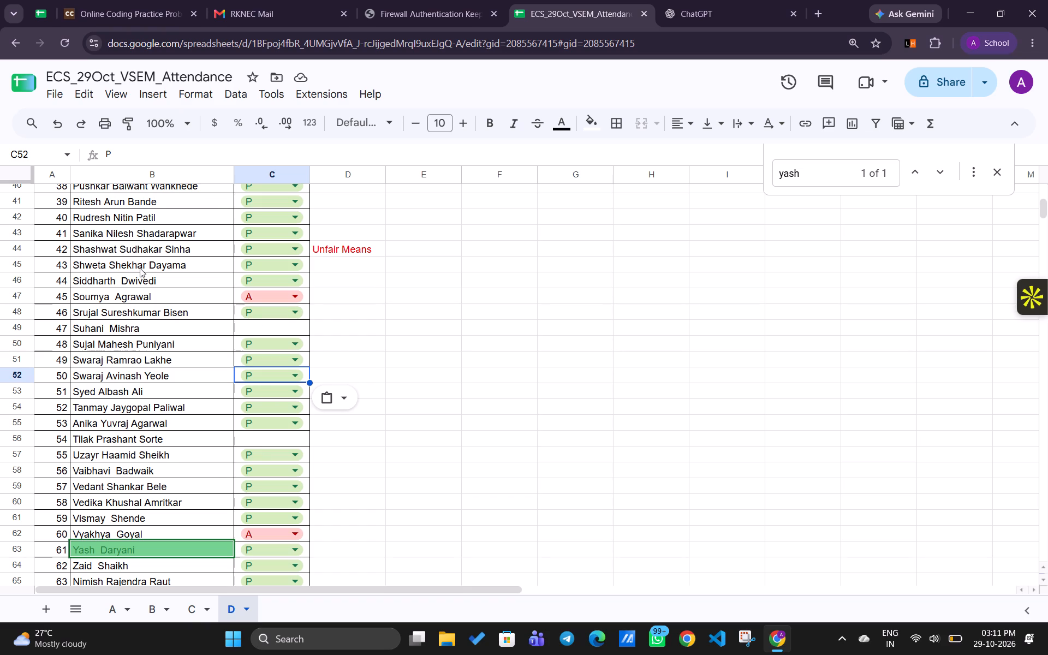
Fill the blank attendance cells C49 and C56 of sheet D and set both to A.
left_click(255, 329)
left_click(255, 329)
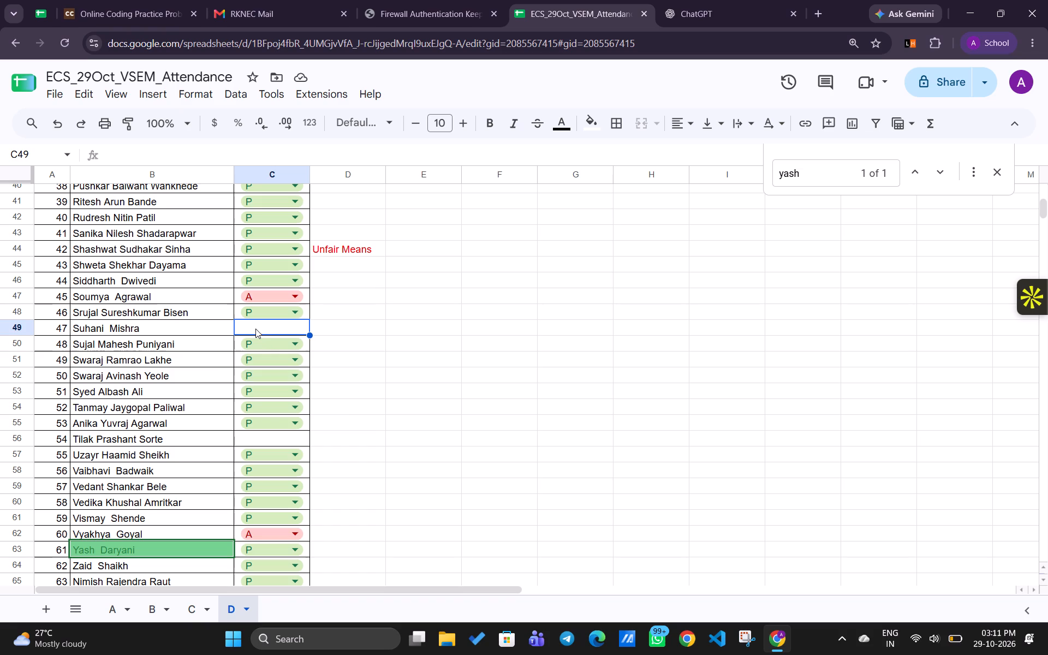
key("ctrl+v")
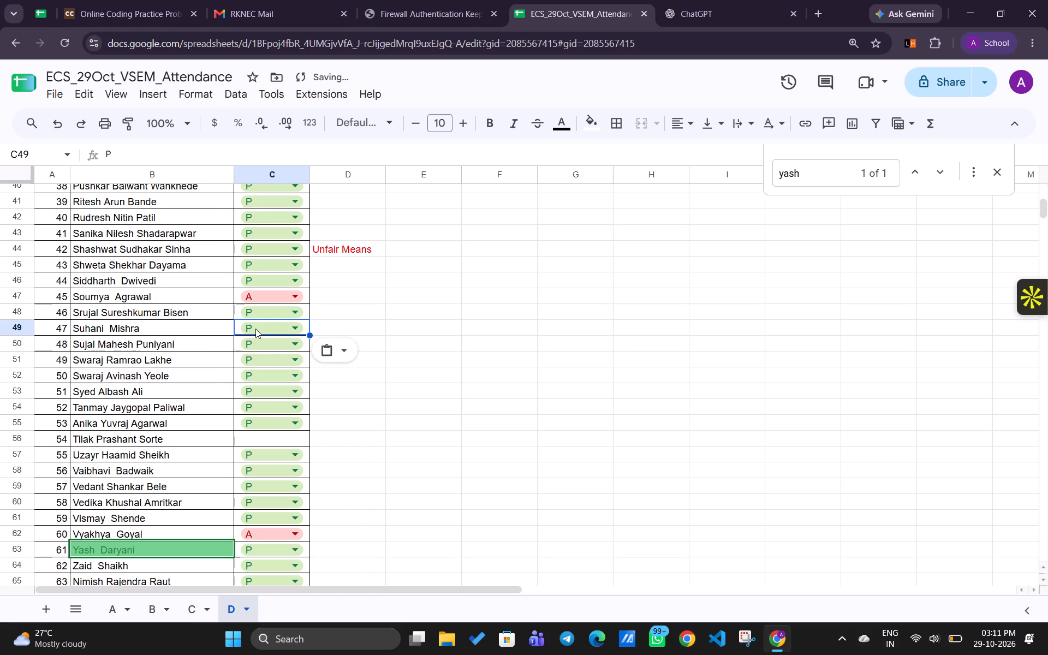
left_click(255, 329)
left_click(264, 367)
left_click(268, 433)
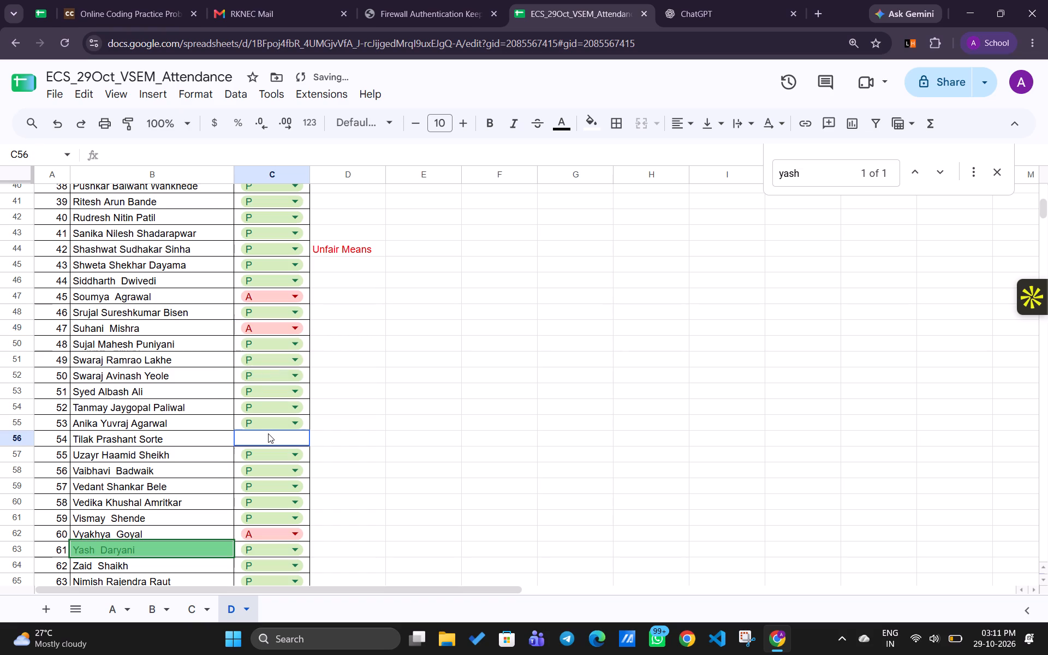
key("ctrl+v")
left_click(268, 433)
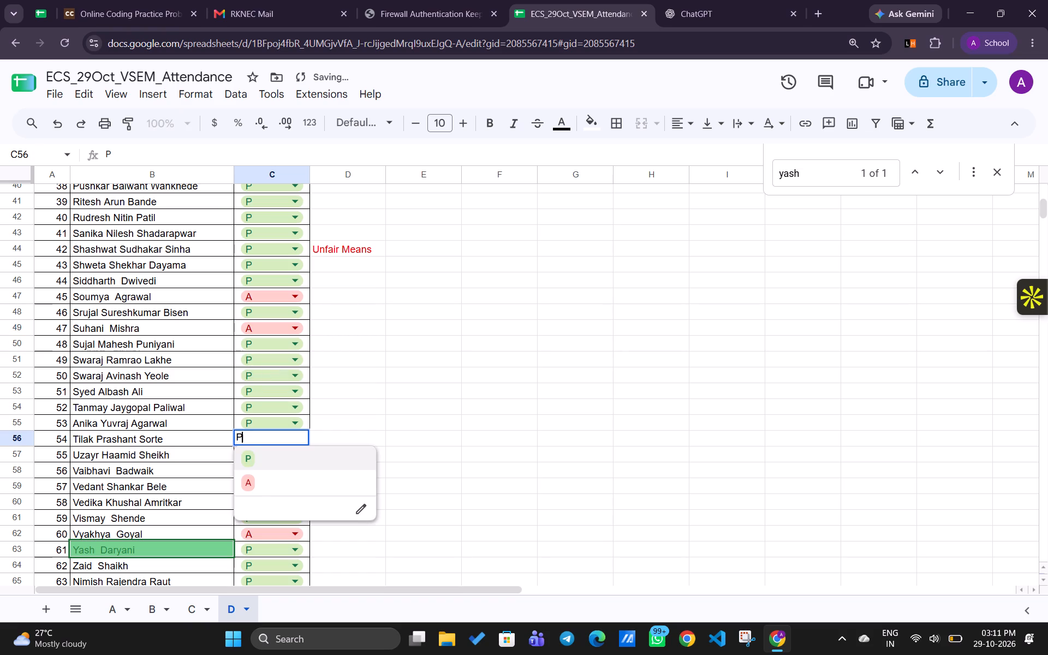
left_click(271, 478)
Go back to the top of sheet D's list and select the blank attendance cell C11.
scroll(368, 494, "right", 1)
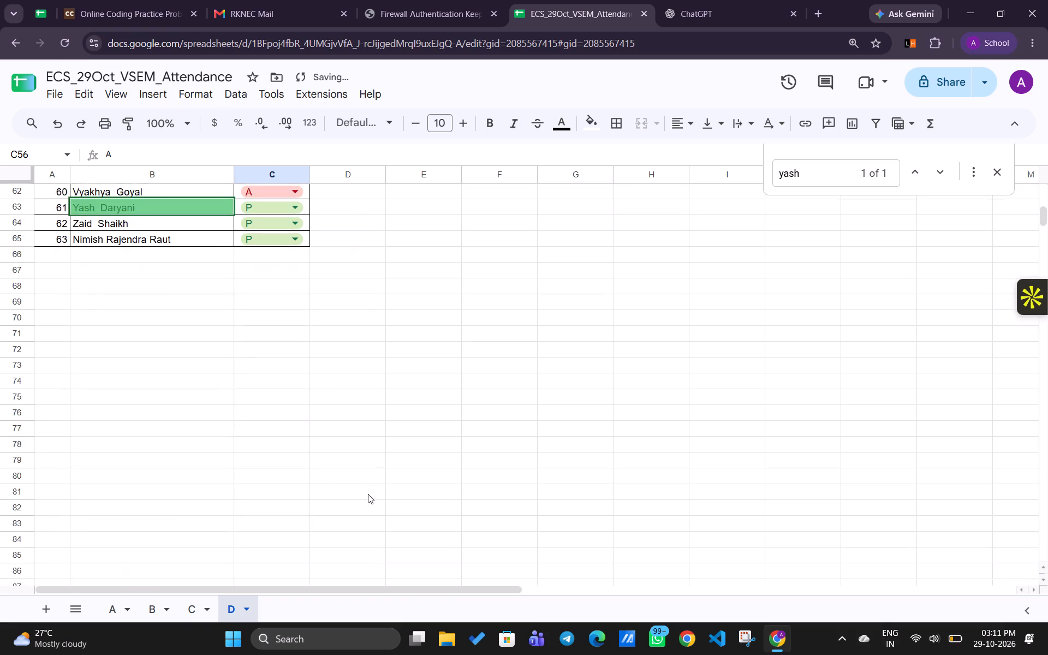
scroll(368, 494, "right", 1)
scroll(368, 494, "up", 10)
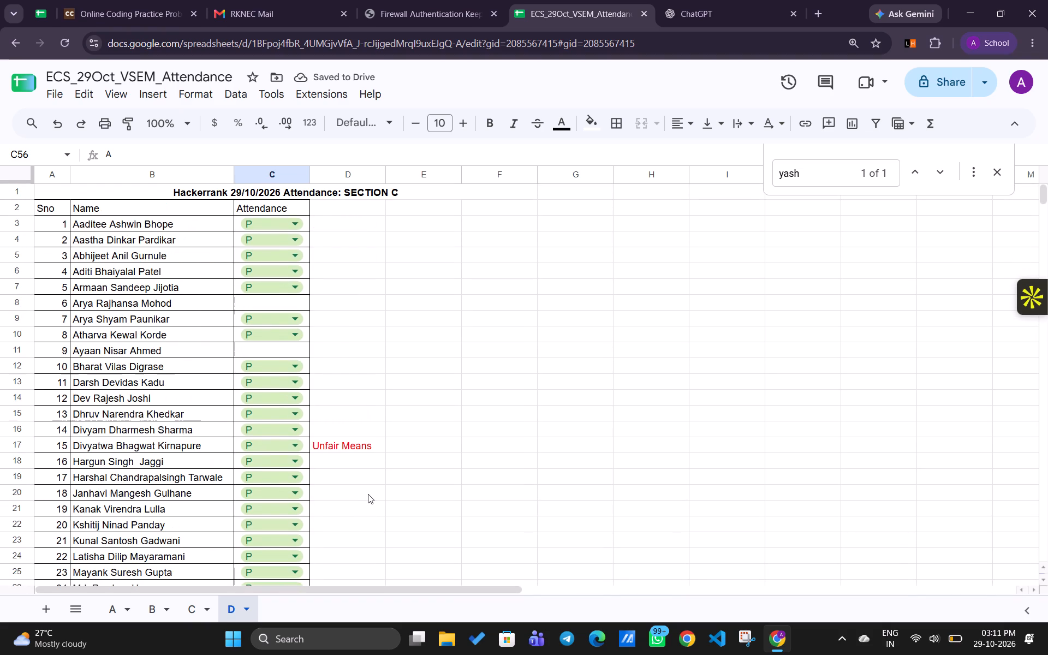
left_click(263, 349)
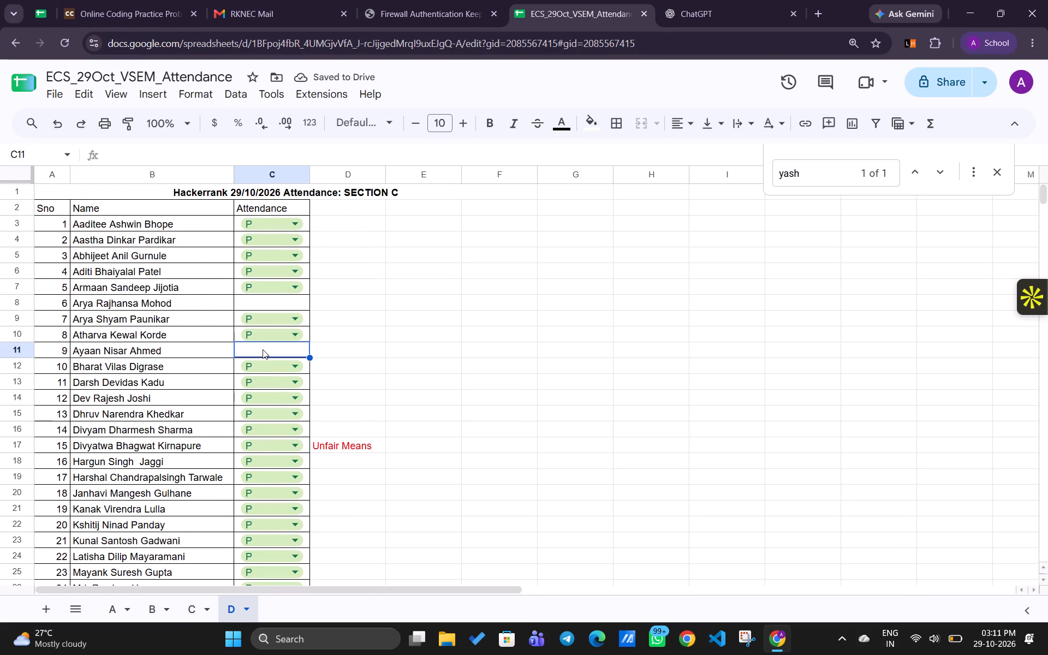
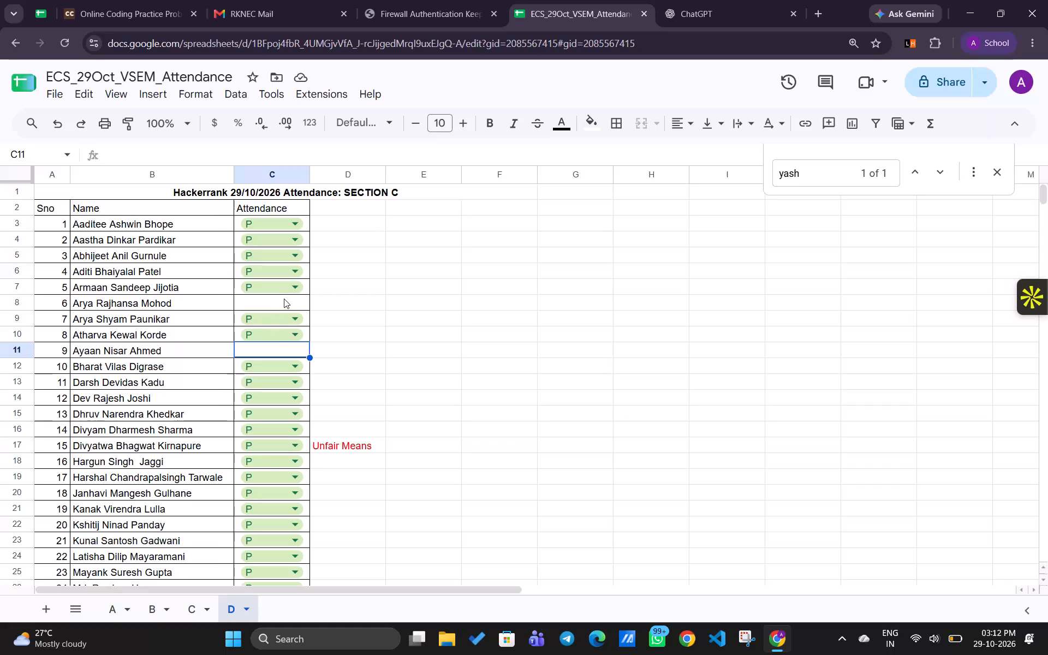
Fill the blank attendance cells C11 and C8 on sheet D with the attendance dropdown set to A.
left_click(284, 299)
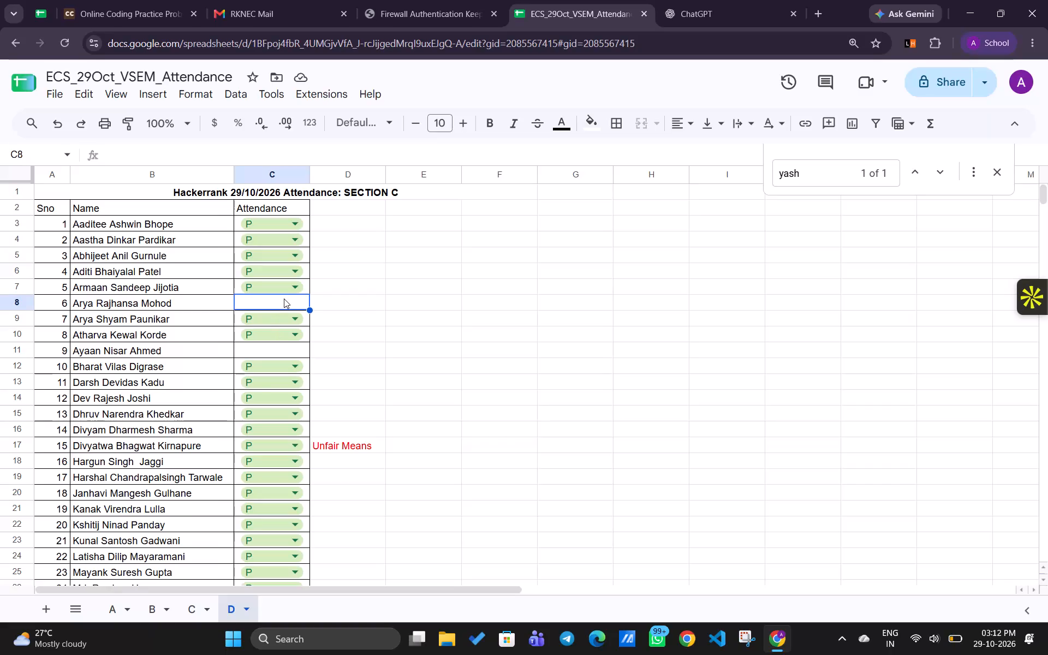
left_click(288, 347)
key("ctrl+v")
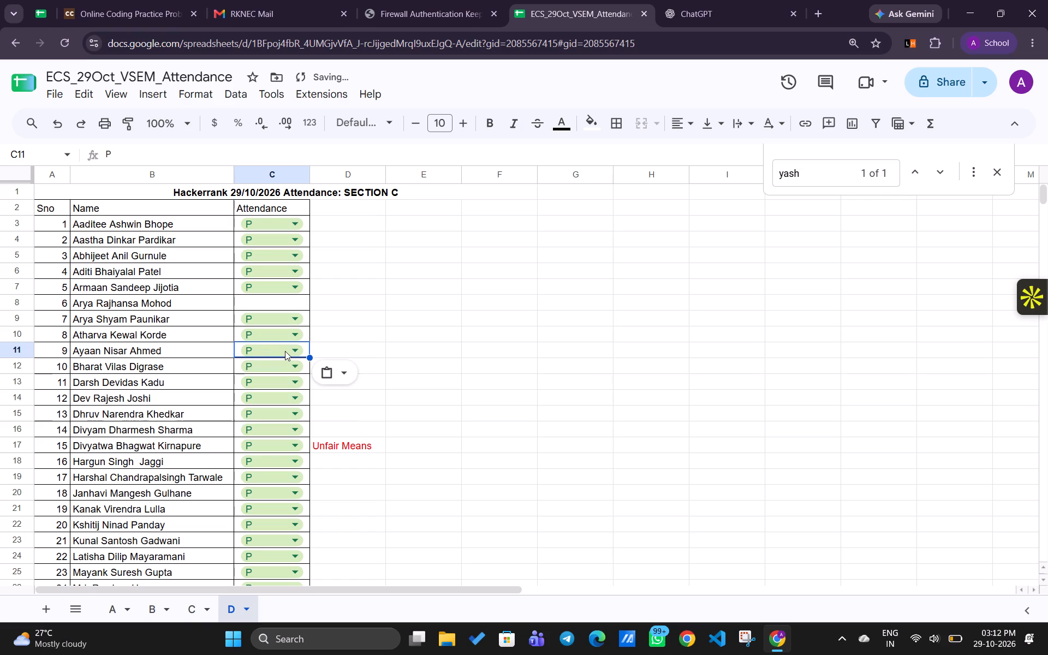
left_click(285, 352)
left_click(279, 394)
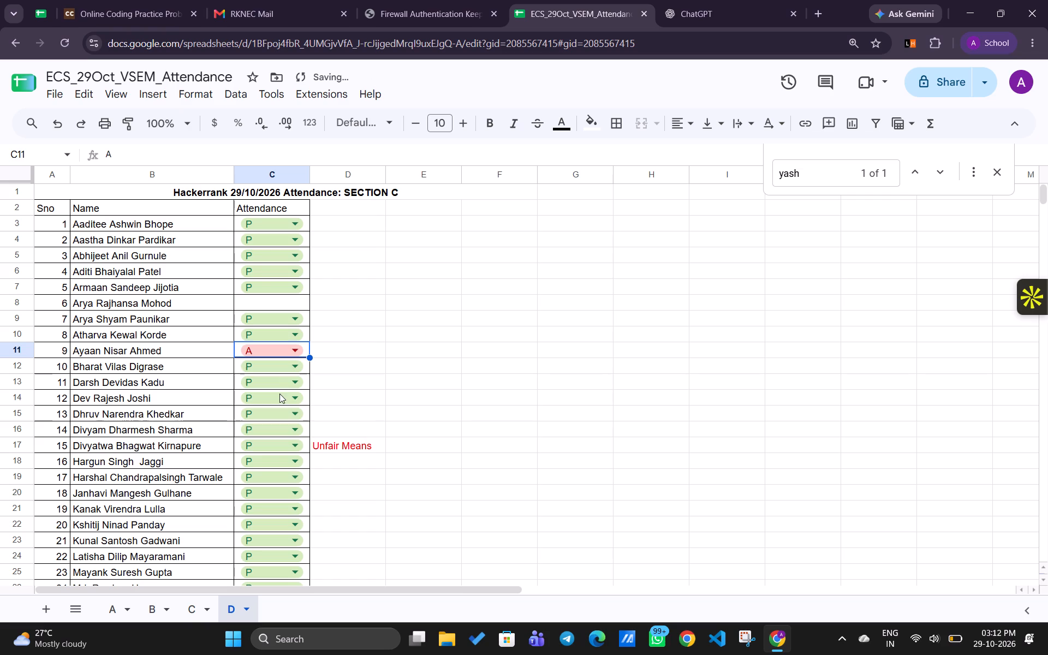
left_click(288, 304)
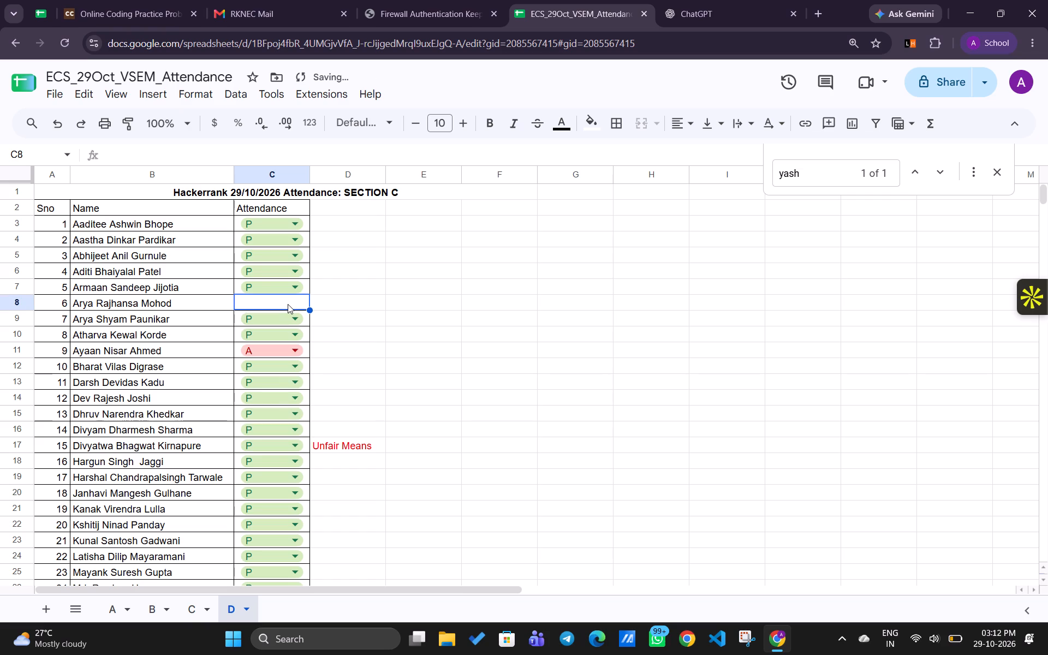
key("ctrl+v")
left_click(288, 304)
left_click(279, 346)
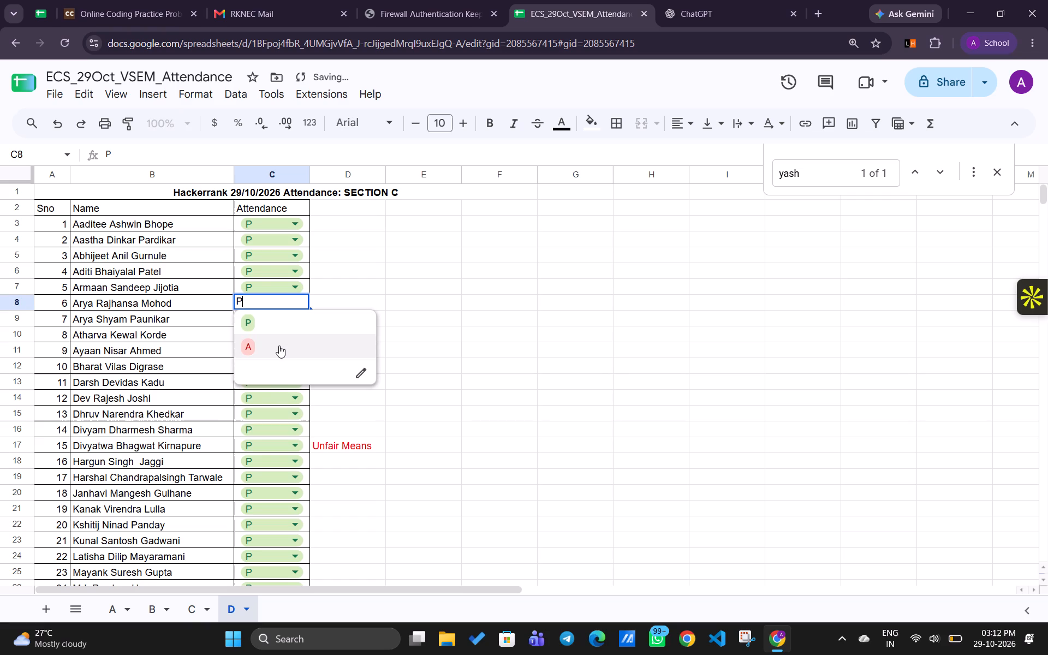
Review the remaining attendance entries to the end of sheet D's list and close the name search.
scroll(350, 354, "down", 10)
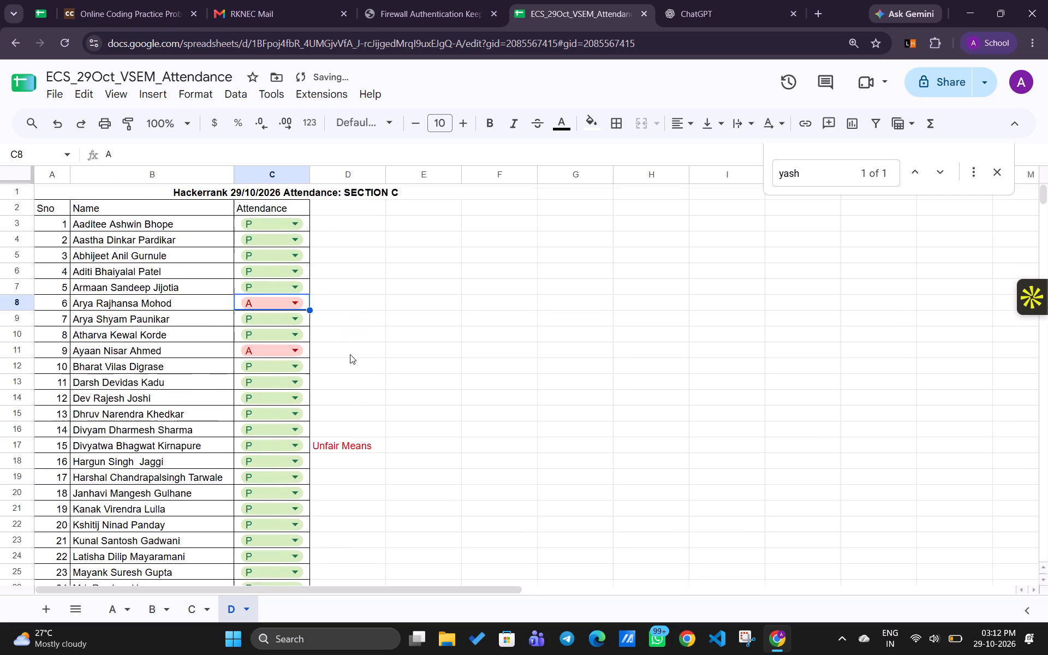
scroll(350, 354, "down", 3)
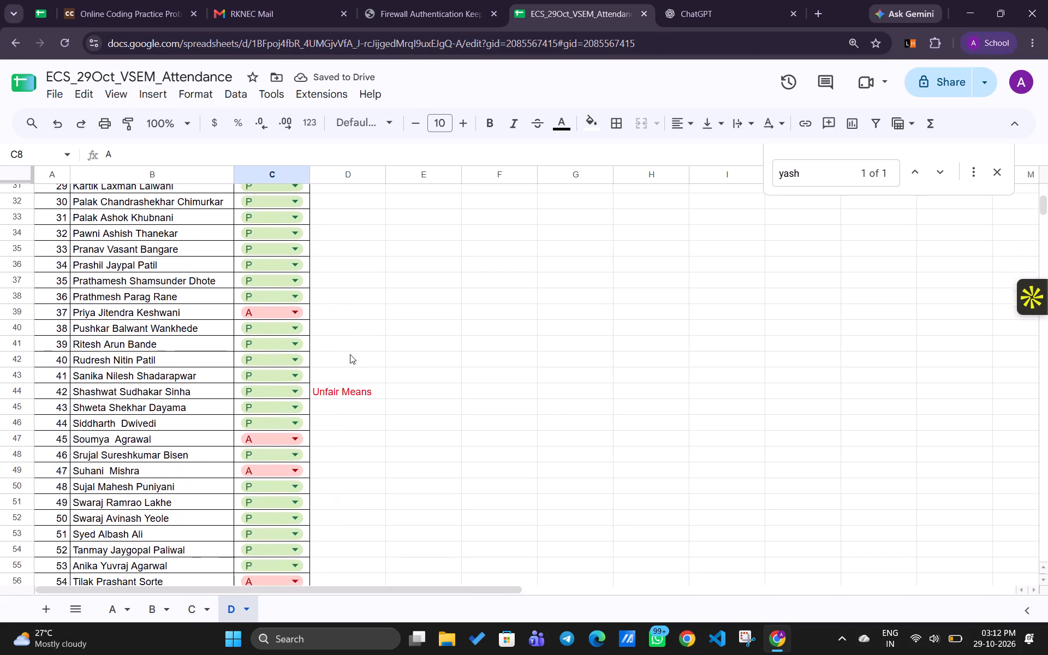
scroll(350, 354, "down", 1)
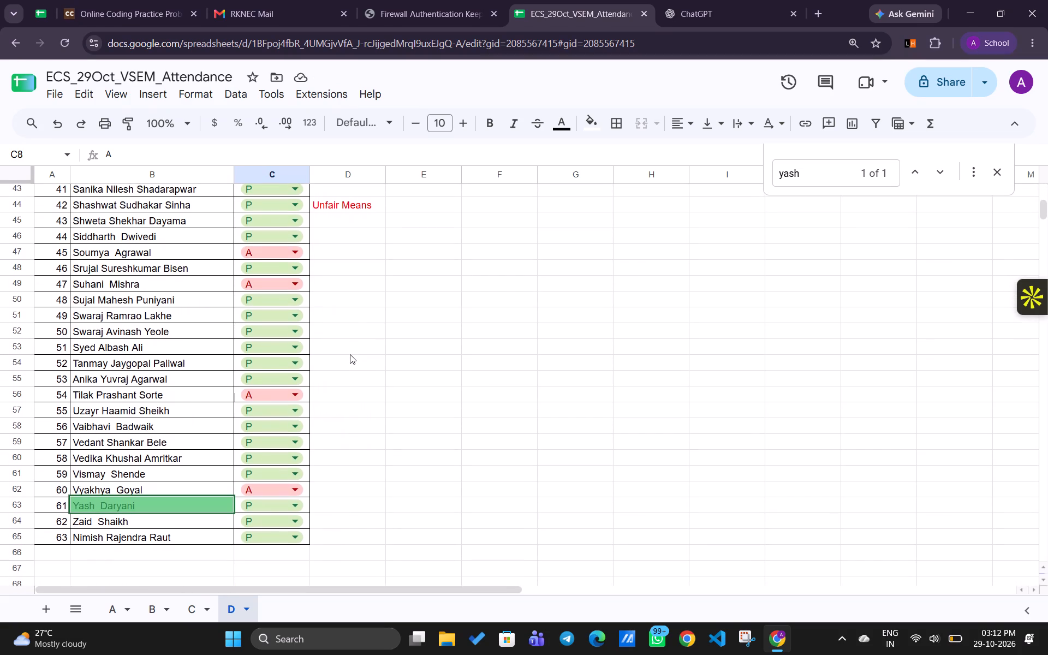
scroll(350, 354, "down", 1)
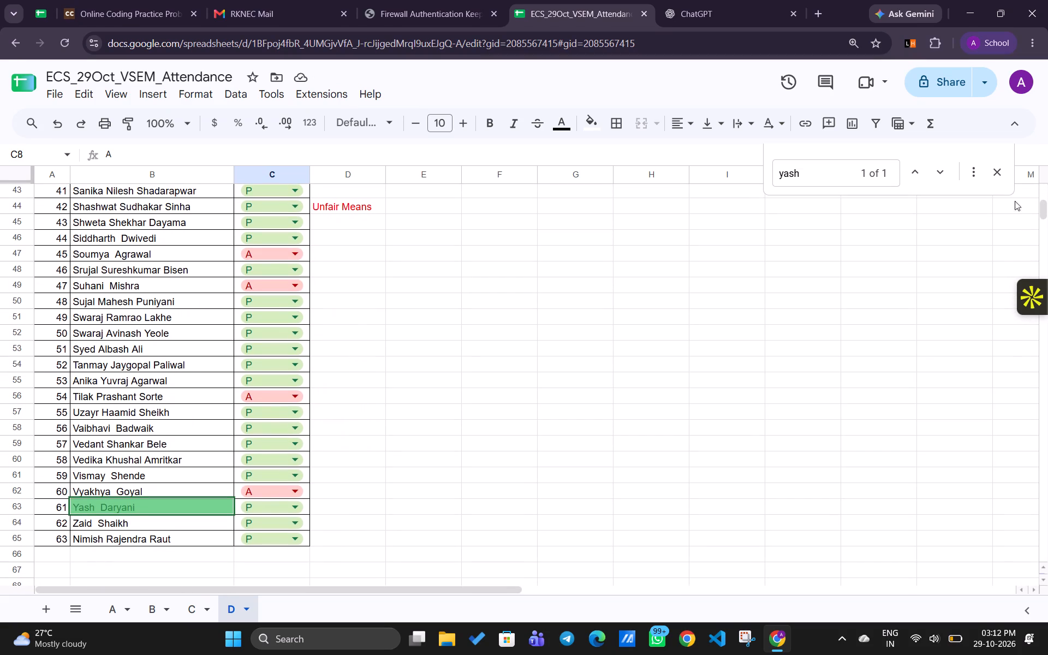
left_click(993, 176)
Colour the serial numbers and names in rows 44 and 17, the students marked Unfair Means, red.
scroll(365, 446, "up", 8)
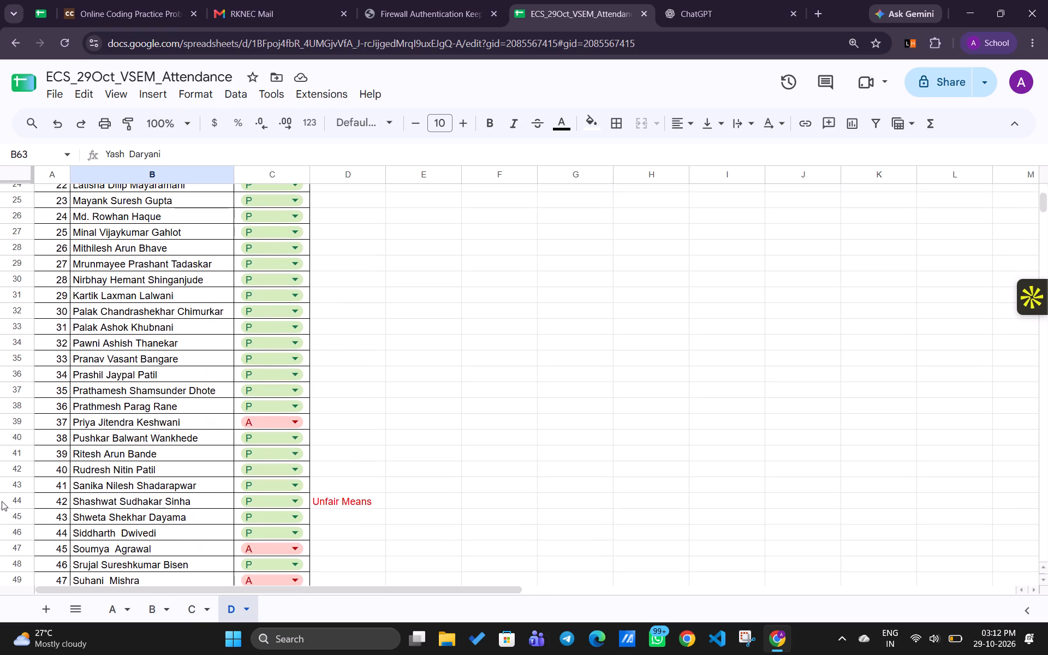
left_click_drag(49, 501, 224, 507)
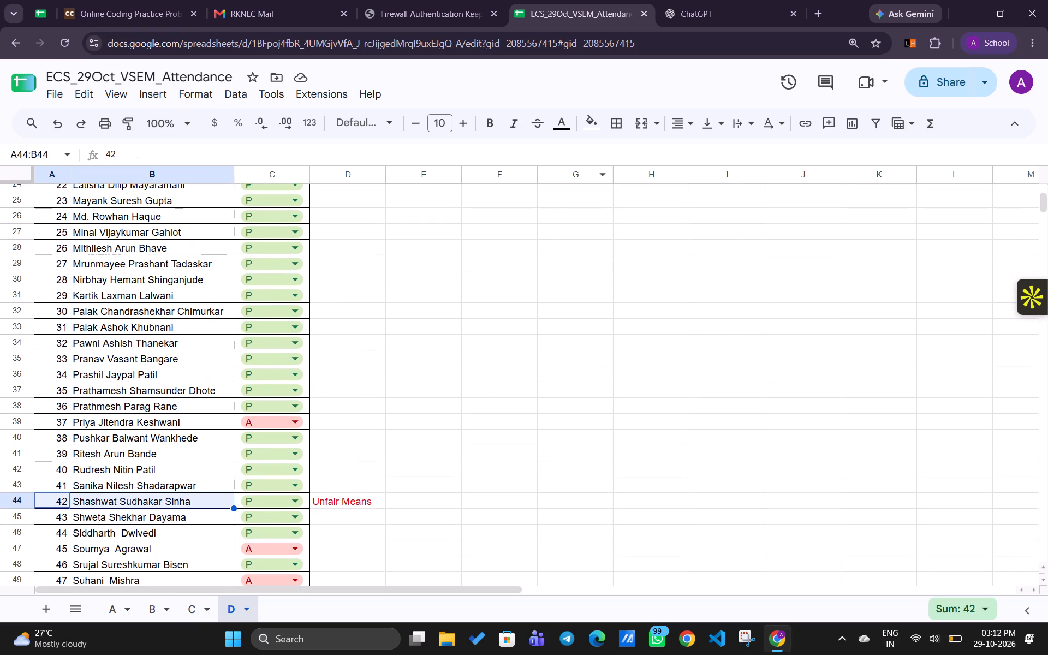
left_click(558, 134)
left_click(581, 190)
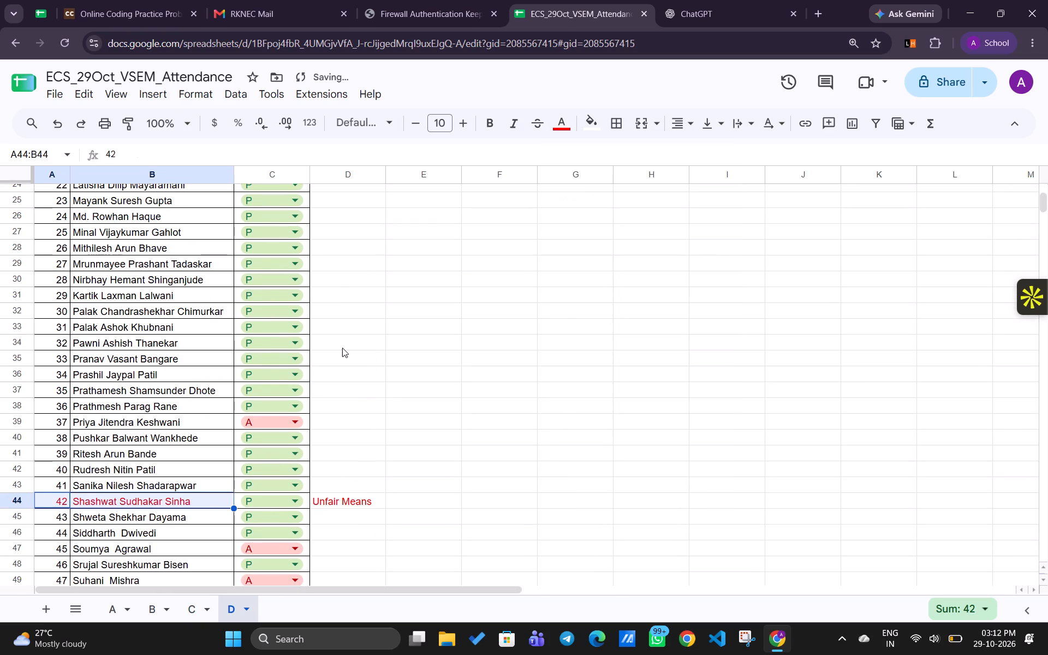
scroll(342, 348, "up", 5)
left_click_drag(52, 354, 169, 355)
left_click(567, 121)
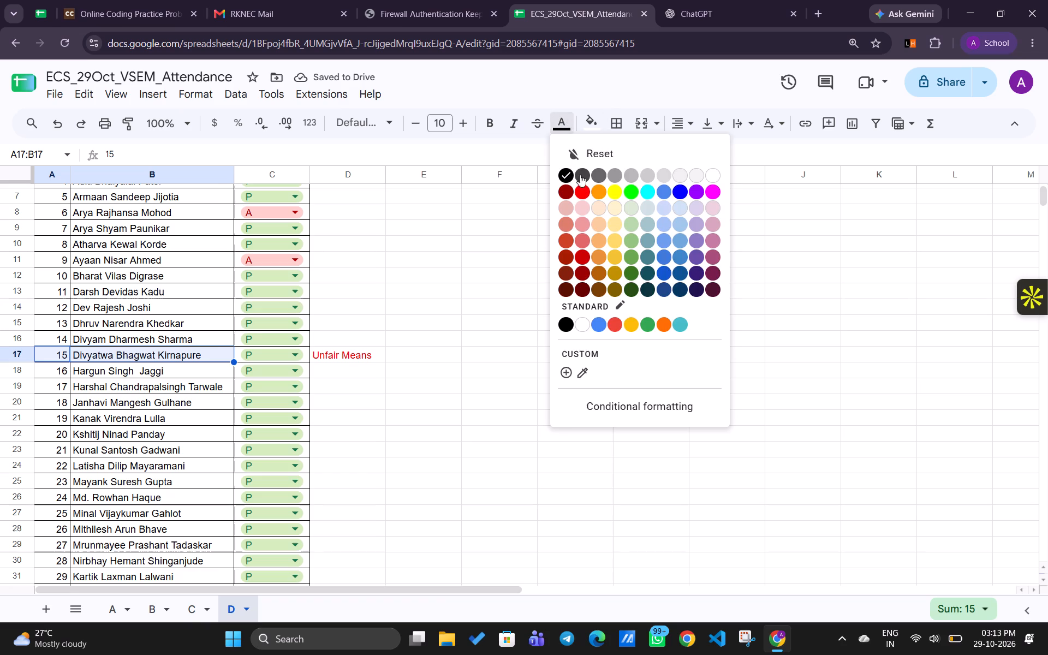
left_click(582, 200)
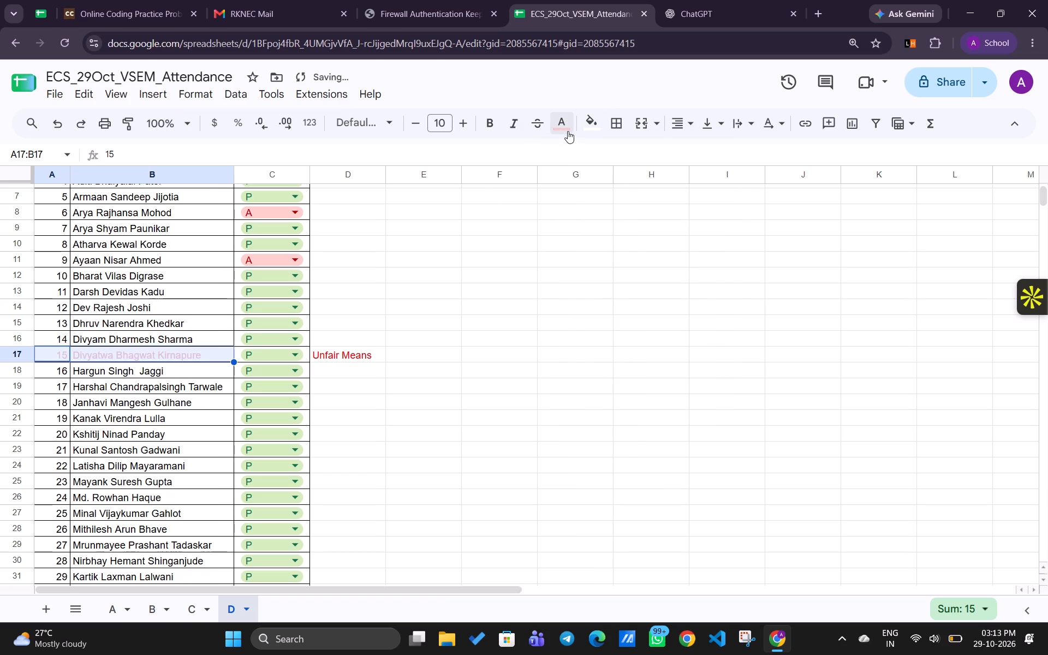
left_click(568, 131)
left_click(581, 192)
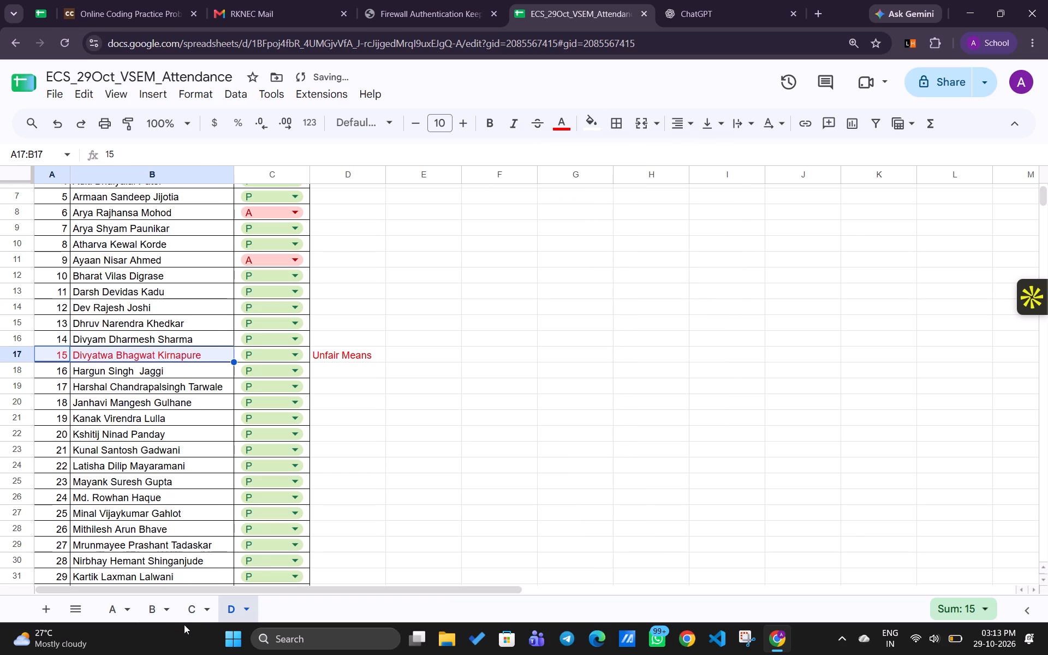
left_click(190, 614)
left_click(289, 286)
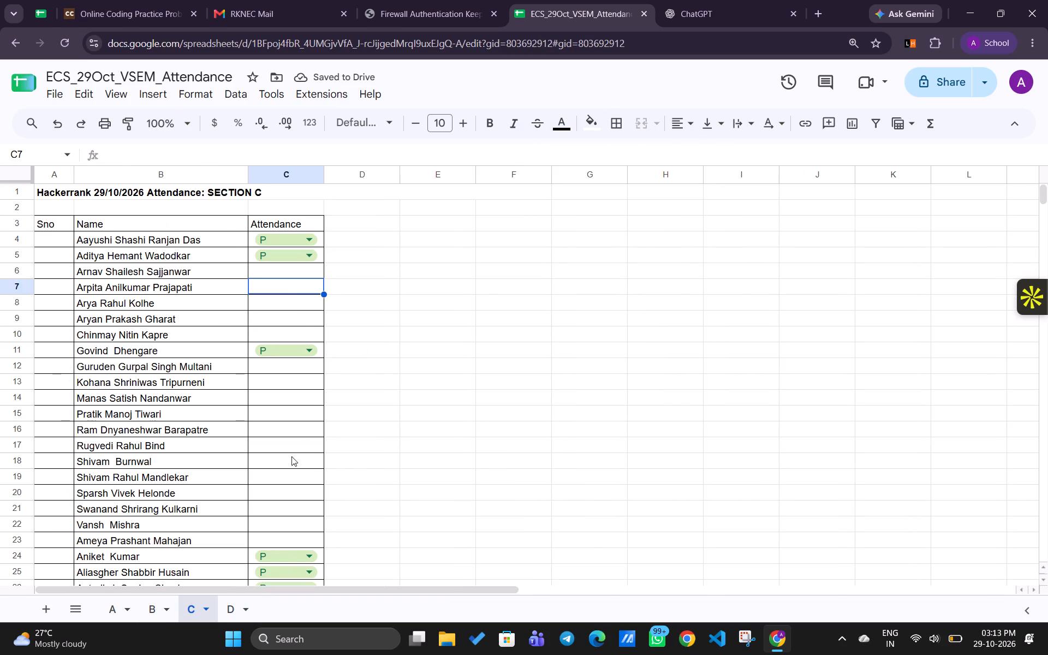
On sheet B, change the colour of option A in cell C5's attendance dropdown to light red.
left_click(150, 607)
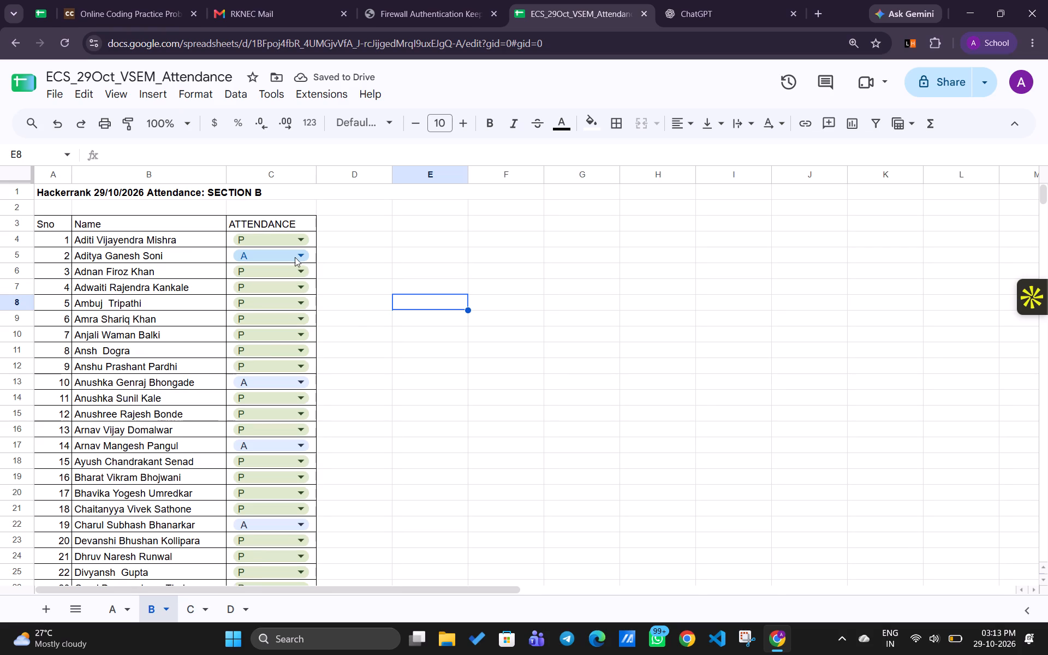
left_click(294, 257)
left_click(364, 331)
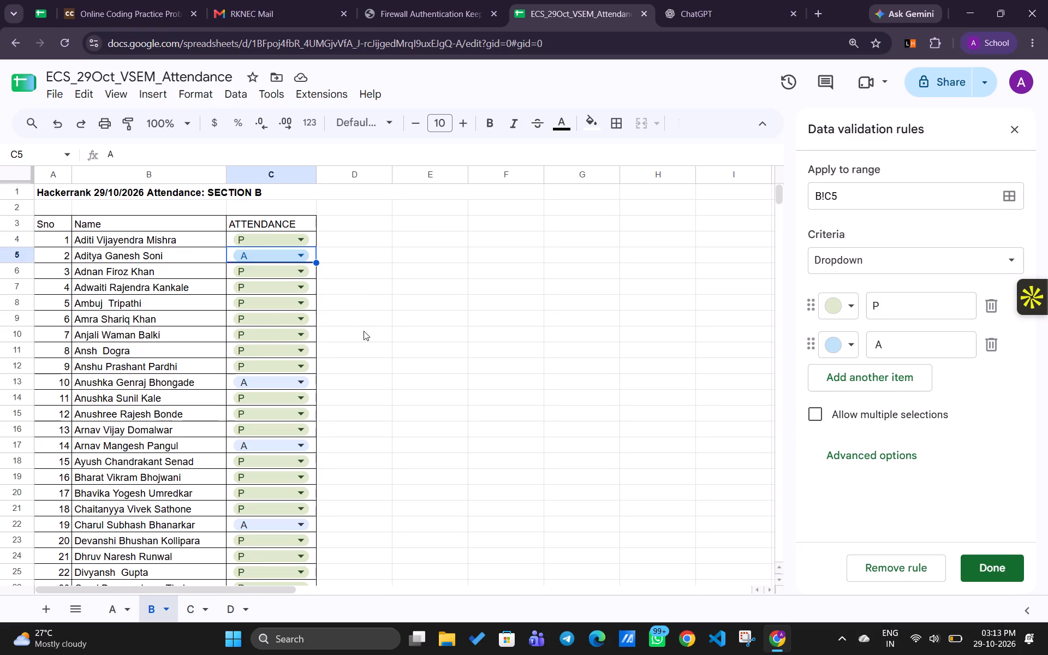
left_click(842, 346)
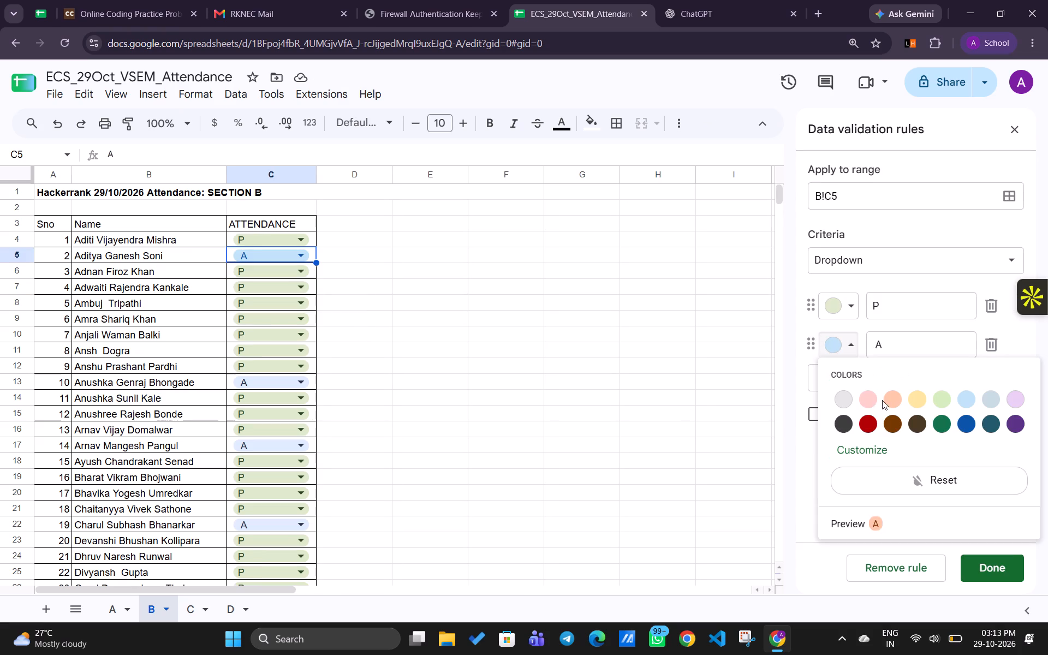
left_click(862, 397)
left_click(984, 565)
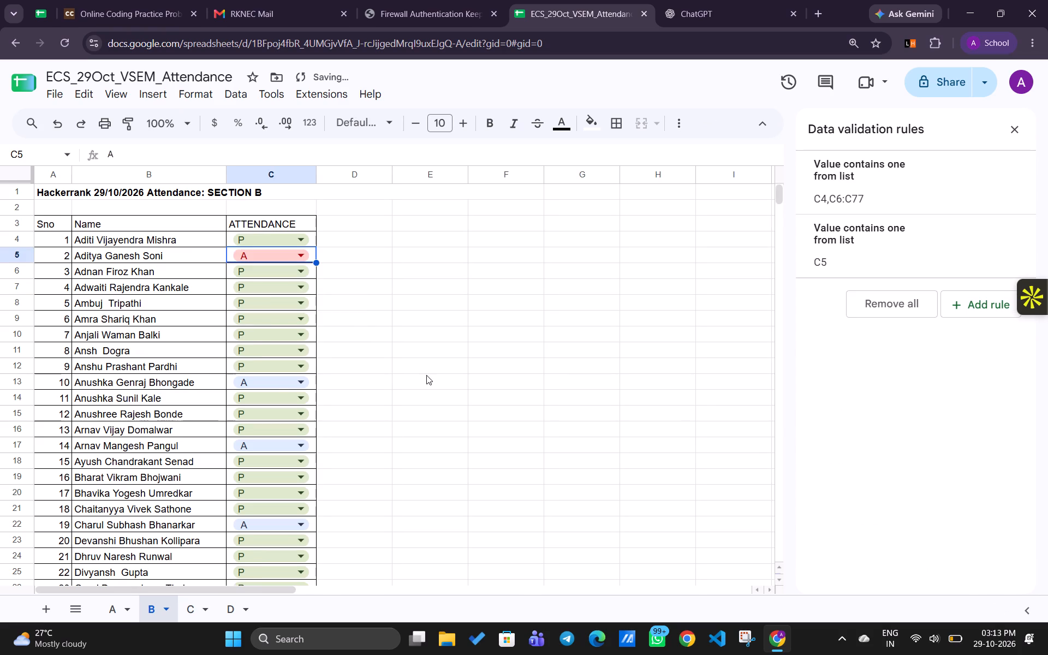
Change option A in cell C13's dropdown to light red, applying it to just this instance.
left_click(253, 376)
left_click(349, 450)
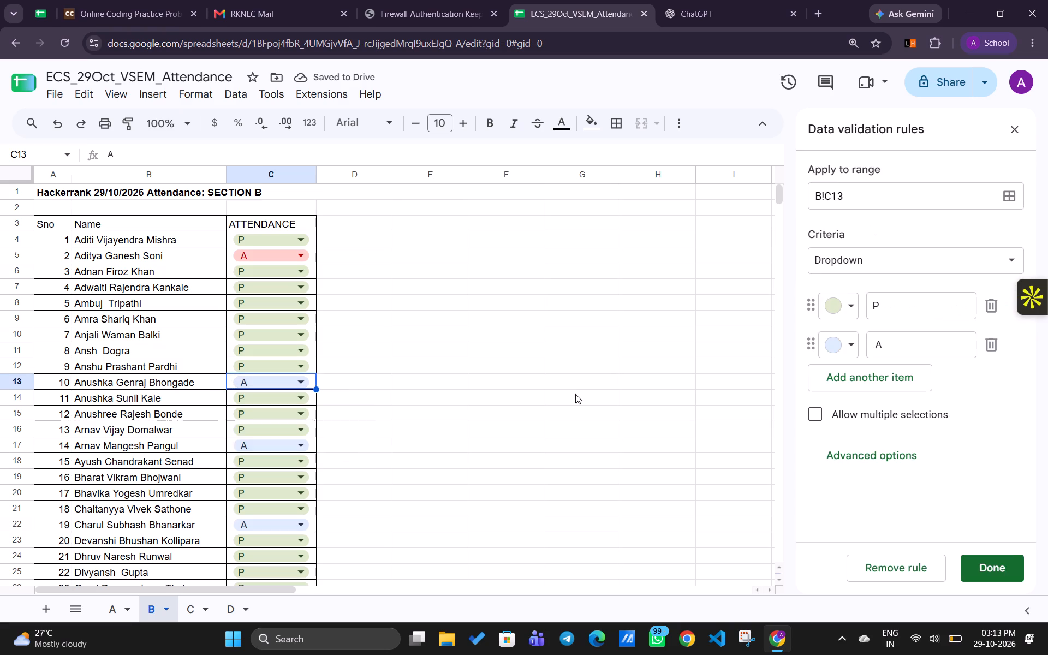
left_click(850, 344)
left_click(869, 396)
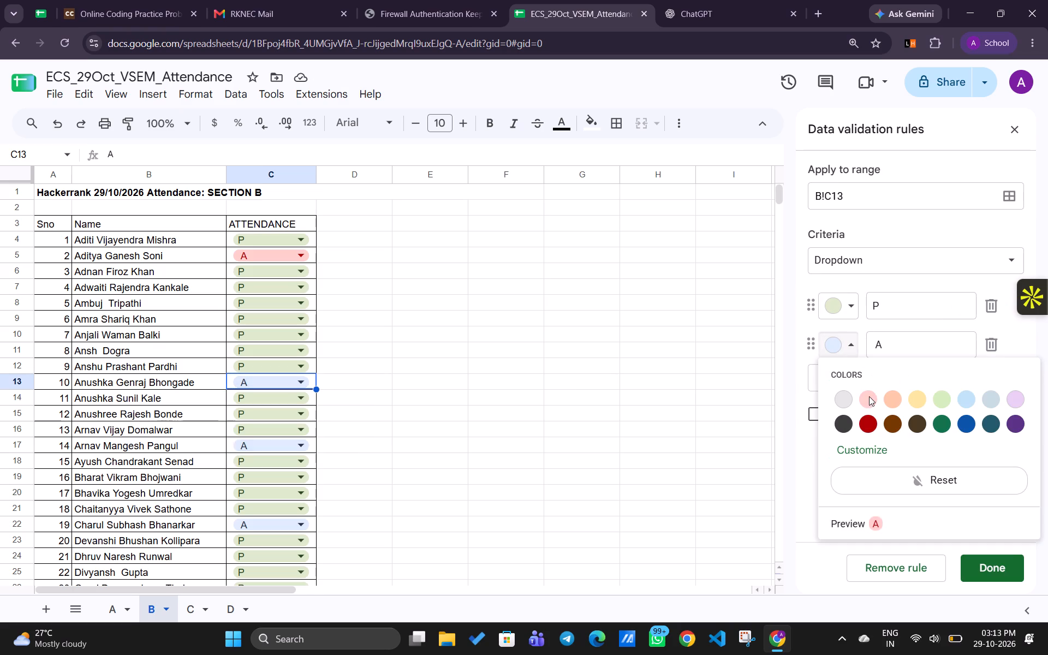
left_click(977, 566)
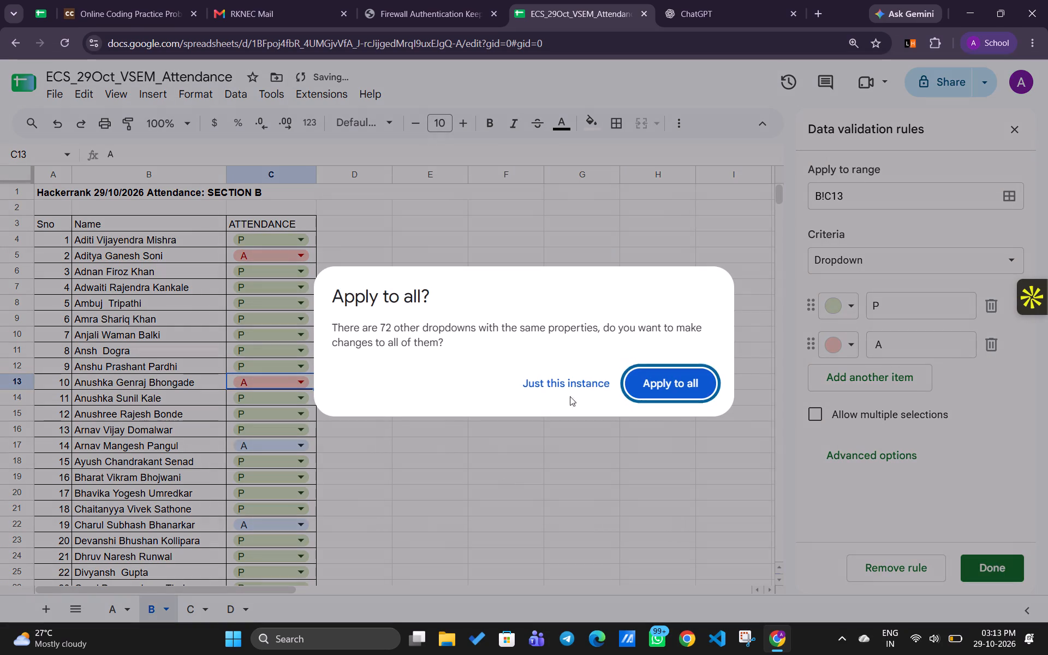
left_click(581, 382)
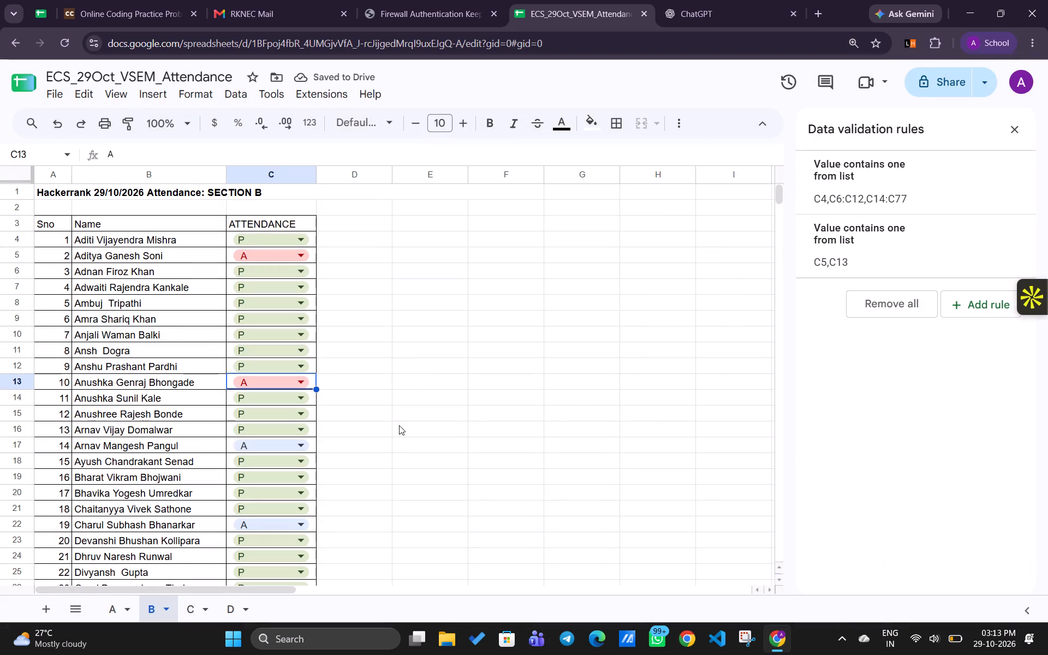
Change option A in cell C17's dropdown to light red and apply it to all matching dropdowns.
left_click(253, 448)
left_click(355, 517)
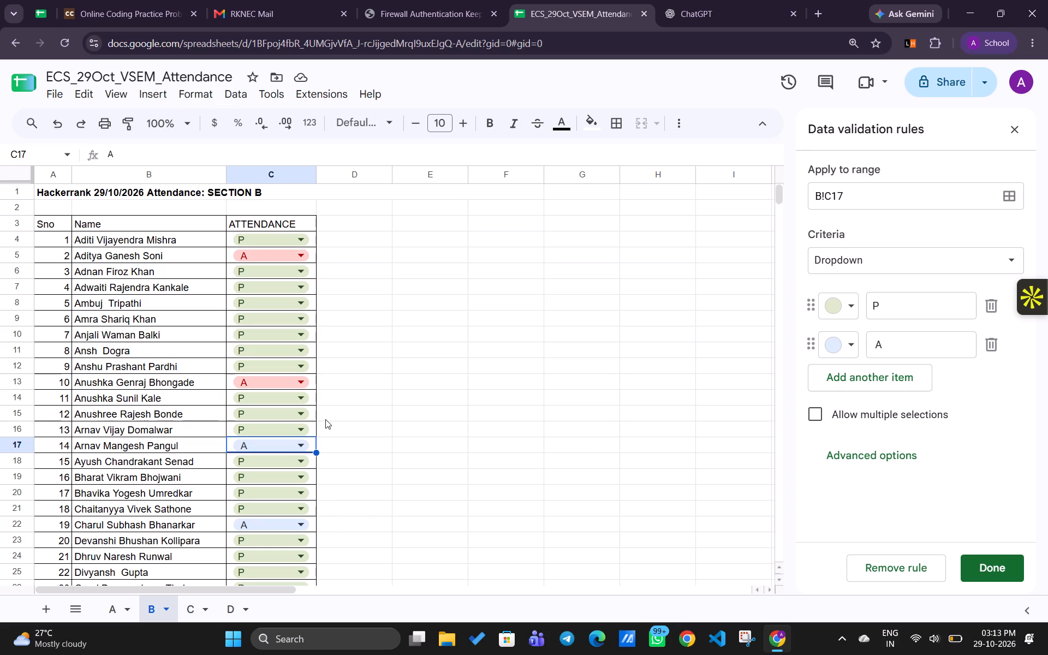
left_click(839, 349)
left_click(863, 402)
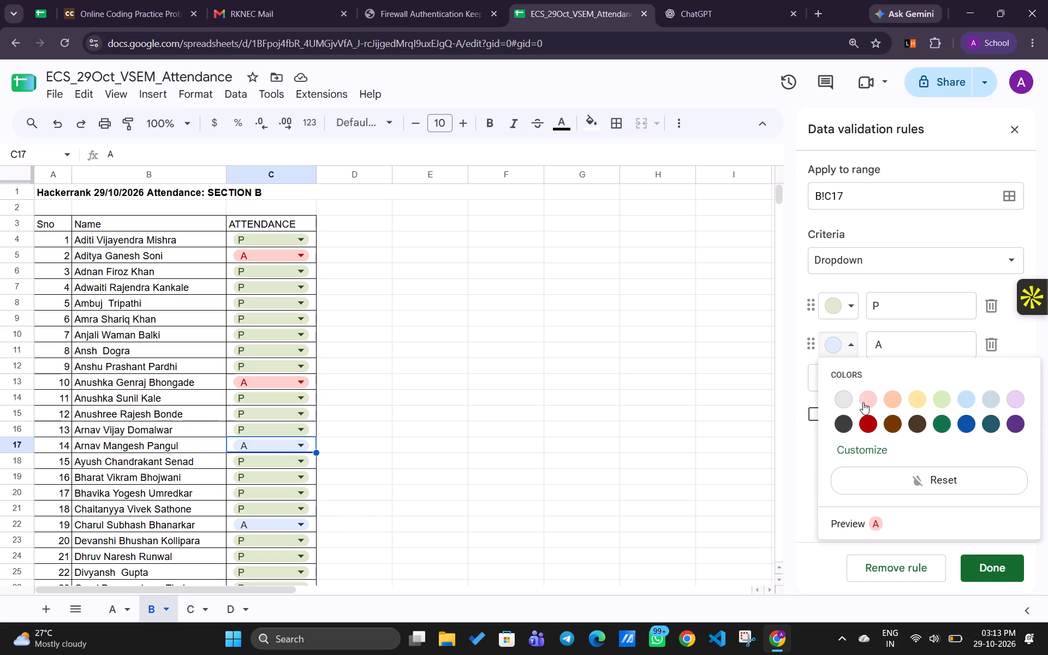
left_click(1004, 562)
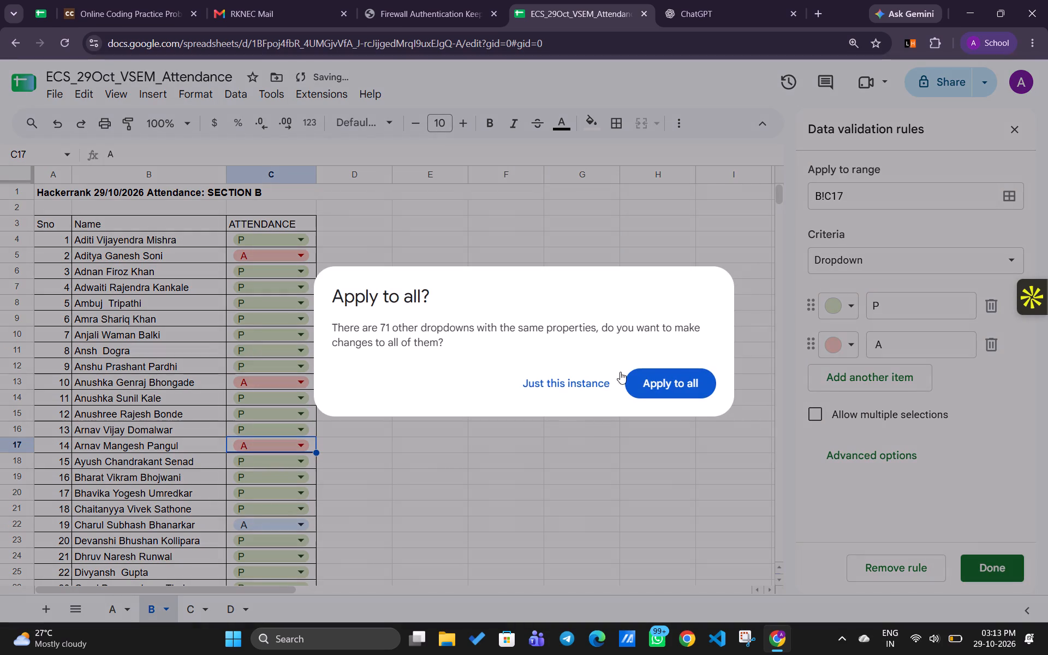
left_click(678, 379)
Examine the attendance dropdowns down sheet B's list, closing the data validation rules along the way.
scroll(678, 379, "down", 1)
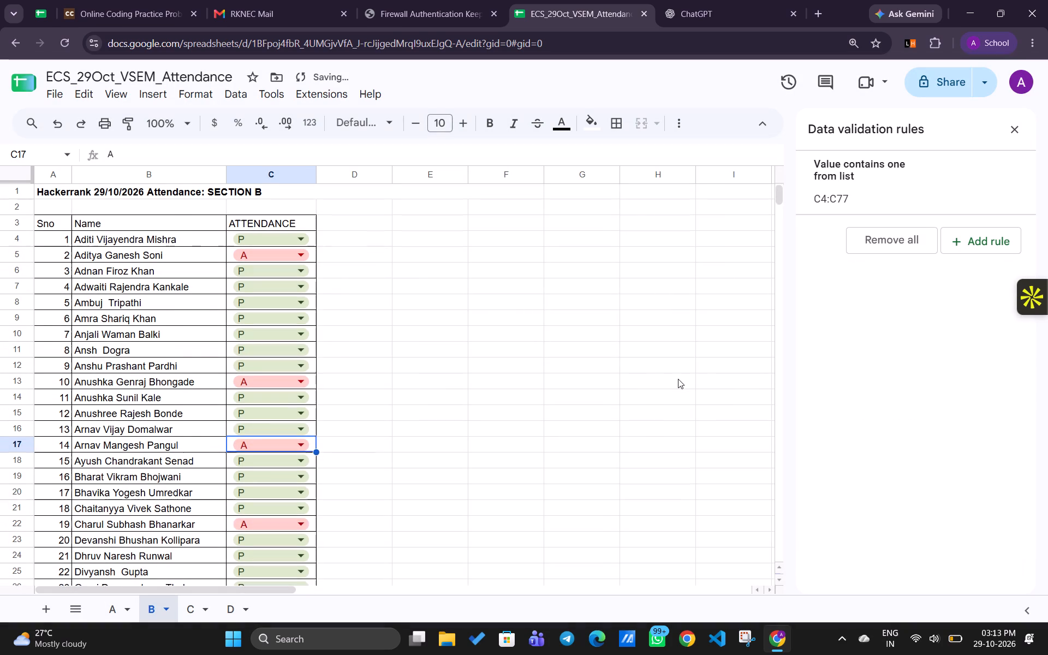
scroll(678, 379, "down", 6)
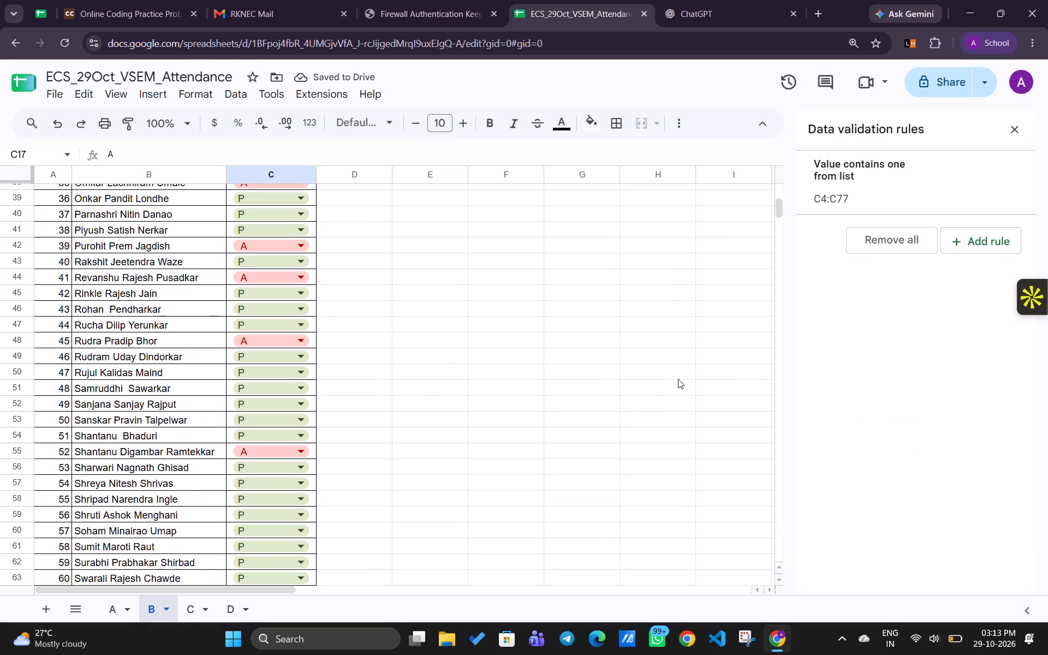
scroll(678, 379, "down", 2)
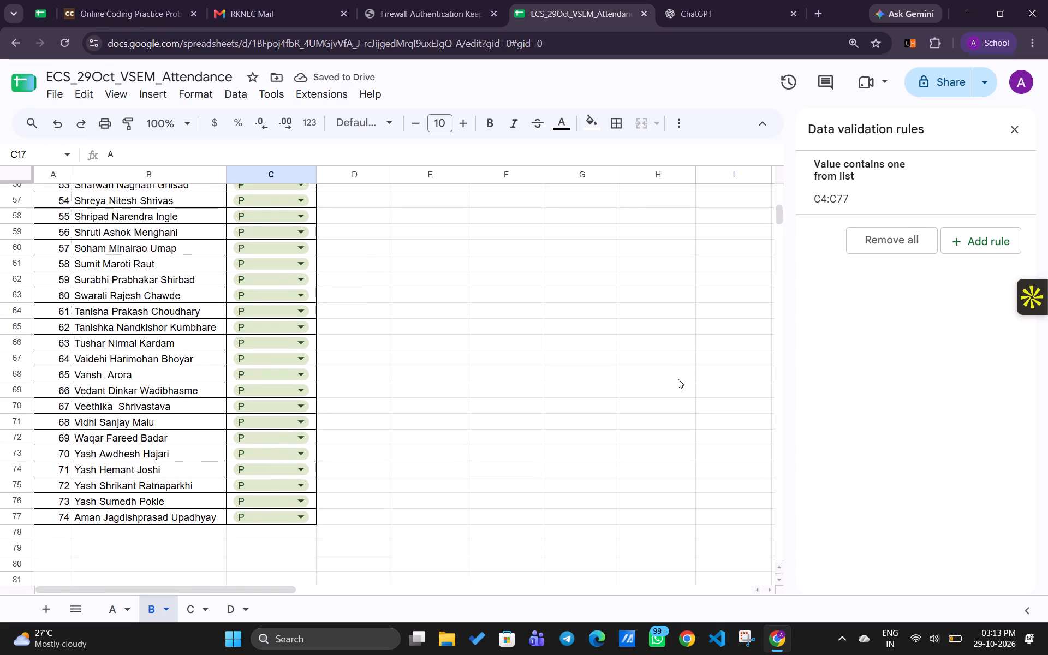
scroll(678, 379, "up", 15)
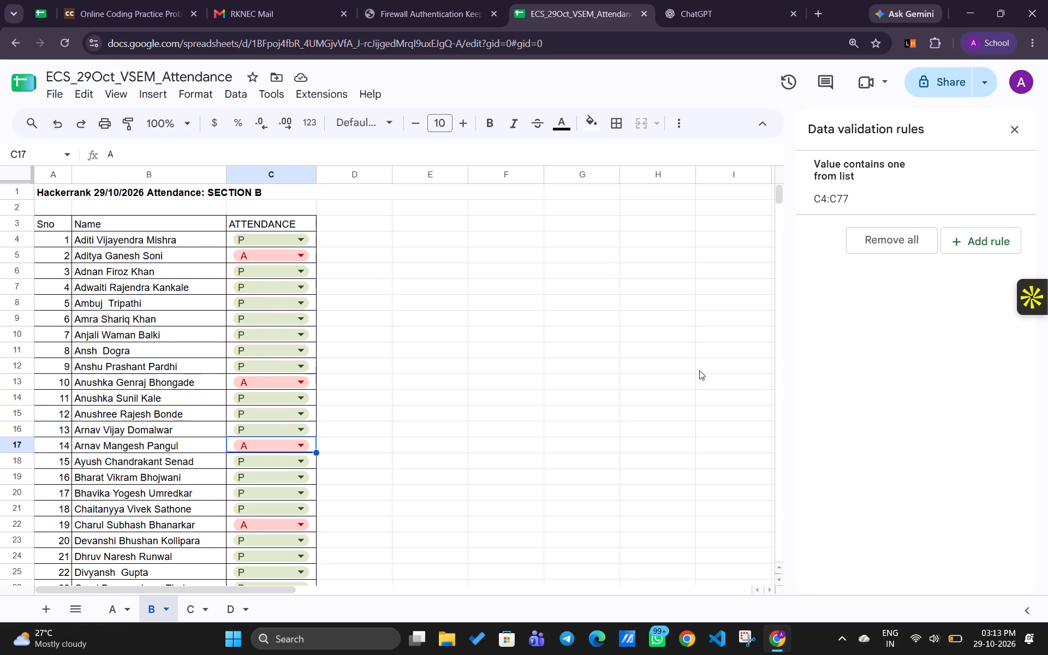
left_click(1020, 130)
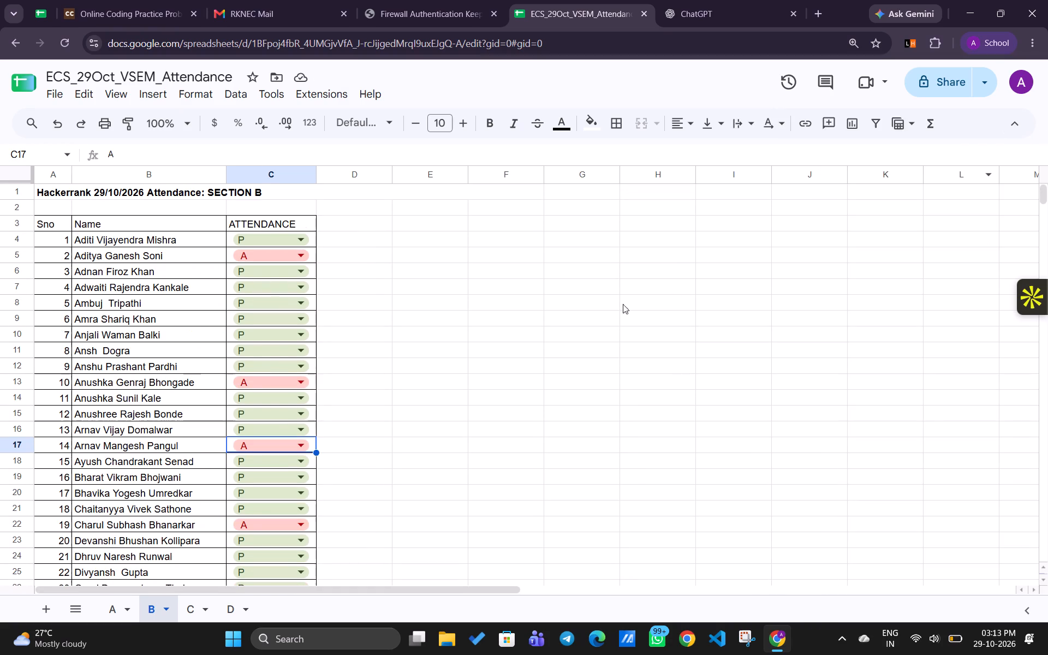
scroll(620, 307, "down", 2)
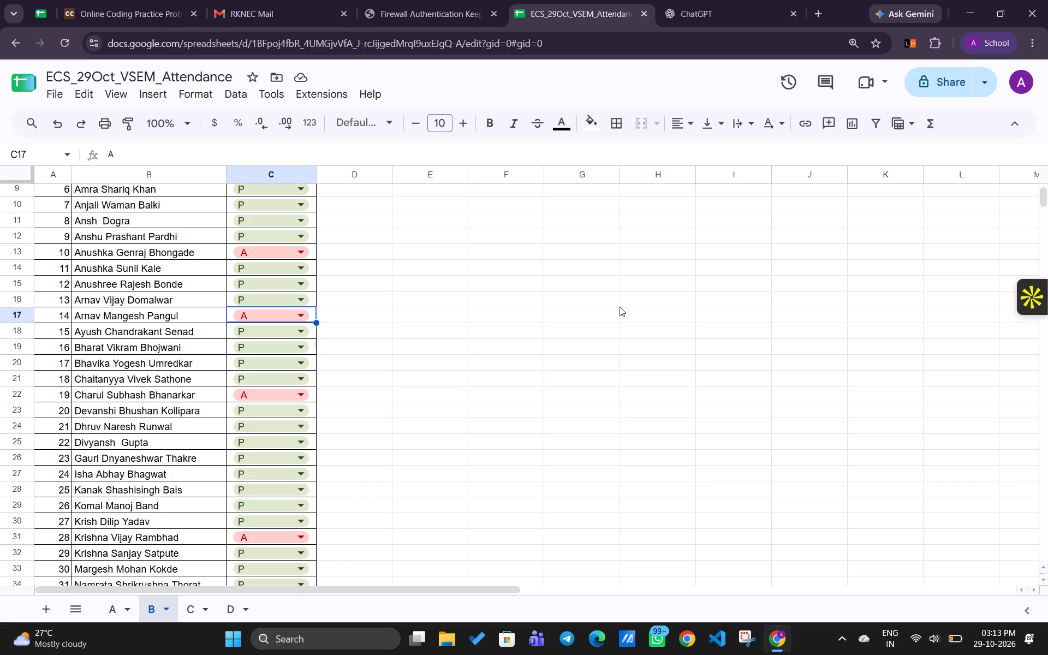
scroll(620, 307, "down", 2)
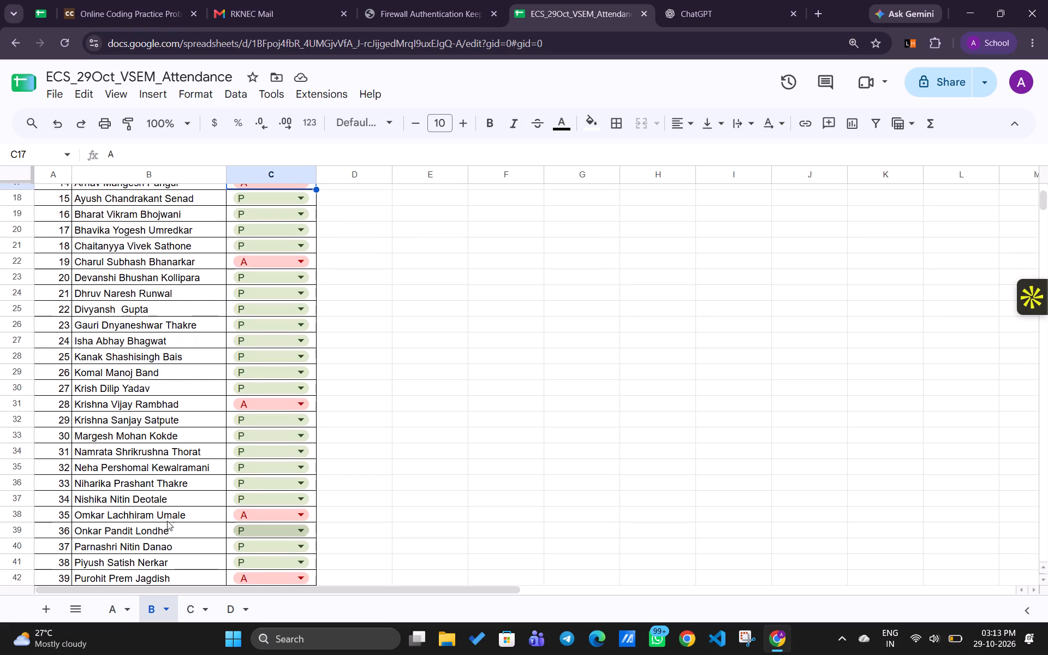
scroll(270, 368, "down", 2)
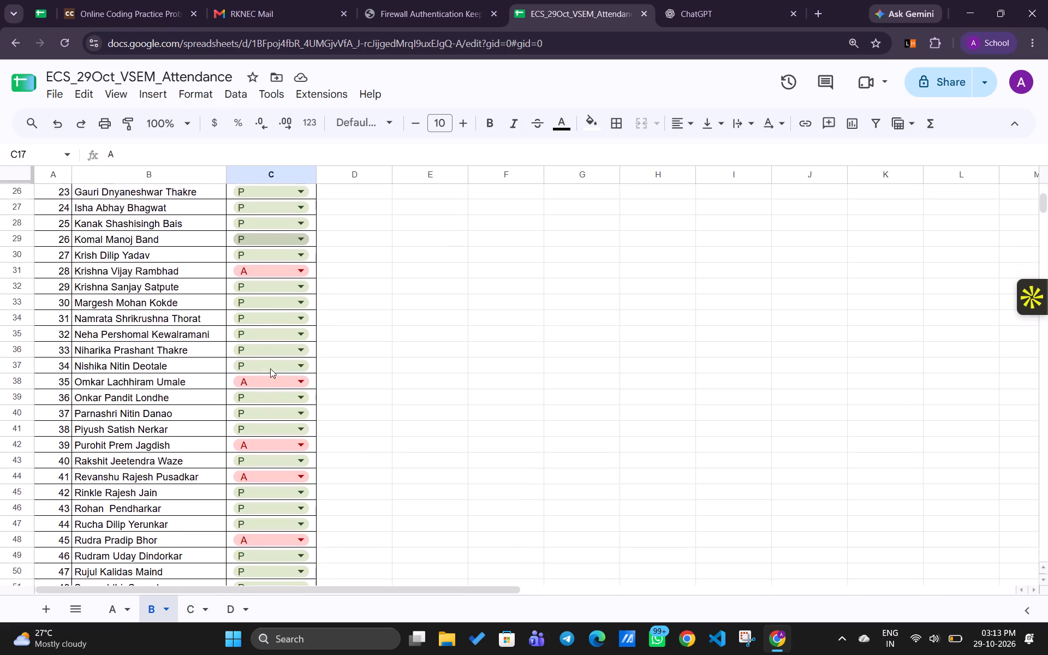
Examine the P and A dropdown colours in sheet B's attendance column down to the last student.
scroll(270, 368, "down", 2)
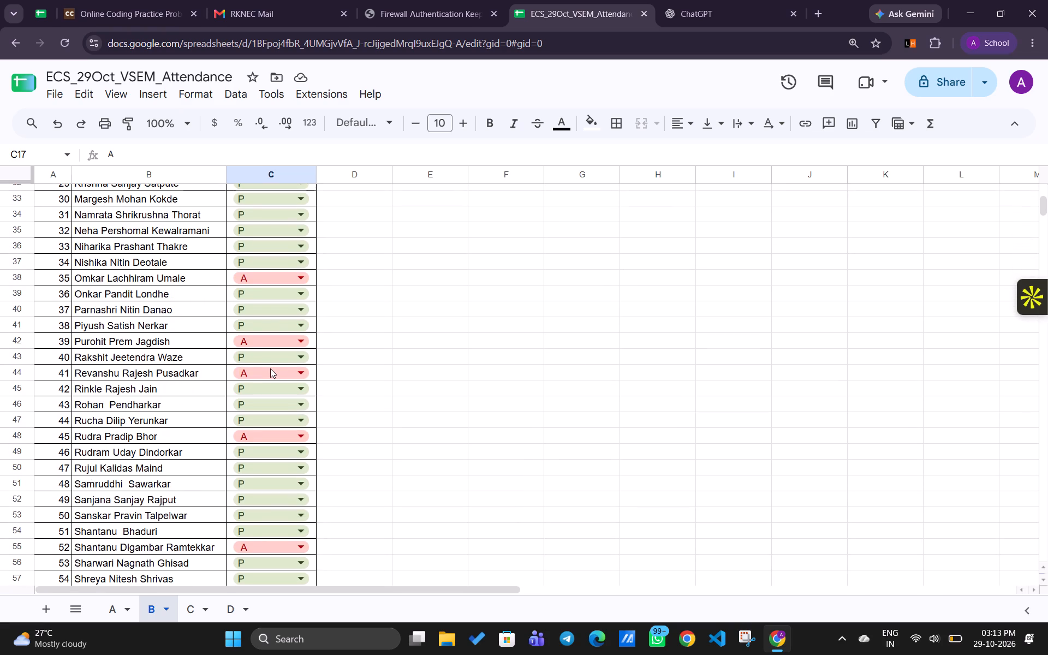
scroll(270, 368, "down", 1)
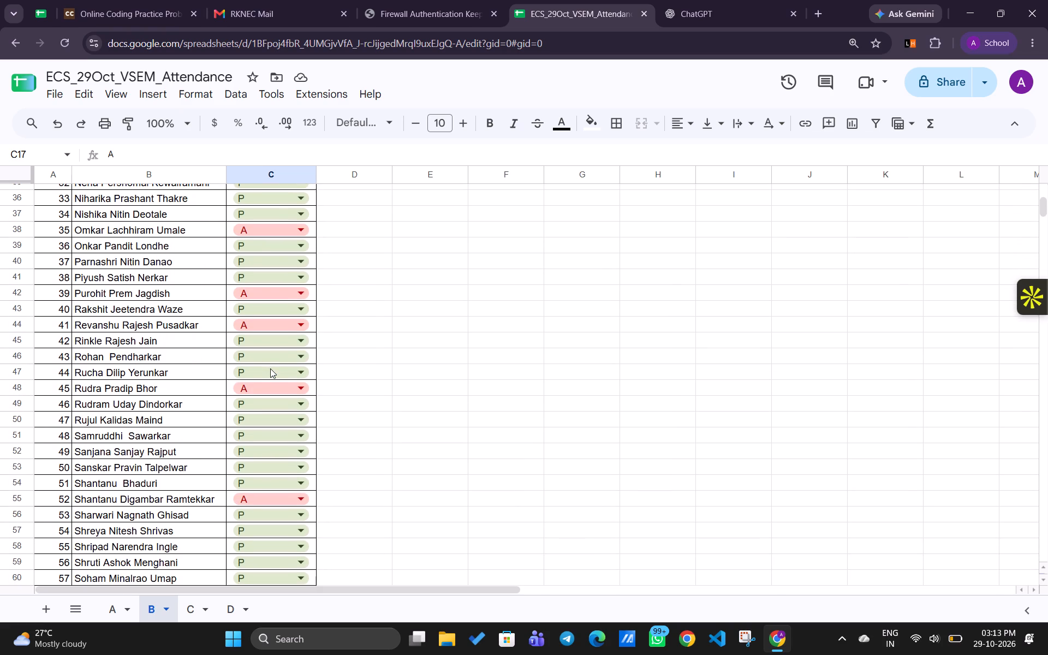
scroll(270, 368, "down", 6)
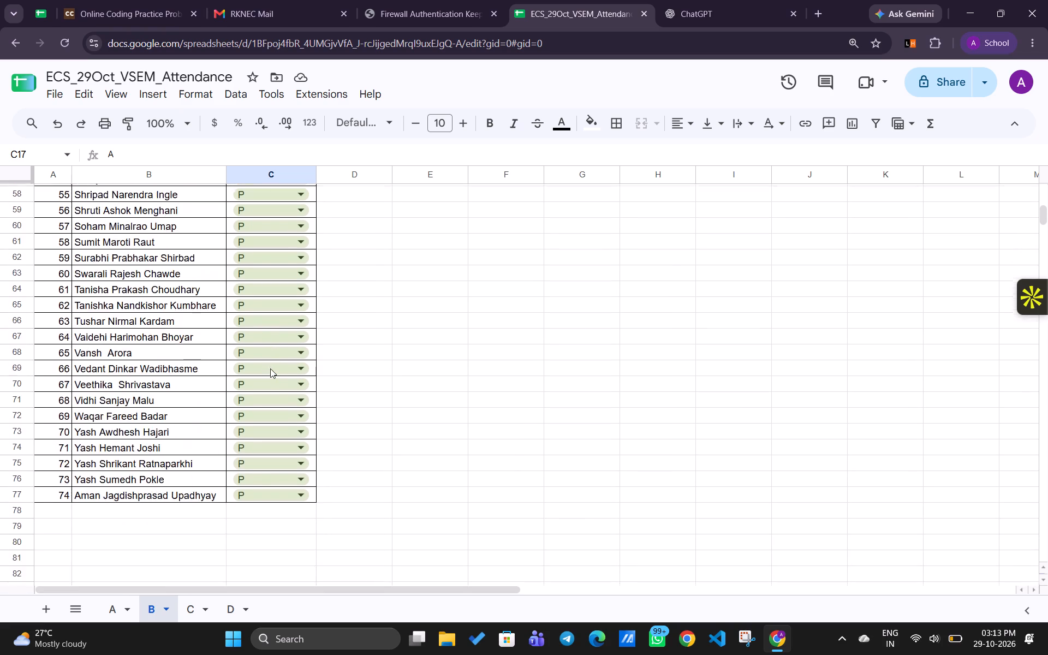
scroll(270, 368, "down", 1)
scroll(270, 368, "up", 8)
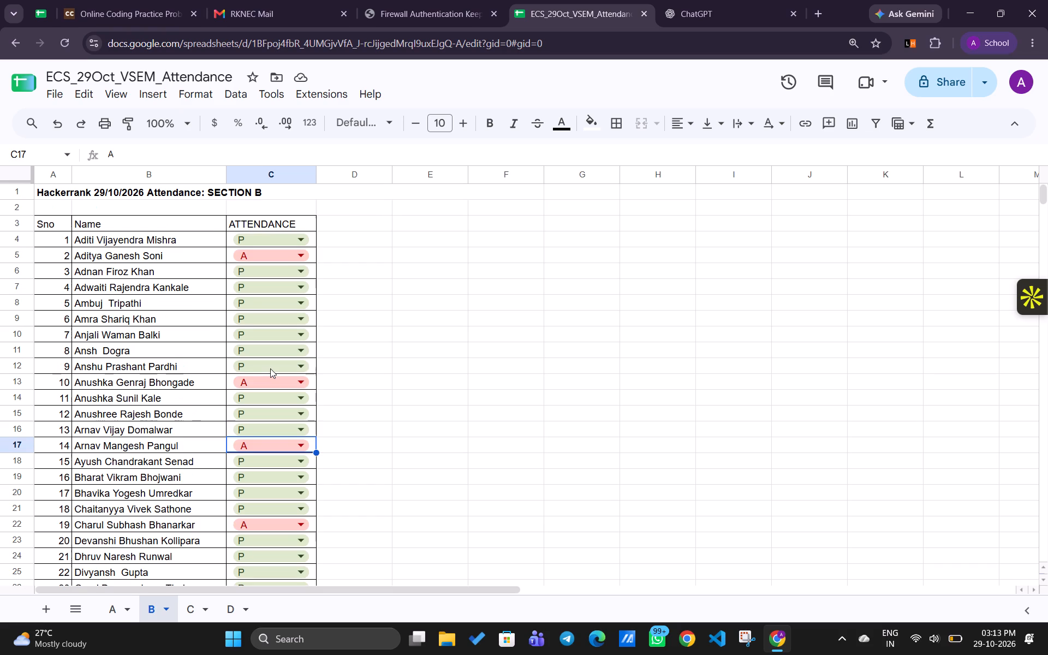
left_click(263, 228)
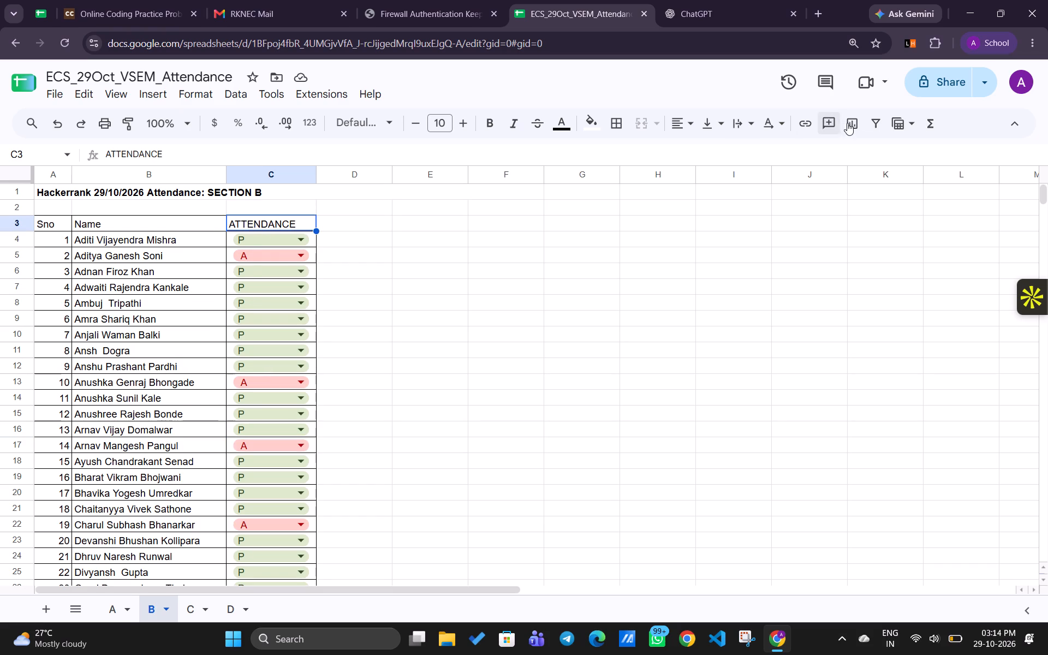
Switch to sheet C and go through the upper rows of its Attendance column.
left_click(189, 607)
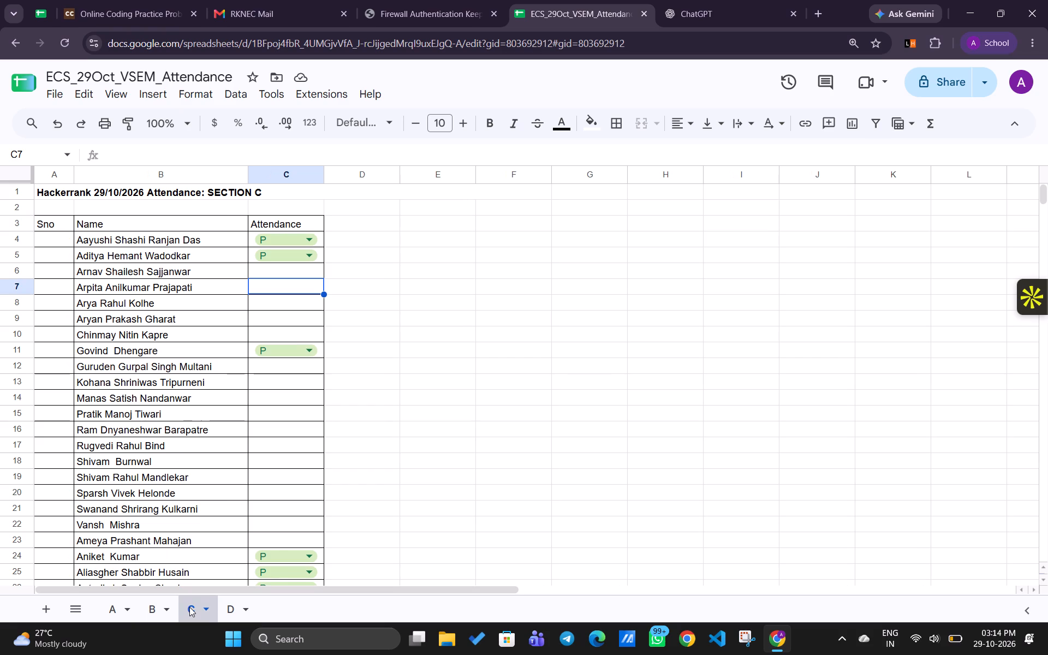
key("Down")
key("Down")
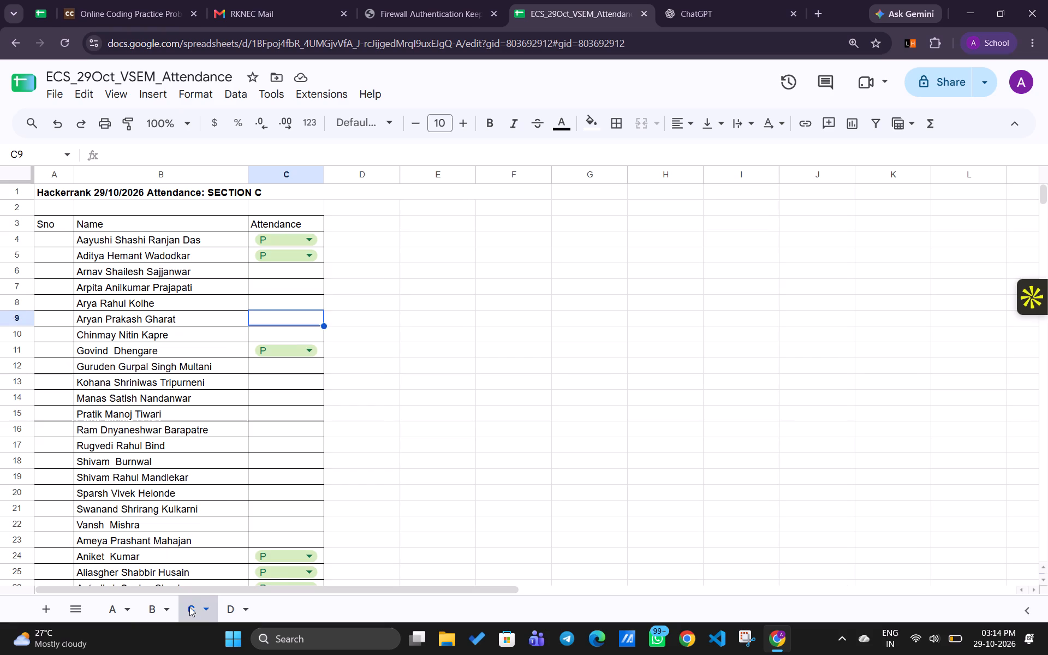
key("Down")
key("Down")
key("Down")
key("Down")
key("Down")
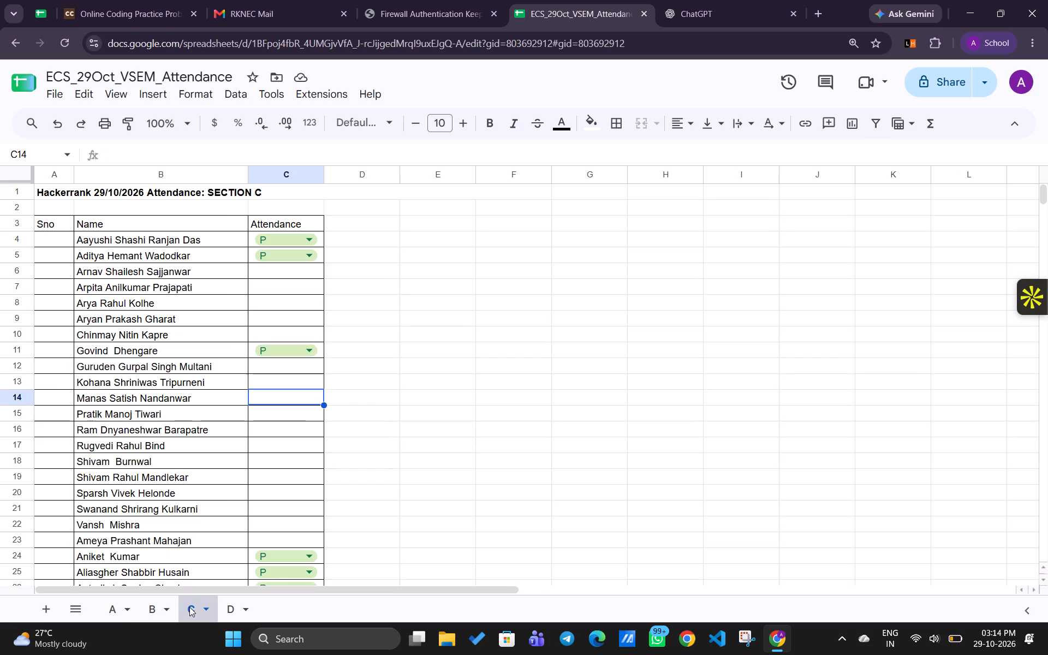
key("Down")
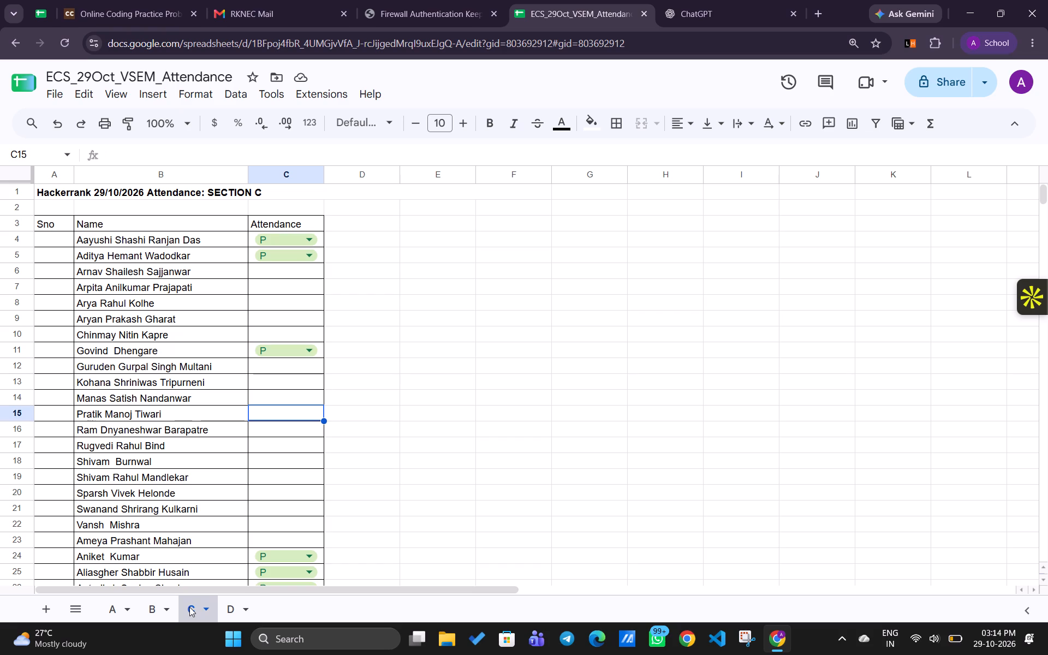
Search sheet C for "prashant" and check the attendance beside the second match.
key("ctrl+f")
type("prashan")
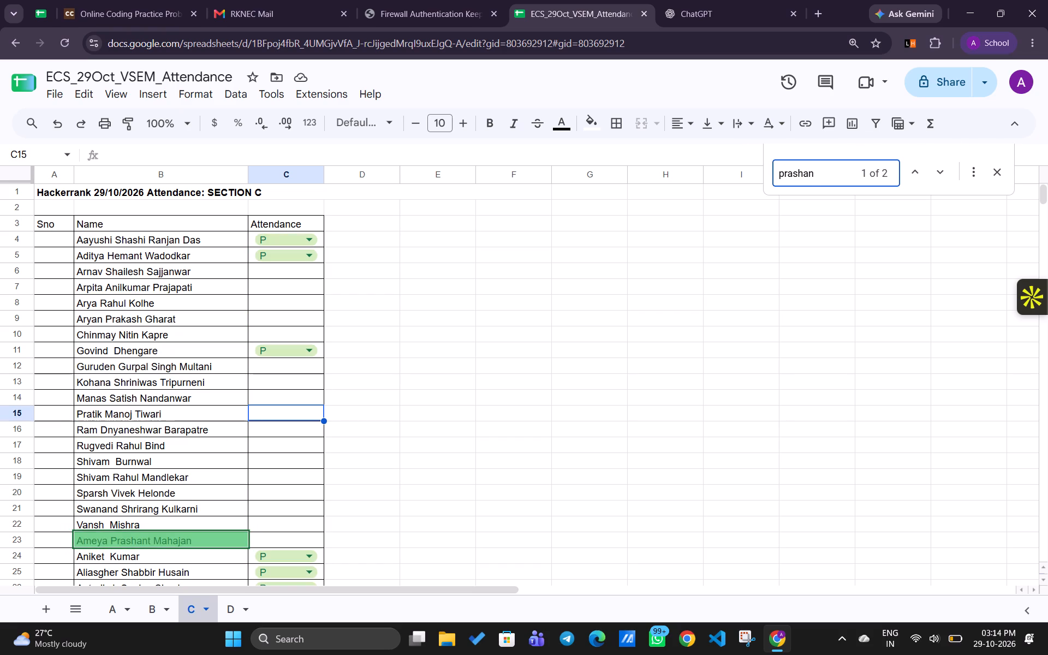
key("t")
left_click(943, 167)
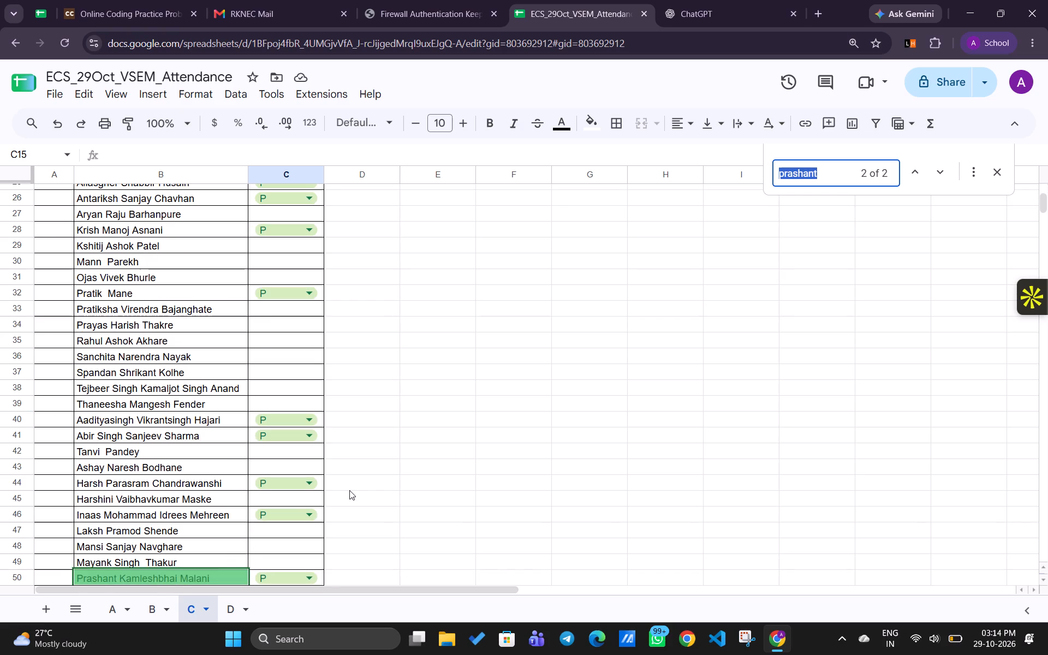
scroll(349, 490, "down", 1)
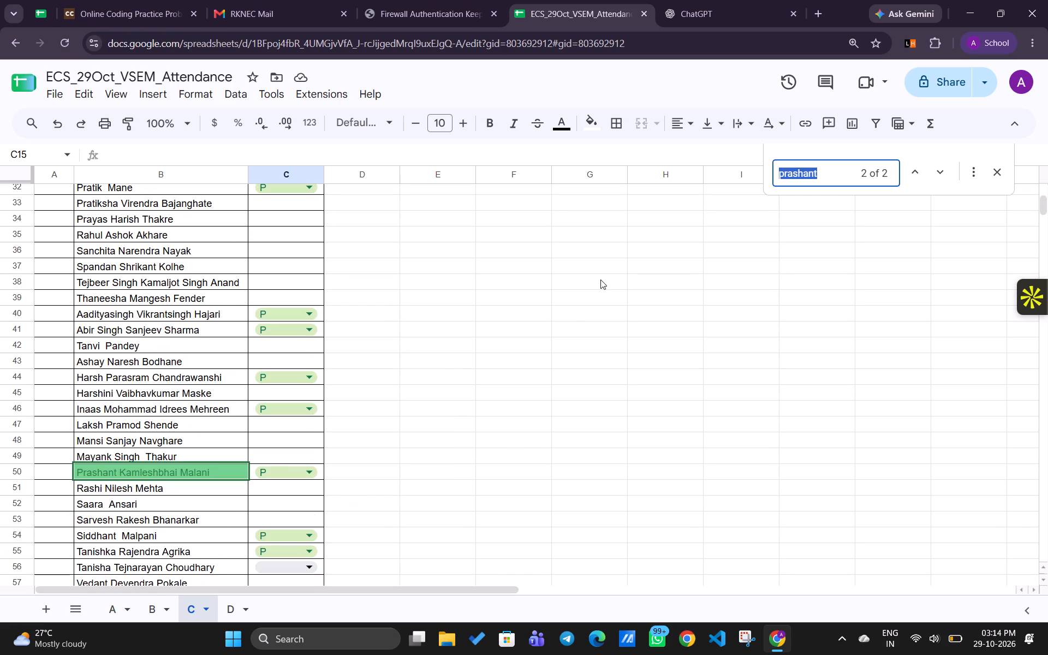
Search sheet C for "hars" and paste the P dropdown into attendance cell C45.
type("hars")
scroll(313, 496, "down", 1)
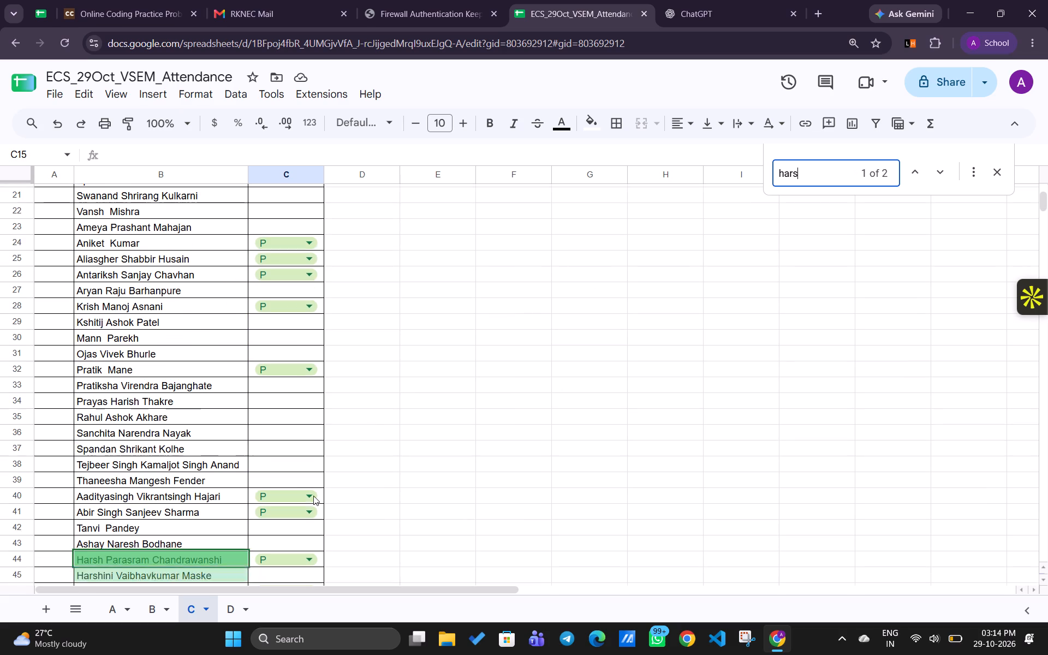
scroll(313, 496, "down", 1)
left_click(293, 442)
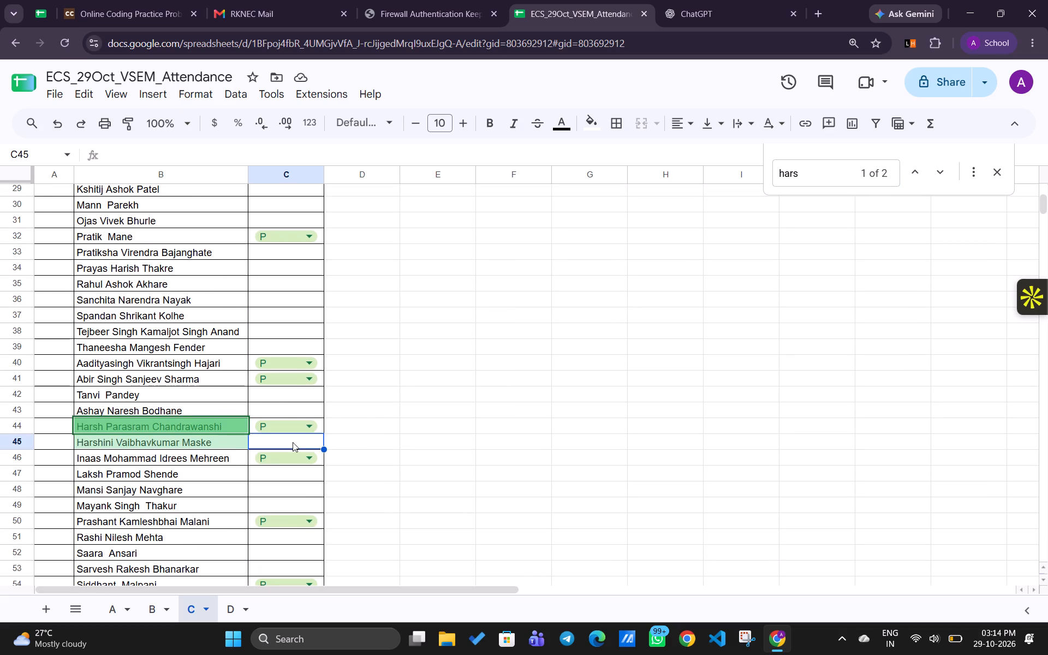
key("ctrl+v")
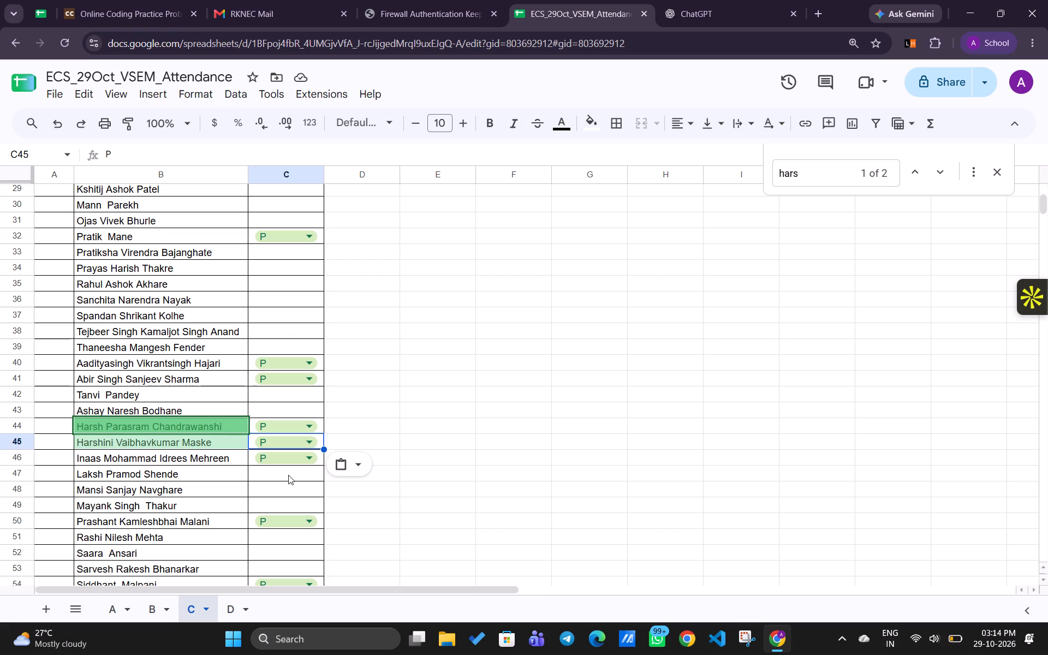
Search sheet C for "malp" and "aastha" to check those students' attendance.
double_click(803, 175)
type("malp")
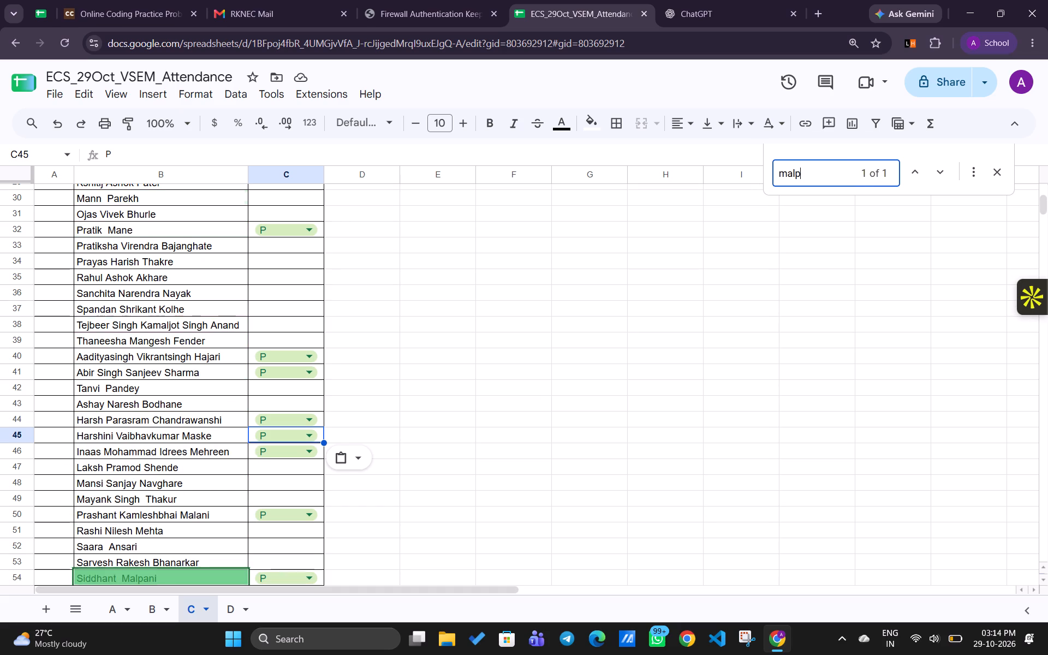
key("BackSpace")
key("BackSpace")
key("BackSpace")
key("BackSpace")
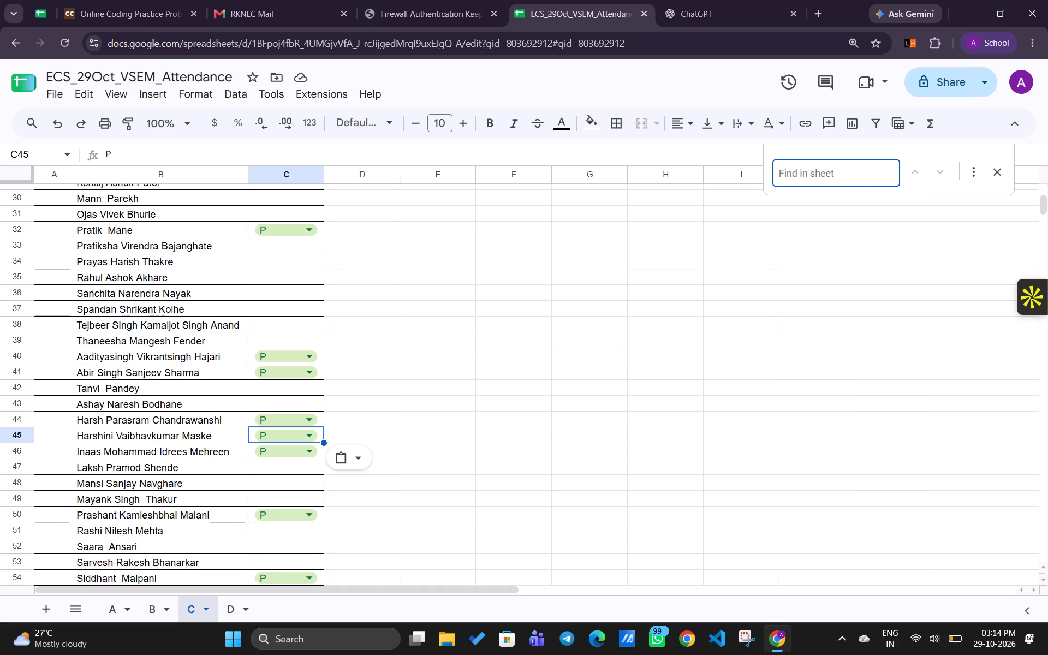
type("aas")
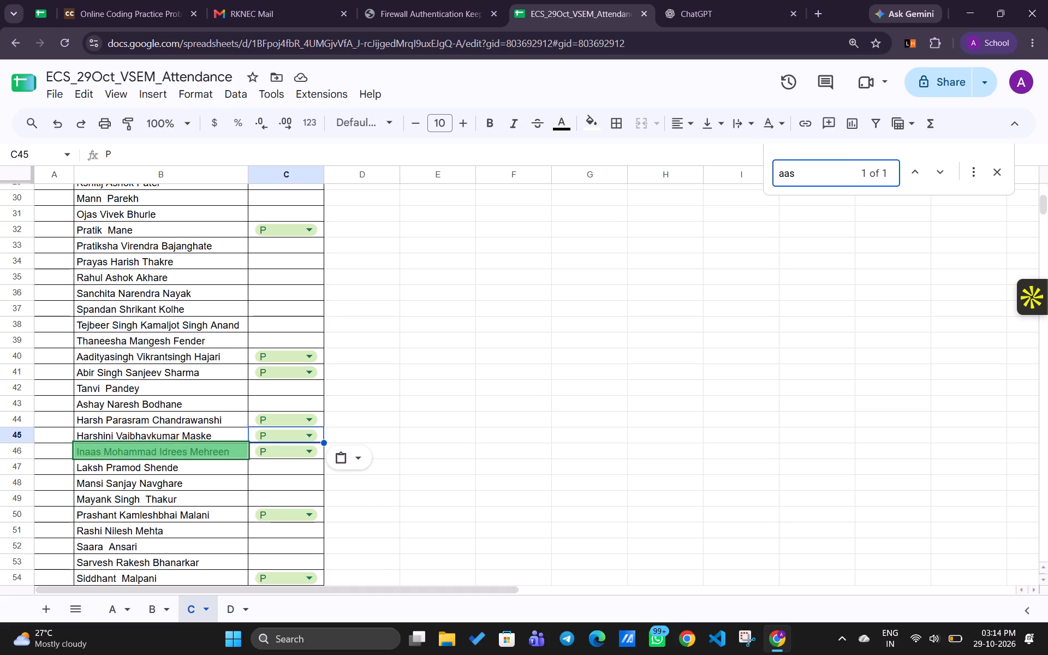
type("th")
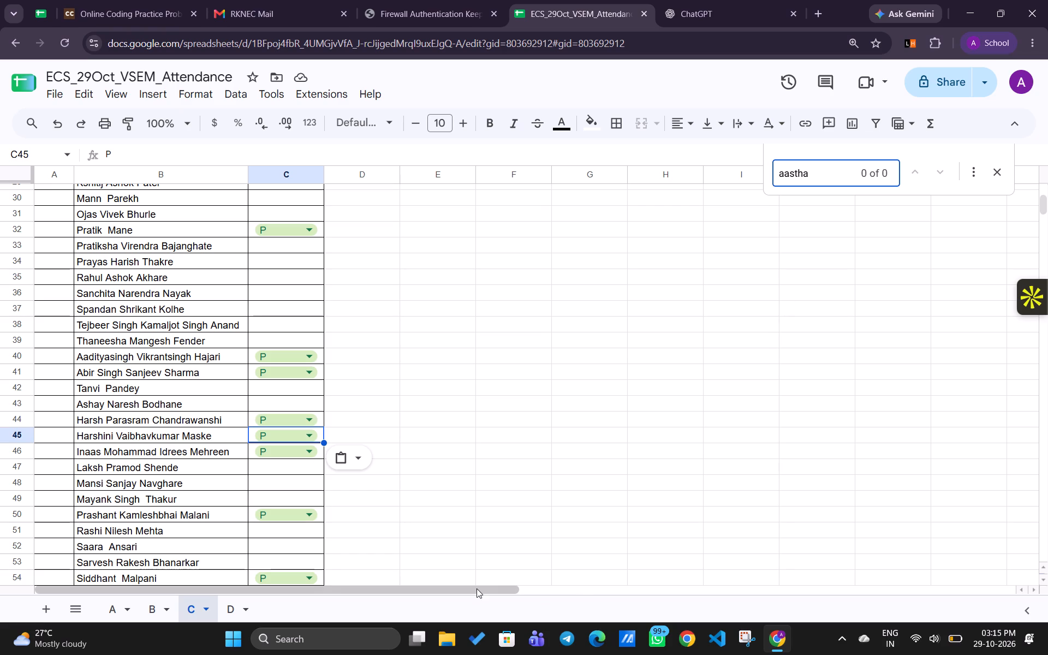
left_click_drag(831, 174, 725, 172)
key("BackSpace")
key("bracketright")
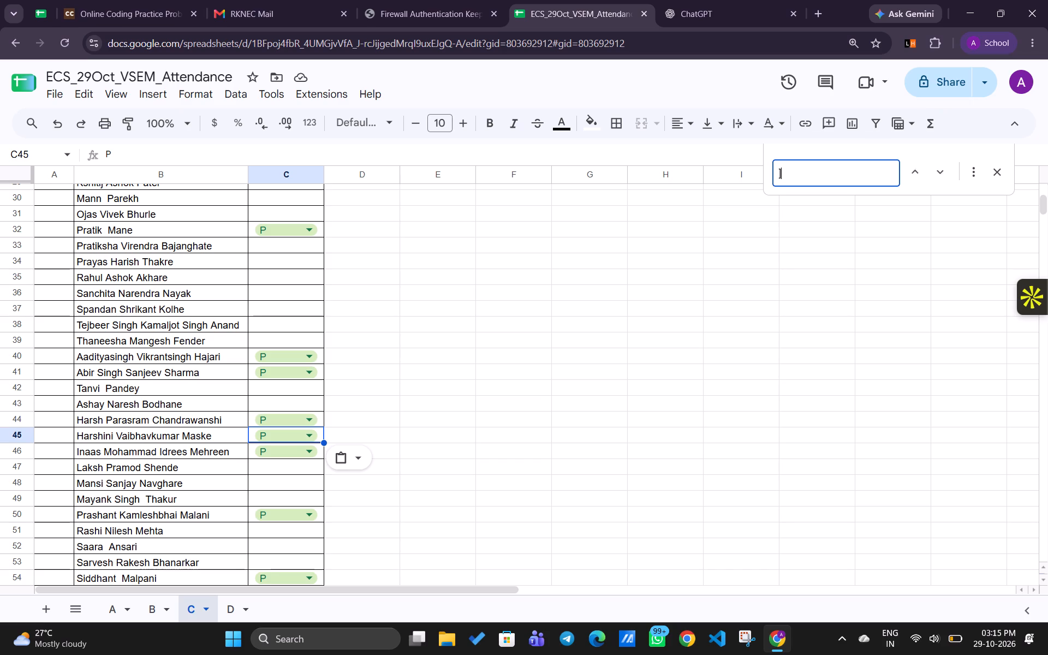
key("BackSpace")
type("saa")
type("ra")
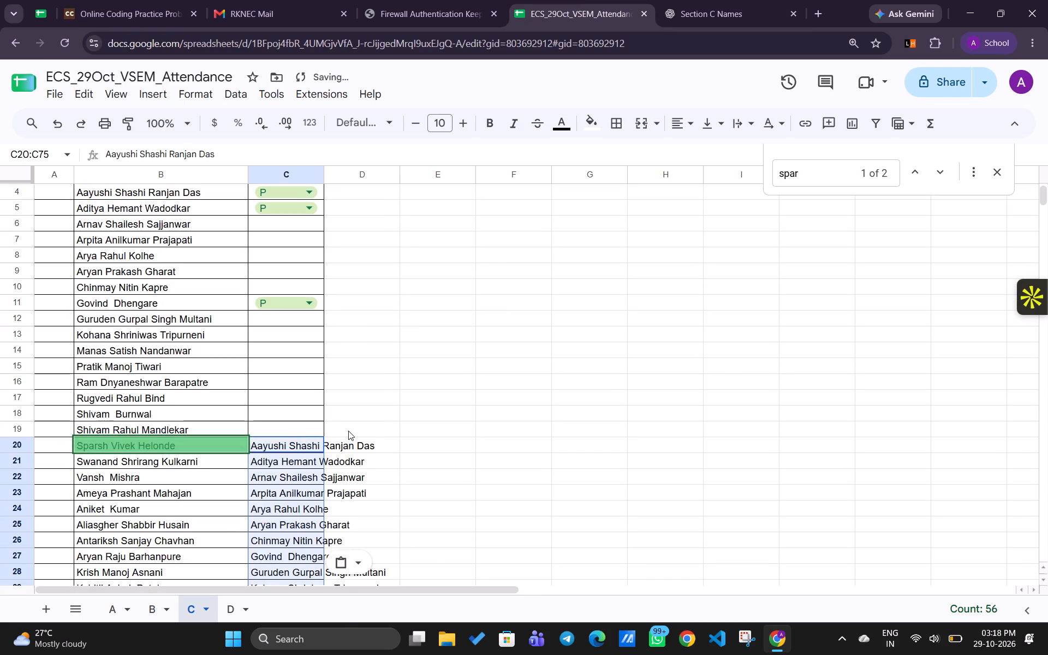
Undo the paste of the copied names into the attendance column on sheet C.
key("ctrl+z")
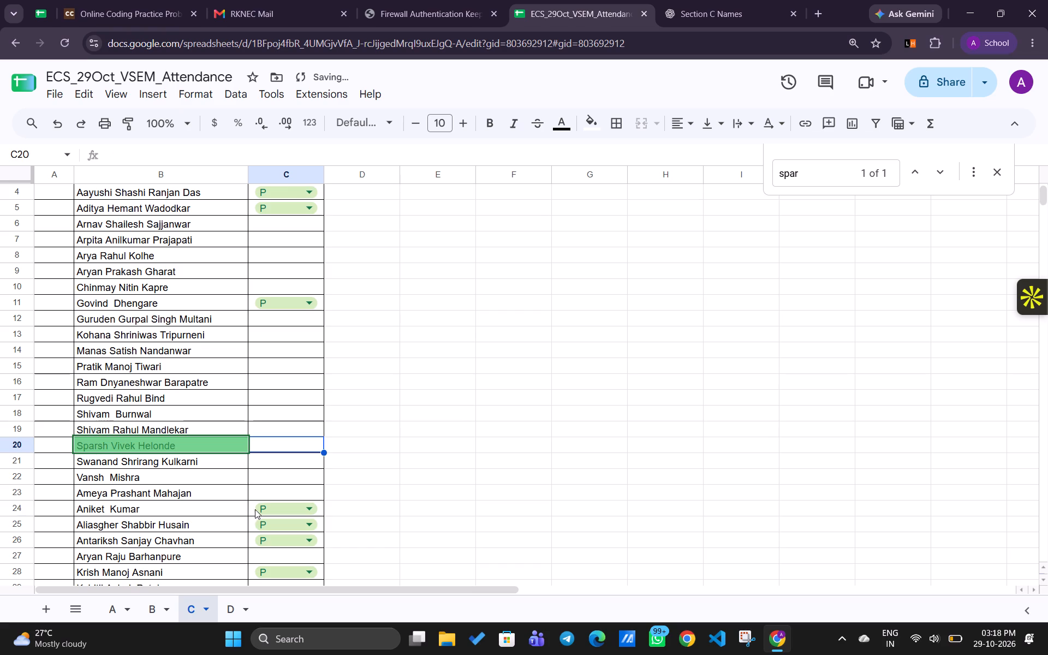
Copy the attendance dropdown from C24 into C20 on sheet C and set C20 to A.
left_click(255, 509)
key("ctrl+c")
left_click(259, 448)
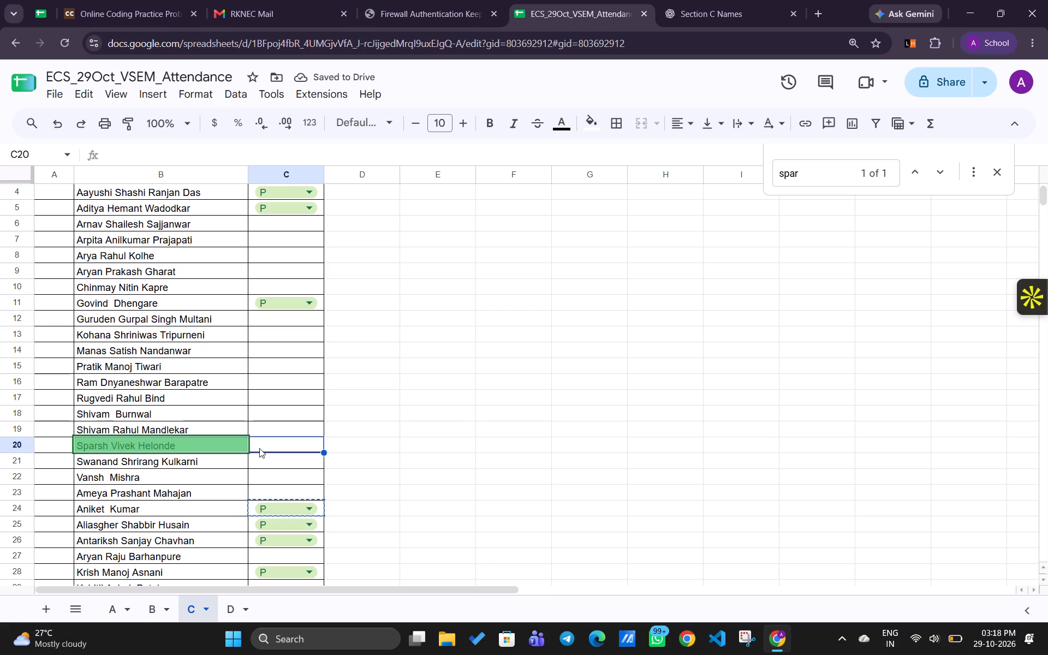
key("ctrl+v")
left_click(270, 448)
left_click(285, 489)
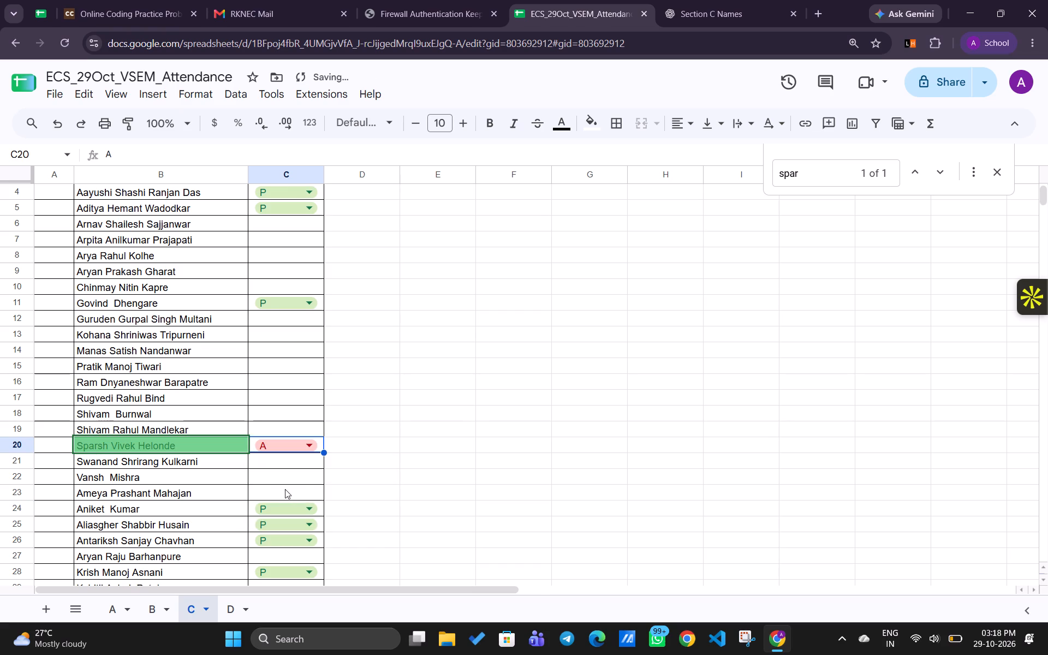
Look over the attendance entries on sheet C, and compare them with the list and title on sheet D.
scroll(284, 336, "up", 1)
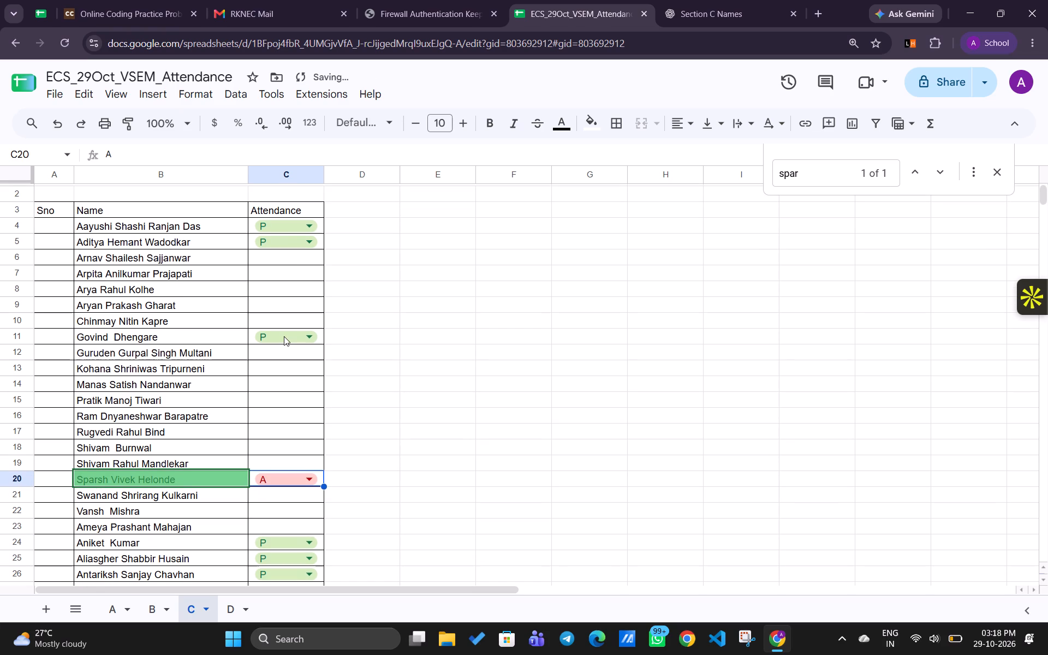
left_click(273, 283)
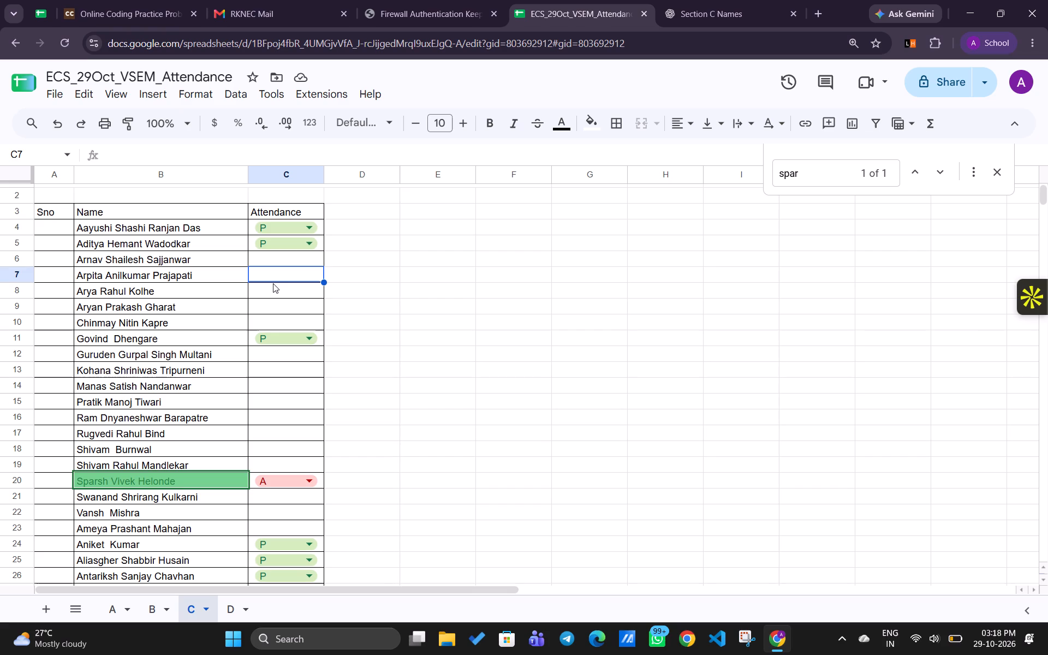
scroll(273, 283, "down", 7)
scroll(273, 283, "up", 9)
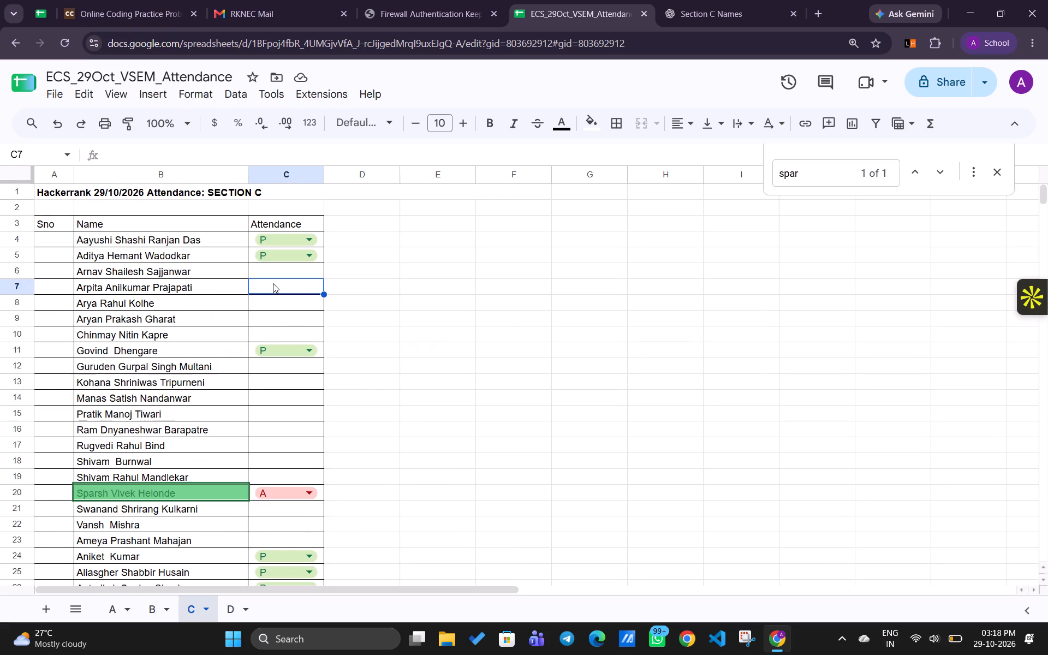
scroll(273, 283, "up", 2)
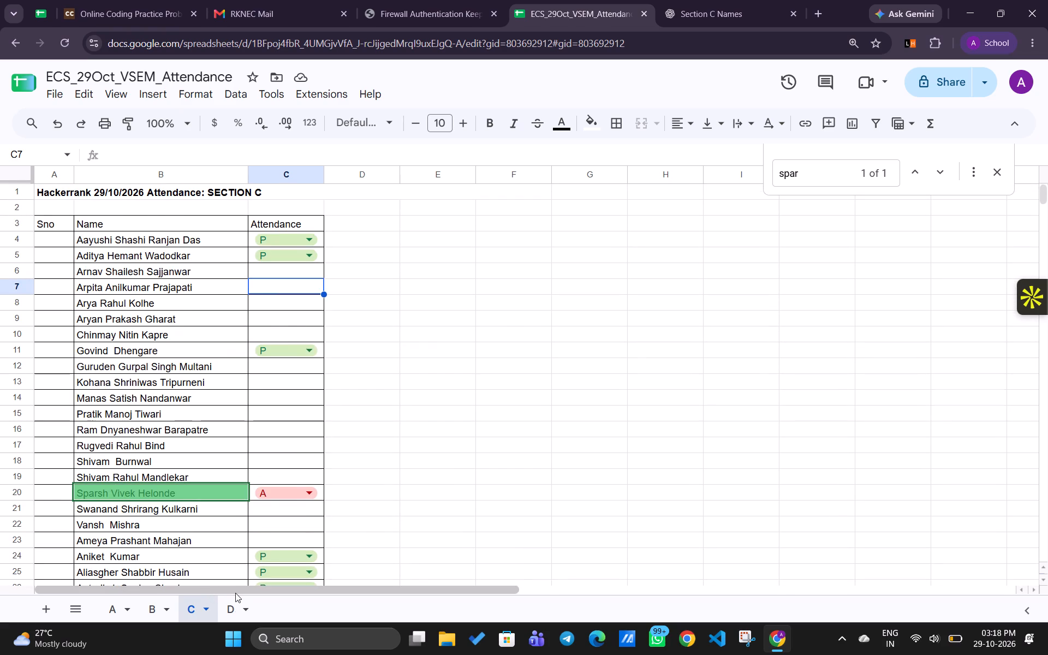
left_click(236, 607)
scroll(229, 243, "up", 3)
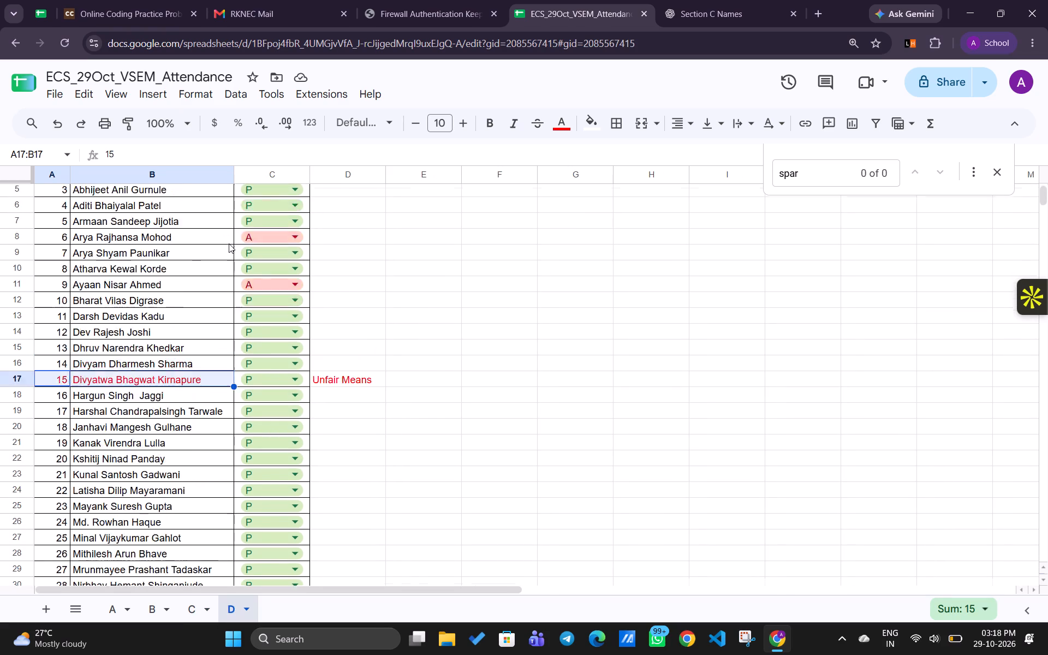
scroll(229, 243, "up", 5)
scroll(229, 243, "down", 12)
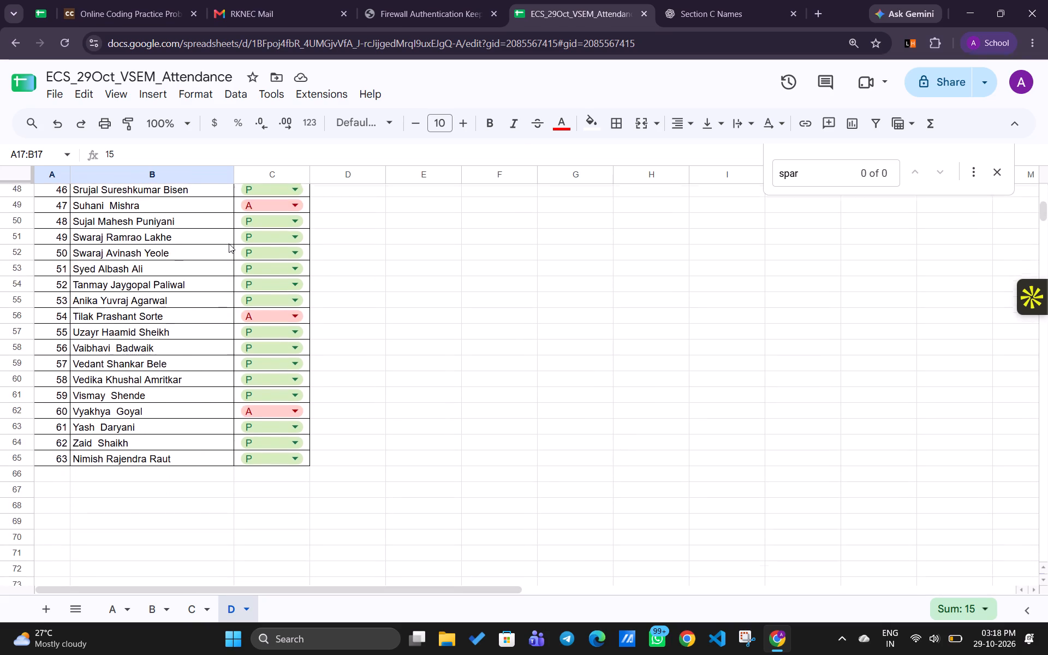
scroll(229, 243, "up", 13)
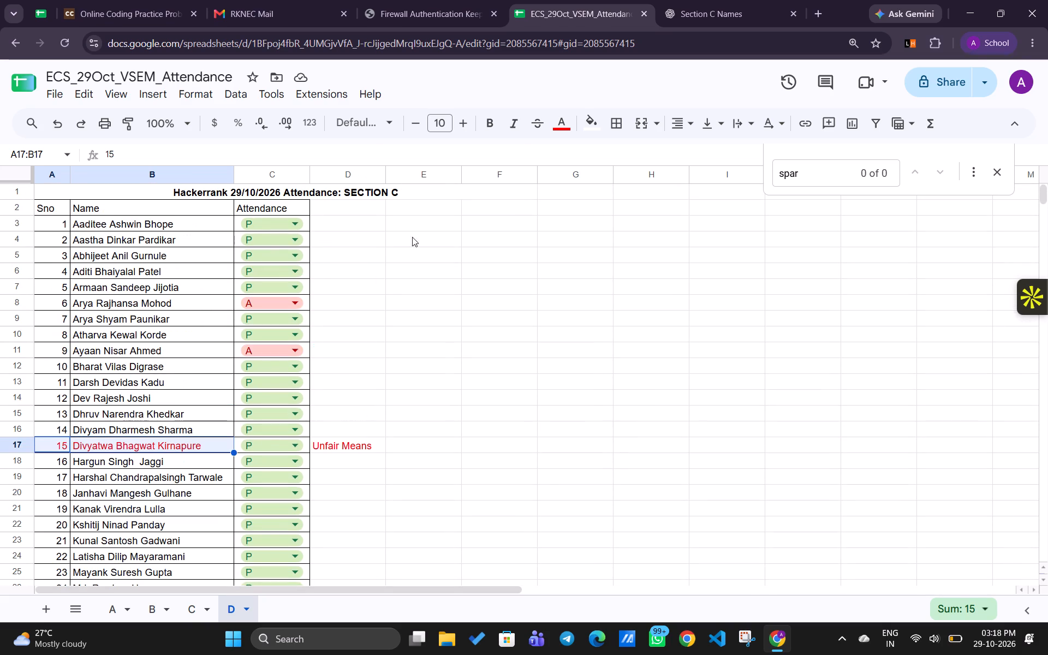
On sheet A, change the date in the title to 30/10/2026.
left_click(118, 604)
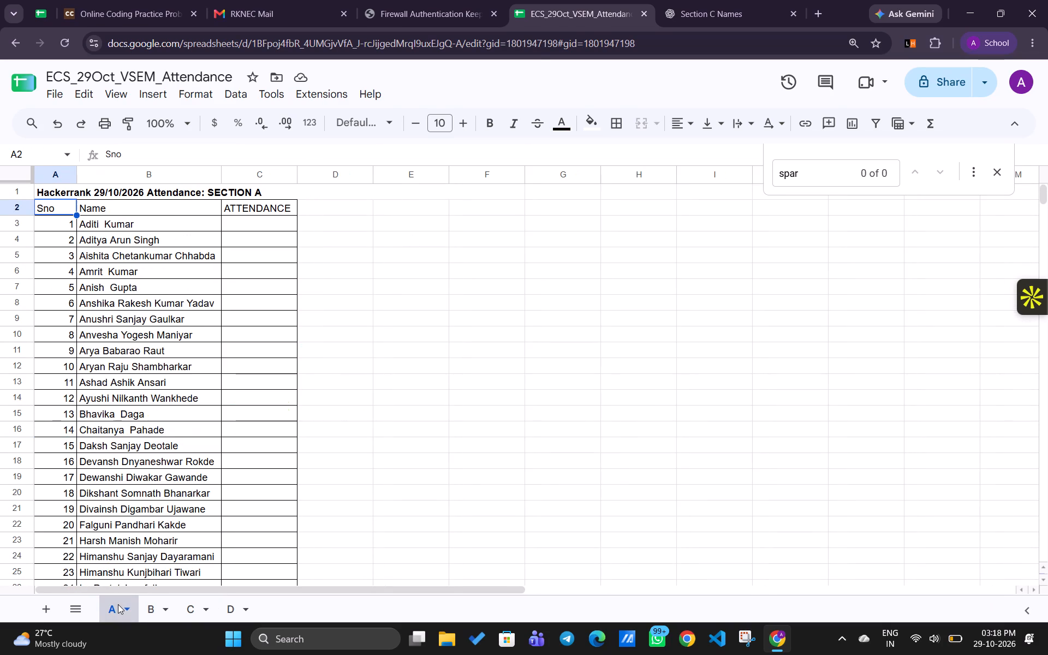
double_click(106, 197)
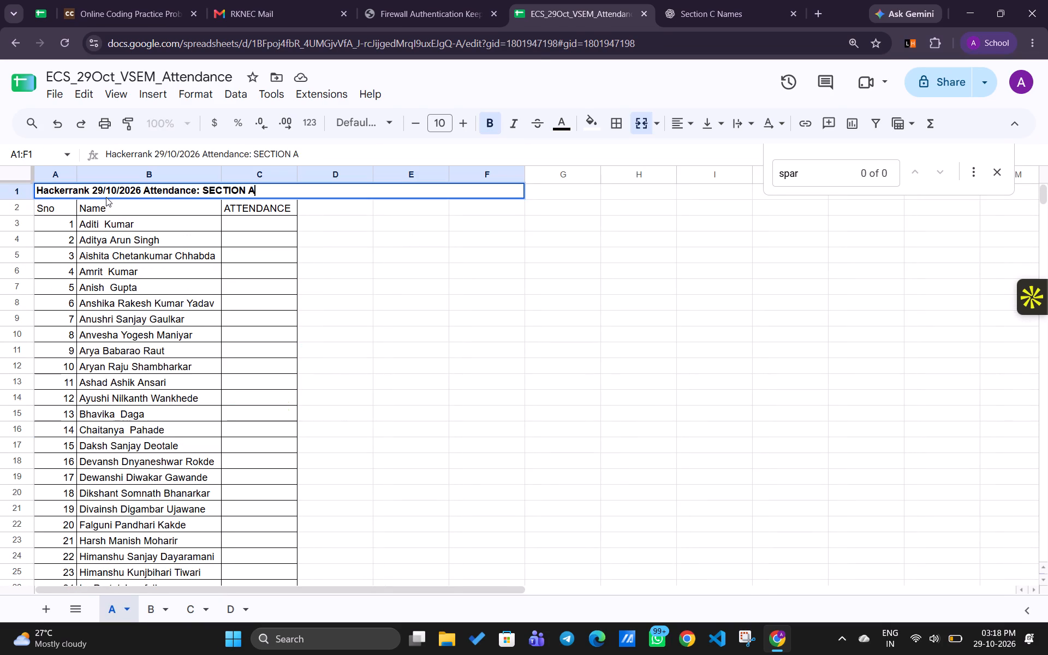
left_click(102, 189)
key("BackSpace")
key("BackSpace")
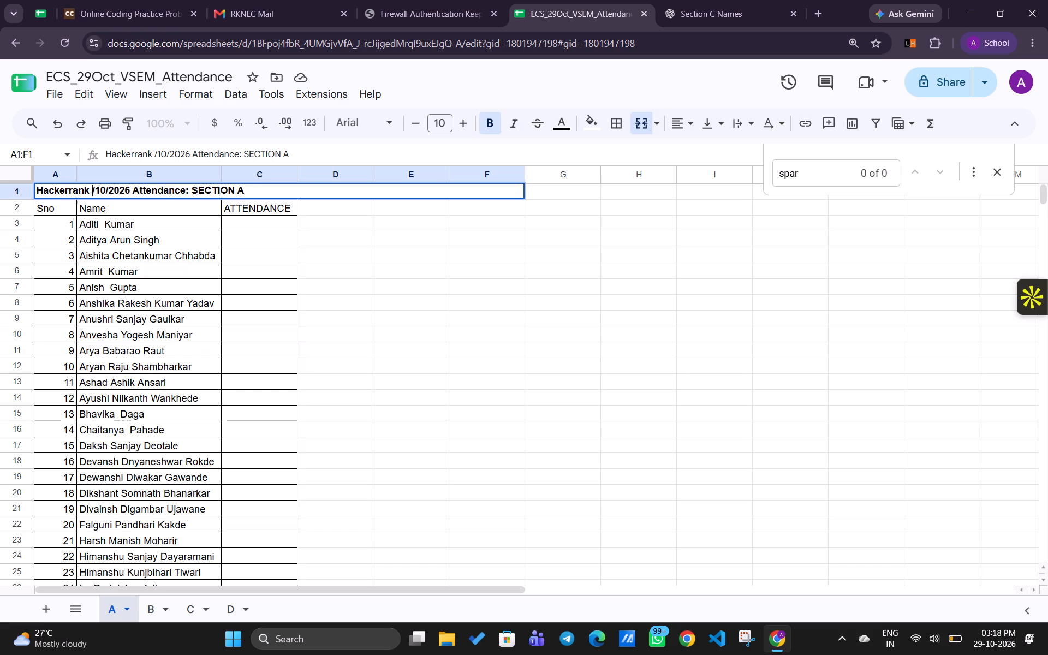
type("30")
key("Return")
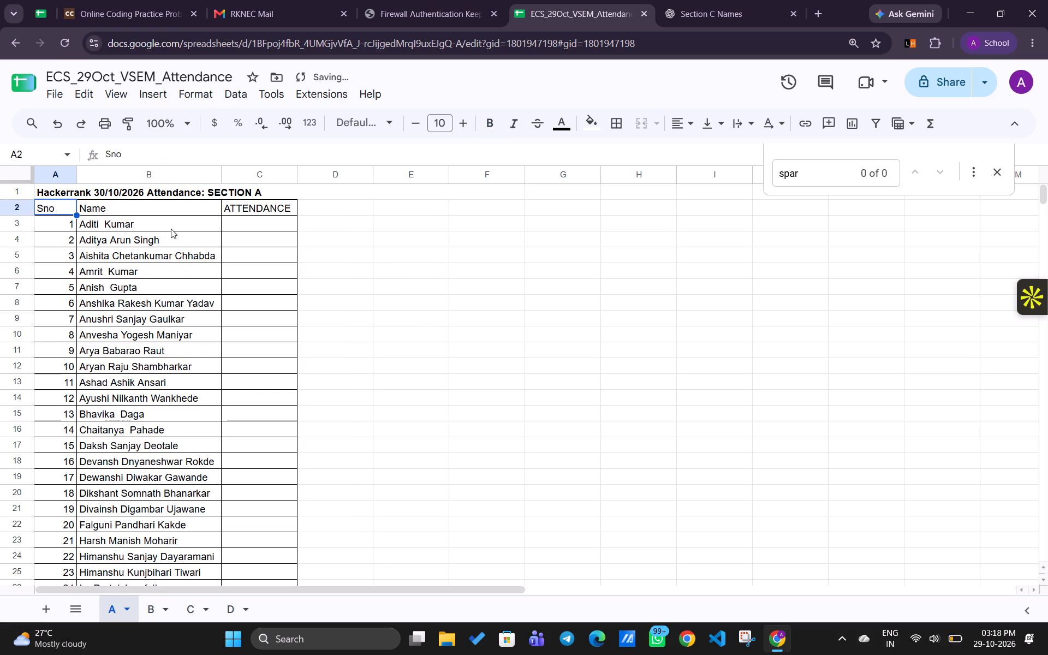
left_click(222, 195)
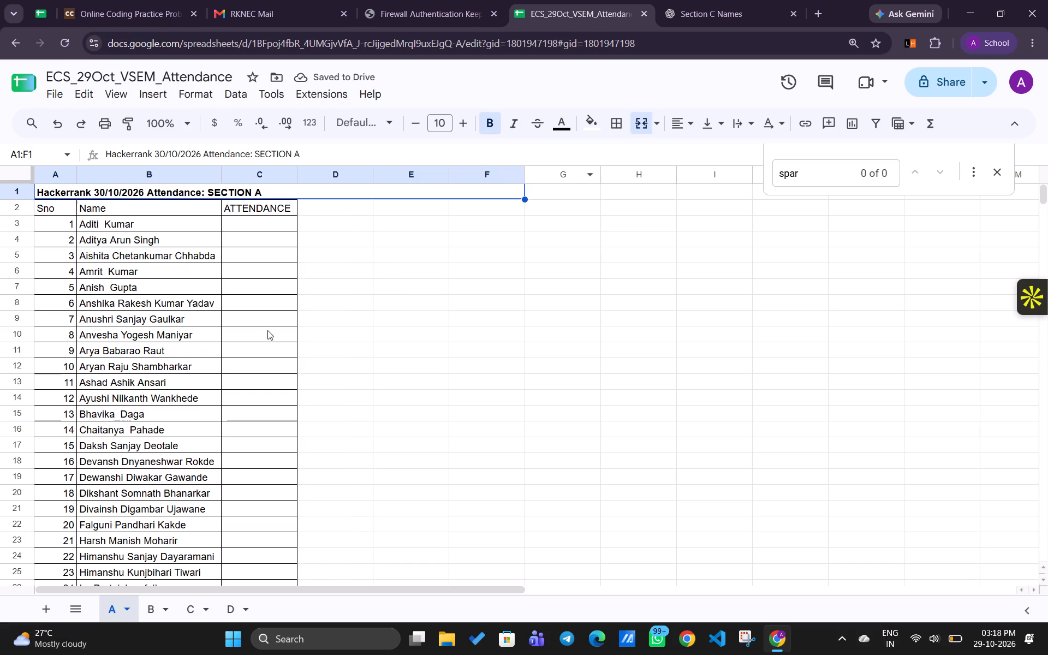
Review the attendance lists on sheets B, C and D, closing the search for "spar" while on sheet C.
left_click(150, 620)
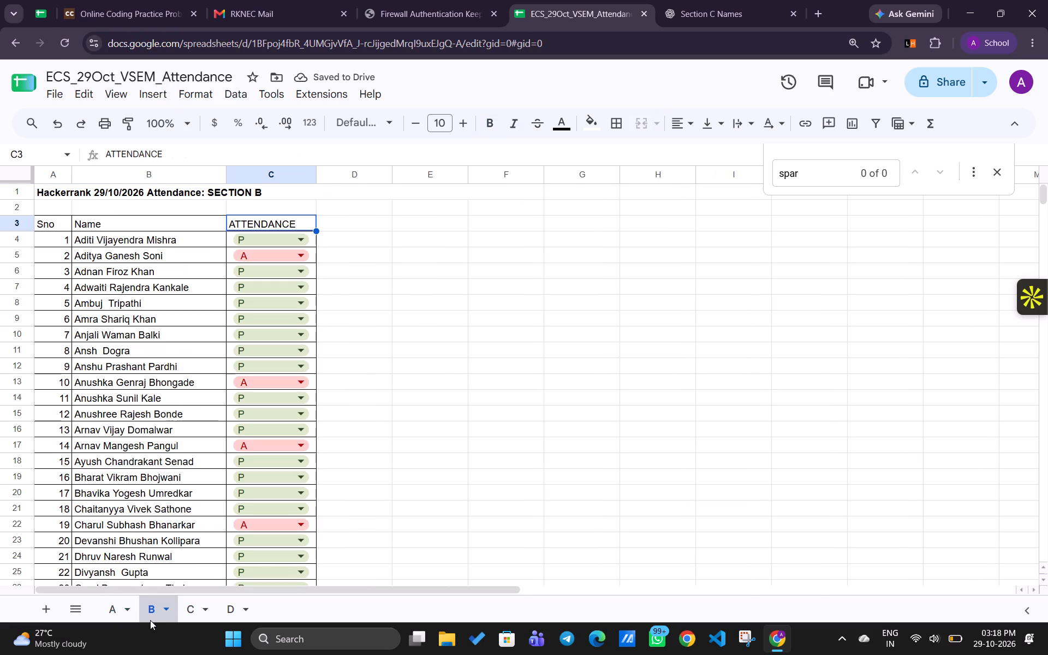
left_click(197, 612)
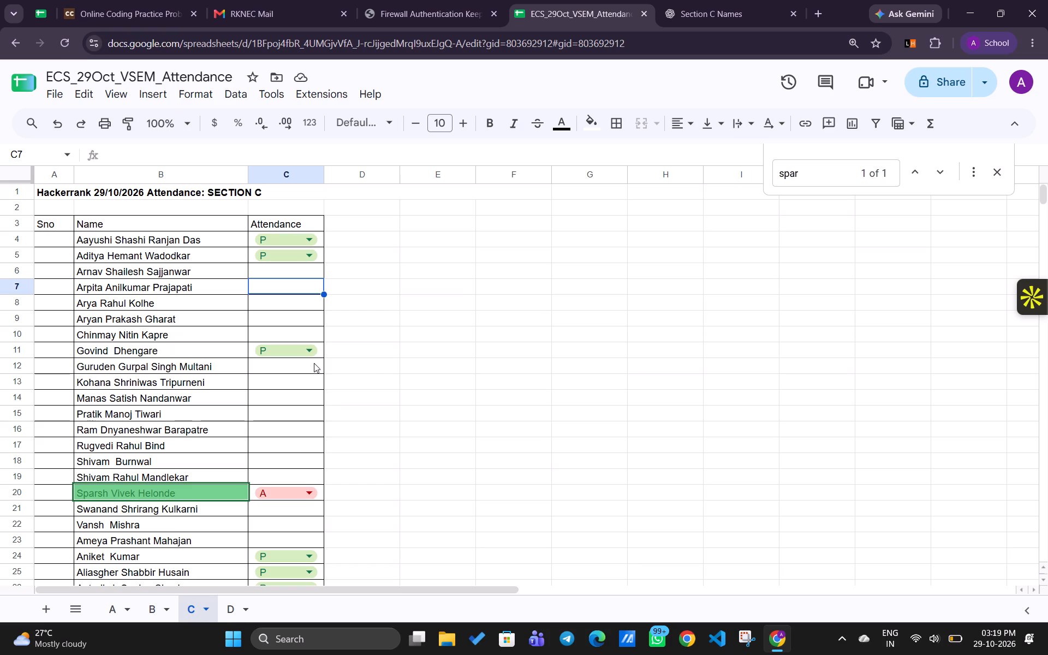
left_click(996, 172)
scroll(395, 400, "down", 7)
scroll(395, 400, "up", 9)
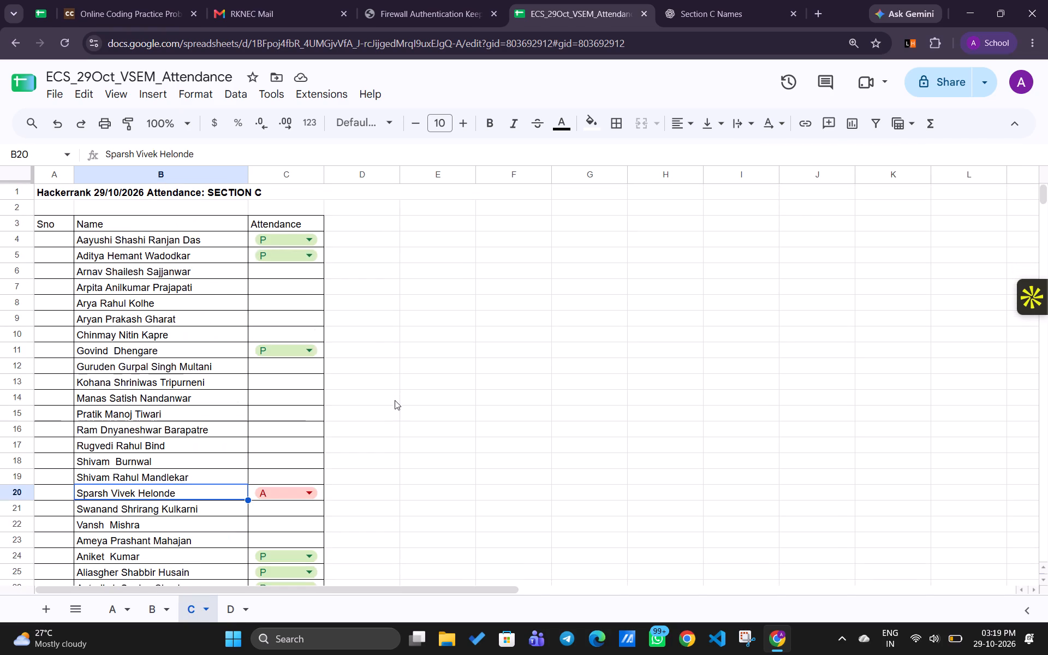
scroll(968, 78, "up", 2)
scroll(467, 338, "down", 1)
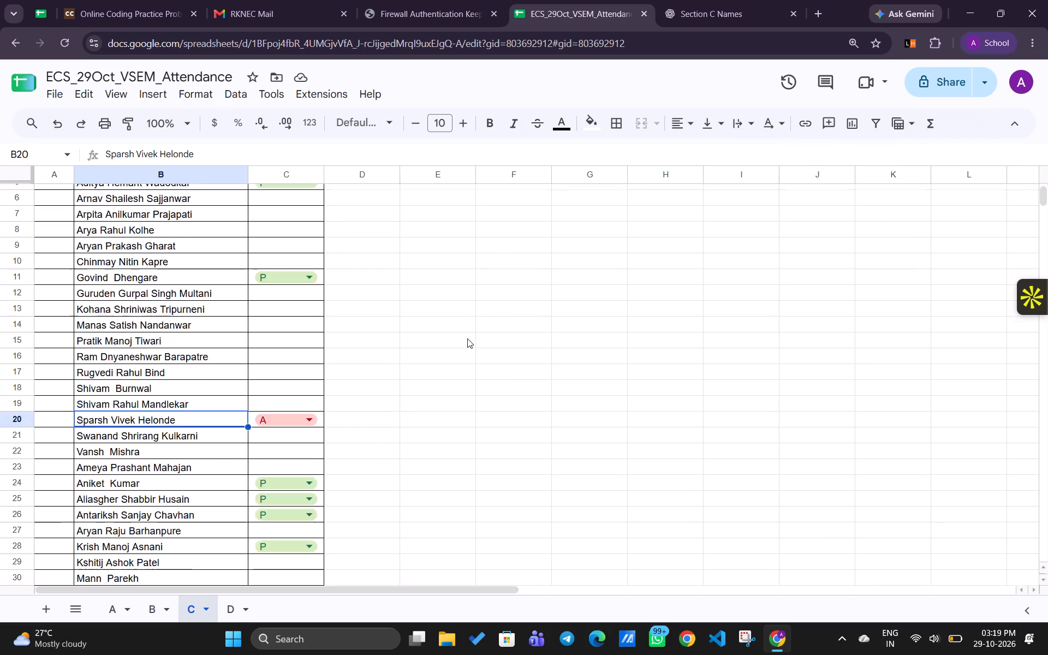
scroll(467, 338, "down", 7)
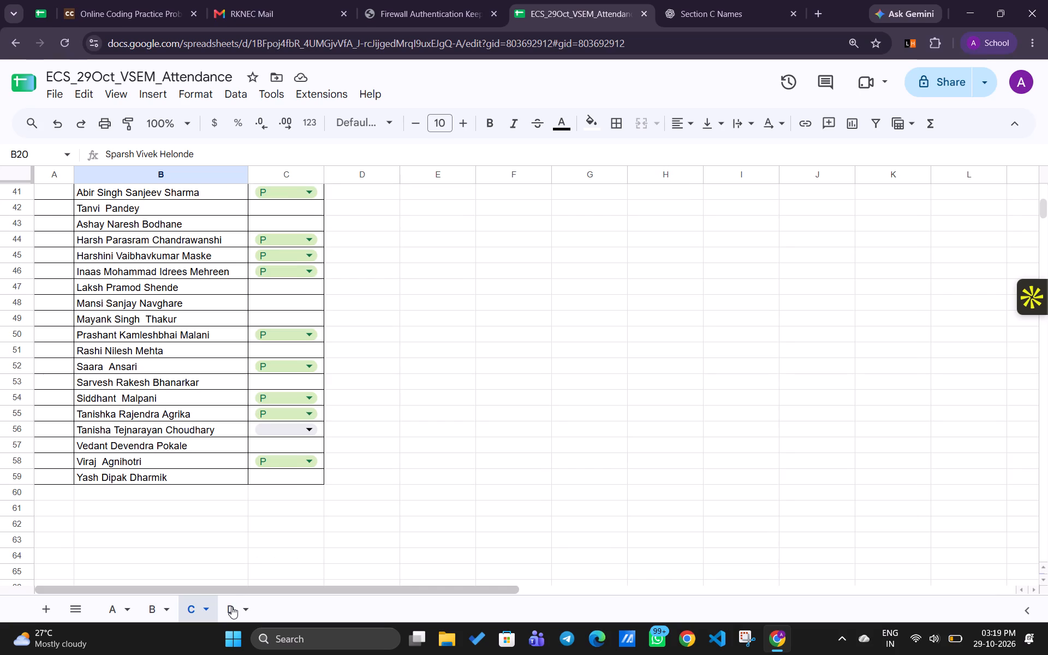
left_click(231, 606)
scroll(293, 478, "down", 7)
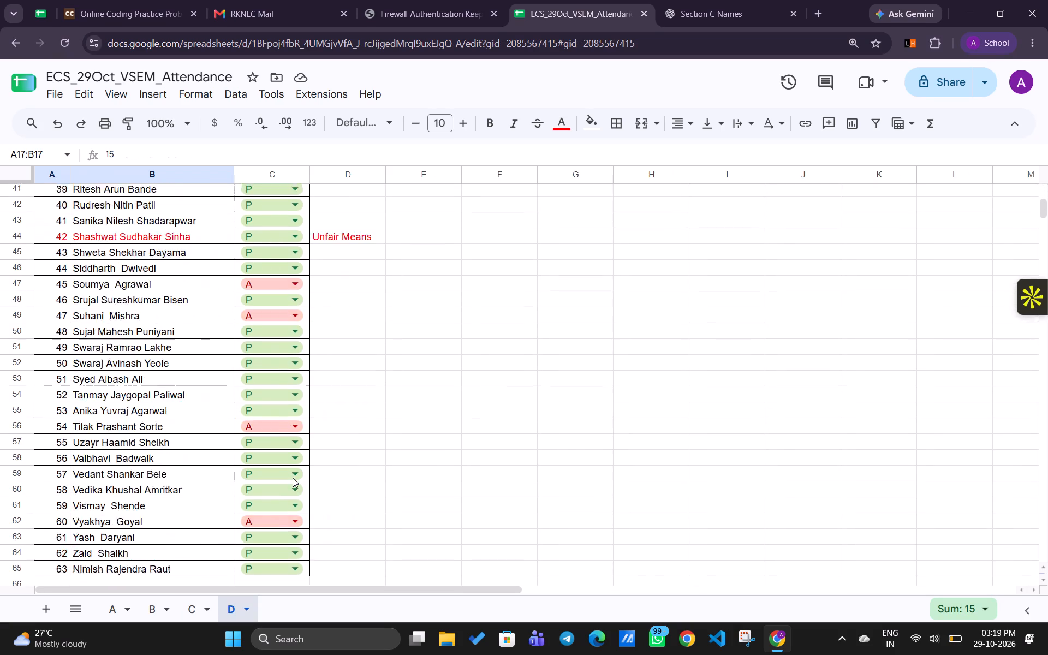
scroll(293, 478, "down", 1)
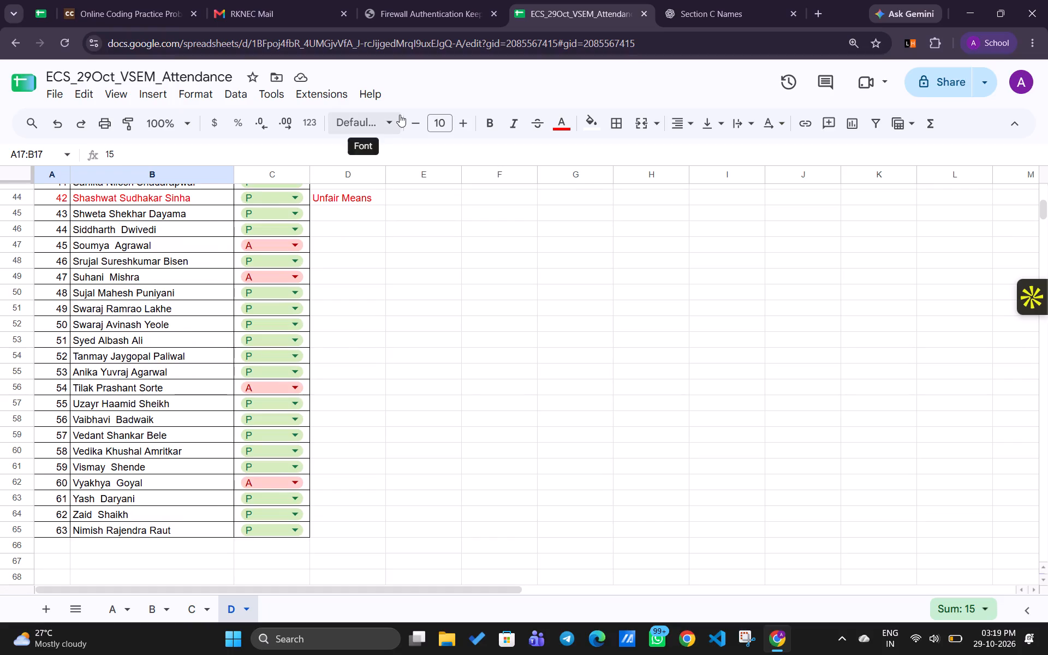
Close the ChatGPT conversation named Section C Names.
left_click(792, 17)
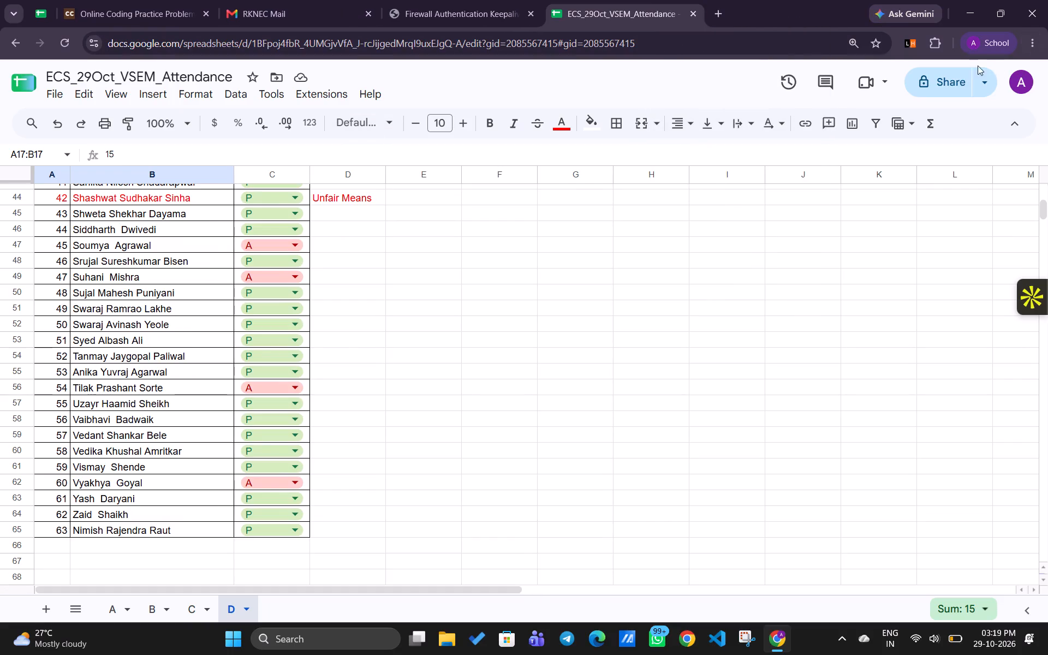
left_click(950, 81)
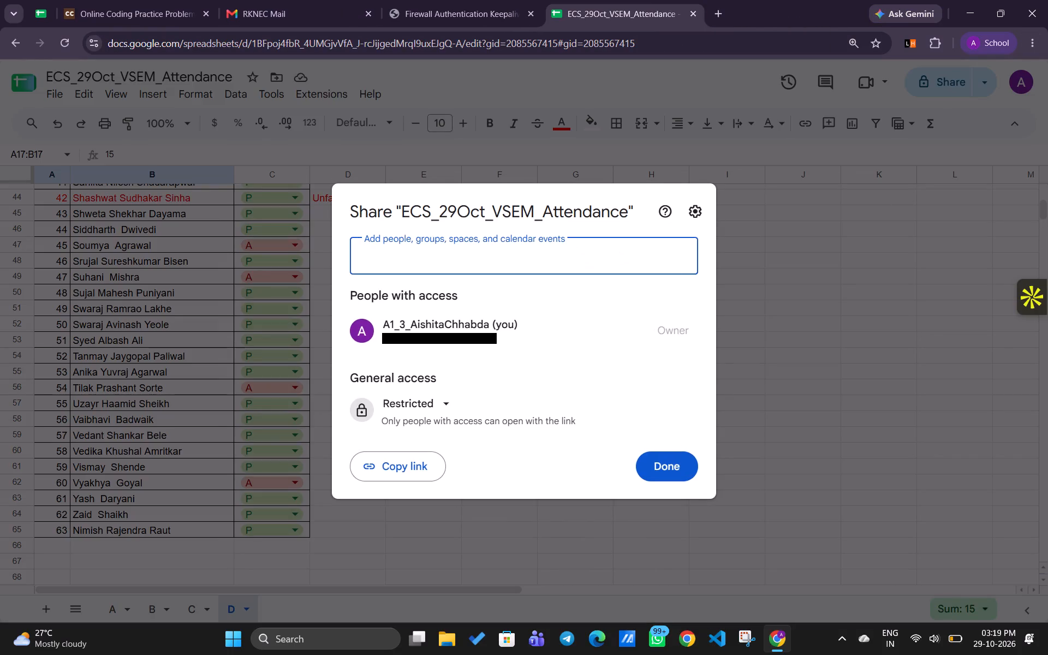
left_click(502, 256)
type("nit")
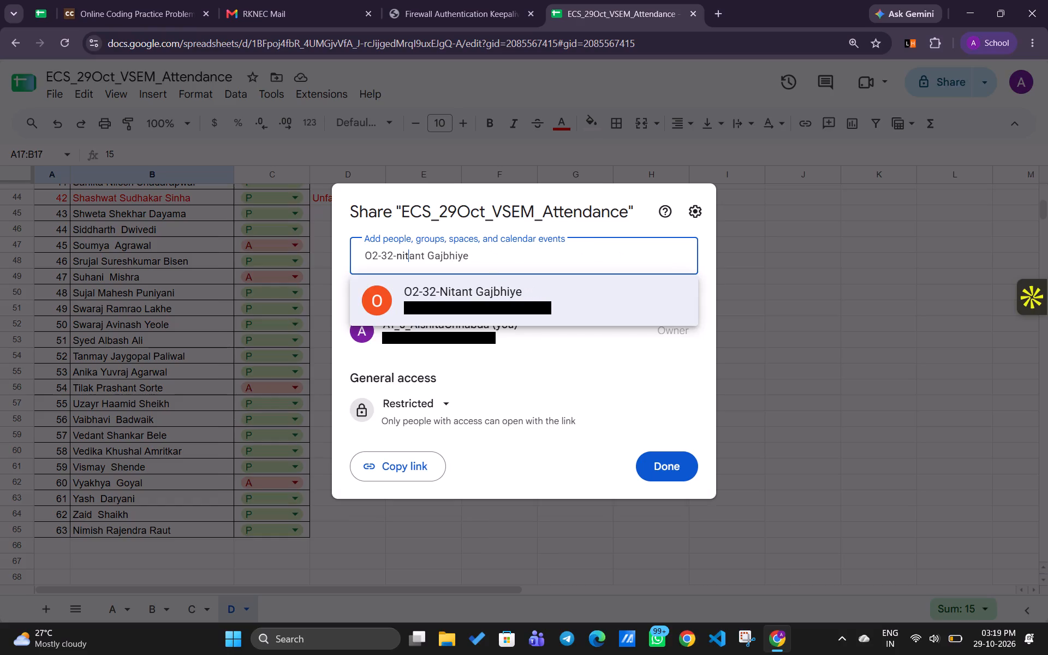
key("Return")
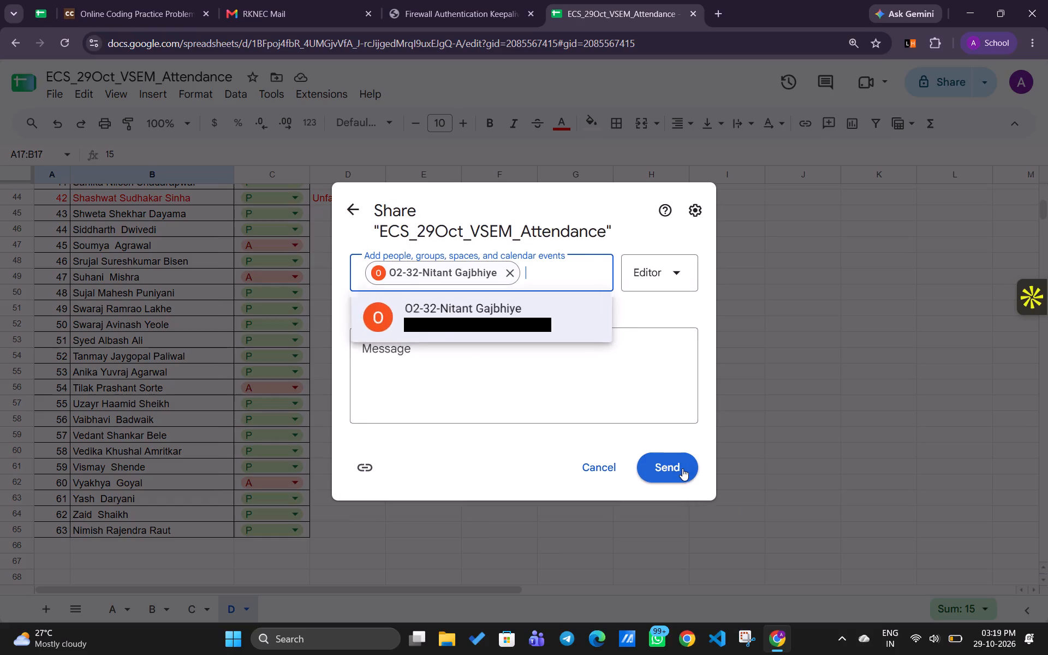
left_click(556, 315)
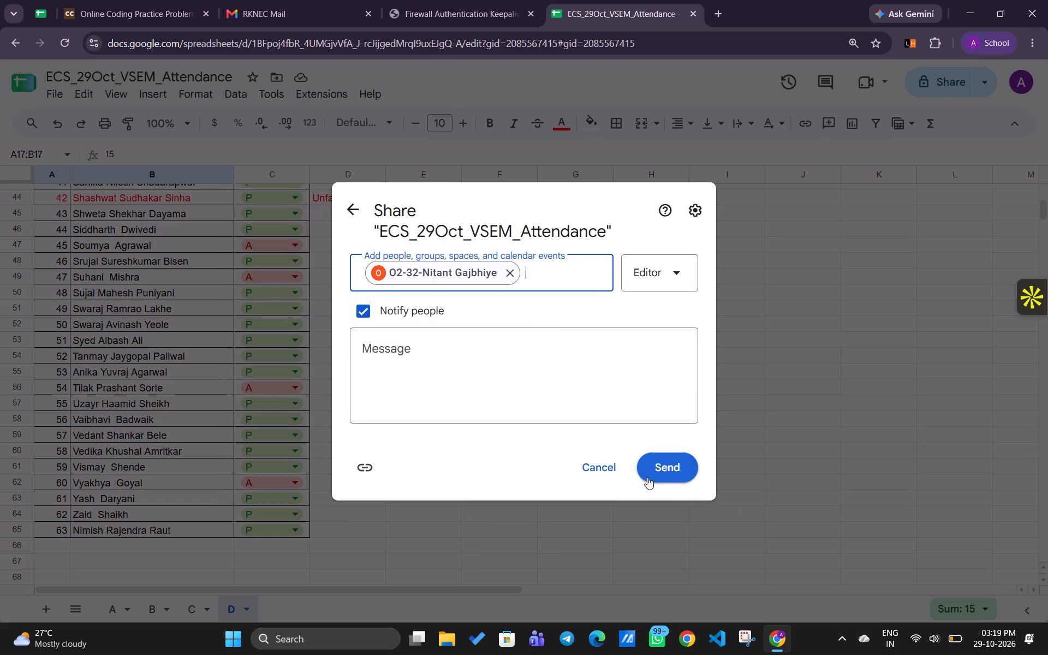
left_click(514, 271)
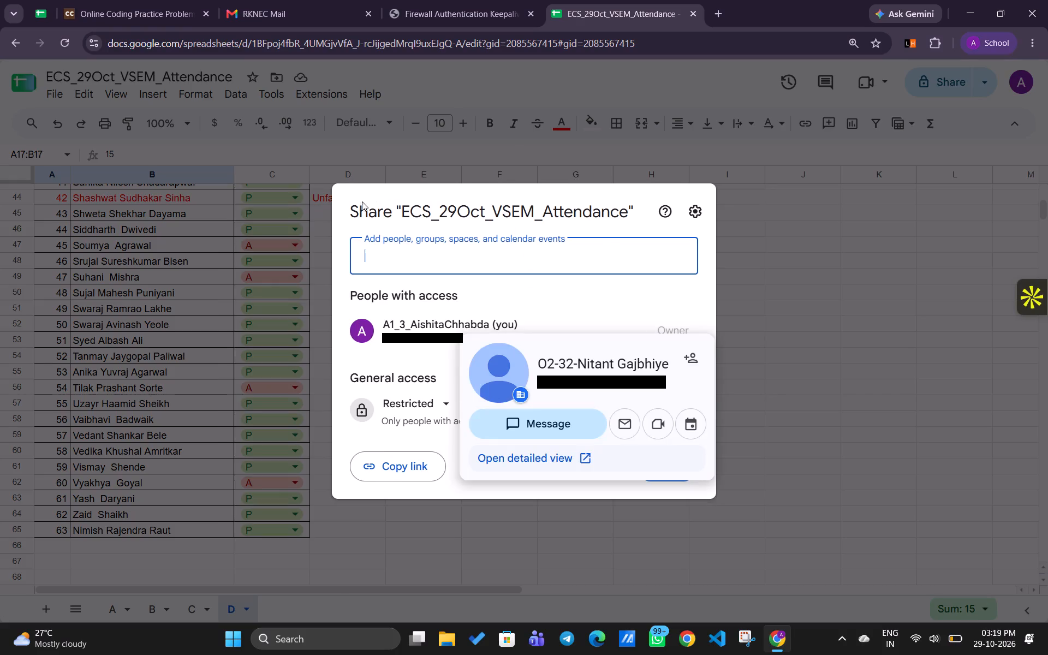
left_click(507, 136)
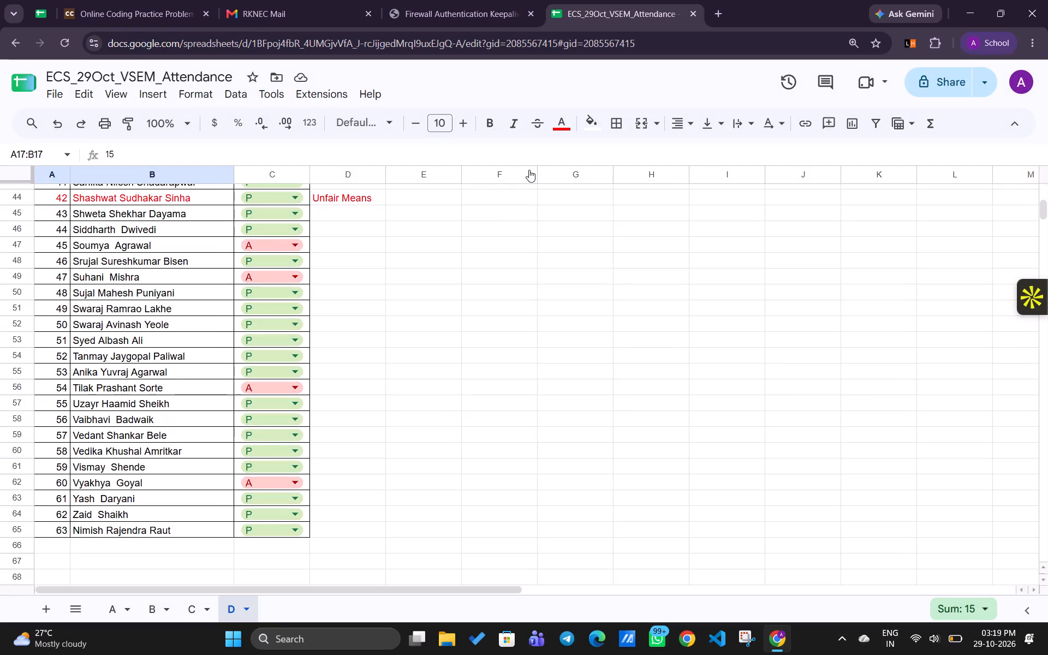
Return to the Section C attendance list on sheet C.
scroll(397, 285, "up", 9)
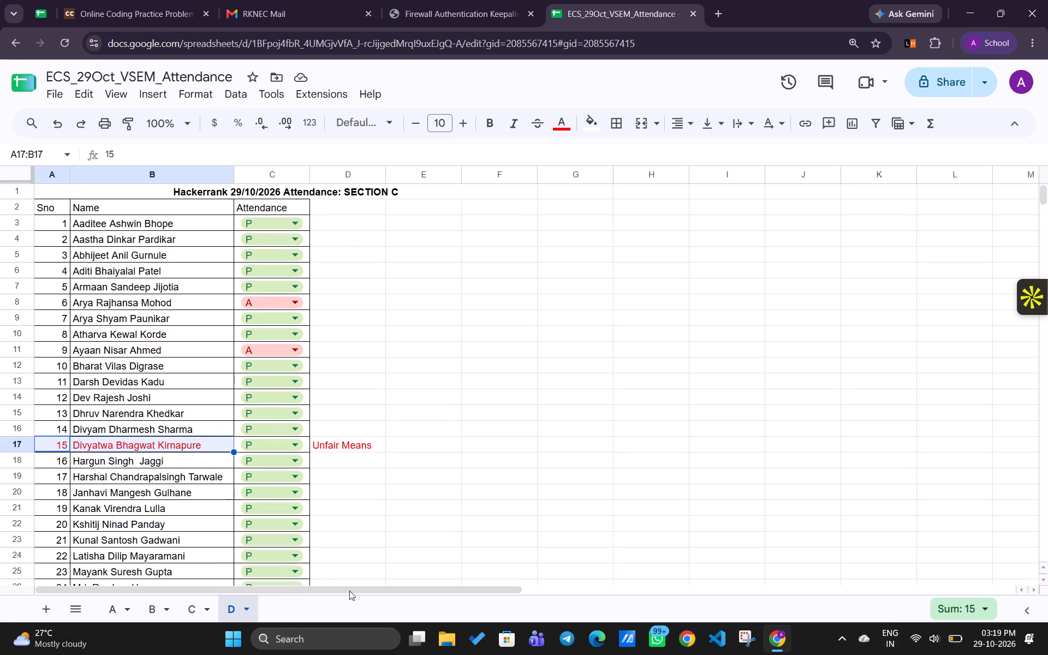
left_click(192, 603)
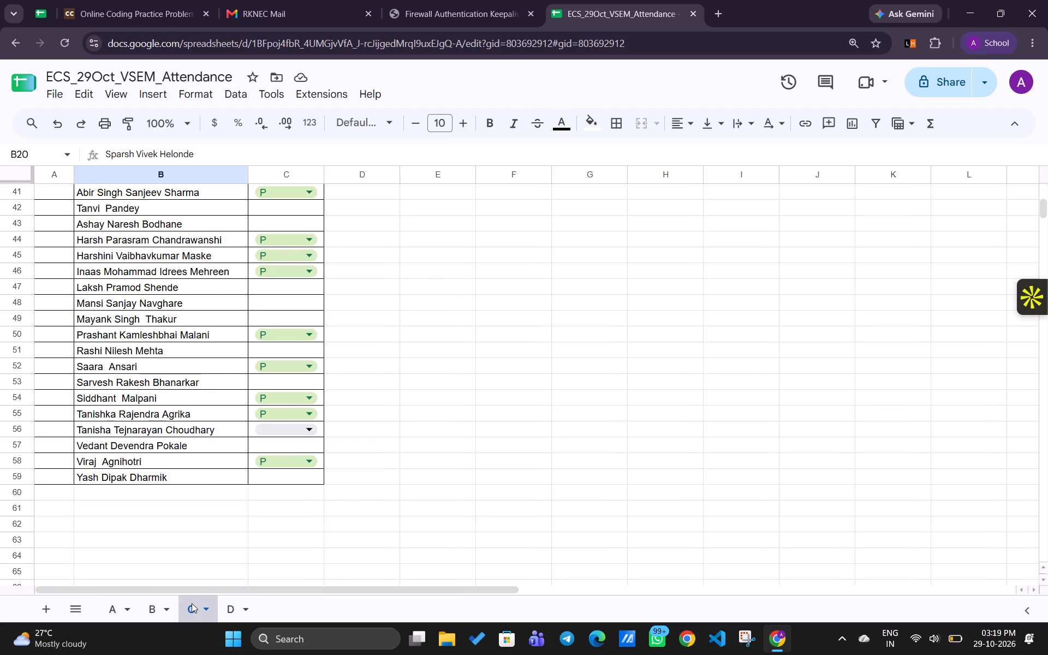
left_click(192, 603)
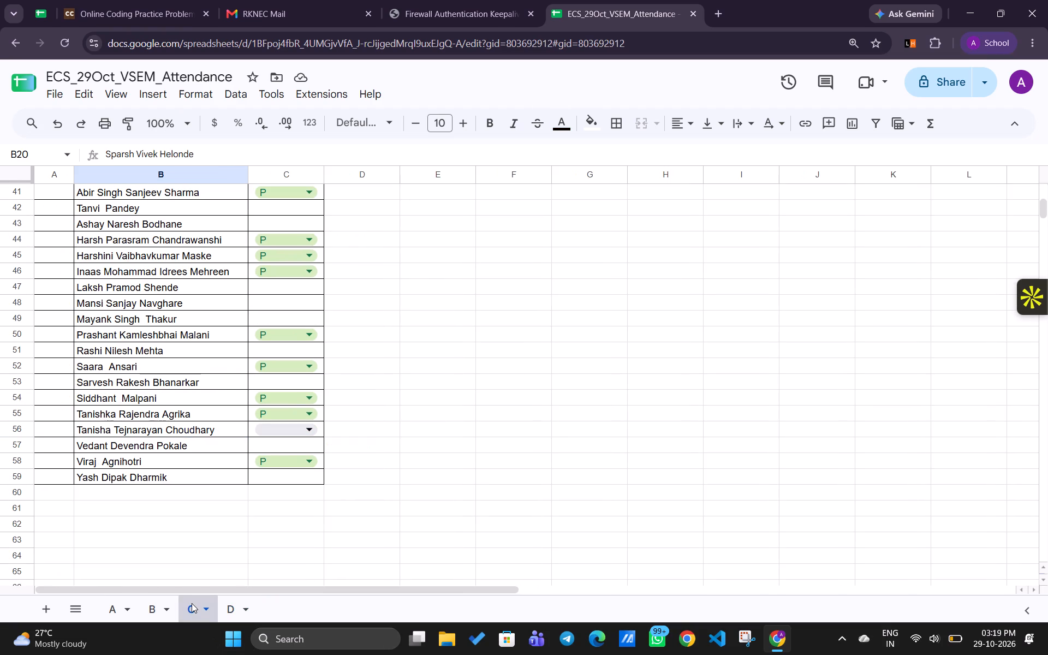
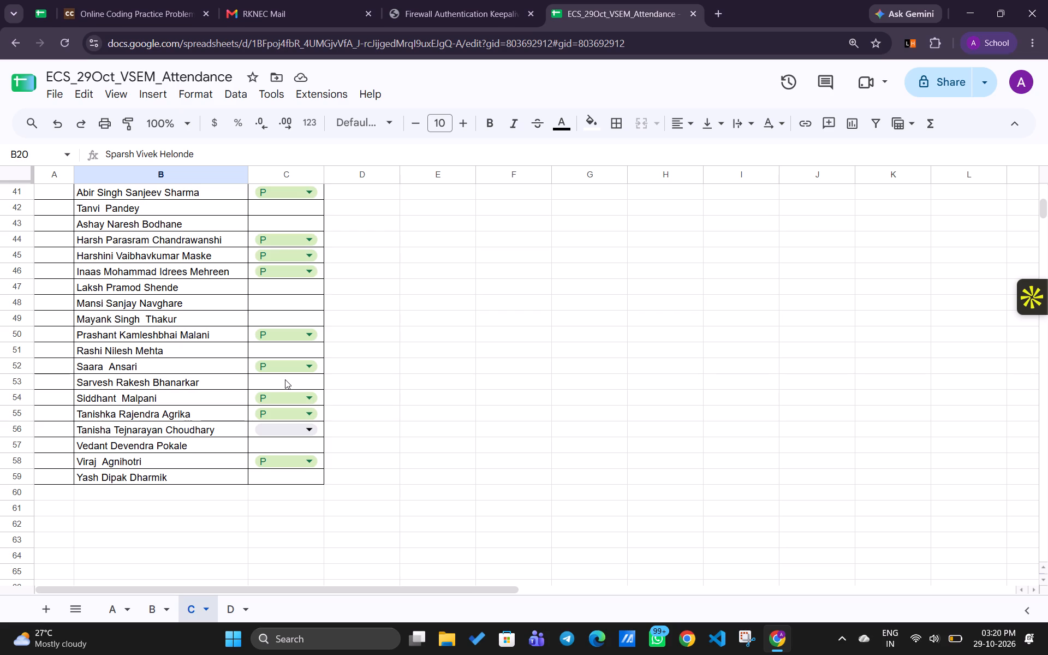
Search sheet C for "tej" and mark the matching student in row 38 as P.
key("ctrl+f")
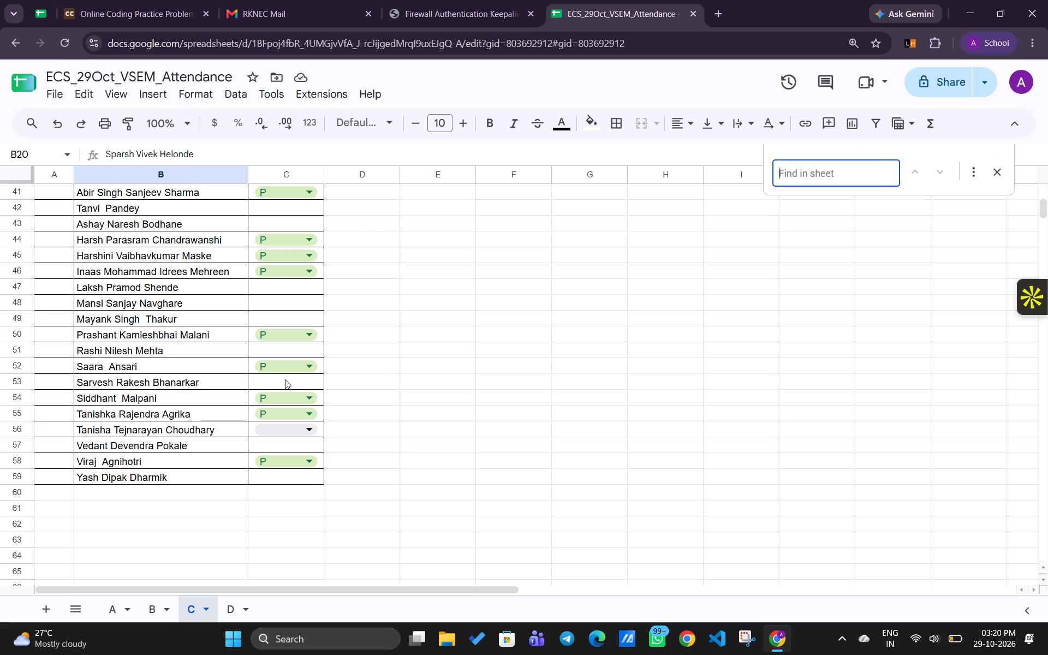
type("tej")
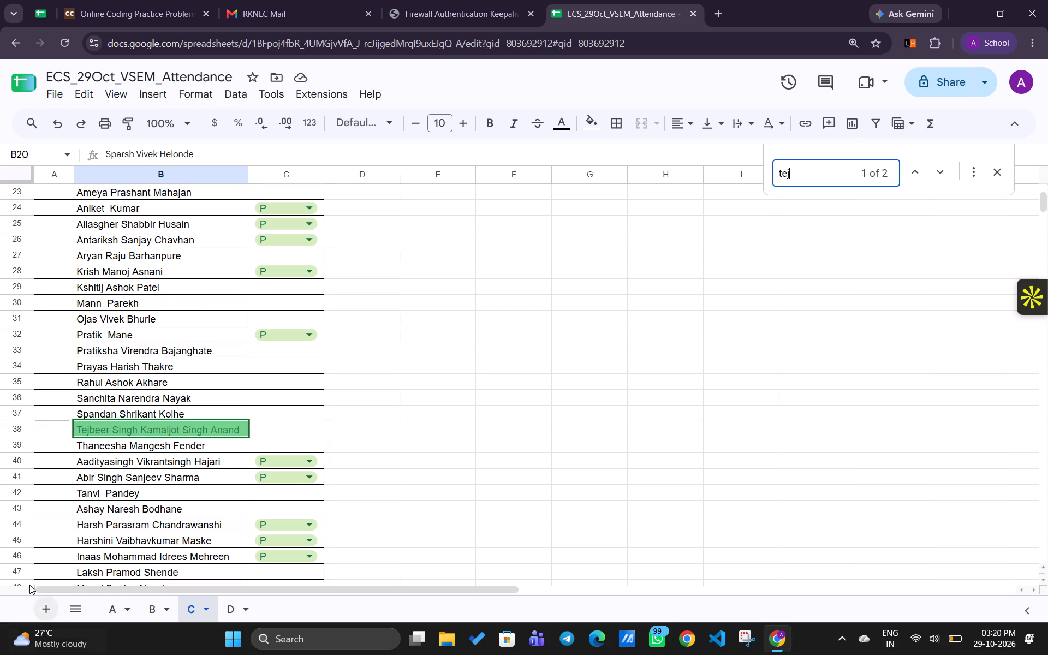
left_click(270, 431)
key("ctrl+v")
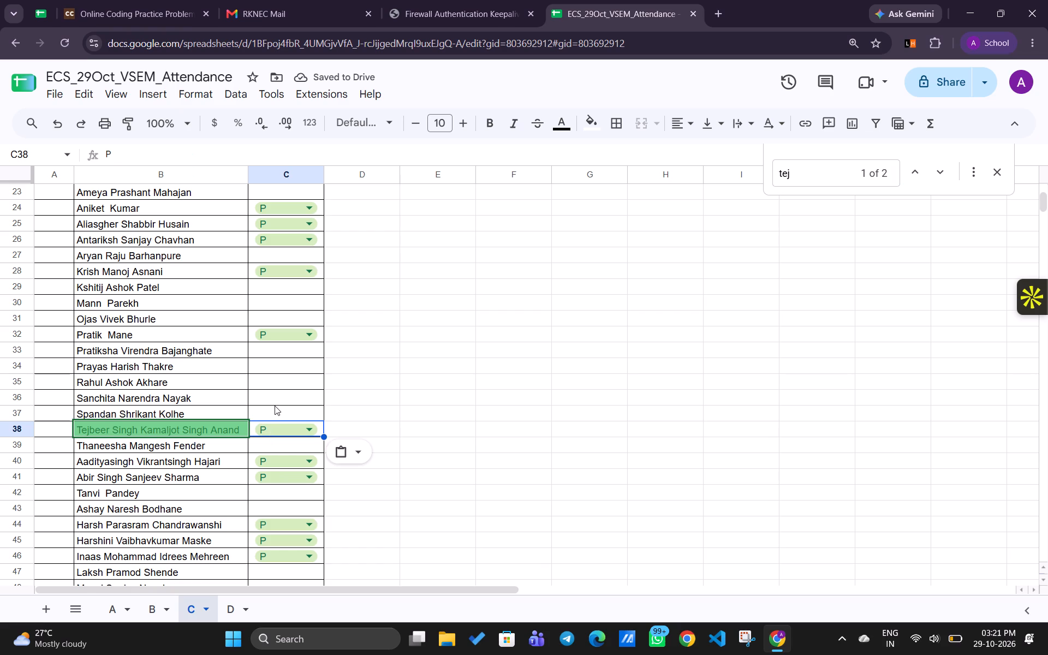
Search sheet C for "ojas" and mark the matching student in row 31 and the one above in row 30 as P.
double_click(809, 177)
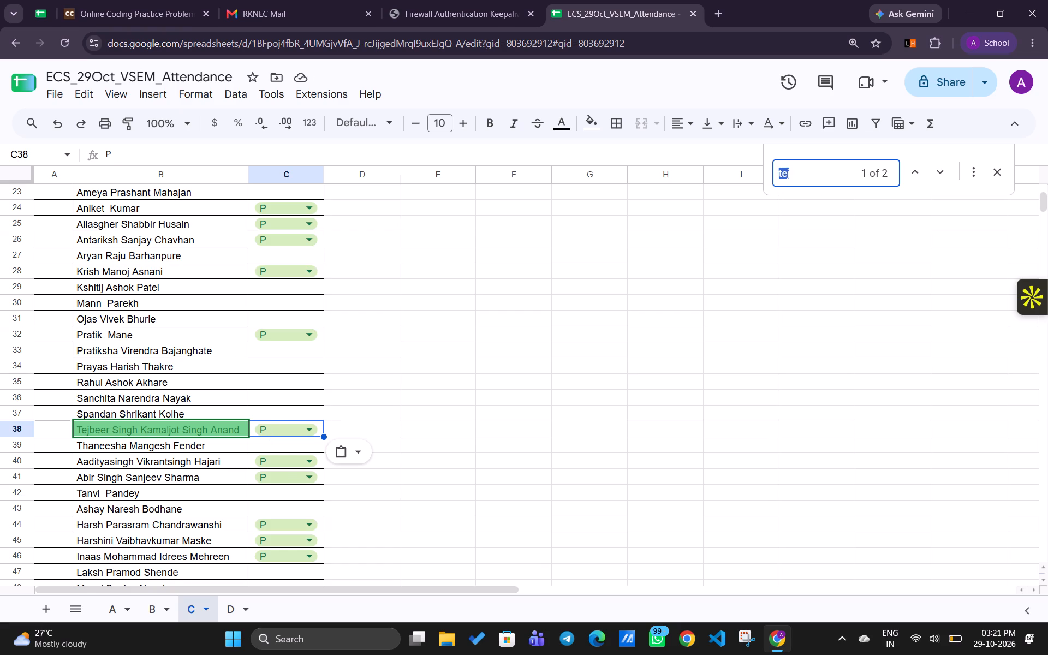
type("ojas")
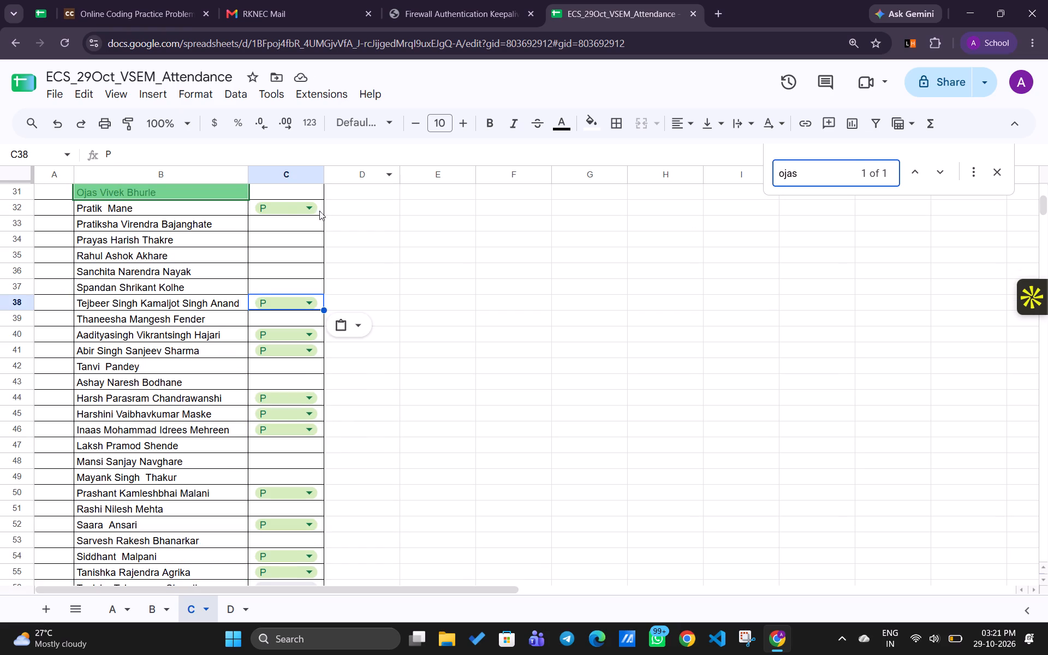
left_click(279, 190)
key("ctrl+v")
scroll(279, 190, "up", 3)
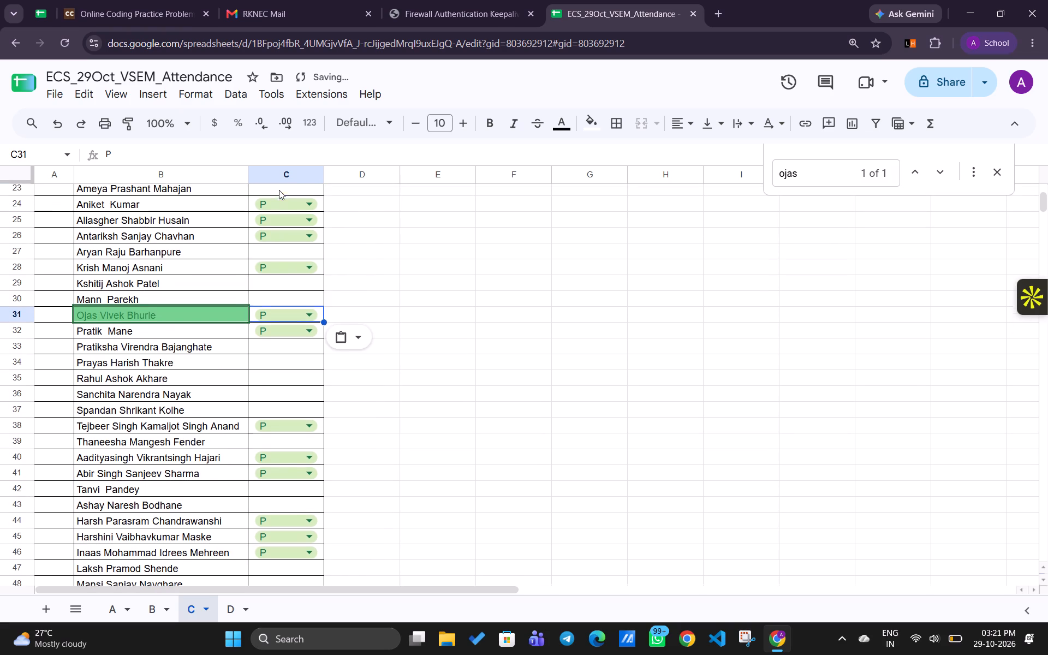
left_click(290, 301)
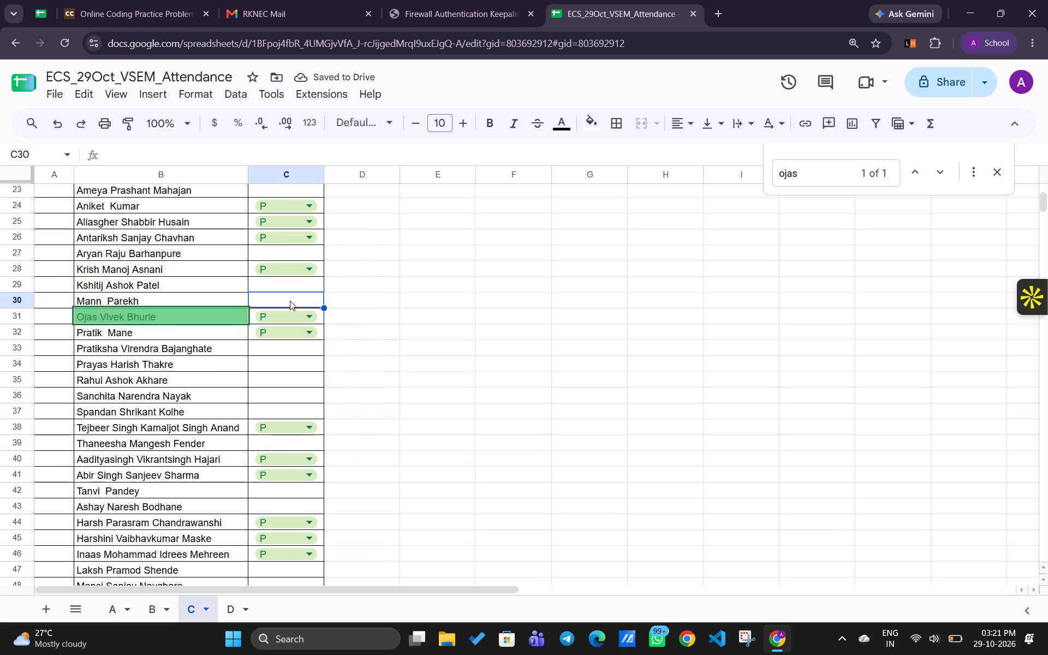
key("ctrl+v")
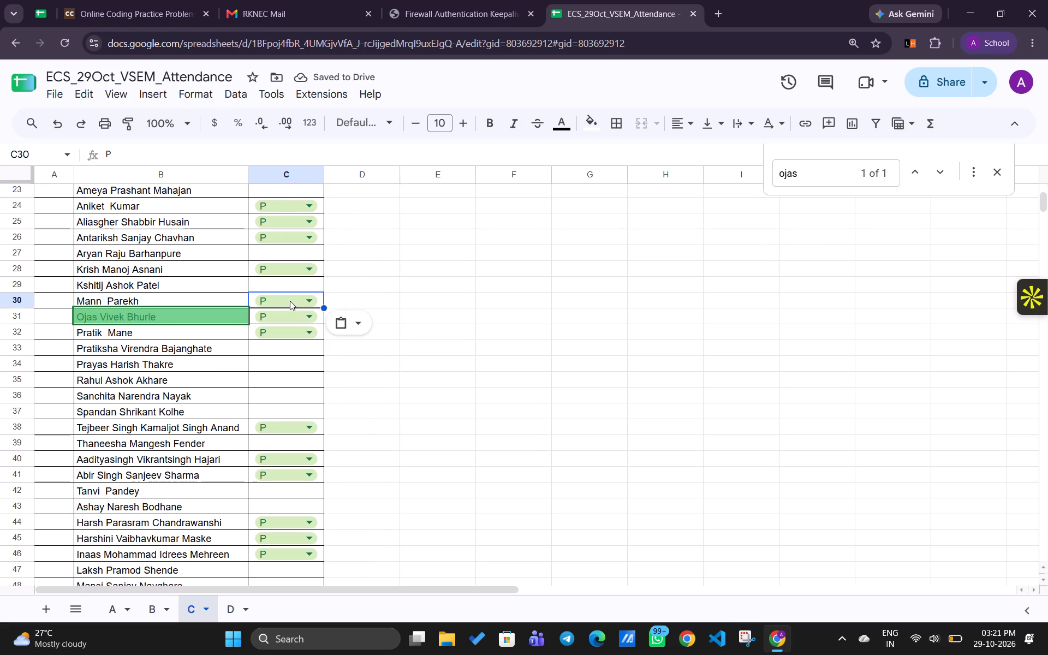
Check sheet C for "abir", search for "span" and mark the matching student in row 37 as P.
left_click_drag(818, 173, 736, 175)
type("abir")
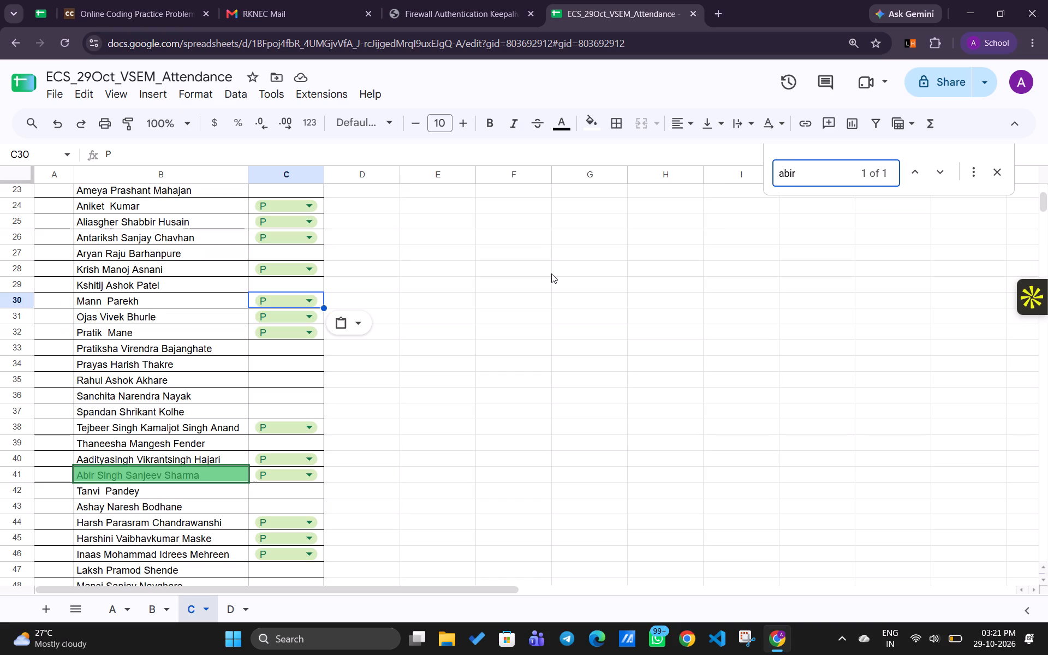
left_click_drag(815, 173, 742, 167)
left_click_drag(742, 167, 716, 162)
type("span")
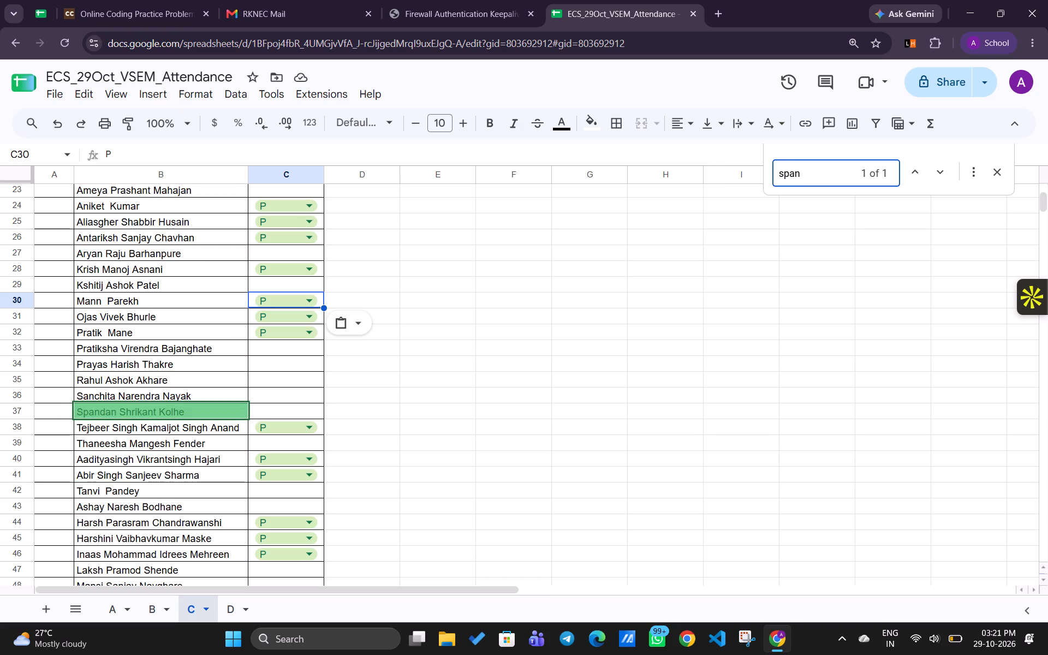
left_click(266, 413)
key("ctrl+v")
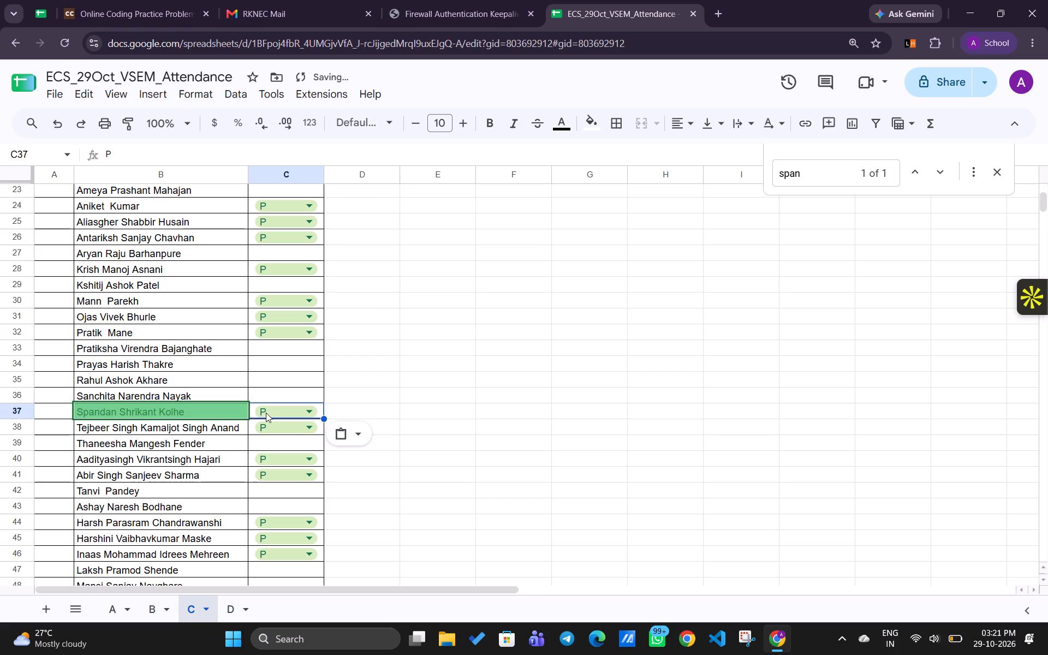
left_click(263, 391)
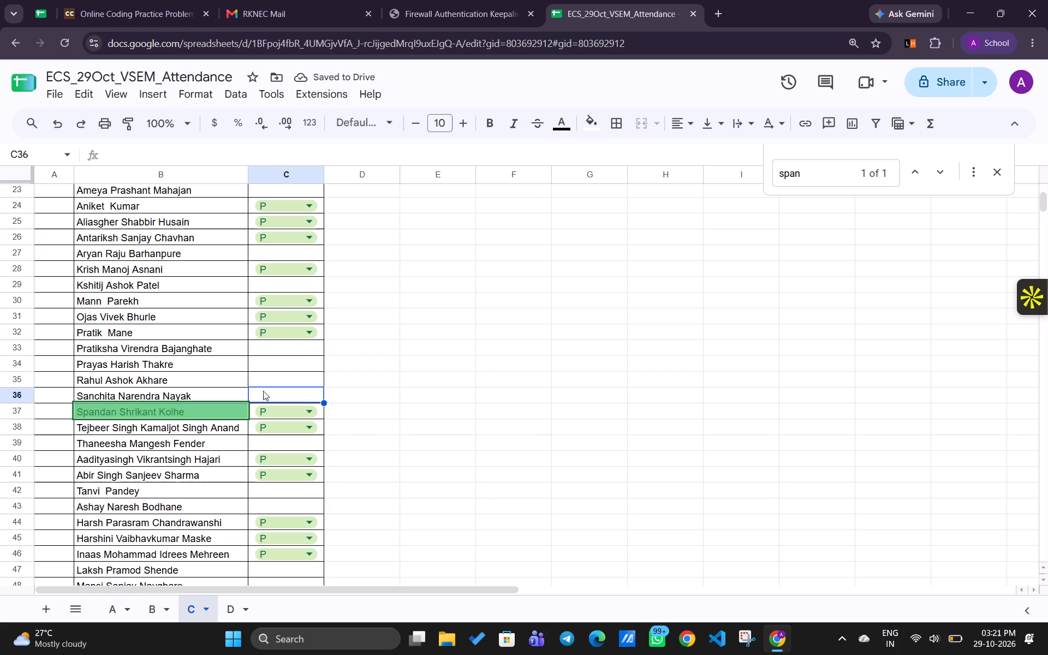
Search sheet C for "shiva" and mark both matching students in rows 18 and 19 as P.
left_click_drag(819, 169, 777, 170)
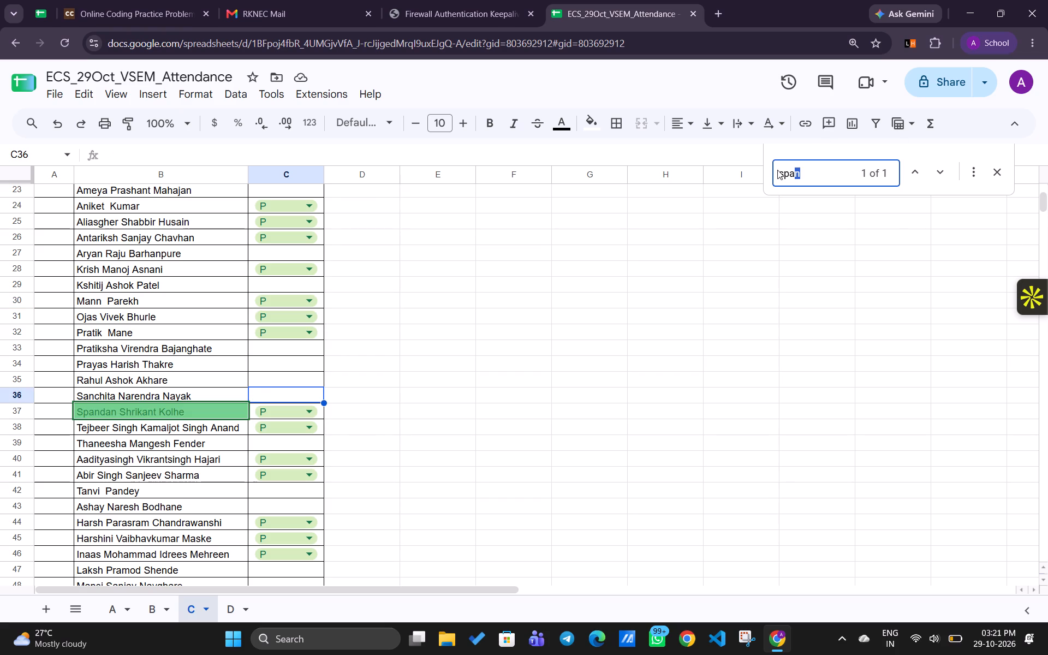
left_click_drag(777, 170, 763, 168)
type("shiva")
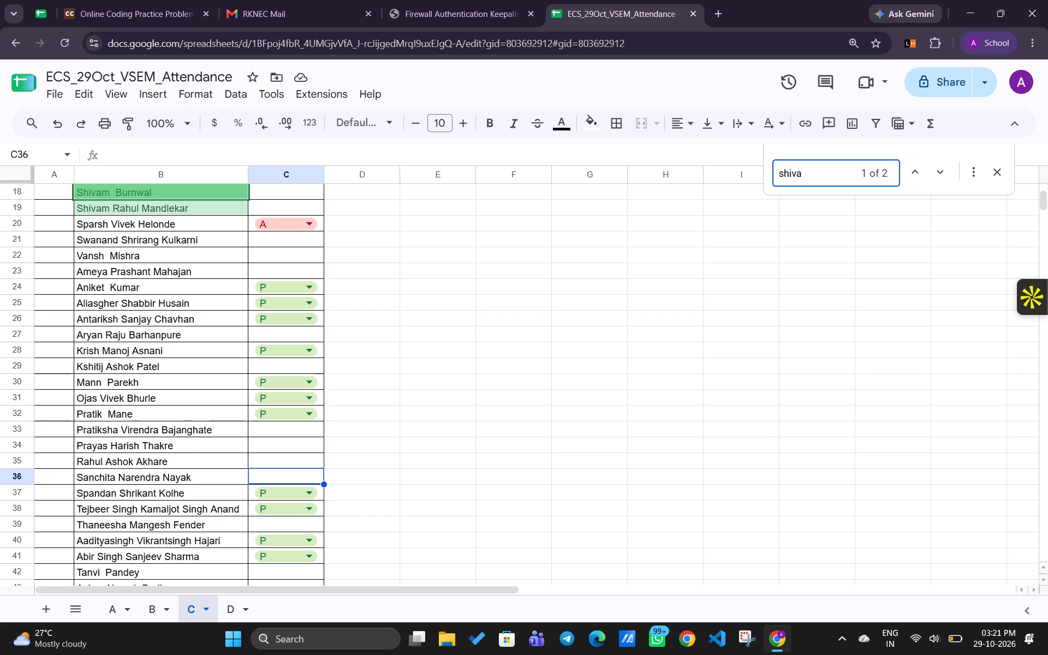
left_click(296, 189)
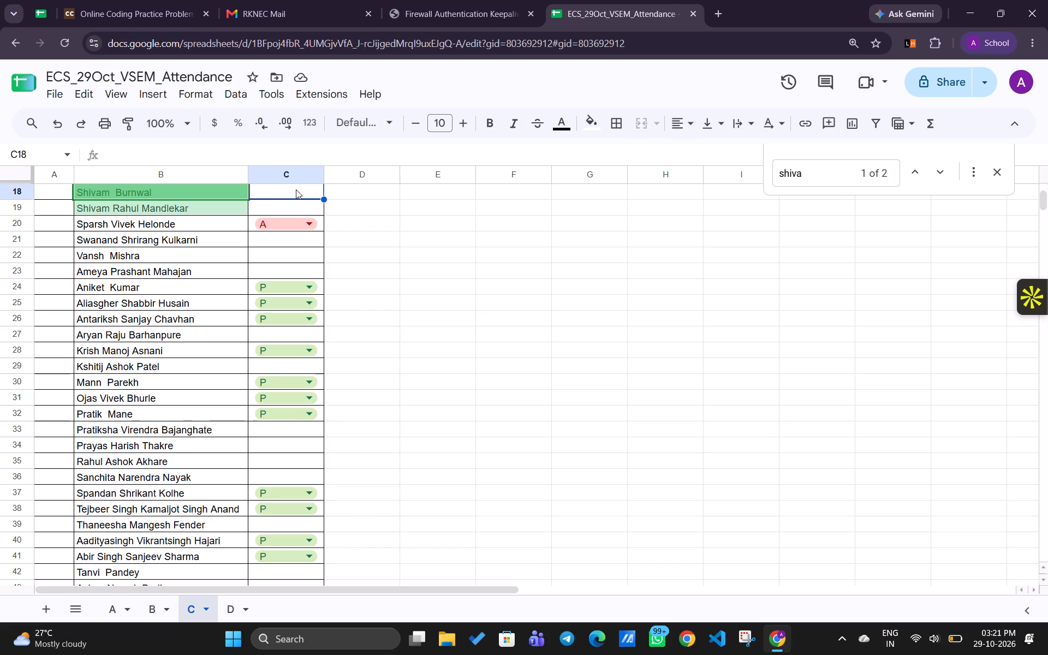
key("ctrl+v")
left_click(272, 210)
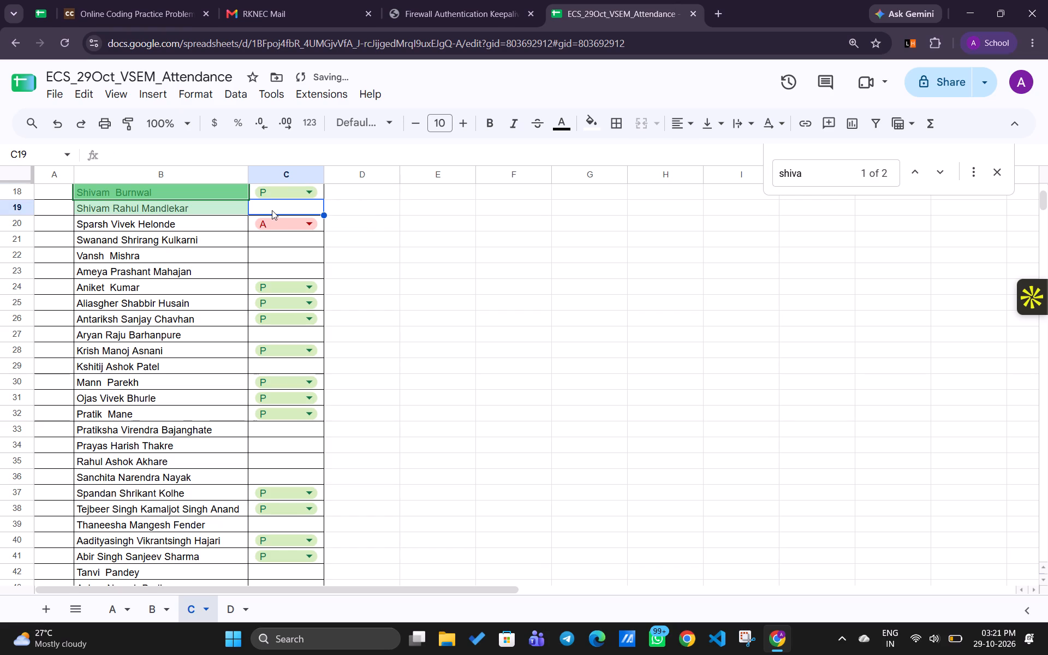
key("ctrl+v")
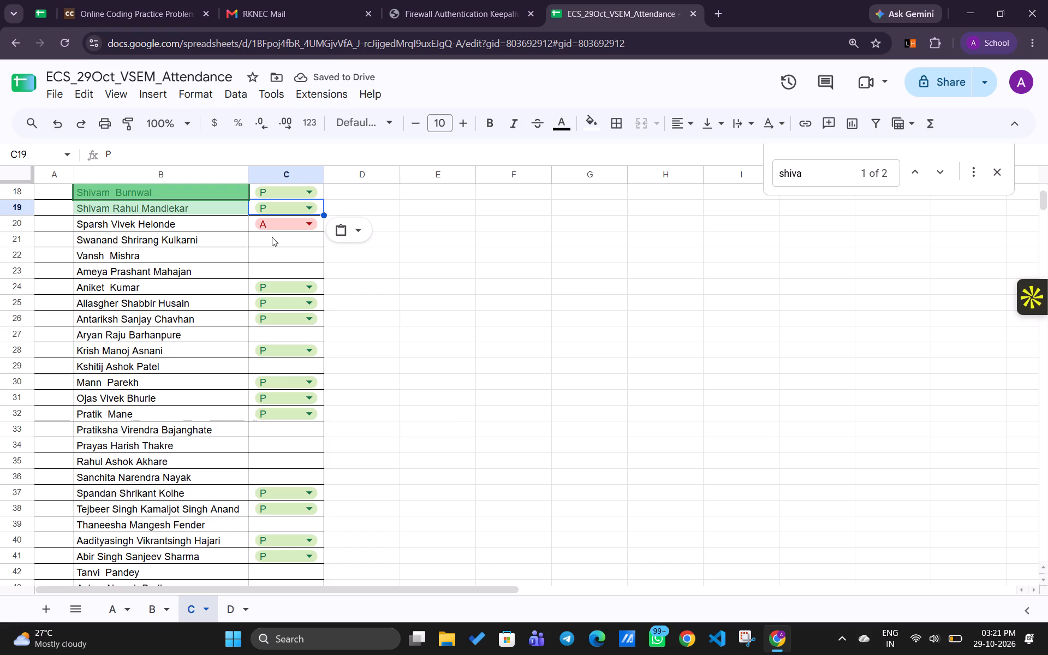
Search sheet C for "ram", go through the matches and mark the student in row 16 as P.
left_click_drag(806, 169, 732, 161)
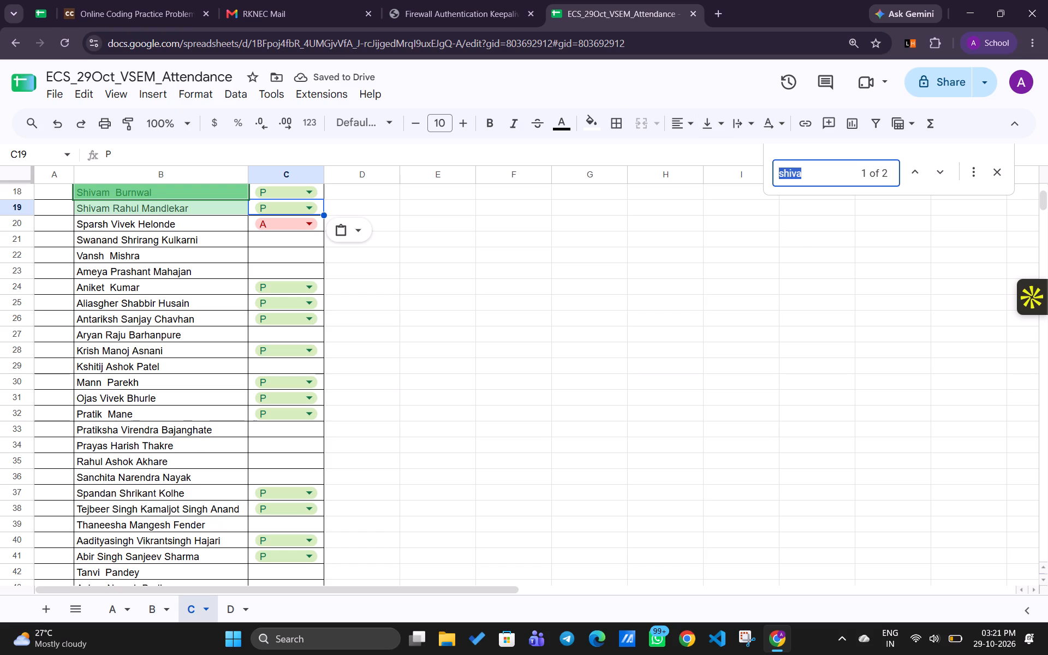
type("ram")
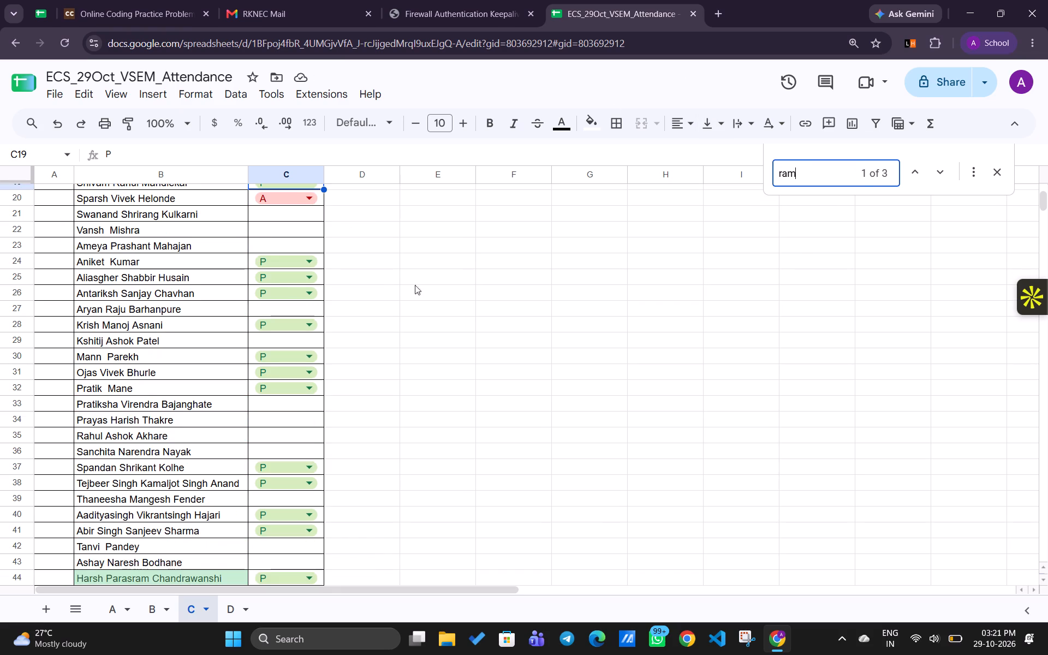
scroll(315, 481, "down", 2)
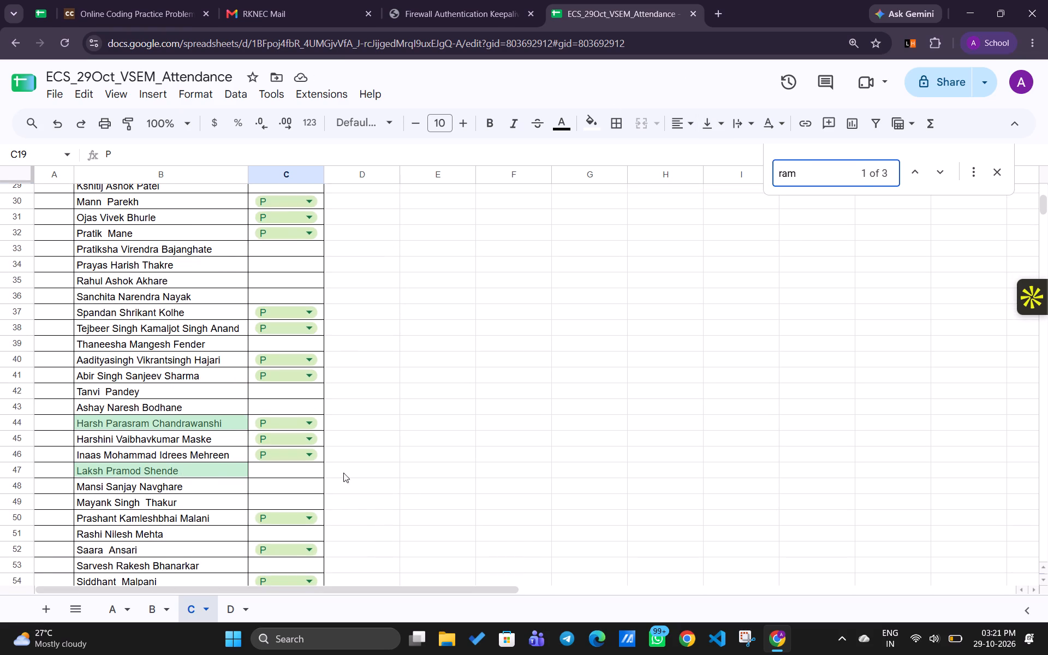
left_click(950, 176)
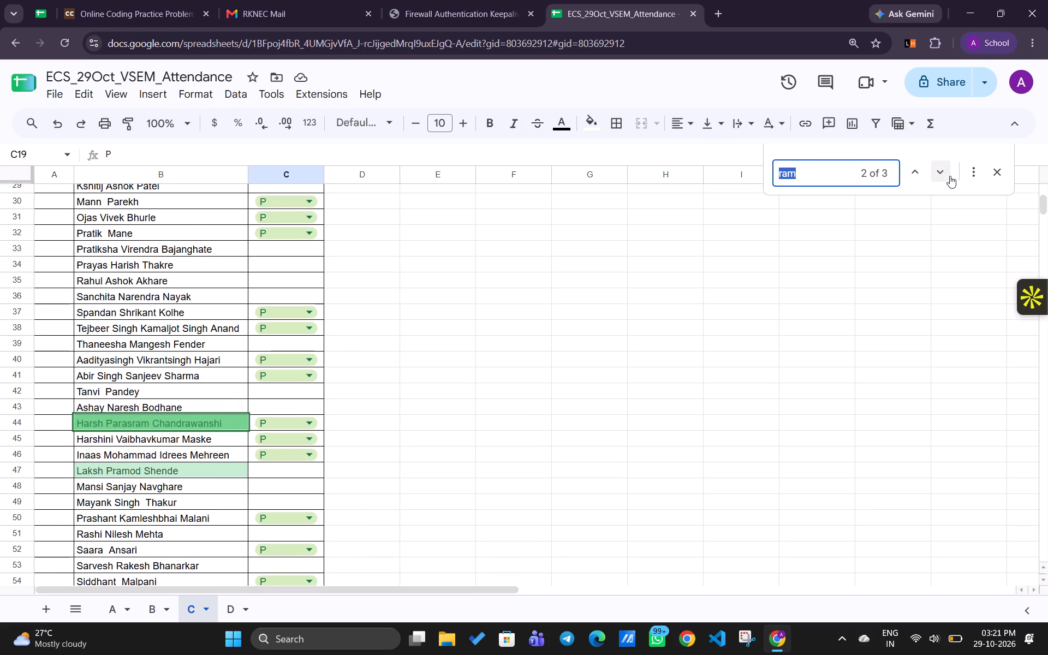
left_click(950, 176)
left_click(950, 176)
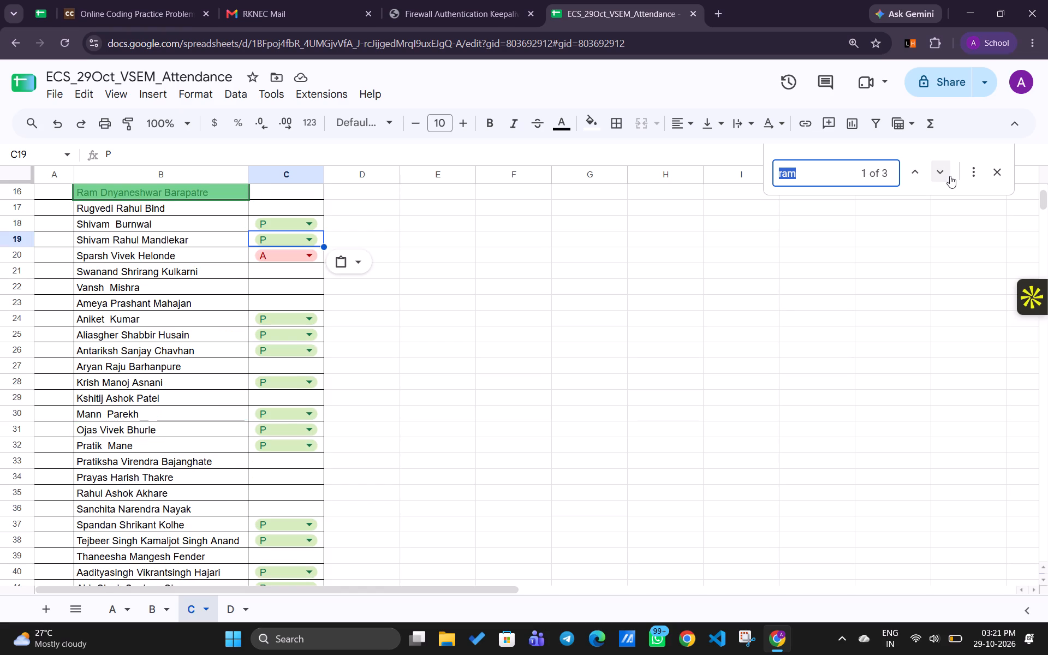
left_click(293, 194)
key("ctrl+v")
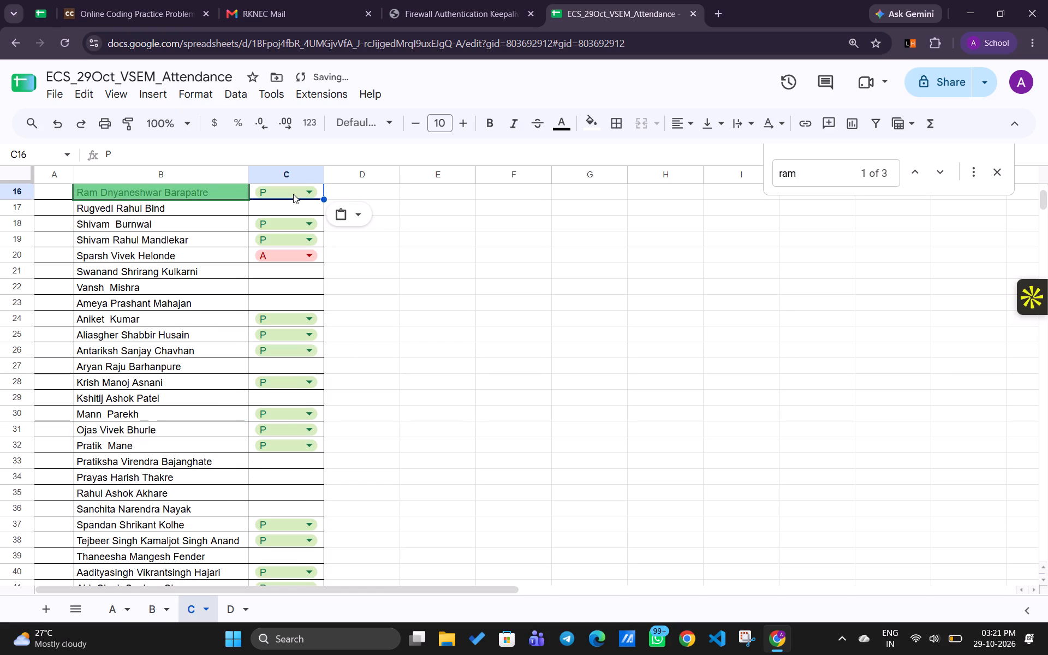
Search sheet C for "manas" and mark the matching student in row 14 as P.
left_click_drag(808, 168, 766, 159)
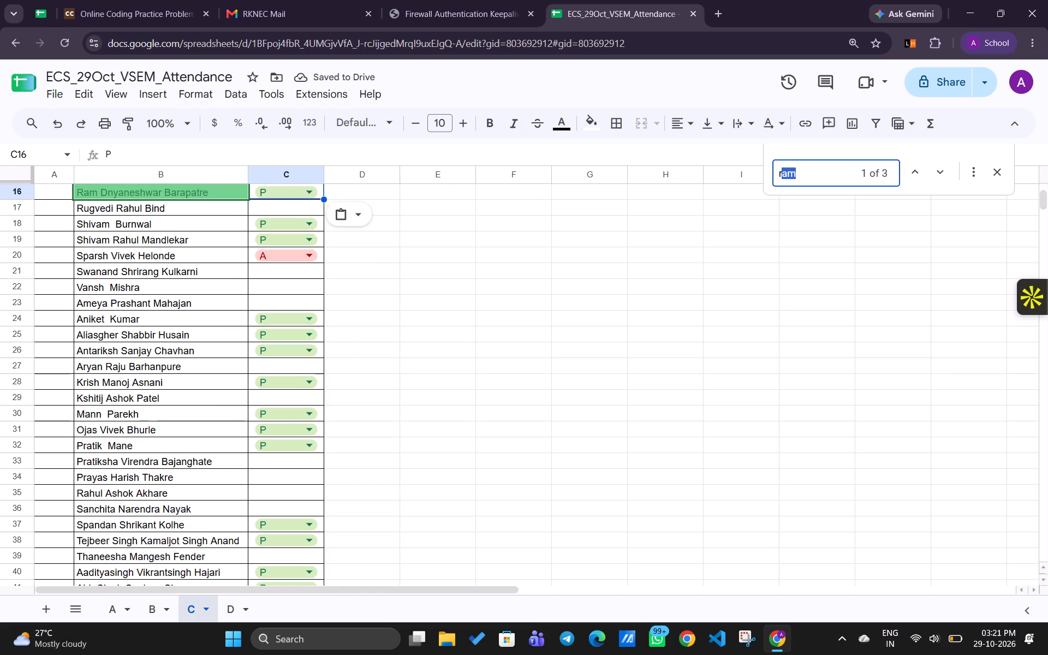
left_click_drag(766, 159, 736, 161)
type("manas")
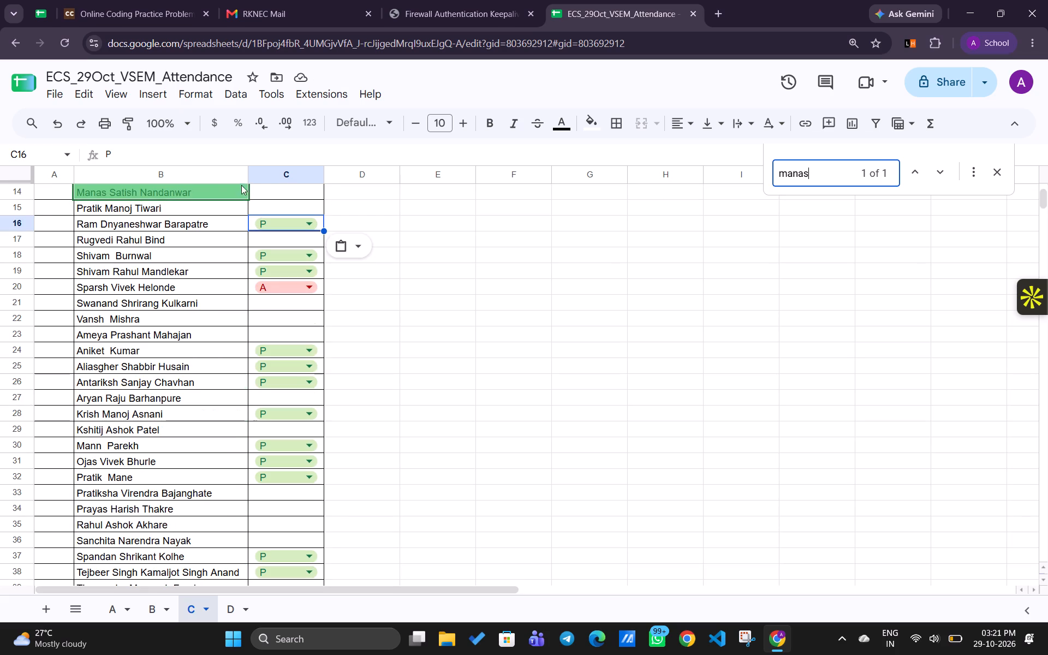
left_click(273, 193)
key("ctrl+v")
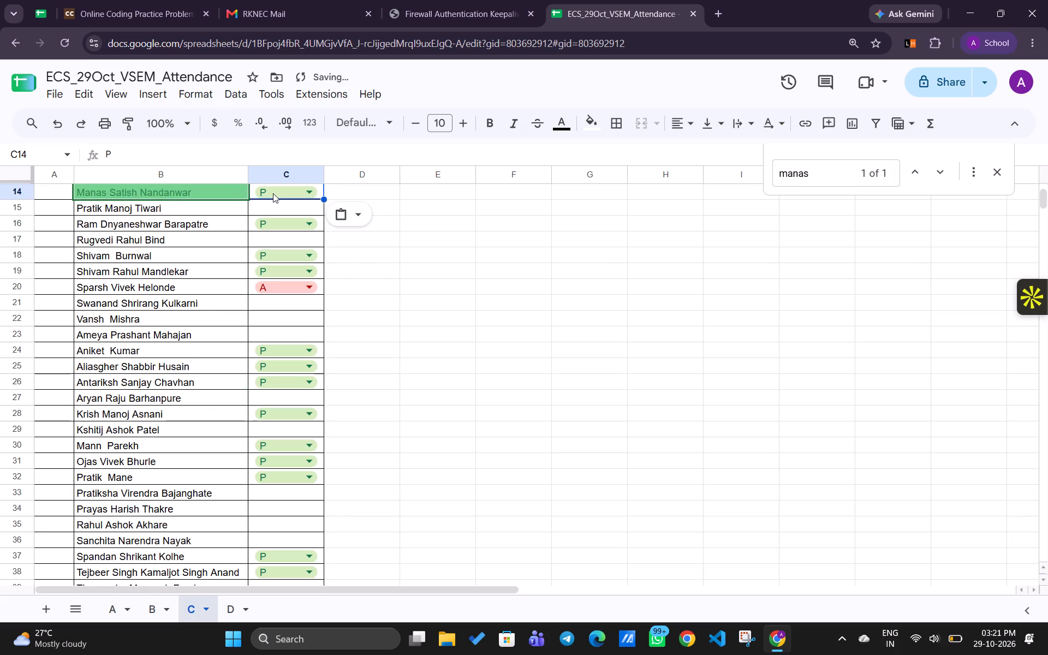
Search sheet C for "rug" and mark the matching student in row 17 as P.
scroll(273, 193, "up", 2)
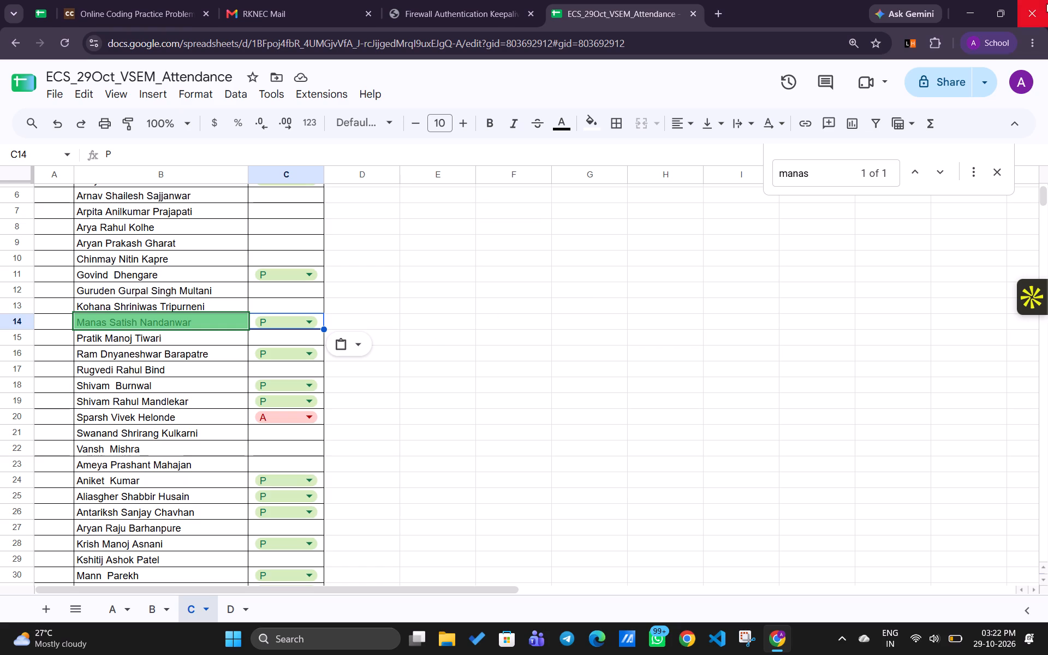
left_click_drag(821, 171, 734, 159)
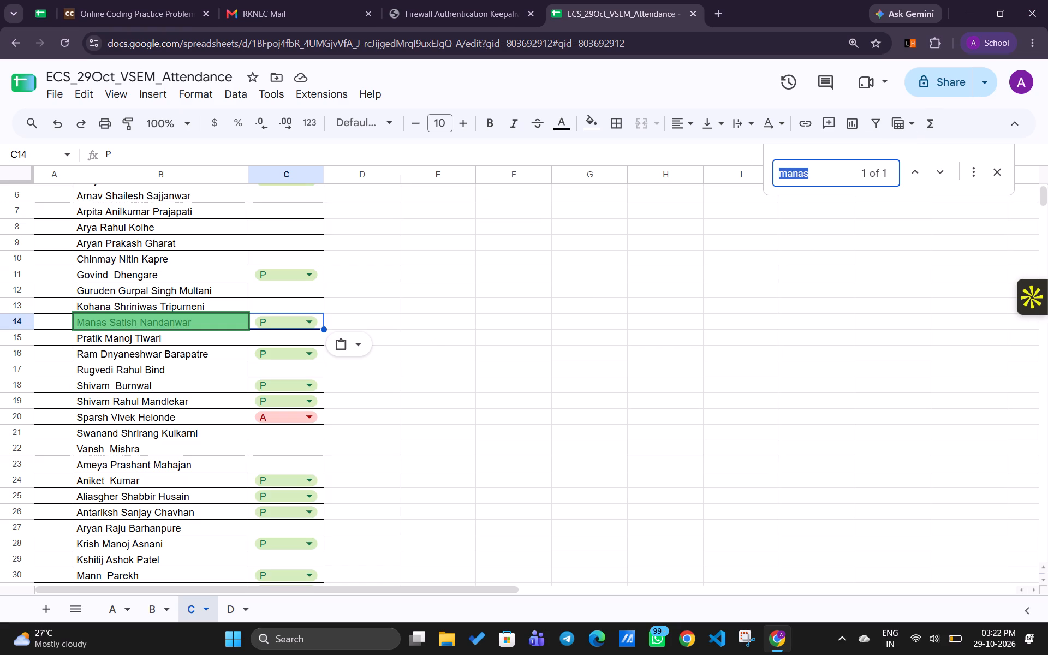
type("rug")
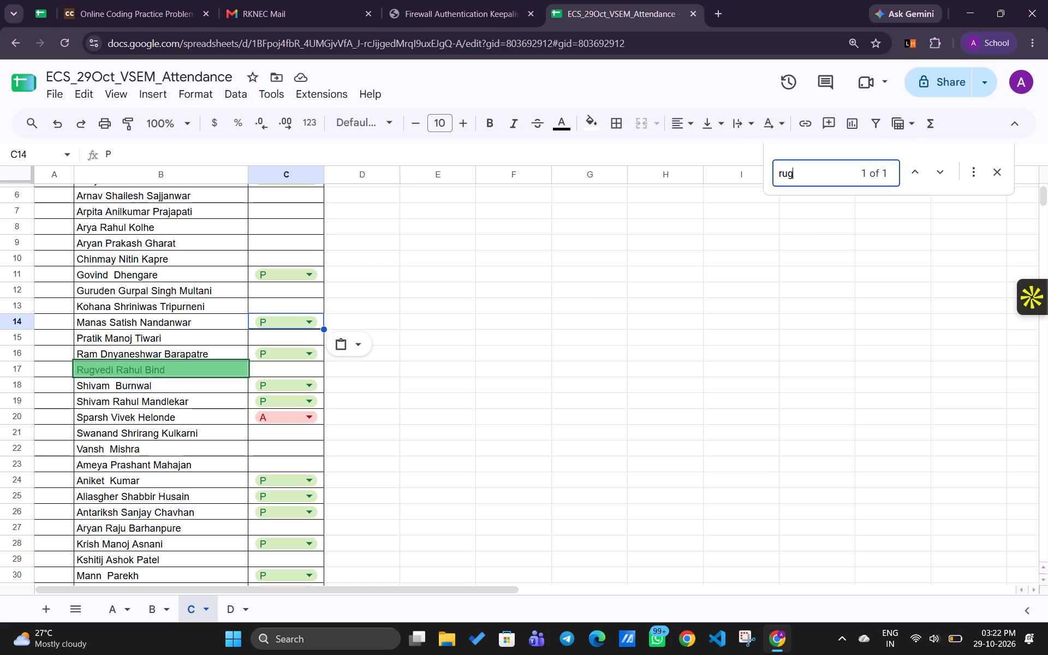
left_click(290, 369)
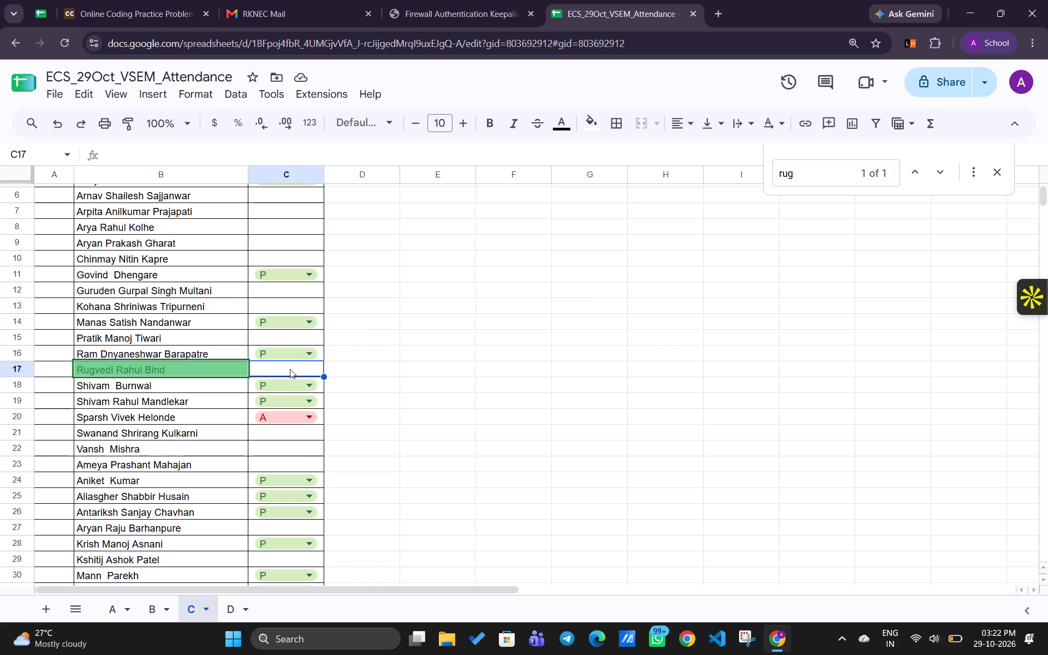
key("ctrl+v")
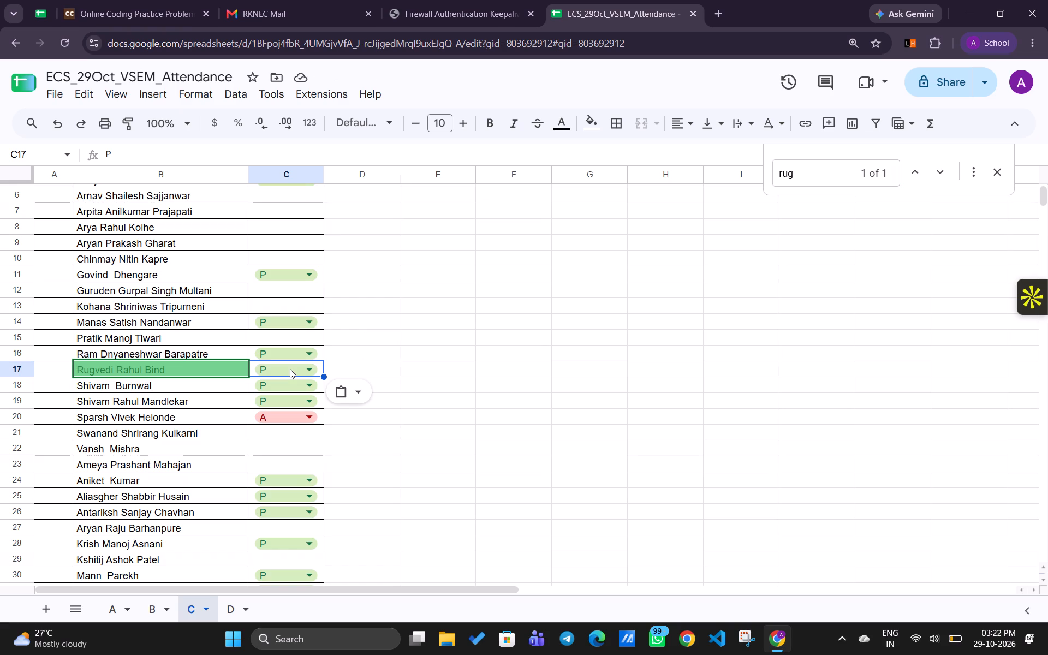
Search sheet C for "chin" and mark the matching student in row 10 as P.
left_click_drag(819, 170, 738, 150)
type("chin")
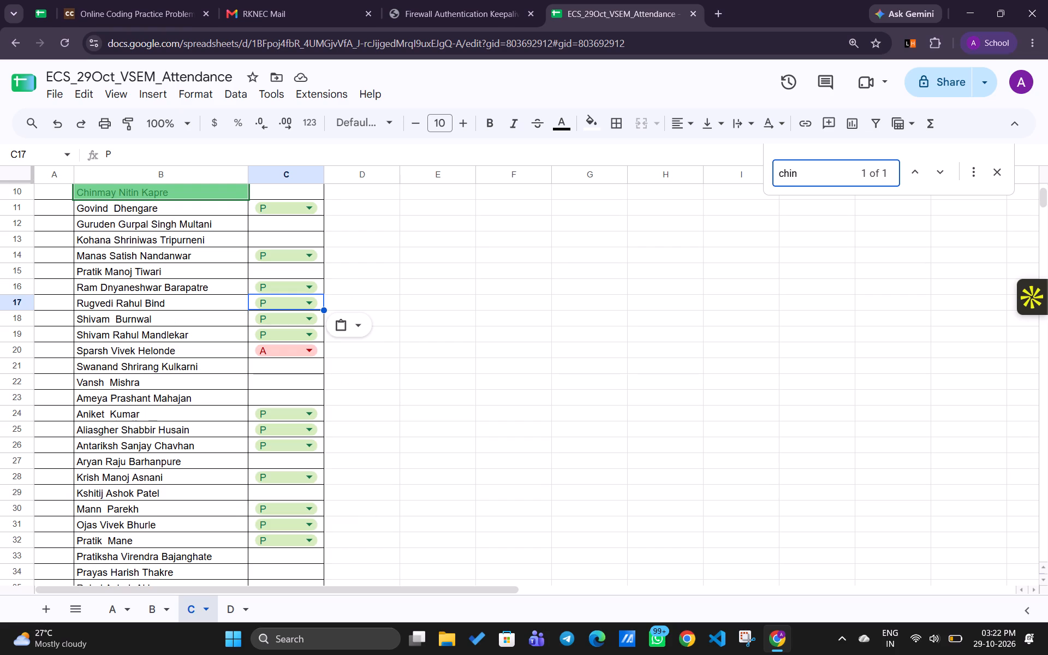
scroll(286, 192, "up", 1)
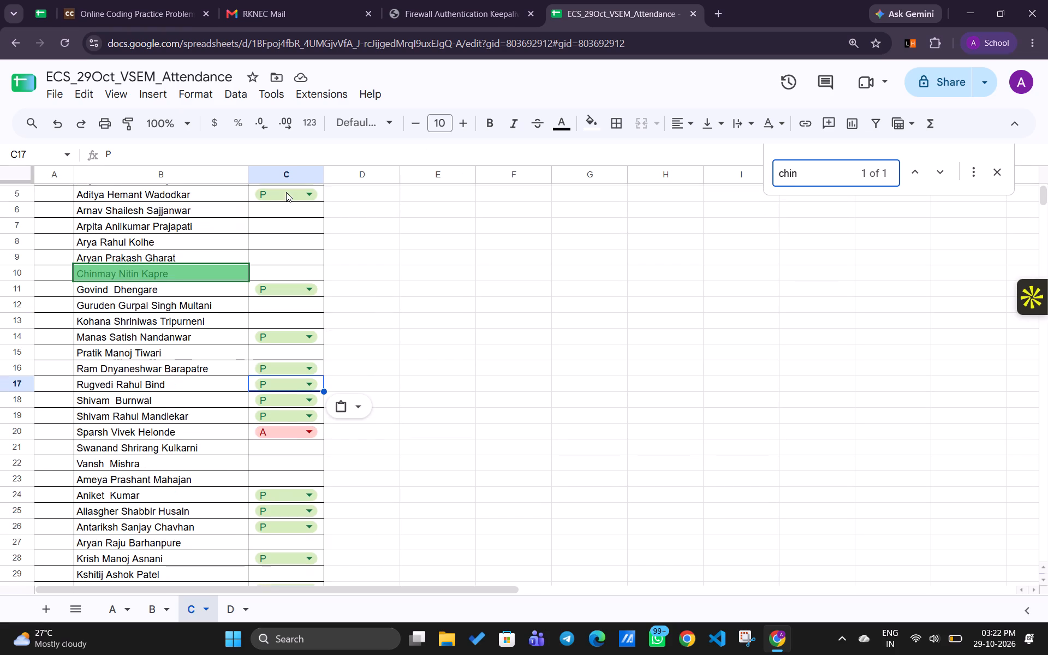
scroll(286, 192, "up", 1)
left_click(275, 278)
key("ctrl+v")
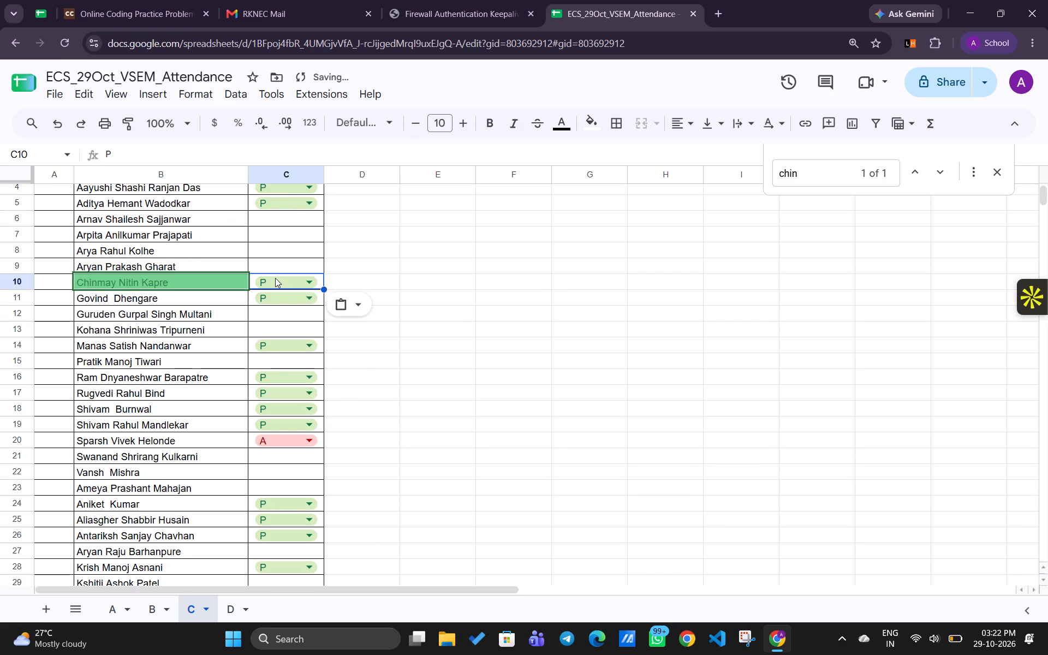
scroll(275, 278, "up", 3)
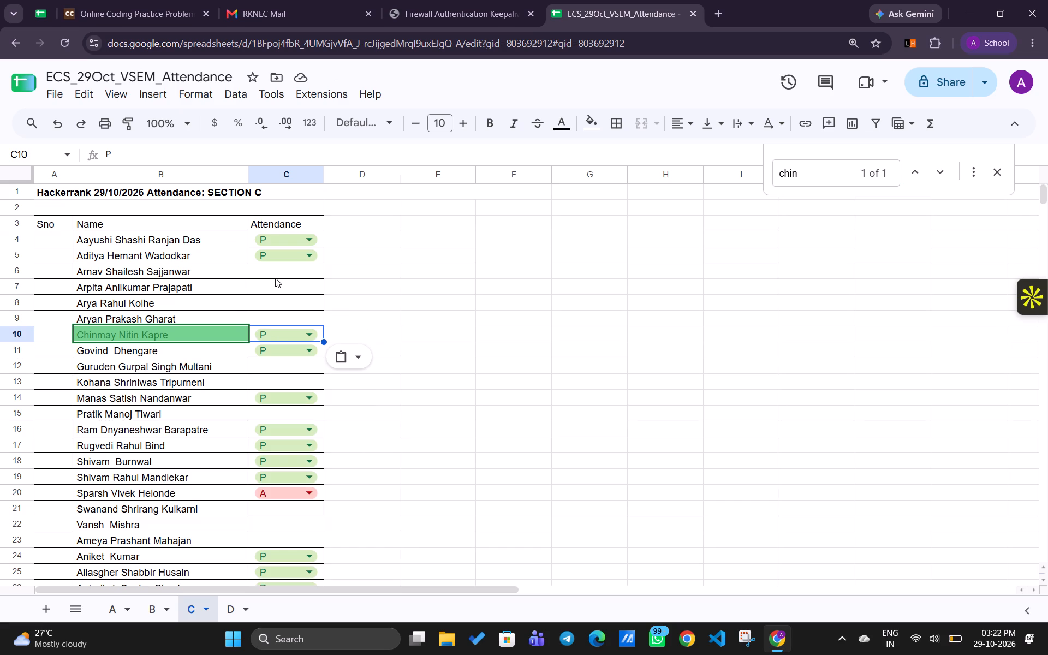
Search sheet C for "thane" and mark the matching student in row 39 as P.
left_click_drag(829, 176, 713, 163)
type("thane")
scroll(561, 194, "down", 2)
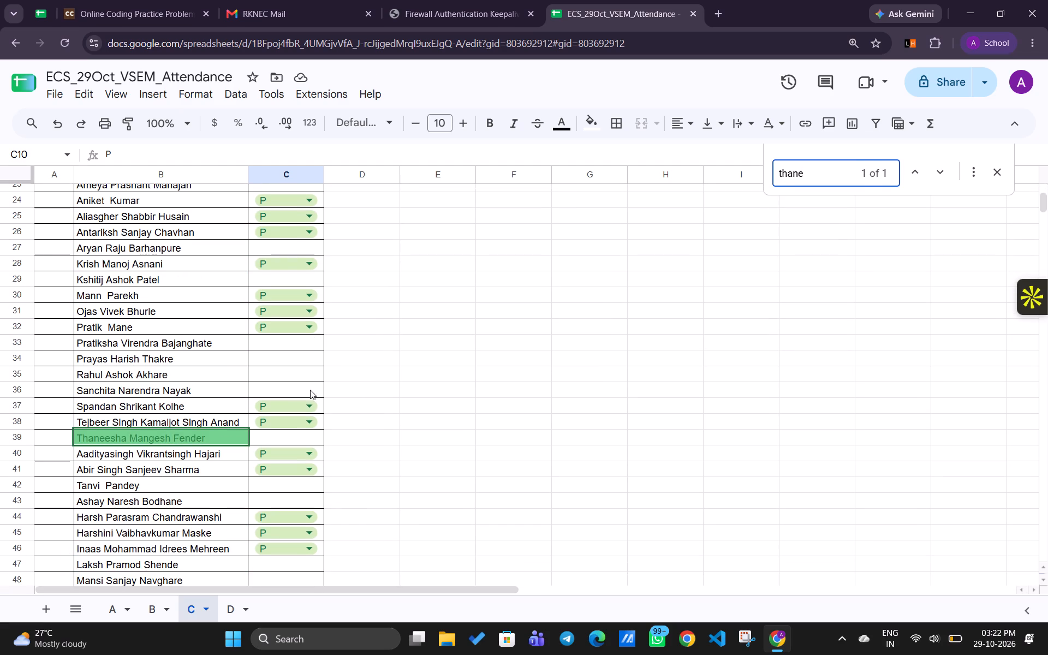
left_click(269, 436)
key("ctrl+v")
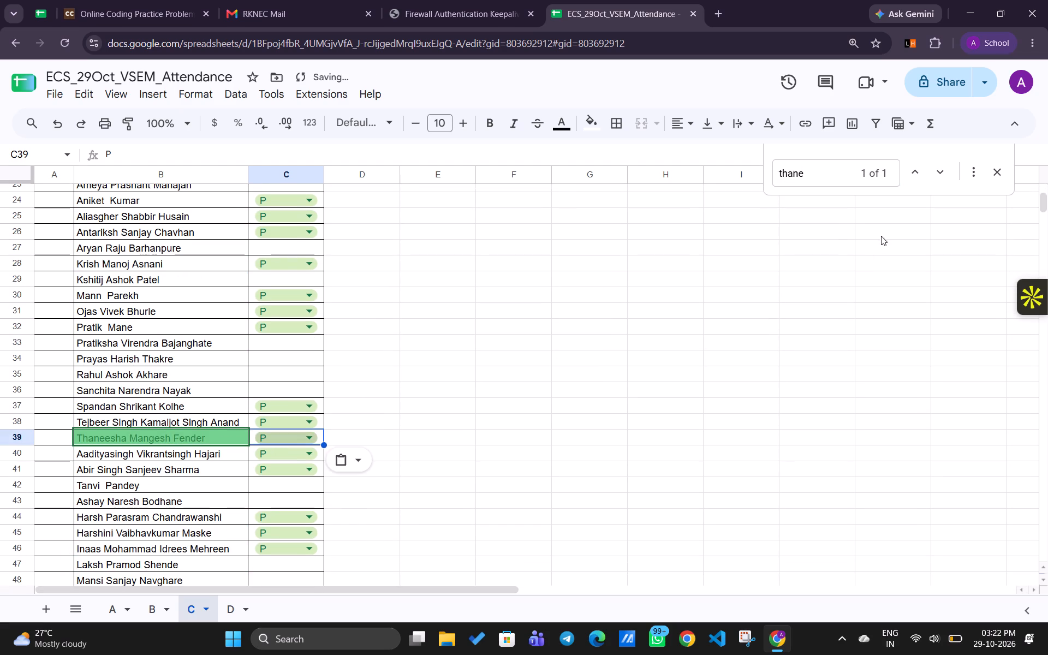
Search sheet C for "24" and clear the search term.
left_click_drag(804, 172, 761, 166)
key("BackSpace")
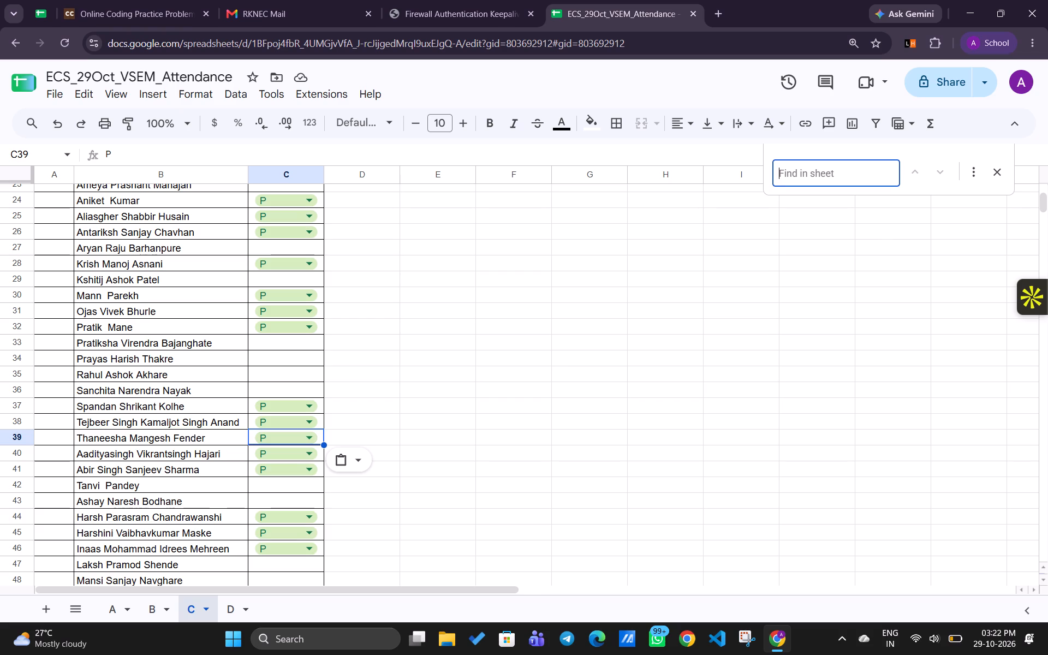
type("24")
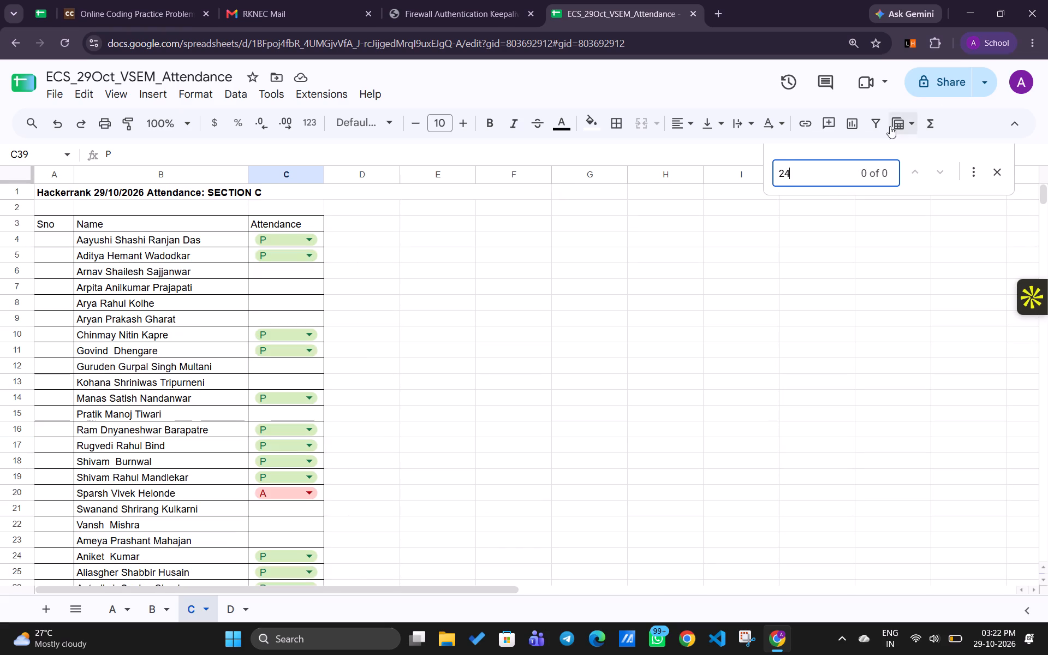
left_click_drag(829, 166, 722, 166)
key("BackSpace")
Enter the serial numbers 1 to 5 in the Sno column of sheet C, rows 4 to 8.
left_click(63, 243)
key("1")
key("Down")
key("2")
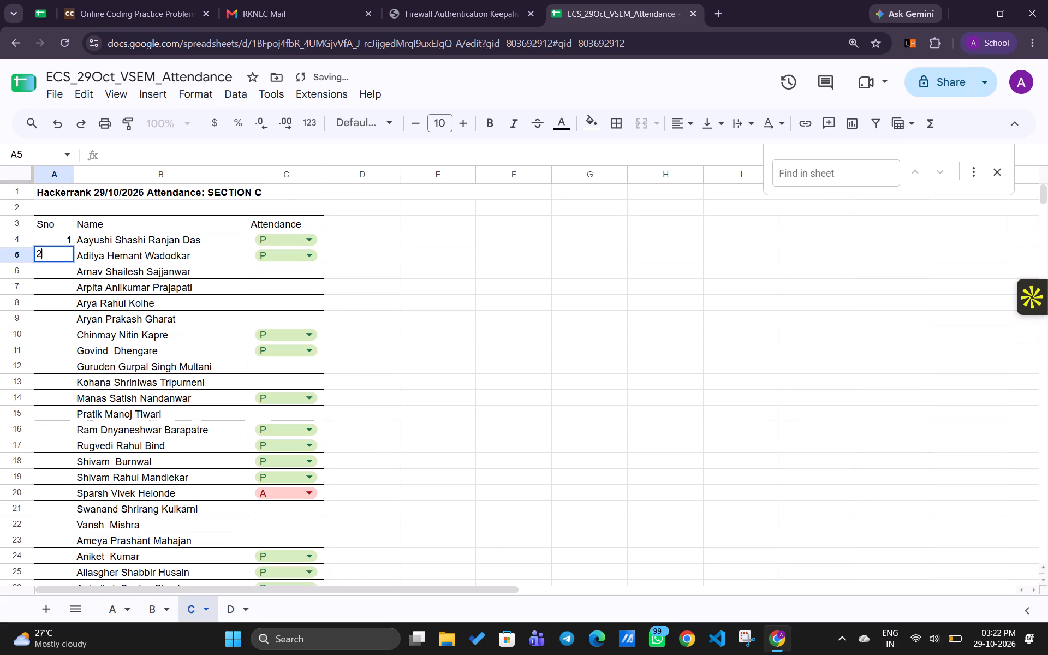
key("Down")
key("3")
key("Down")
key("4")
key("Down")
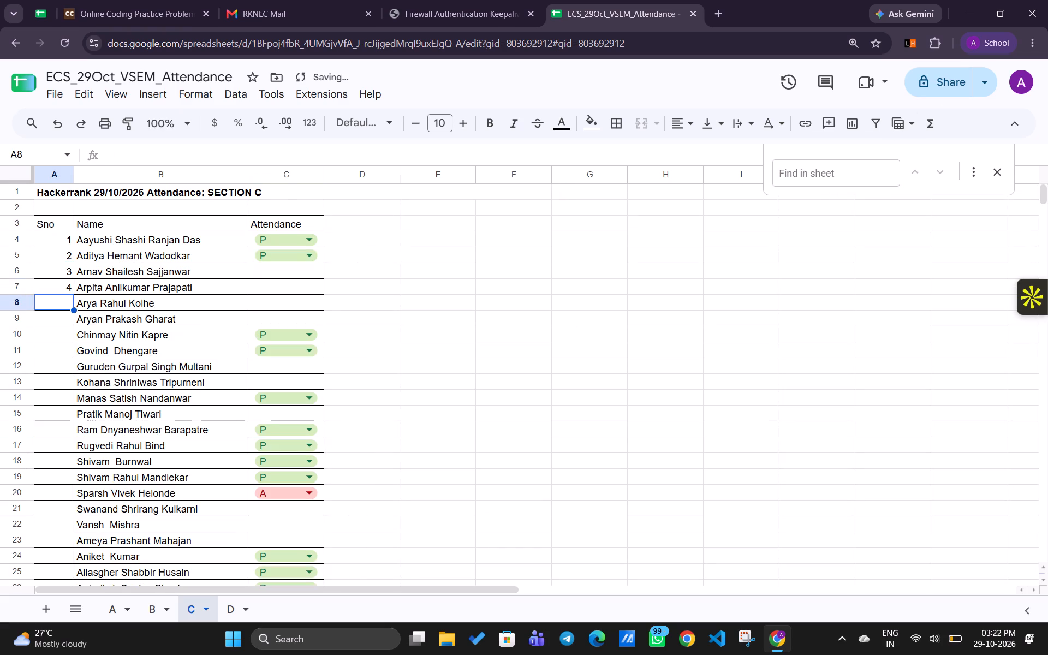
key("5")
key("Down")
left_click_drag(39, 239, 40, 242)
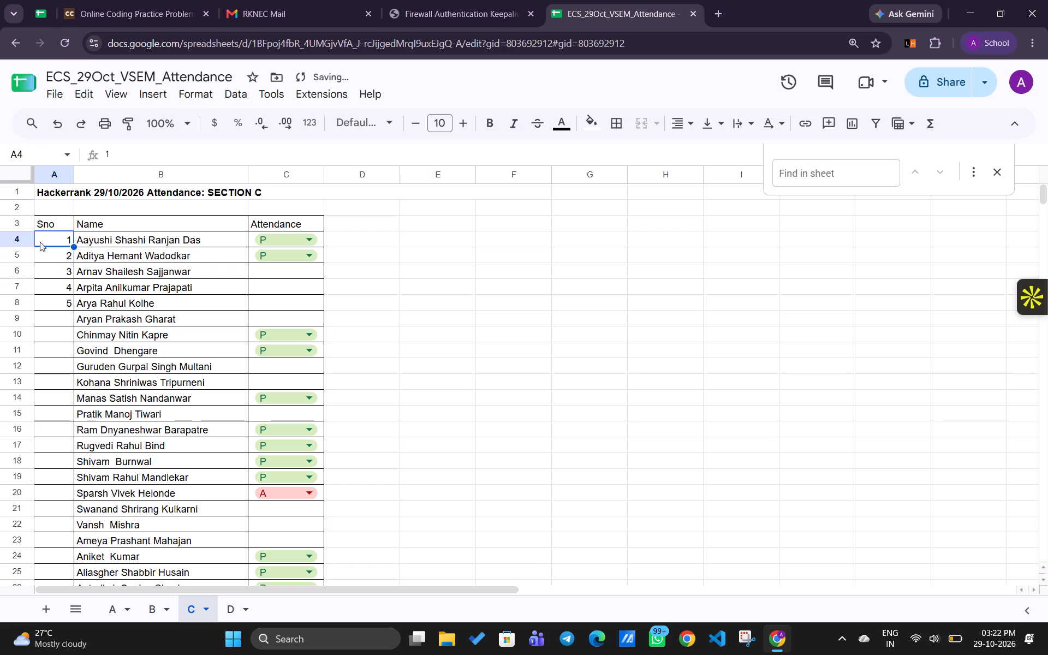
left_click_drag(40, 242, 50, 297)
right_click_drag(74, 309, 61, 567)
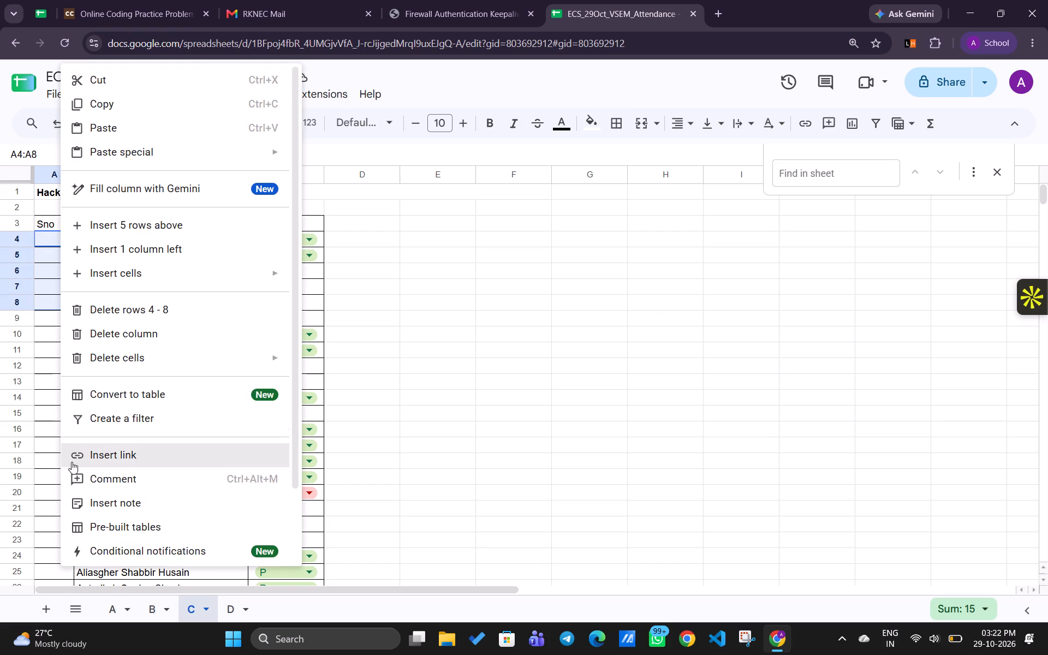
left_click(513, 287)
Extend the serial number series from cells A4:A8 down to the last student in row 59 of sheet C.
left_click_drag(71, 237, 72, 278)
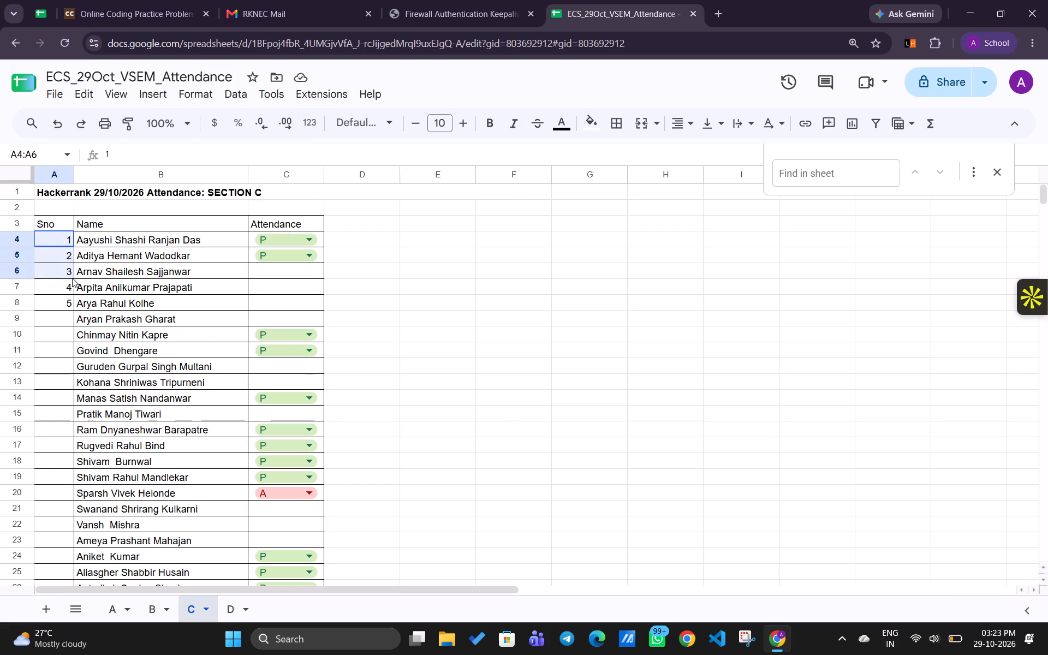
left_click_drag(72, 278, 70, 298)
left_click_drag(74, 308, 73, 591)
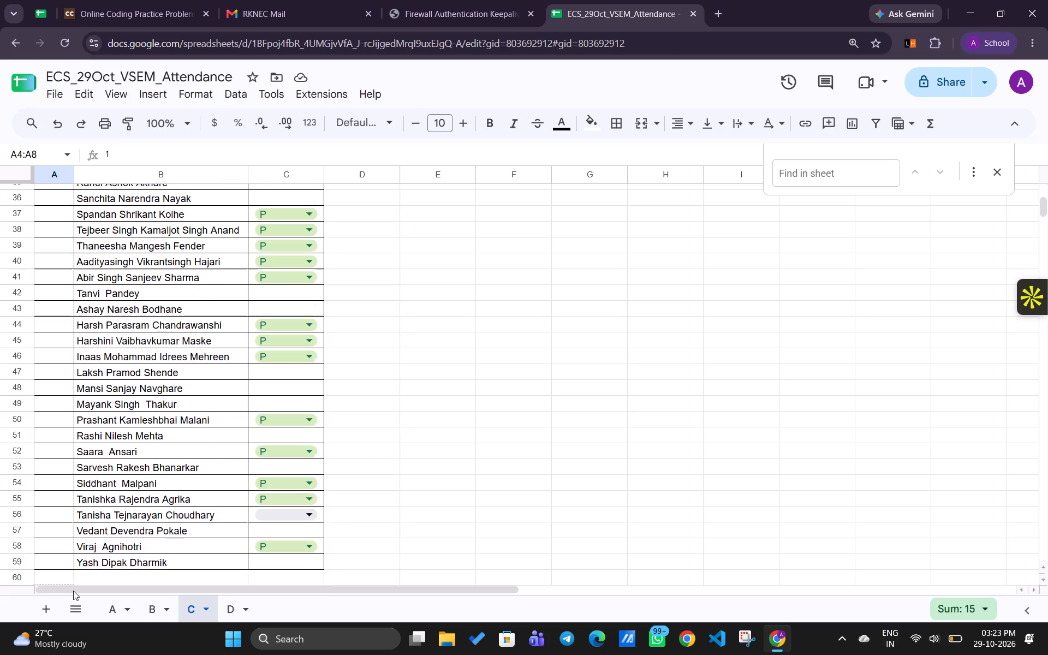
left_click_drag(73, 591, 60, 530)
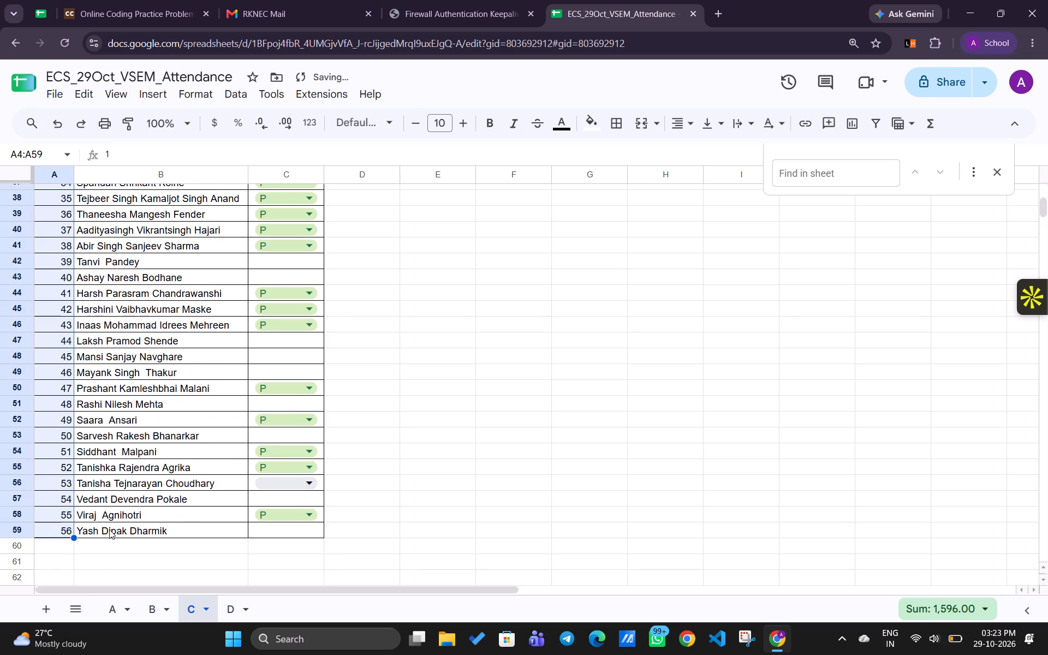
Search sheet C for "swa" and mark the matching student in row 21 as P.
scroll(231, 432, "up", 8)
scroll(231, 432, "down", 1)
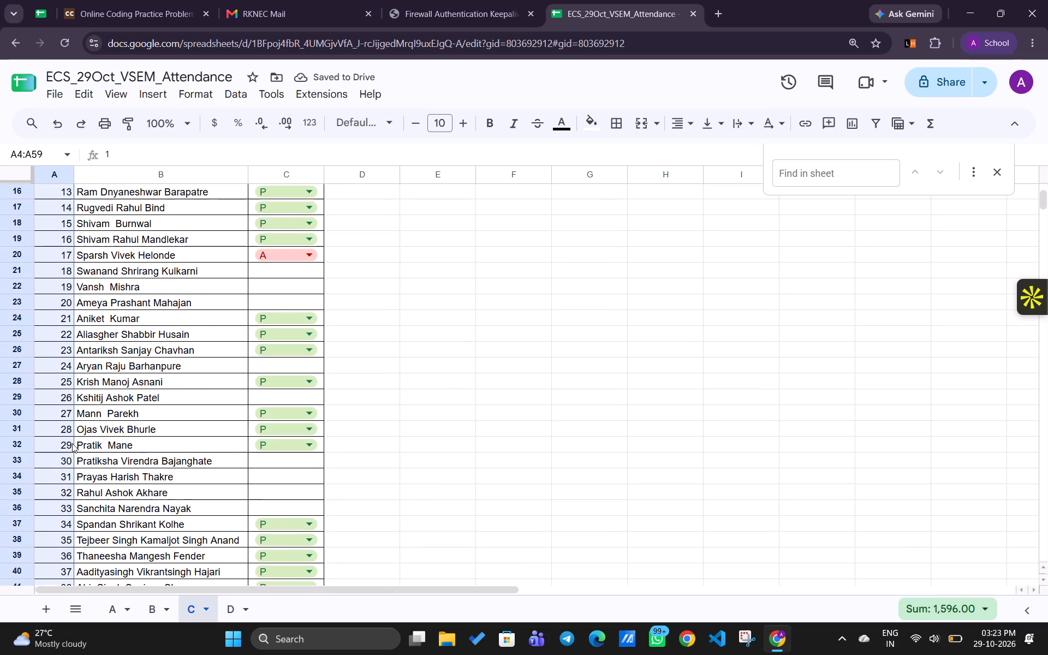
left_click(290, 366)
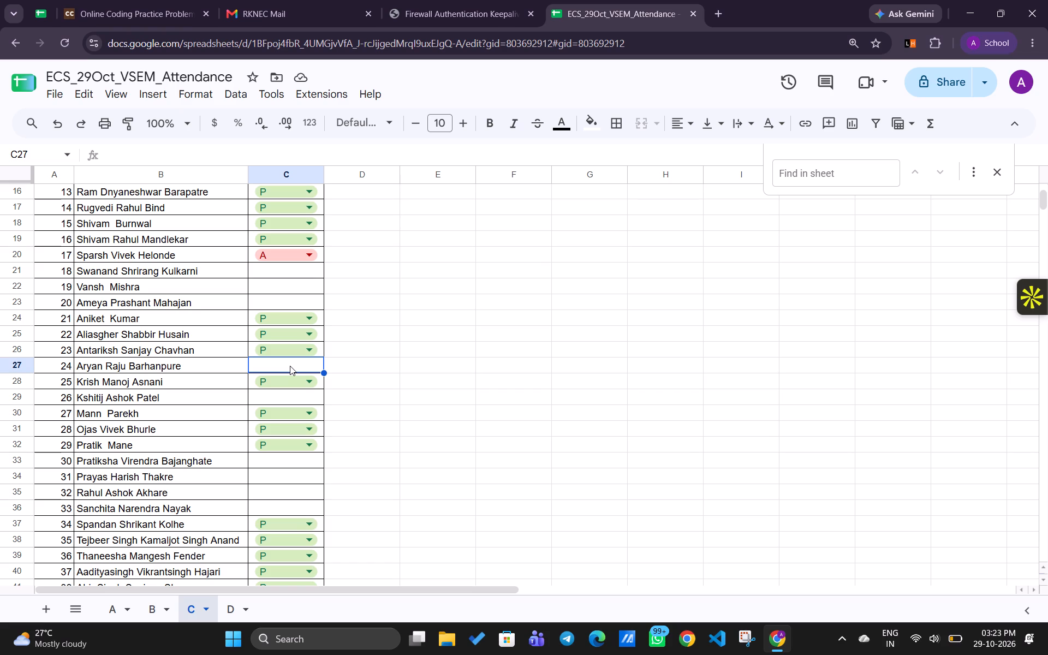
left_click(793, 177)
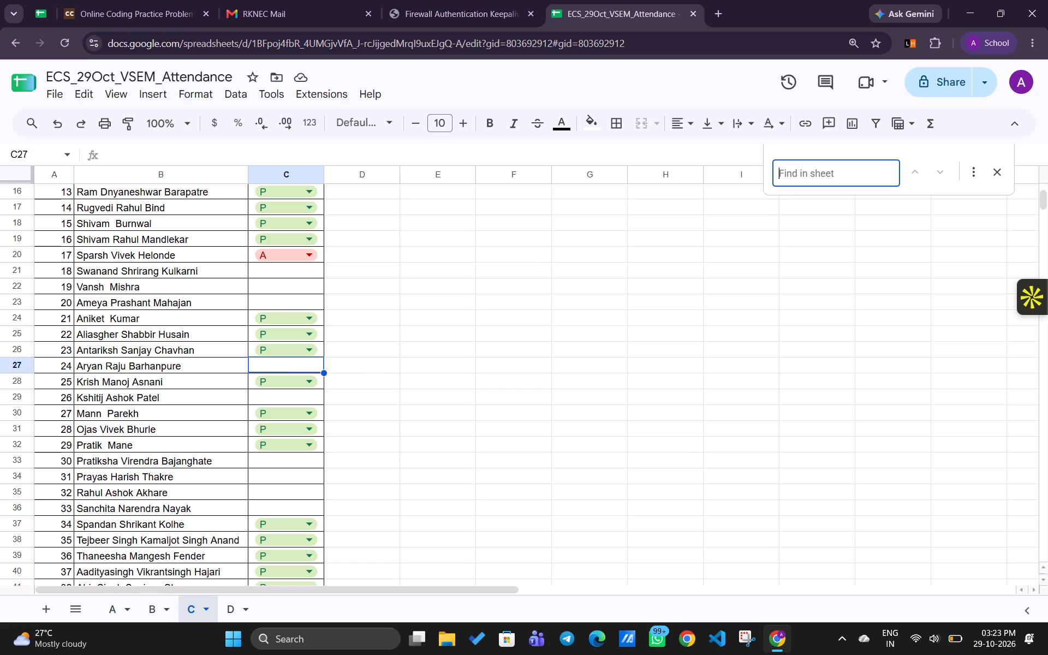
type("swa")
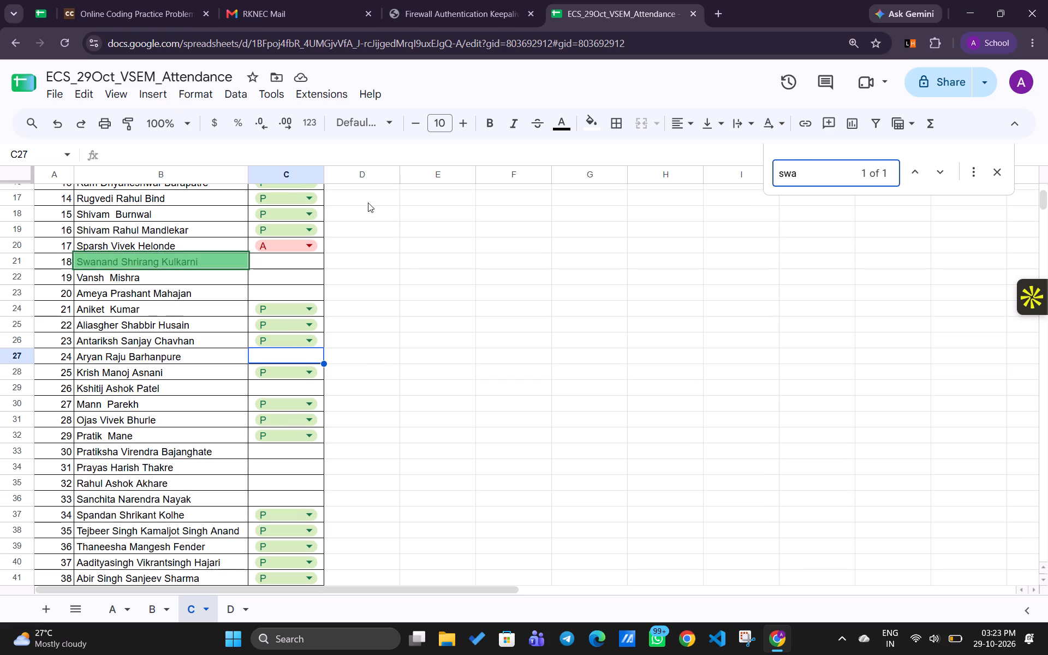
left_click(297, 260)
key("ctrl+v")
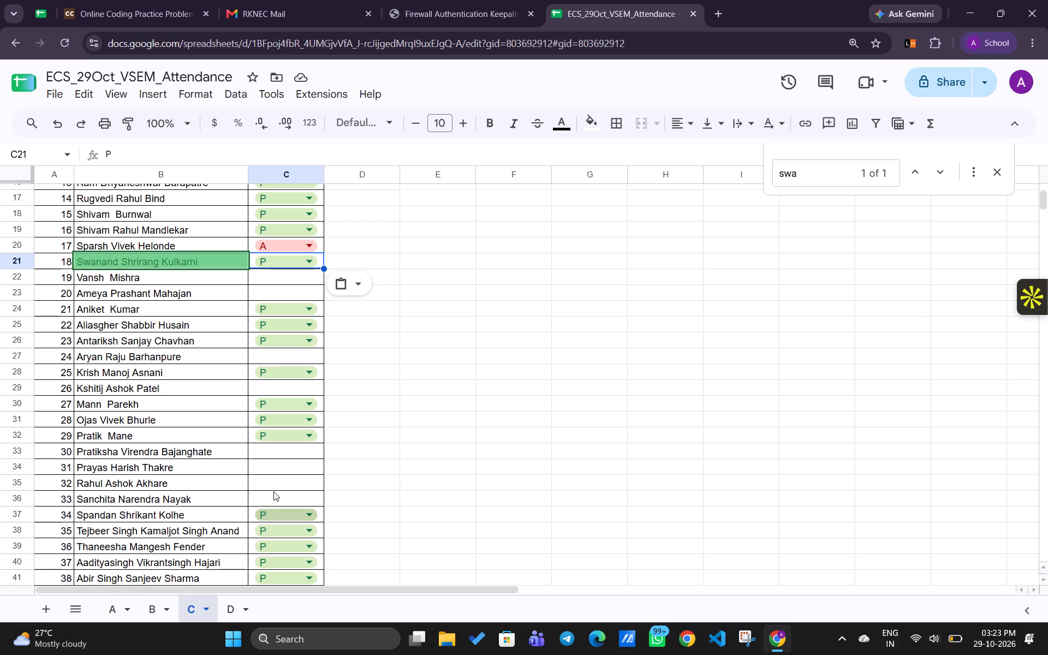
Mark the student with serial number 30, in row 33 of sheet C, as P.
scroll(273, 491, "down", 1)
left_click(276, 431)
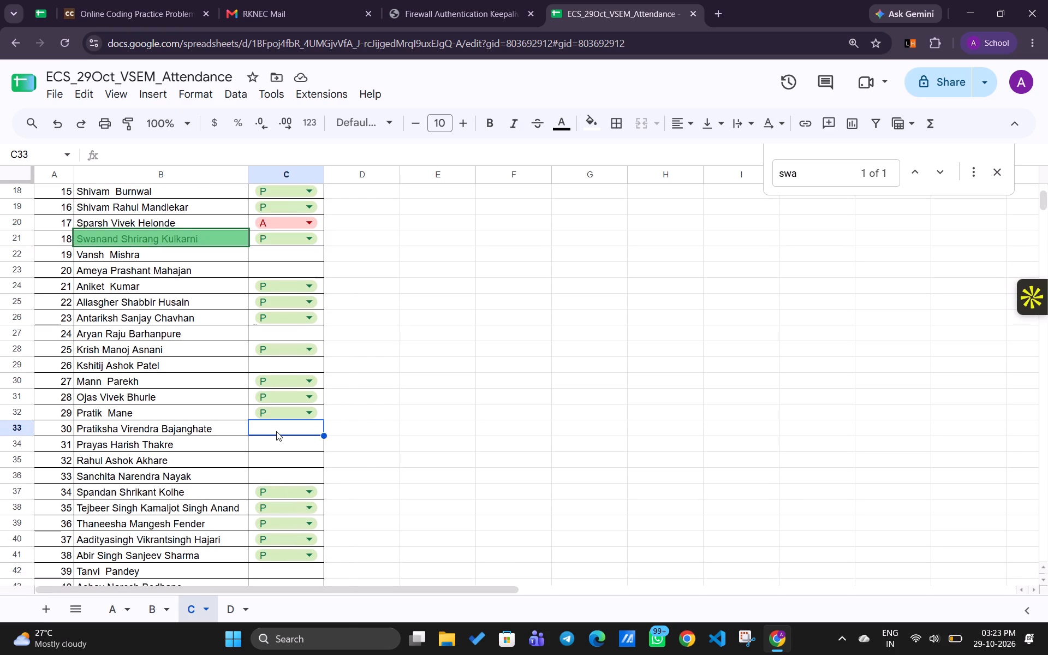
key("ctrl+v")
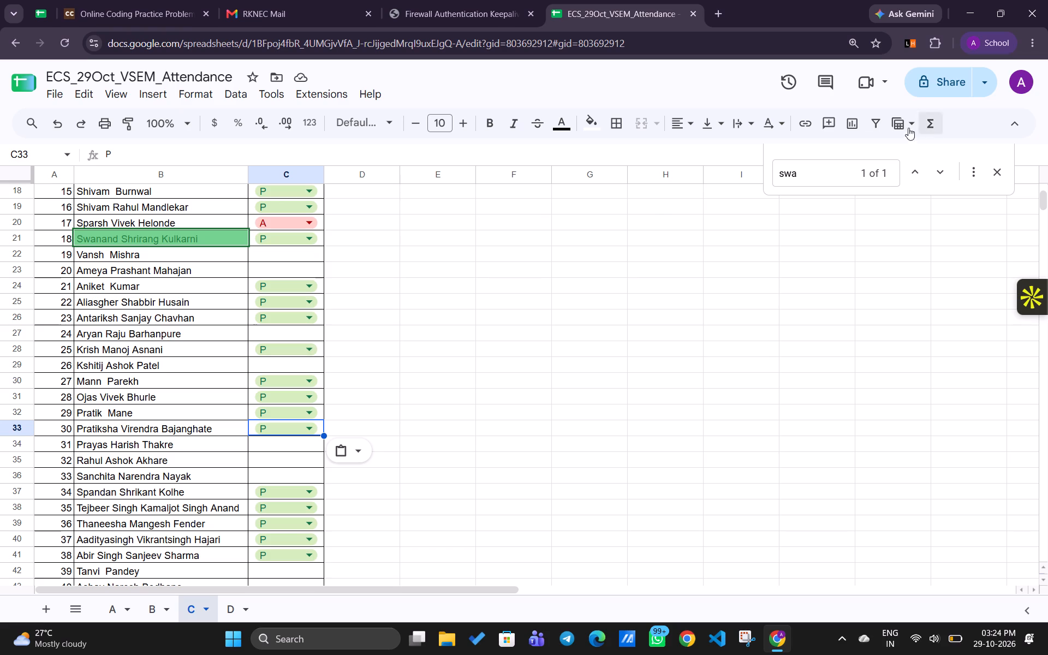
Search sheet C for "aryan" and mark the matching student in row 9 as P.
left_click_drag(822, 175, 754, 170)
type("aryan")
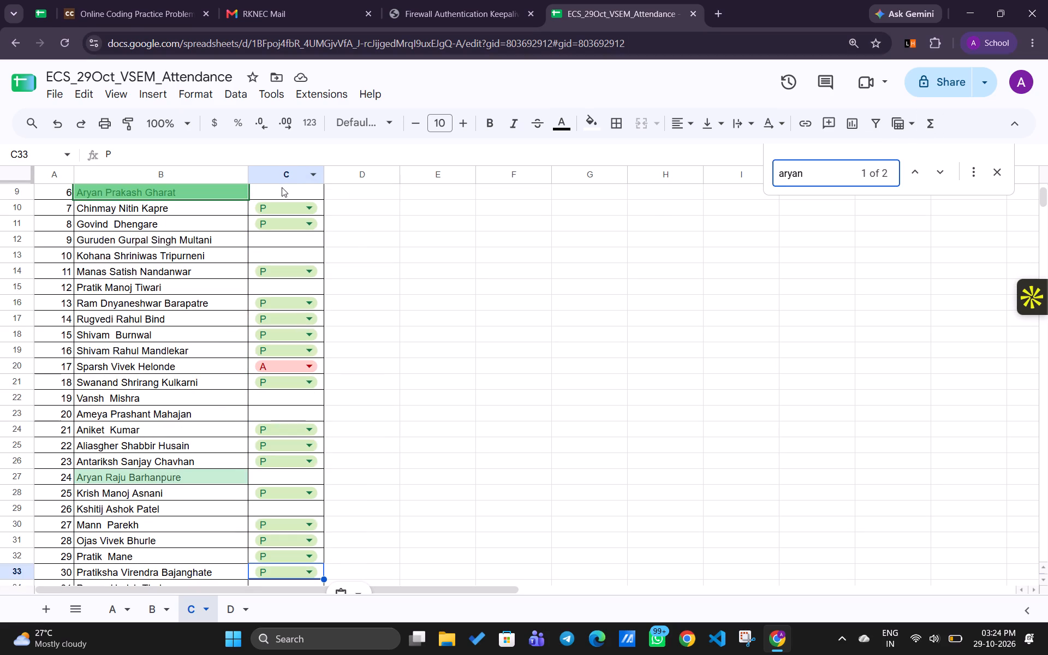
left_click(282, 190)
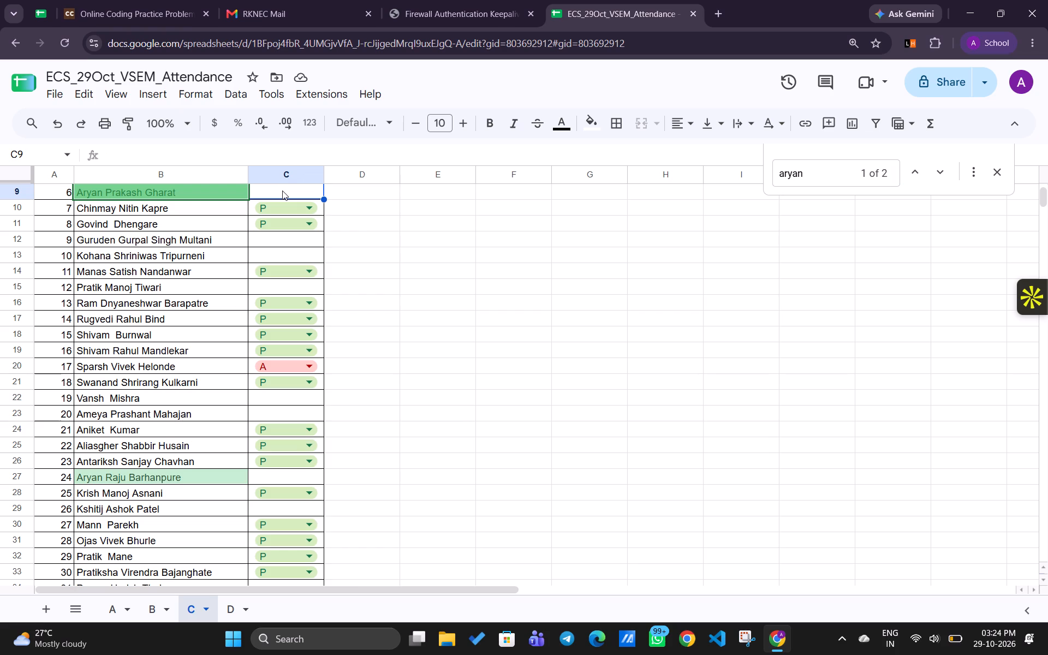
key("ctrl+v")
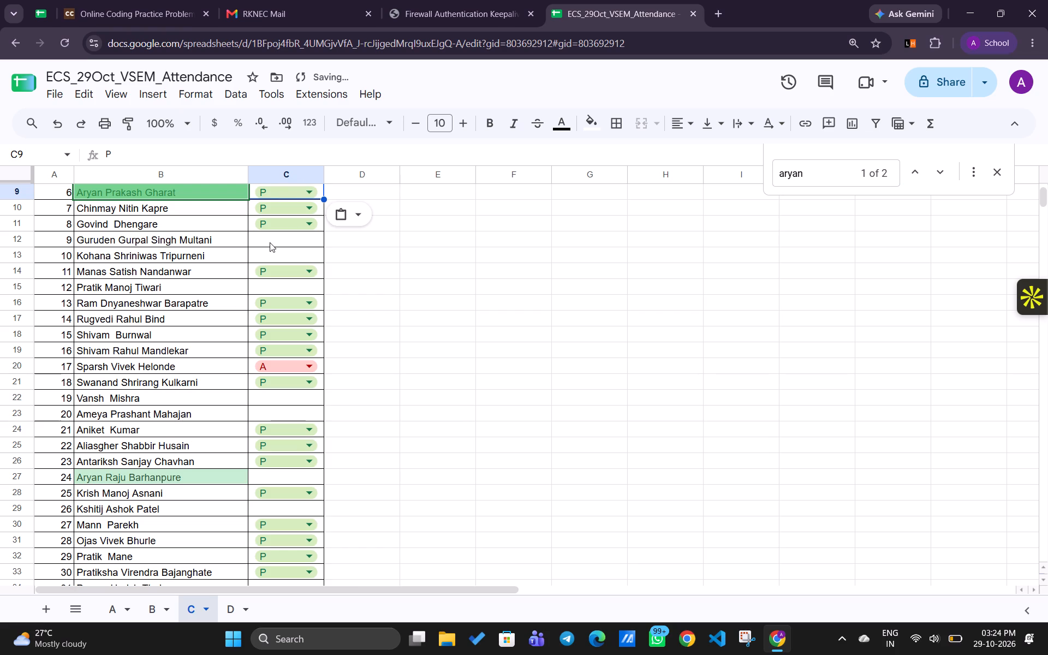
left_click(270, 242)
scroll(270, 247, "up", 2)
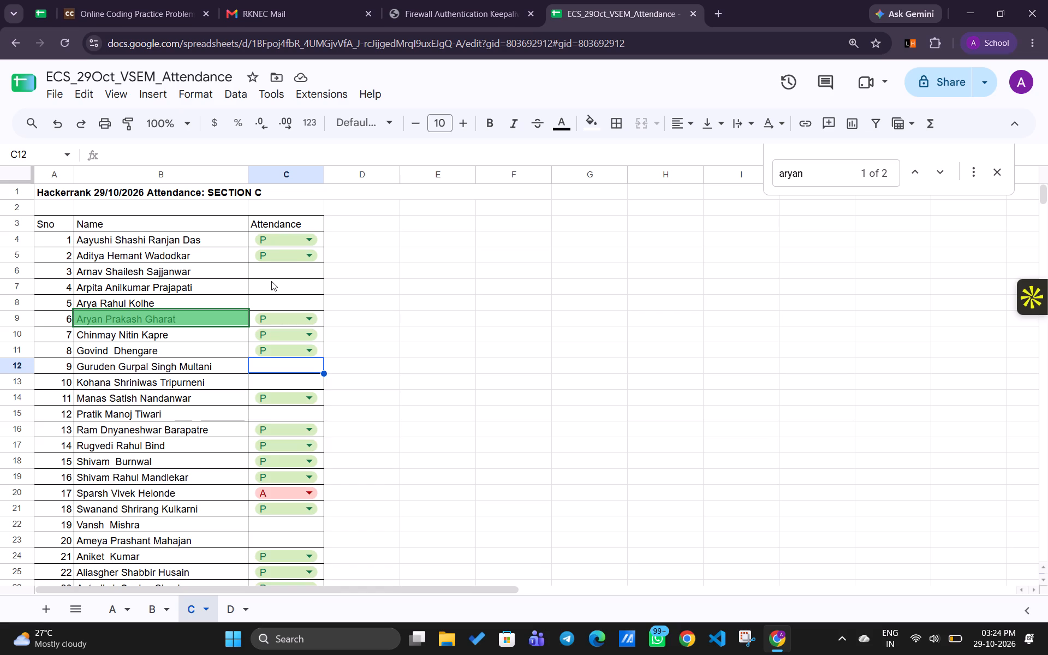
Search sheet C for "arnav" and mark the matching student in row 6 as P.
left_click_drag(811, 169, 759, 165)
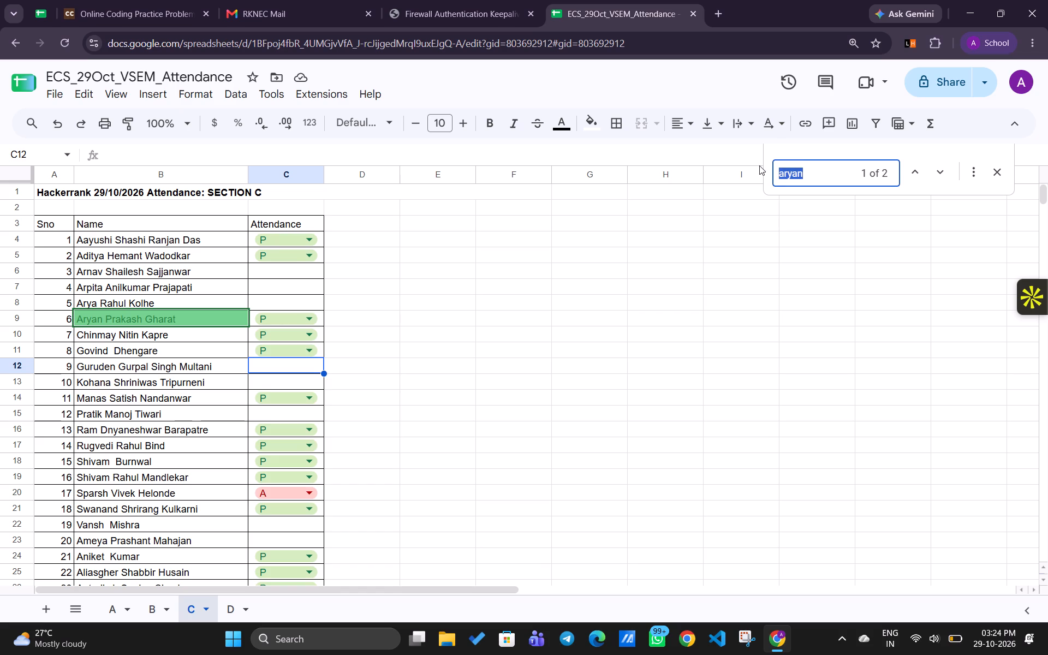
type("ar")
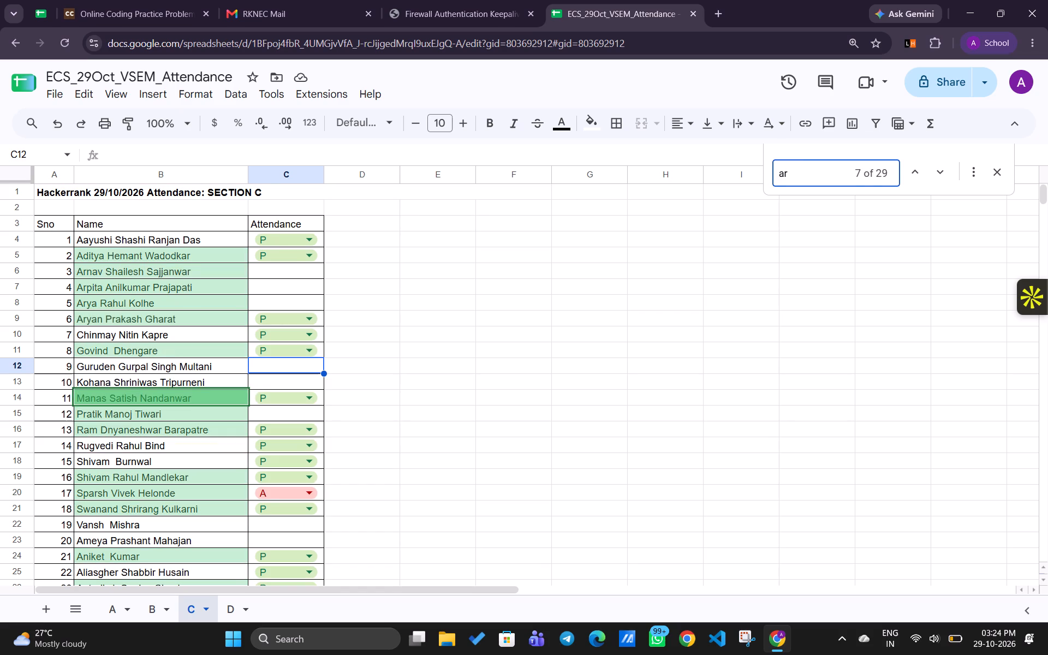
type("nav")
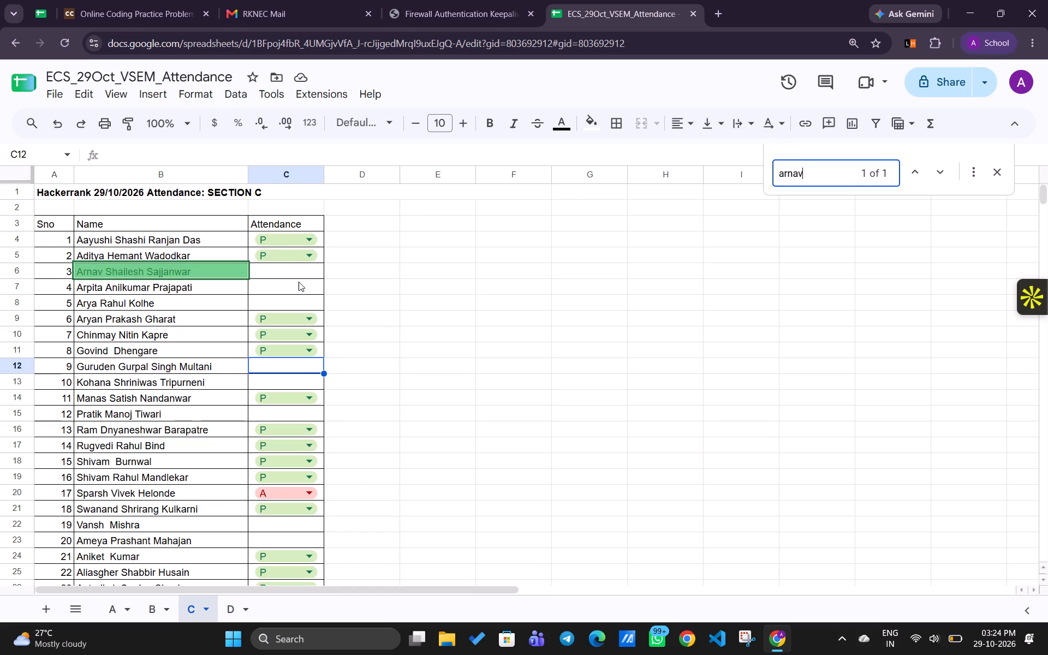
left_click(280, 272)
key("ctrl+v")
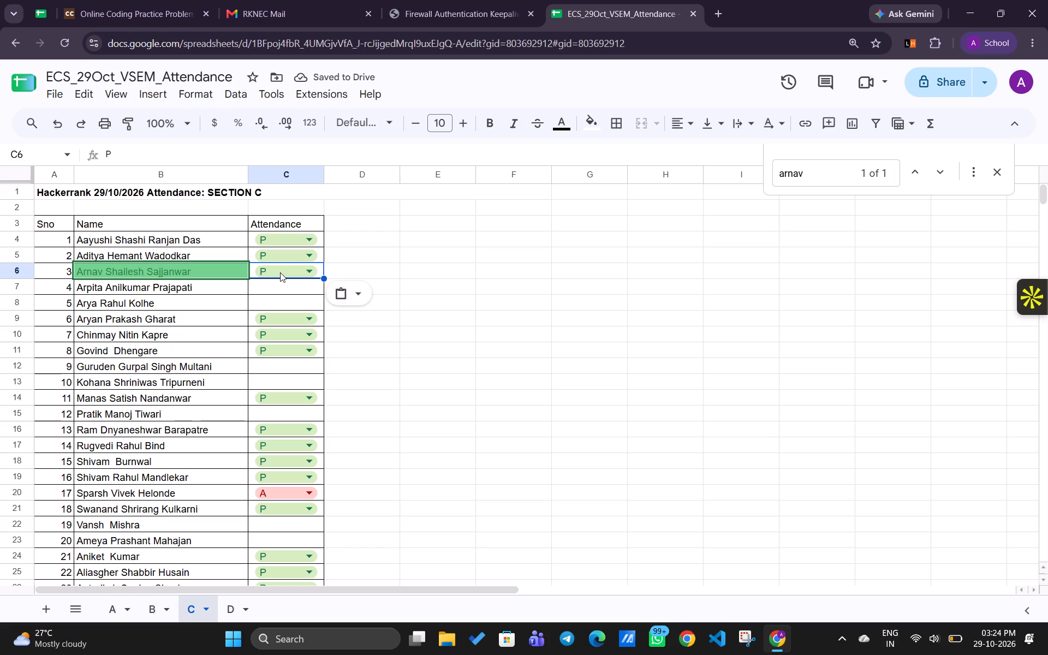
Search sheet C for "rahul" and mark the matching student in row 35 as P.
left_click_drag(823, 176, 746, 159)
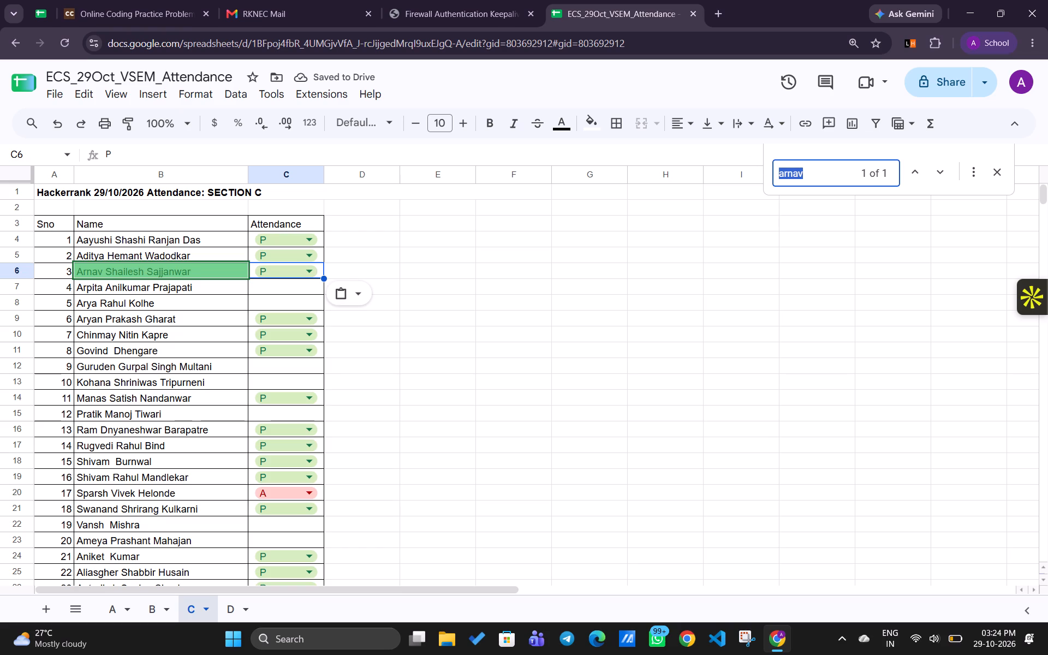
type("ra")
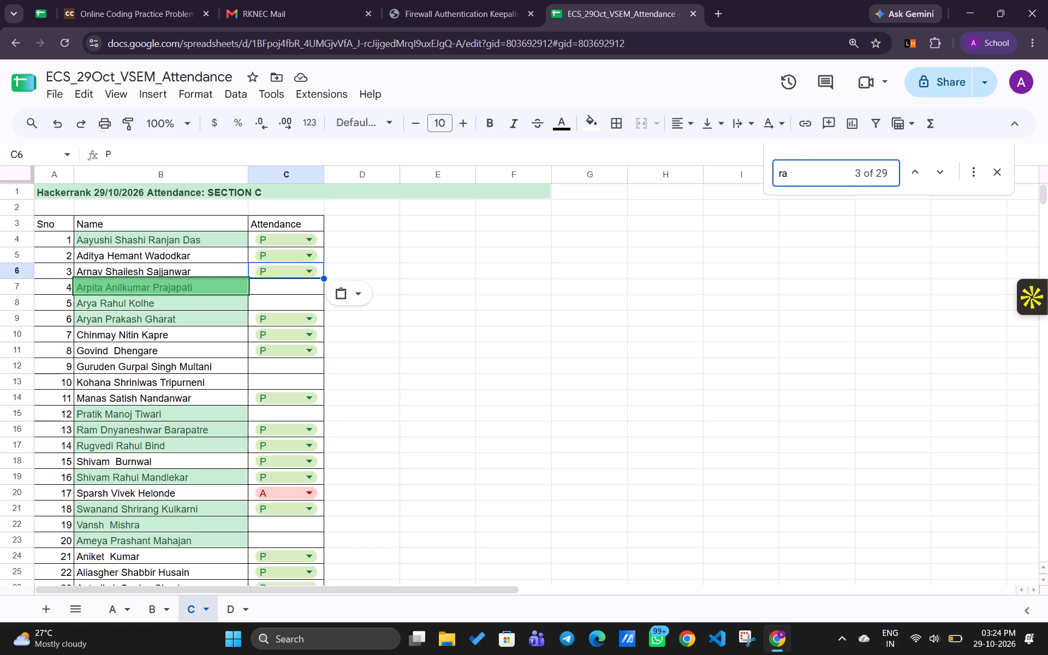
type("hul")
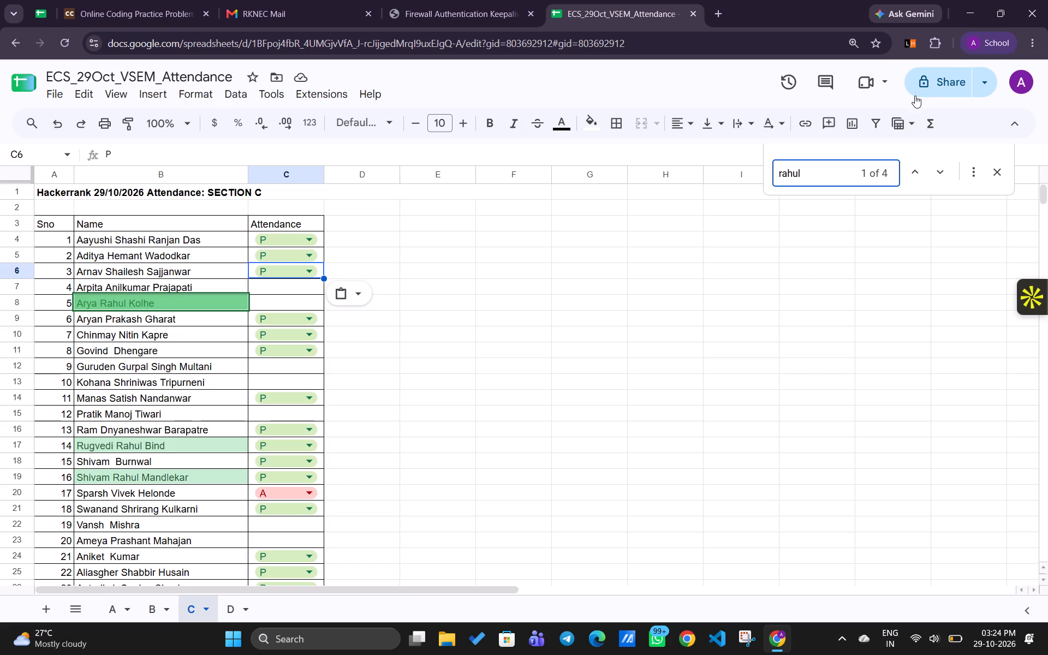
left_click(943, 165)
double_click(943, 165)
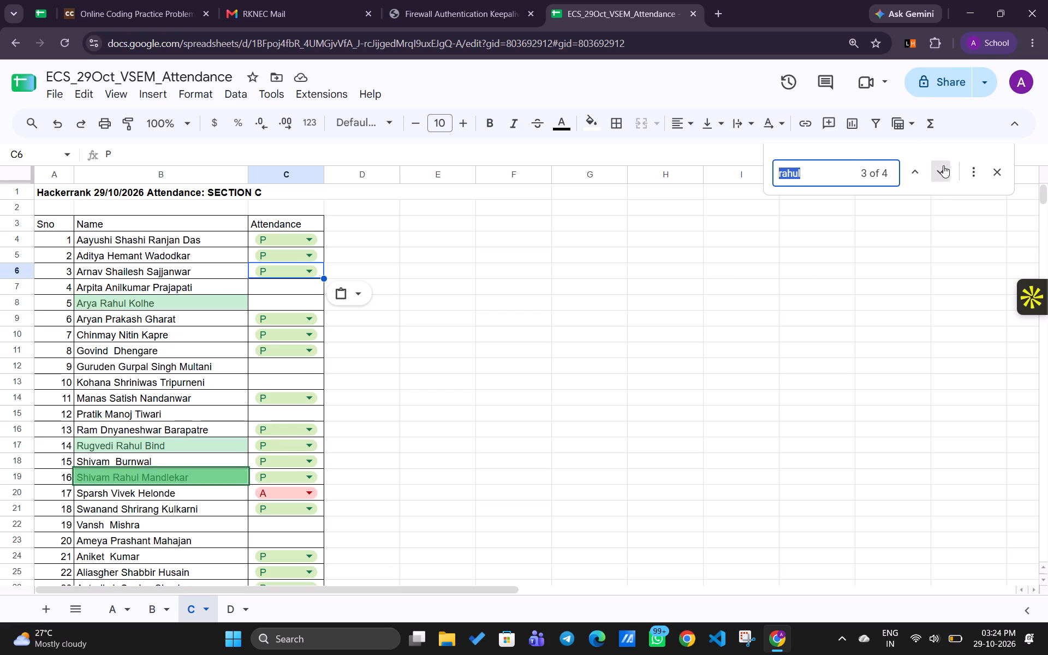
left_click(258, 576)
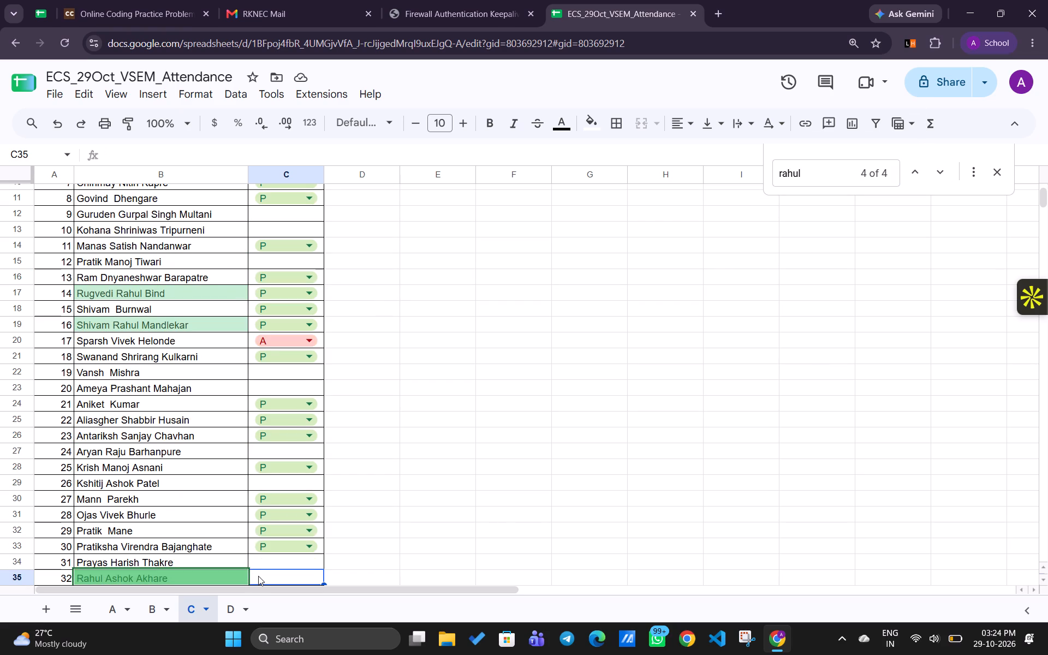
key("ctrl+v")
Search sheet C for "aryan" and mark the matching student in row 27 as P.
scroll(370, 428, "down", 5)
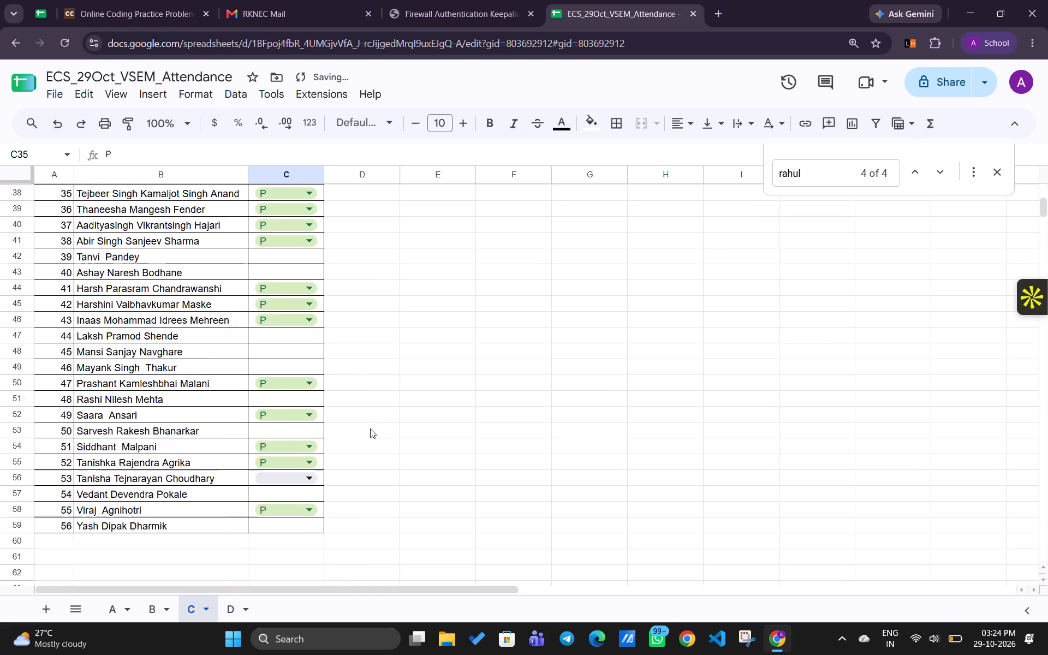
scroll(370, 428, "down", 1)
scroll(370, 428, "up", 1)
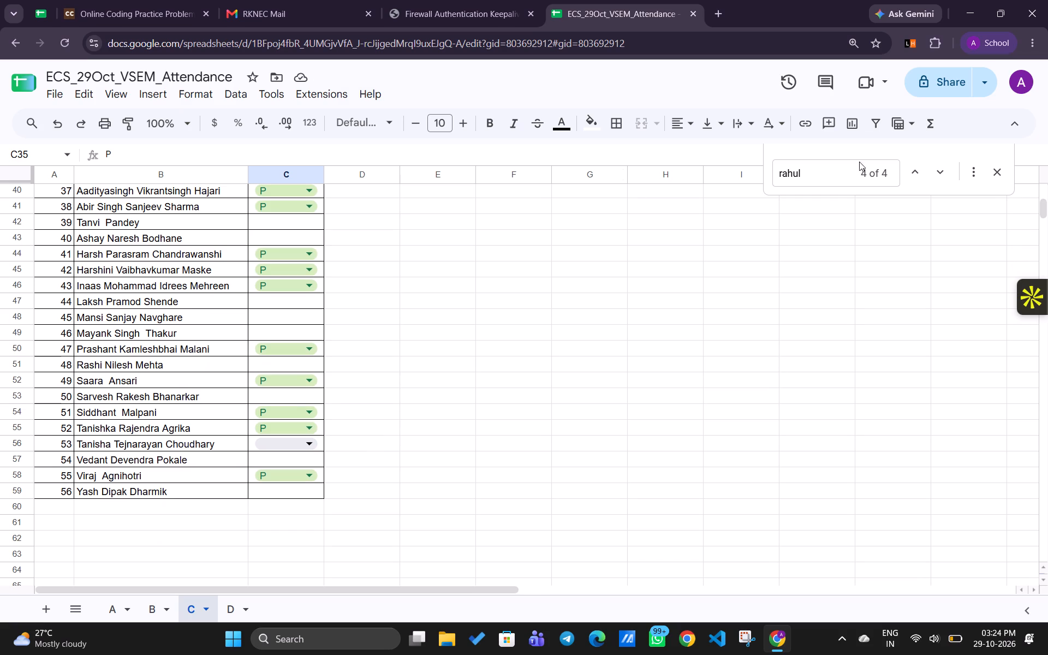
left_click_drag(836, 171, 752, 174)
type("aryan")
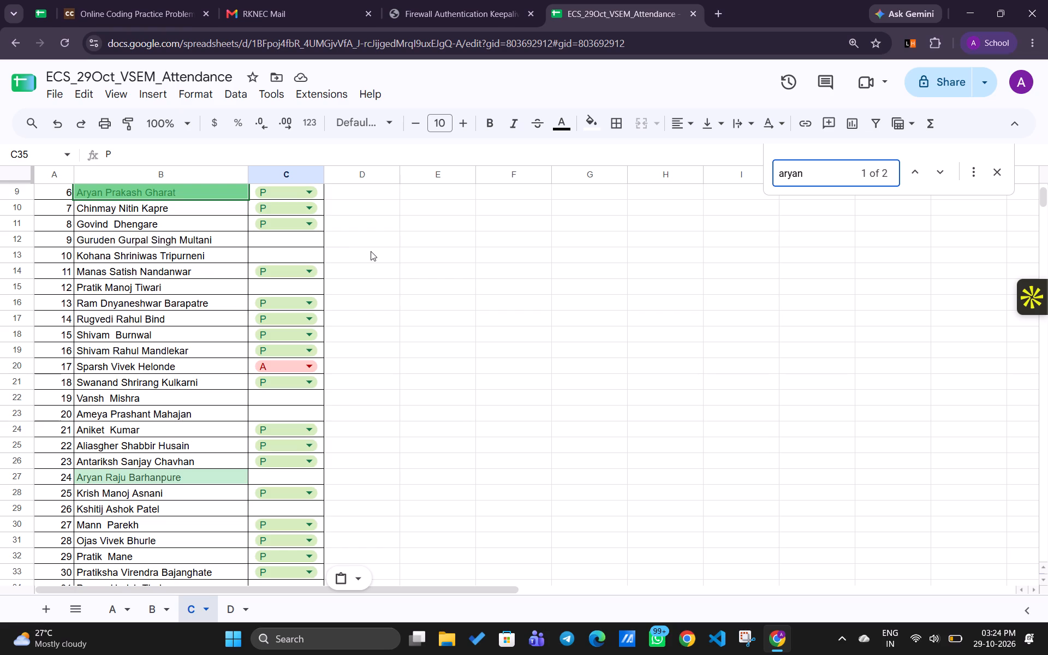
left_click(264, 475)
key("ctrl+v")
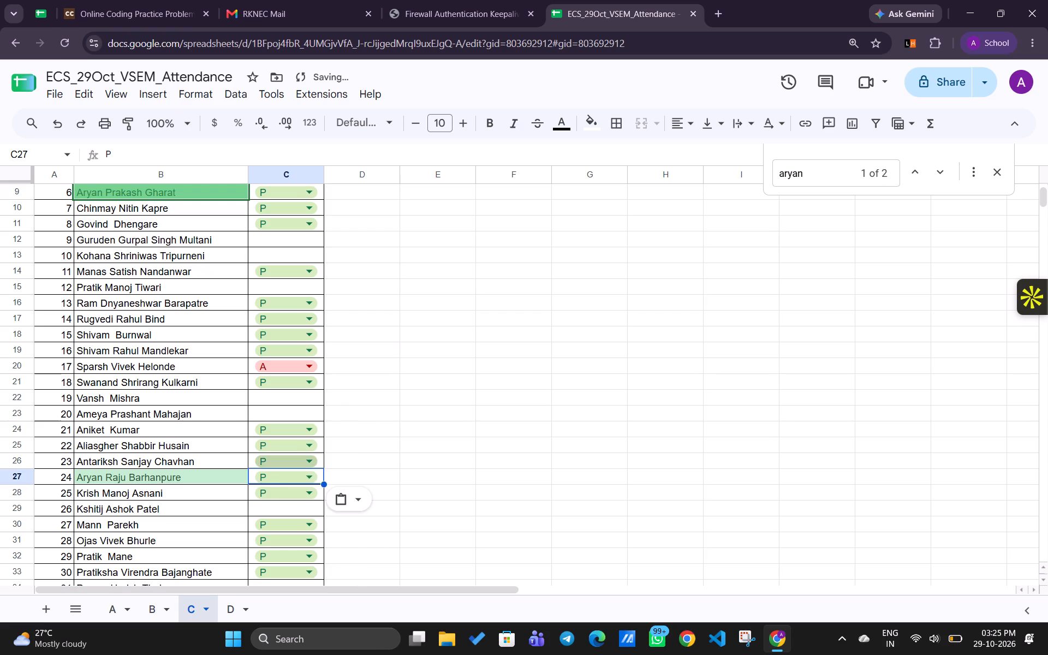
Search sheet C for "prat" and clear the search term.
left_click_drag(837, 166, 724, 170)
key("BackSpace")
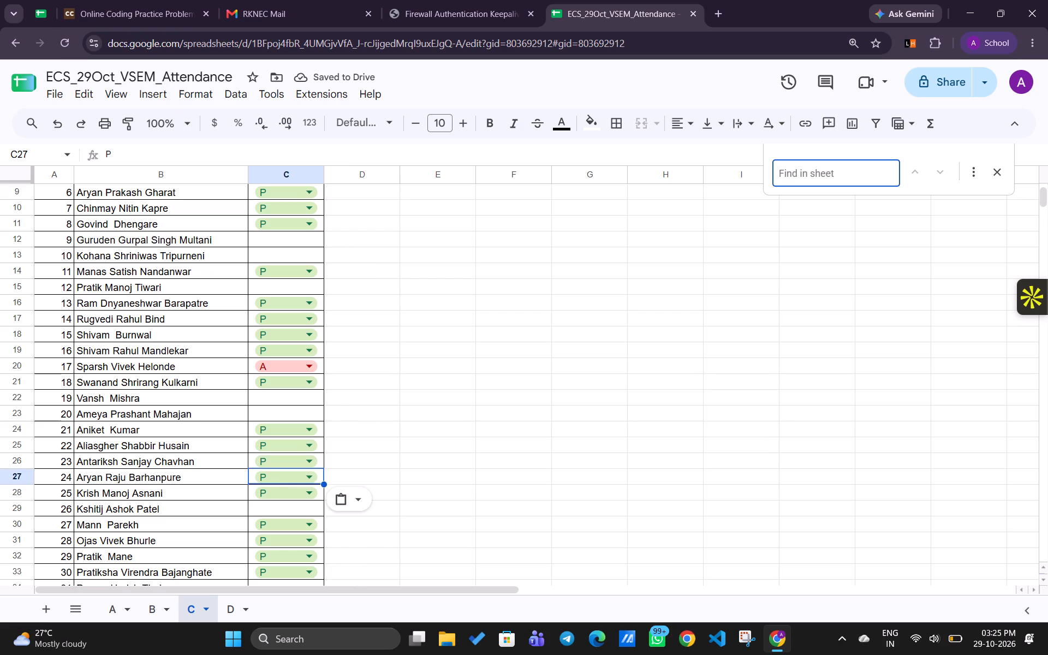
type("prat")
key("BackSpace")
key("BackSpace")
key("BackSpace")
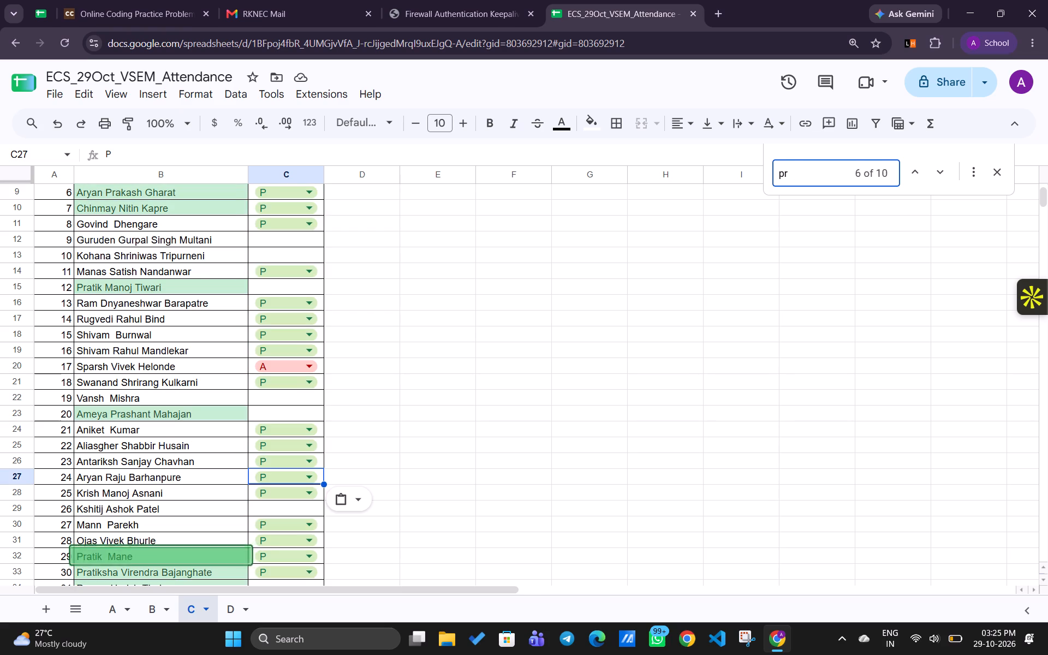
key("BackSpace")
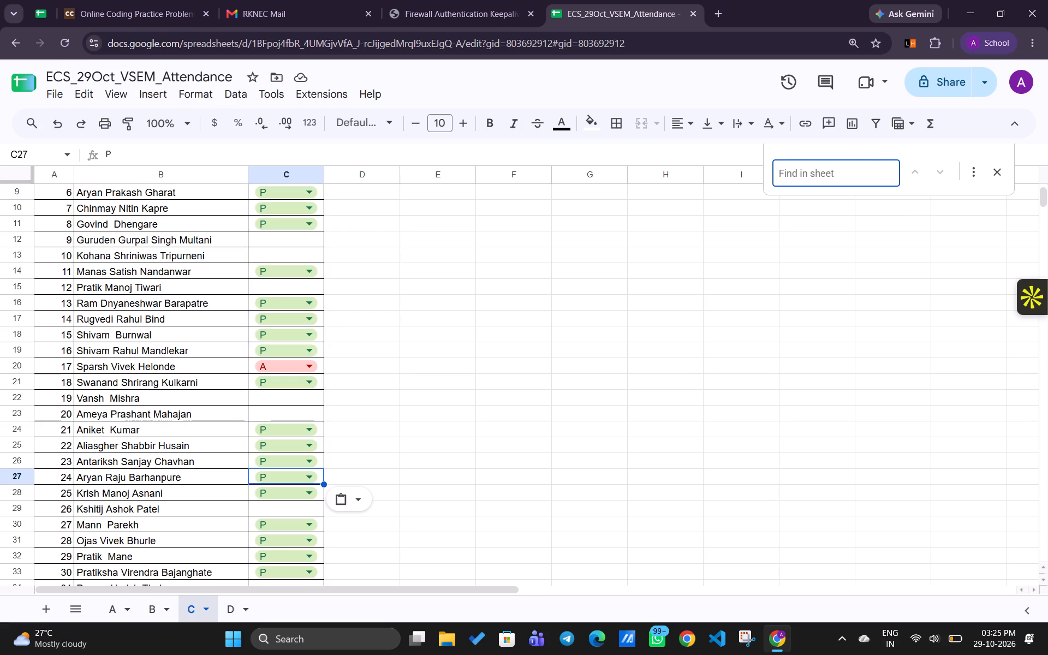
Search sheet C for "ksh" and mark the matching student in row 29 as P.
type("ksh")
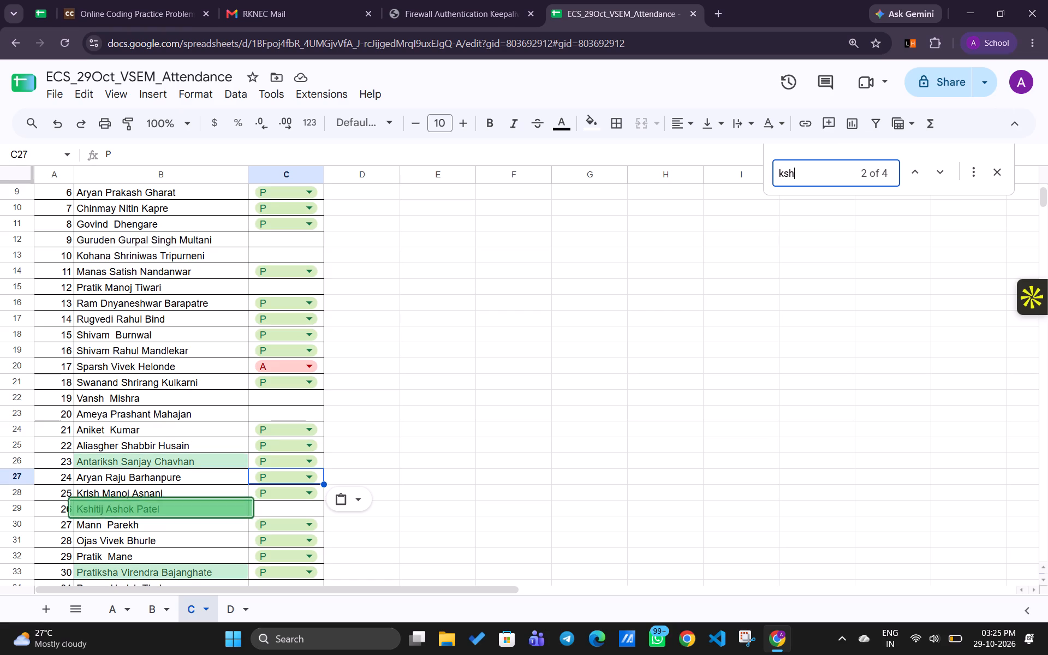
left_click(278, 510)
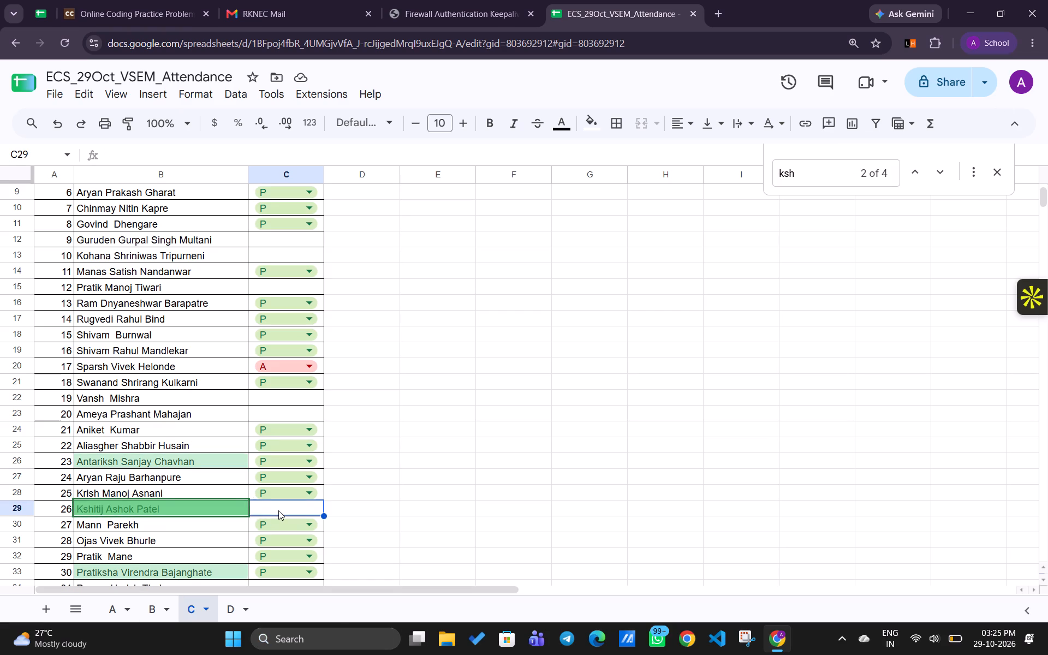
key("ctrl+v")
Search sheet C for "anik" to check that student's attendance entry.
left_click(265, 413)
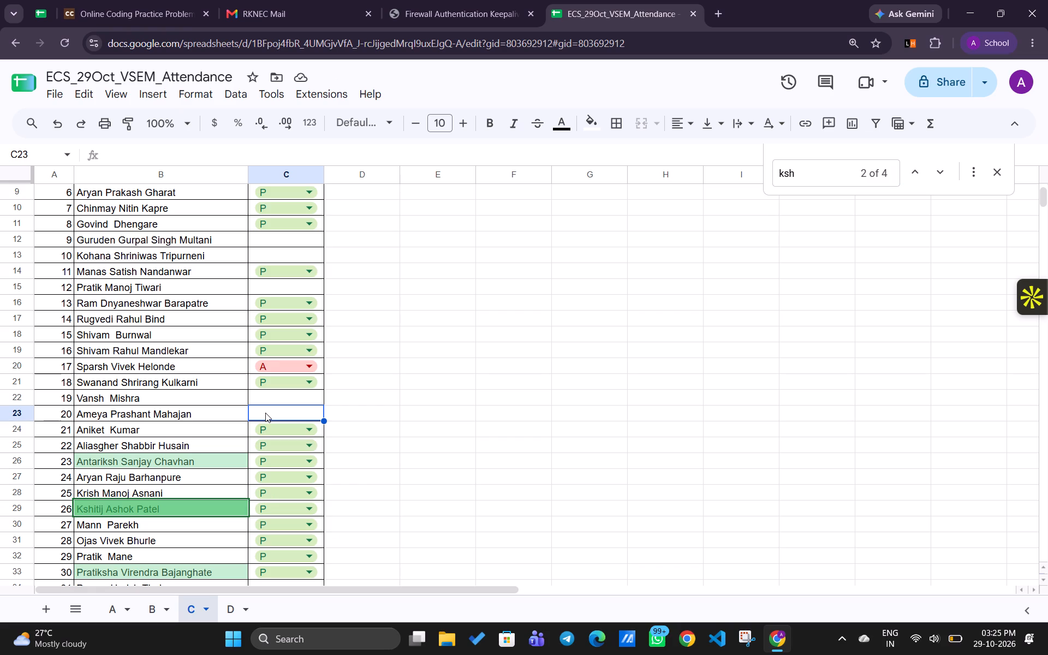
double_click(803, 172)
key("n")
key("BackSpace")
type("anoi")
key("BackSpace")
key("BackSpace")
type("ik")
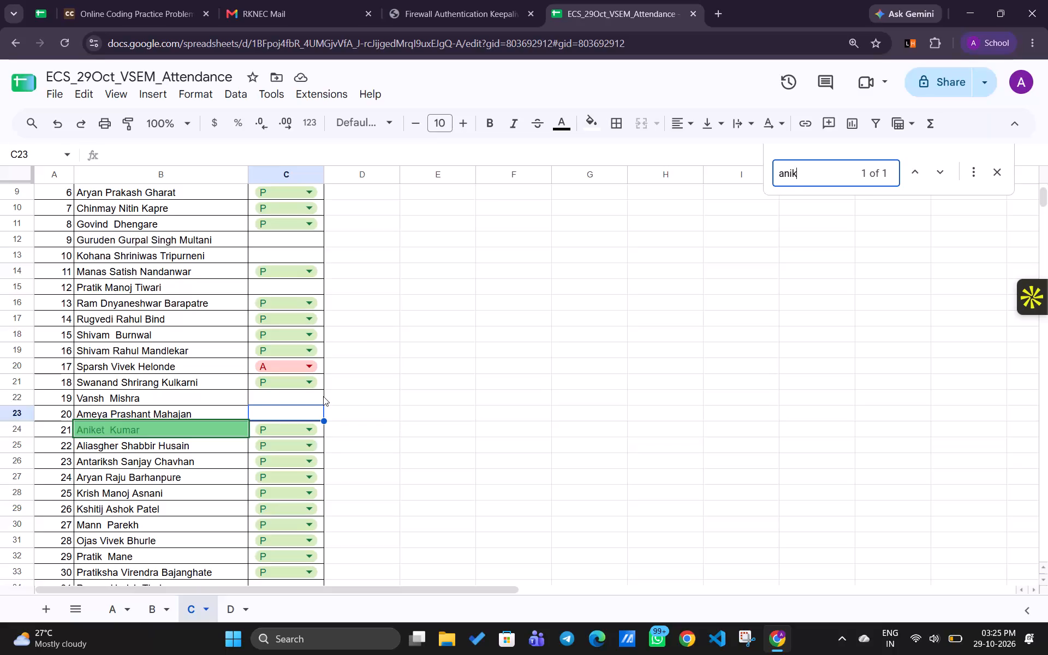
Search sheet C for "arpita" and mark the matching student in row 7 as P.
triple_click(802, 173)
type("arpita")
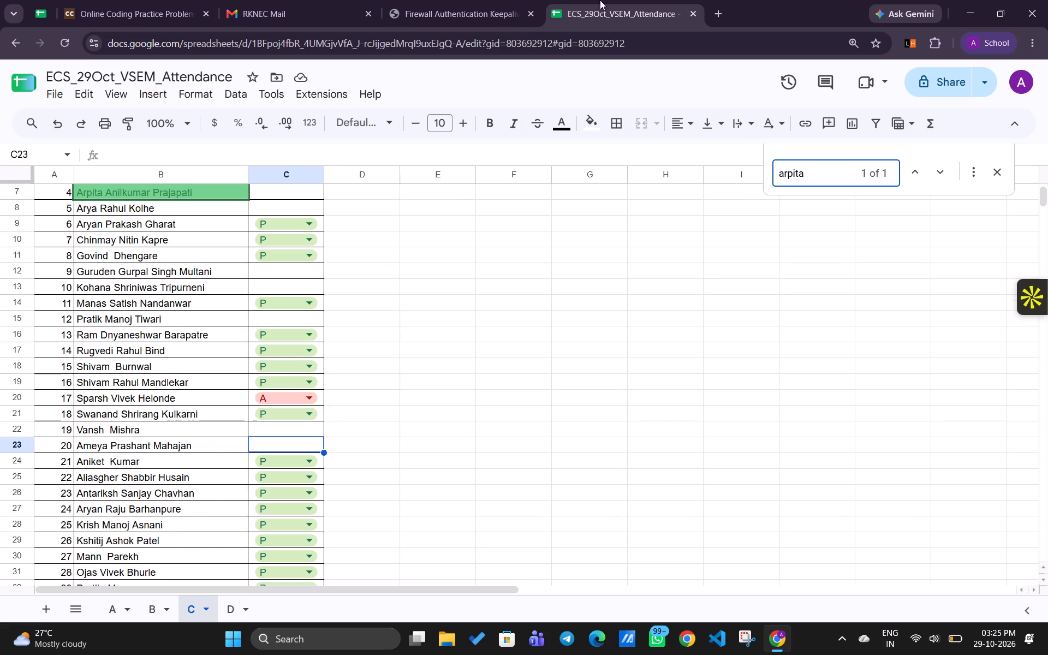
left_click(301, 190)
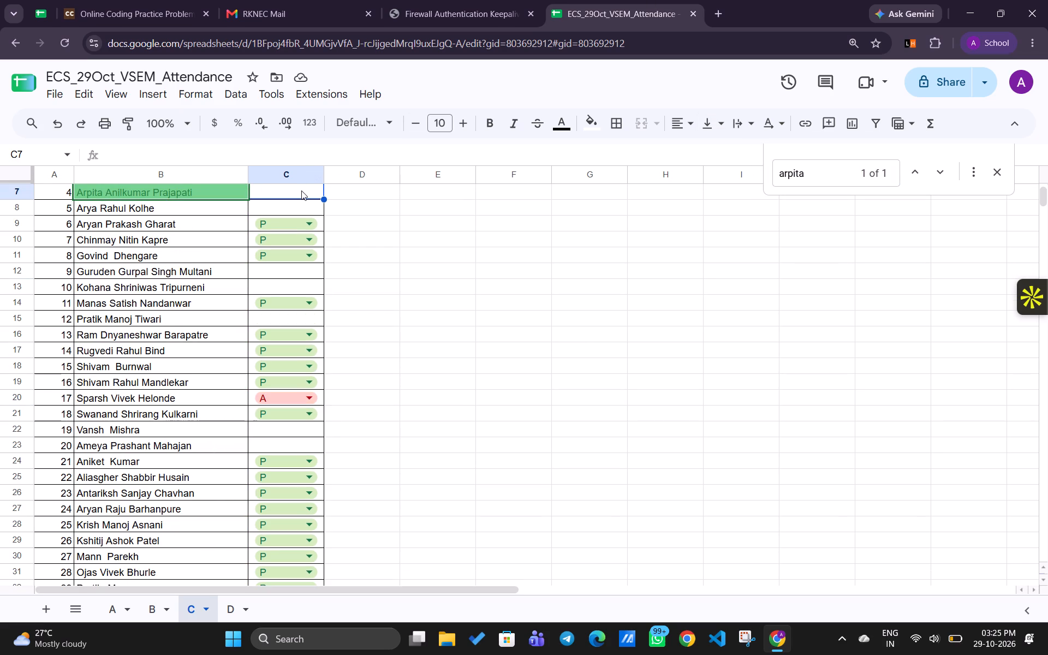
key("ctrl+v")
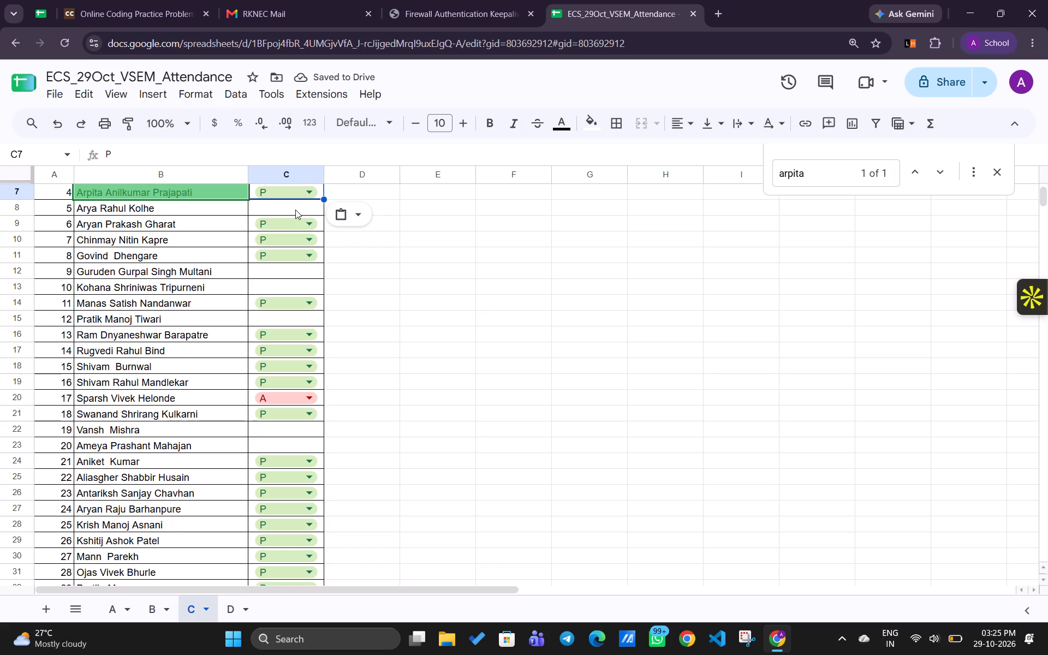
Search sheet C for "prat" and mark the matching student in row 15 as P.
double_click(794, 172)
type("prat")
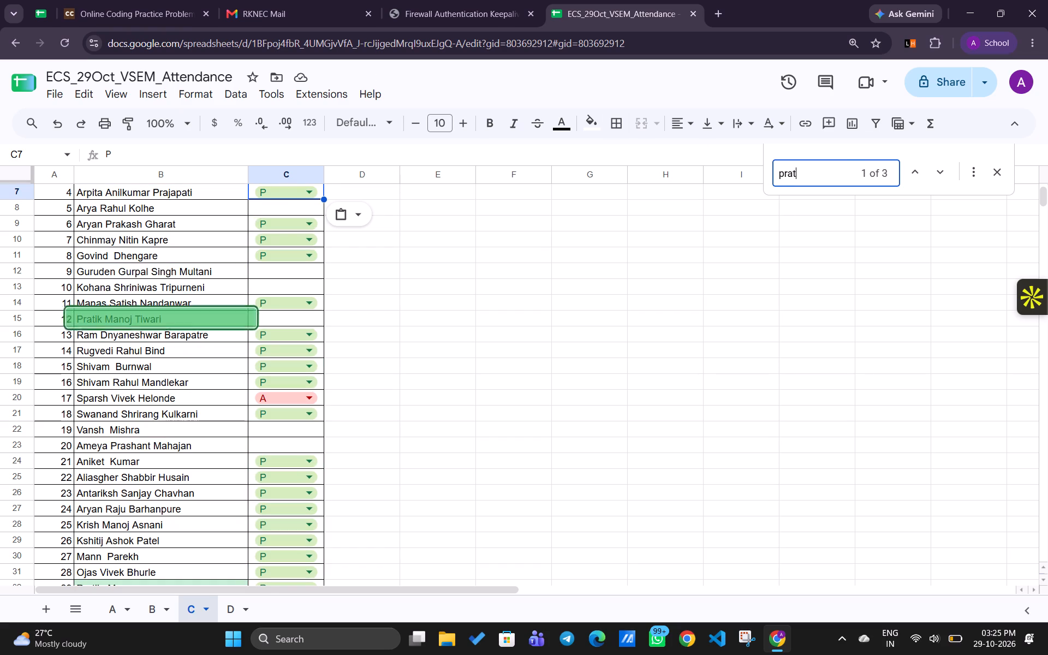
left_click(299, 319)
key("ctrl+v")
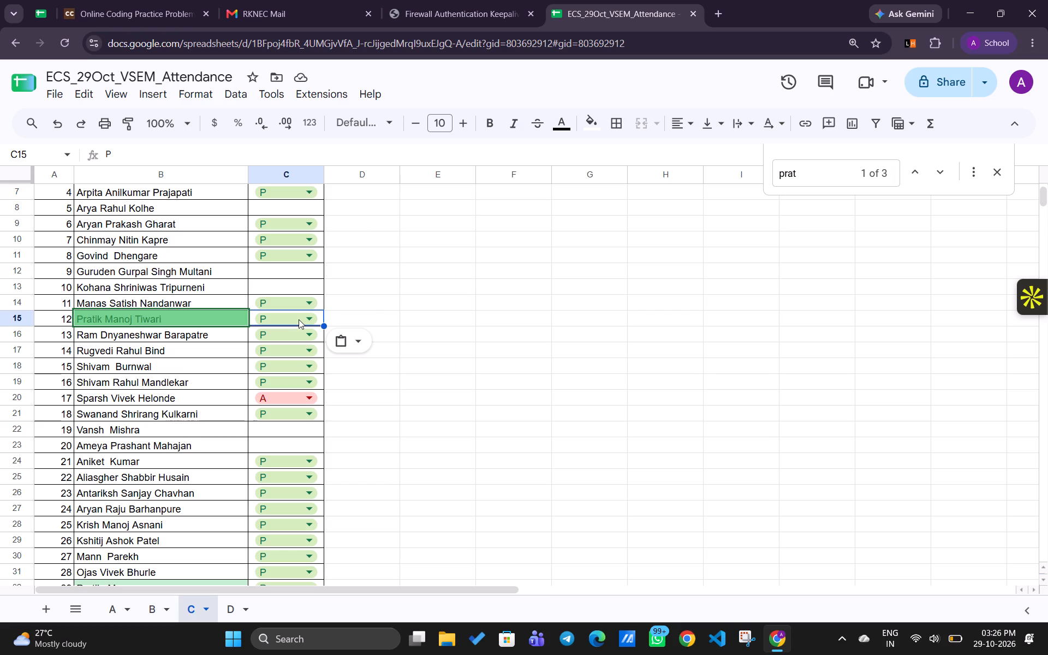
Search sheet C for "keh" and clear the search term.
left_click_drag(807, 180, 758, 171)
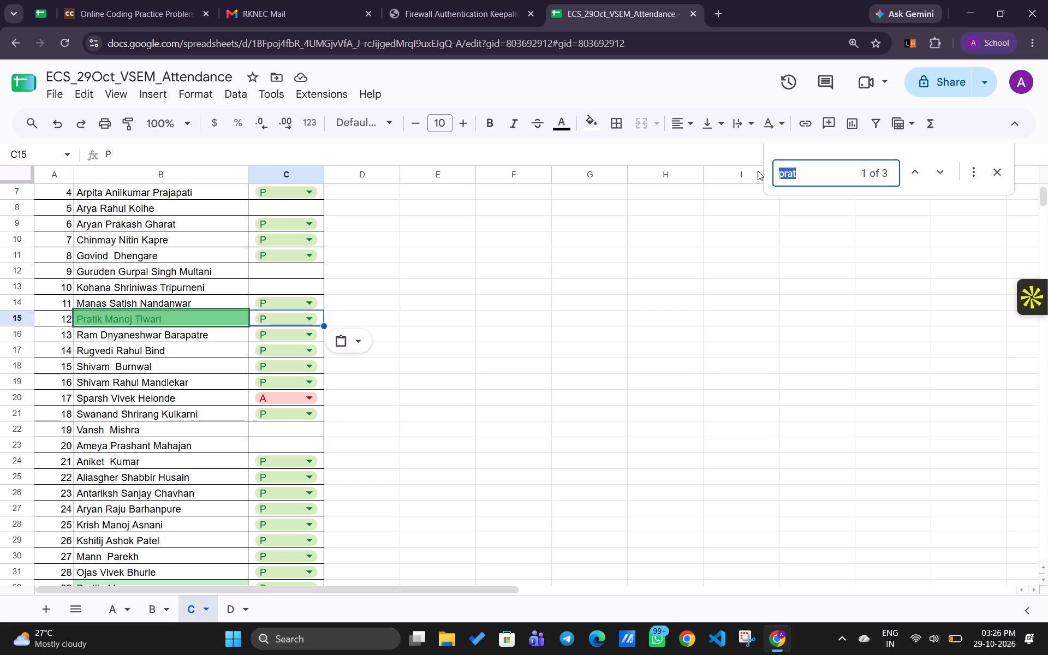
type("ke")
key("h")
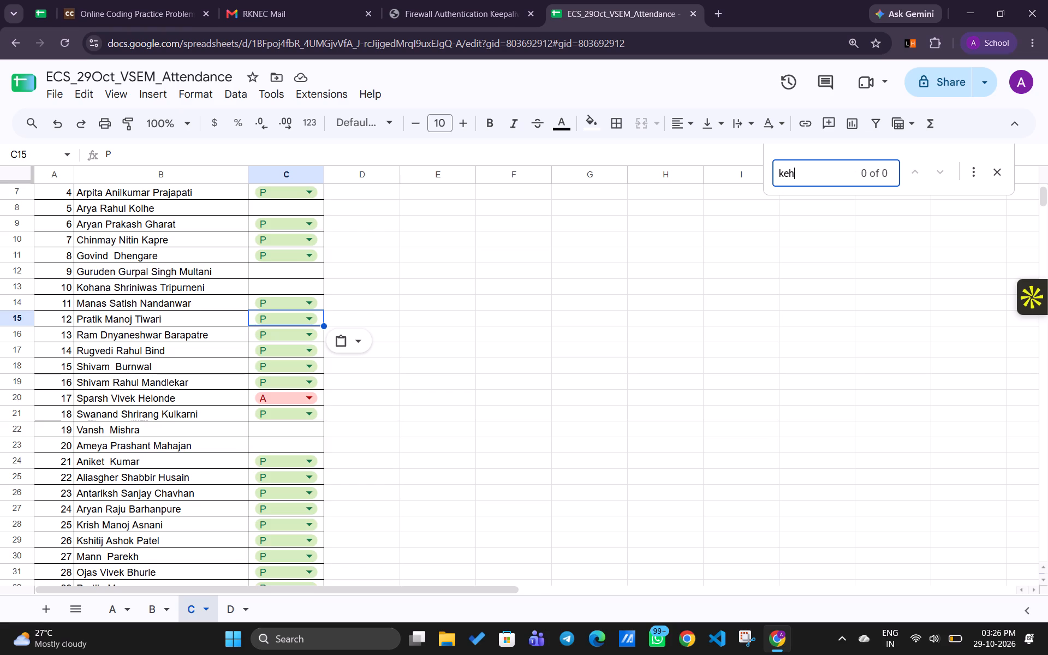
key("BackSpace")
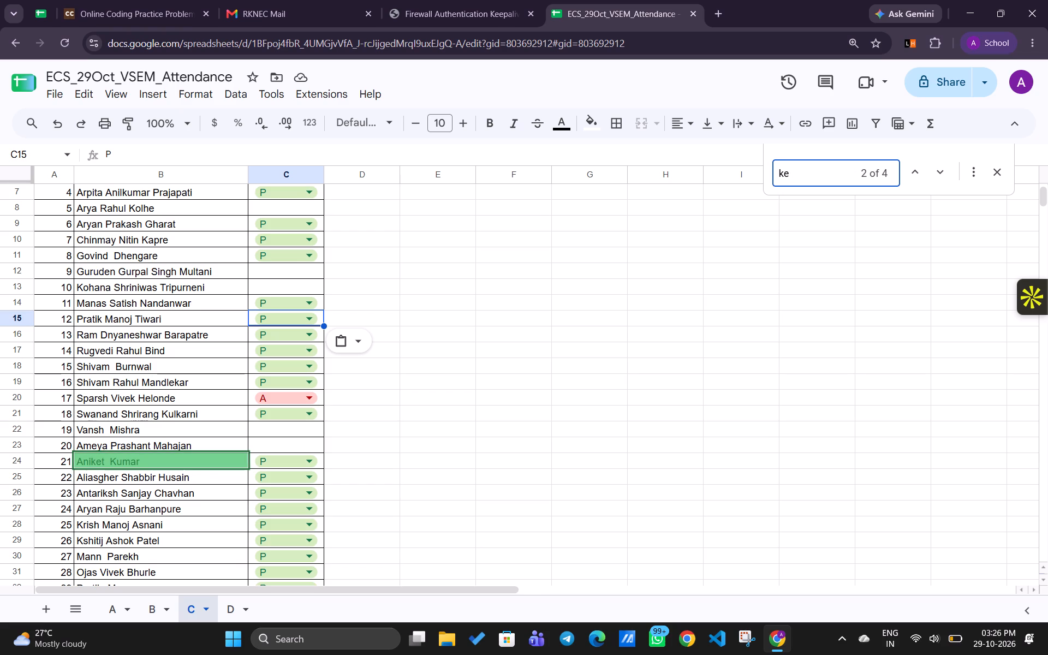
key("BackSpace")
key("BackSpace")
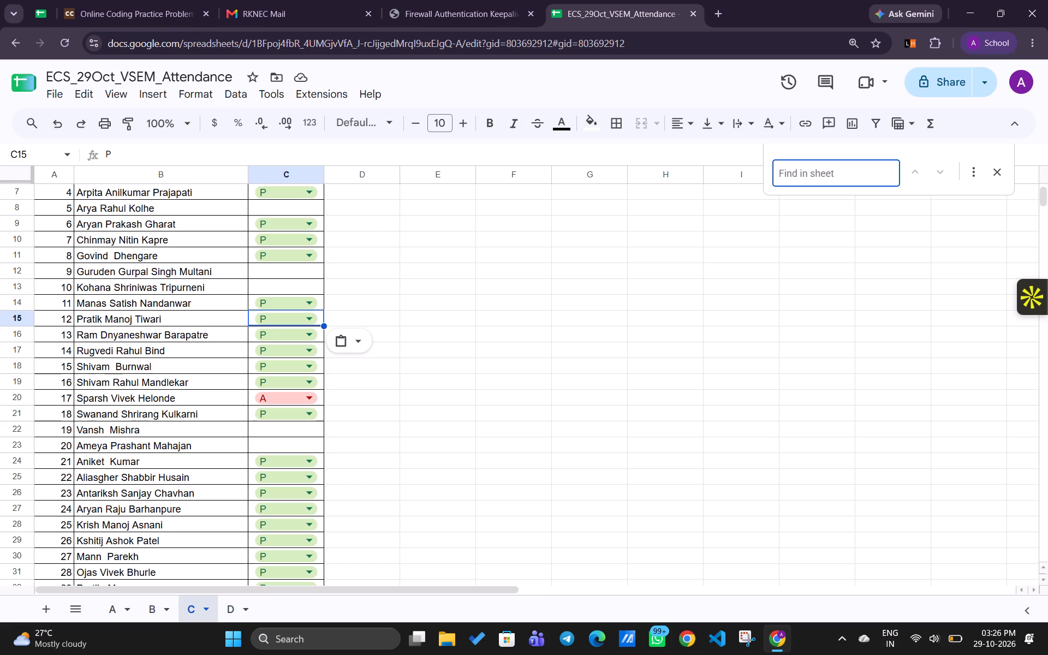
Look through the names on sheet C and mark the student with serial number 10, in row 13, as P.
scroll(396, 256, "down", 4)
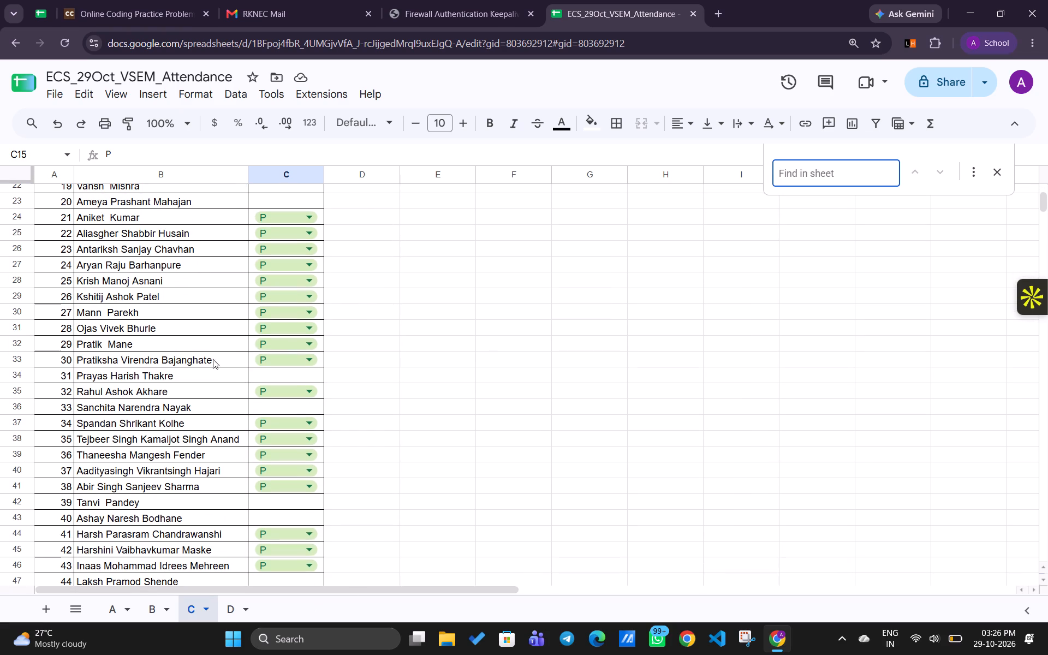
scroll(212, 361, "down", 3)
scroll(212, 361, "up", 2)
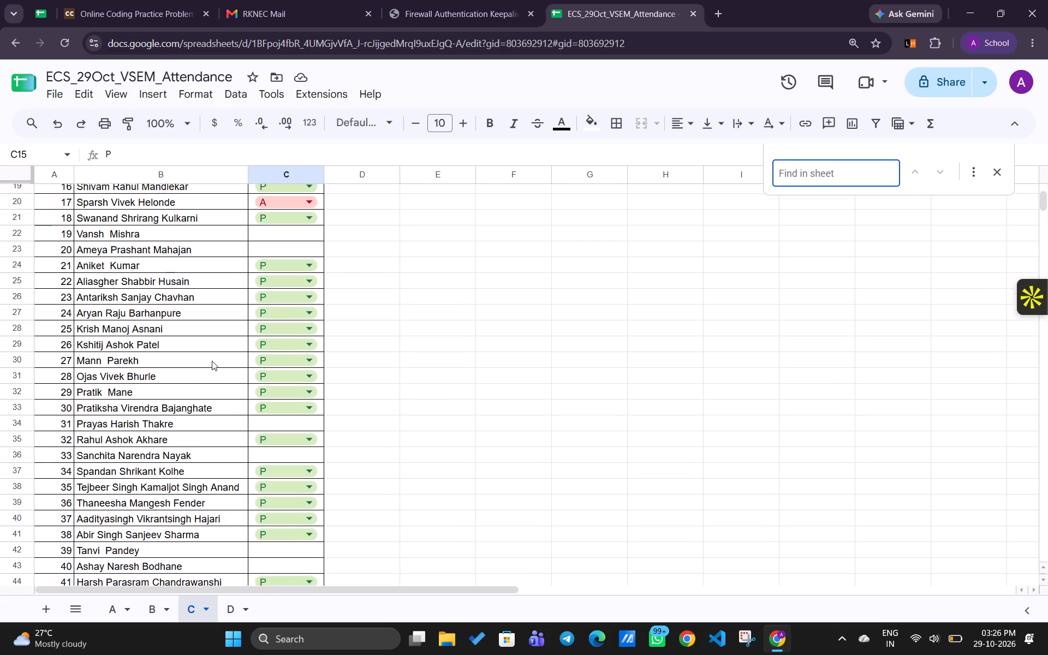
scroll(212, 361, "up", 5)
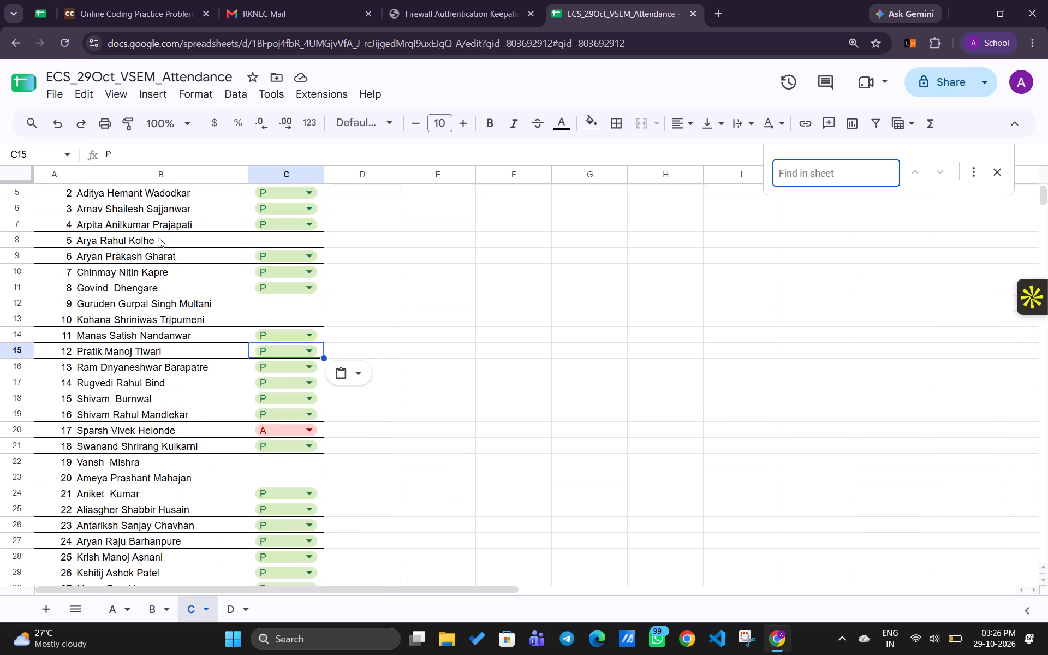
left_click(259, 317)
key("ctrl+v")
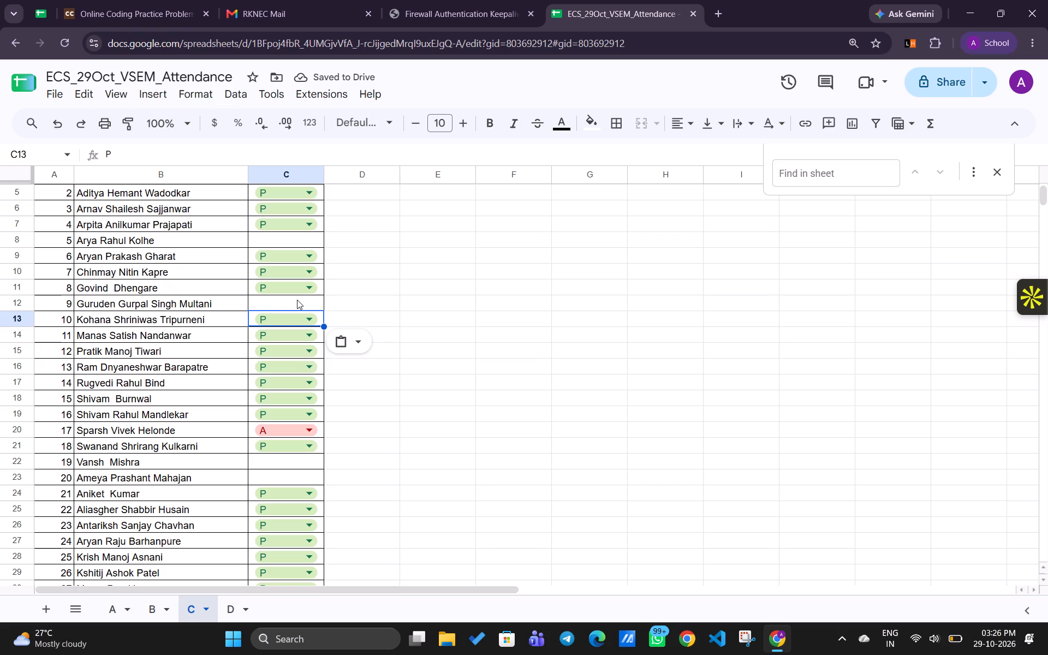
Search sheet C for "das" and check the matching student's attendance entry.
scroll(221, 188, "up", 1)
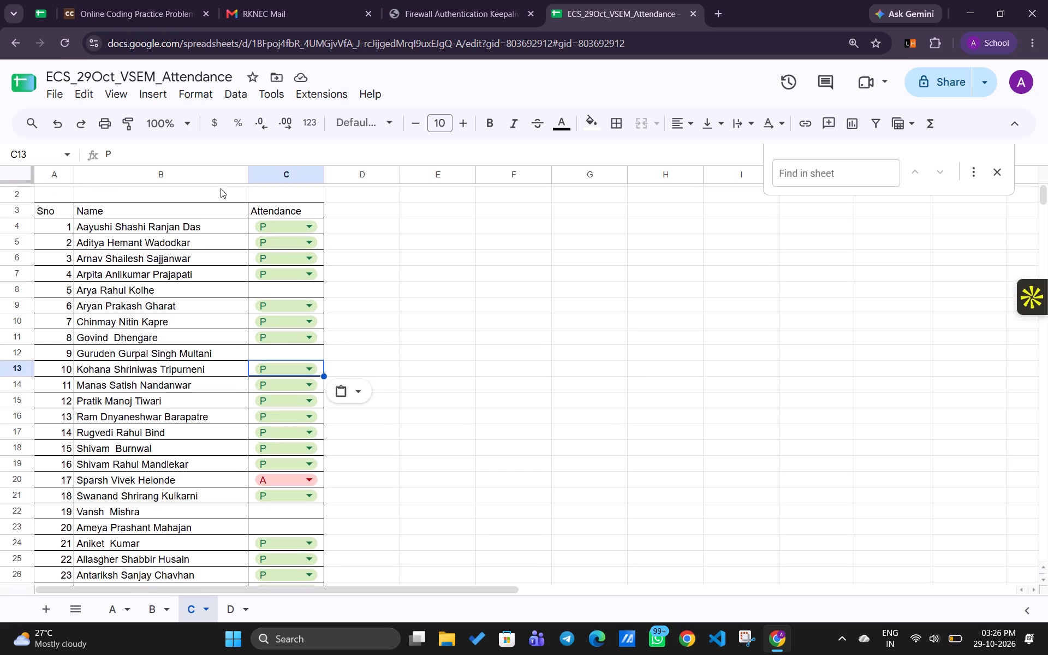
scroll(221, 188, "up", 1)
scroll(209, 410, "down", 1)
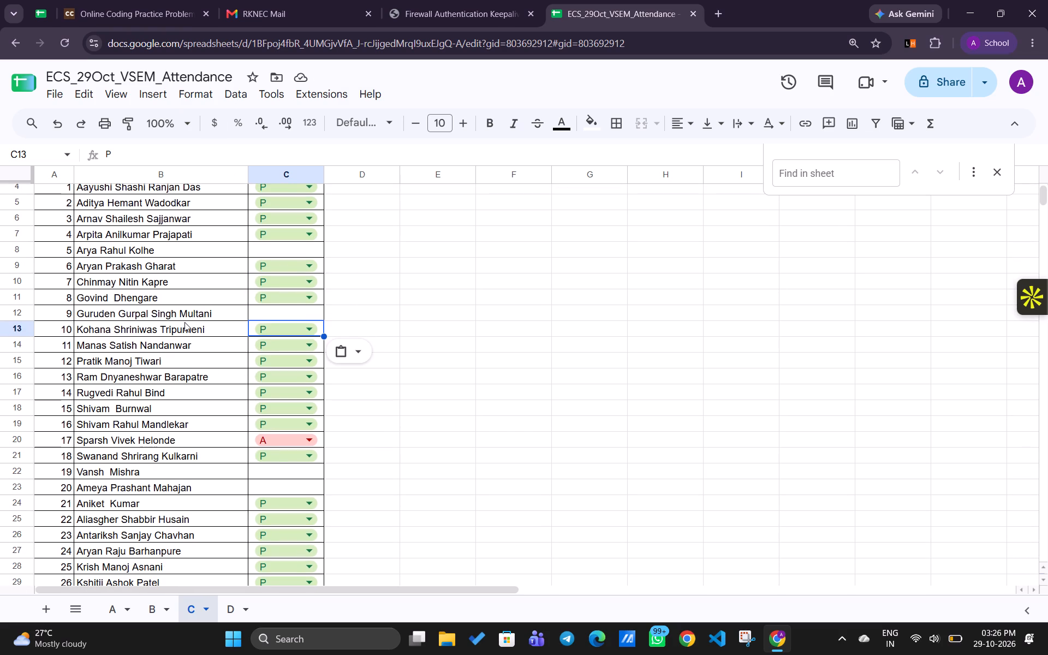
key("ctrl+f")
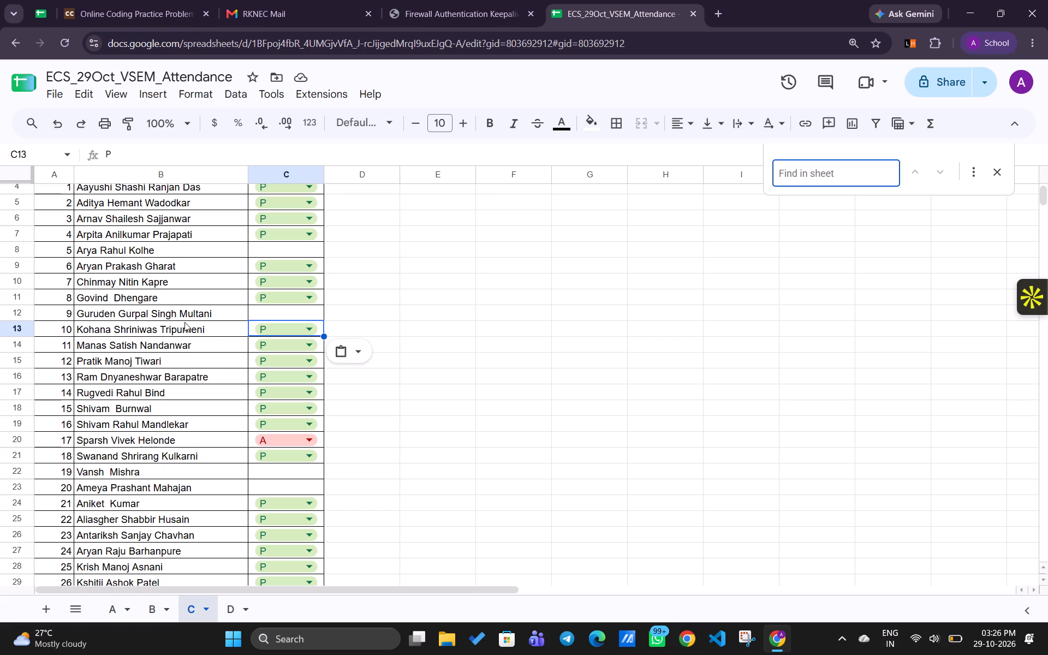
type("das")
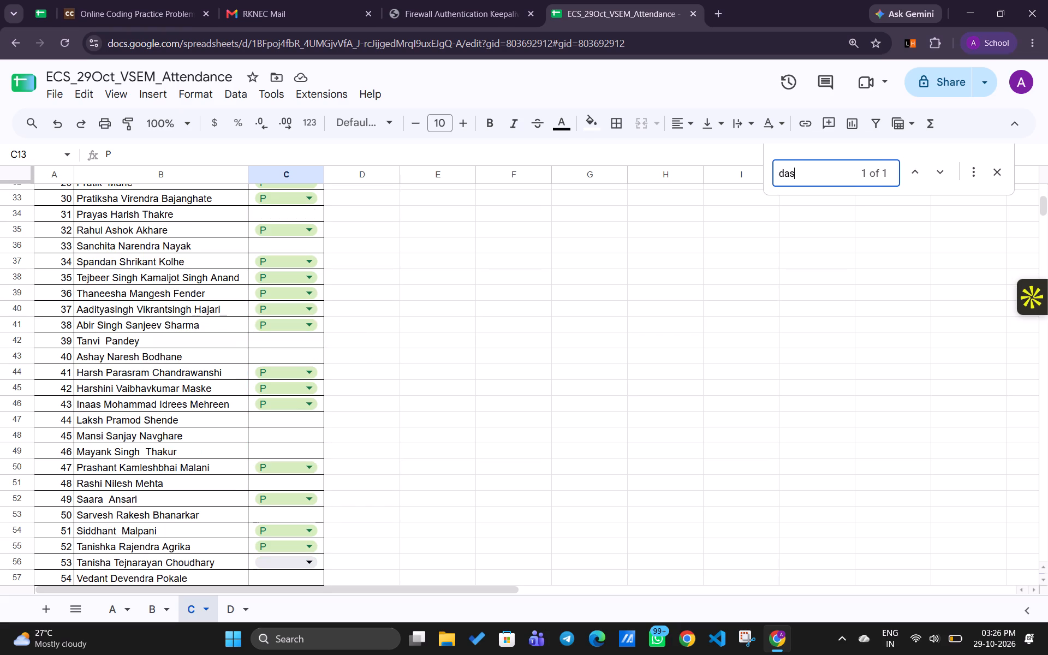
scroll(163, 387, "up", 7)
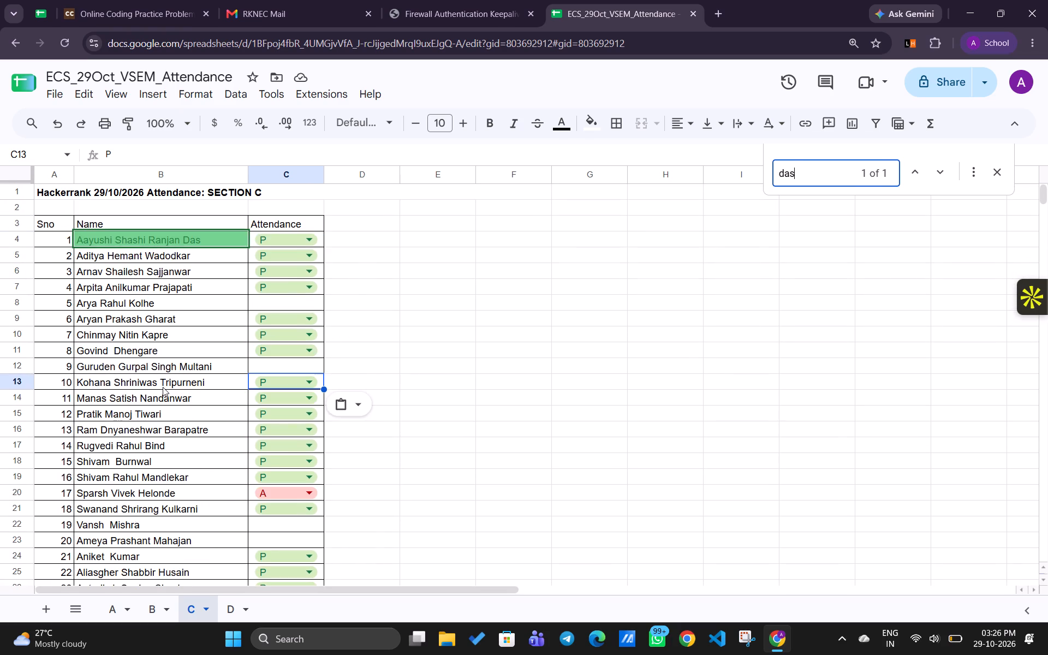
scroll(163, 387, "up", 1)
Search sheet C for "ameya" and mark the matching student in row 23 as P.
left_click(994, 173)
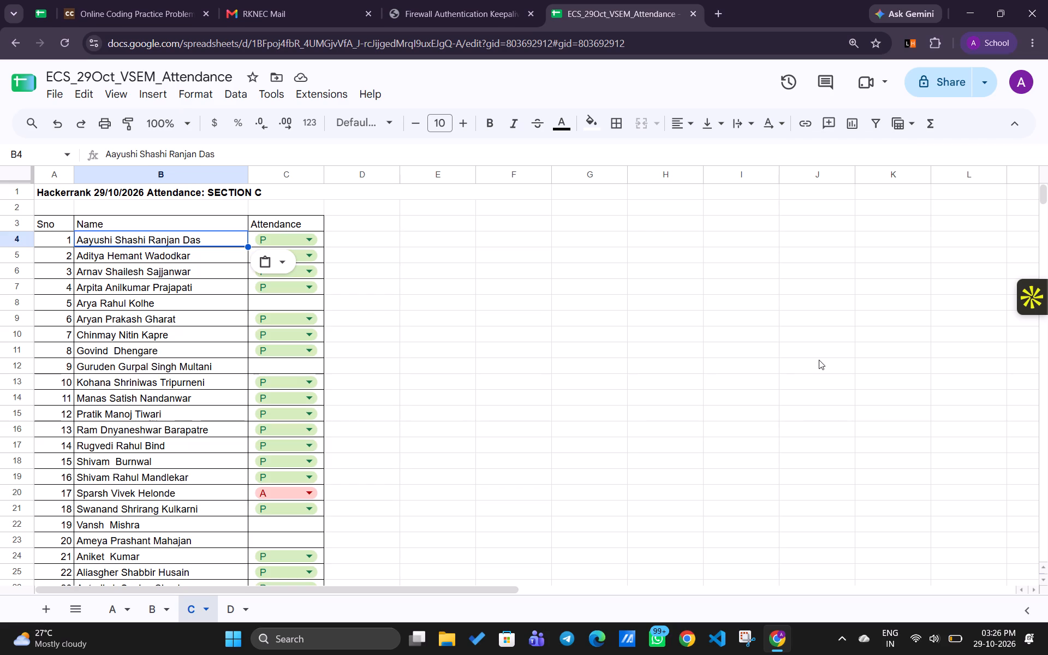
key("ctrl+f")
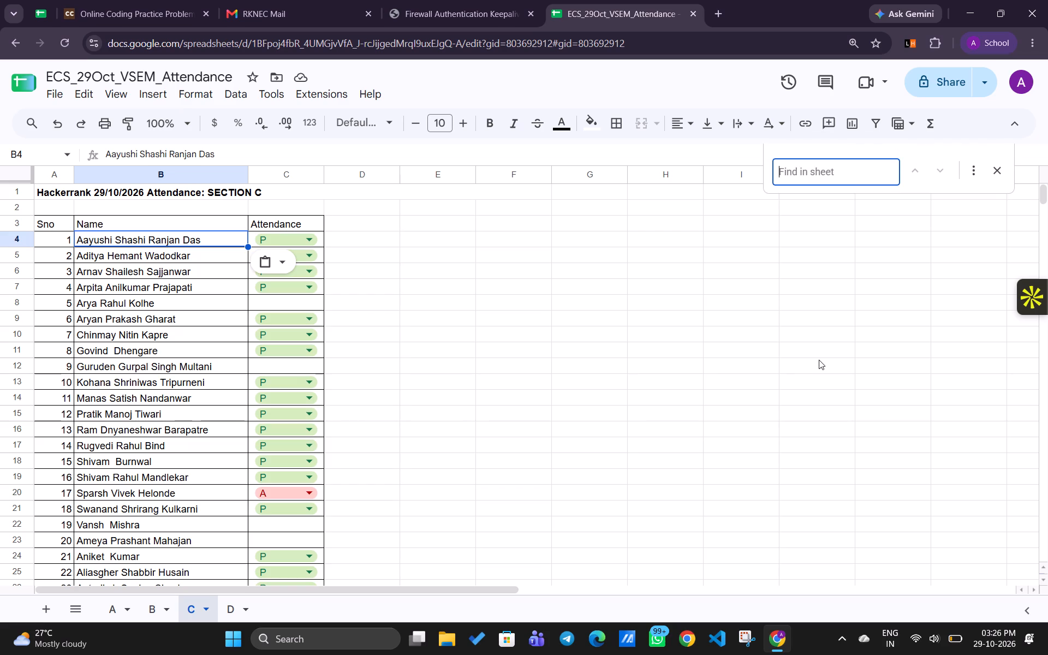
type("am")
type("eya")
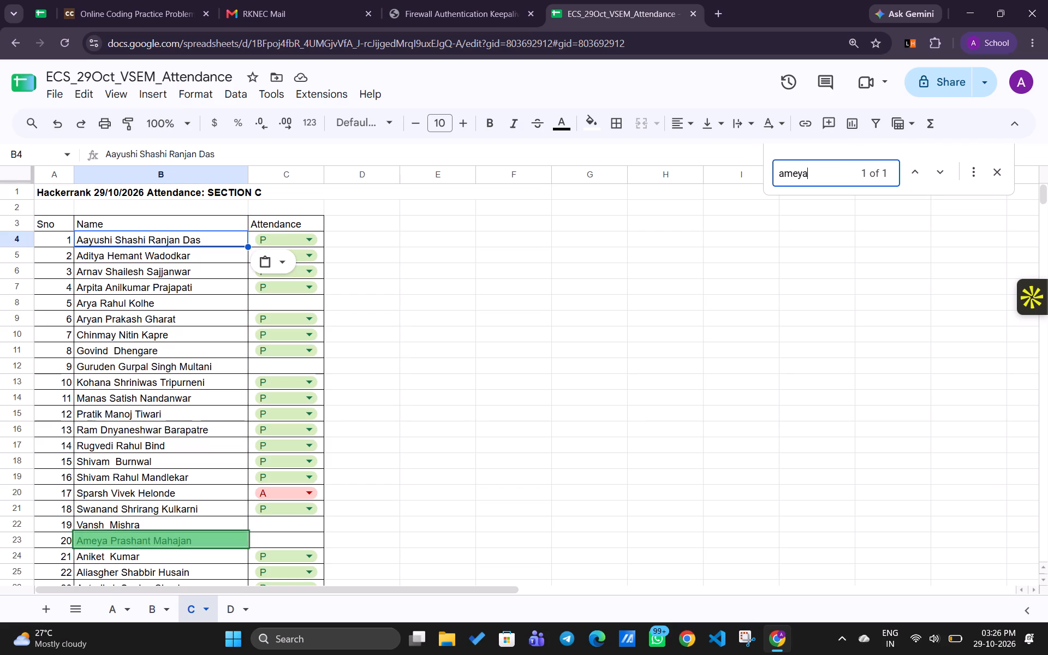
left_click(287, 541)
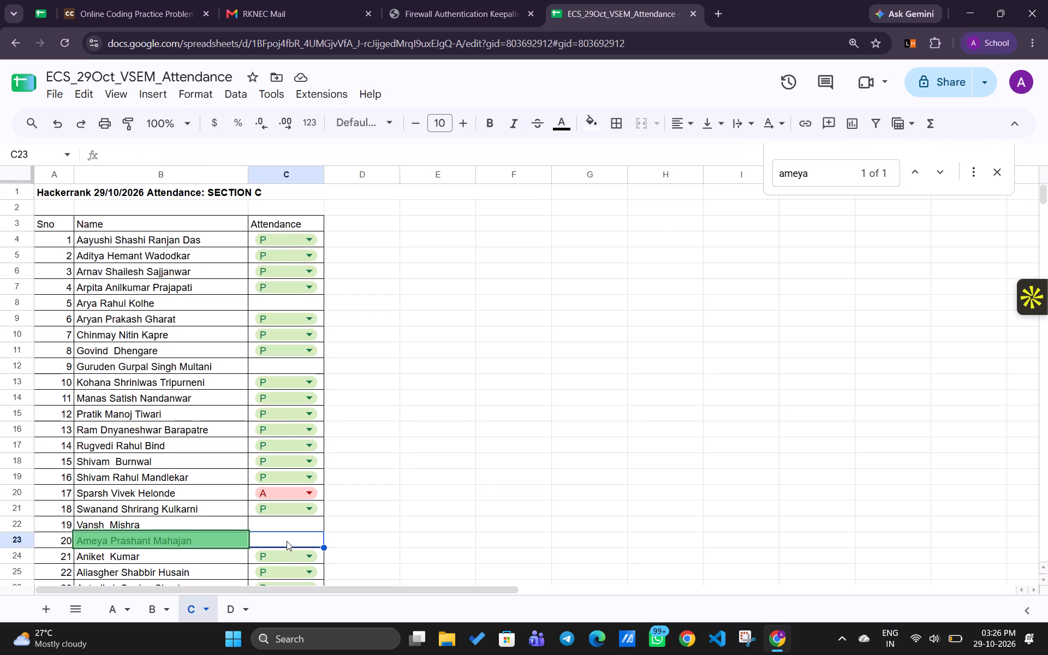
key("ctrl+v")
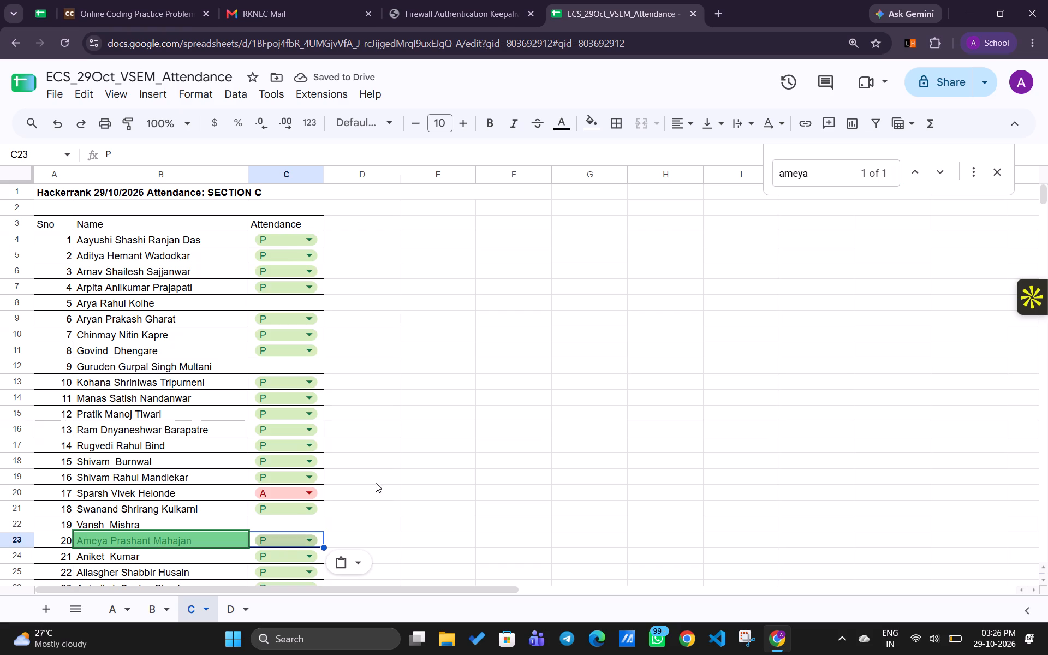
Search sheet C for "mul" and mark the matching student in row 12 as P.
left_click_drag(842, 172, 706, 164)
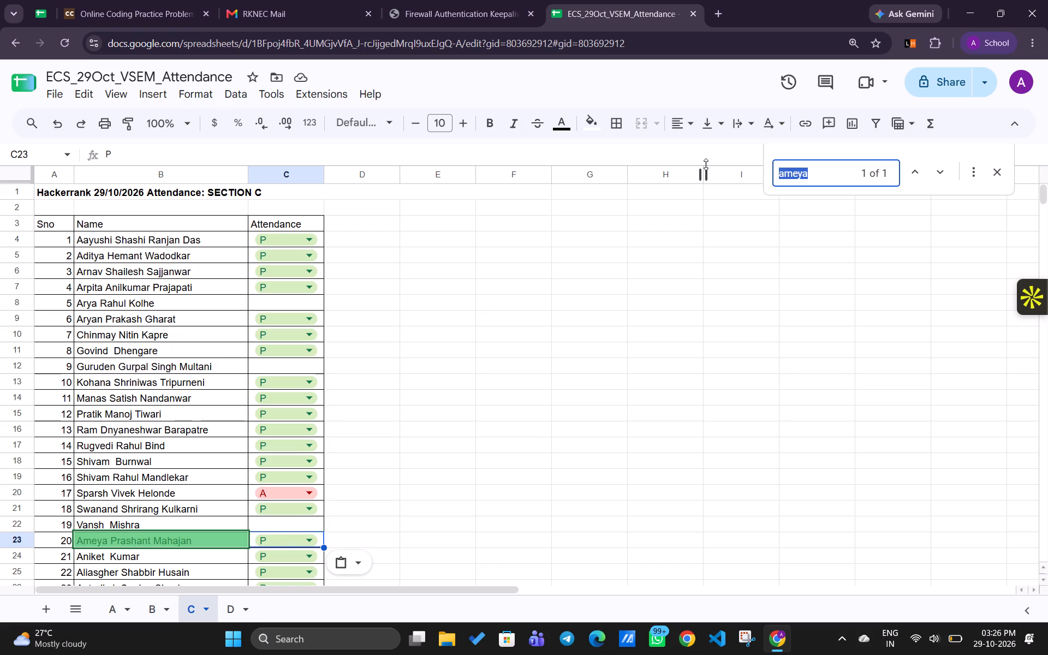
type("mul")
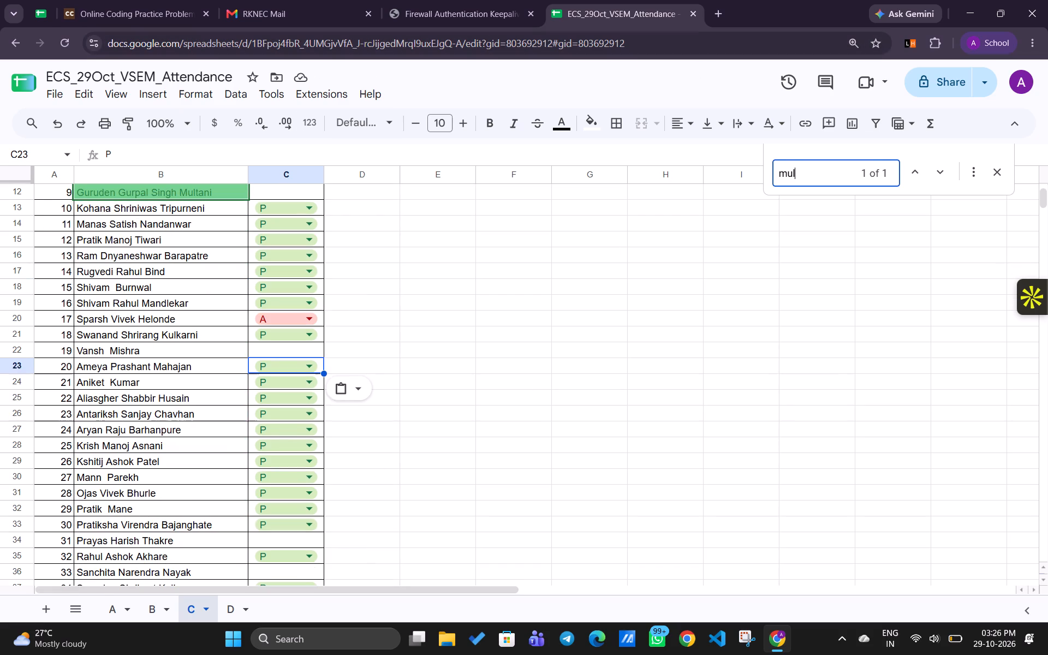
left_click(290, 190)
key("ctrl+v")
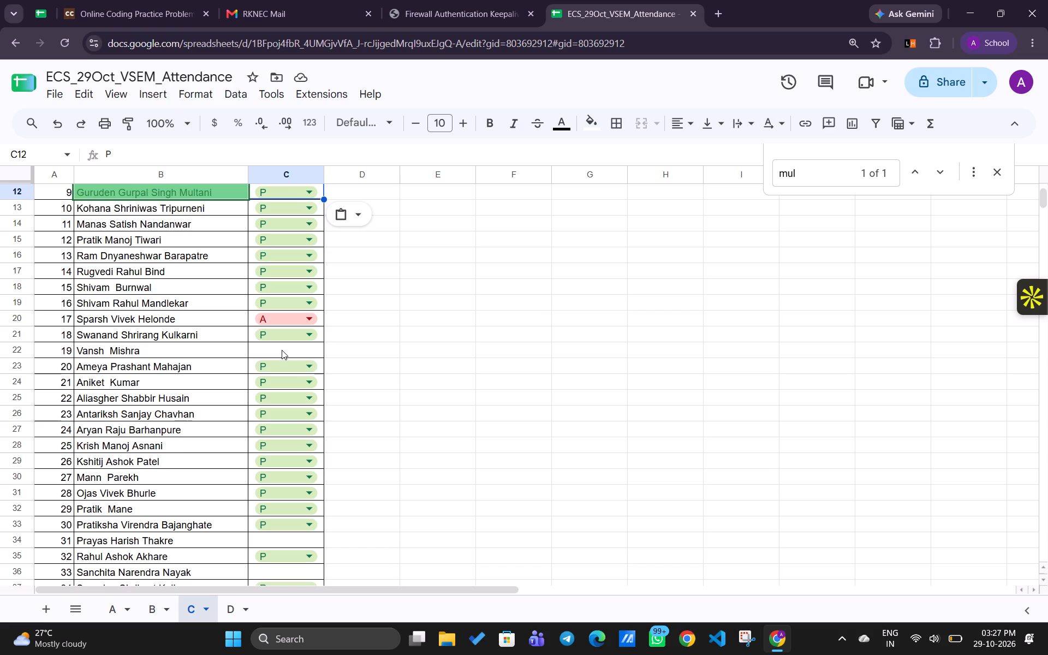
Search sheet C for "vansh" and mark the matching student in row 22 as P.
key("ctrl+f")
type("vansh")
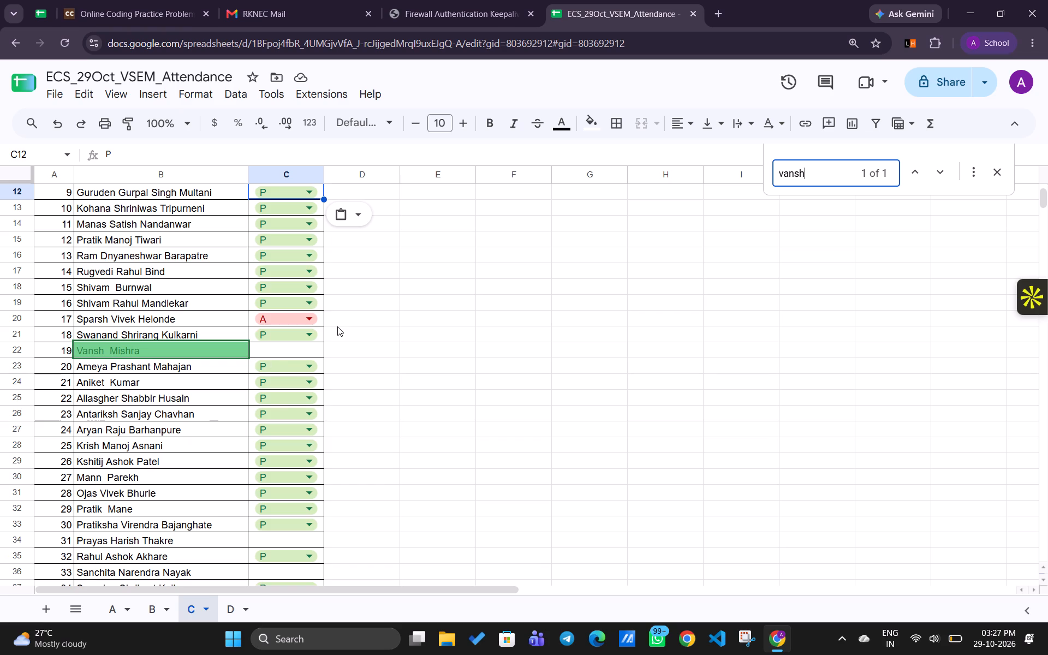
left_click(291, 347)
key("ctrl+v")
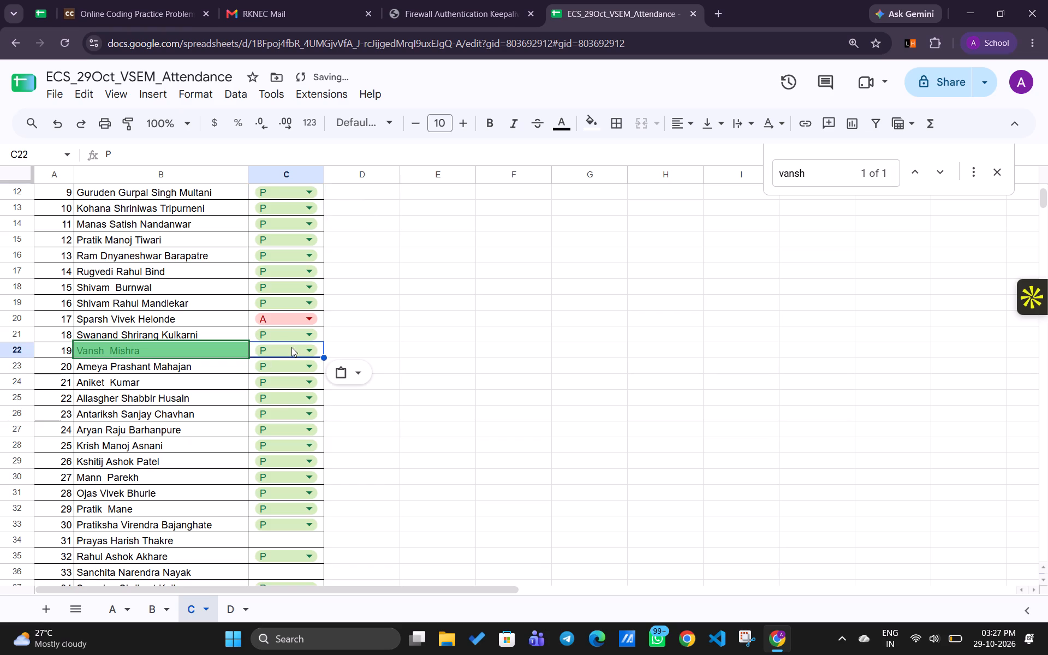
Search sheet C for "mans" and mark the matching student in row 48 as P.
scroll(326, 553, "down", 1)
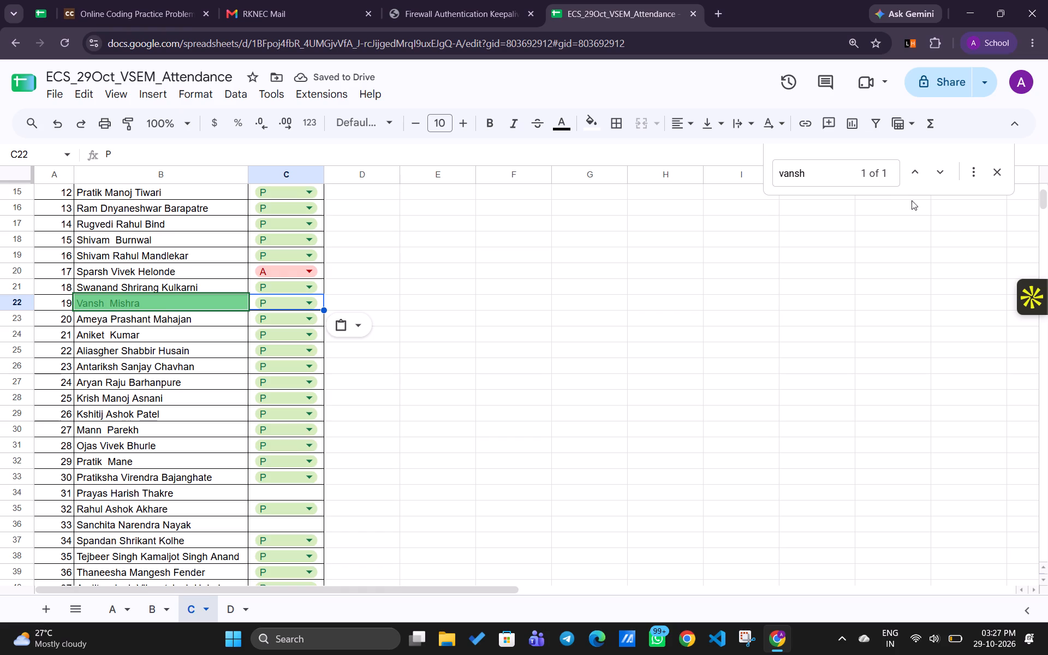
left_click_drag(824, 169, 724, 186)
type("mans")
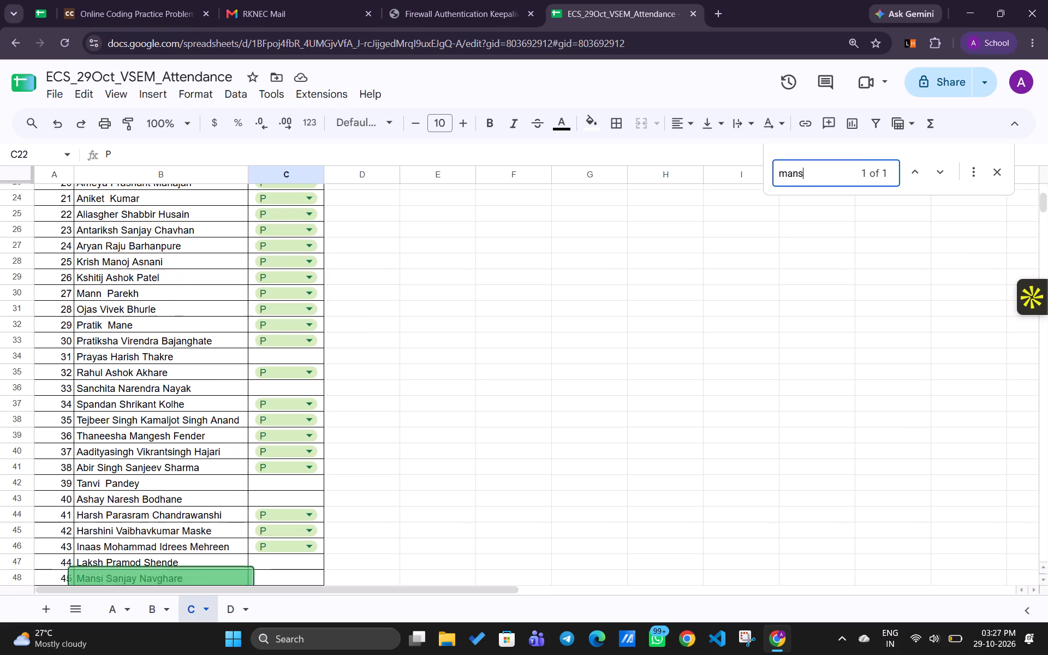
scroll(433, 405, "down", 2)
left_click(275, 415)
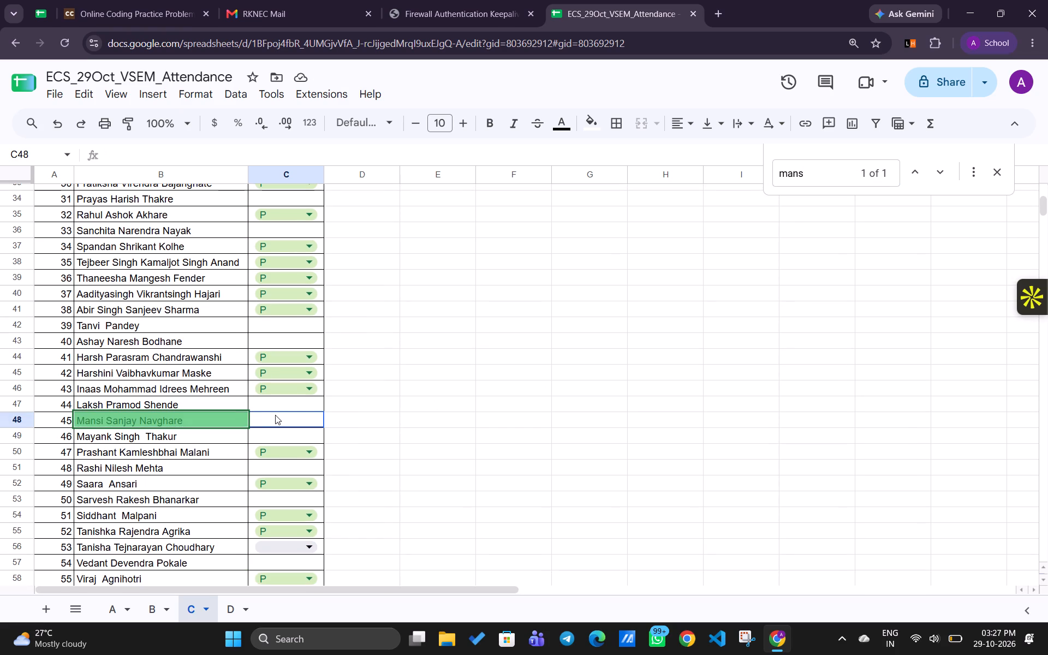
key("ctrl+v")
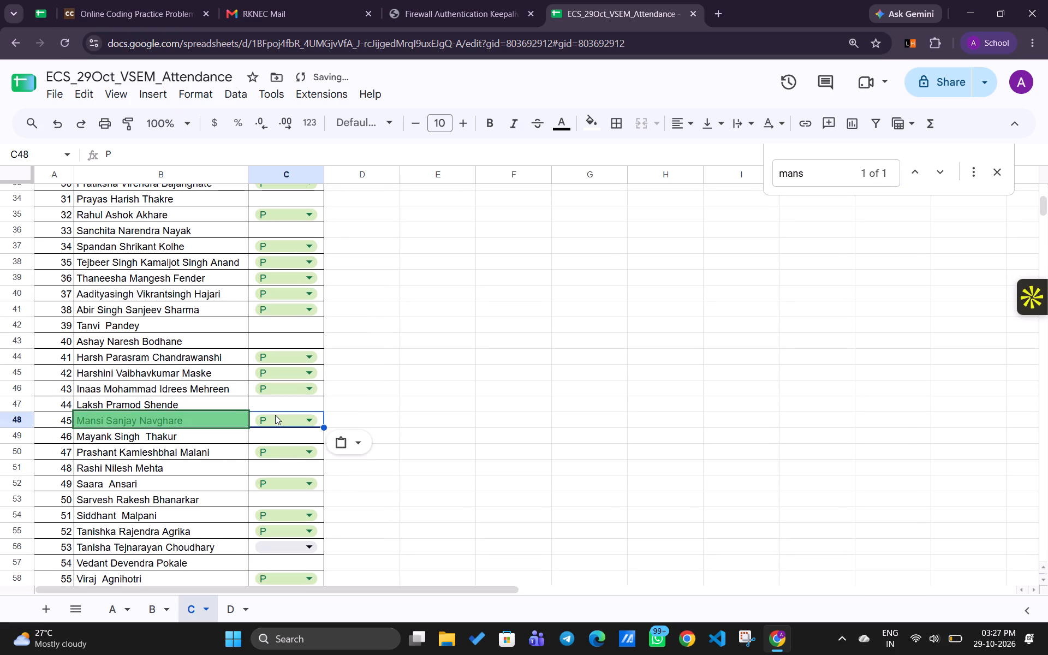
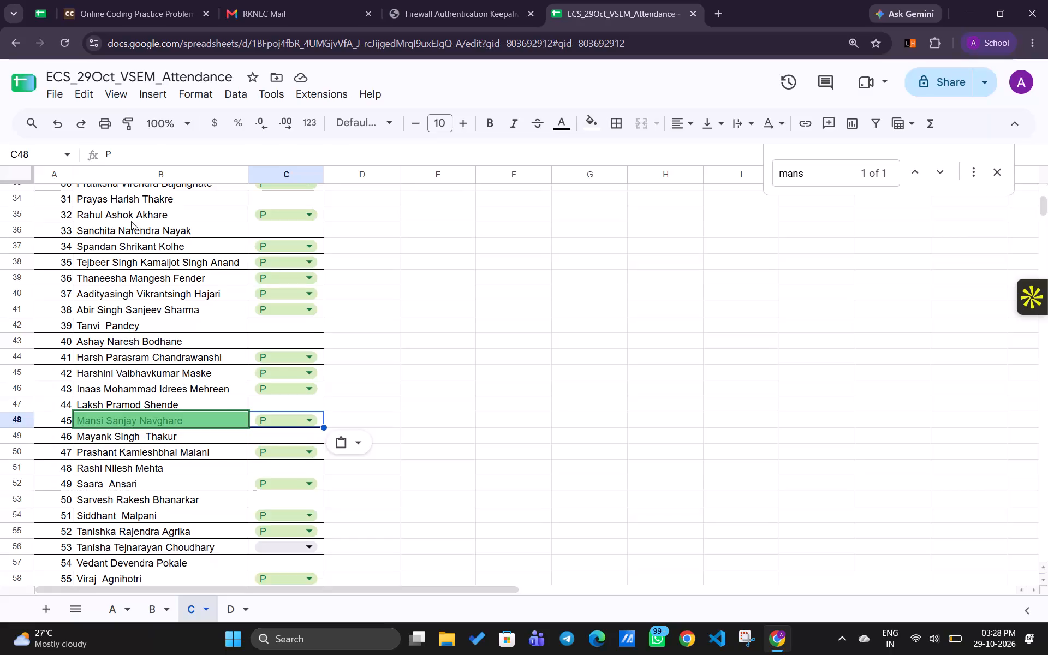
Search sheet C for "inas", shorten the search to "in", and go through all the matching names.
scroll(131, 221, "up", 2)
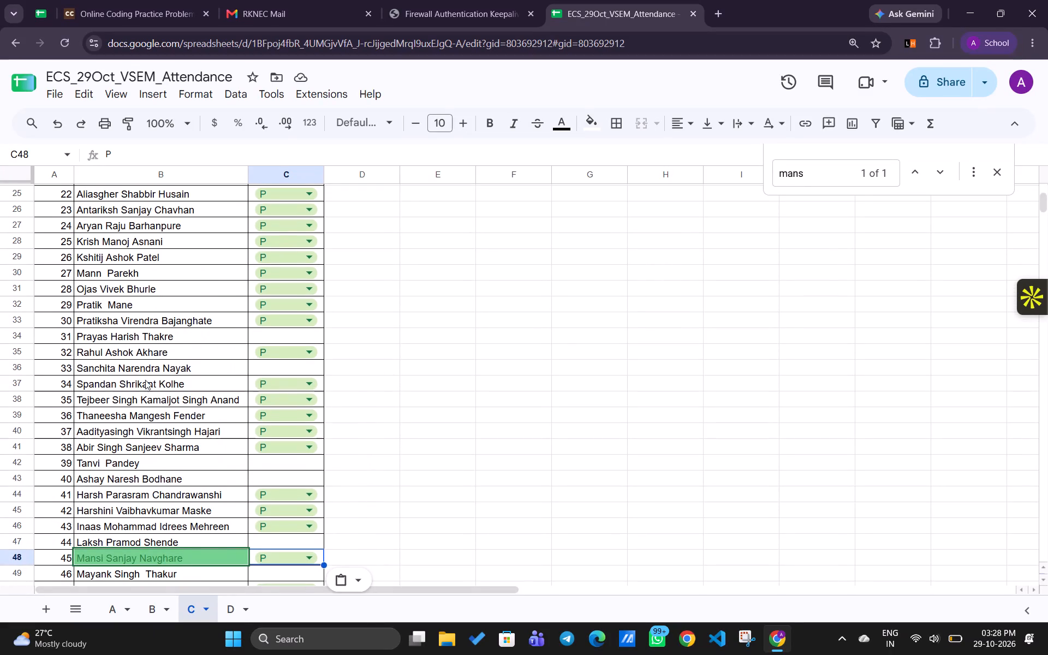
scroll(162, 420, "up", 3)
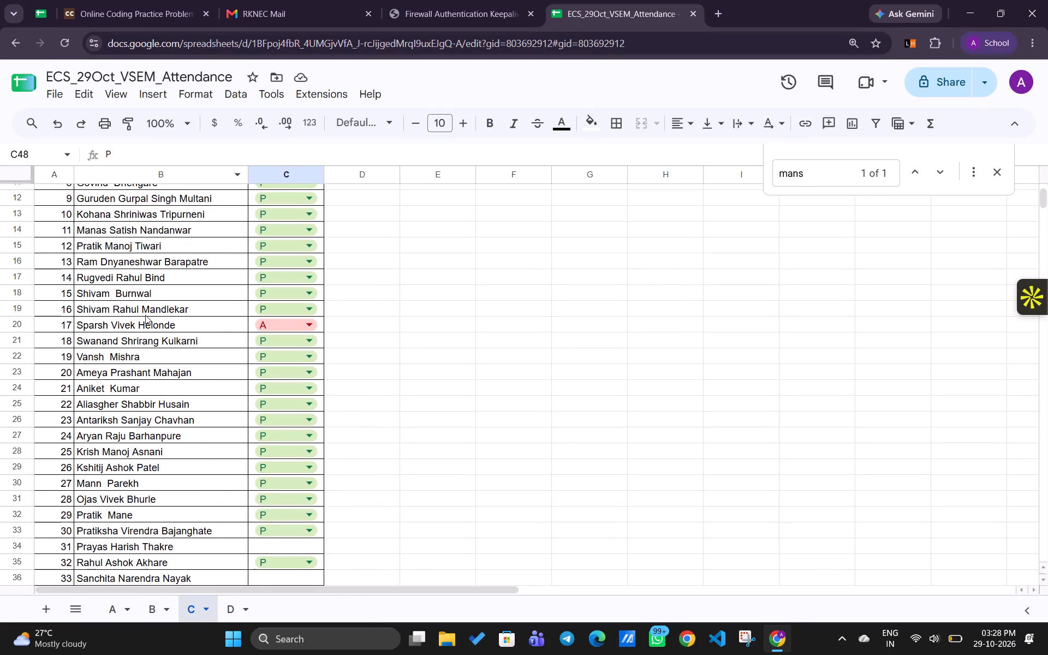
scroll(145, 315, "up", 3)
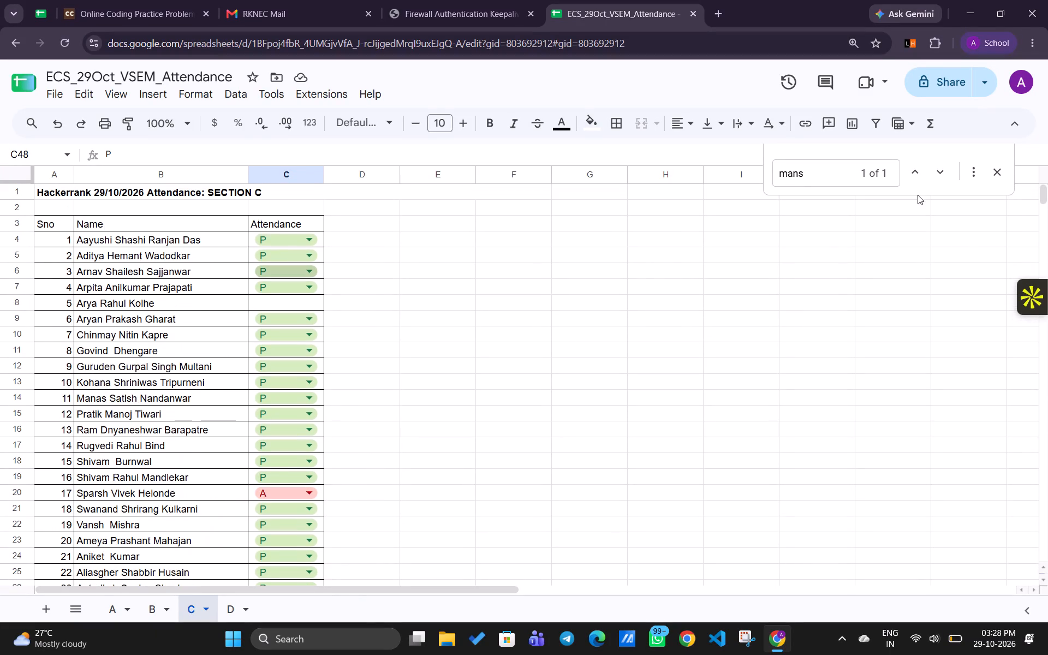
left_click_drag(802, 172, 739, 176)
type("inas")
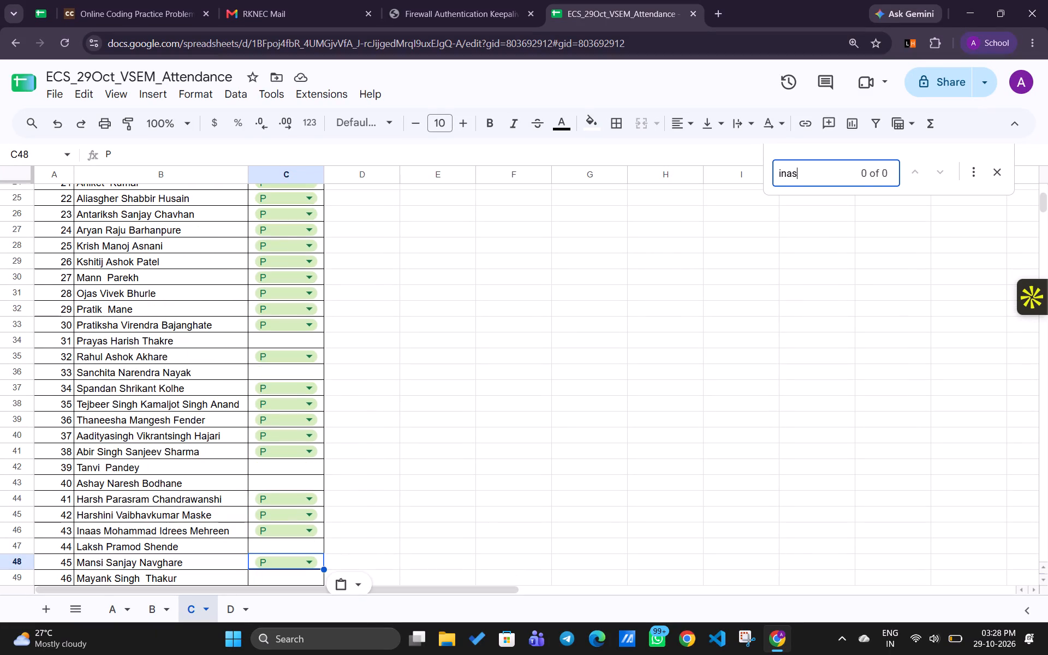
key("BackSpace")
key("BackSpace")
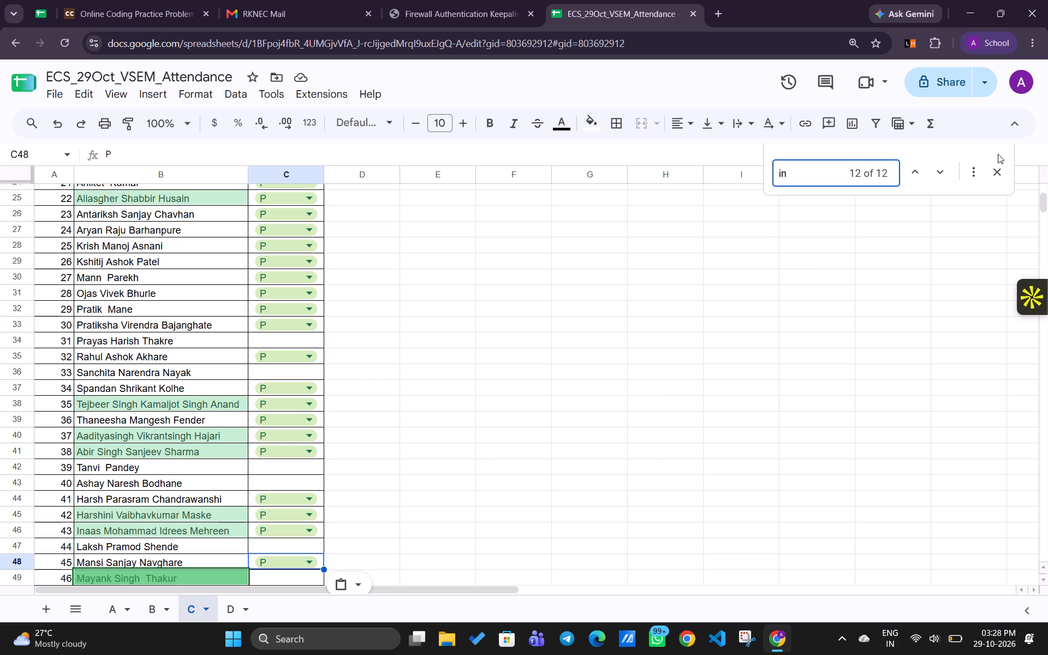
left_click(939, 167)
left_click(938, 167)
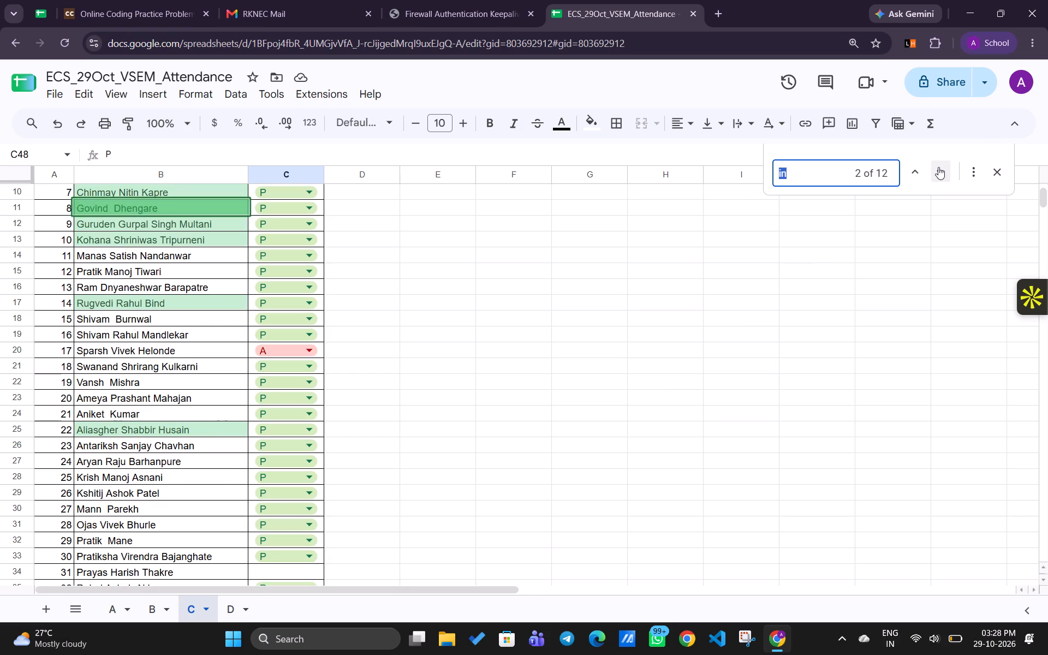
double_click(938, 167)
left_click(938, 167)
left_click(938, 167)
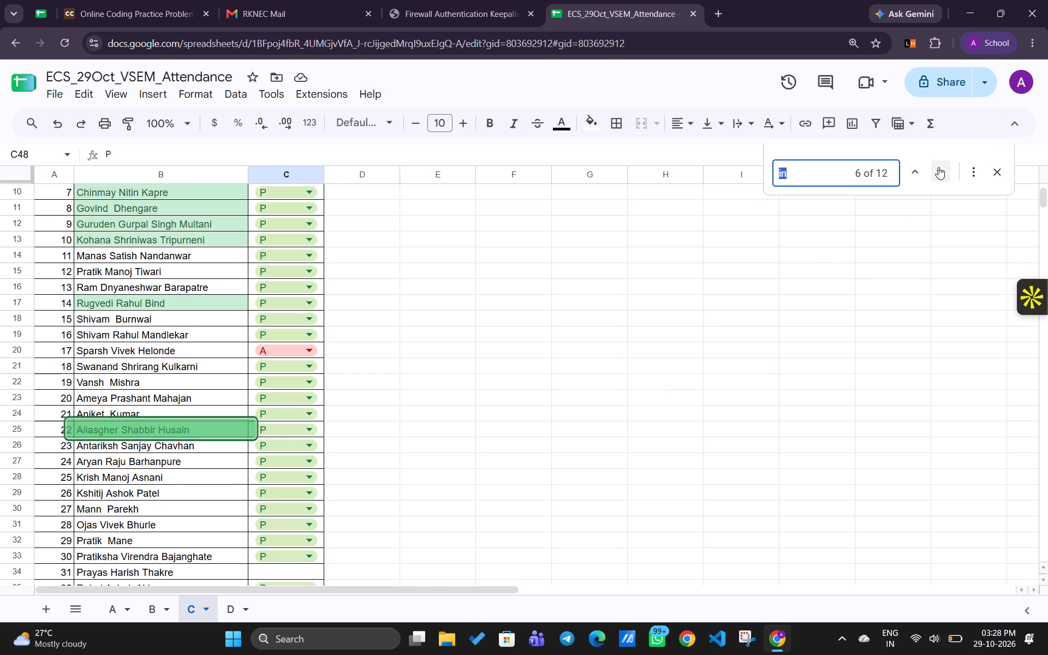
left_click(938, 167)
left_click(938, 167)
left_click(938, 167)
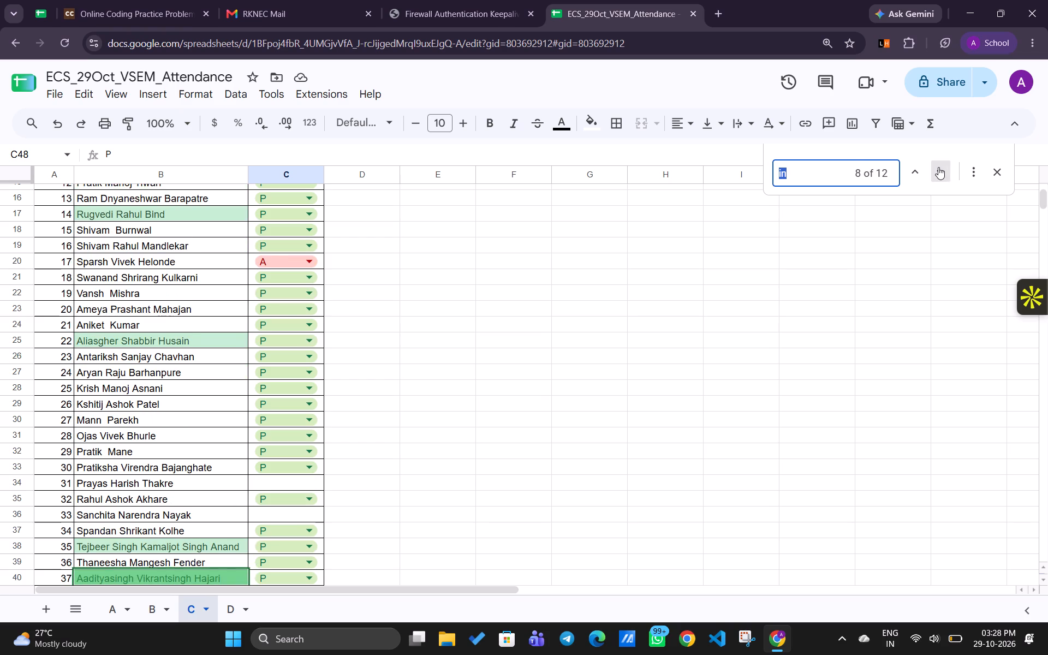
left_click(938, 167)
left_click(938, 167)
left_click(938, 167)
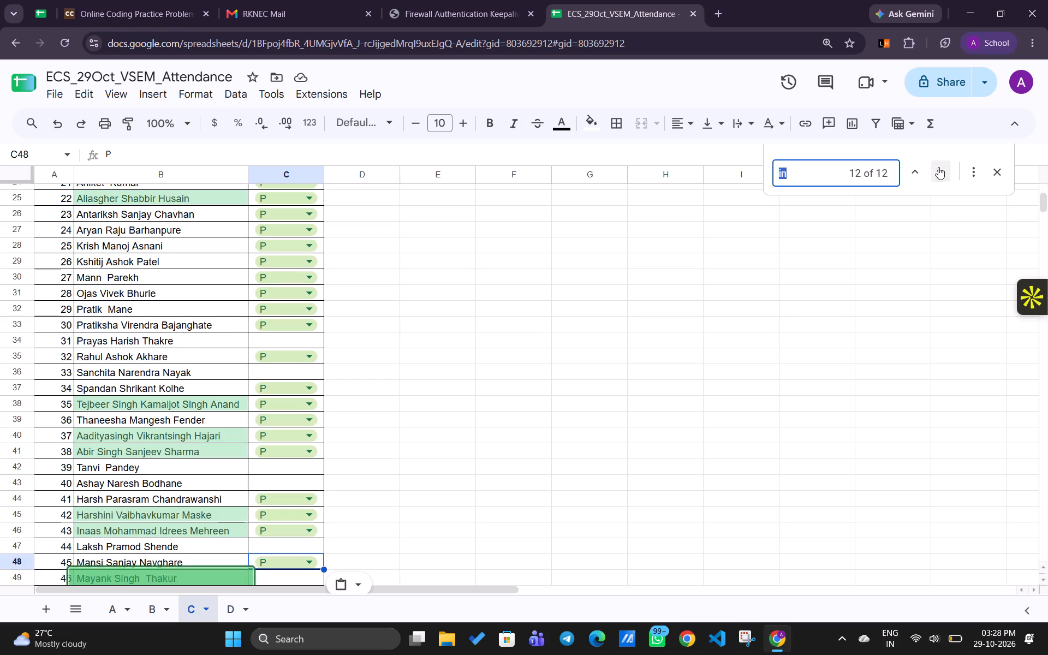
Mark the student in row 49 of sheet C as A.
scroll(575, 375, "down", 1)
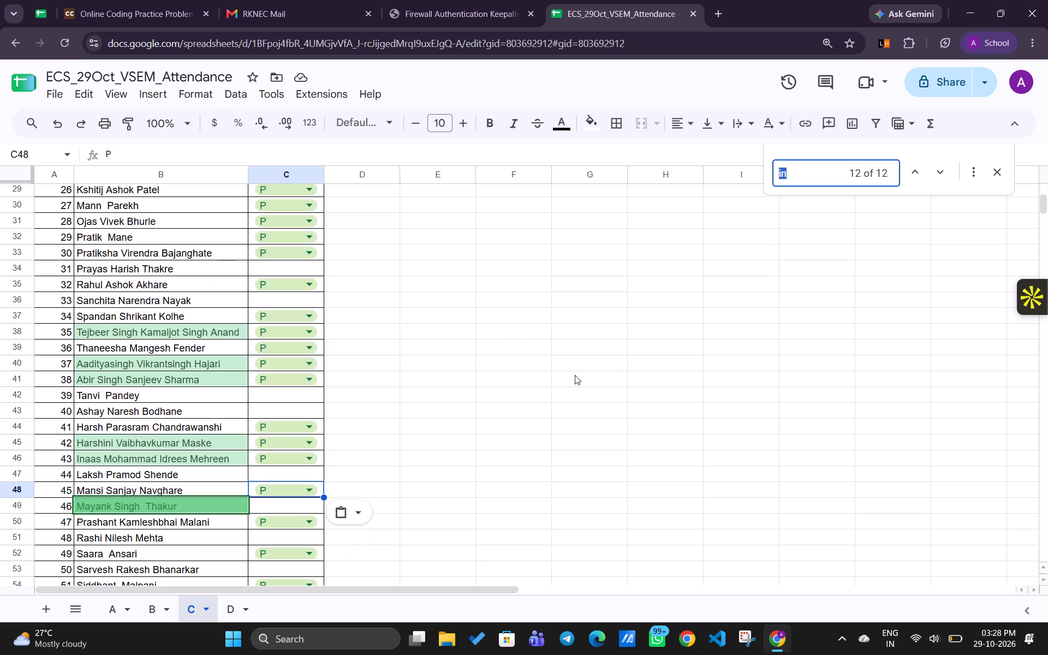
scroll(575, 375, "down", 1)
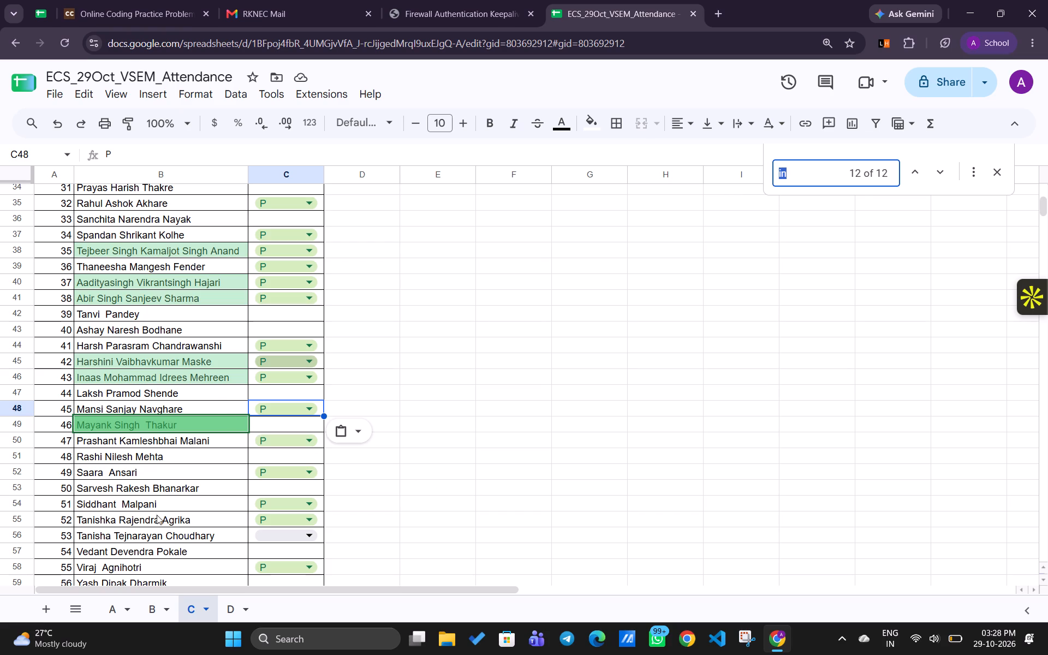
scroll(247, 559, "down", 1)
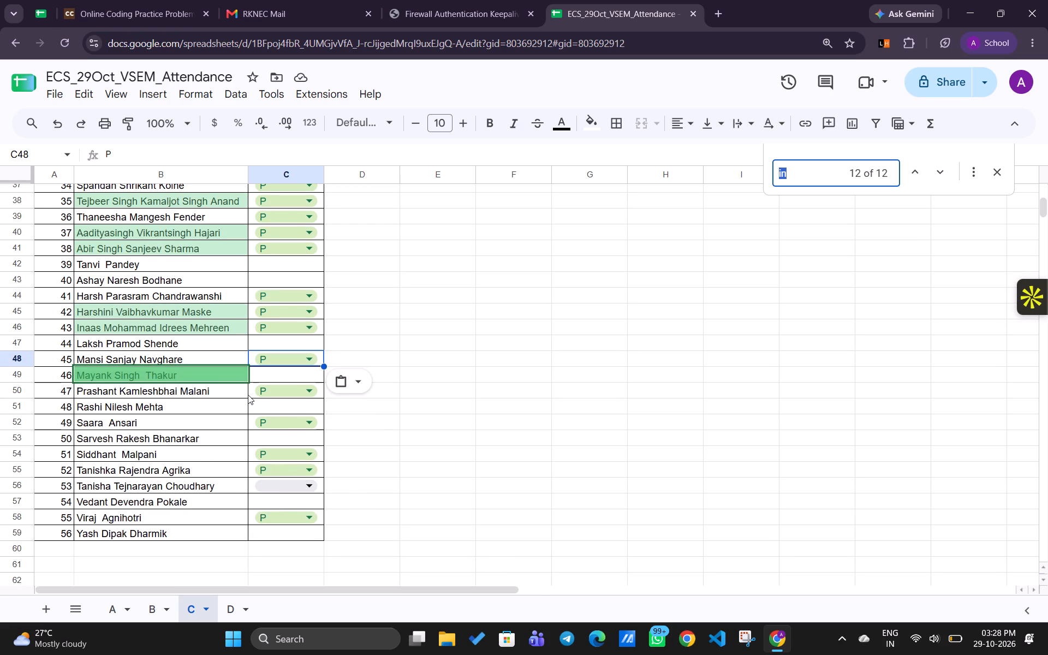
scroll(248, 395, "up", 1)
scroll(192, 230, "up", 1)
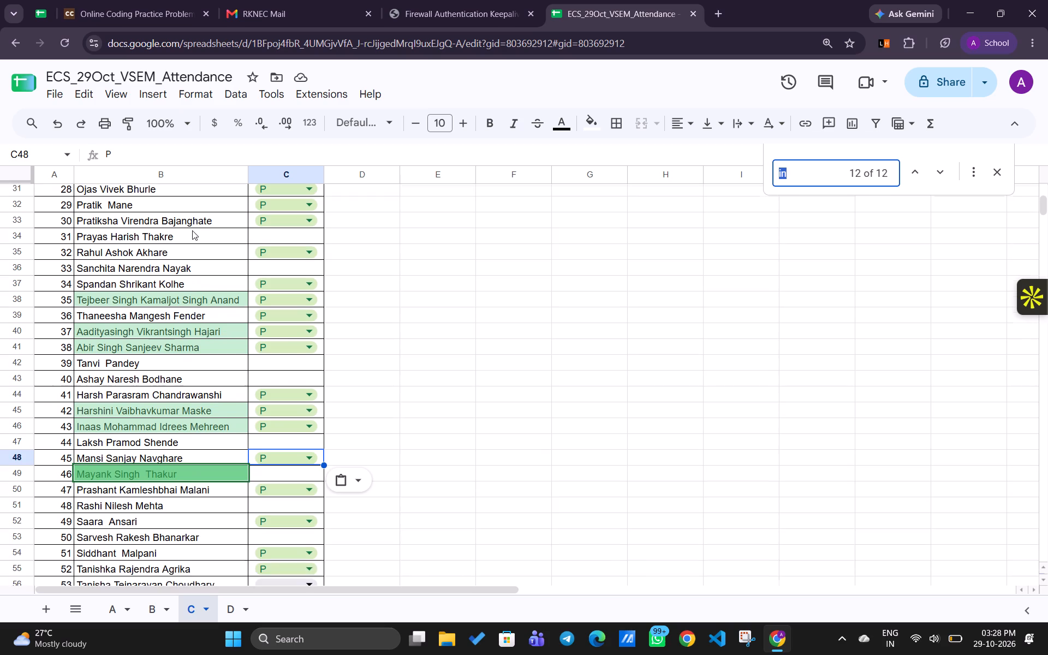
scroll(192, 230, "up", 1)
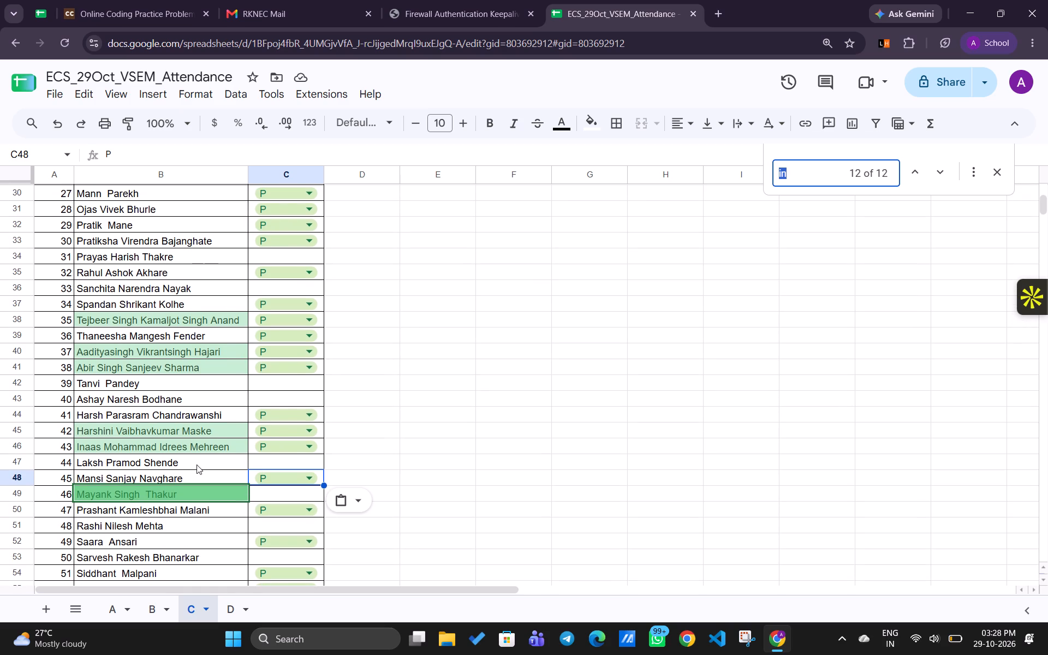
scroll(196, 465, "down", 1)
left_click(287, 470)
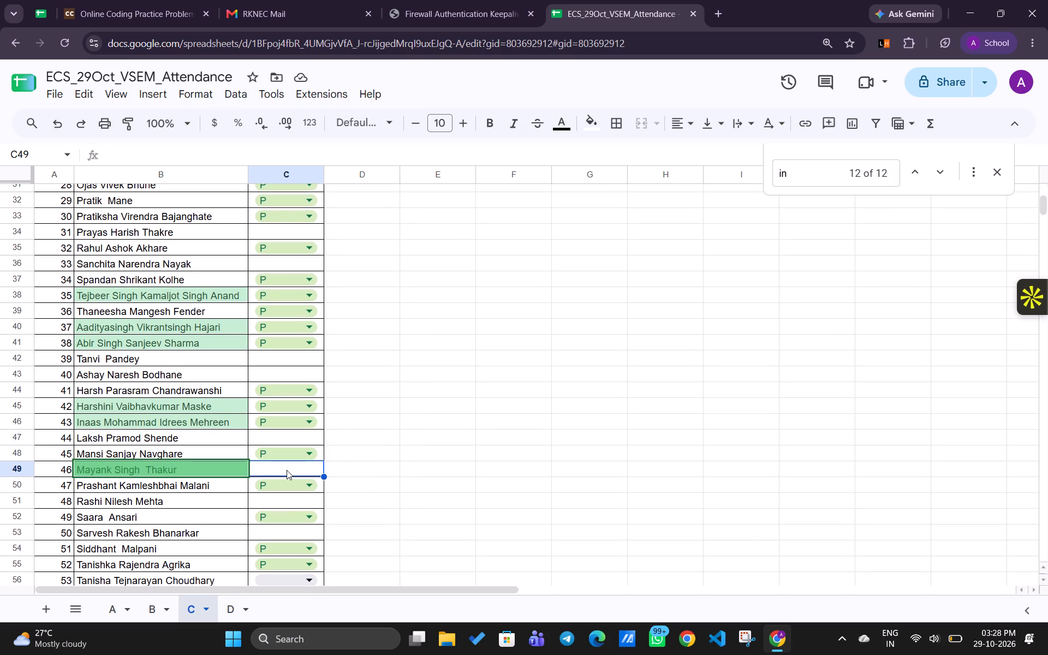
key("ctrl+v")
left_click(287, 470)
left_click(303, 514)
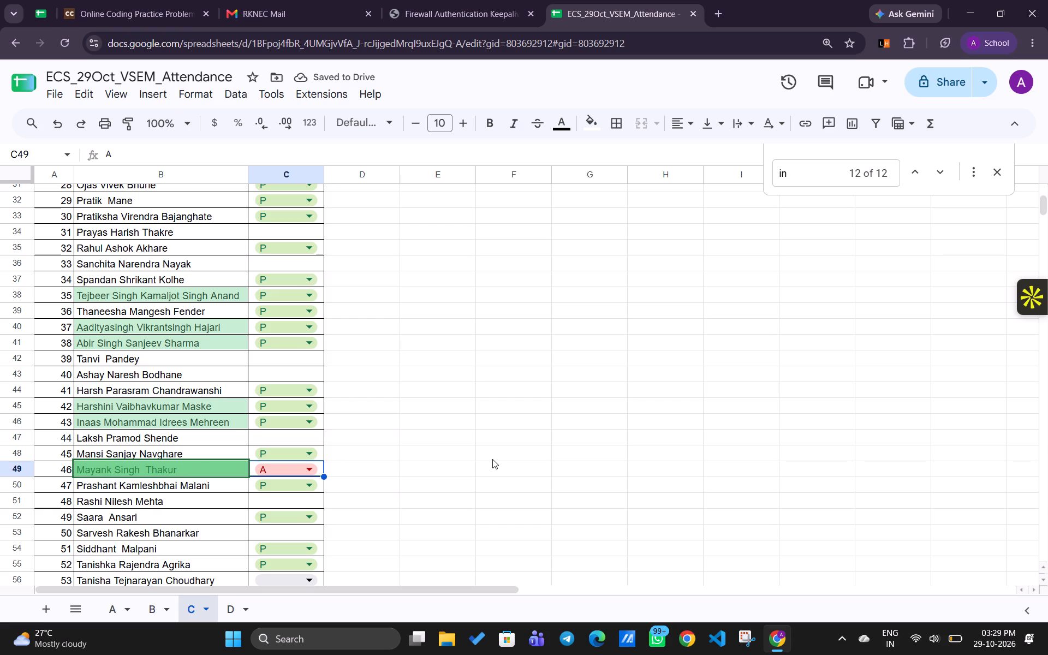
Mark the student in row 51 of sheet C as A.
left_click(279, 501)
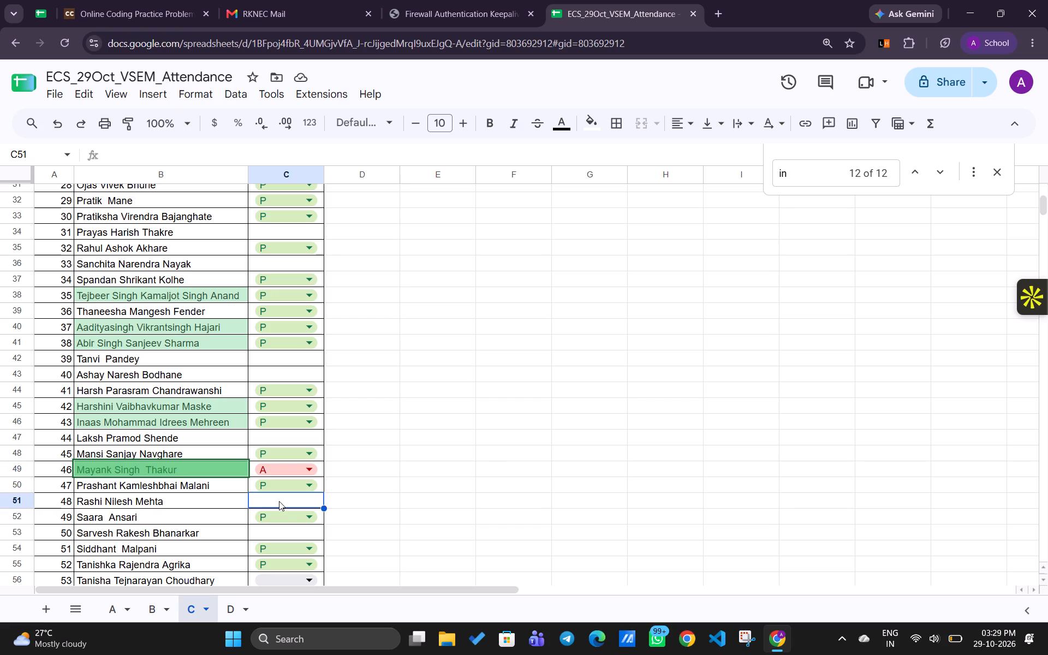
key("ctrl+v")
left_click(279, 501)
left_click(272, 477)
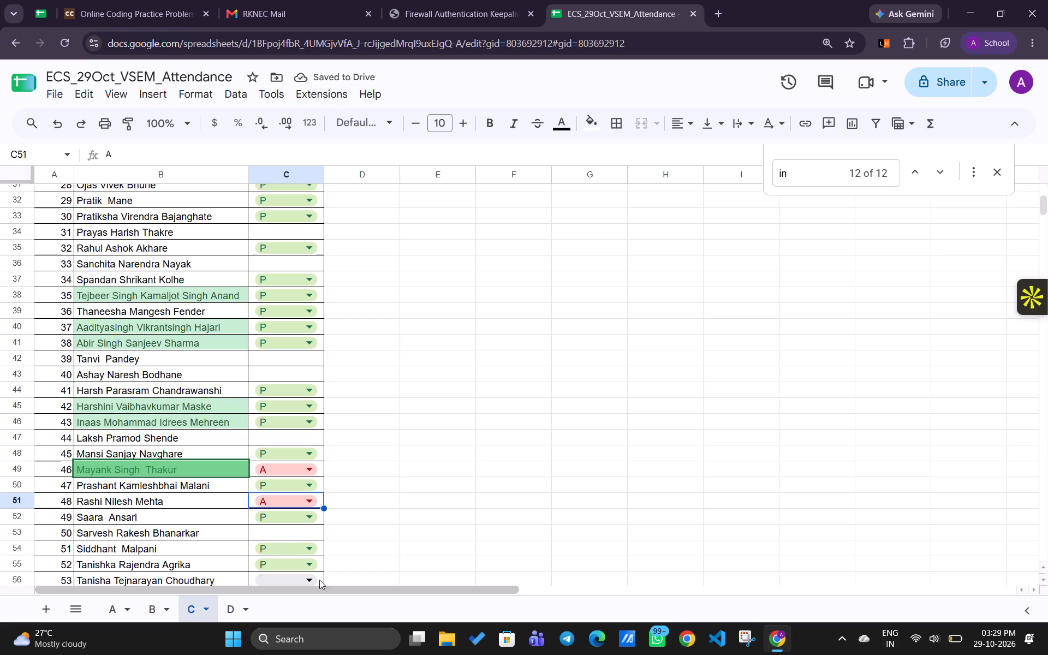
Mark the student in row 53 of sheet C as P.
left_click(284, 528)
key("ctrl+v")
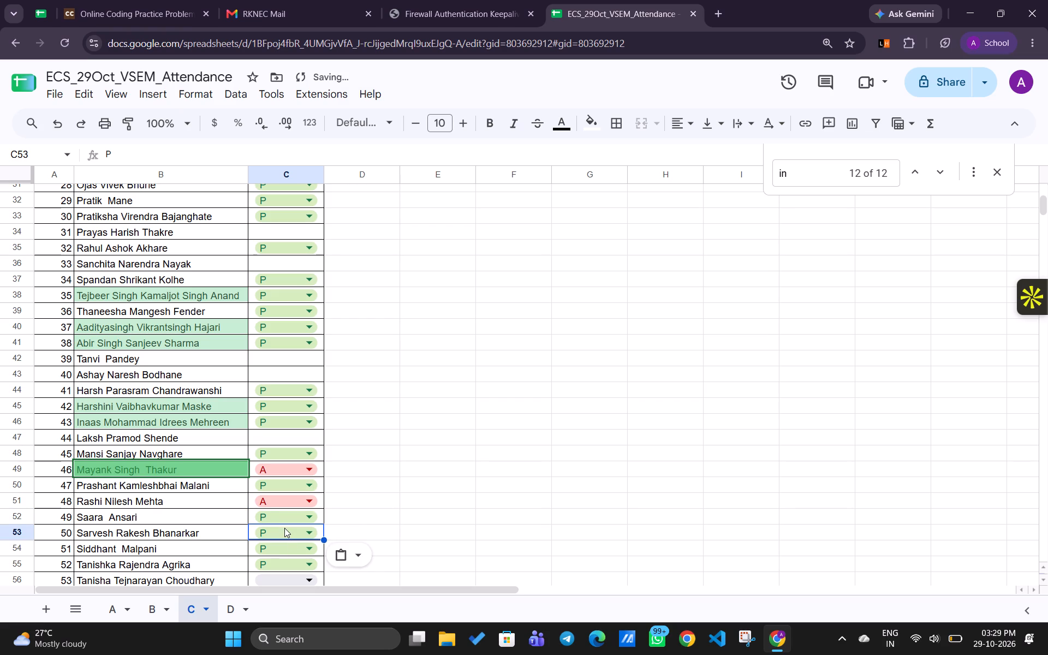
left_click(284, 528)
left_click(276, 483)
Mark the student in row 43 of sheet C as P.
scroll(375, 520, "down", 1)
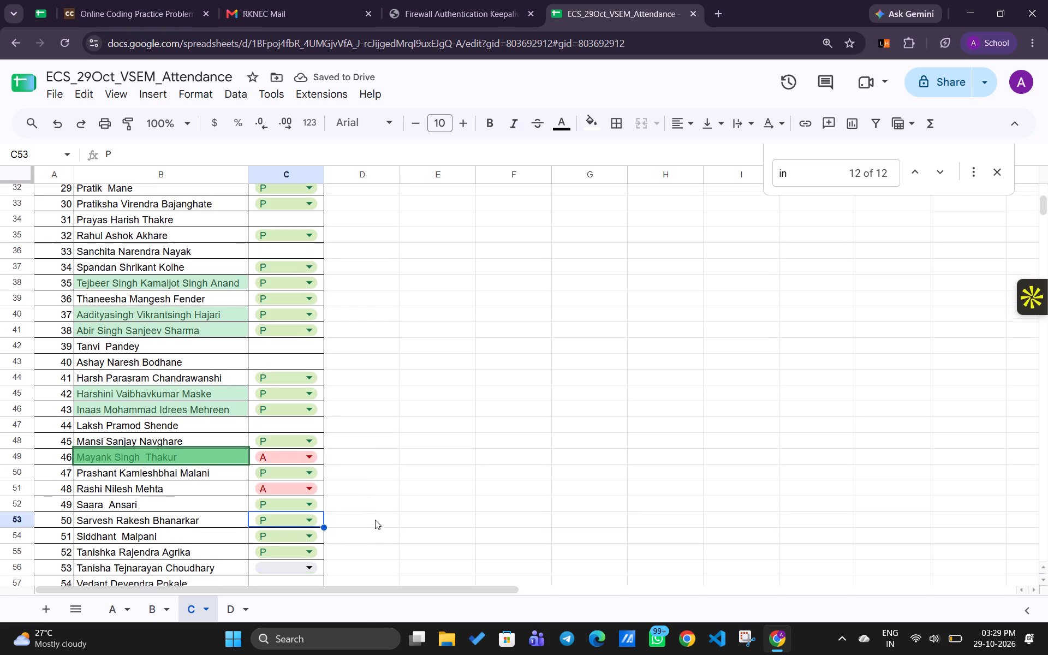
scroll(375, 520, "down", 1)
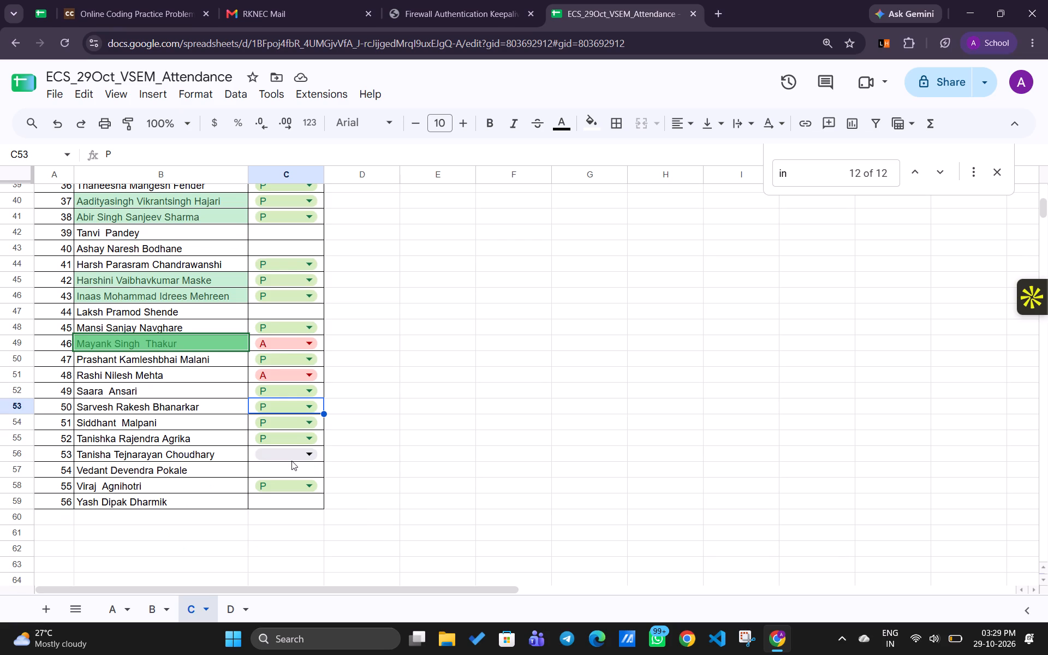
scroll(291, 461, "up", 1)
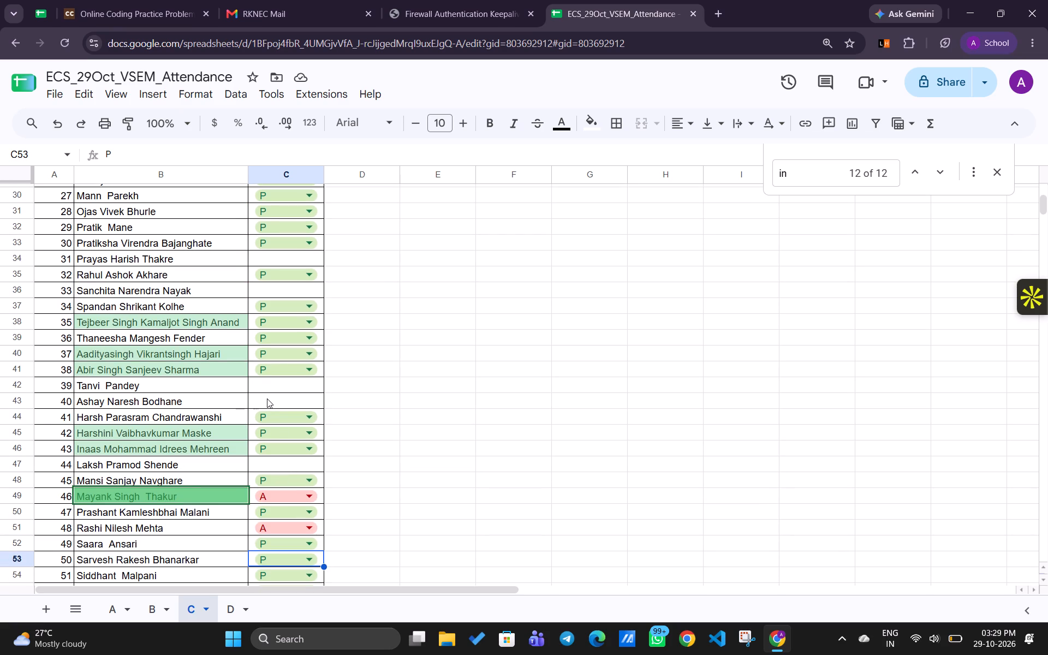
left_click(267, 398)
key("ctrl+v")
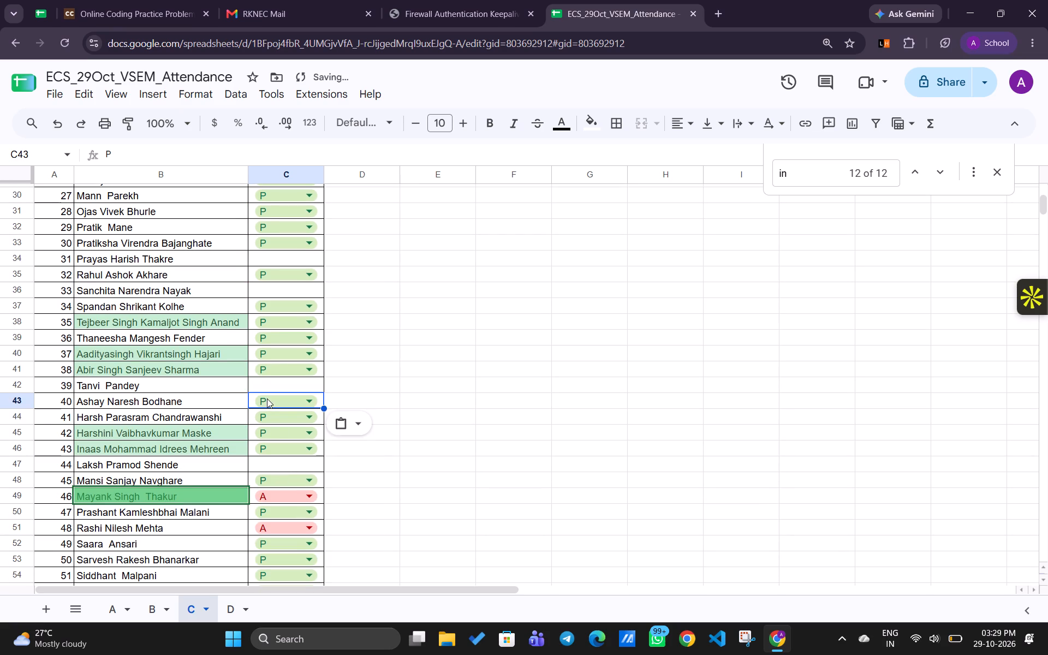
Mark the student in row 42 of sheet C as A.
left_click(267, 386)
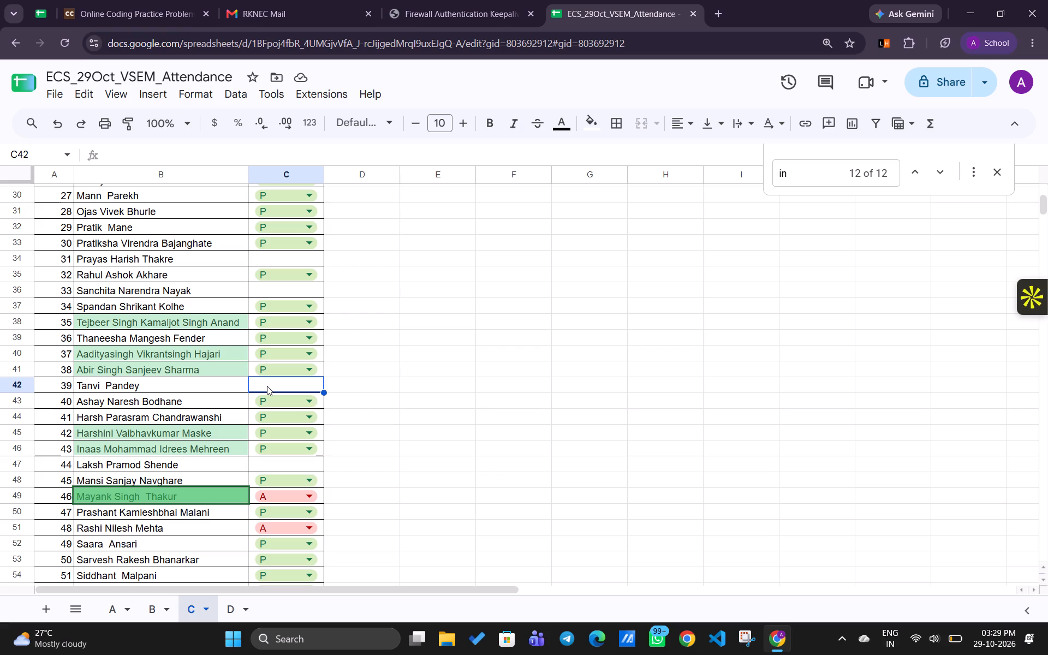
key("ctrl+v")
left_click(267, 386)
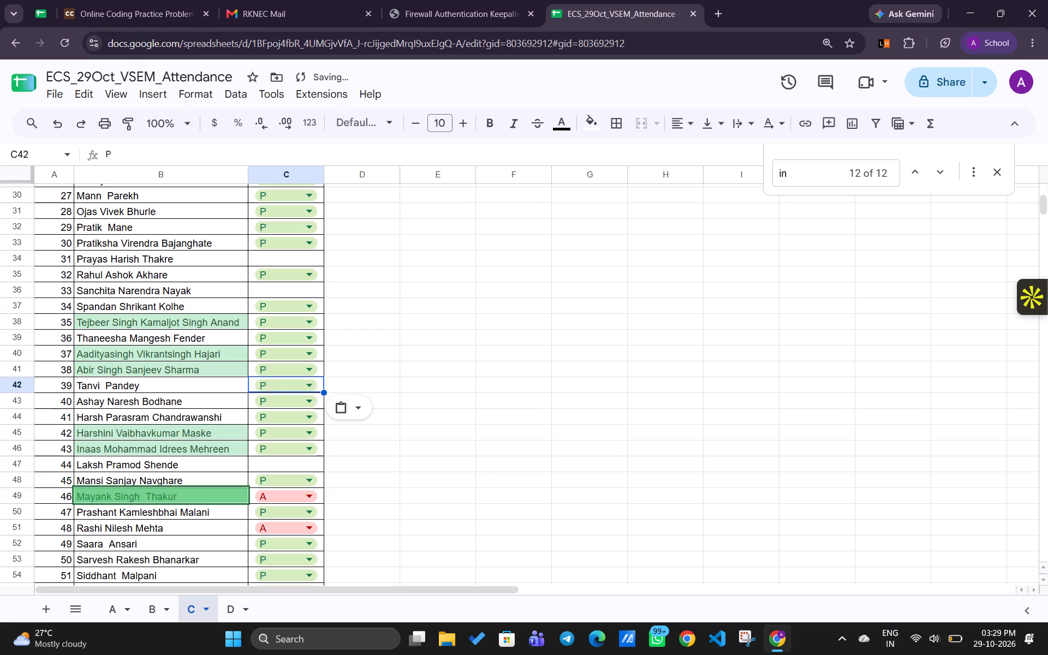
left_click(295, 428)
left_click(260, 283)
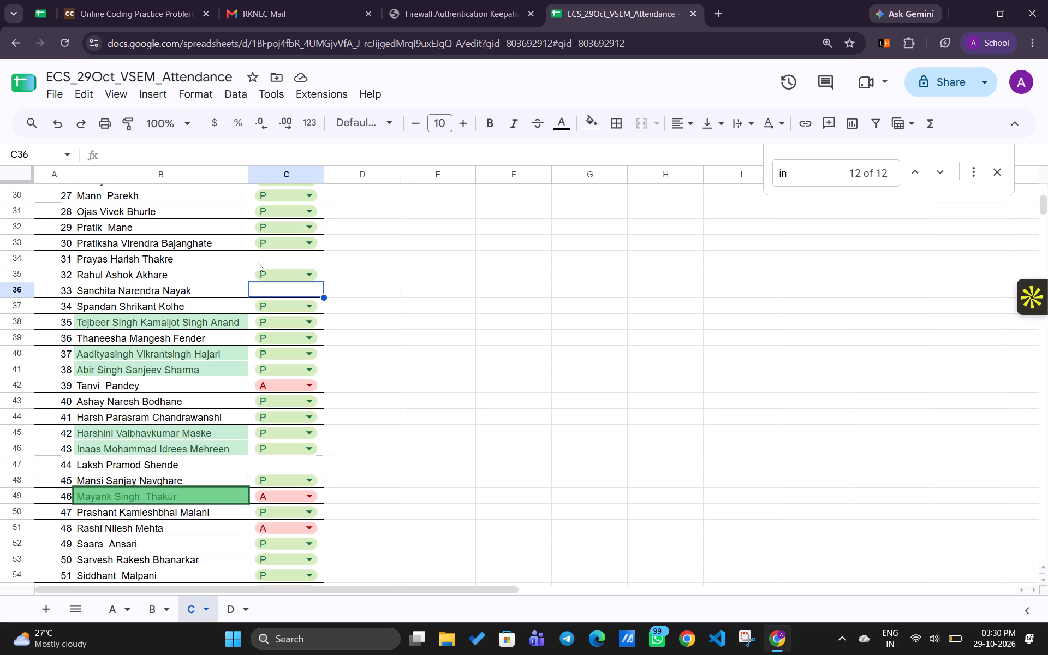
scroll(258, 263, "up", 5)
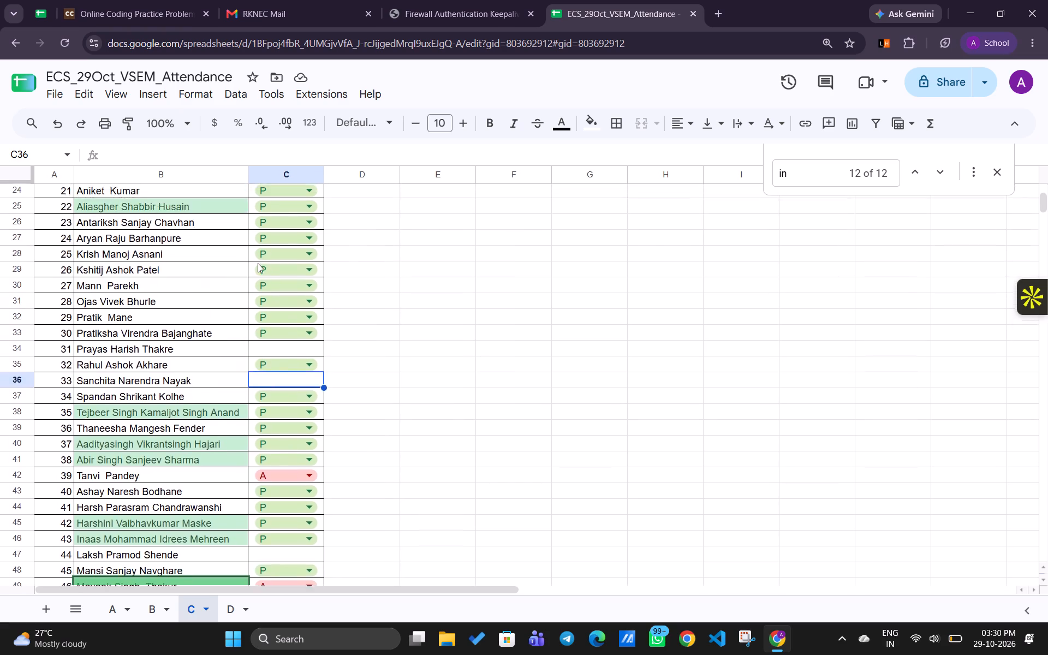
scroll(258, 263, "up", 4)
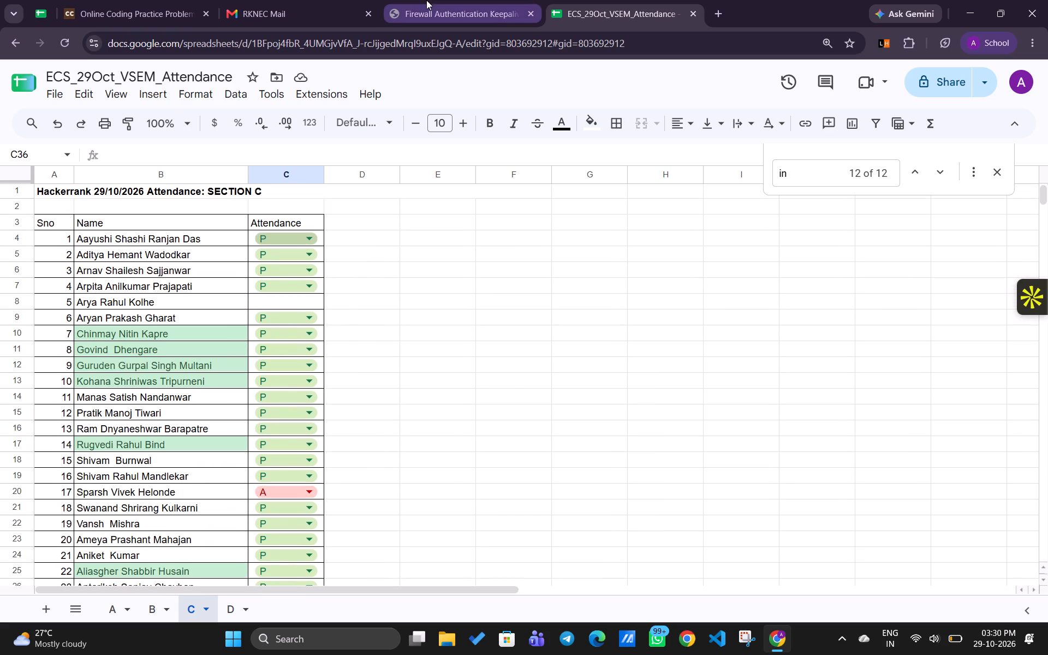
Open Google Classroom in a new browser tab and view the latest announcements of the NLP V SEM A 2026-27 class.
left_click(722, 1)
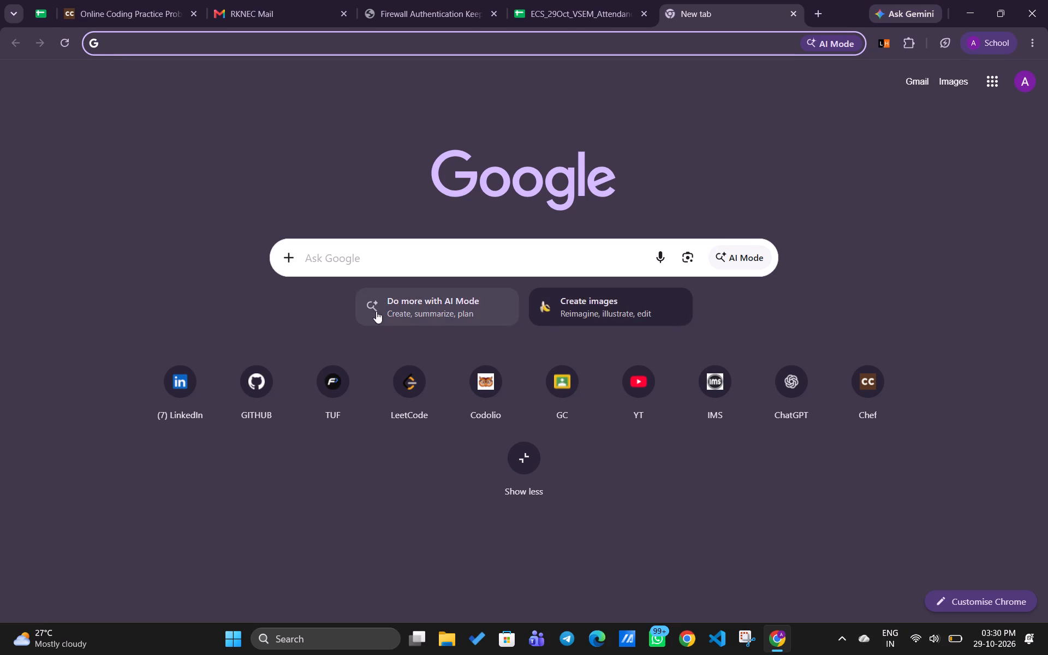
left_click(592, 399)
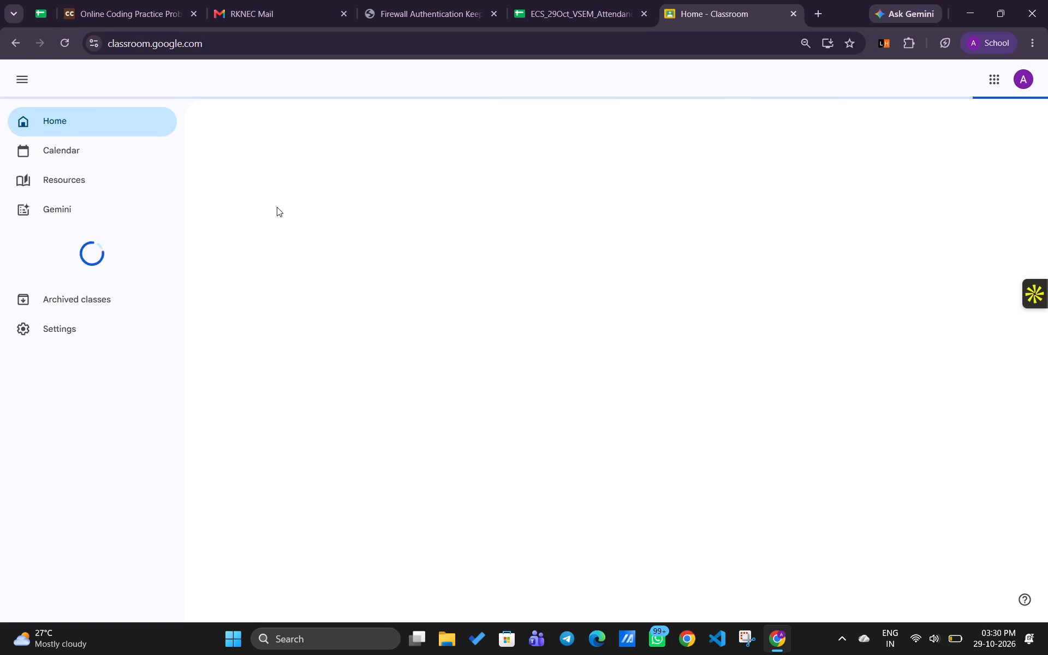
scroll(277, 207, "down", 4)
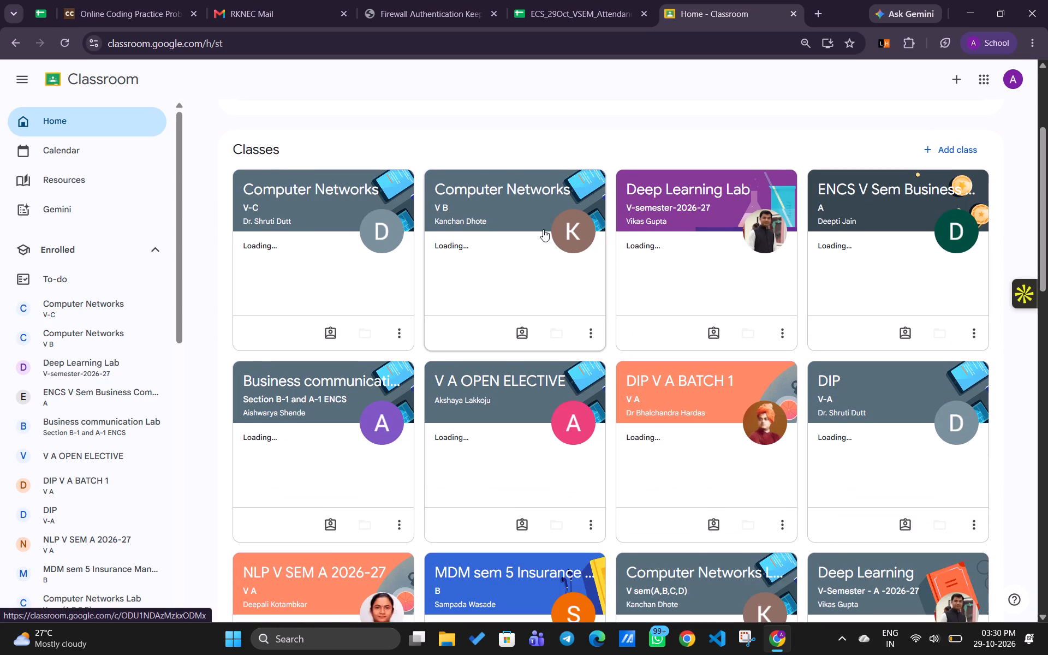
scroll(439, 377, "down", 1)
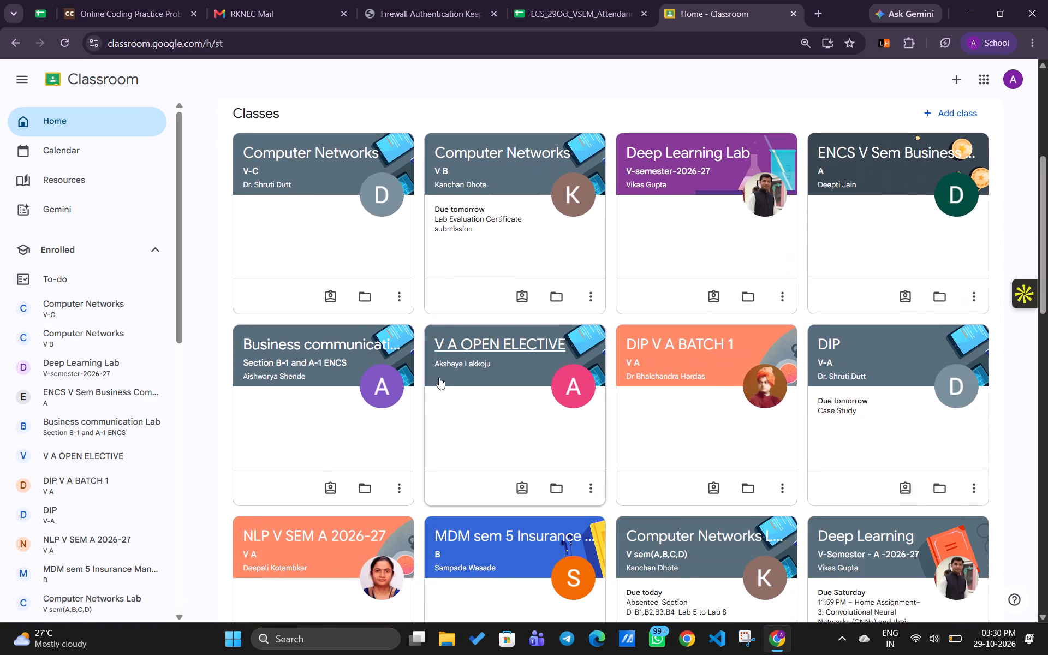
scroll(439, 377, "down", 1)
scroll(267, 553, "down", 5)
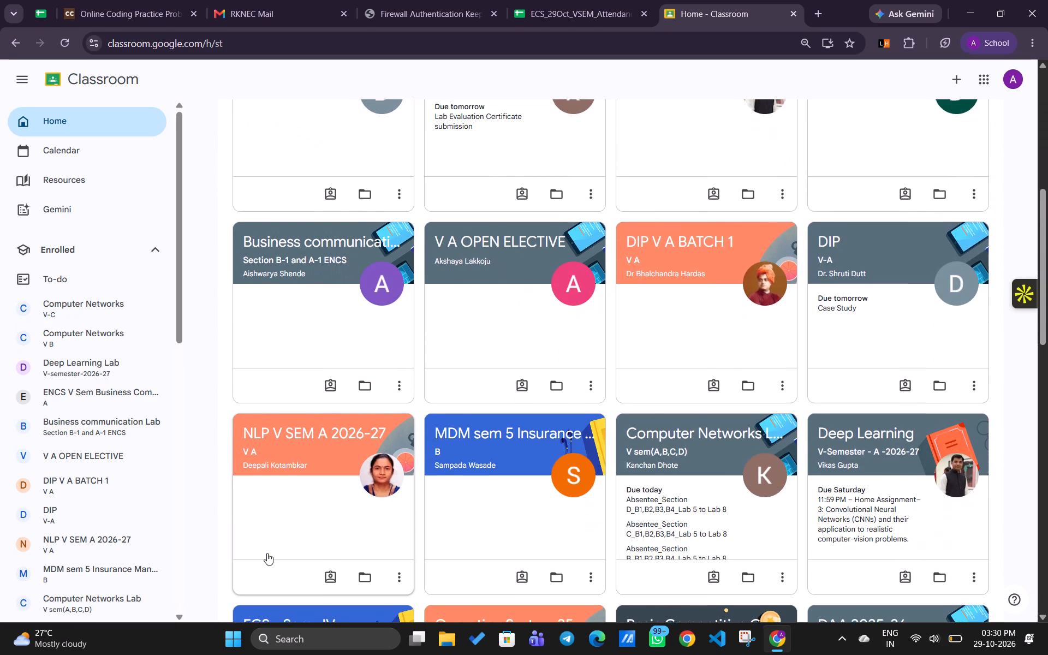
left_click(289, 436)
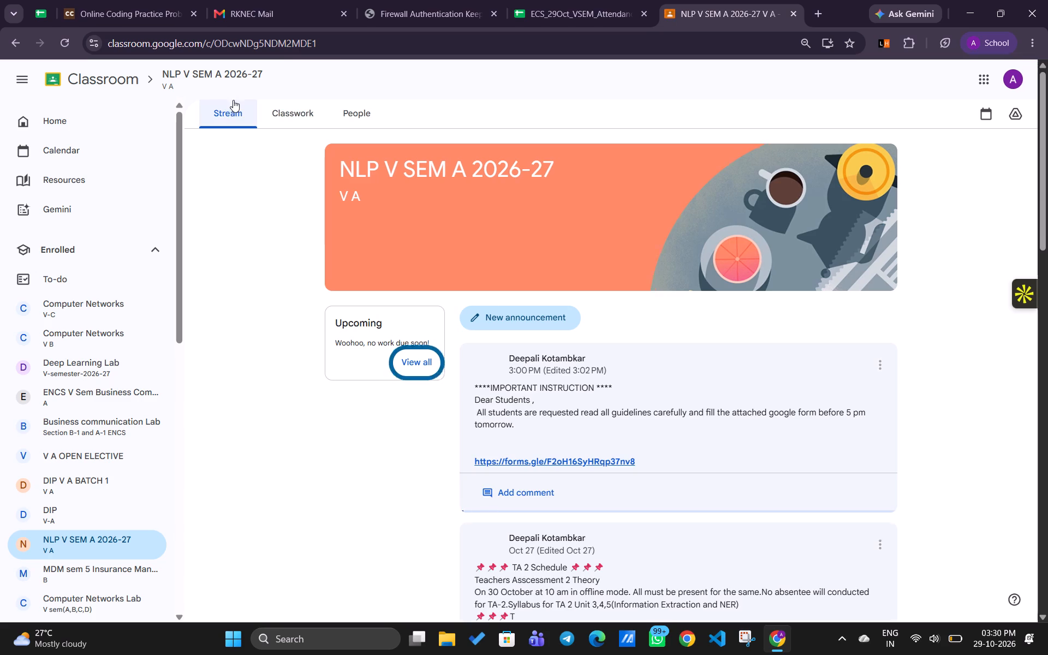
scroll(515, 378, "down", 3)
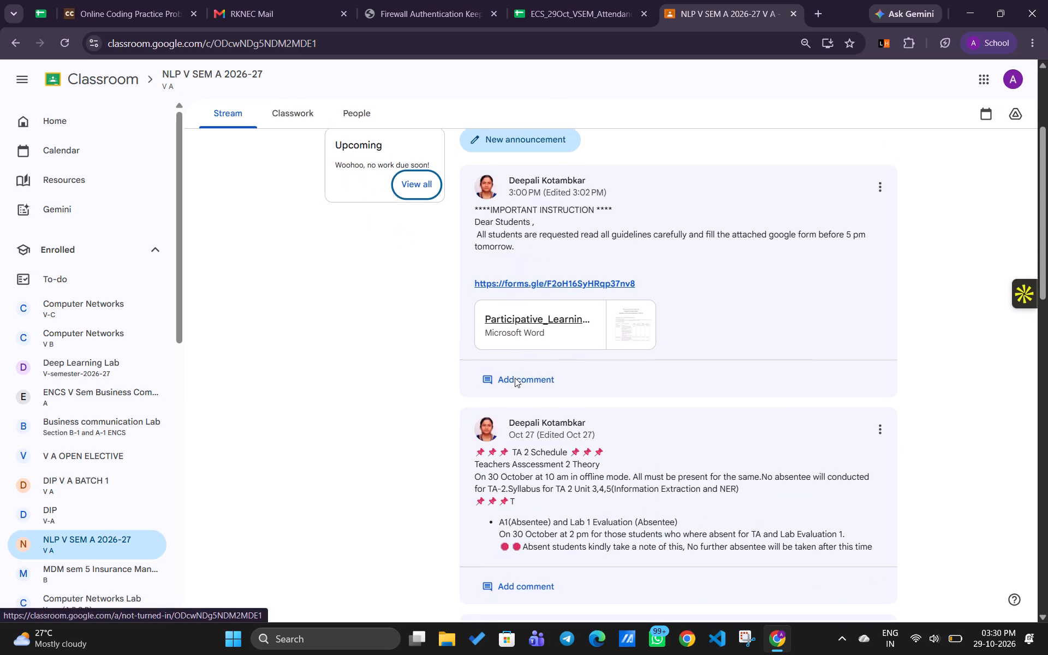
Open the Participative_Learning_RULES.docx attachment from the latest NLP announcement for a brief look and close it.
left_click(556, 318)
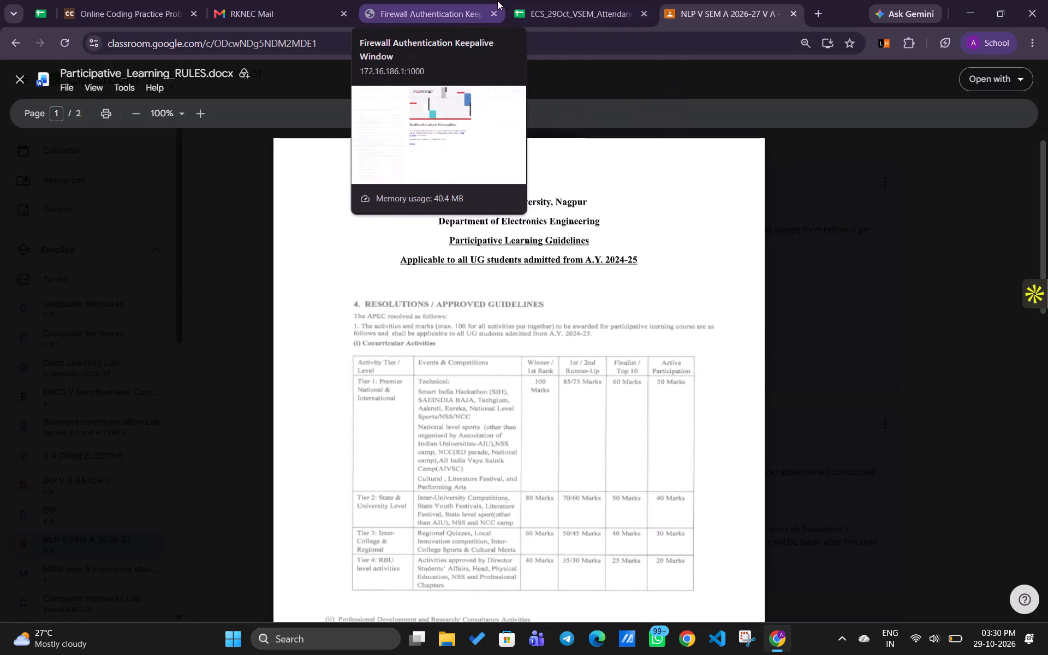
left_click(654, 0)
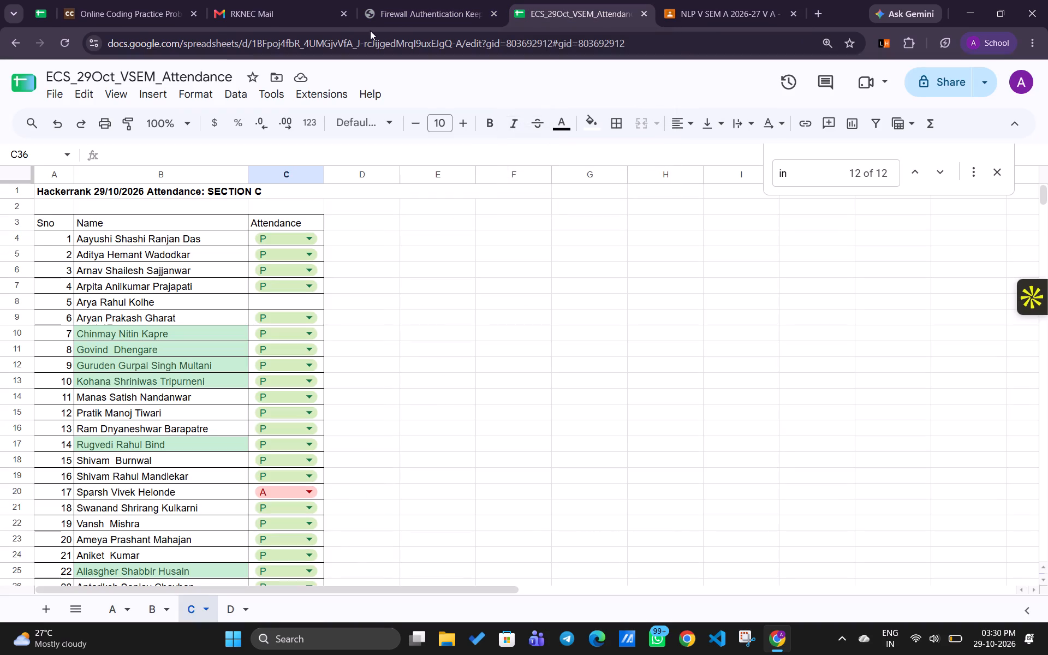
left_click(698, 15)
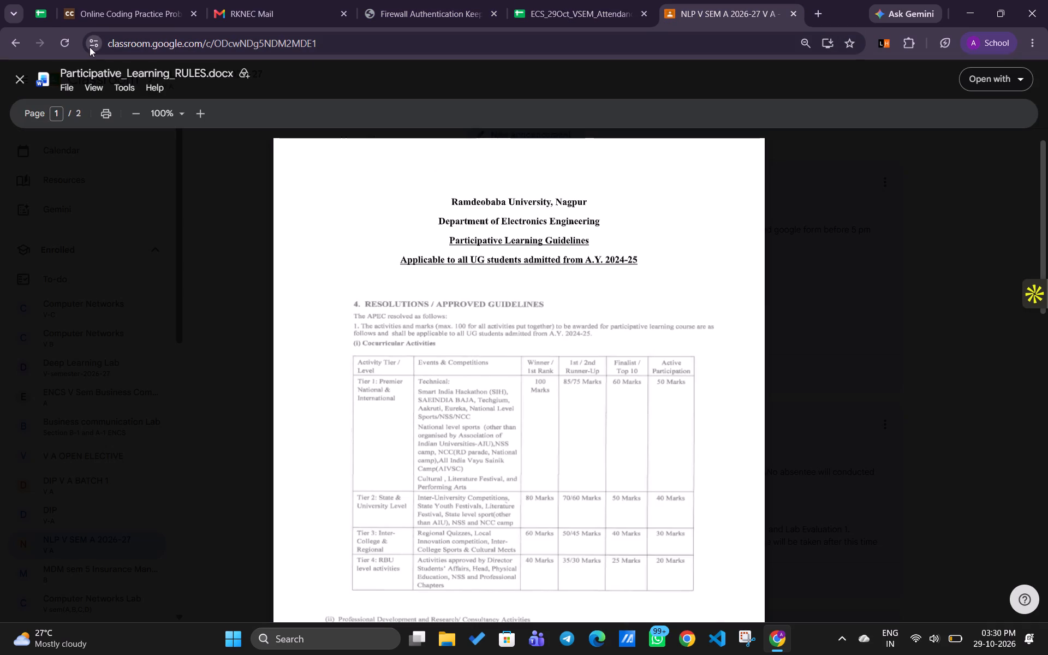
left_click(29, 91)
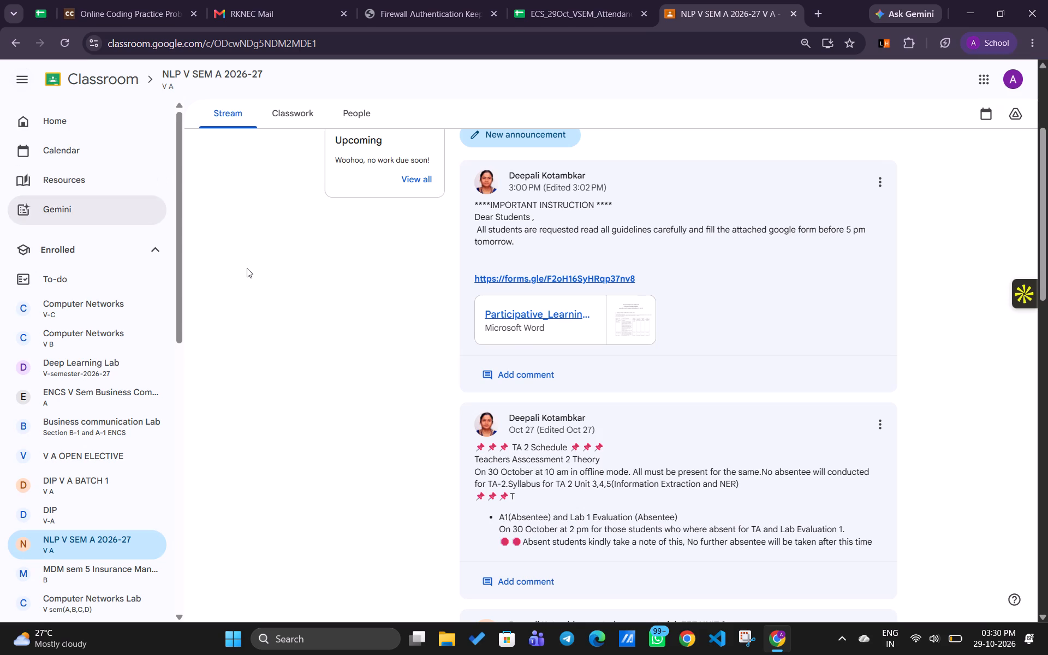
Open the incentive details sheet linked in the Oct 21 reminder and examine student A-3's entries across row 14.
scroll(247, 268, "down", 6)
scroll(247, 268, "up", 2)
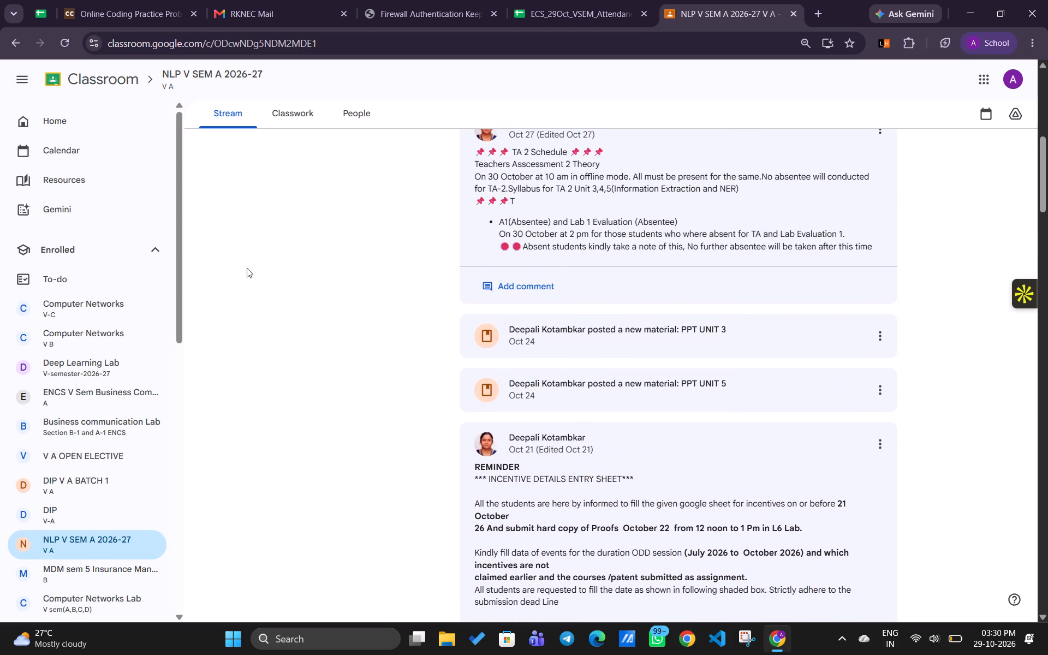
scroll(592, 290, "down", 3)
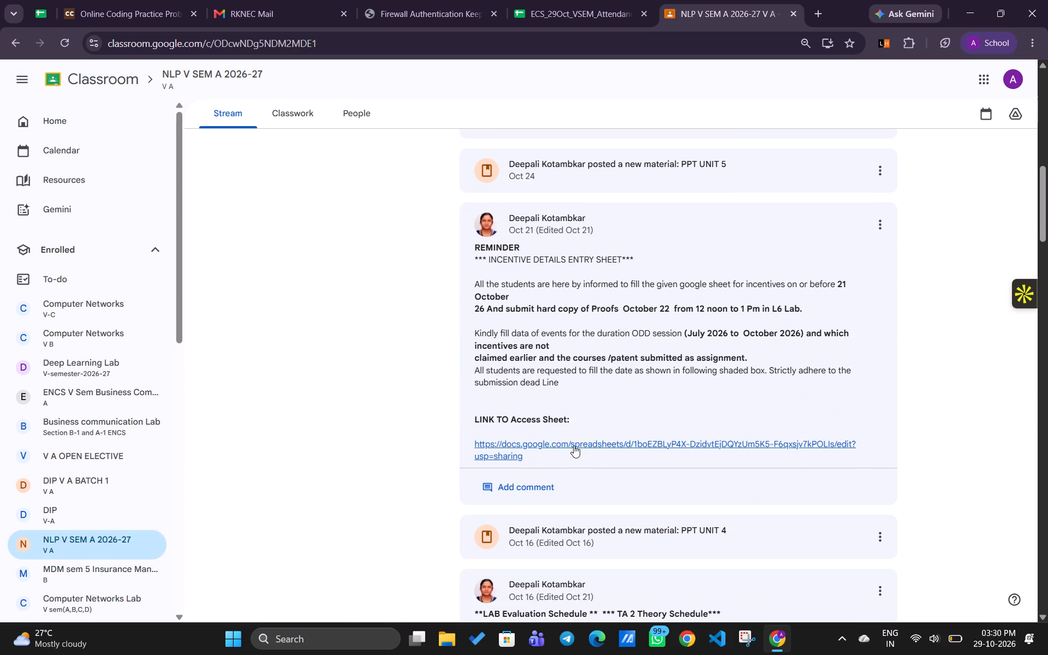
left_click(574, 445)
scroll(574, 445, "down", 5)
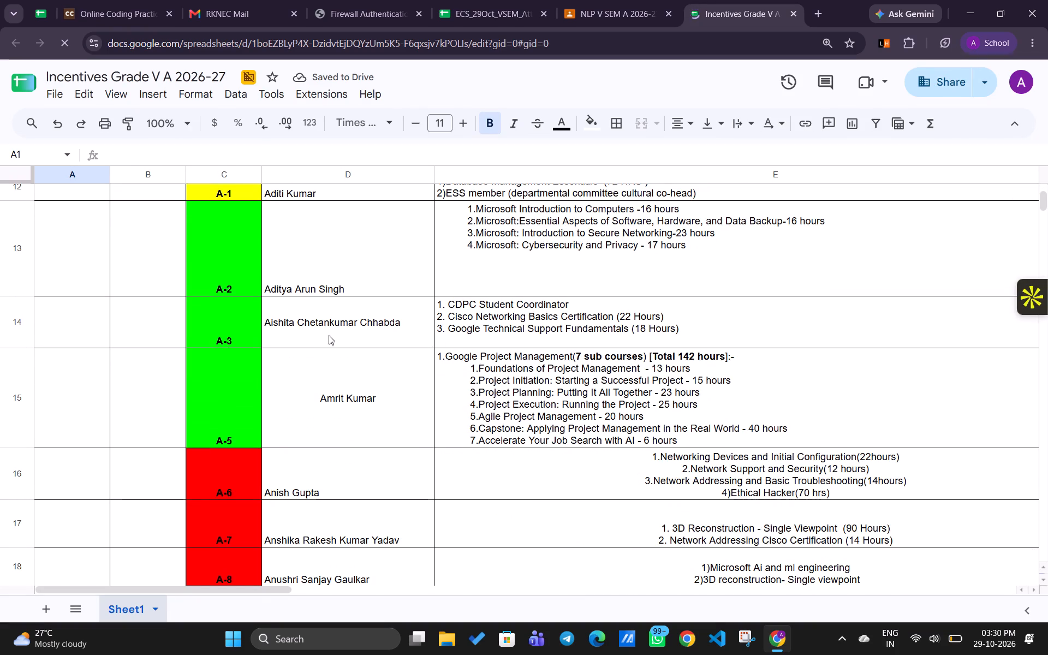
double_click(540, 329)
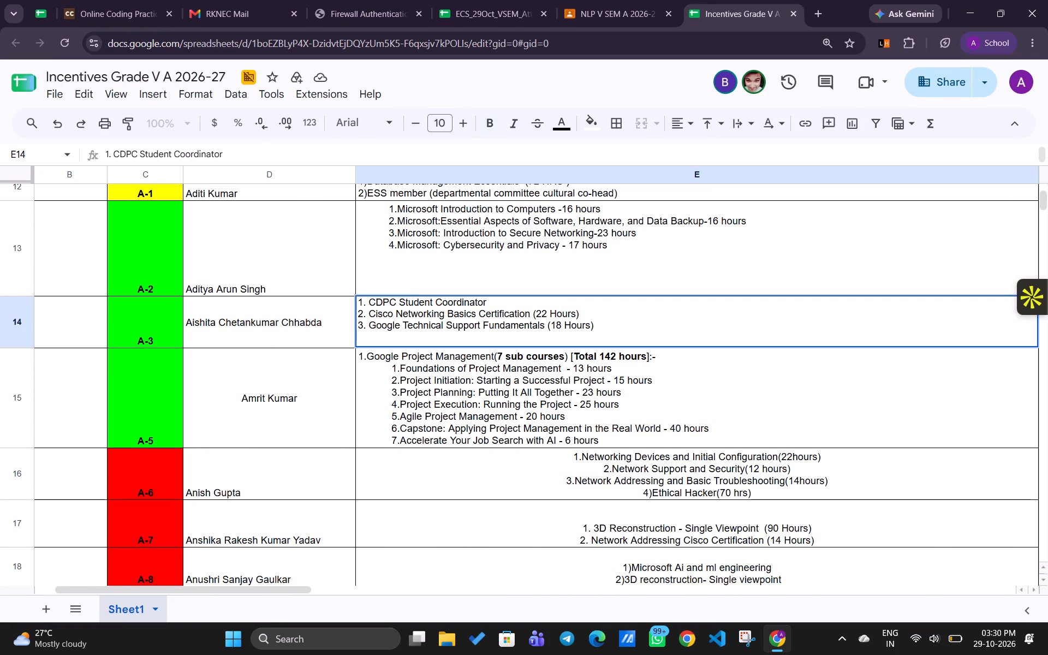
left_click(658, 360)
left_click(645, 333)
key("Right")
key("Right")
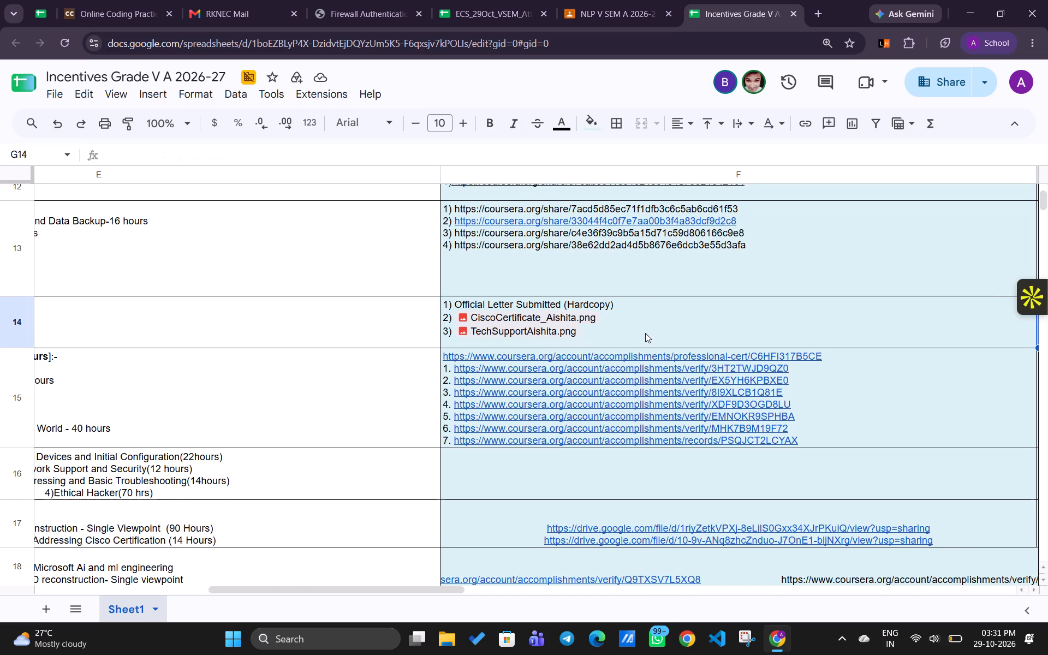
key("Right")
key("Right")
key("Right")
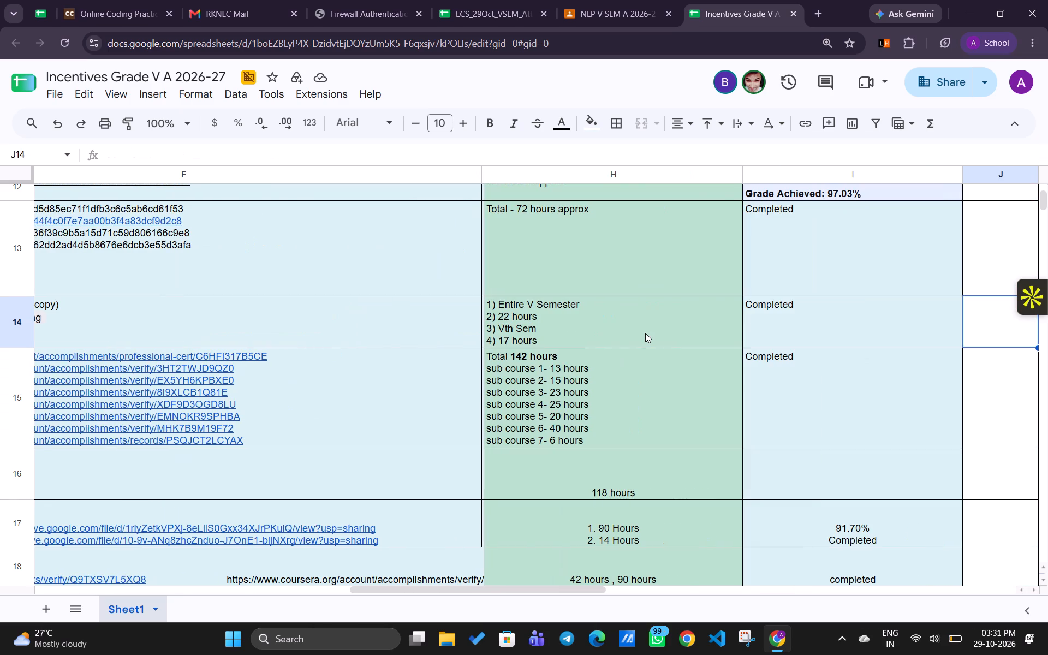
key("Right")
Reopen Participative_Learning_RULES.docx from the latest NLP class announcement and read its activity marks tables.
left_click(573, 0)
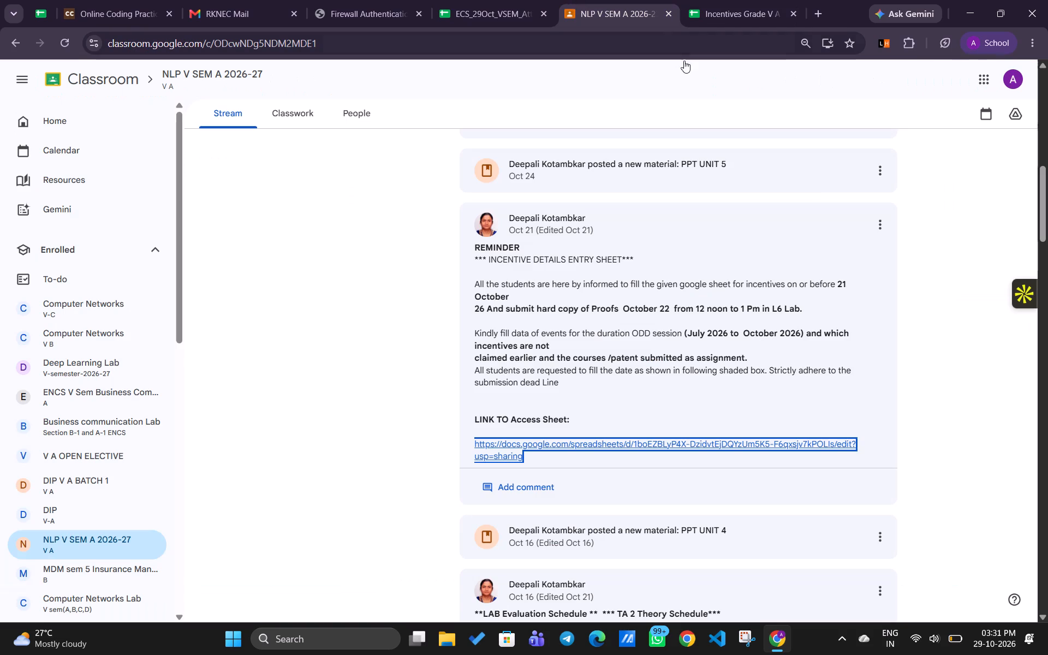
left_click(500, 0)
scroll(431, 191, "right", 5)
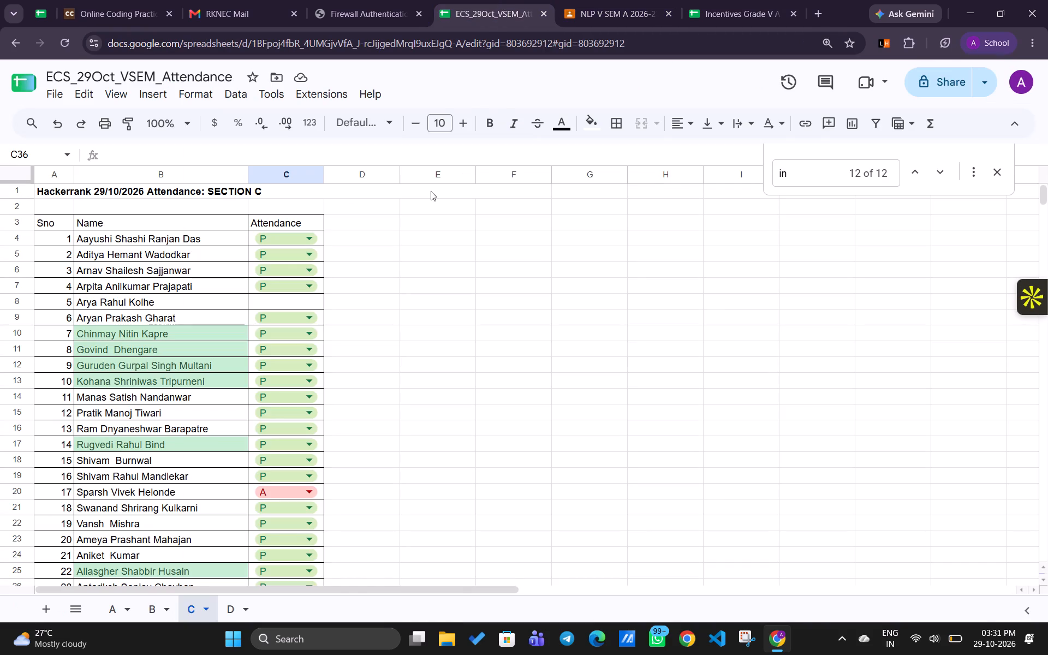
left_click(662, 0)
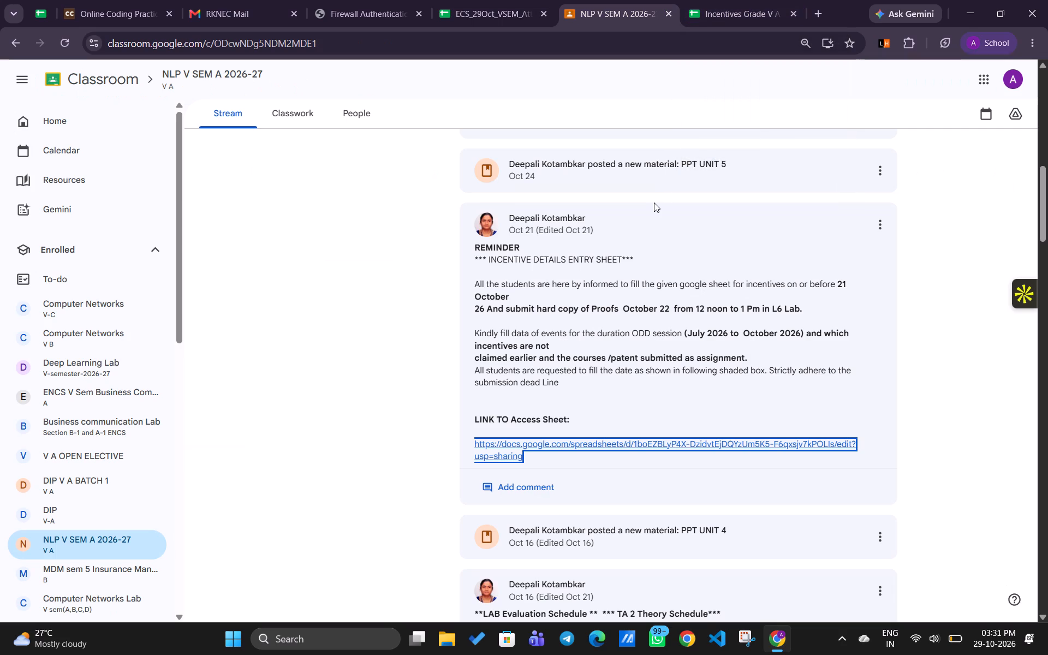
scroll(654, 203, "up", 4)
scroll(641, 333, "up", 8)
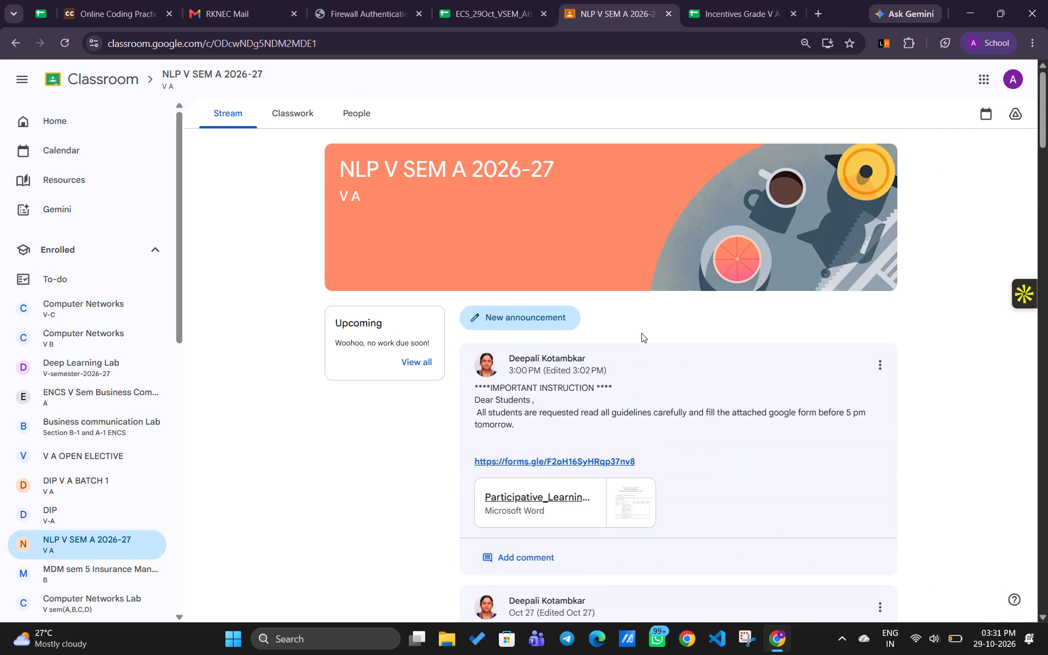
left_click(600, 509)
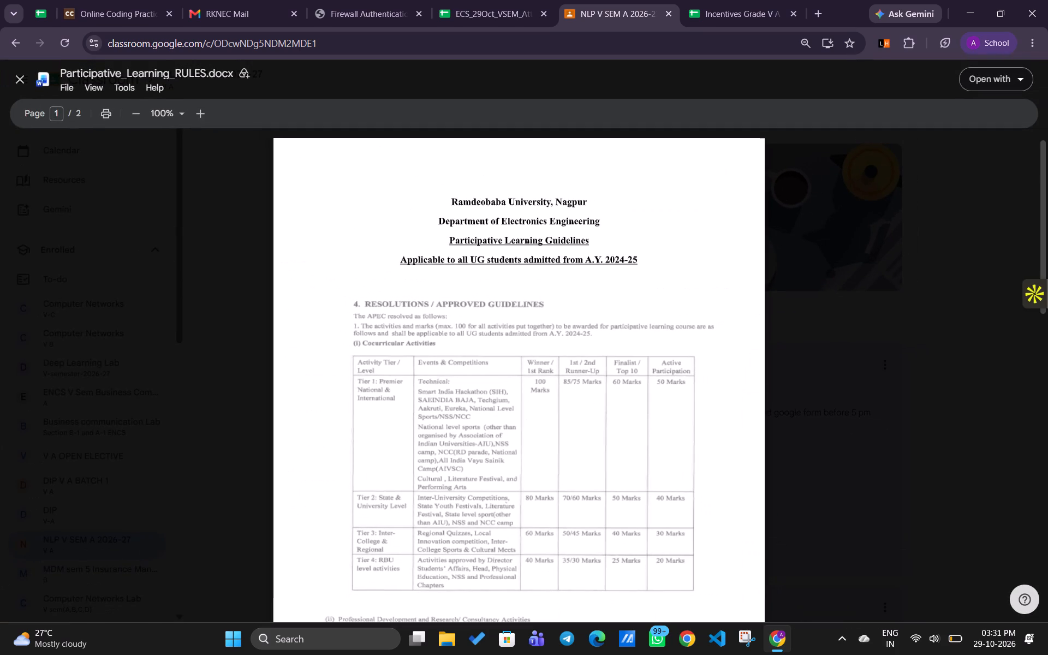
scroll(546, 361, "down", 3)
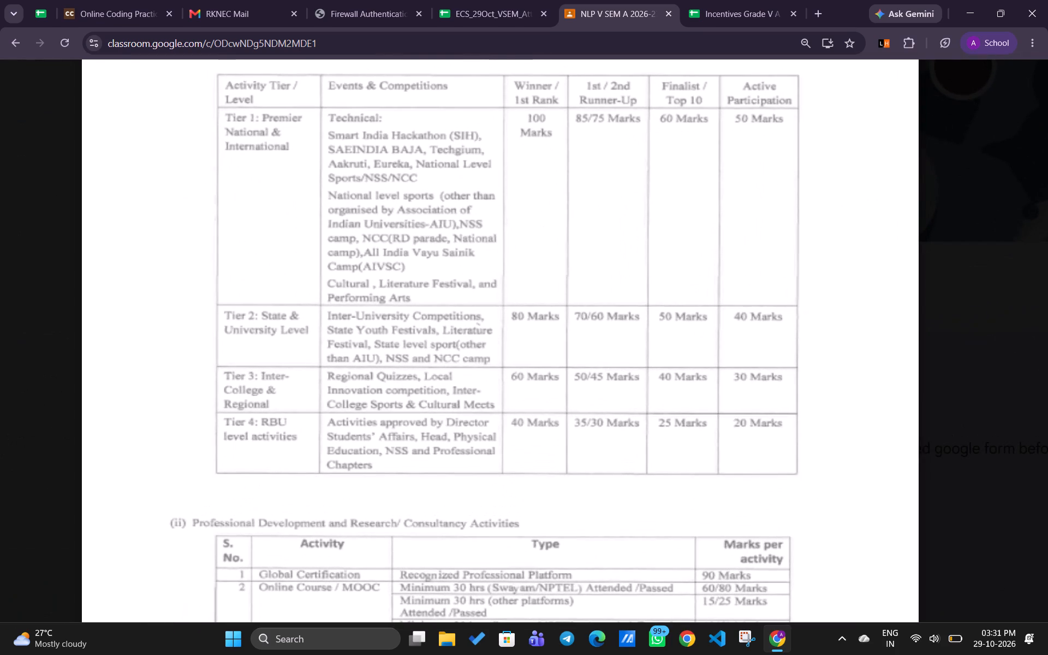
scroll(546, 361, "down", 1)
Return to the Incentives Grade V A 2026-27 sheet and review the certifications and proofs listed in row 14.
left_click(748, 0)
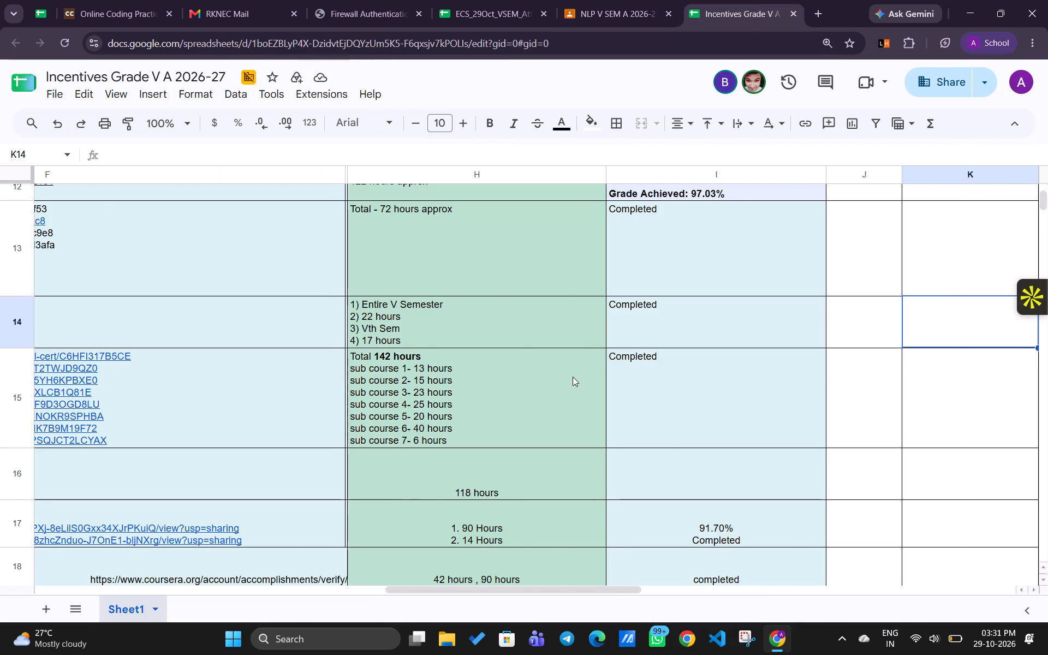
scroll(573, 377, "right", 12)
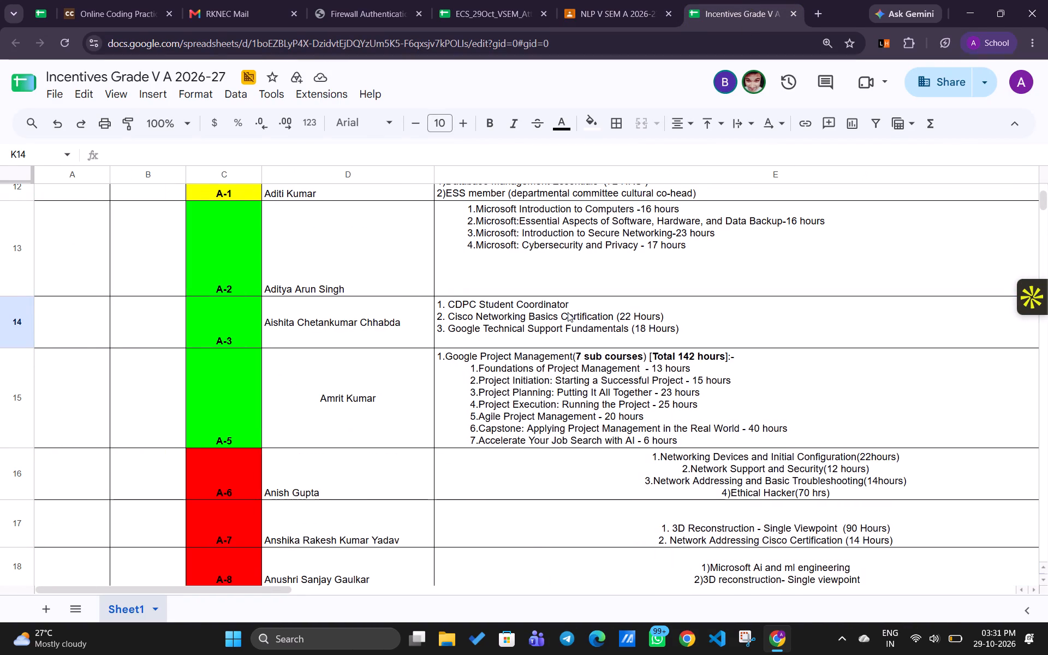
scroll(568, 312, "left", 1)
scroll(731, 326, "left", 5)
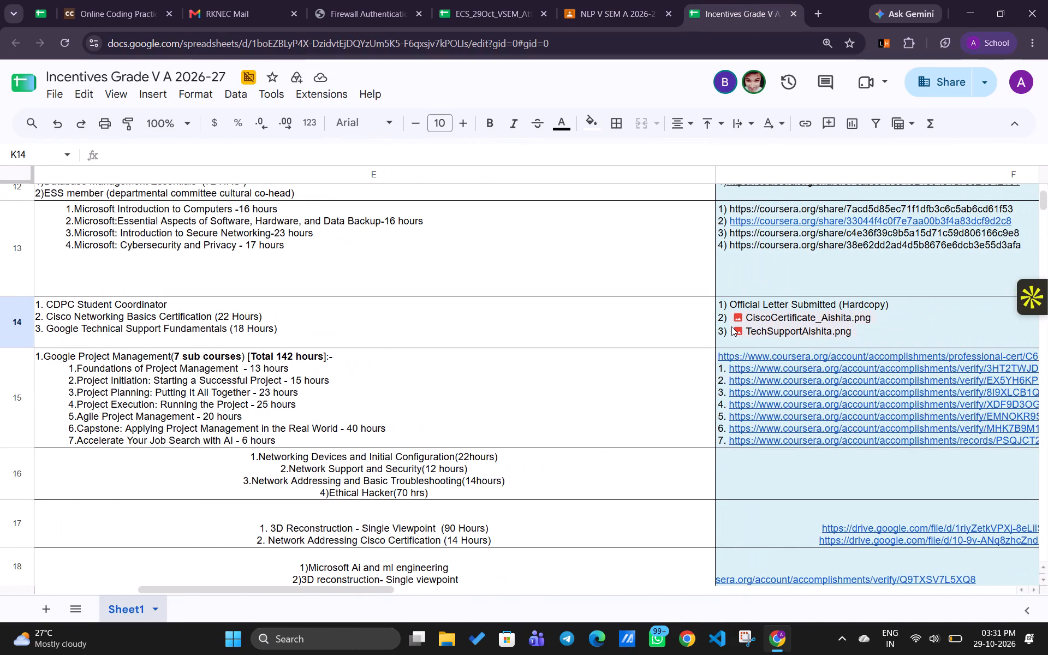
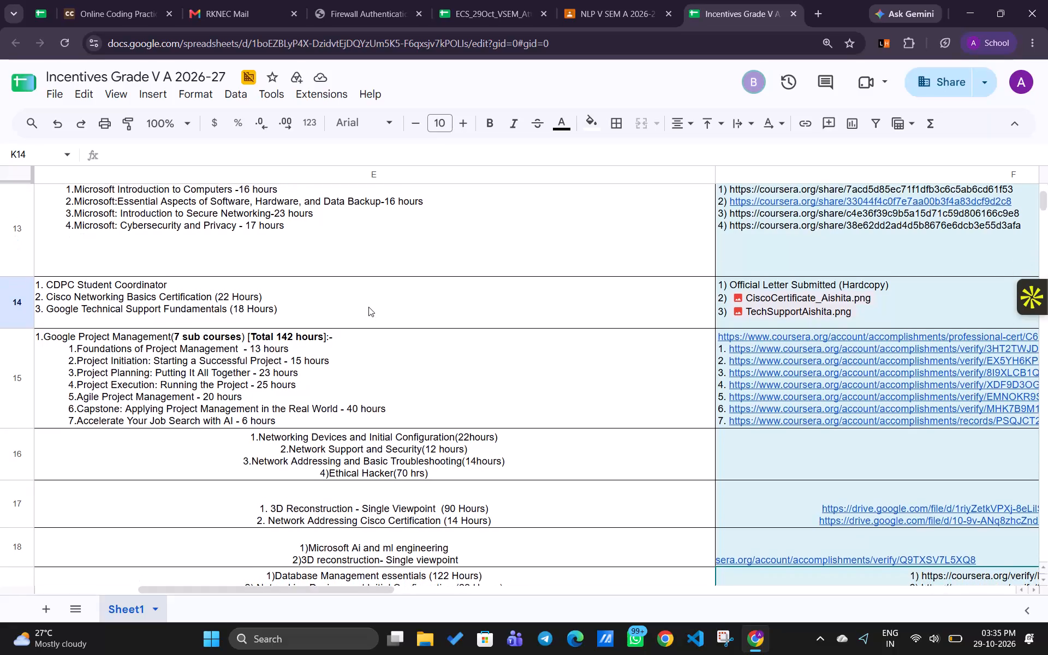
Return to Participative_Learning_RULES.docx and read its professional development, research and TBI Related Activities marks tables.
scroll(368, 307, "up", 4)
scroll(368, 307, "right", 3)
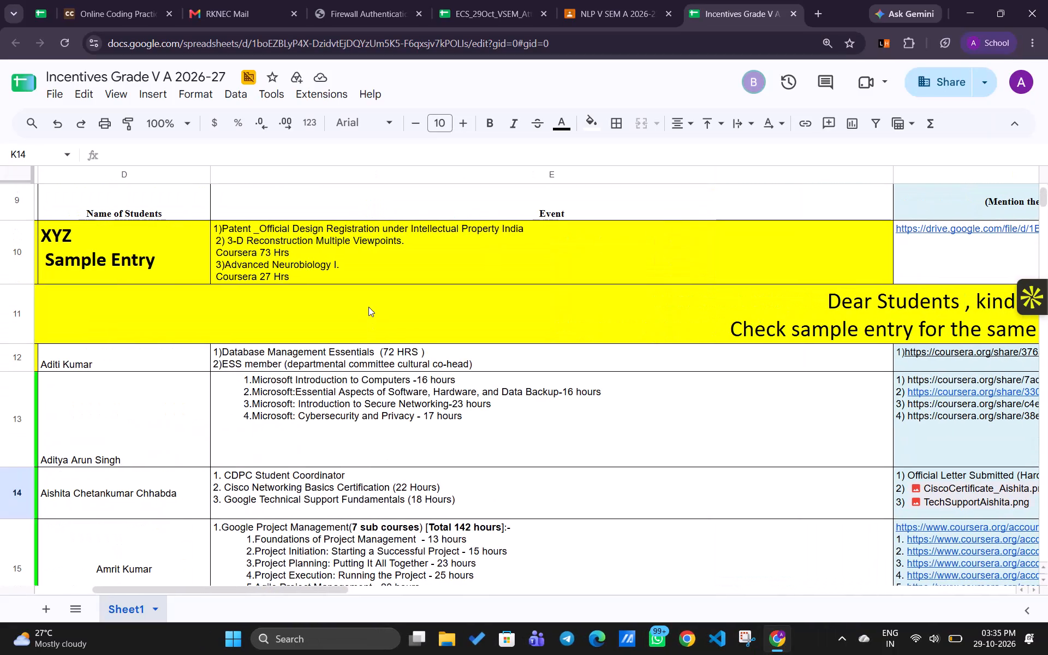
left_click(512, 0)
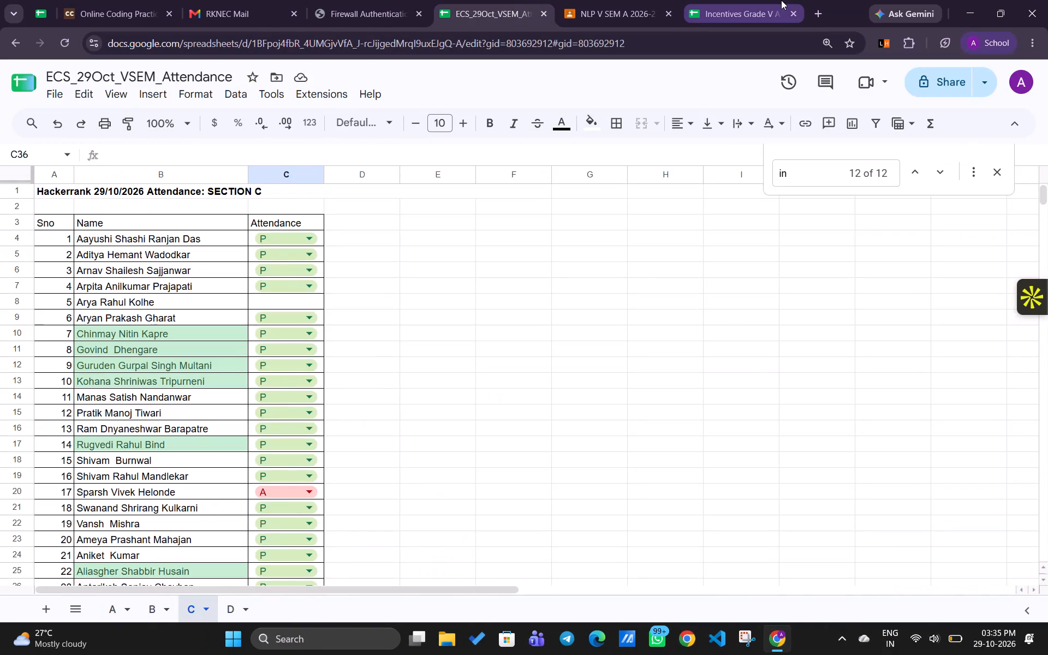
left_click(781, 0)
left_click(562, 0)
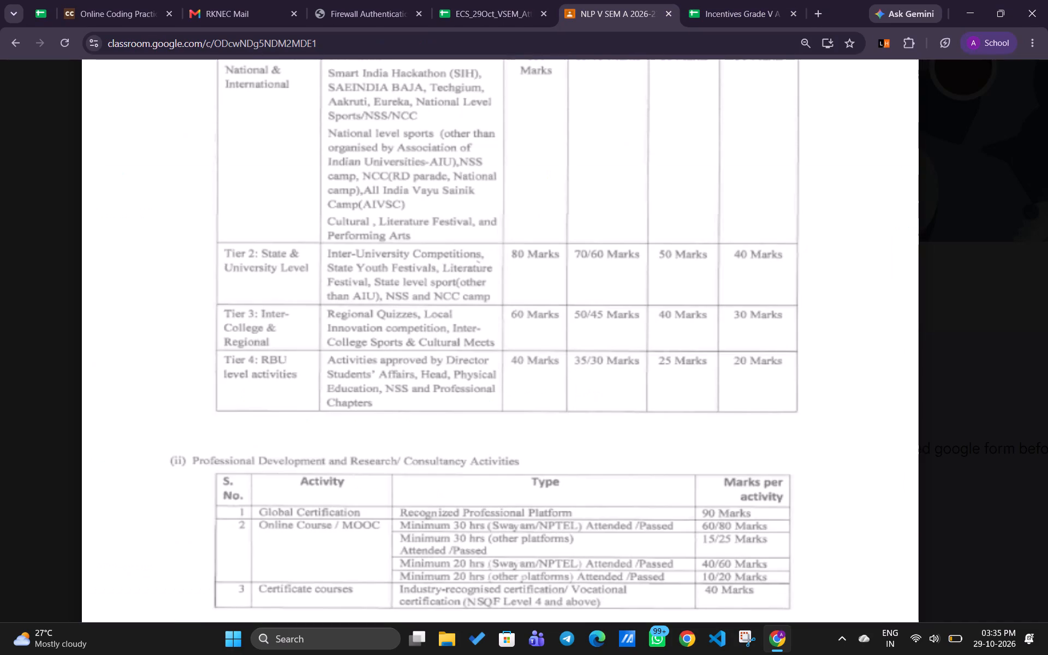
scroll(598, 224, "down", 8)
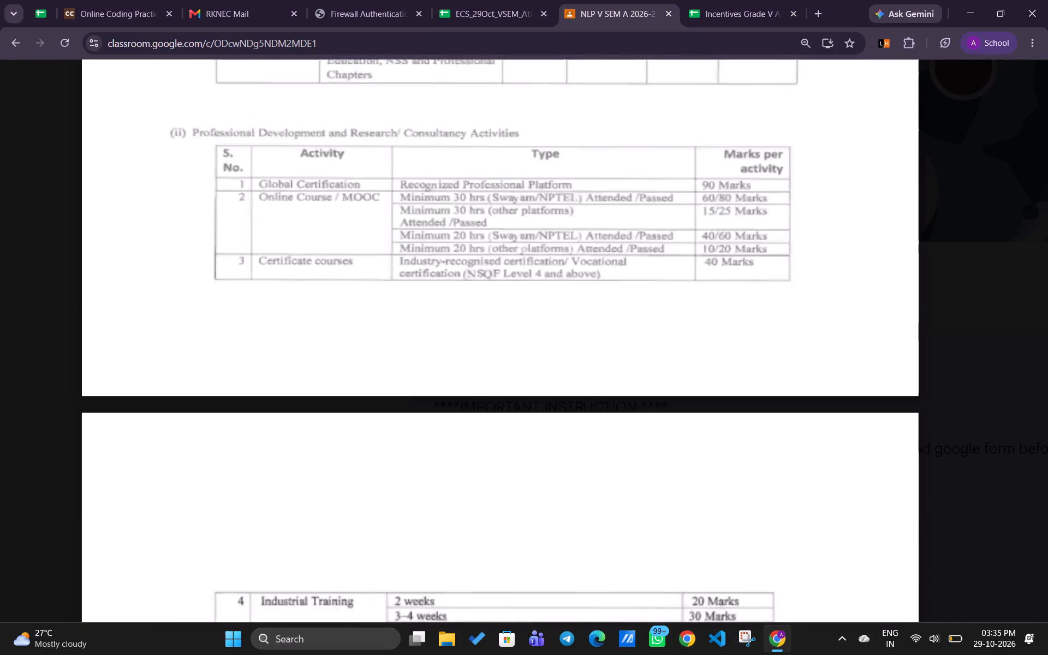
scroll(598, 224, "down", 2)
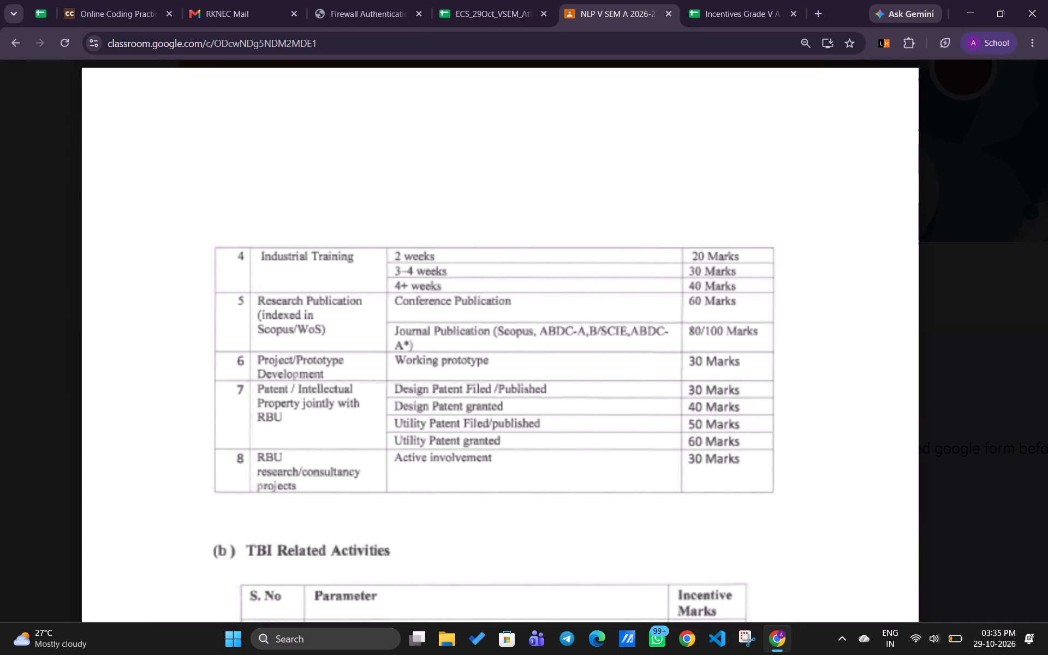
scroll(598, 224, "down", 1)
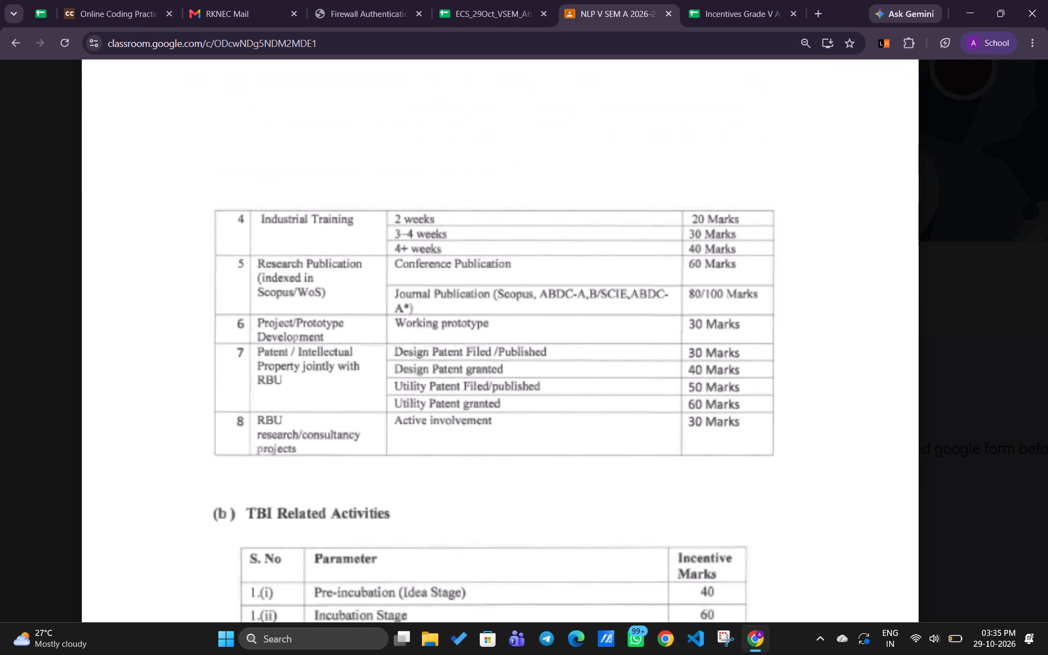
left_click_drag(748, 263, 596, 261)
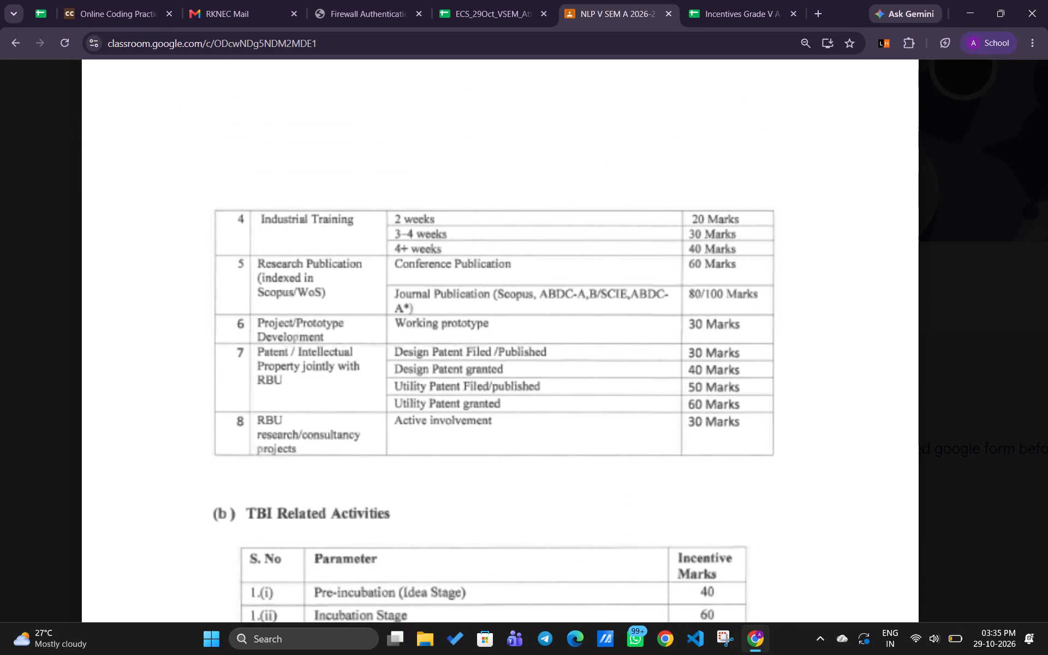
scroll(719, 275, "up", 12)
scroll(719, 275, "down", 9)
scroll(719, 275, "up", 5)
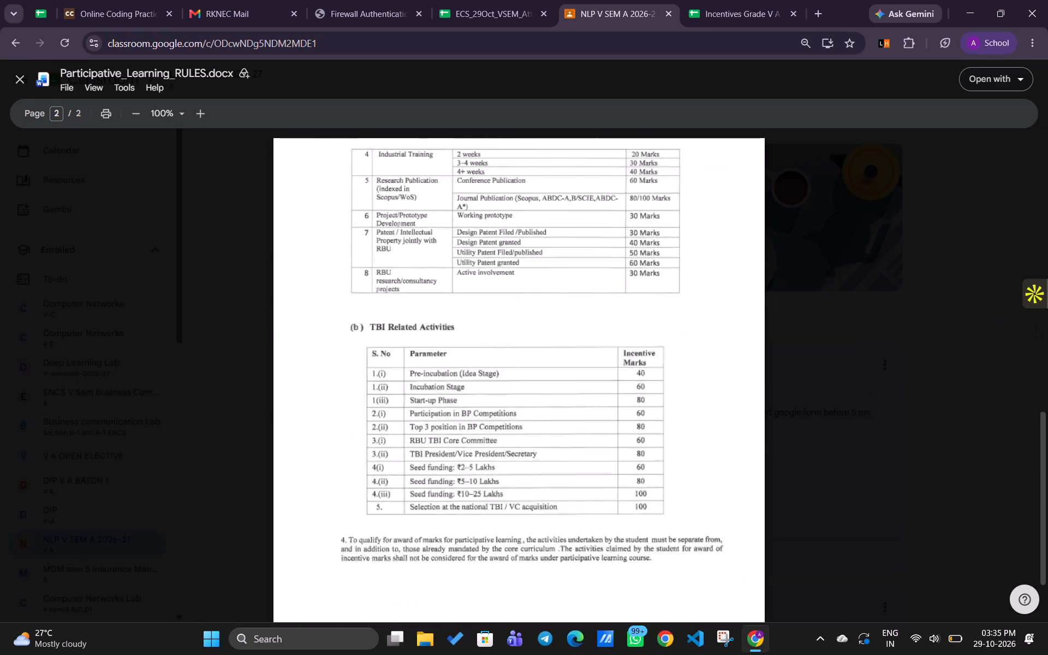
scroll(719, 275, "up", 8)
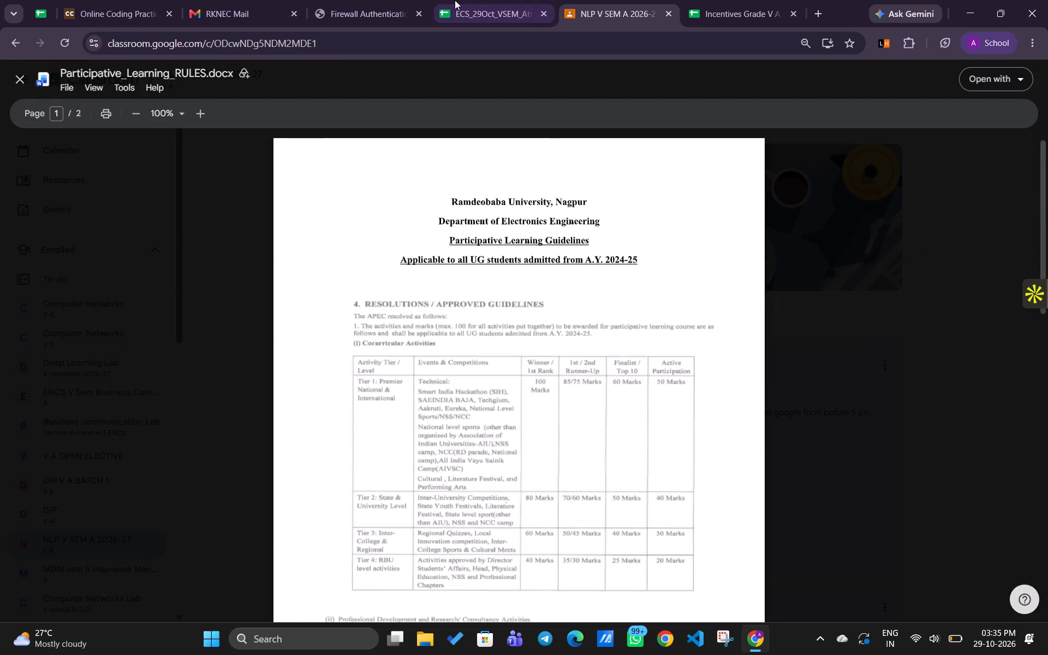
Return to the section C sheet of ECS_29Oct_VSEM_Attendance.
left_click(455, 0)
scroll(425, 342, "down", 1)
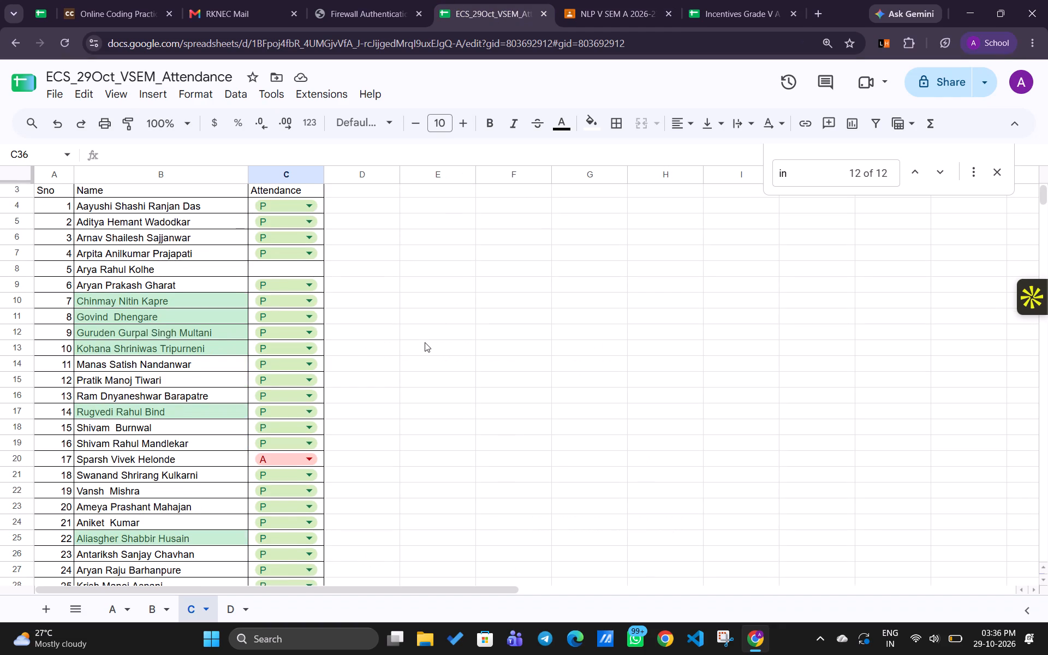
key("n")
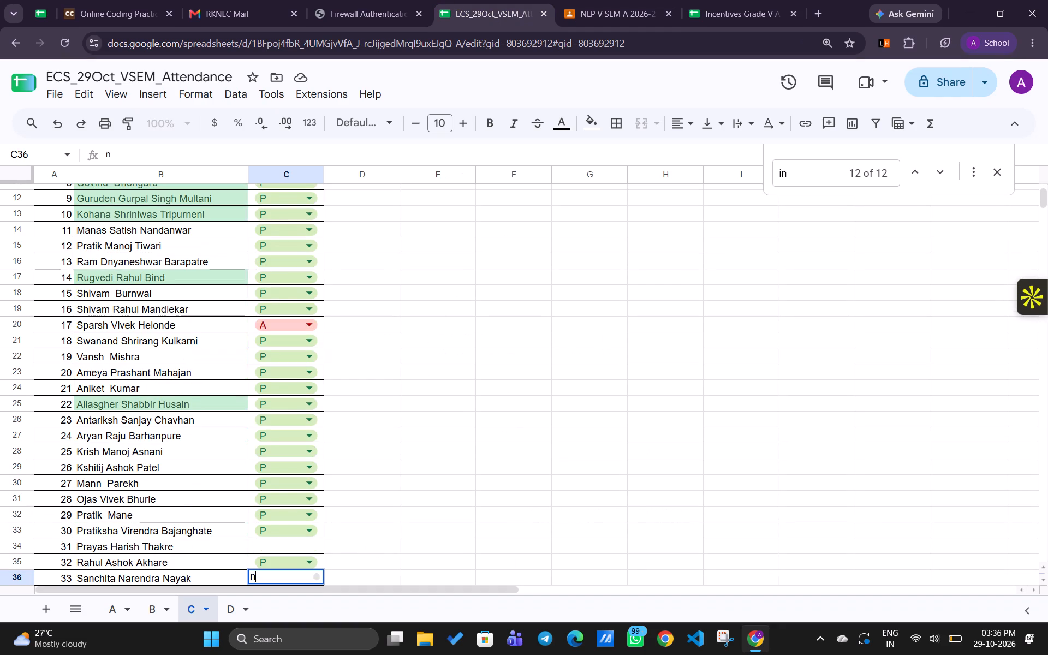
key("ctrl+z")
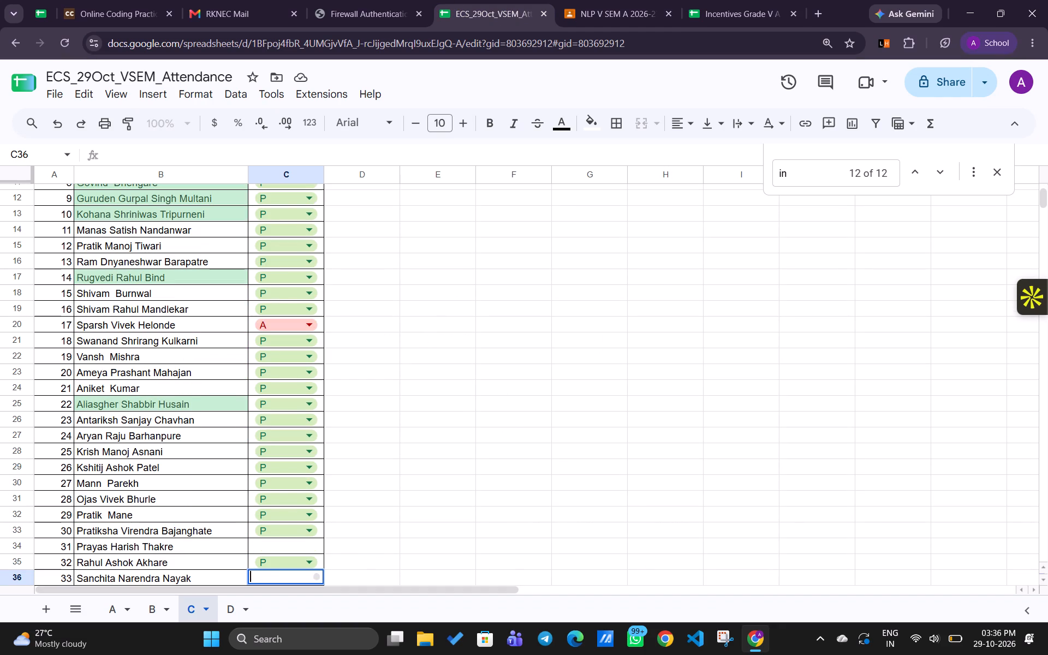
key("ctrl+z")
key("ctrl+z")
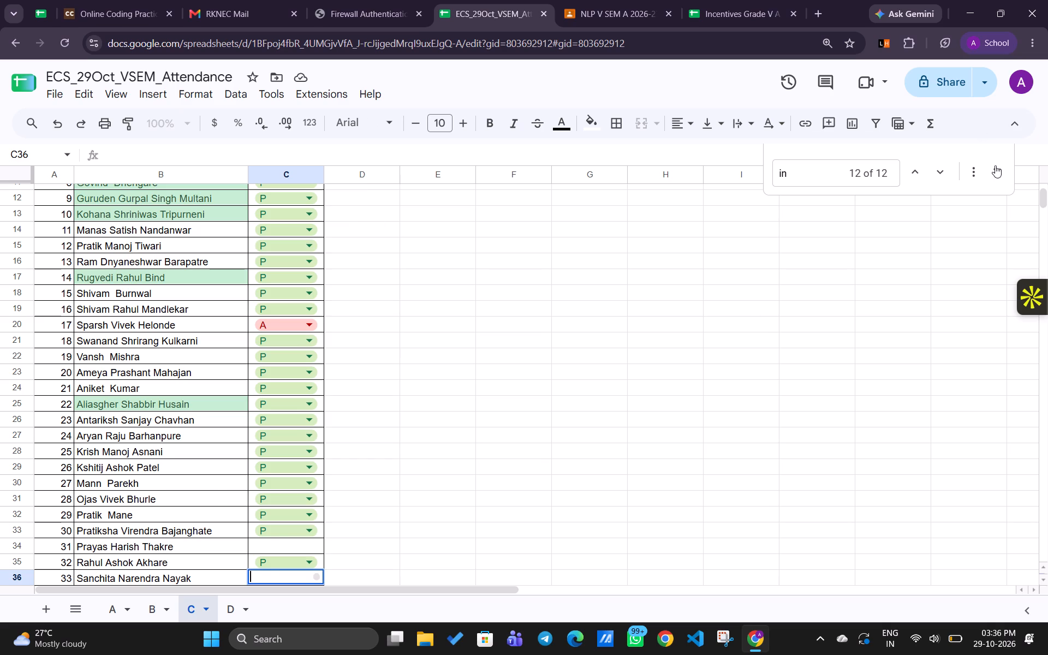
Close the search for "in" in the section C attendance sheet.
left_click(997, 168)
left_click(786, 389)
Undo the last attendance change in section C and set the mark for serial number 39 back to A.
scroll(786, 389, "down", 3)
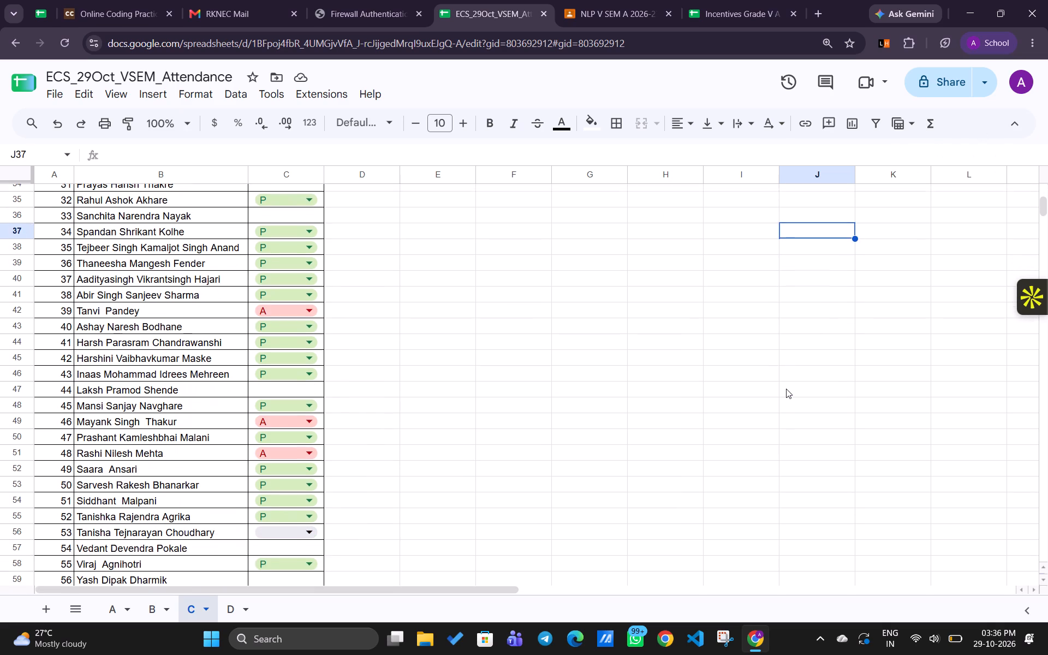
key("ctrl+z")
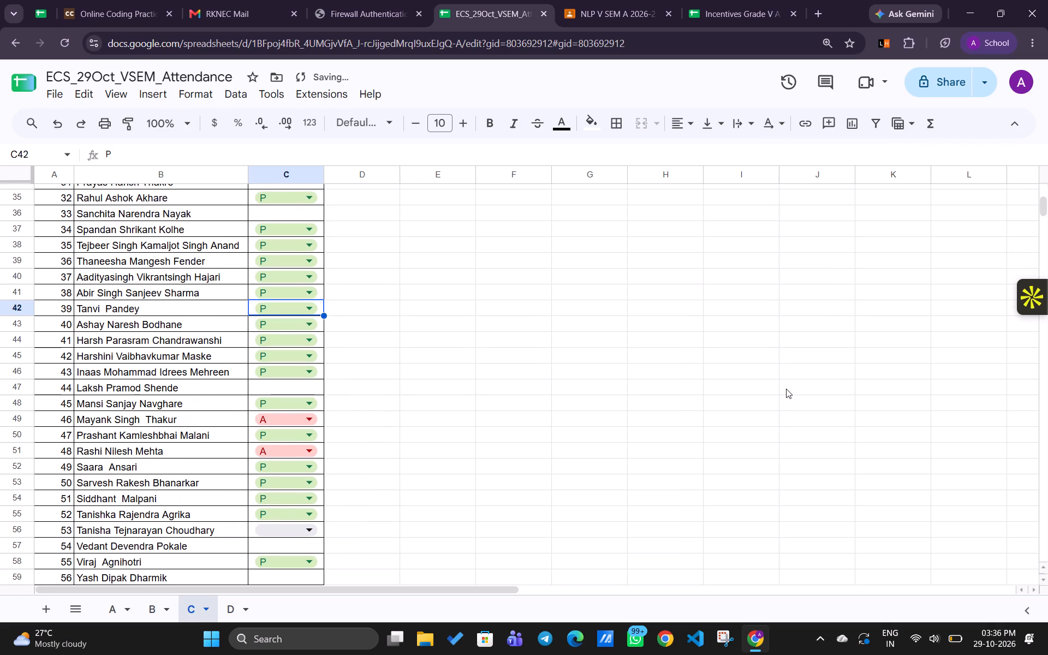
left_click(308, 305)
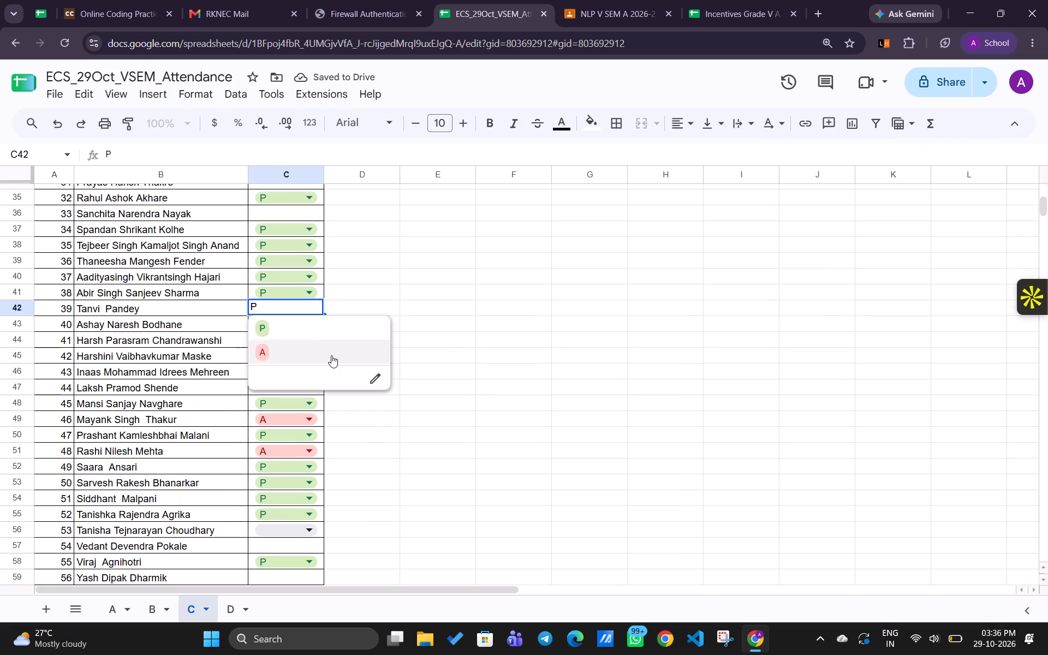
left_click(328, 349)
Mark serial number 33 in section C as P by copying the attendance mark of serial number 32.
left_click(299, 389)
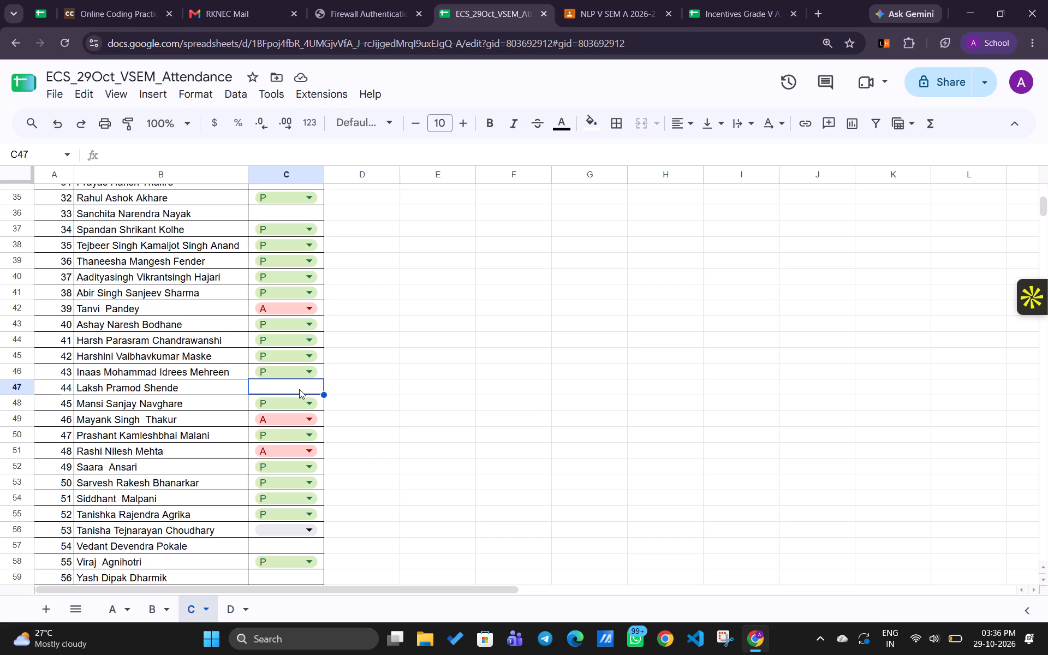
scroll(299, 389, "up", 4)
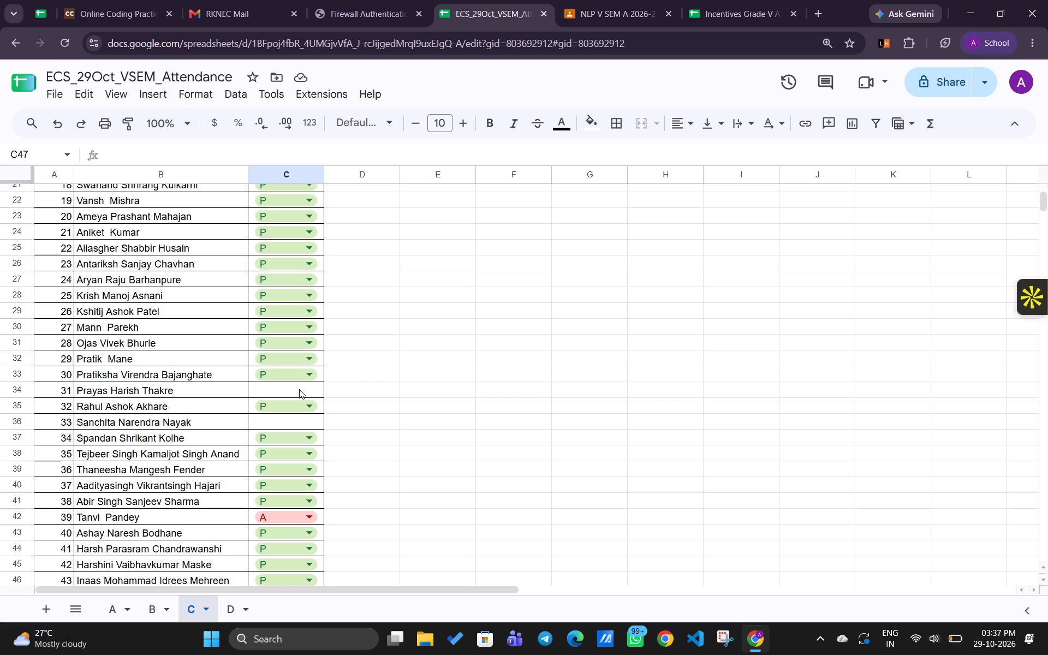
left_click(252, 407)
key("ctrl+c")
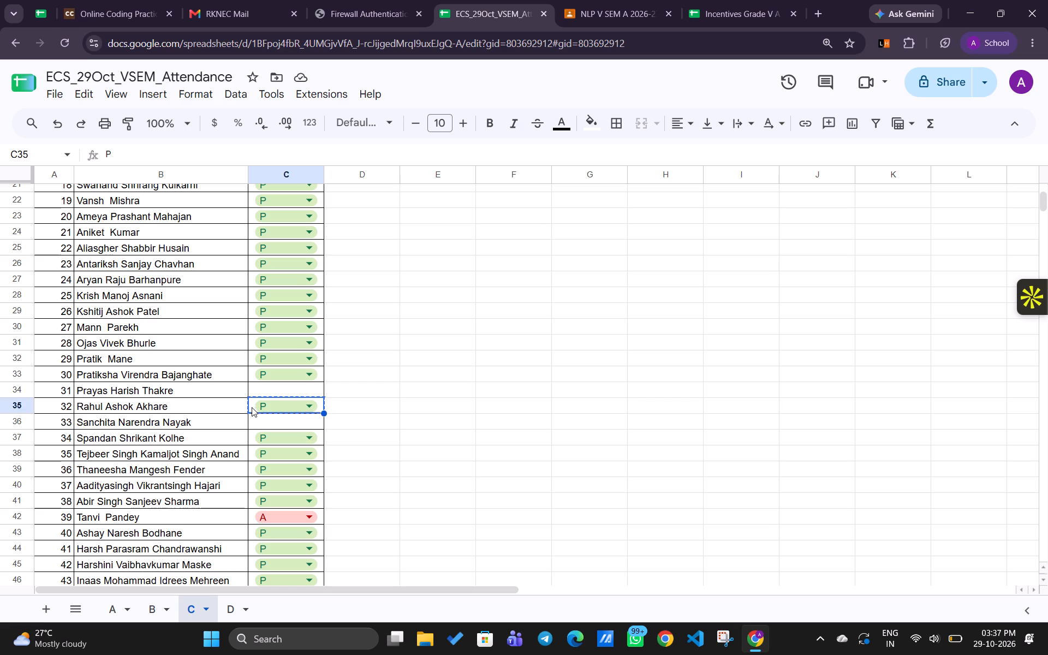
left_click(259, 422)
key("ctrl+v")
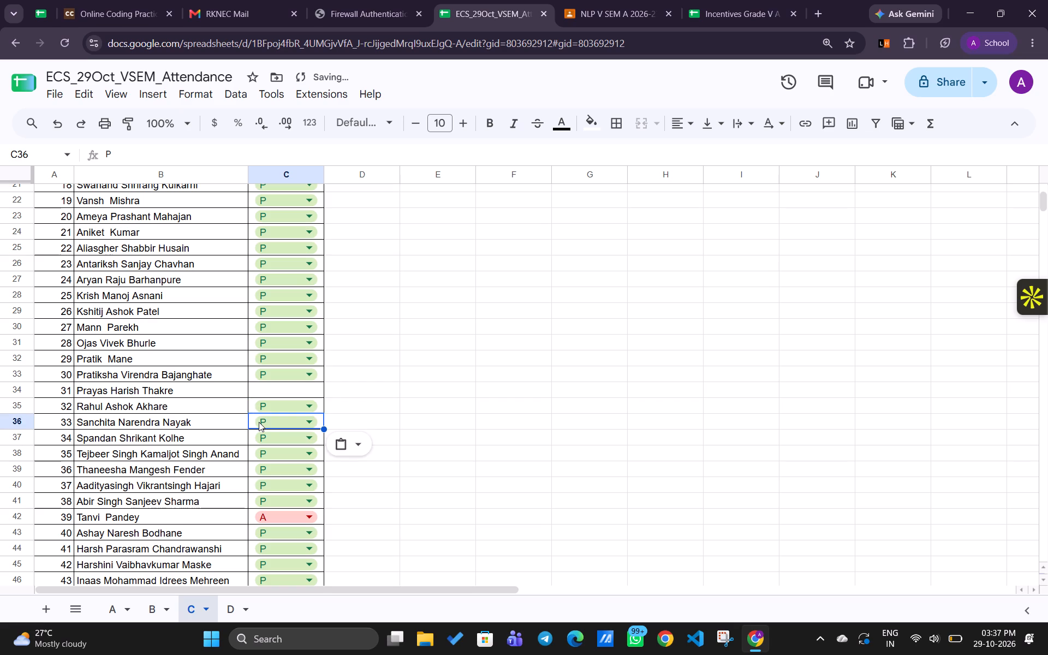
left_click(257, 394)
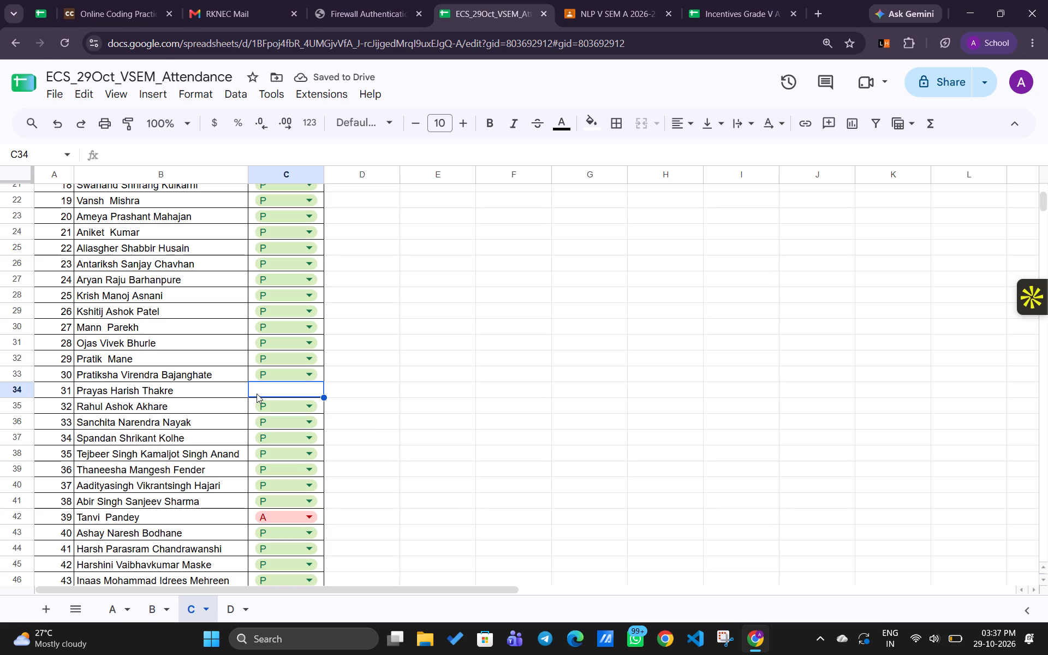
scroll(257, 394, "up", 4)
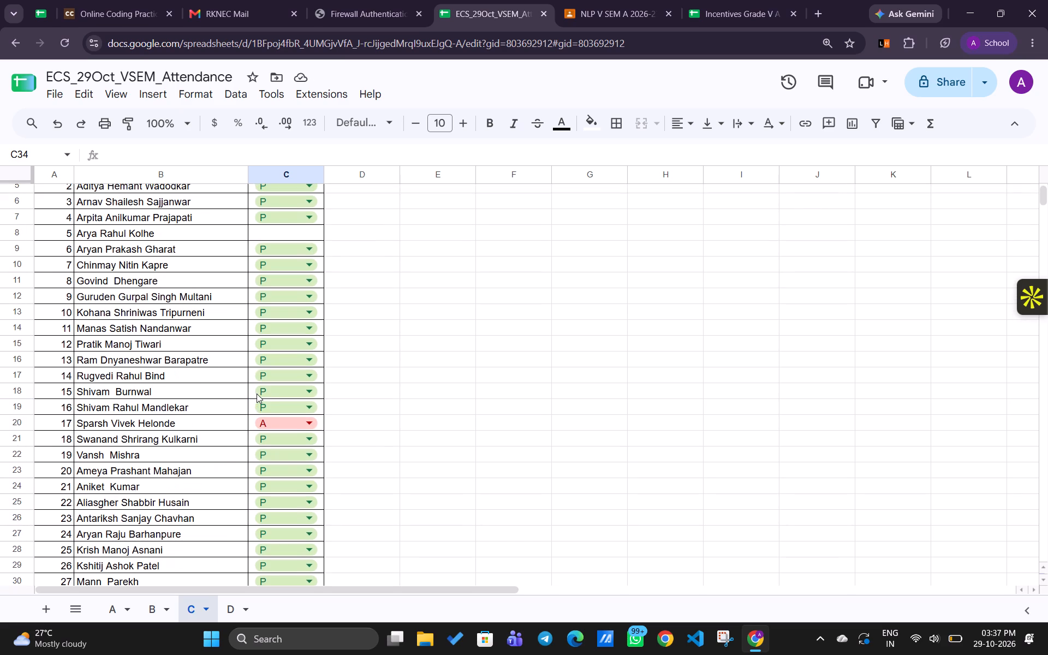
scroll(257, 394, "up", 1)
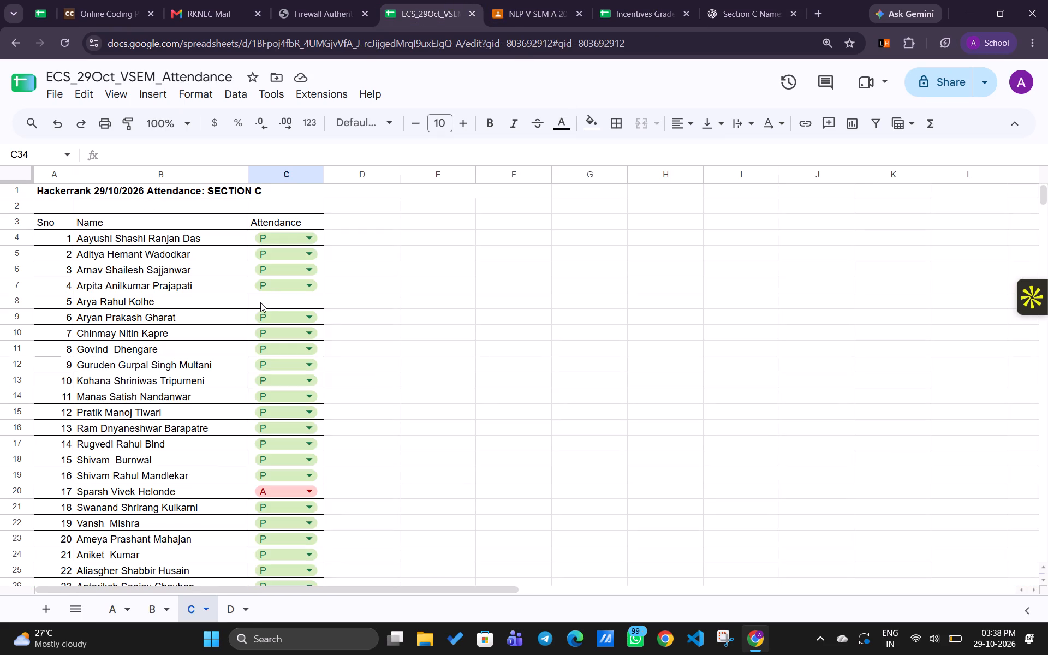
left_click(263, 299)
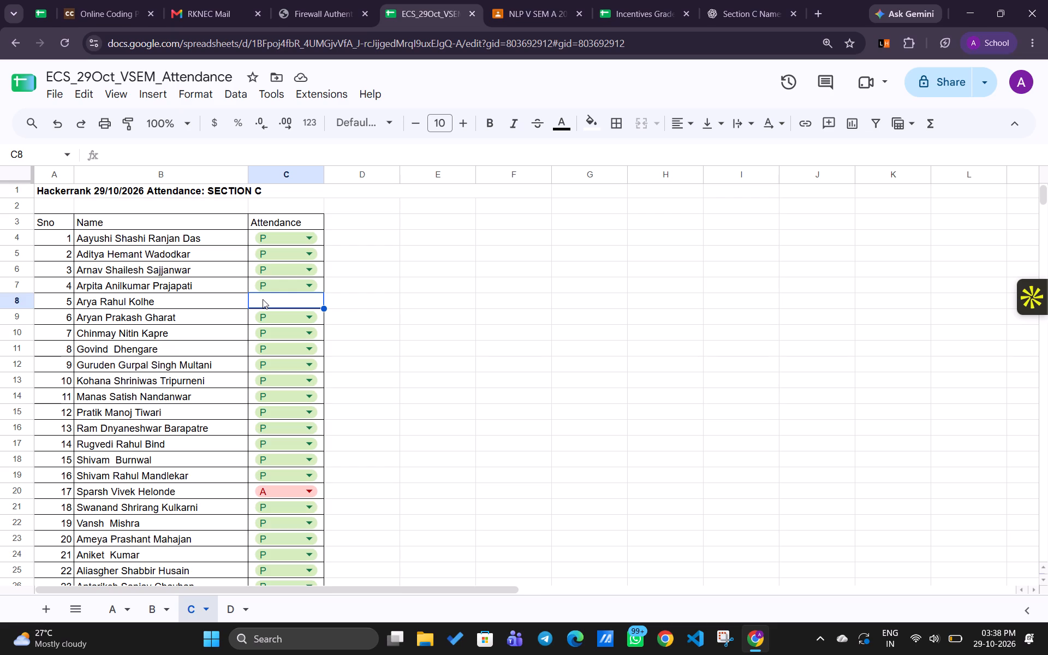
left_click(263, 299)
key("ctrl+v")
left_click(273, 303)
left_click(302, 351)
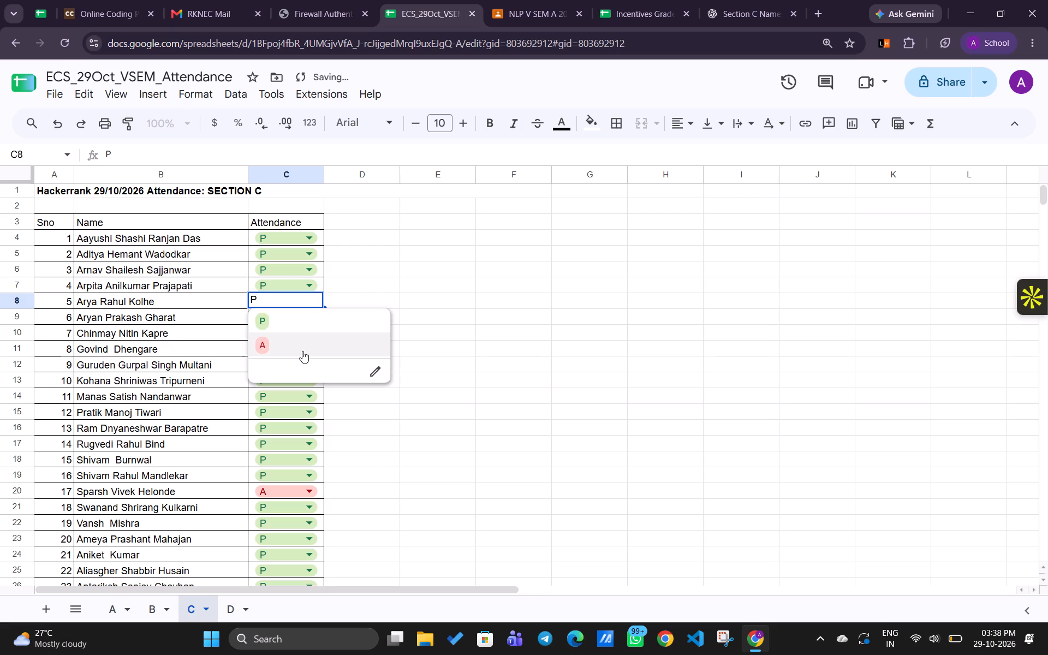
Paste the attendance dropdown for serial number 31 in section C and set it to A.
scroll(302, 351, "down", 6)
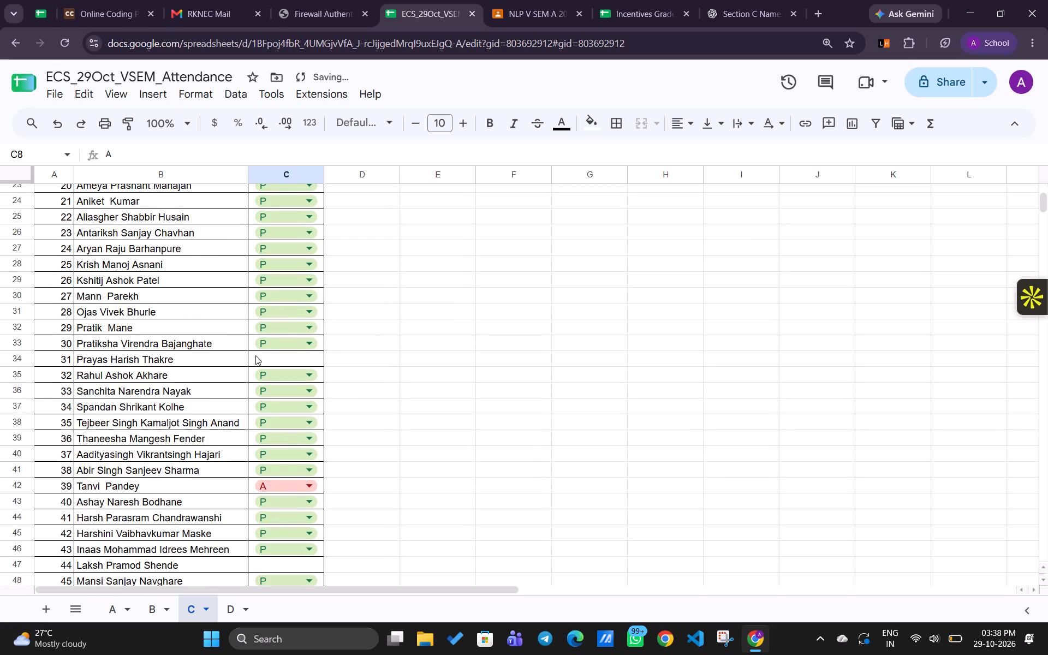
left_click(259, 357)
key("ctrl+v")
left_click(259, 357)
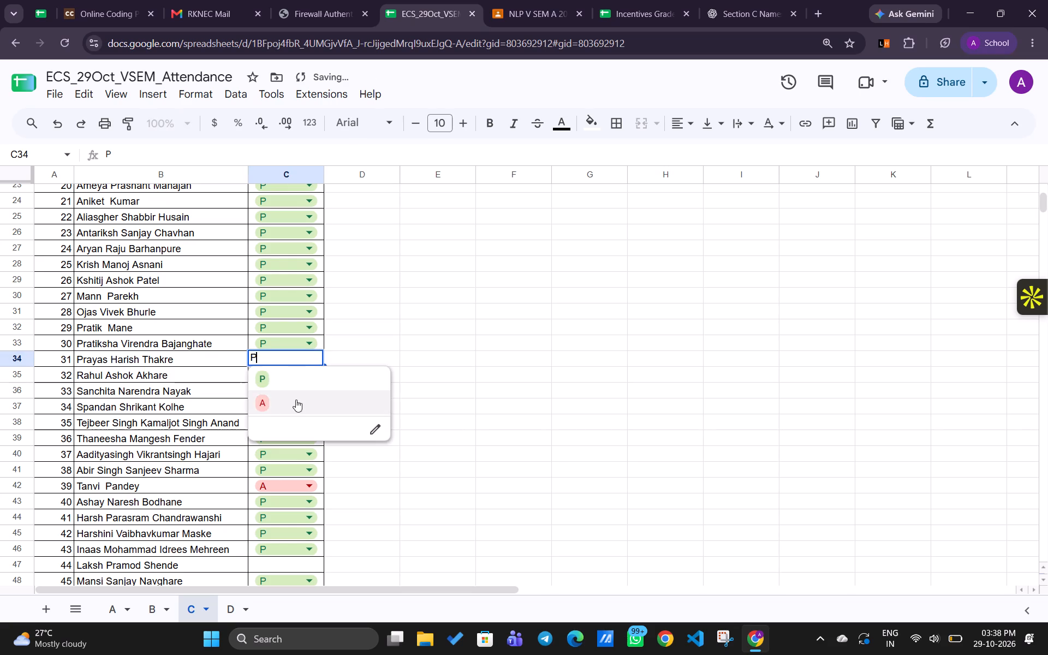
left_click(293, 401)
Paste the attendance dropdown for serial number 44 in section C and set it to A.
scroll(446, 427, "down", 2)
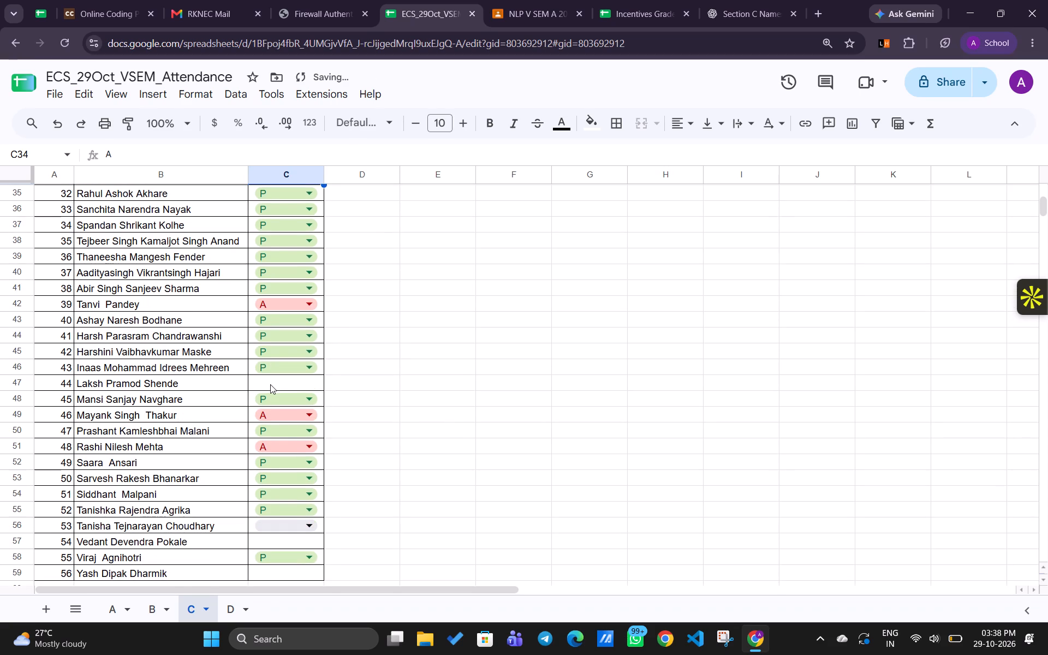
left_click(270, 384)
key("ctrl+v")
left_click(270, 384)
left_click(287, 421)
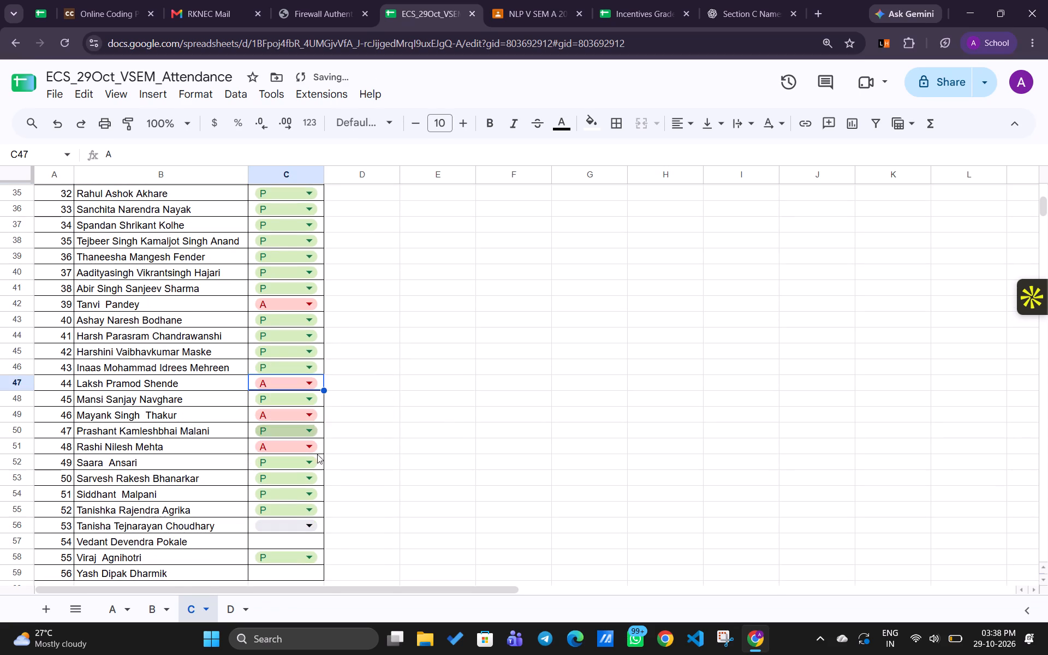
Set serial number 53 in section C to A, and give serial number 54 a pasted attendance dropdown also set to A.
left_click(287, 526)
left_click(281, 501)
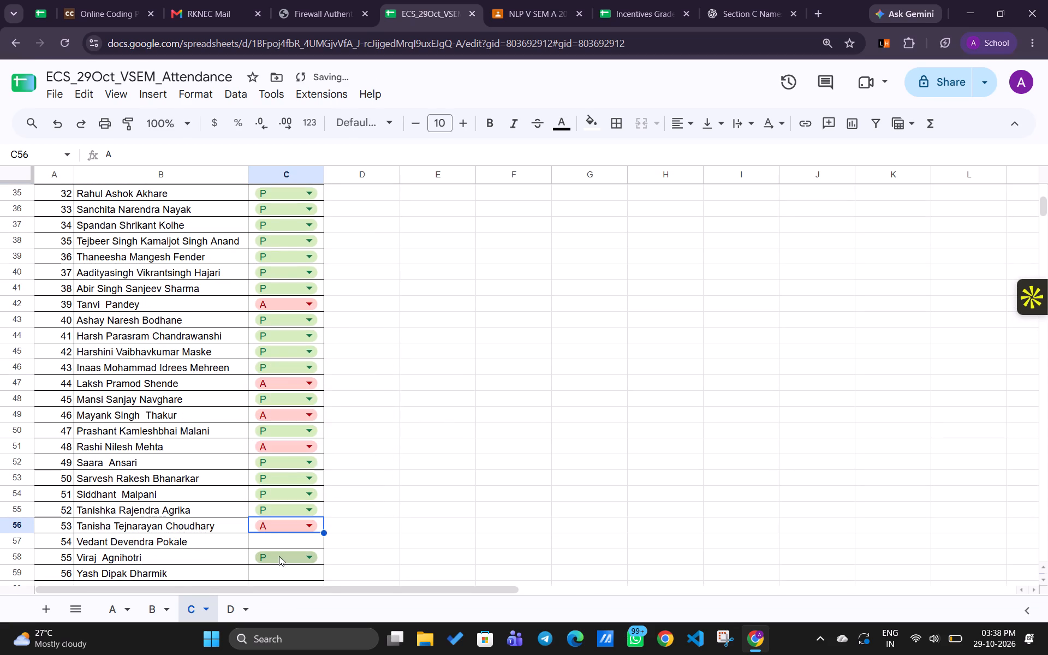
left_click(270, 535)
key("ctrl+v")
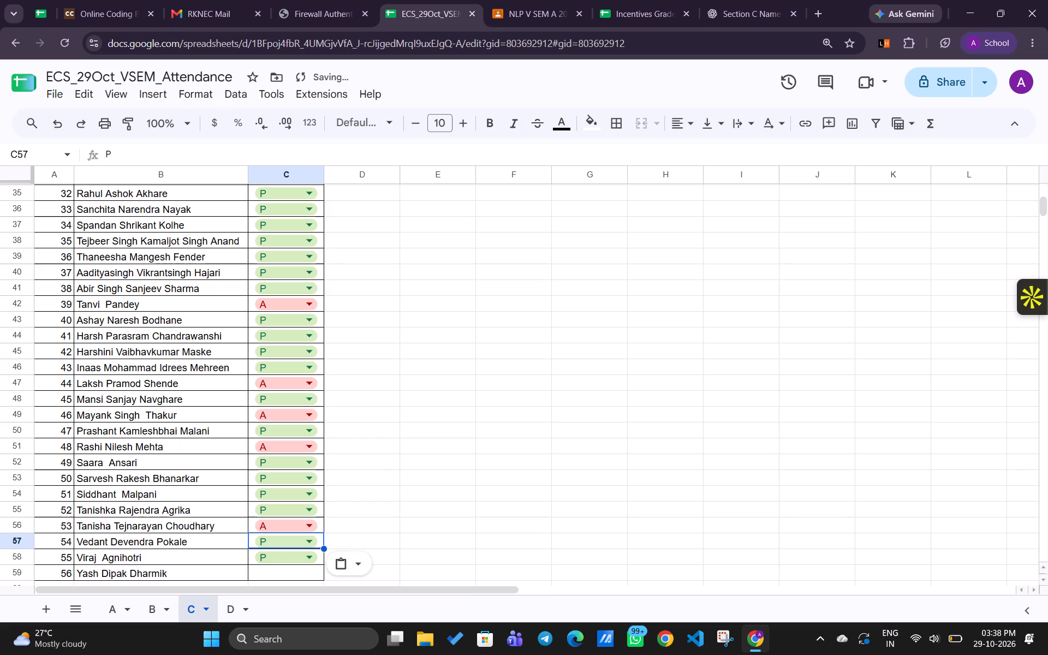
left_click(273, 546)
left_click(283, 521)
Paste the attendance dropdown for serial number 56 in section C, set it to A, and save the sheet.
scroll(459, 502, "down", 1)
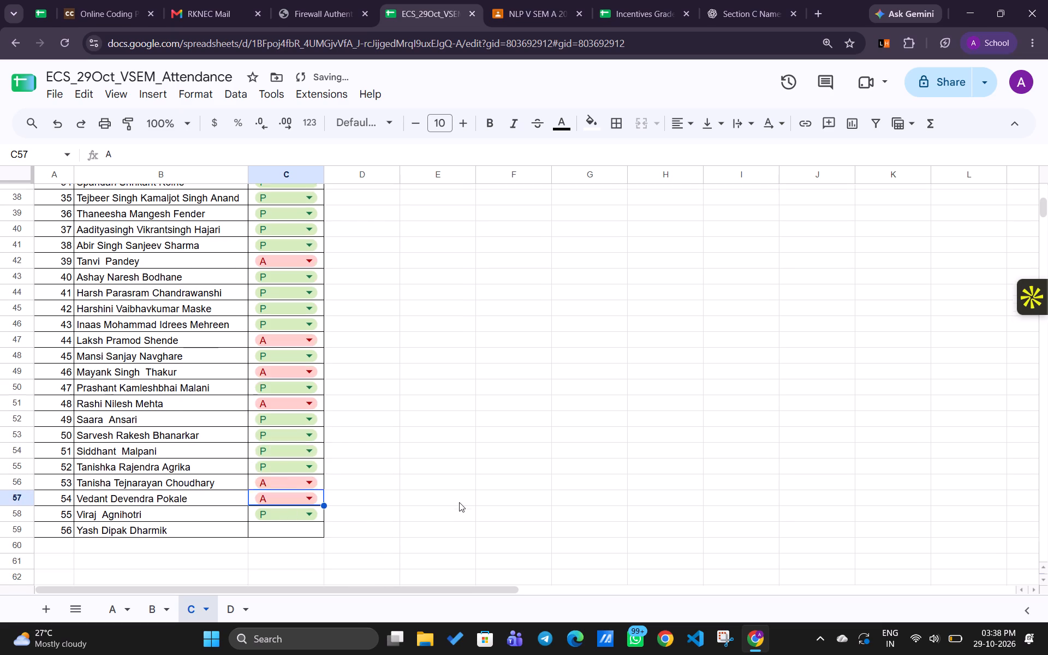
scroll(459, 502, "down", 1)
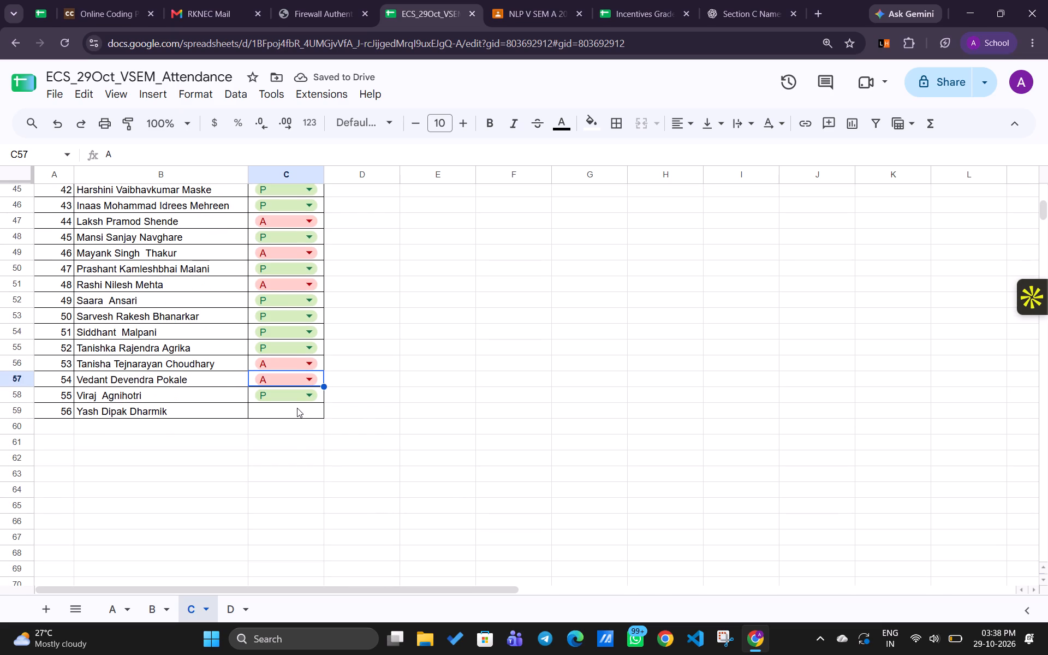
left_click(297, 408)
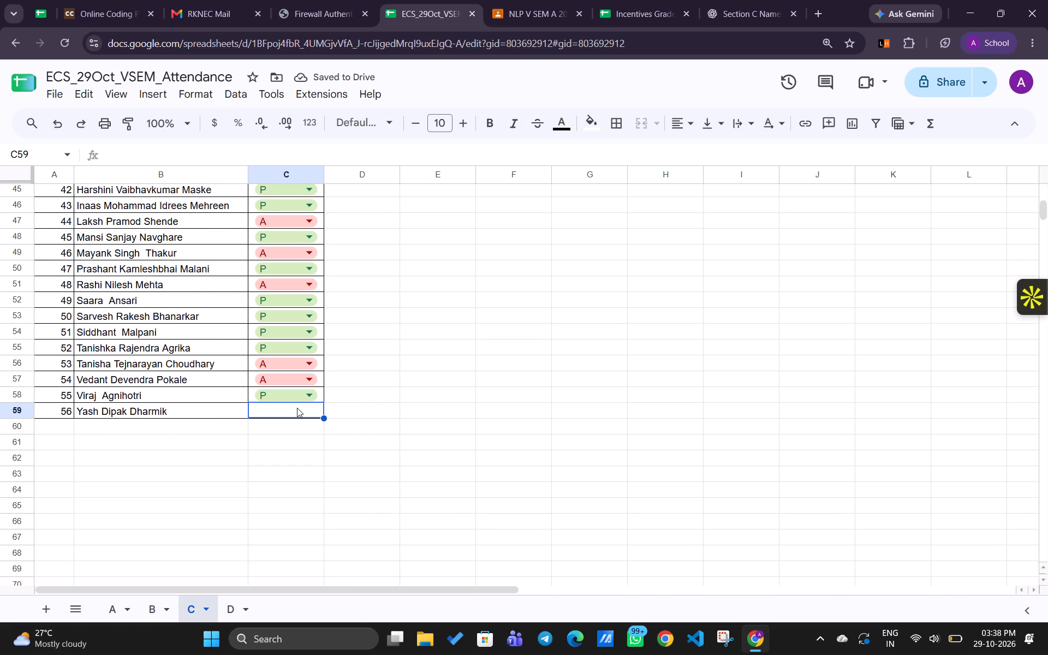
key("ctrl+v")
left_click(297, 408)
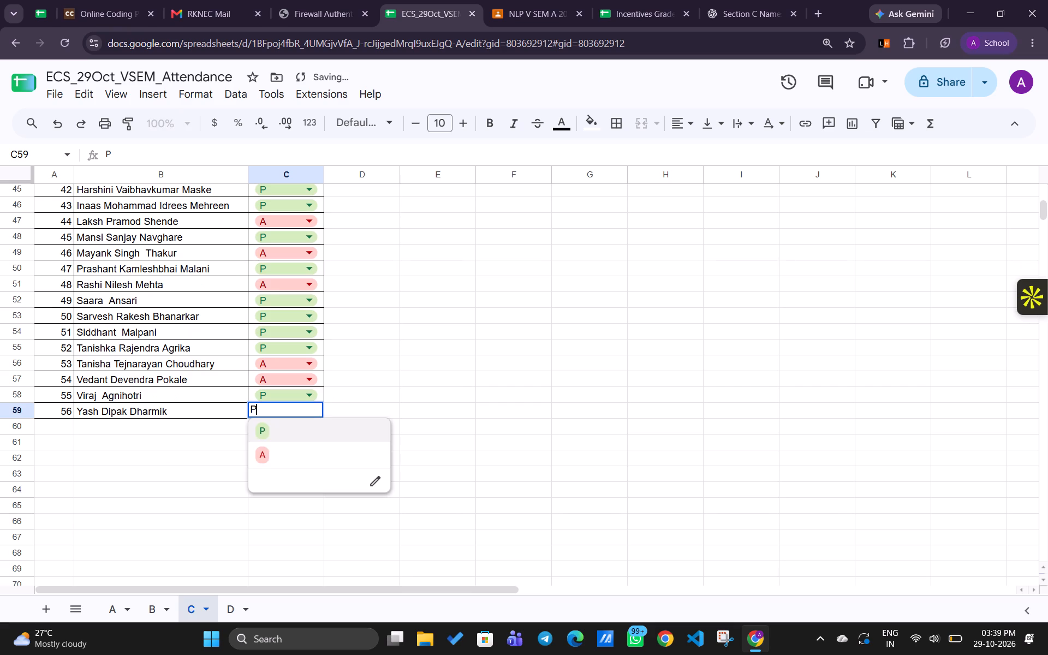
left_click(285, 452)
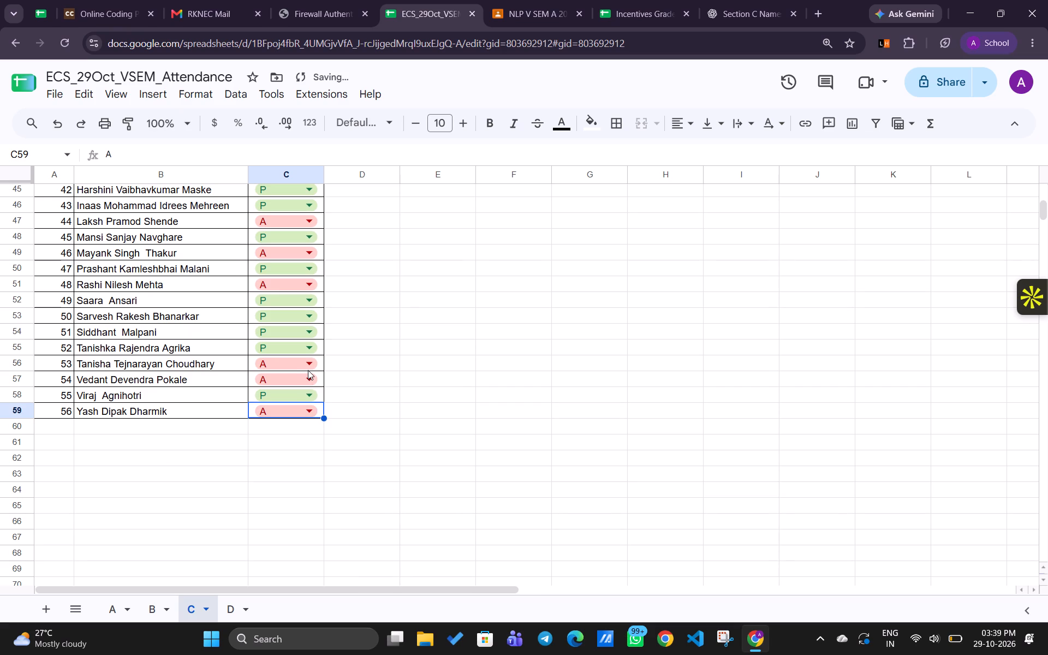
left_click(306, 377)
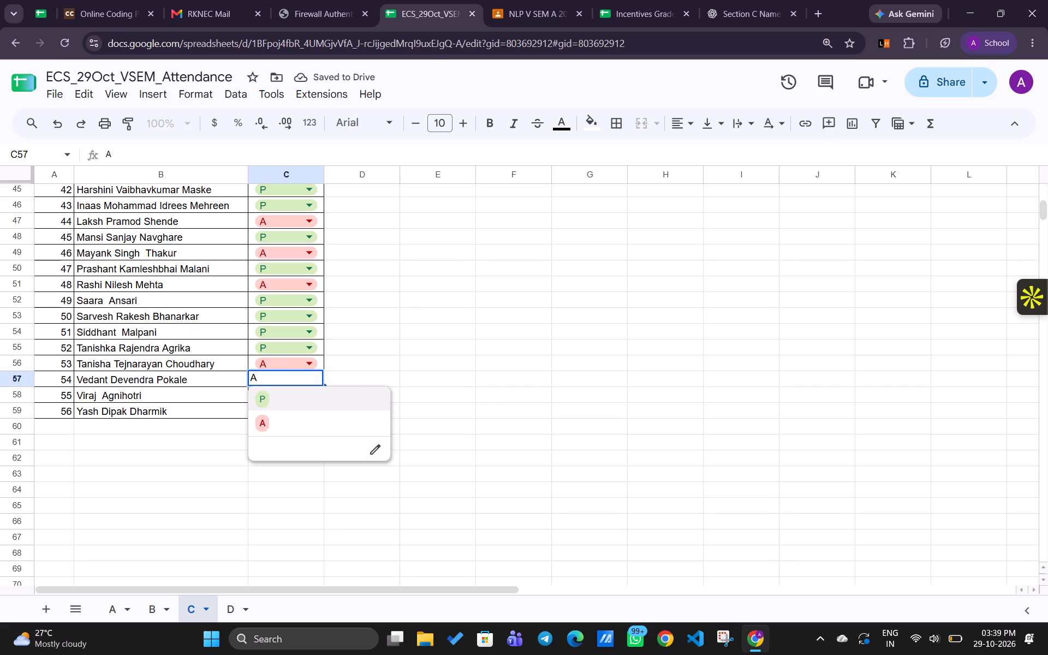
left_click(436, 370)
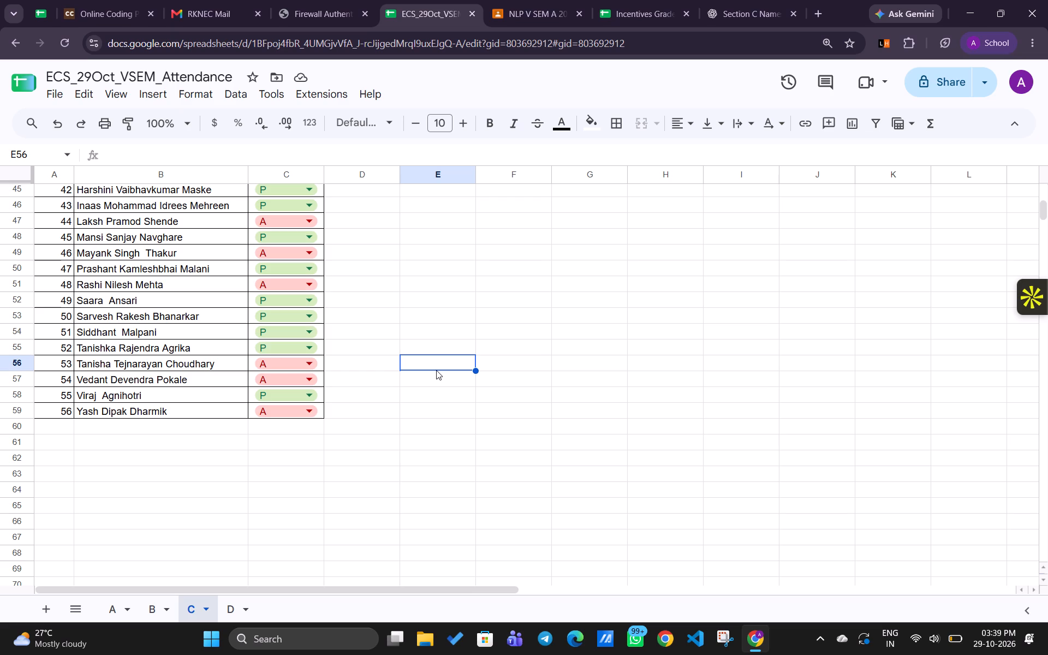
scroll(436, 370, "up", 14)
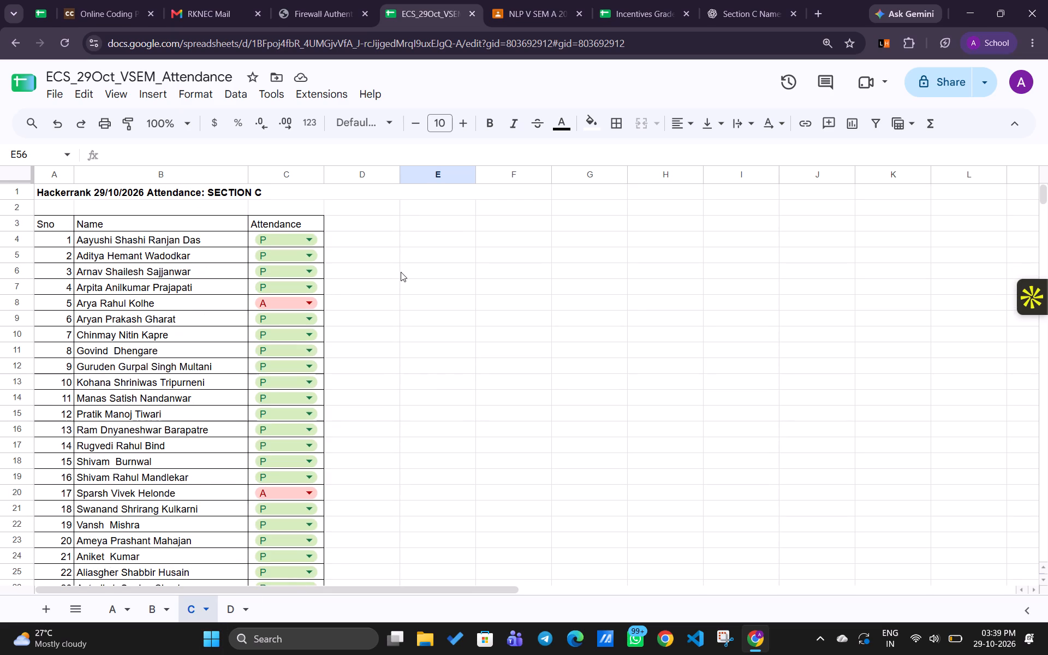
key("ctrl+s")
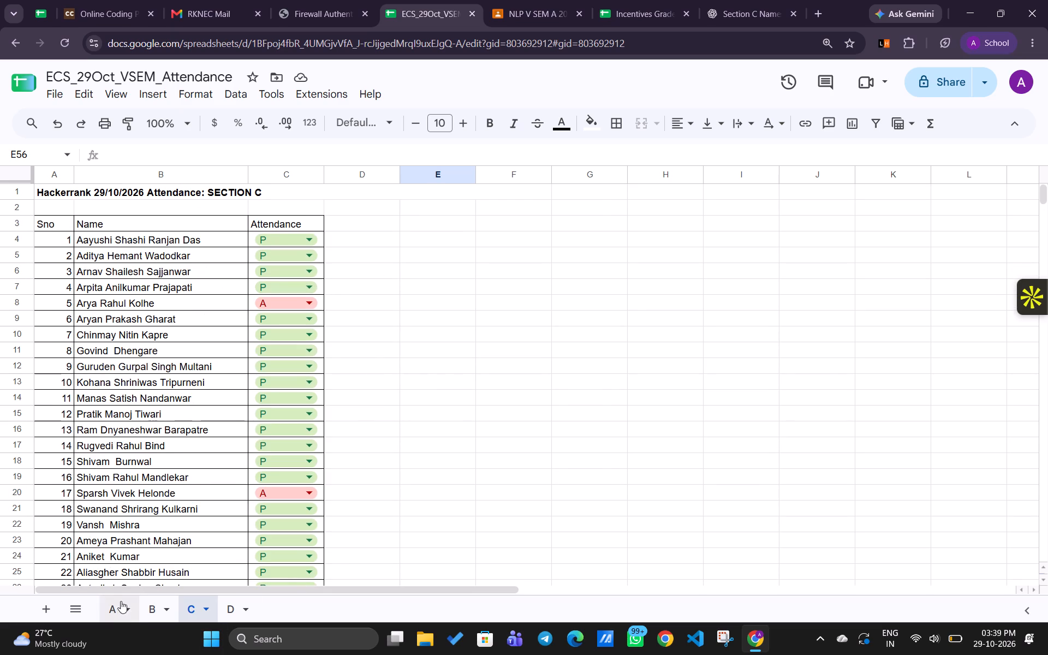
On sheet A, add a data validation dropdown to attendance cell C3 with the options A and P.
left_click(119, 604)
scroll(259, 245, "down", 6)
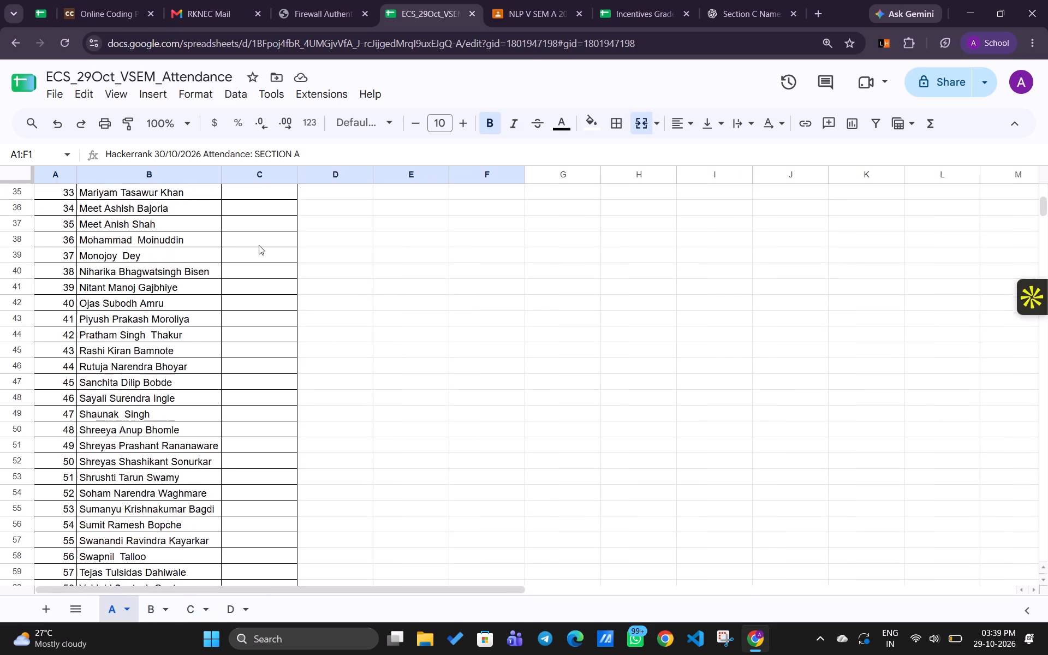
scroll(259, 245, "right", 1)
left_click(247, 230)
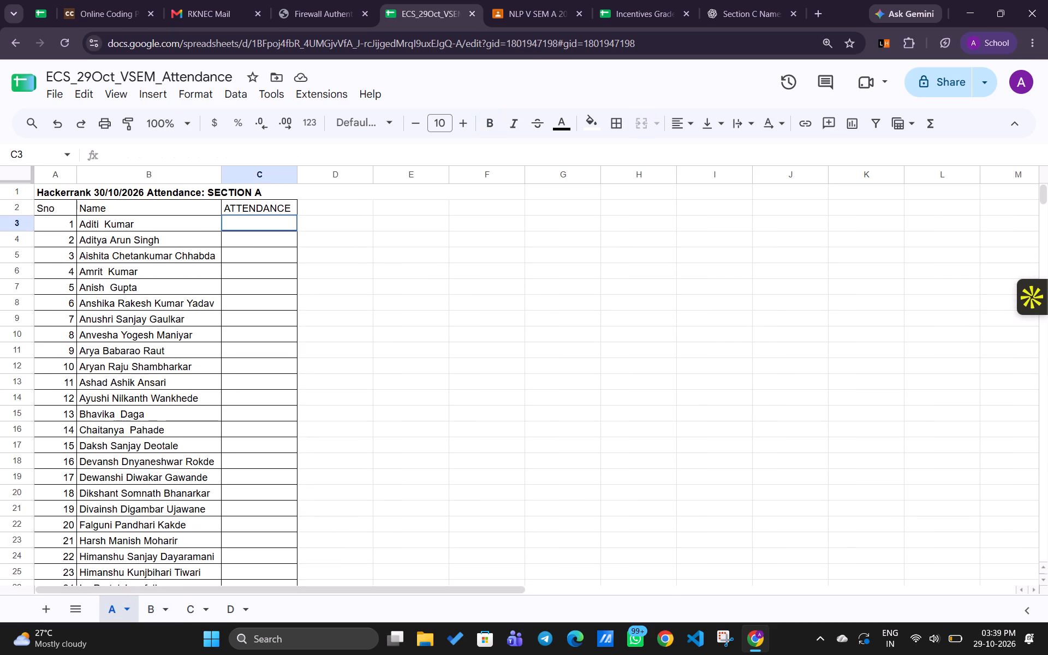
left_click(242, 91)
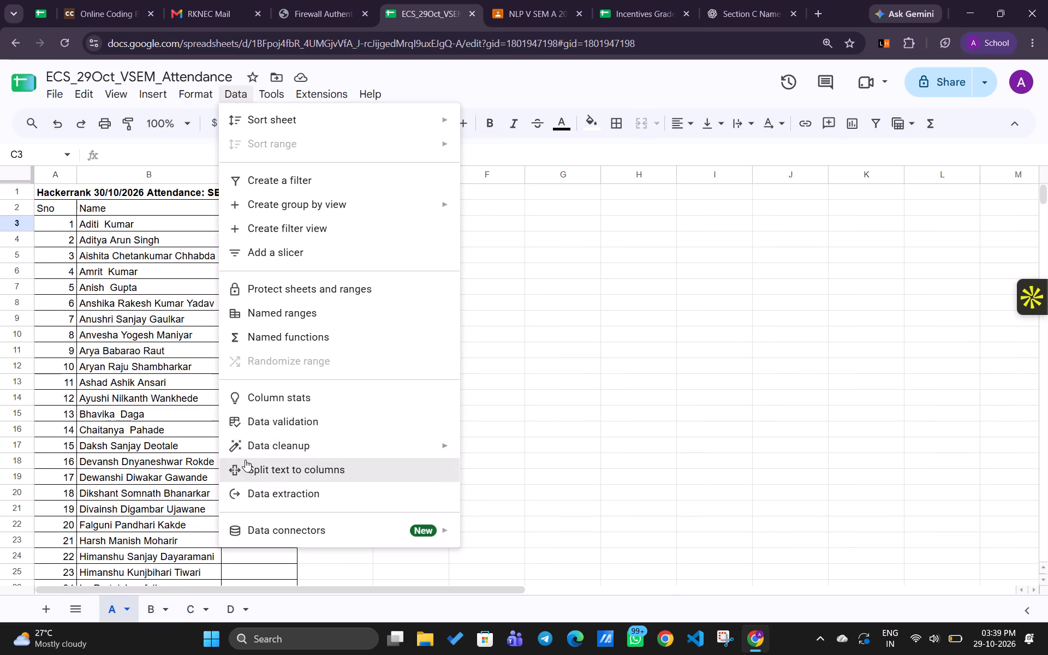
left_click(245, 417)
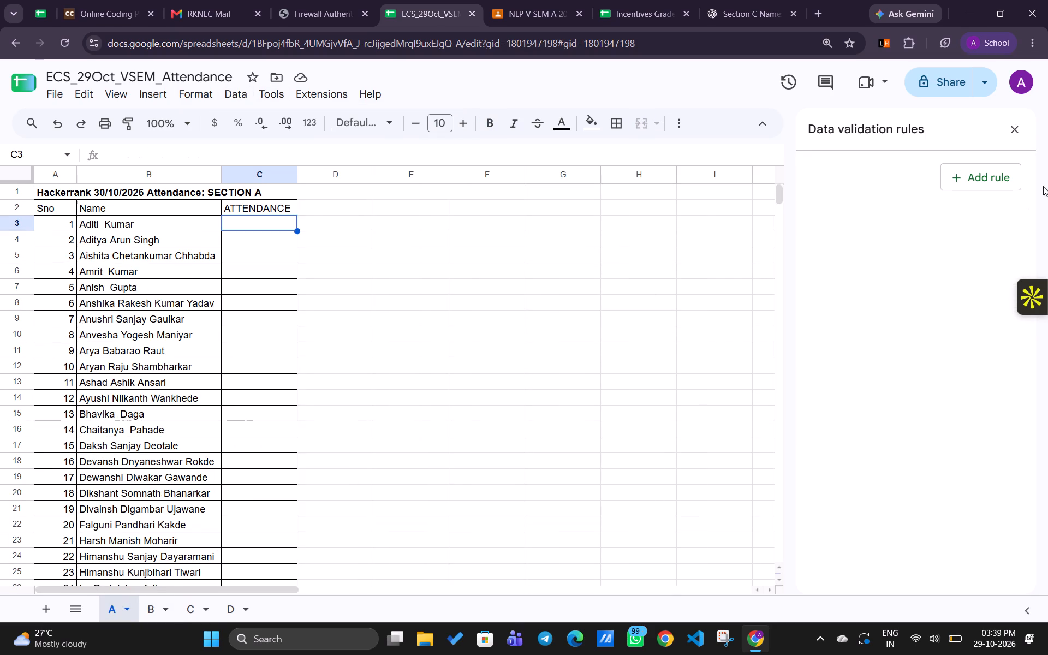
left_click(990, 180)
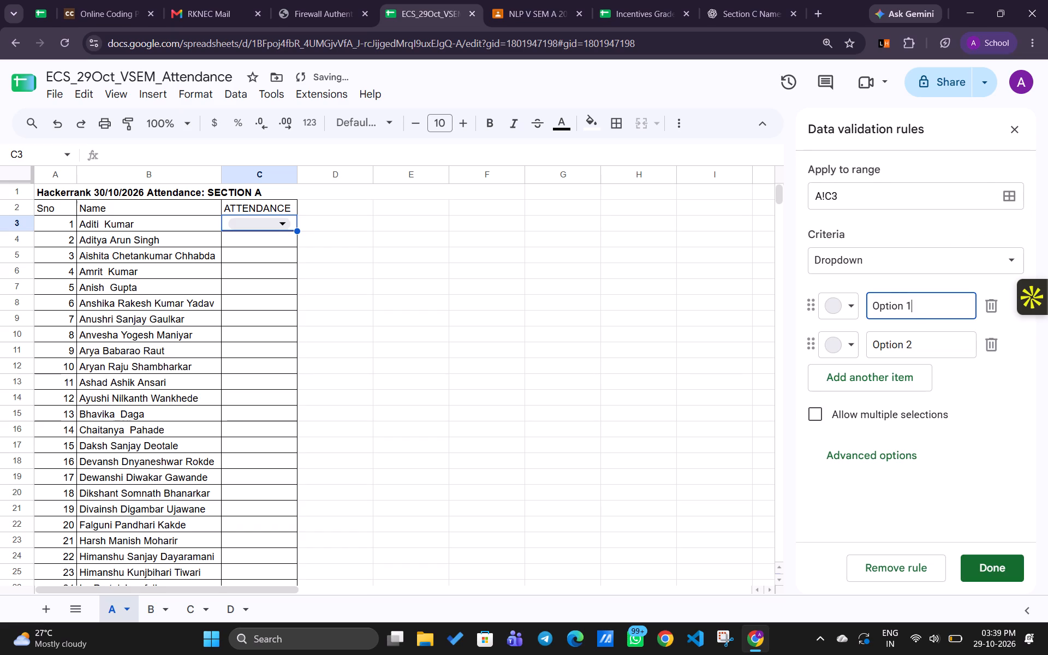
left_click_drag(911, 309, 842, 307)
left_click_drag(921, 347, 848, 349)
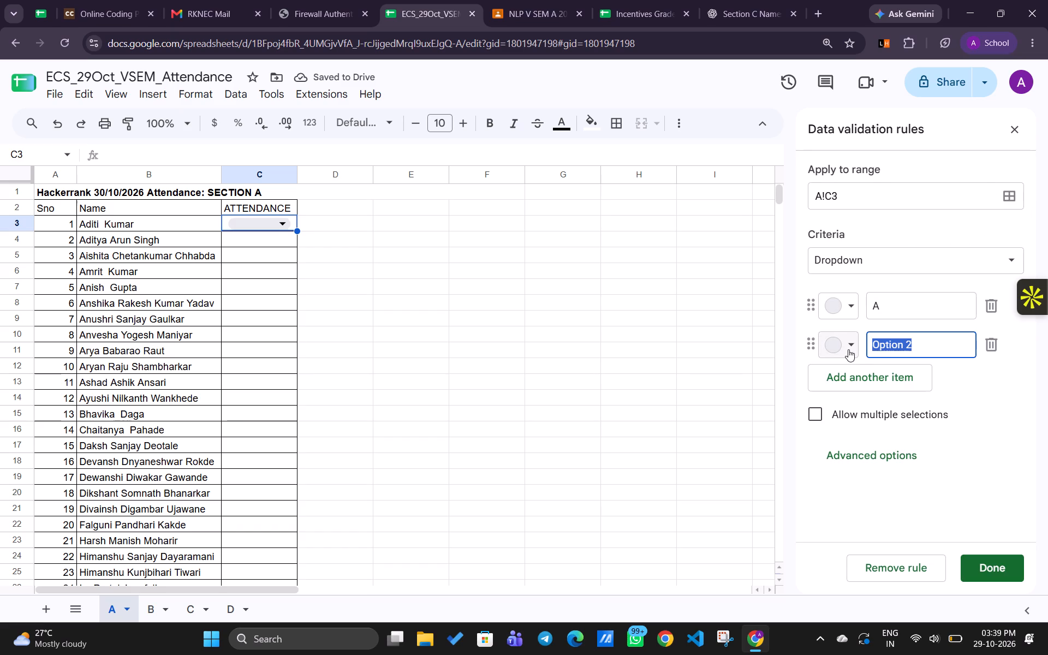
key("p")
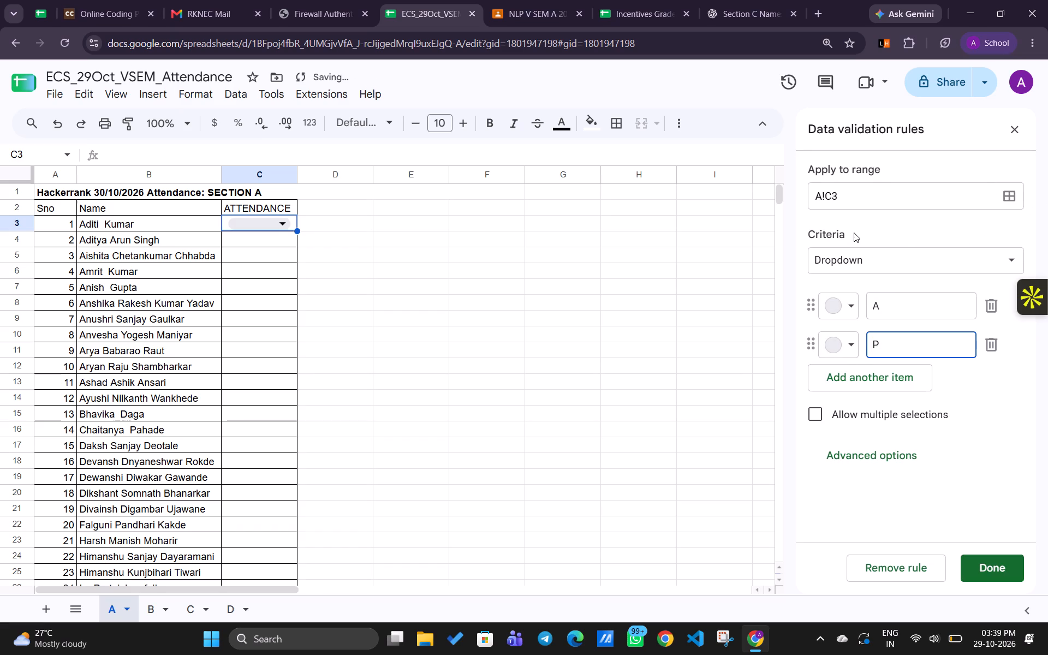
Colour the dropdown's A option light red and its P option light green, and finish the rule.
left_click(832, 305)
left_click(870, 360)
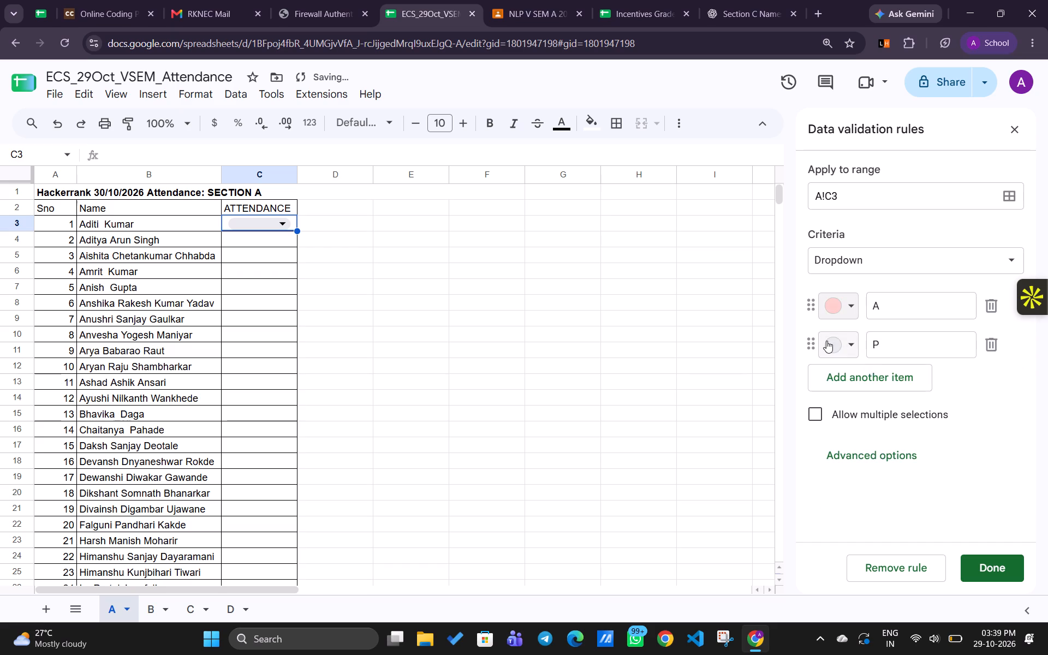
left_click(827, 342)
left_click(940, 397)
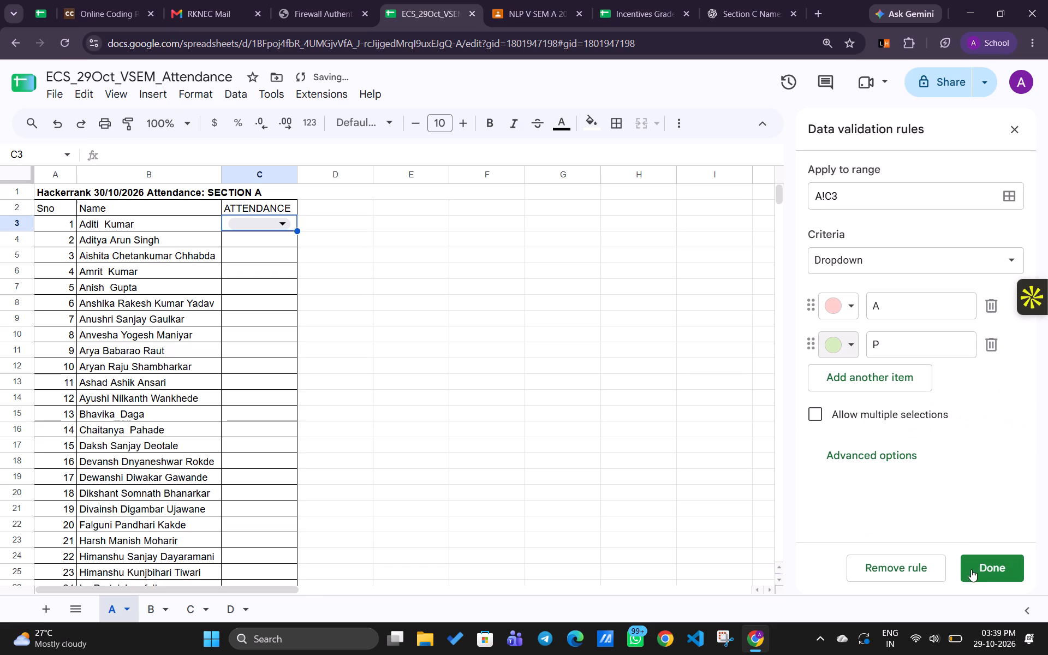
left_click(986, 566)
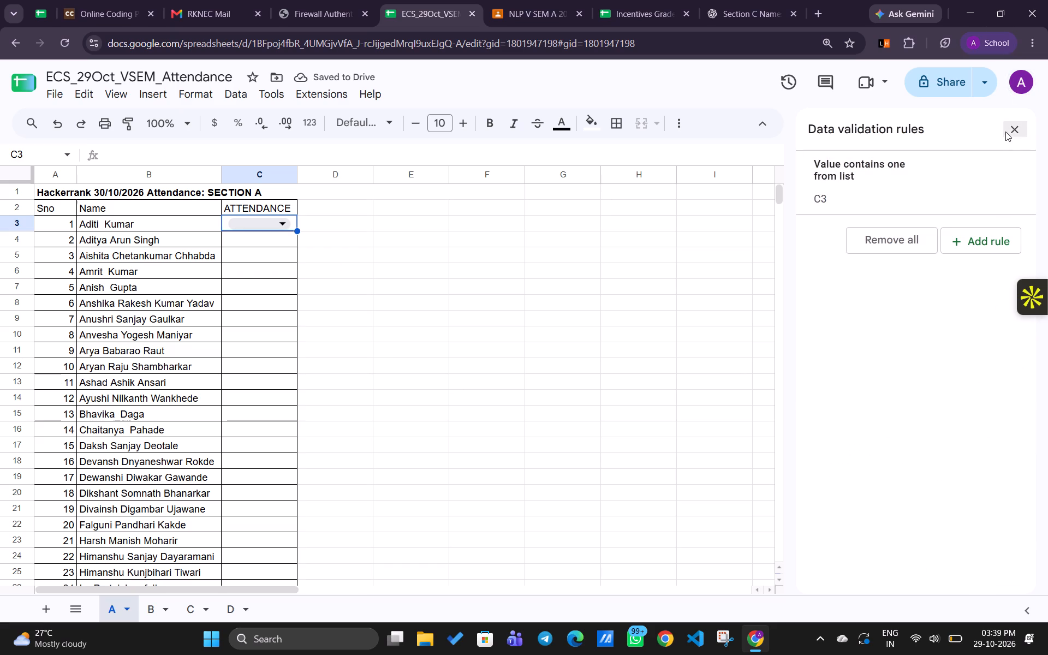
Fill the attendance dropdown from C3 down to C69 on sheet A and close the data validation rules.
left_click_drag(296, 230, 286, 384)
left_click_drag(286, 384, 277, 615)
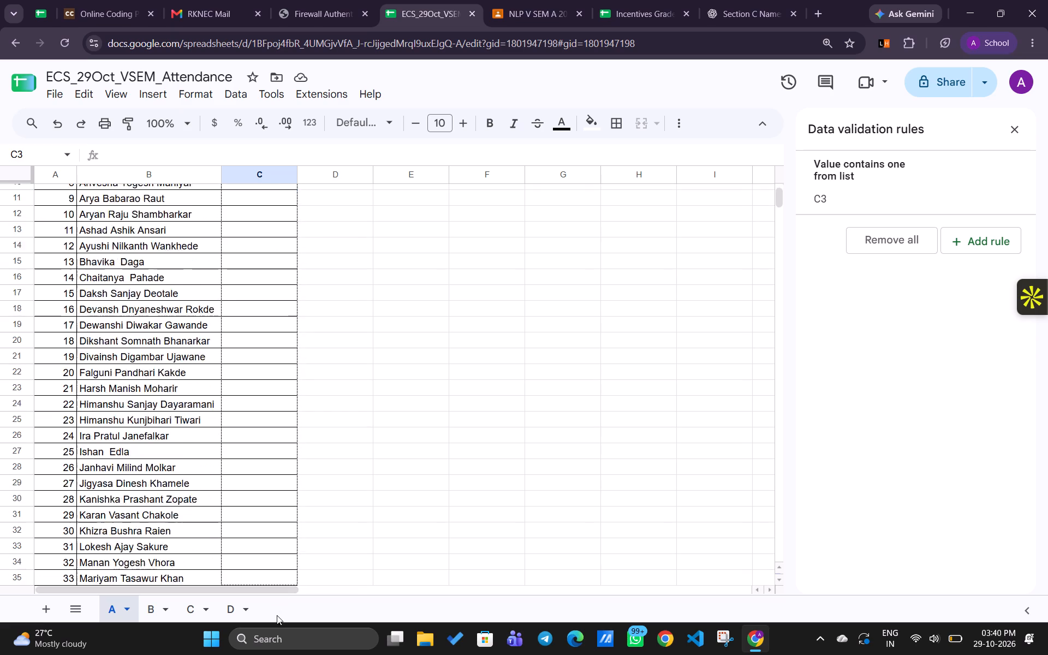
left_click_drag(277, 615, 271, 604)
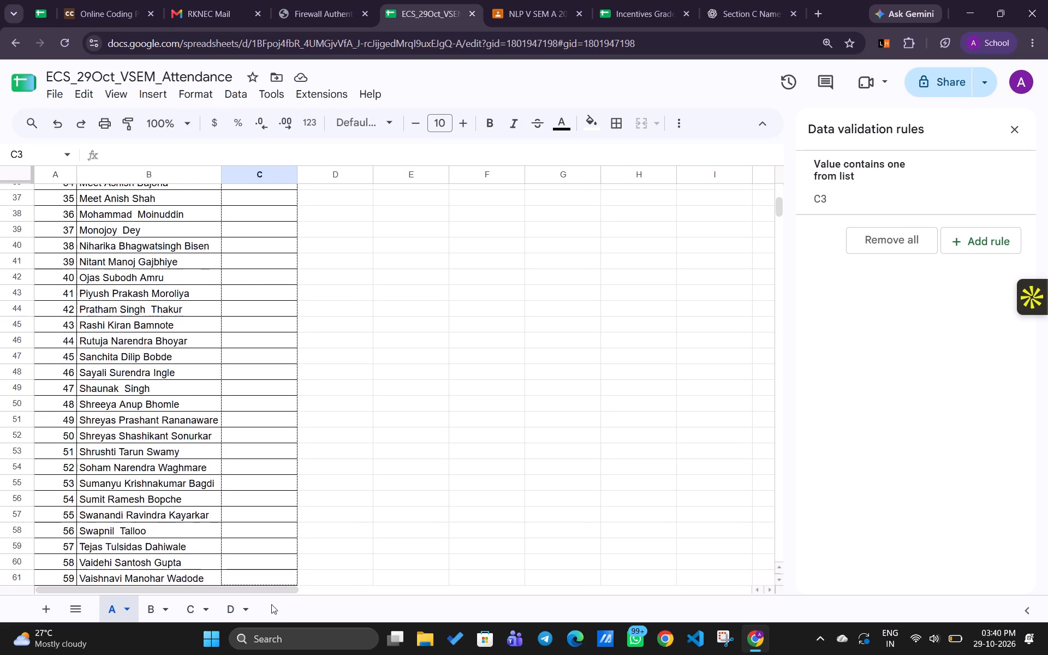
left_click_drag(271, 604, 261, 403)
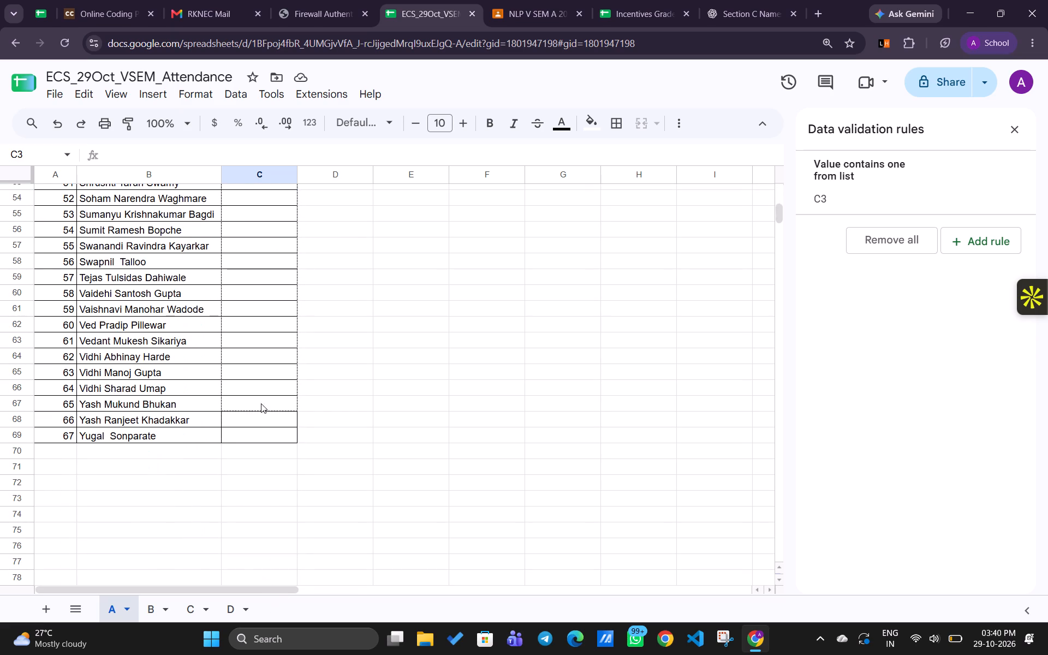
left_click_drag(261, 403, 258, 437)
left_click(531, 353)
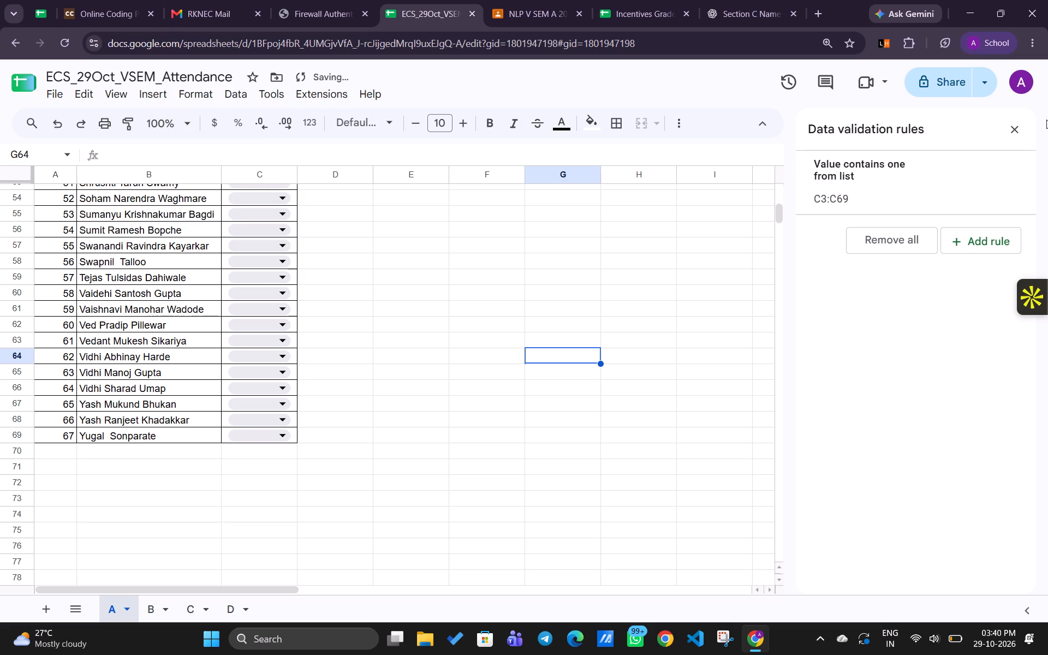
left_click(1021, 130)
scroll(566, 387, "up", 7)
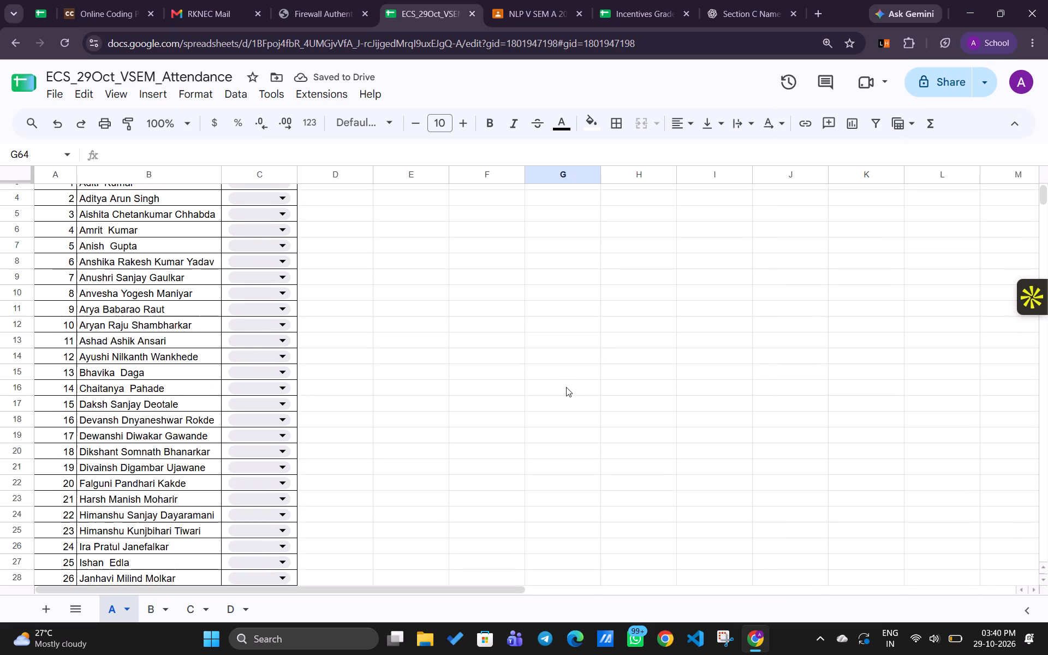
scroll(566, 387, "up", 1)
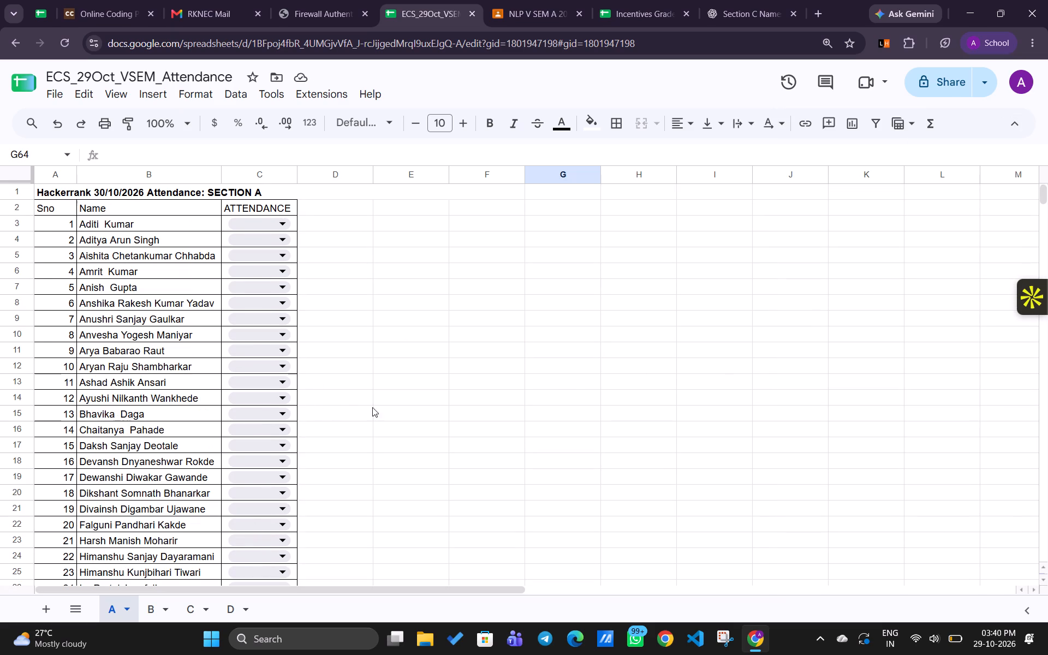
Glance over the section B and C sheets and download the attendance spreadsheet as an Excel file.
left_click(152, 602)
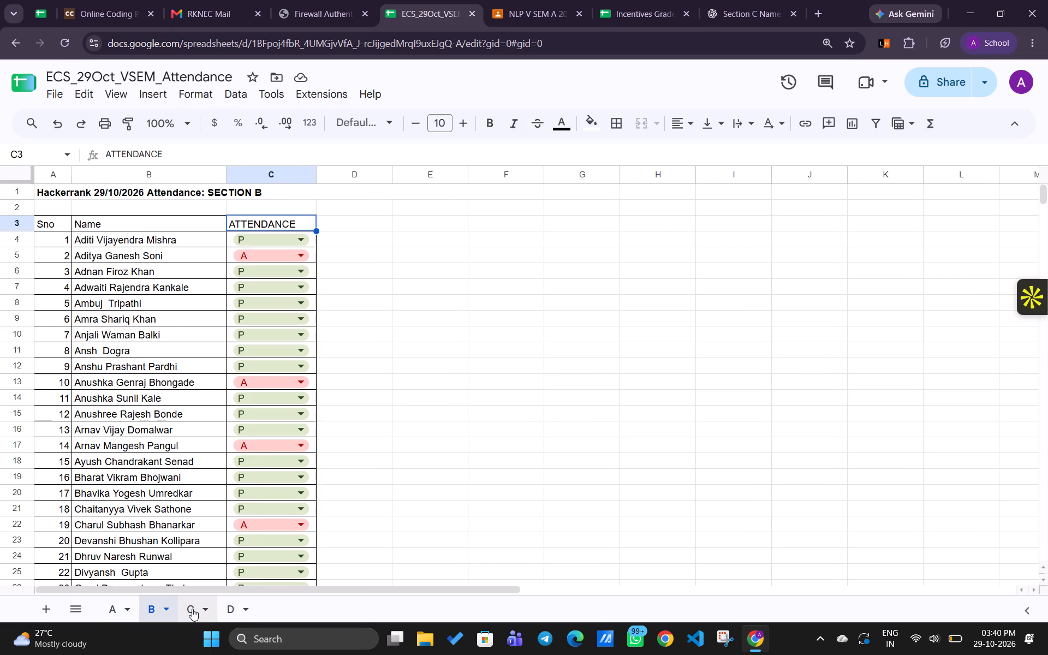
left_click(192, 609)
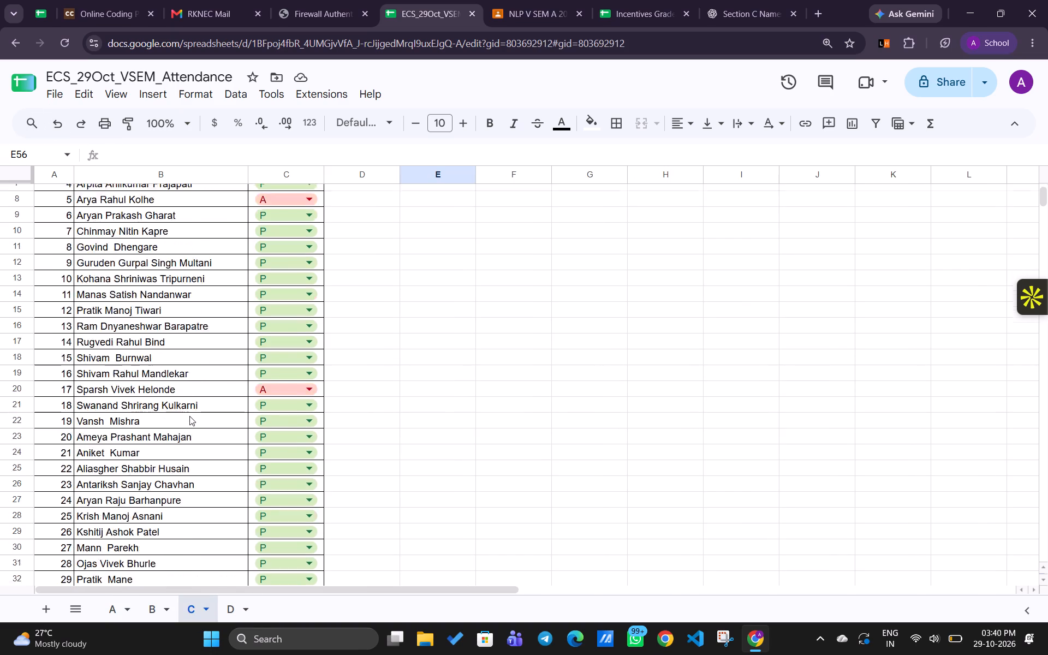
scroll(189, 416, "right", 1)
scroll(189, 416, "up", 7)
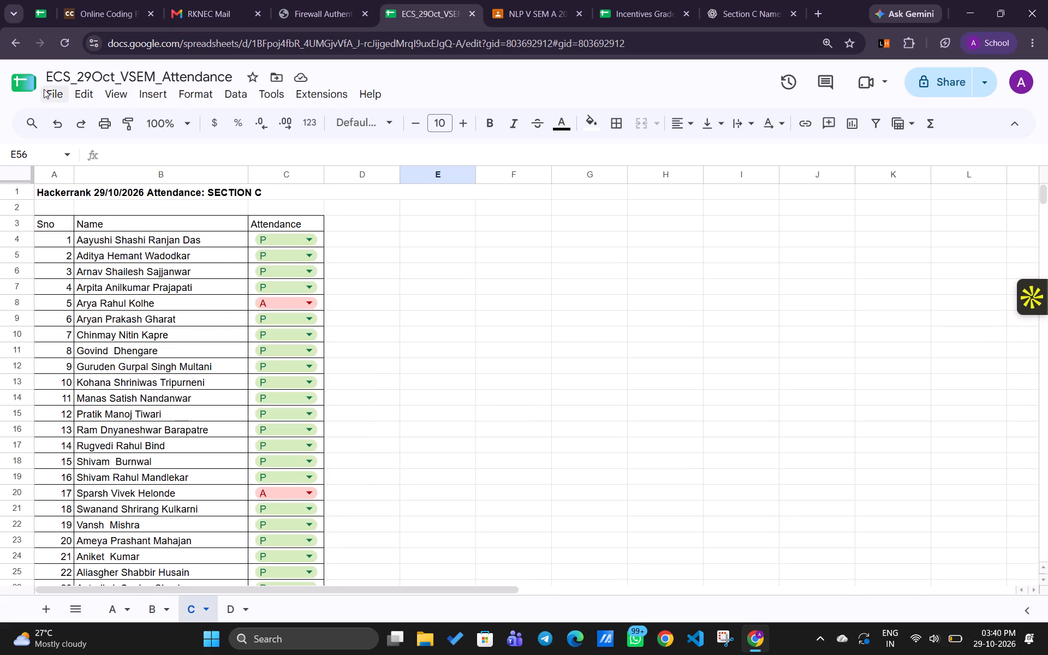
left_click(52, 91)
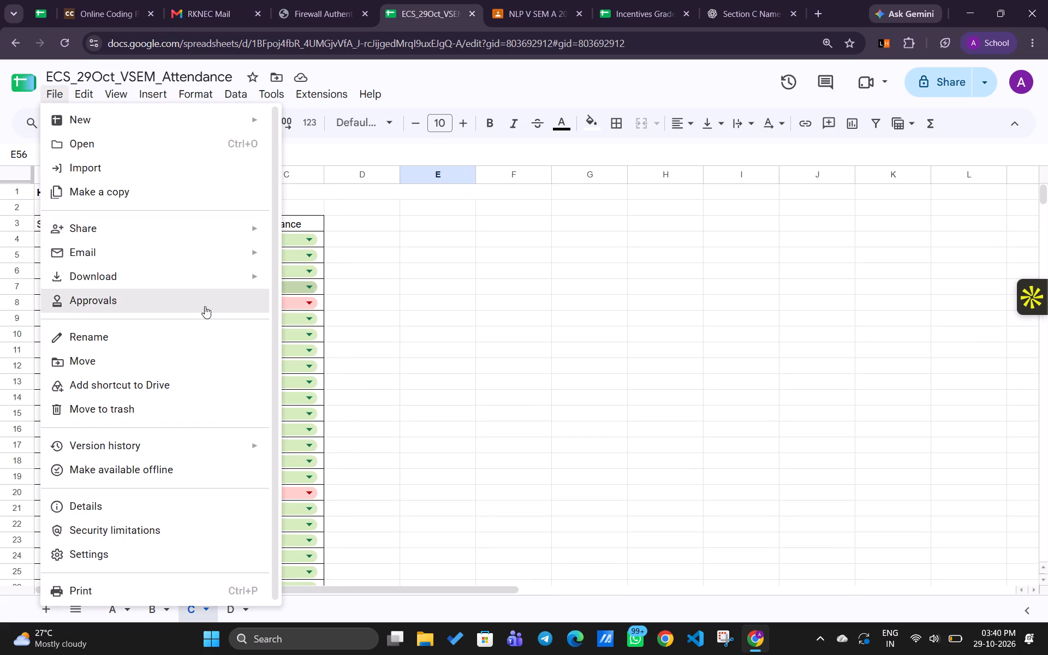
left_click(324, 279)
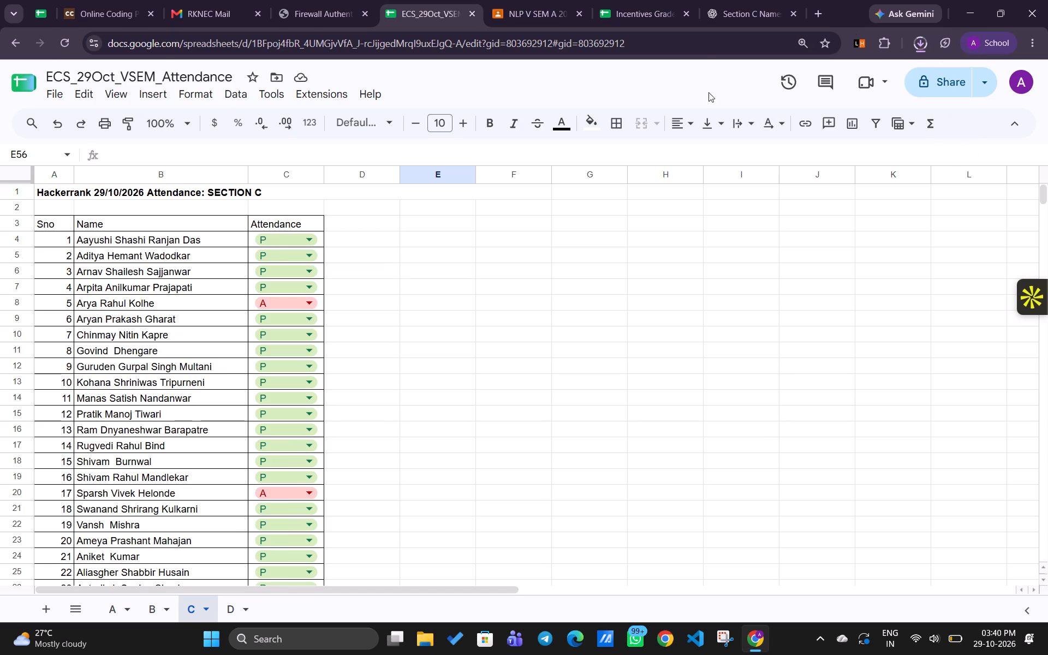
Show the downloaded ECS_29Oct_VSEM_Attendance file in its folder, open it in Excel to check it, and close it.
left_click(887, 74)
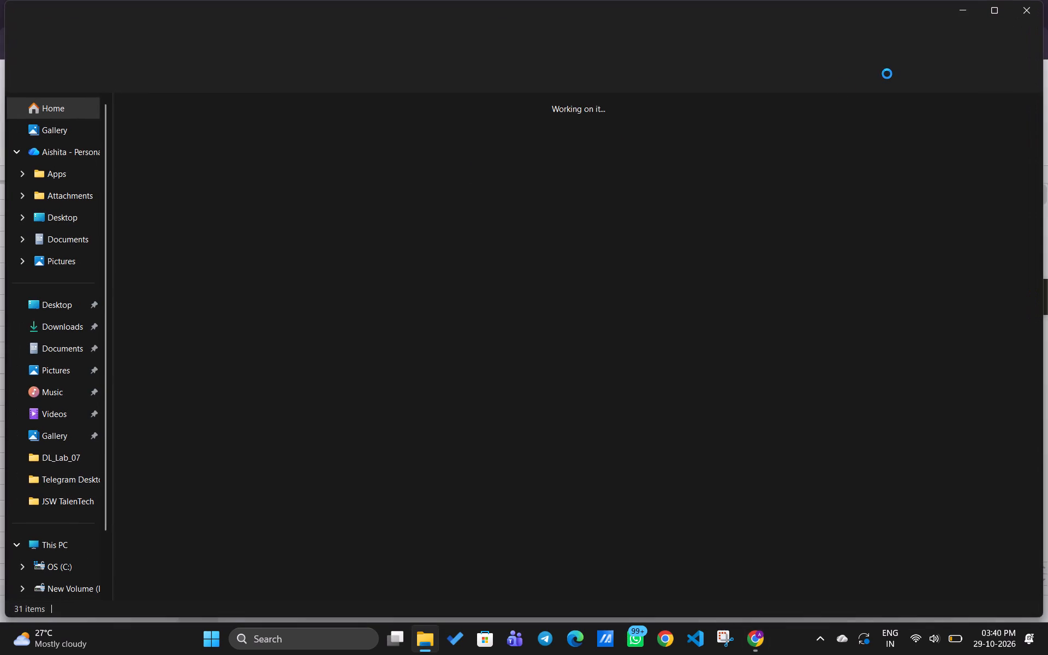
double_click(170, 150)
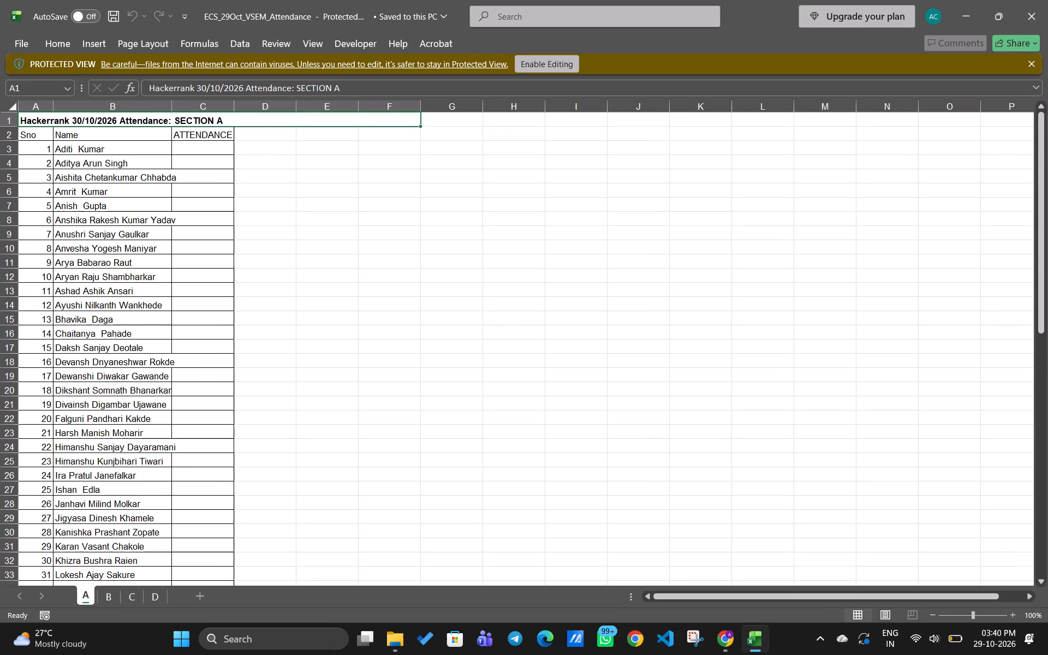
left_click(1047, 0)
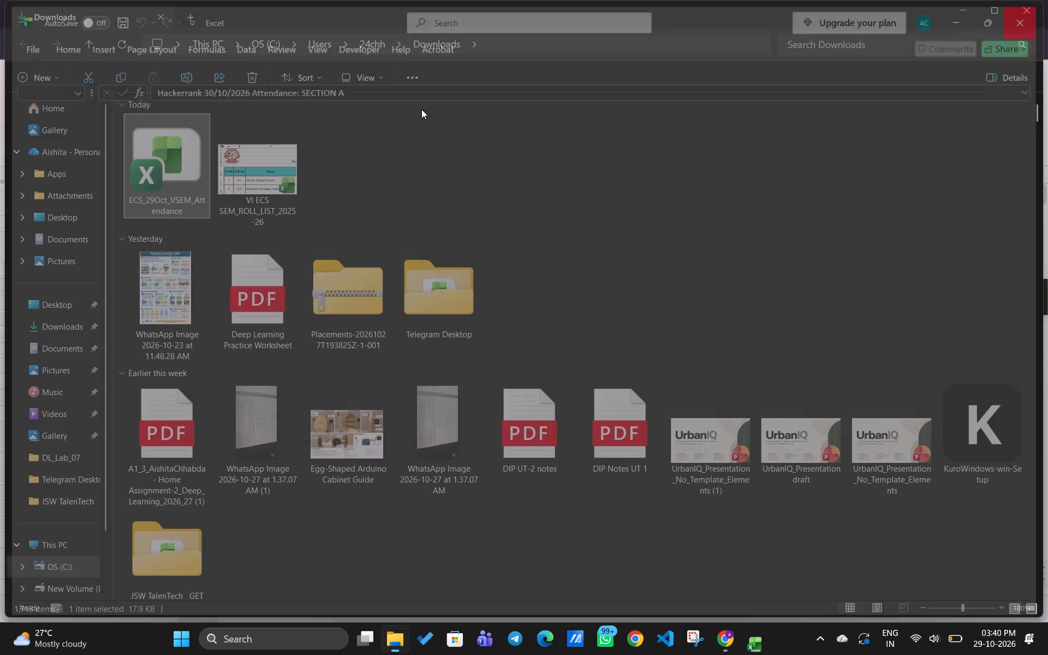
Copy the ECS_29Oct_VSEM_Attendance file from the Downloads folder in File Explorer.
key("ctrl+c")
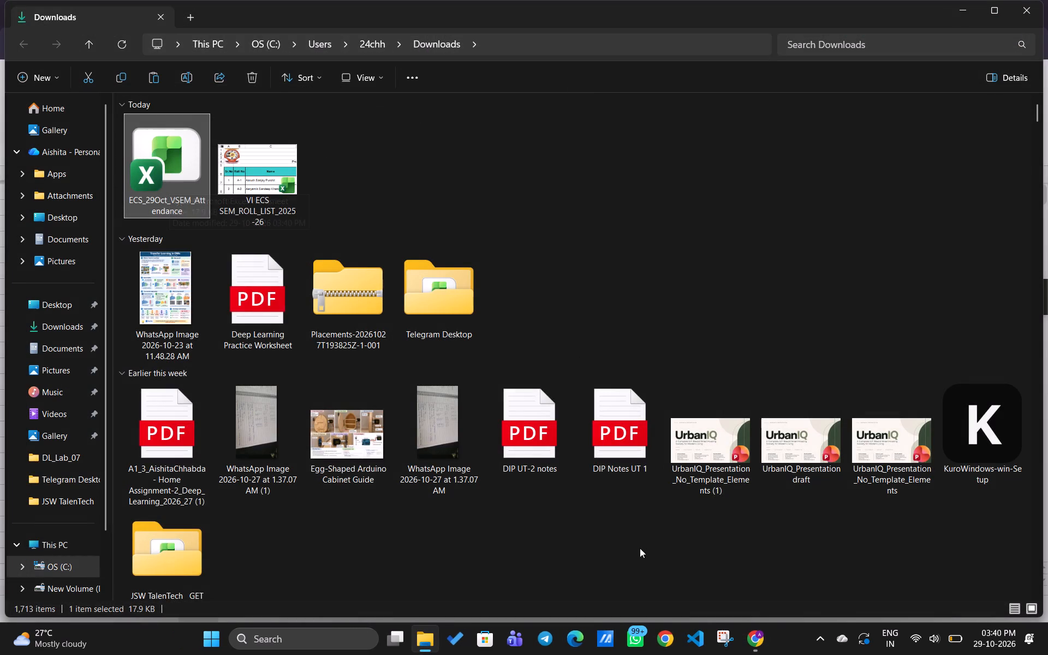
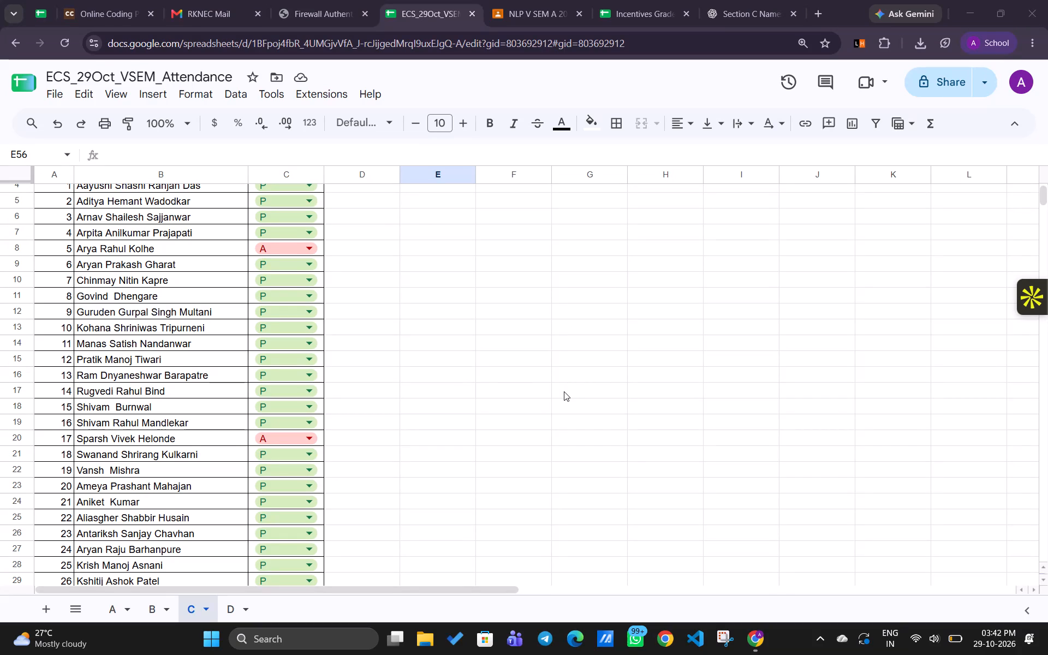
scroll(564, 391, "up", 8)
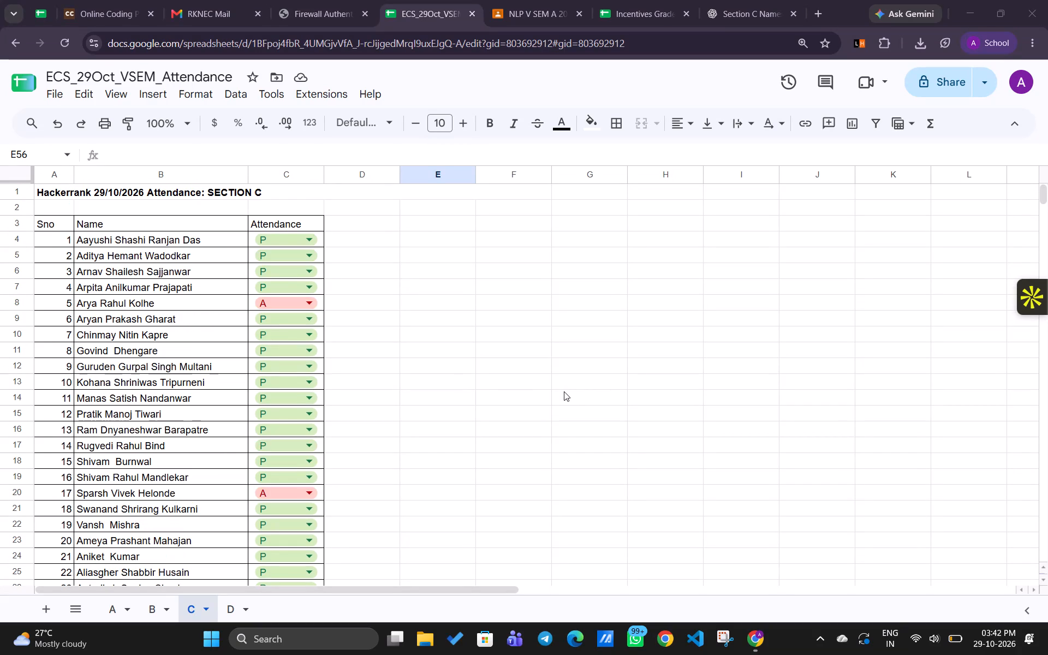
key("ctrl+s")
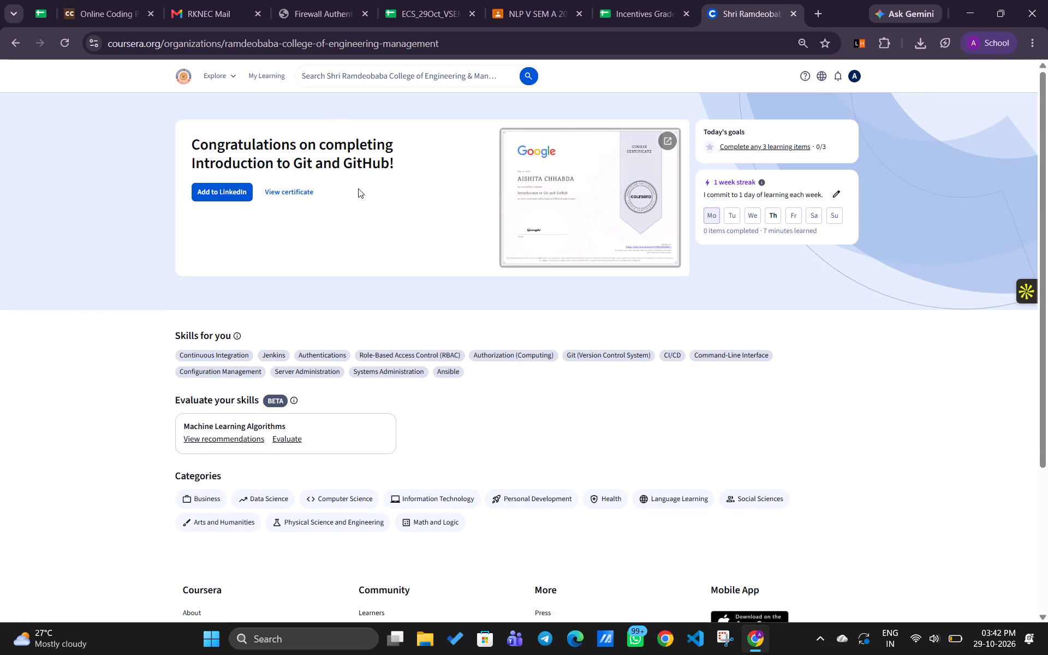
Open My Learning on Coursera and look through the in-progress courses.
left_click(262, 73)
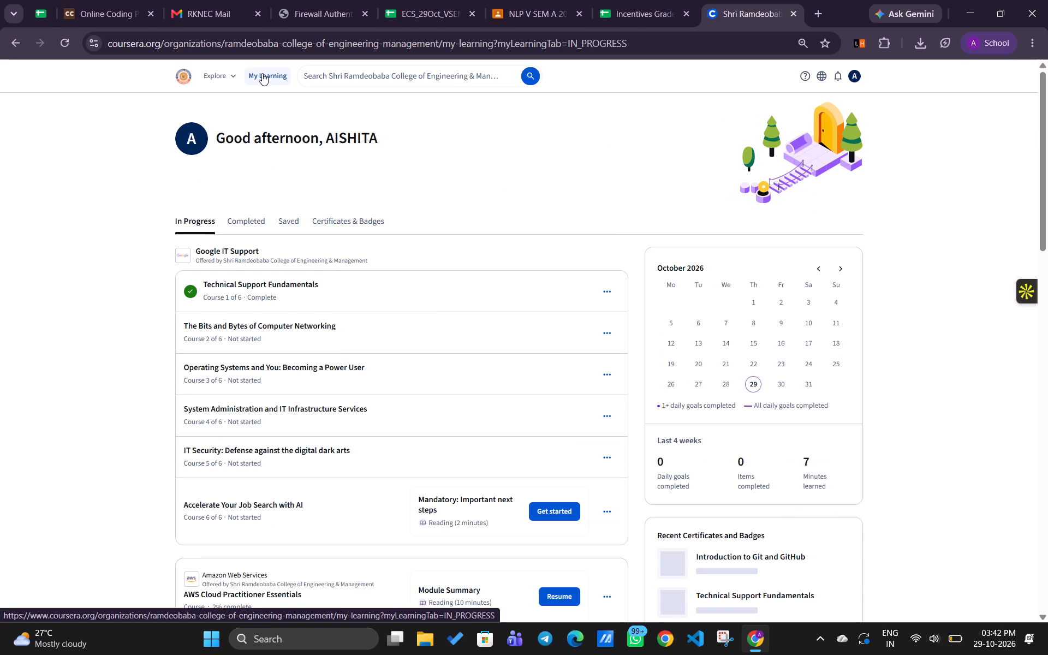
scroll(320, 363, "down", 3)
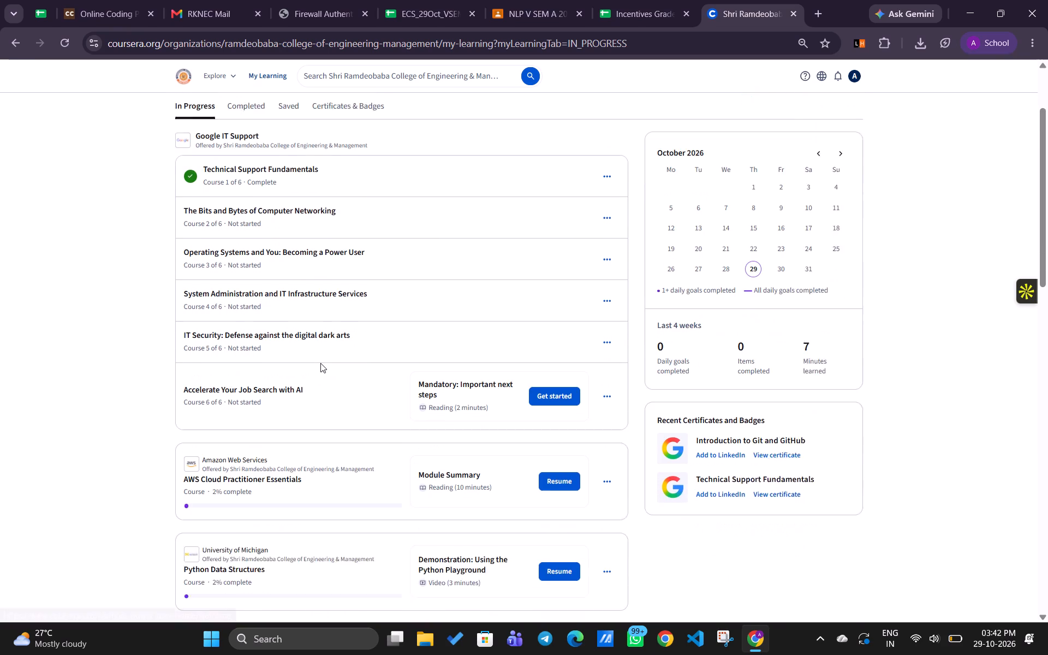
scroll(320, 363, "down", 1)
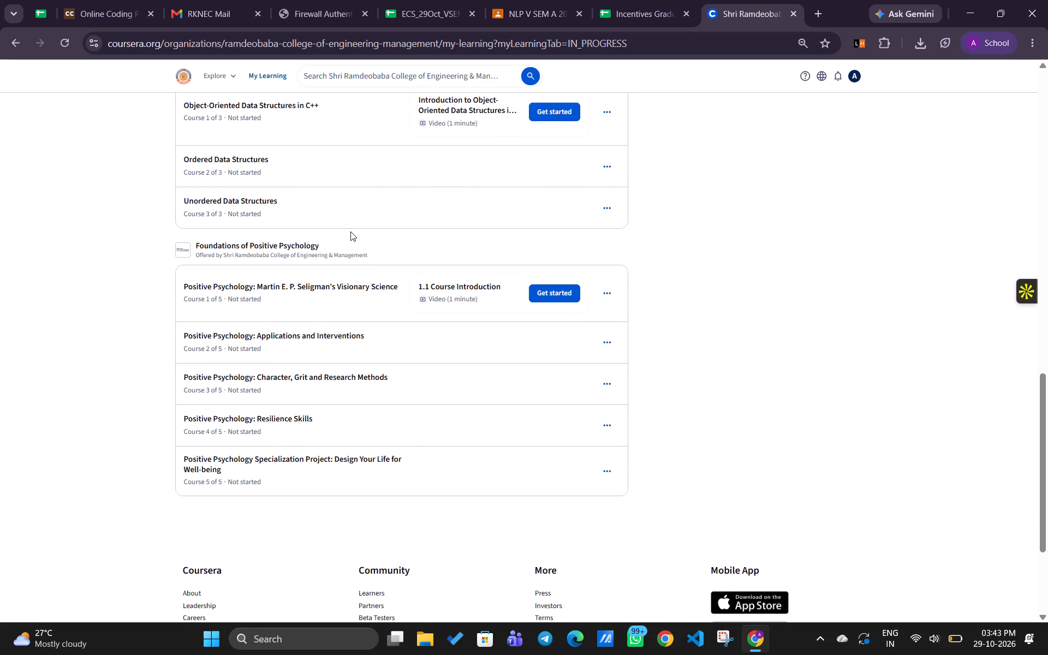
scroll(350, 231, "up", 3)
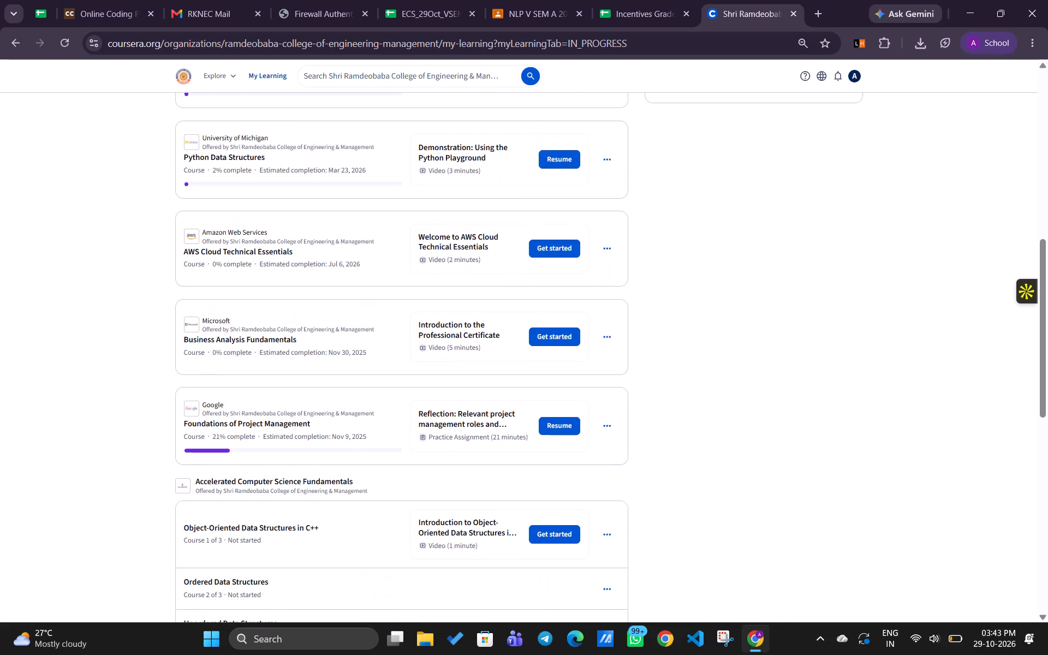
scroll(350, 231, "up", 9)
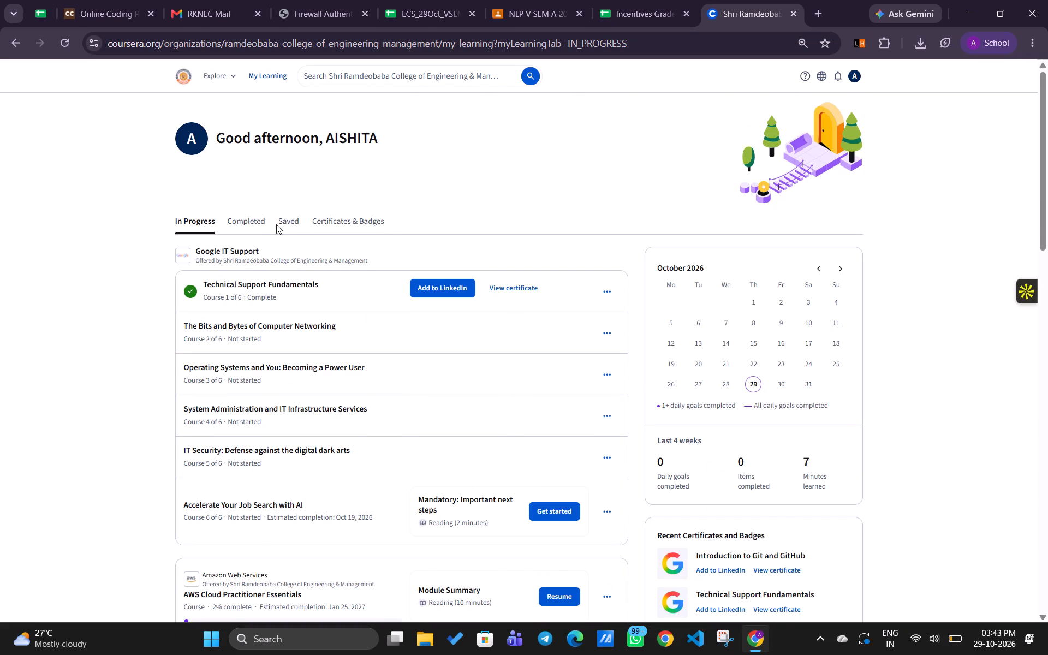
Among the completed Coursera courses, view the certificates for Data Structures and Algorithms and Programming for Everybody (Getting Started with Python).
left_click(259, 222)
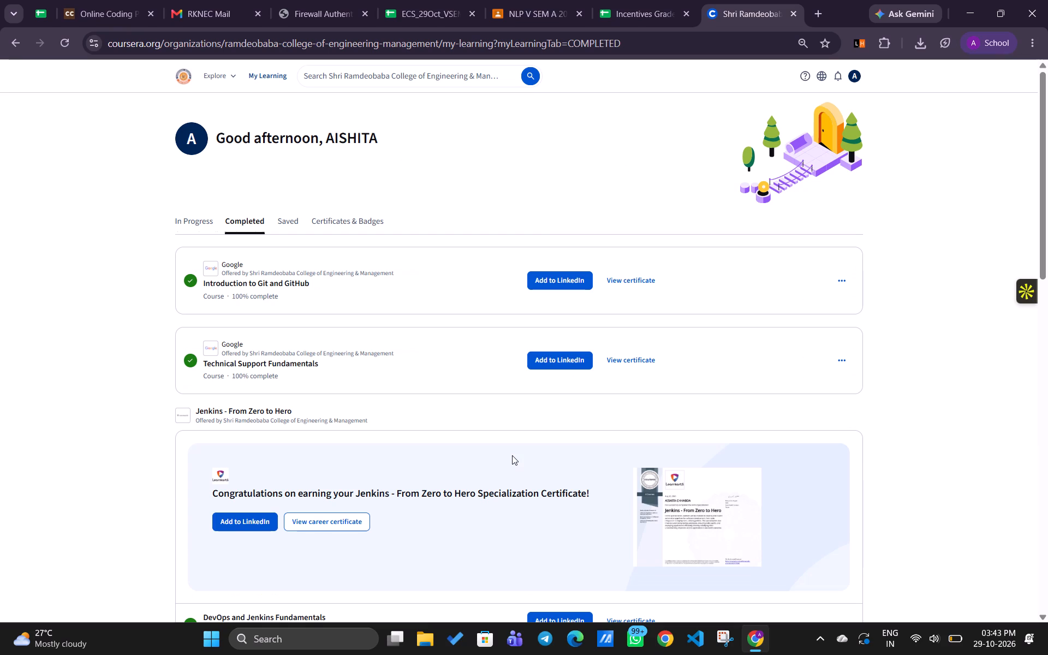
scroll(512, 455, "down", 3)
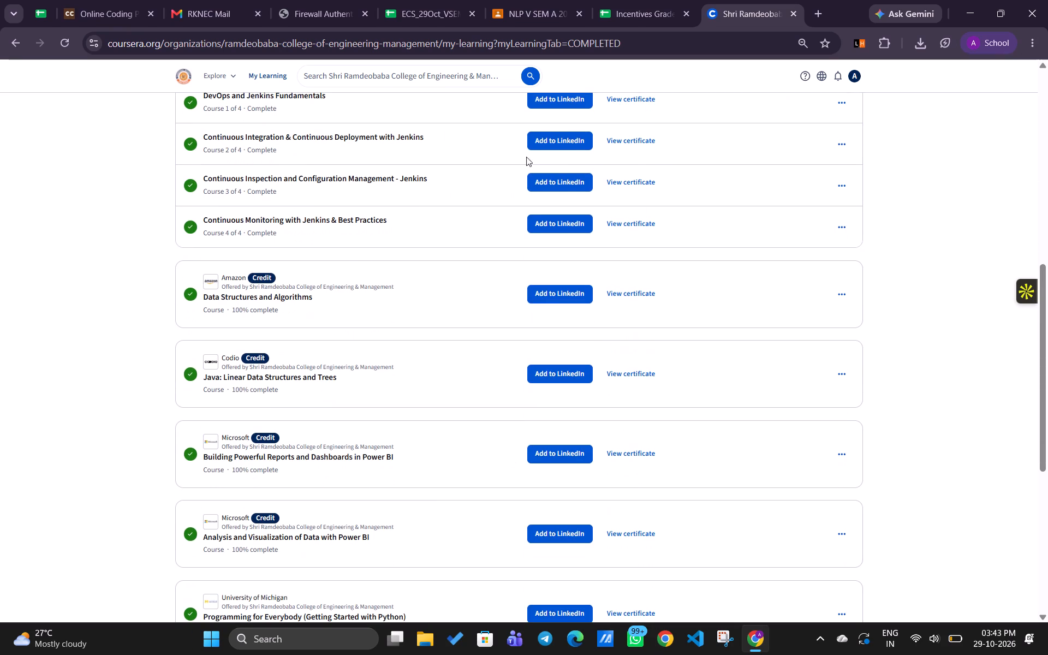
left_click(646, 288)
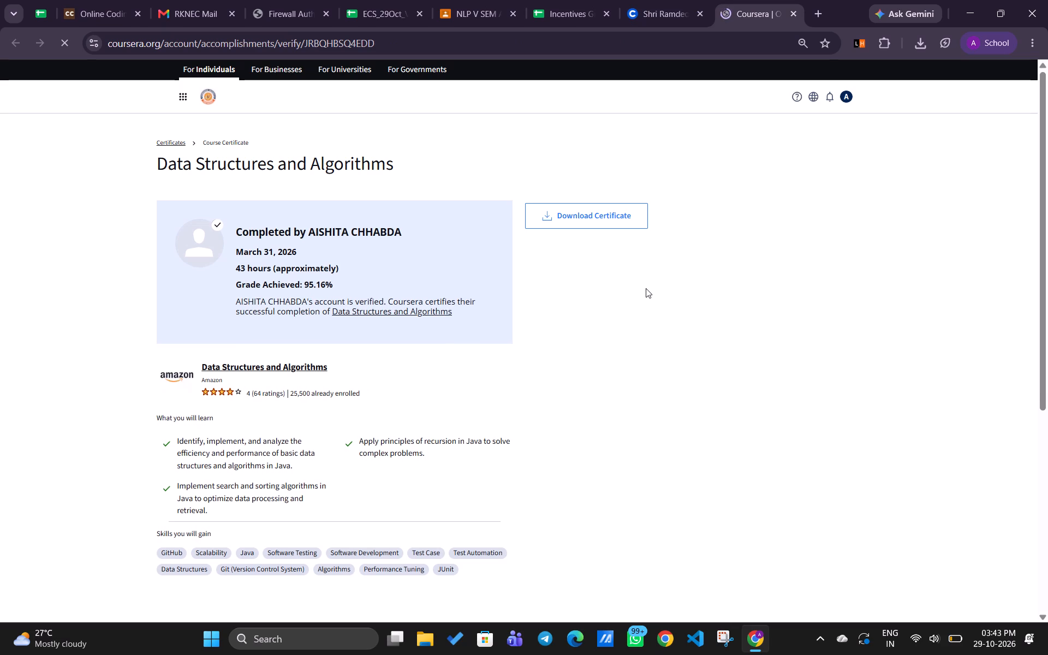
left_click(649, 0)
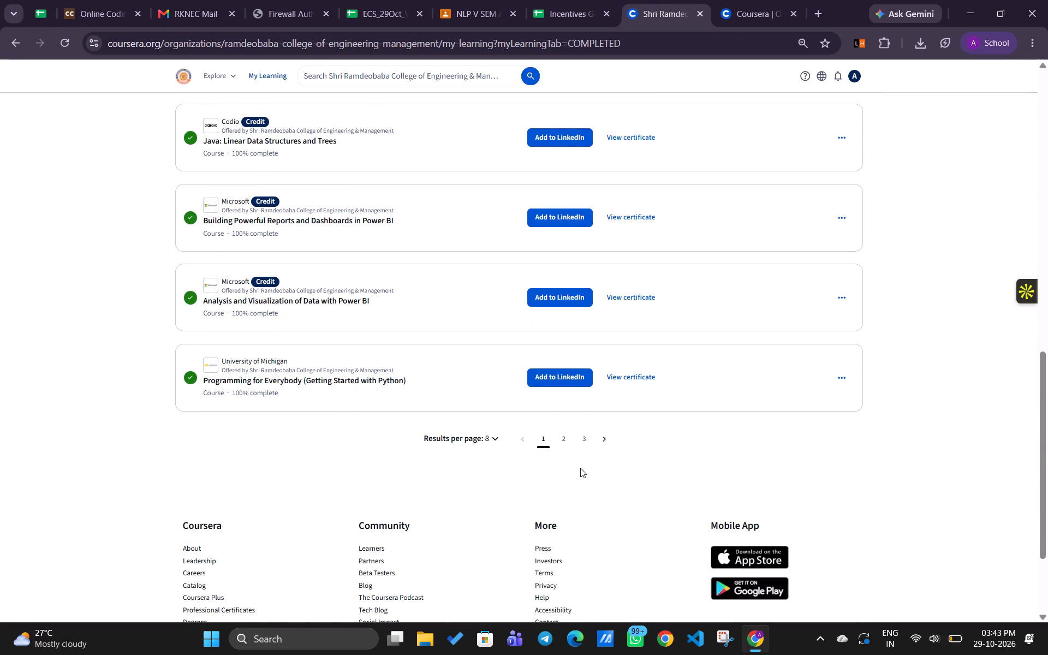
left_click(616, 370)
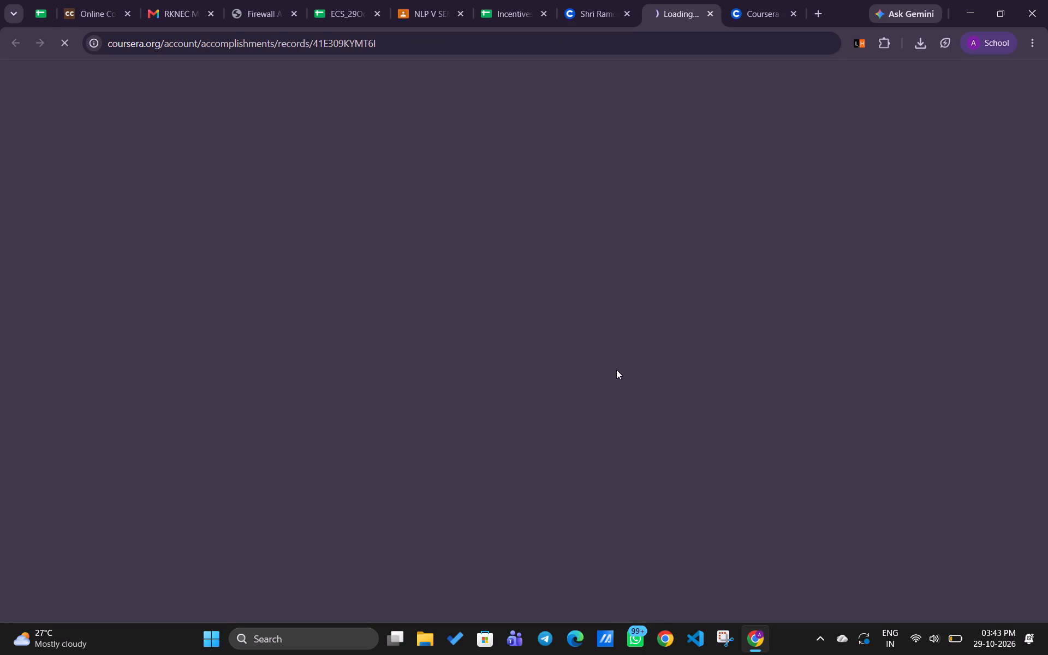
left_click(790, 13)
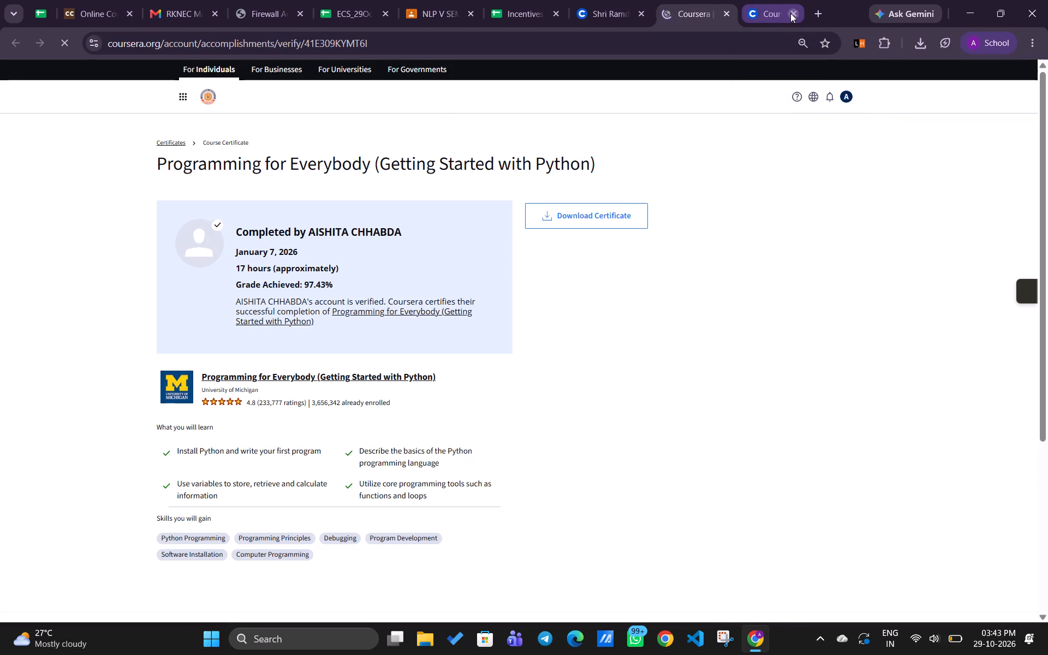
left_click(634, 9)
Browse page 2 of the completed courses and view the Generative AI: Prompt Engineering Basics certificate.
left_click(566, 435)
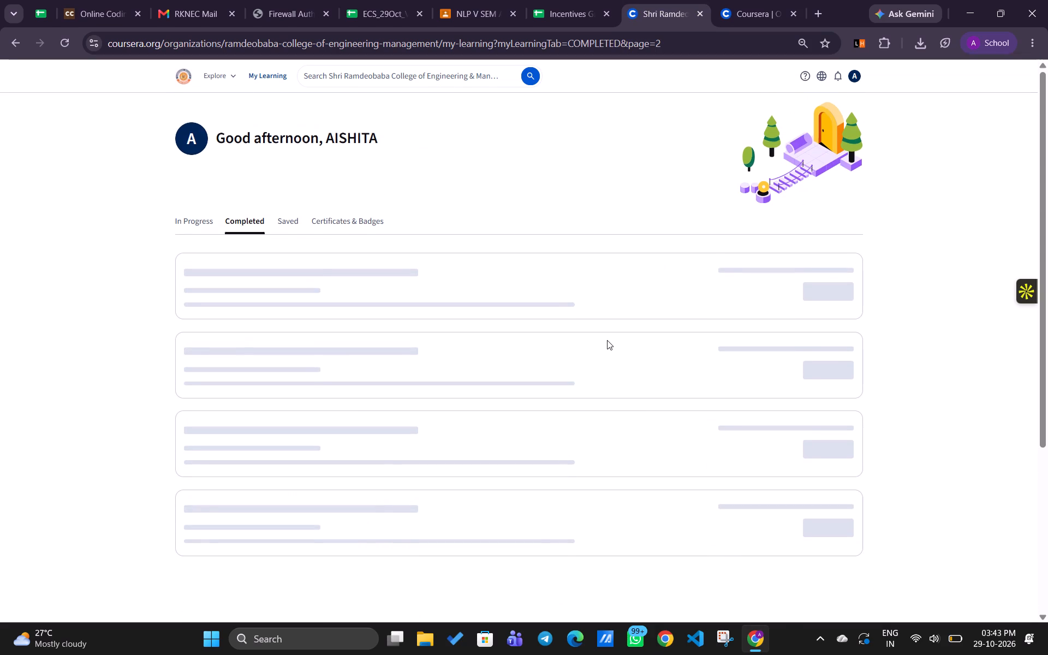
left_click(794, 15)
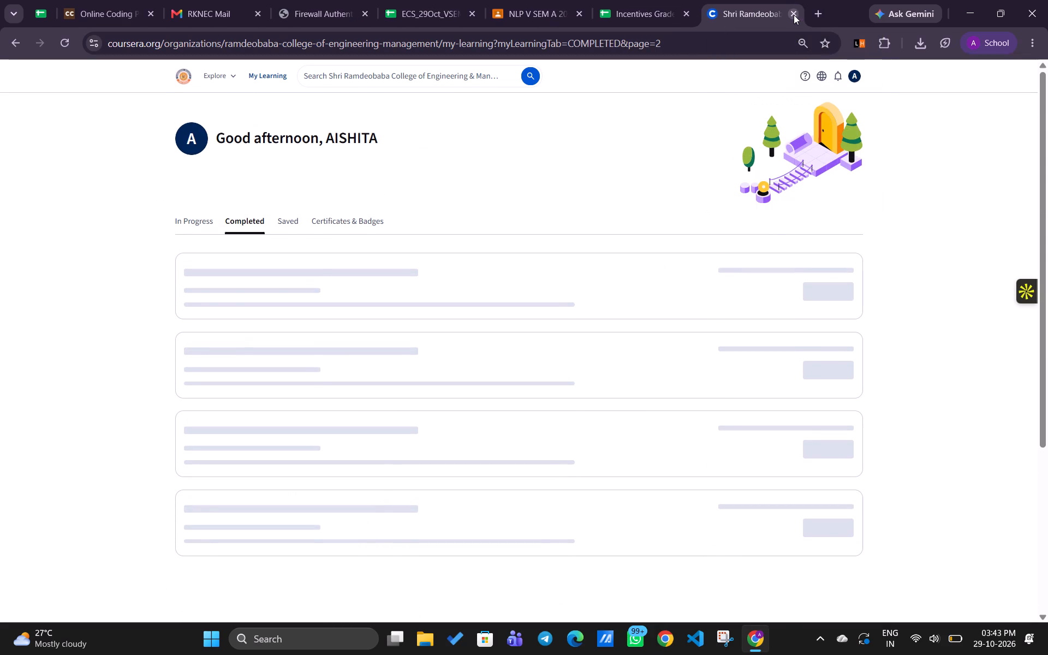
scroll(436, 391, "down", 1)
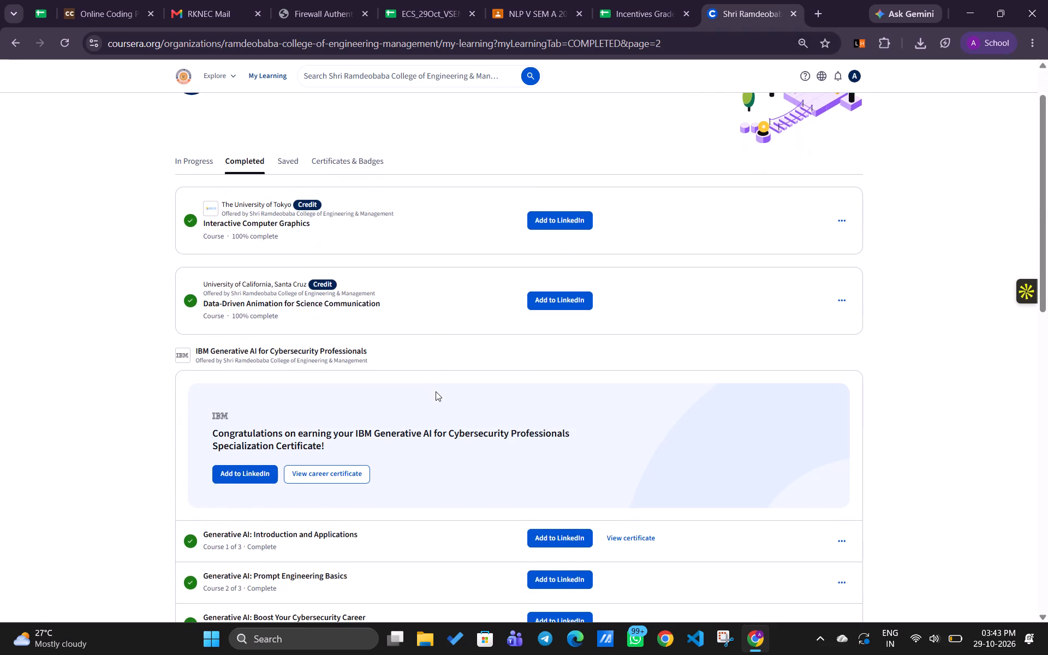
scroll(436, 391, "down", 4)
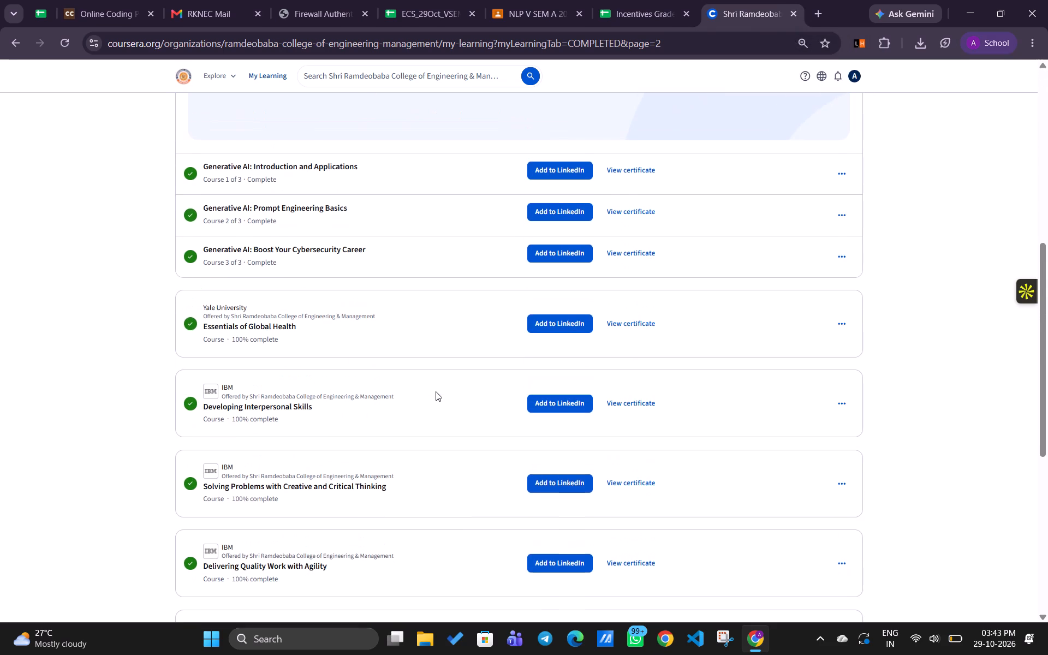
scroll(436, 391, "up", 1)
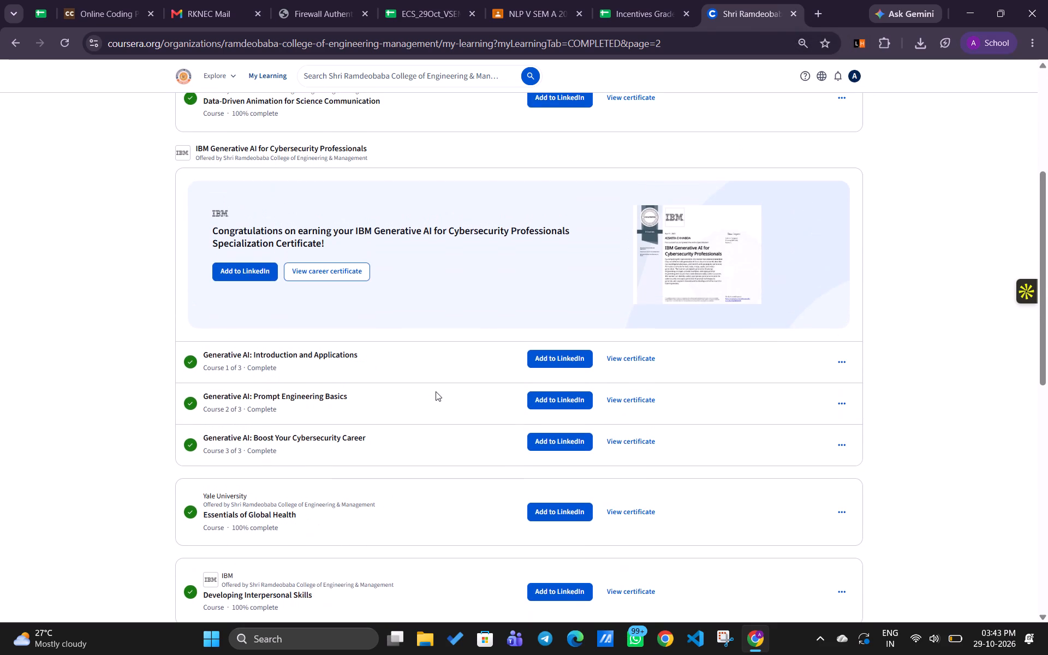
scroll(436, 391, "up", 1)
scroll(436, 391, "down", 1)
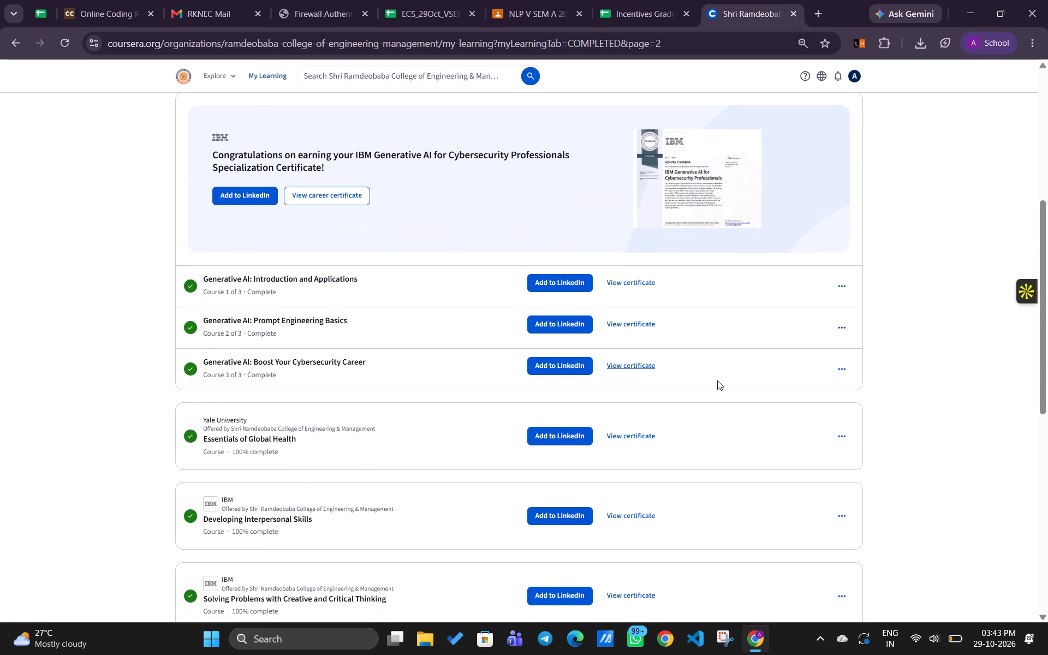
scroll(635, 260, "up", 1)
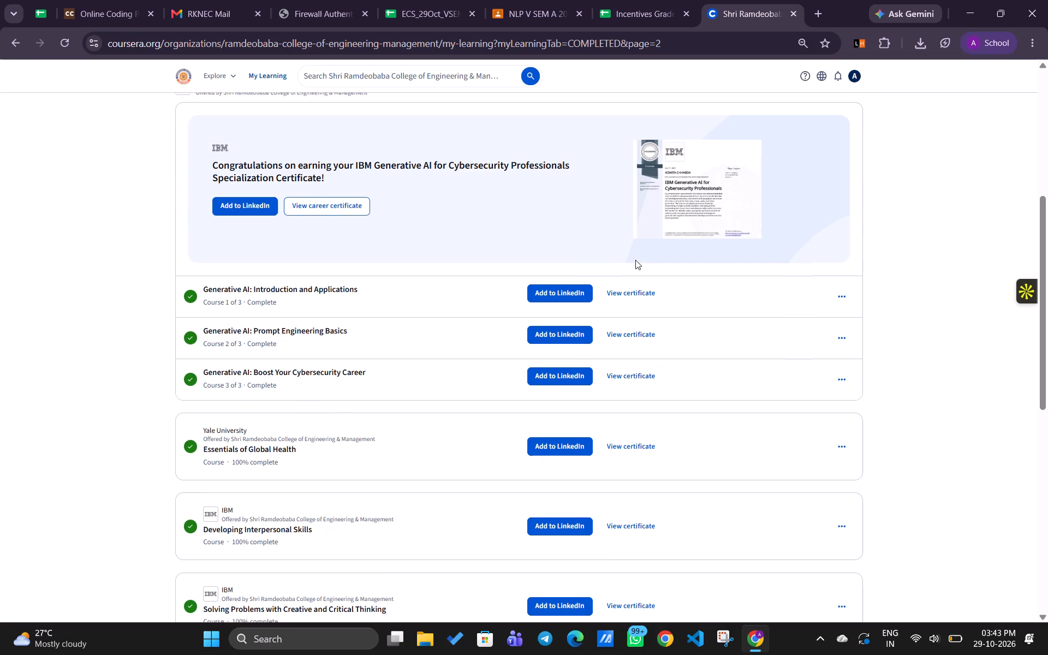
scroll(635, 260, "up", 1)
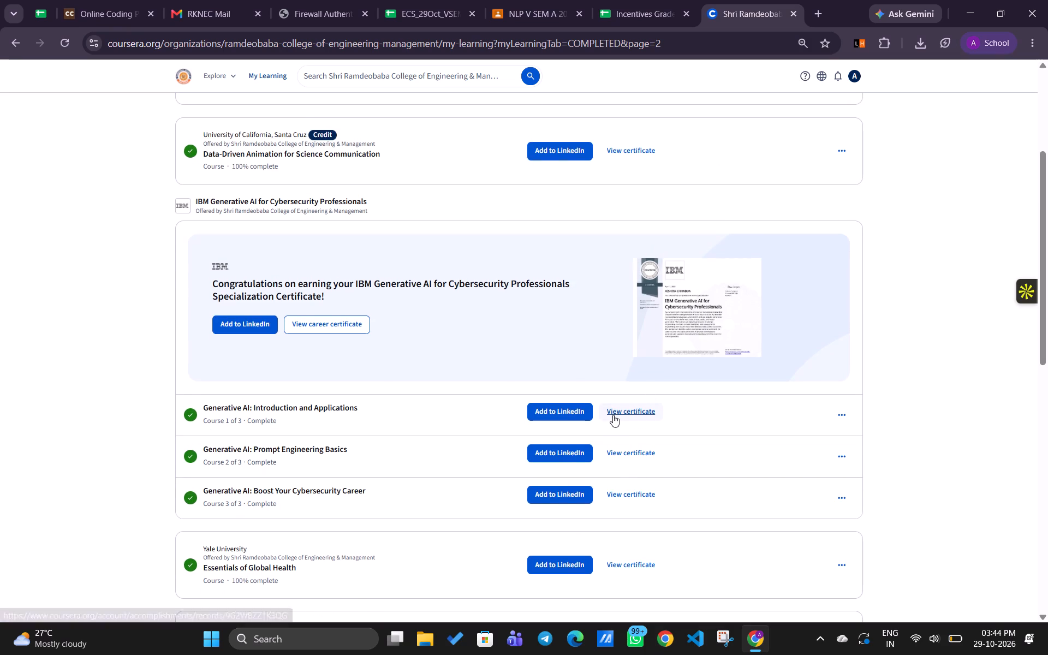
left_click(627, 450)
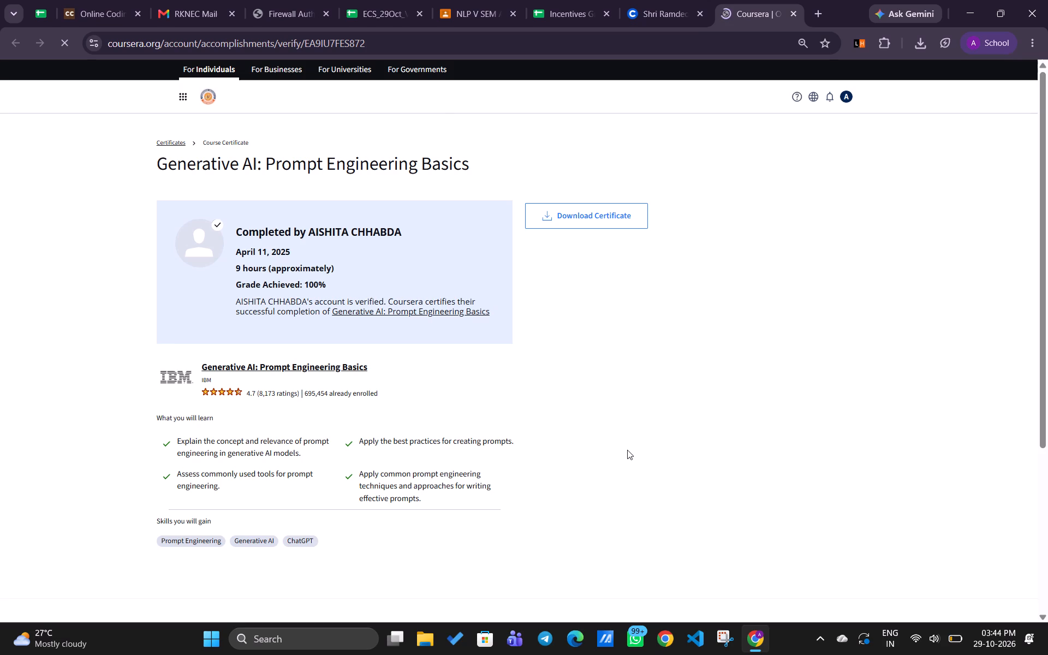
left_click(646, 0)
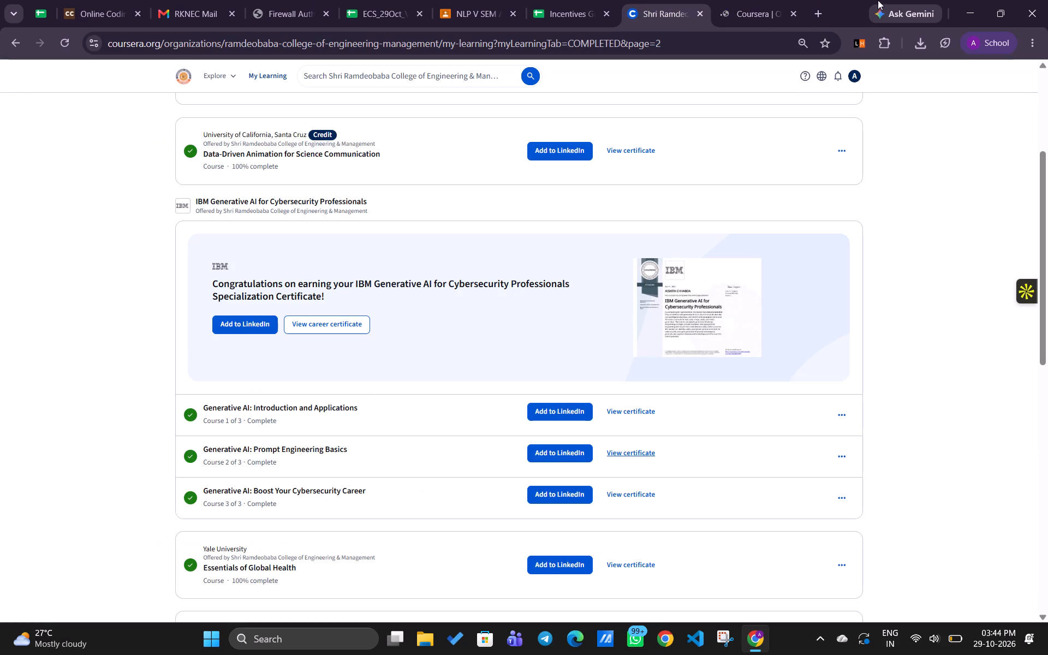
Open the IBM Generative AI for Cybersecurity Professionals specialization certificate and copy its title.
scroll(396, 330, "up", 1)
left_click(358, 337)
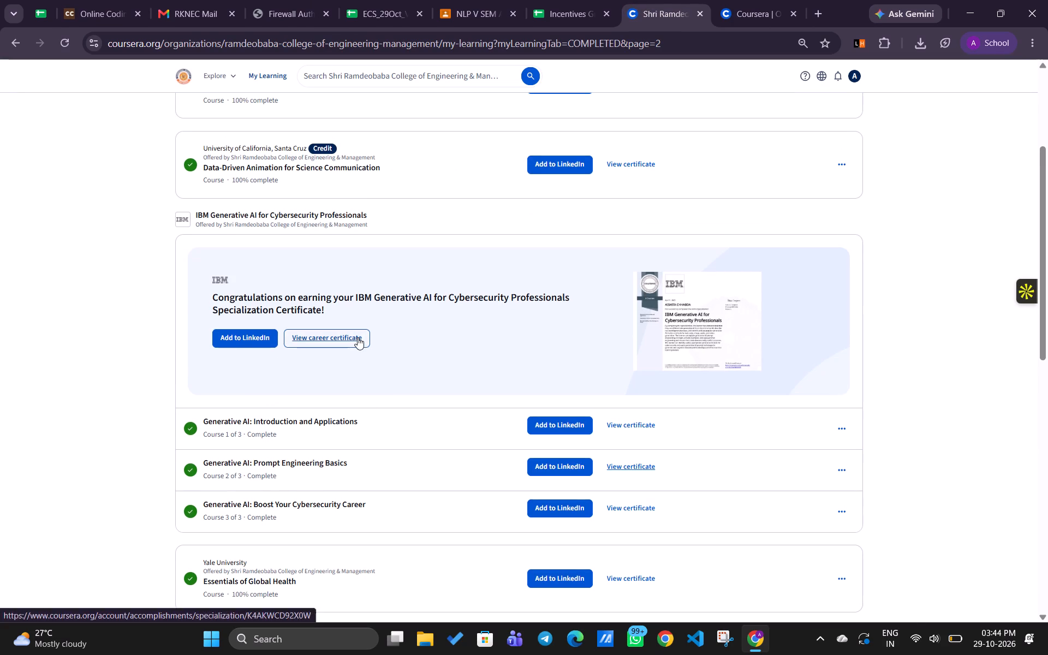
left_click(793, 8)
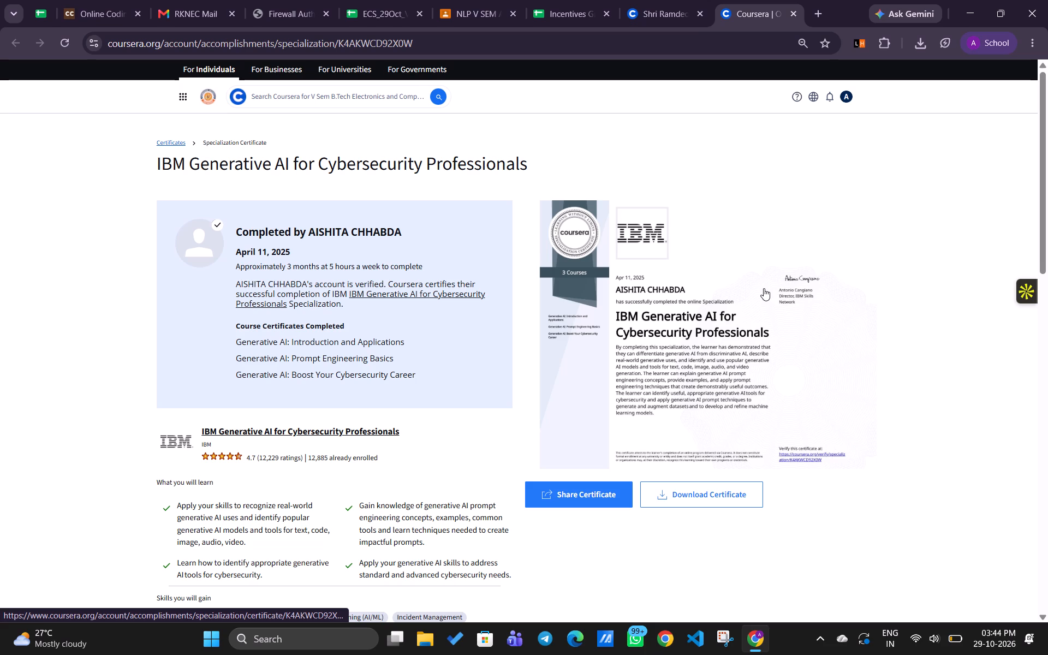
left_click_drag(151, 163, 289, 166)
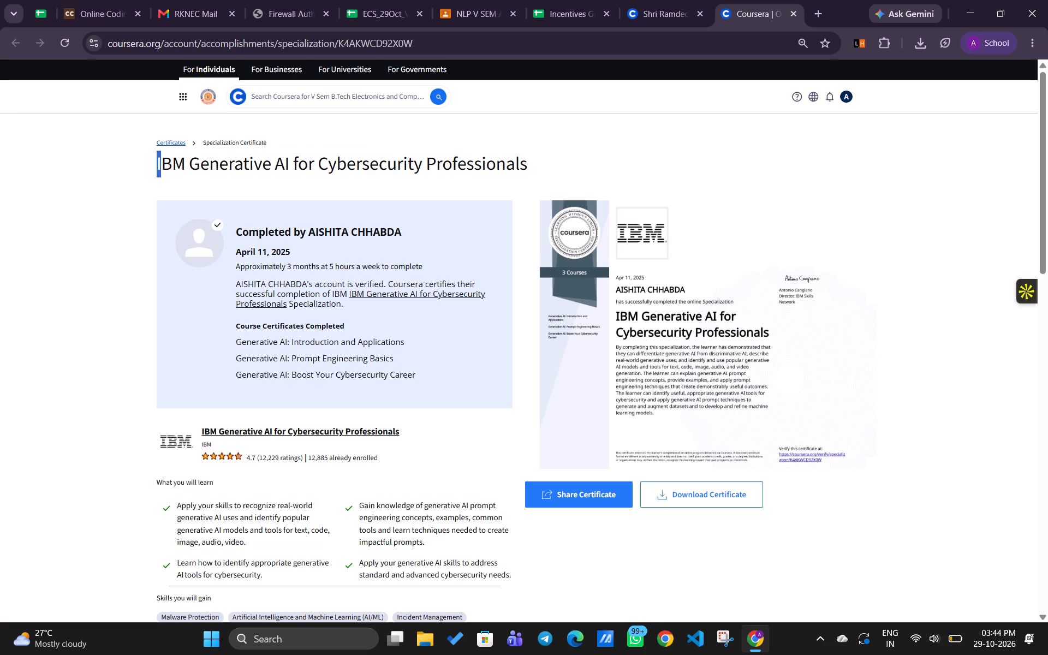
left_click_drag(289, 166, 540, 155)
key("ctrl+c")
In the A-3 row's activities cell of the Incentives Grade sheet, start entry 4 as "IBM Generative AI for Cybersecurity Professionals Certification (".
left_click(577, 0)
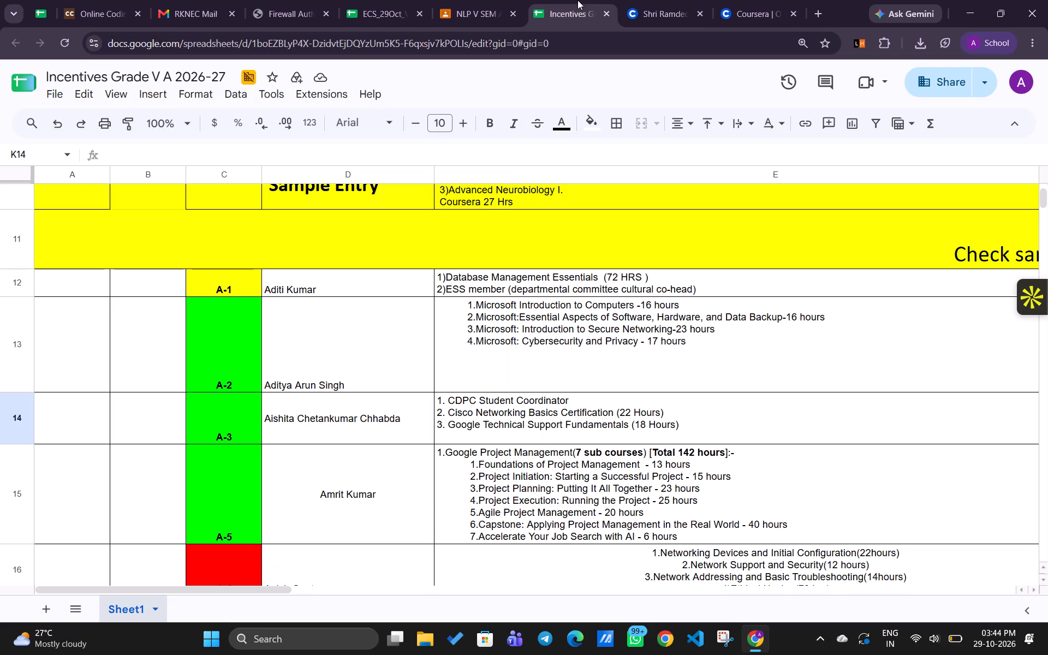
scroll(515, 473, "down", 1)
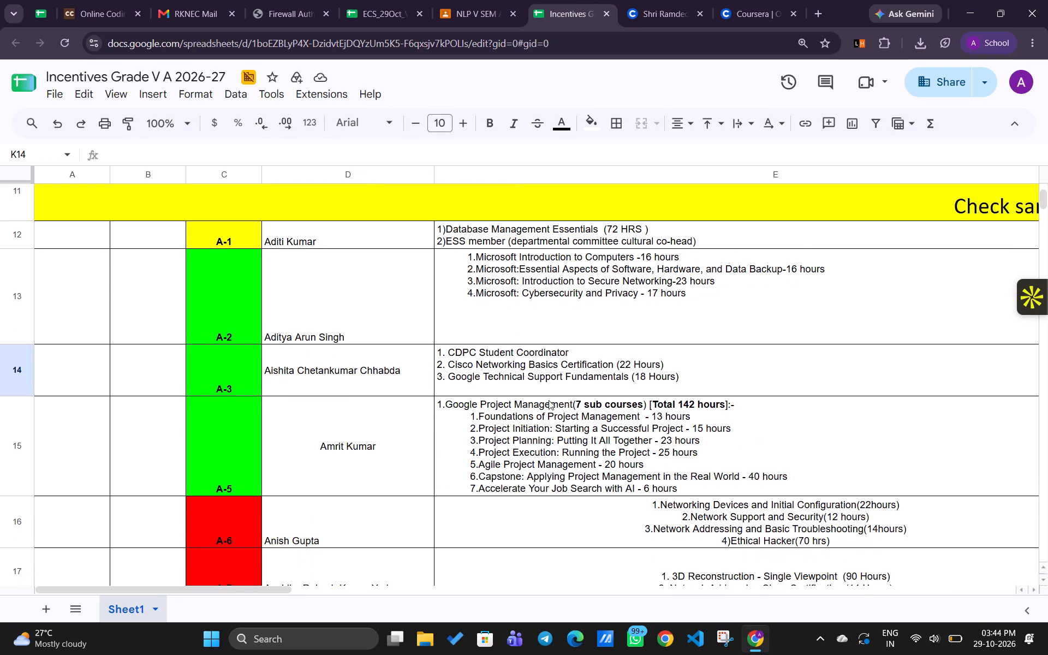
double_click(739, 372)
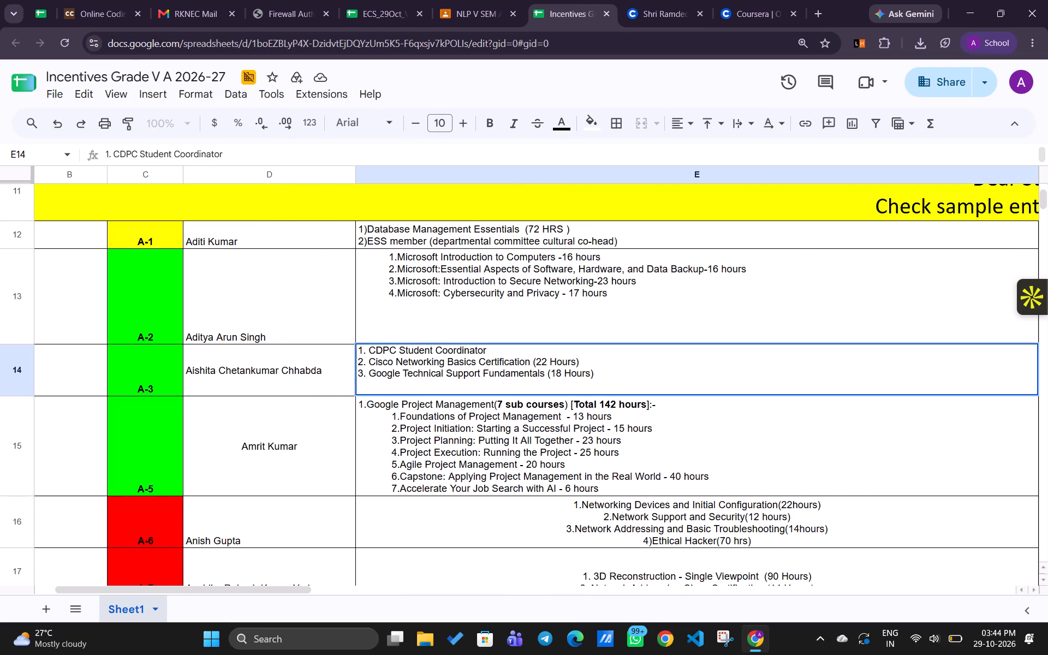
key("shift+Return")
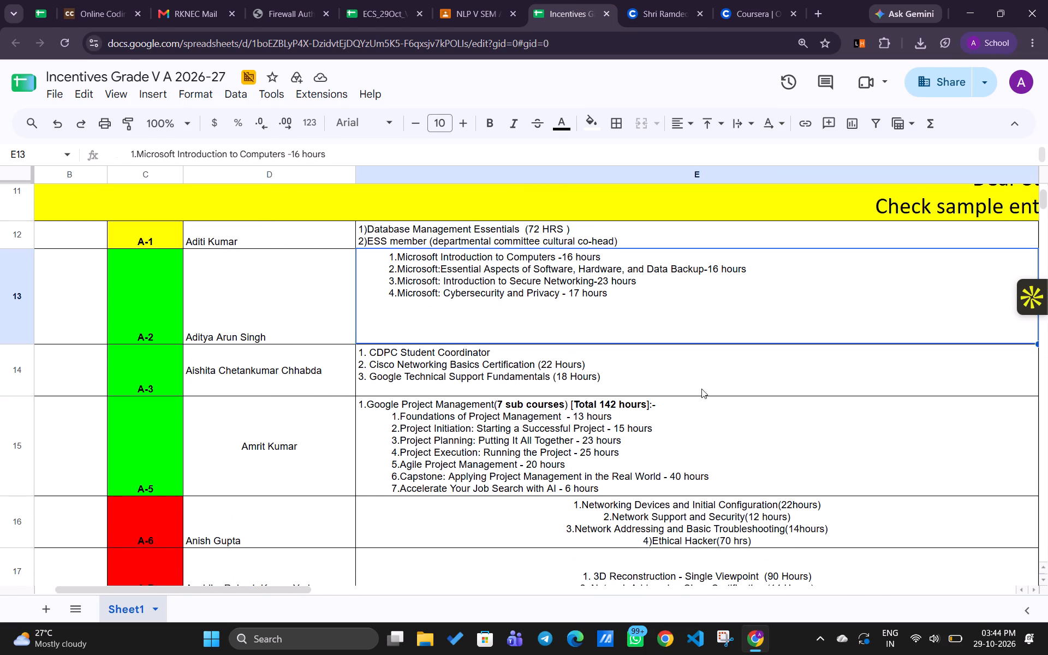
double_click(685, 377)
key("ctrl+Return")
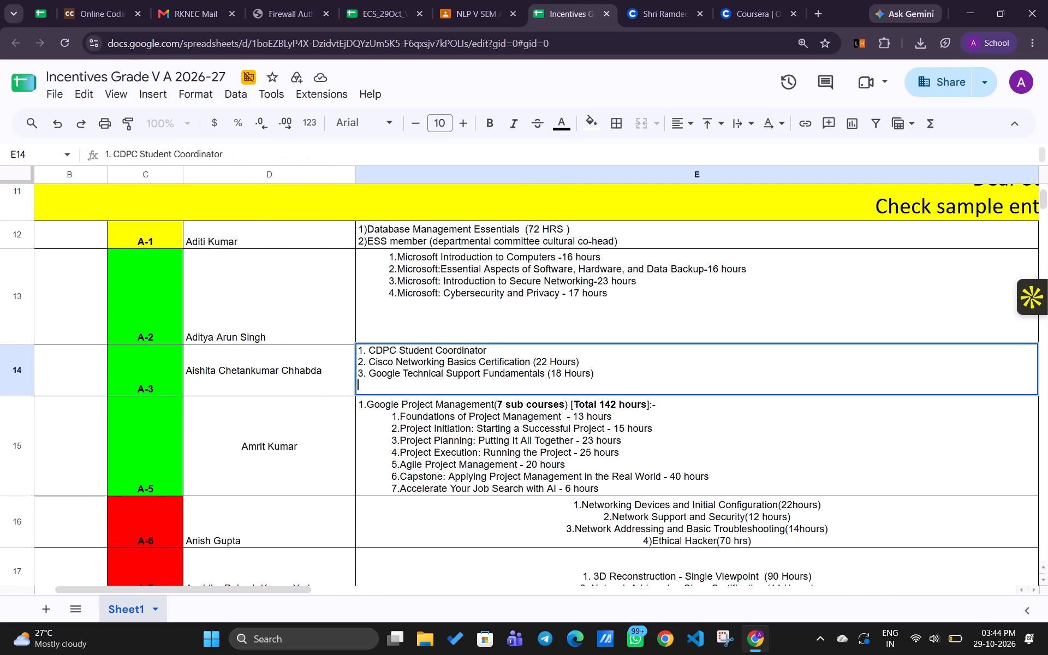
type("4.")
key("space")
key("ctrl+v")
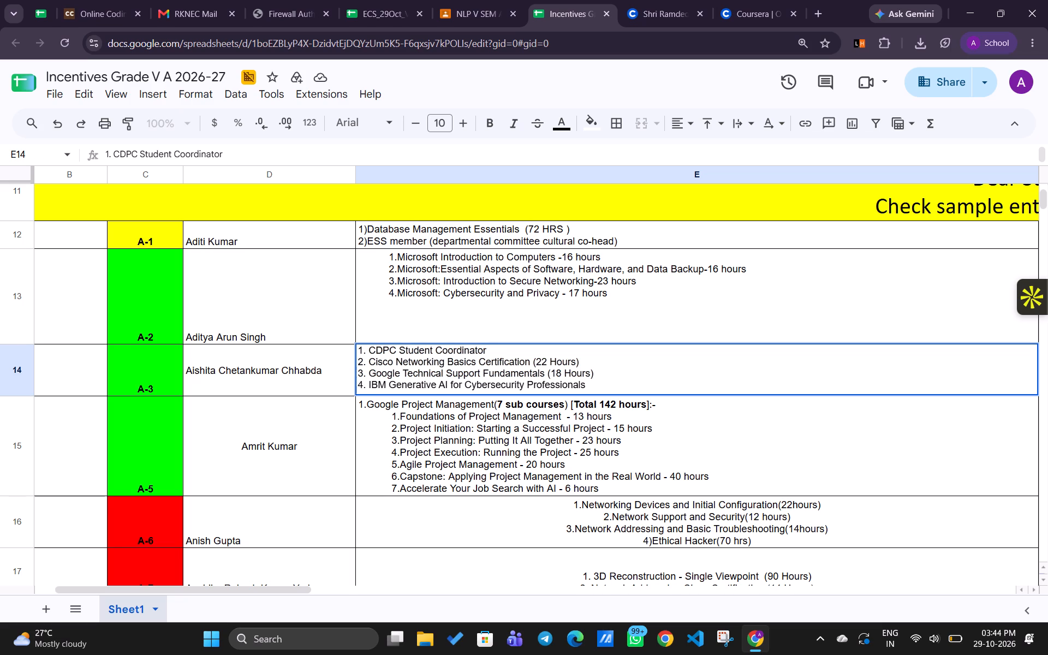
key("space")
key("c")
type("ertification")
key("space")
key("shift+parenleft")
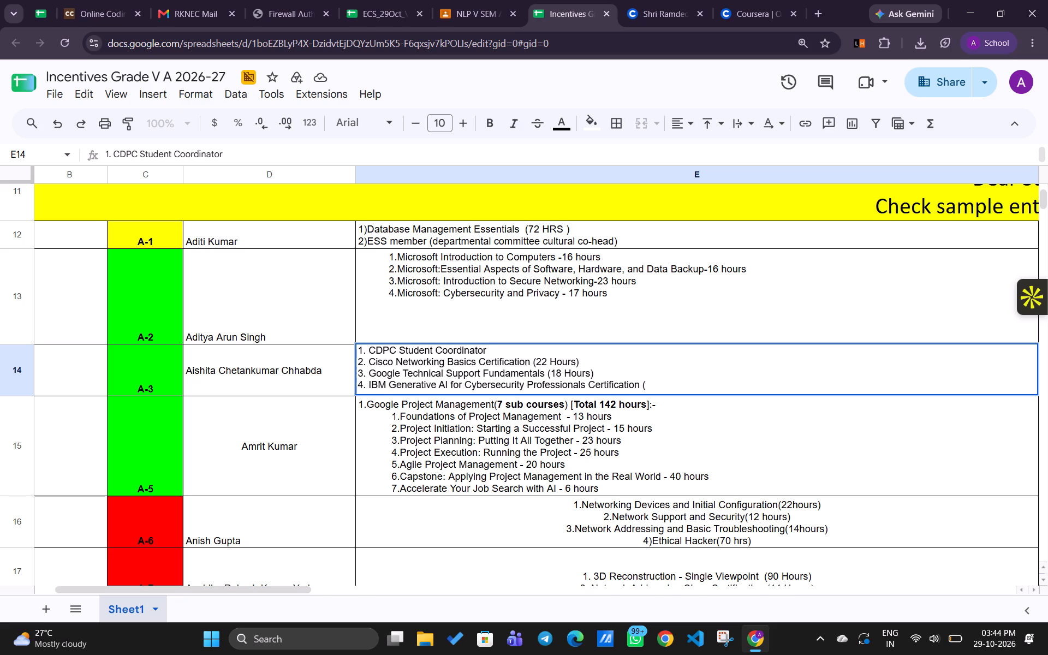
key("space")
On Coursera, check the hours on the three course certificates of the IBM Generative AI for Cybersecurity Professionals specialization and on its specialization certificate.
left_click(704, 0)
scroll(505, 424, "down", 1)
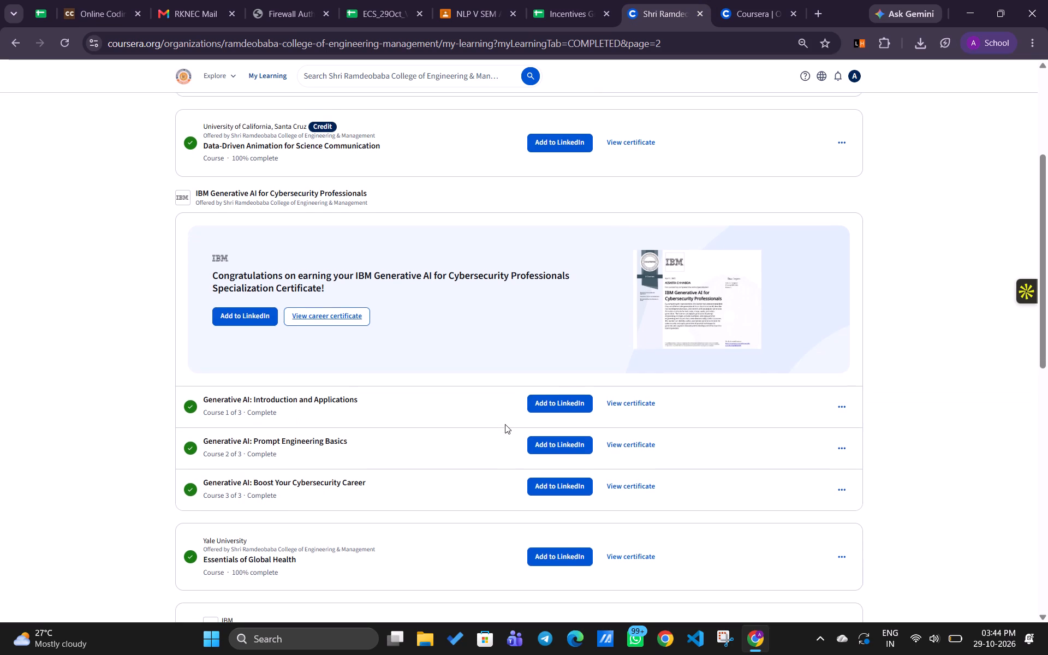
left_click(635, 406)
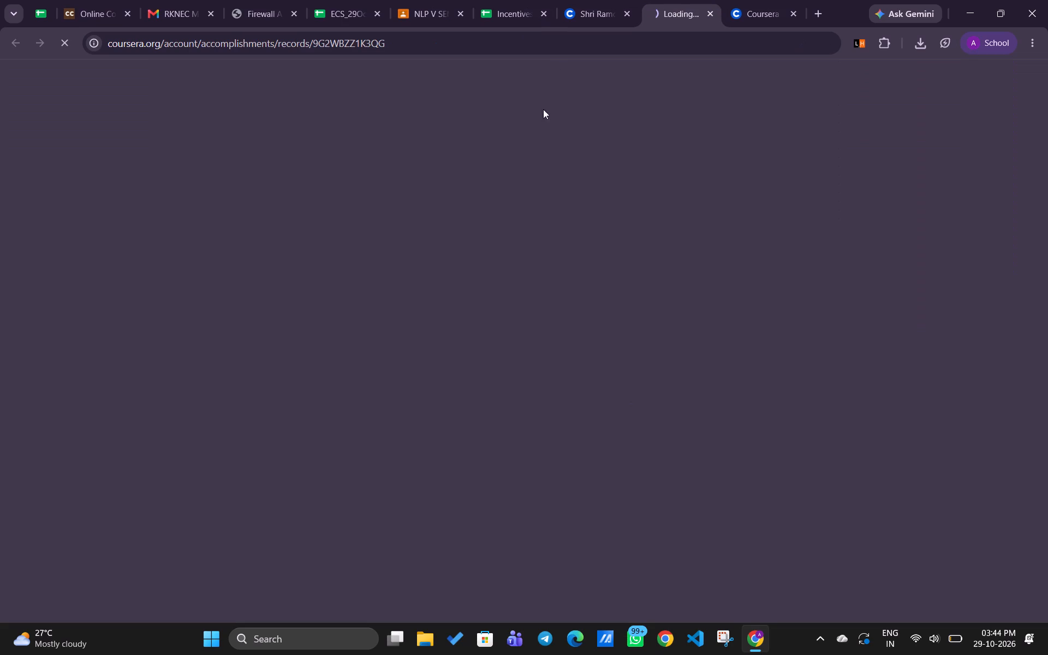
left_click(761, 1)
left_click(683, 0)
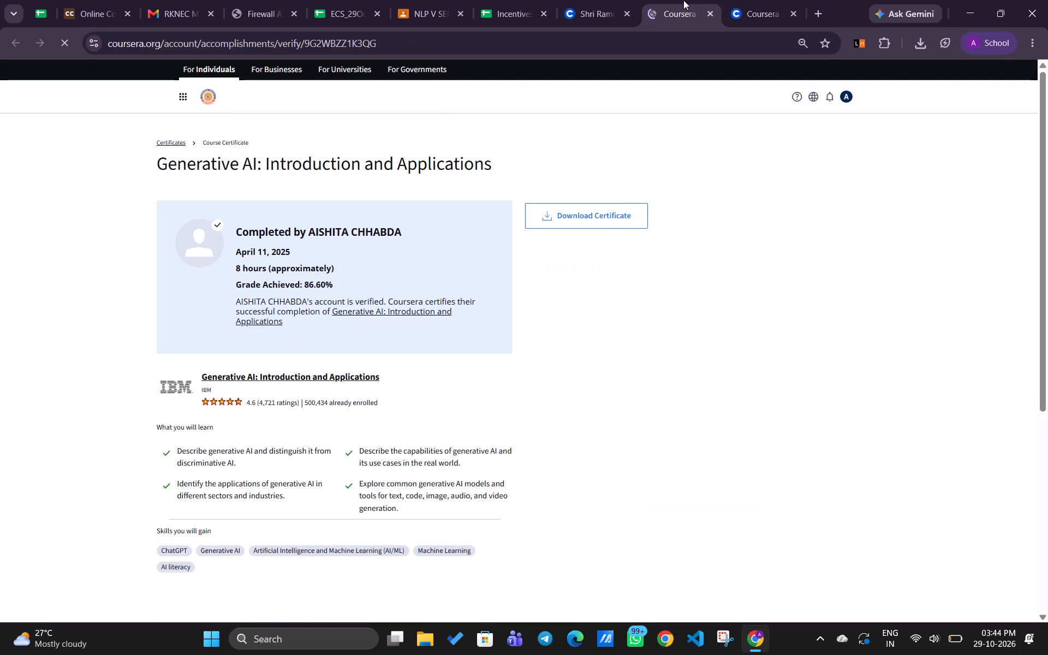
left_click(578, 0)
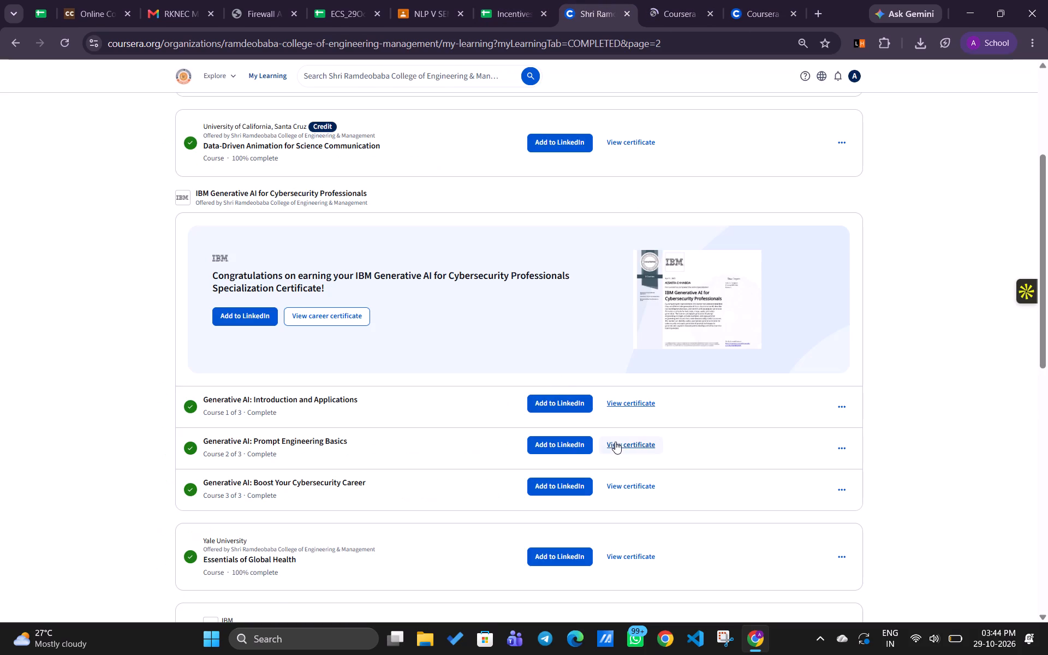
left_click(616, 442)
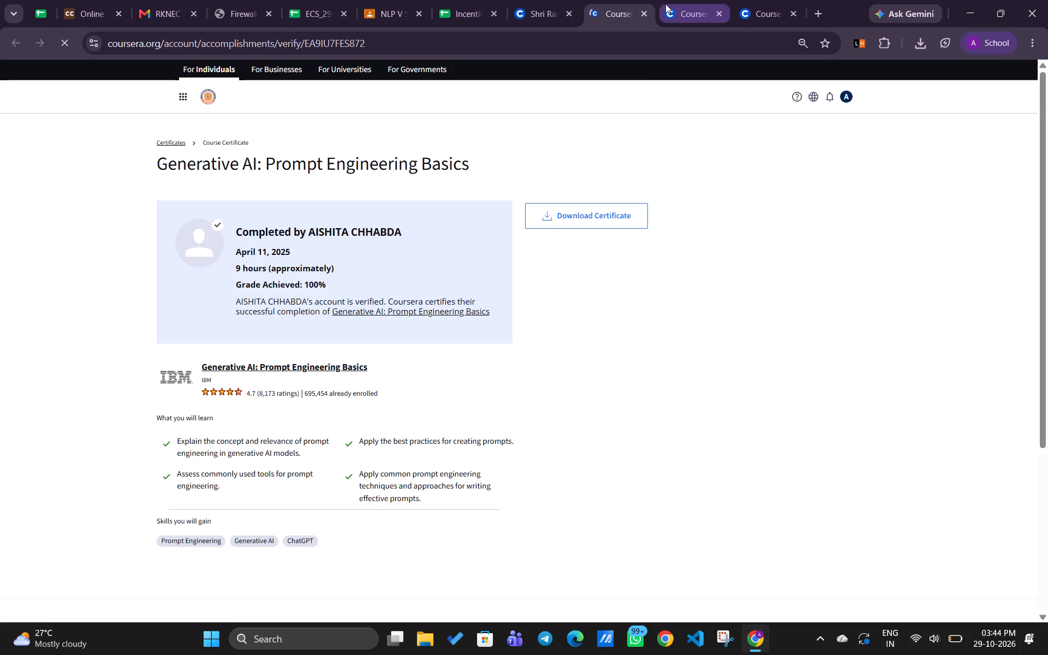
left_click(562, 2)
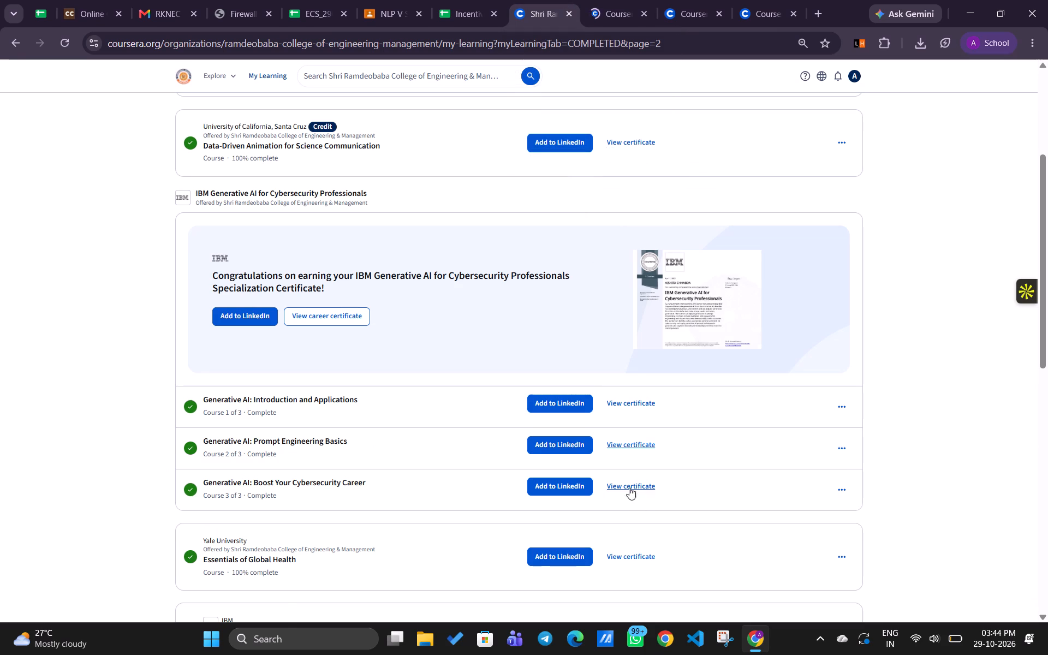
left_click(625, 482)
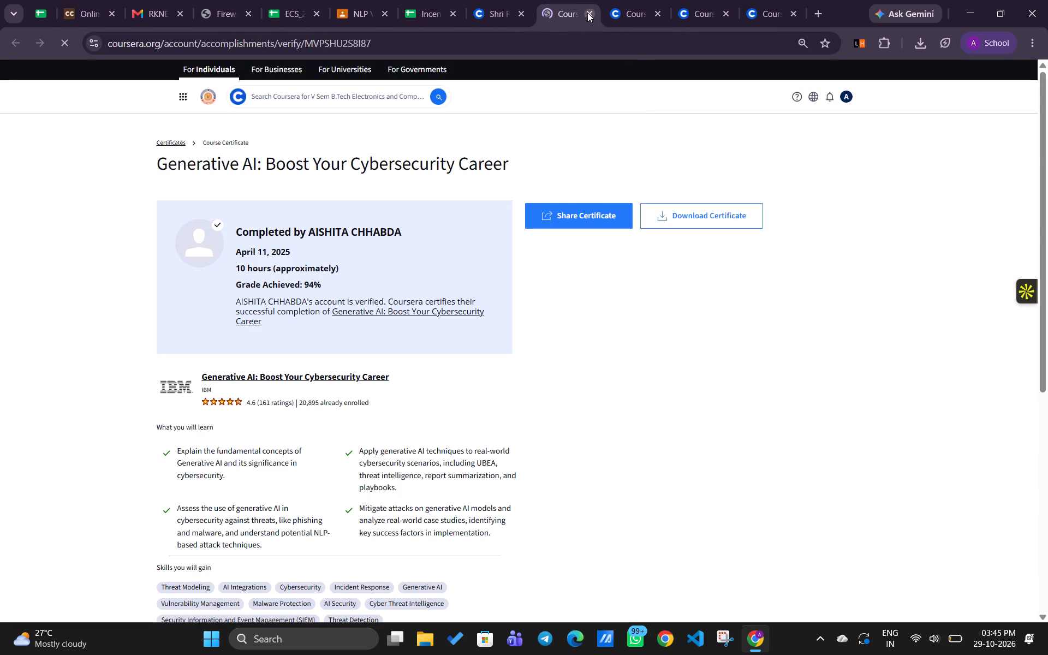
left_click(587, 13)
left_click(587, 13)
left_click(587, 13)
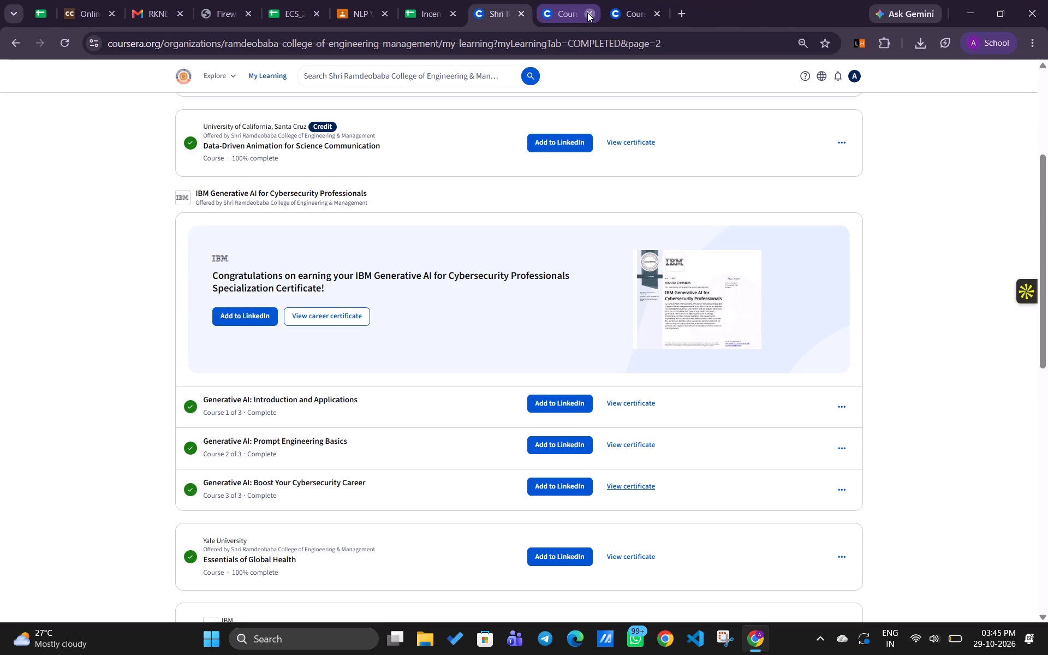
left_click(558, 0)
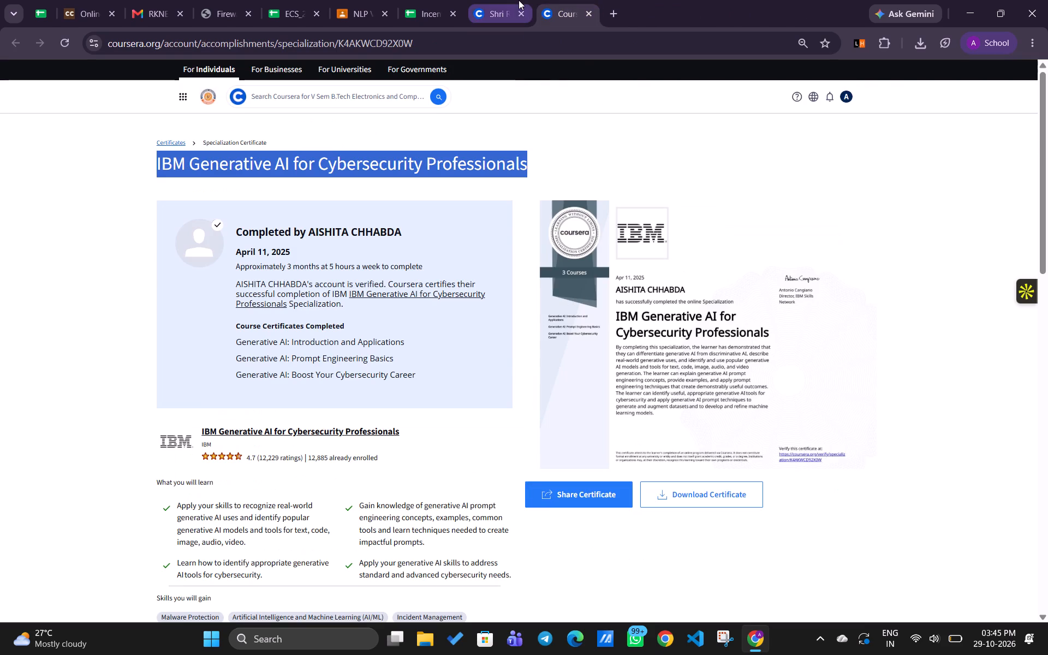
left_click(519, 0)
Complete entry 4 in the A-3 row of the Incentives Grade sheet with "30 hours)".
left_click(422, 0)
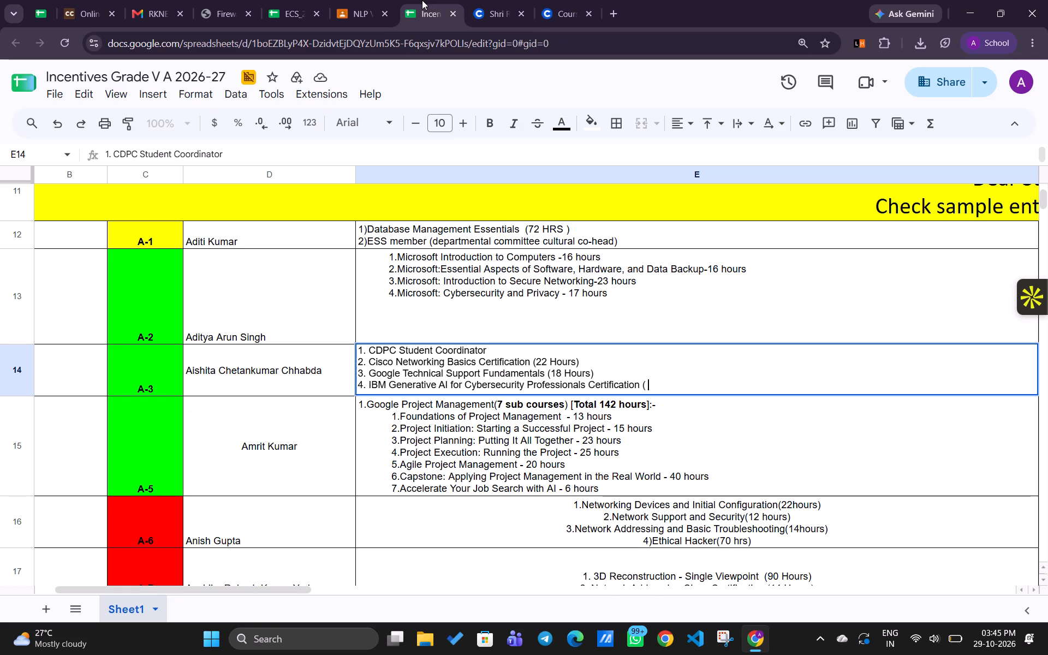
type("30")
key("space")
type("hours)")
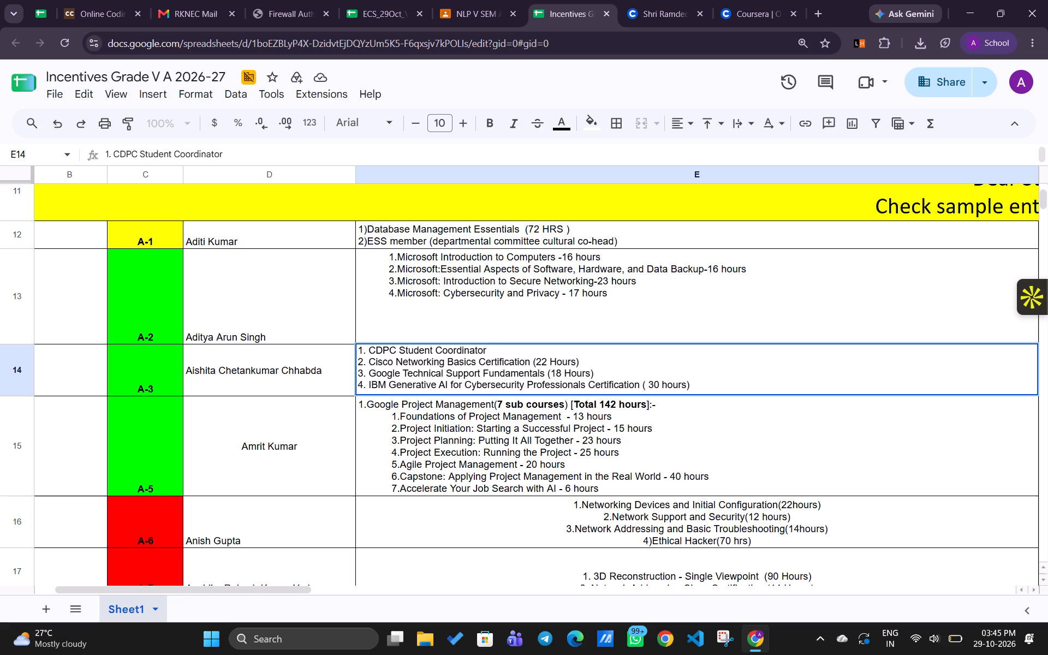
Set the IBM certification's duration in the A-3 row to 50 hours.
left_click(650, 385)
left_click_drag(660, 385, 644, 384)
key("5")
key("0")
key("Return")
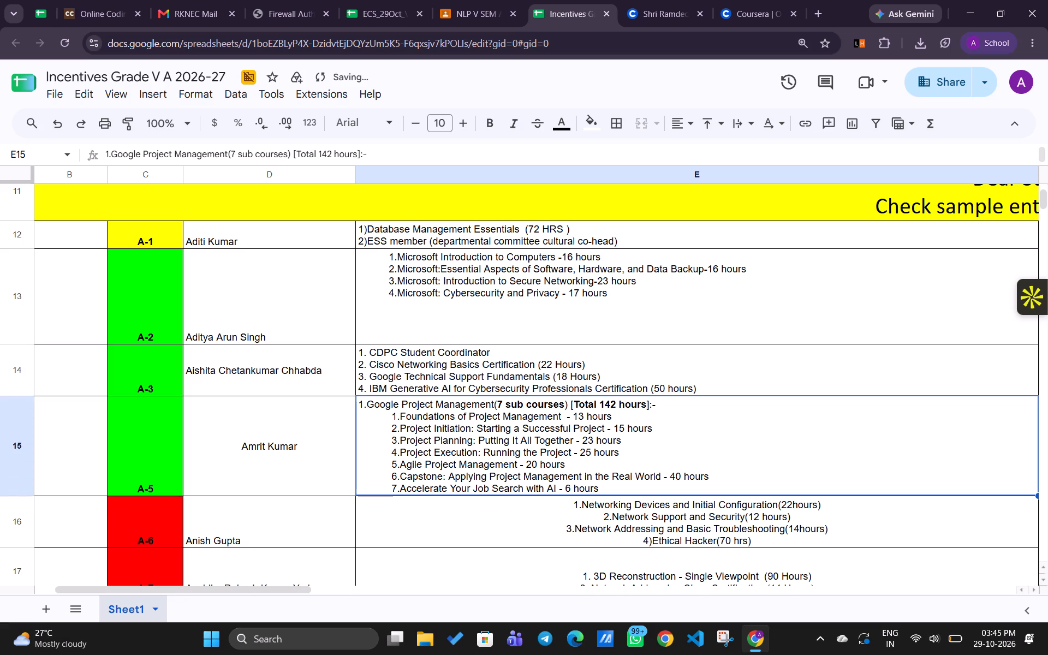
Replace the IBM certification's duration in the A-3 row with "3 months(100 hours".
double_click(626, 376)
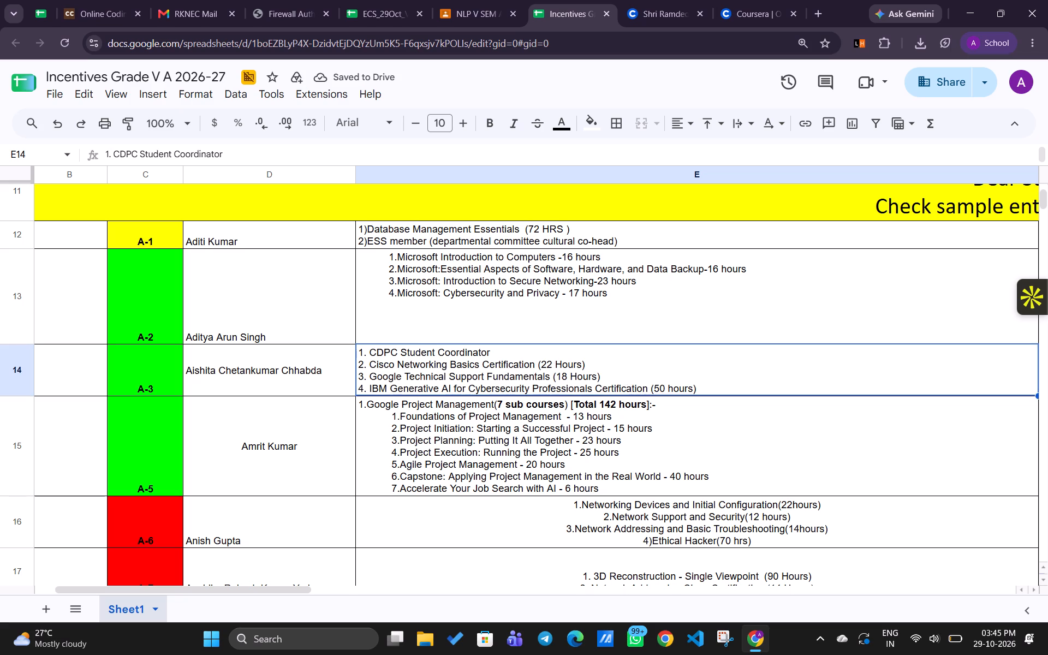
double_click(647, 382)
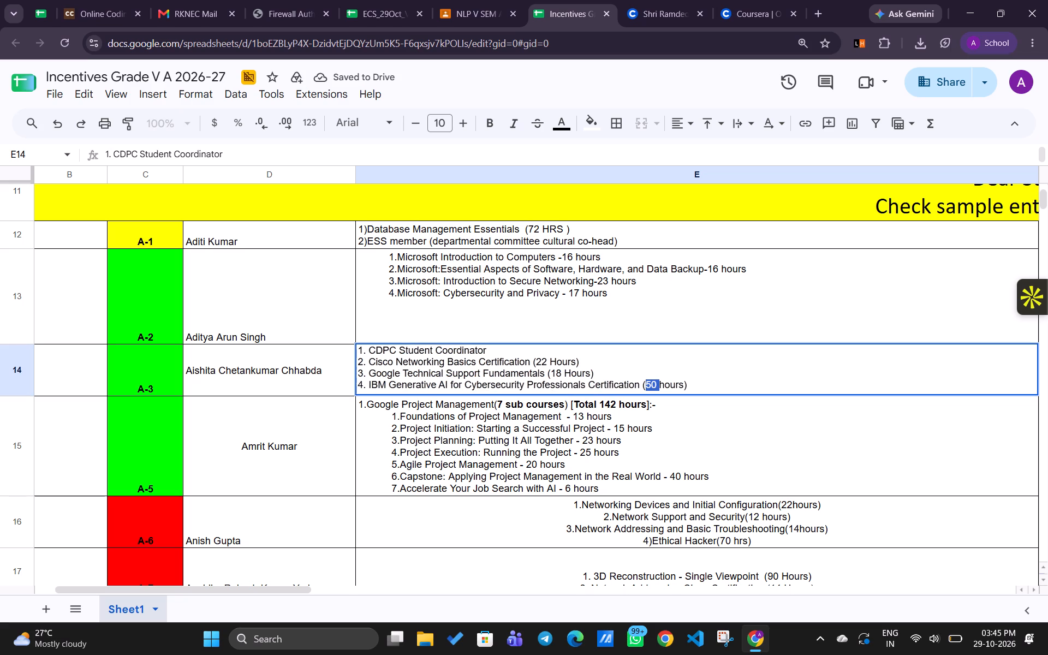
left_click_drag(681, 385, 646, 385)
type("3 monts")
key("space")
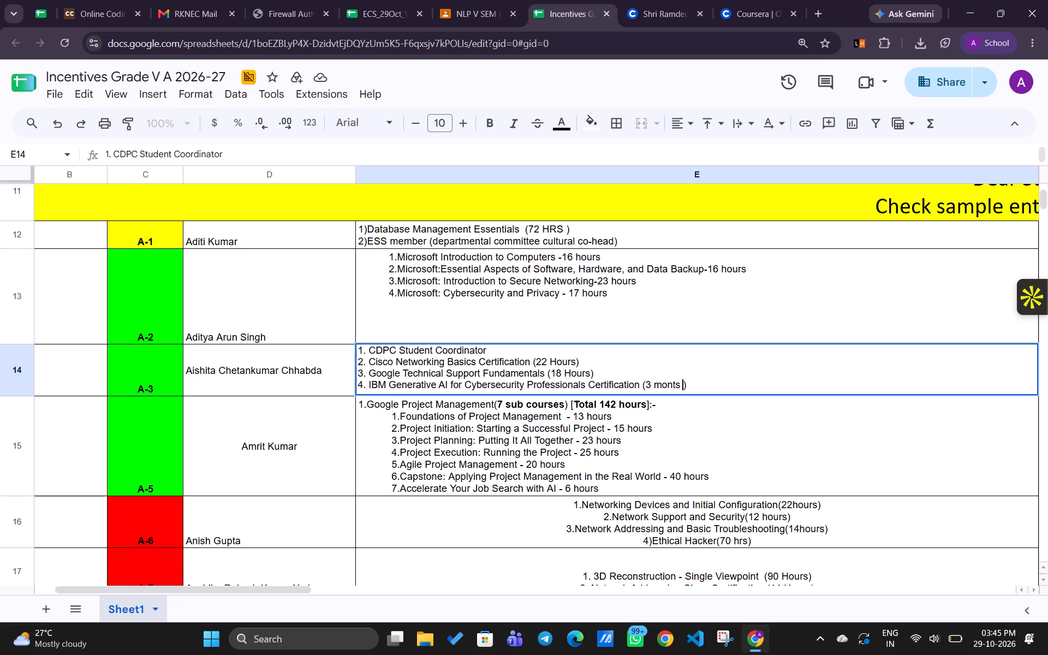
key("BackSpace")
key("BackSpace")
key("BackSpace")
type("ths")
type("(100 hours")
Set the hours in the IBM certification's duration to 60 and add the missing closing bracket.
double_click(696, 386)
type("60")
key("space")
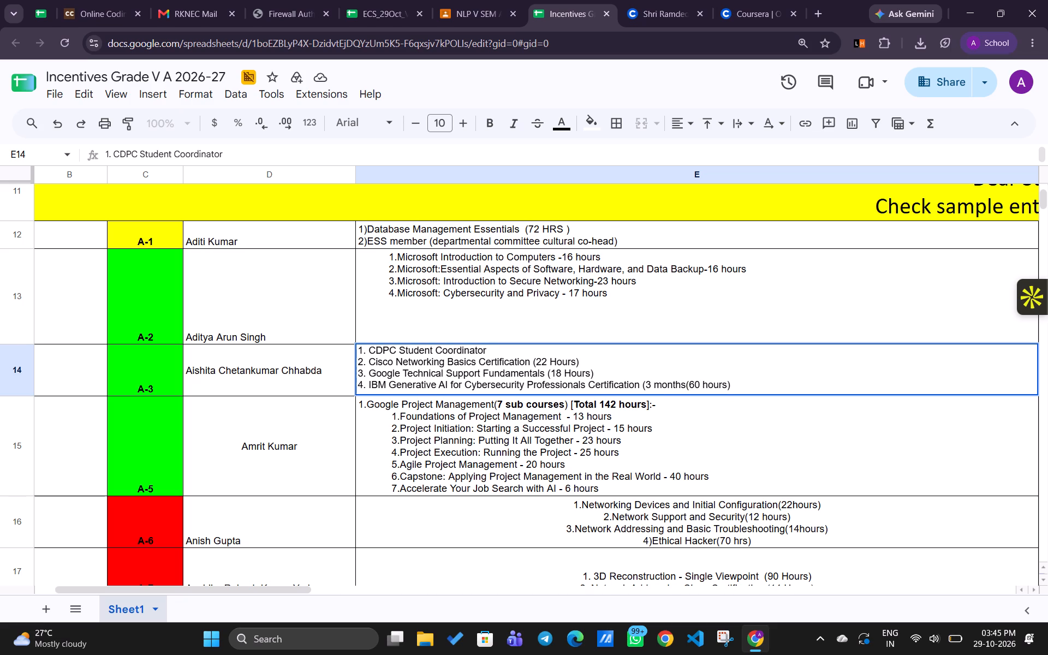
left_click(734, 385)
key("shift+parenright")
left_click(811, 414)
Add a fourth line "4)" below TechSupportAishita.png in the proof-link cell of the A-3 row.
left_click(752, 371)
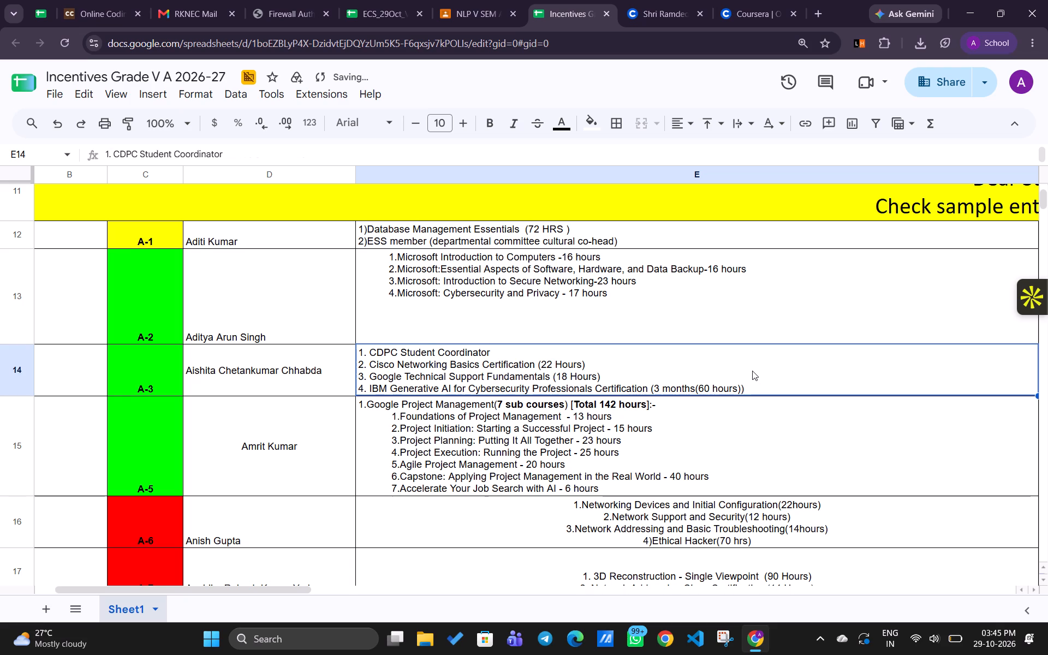
key("Right")
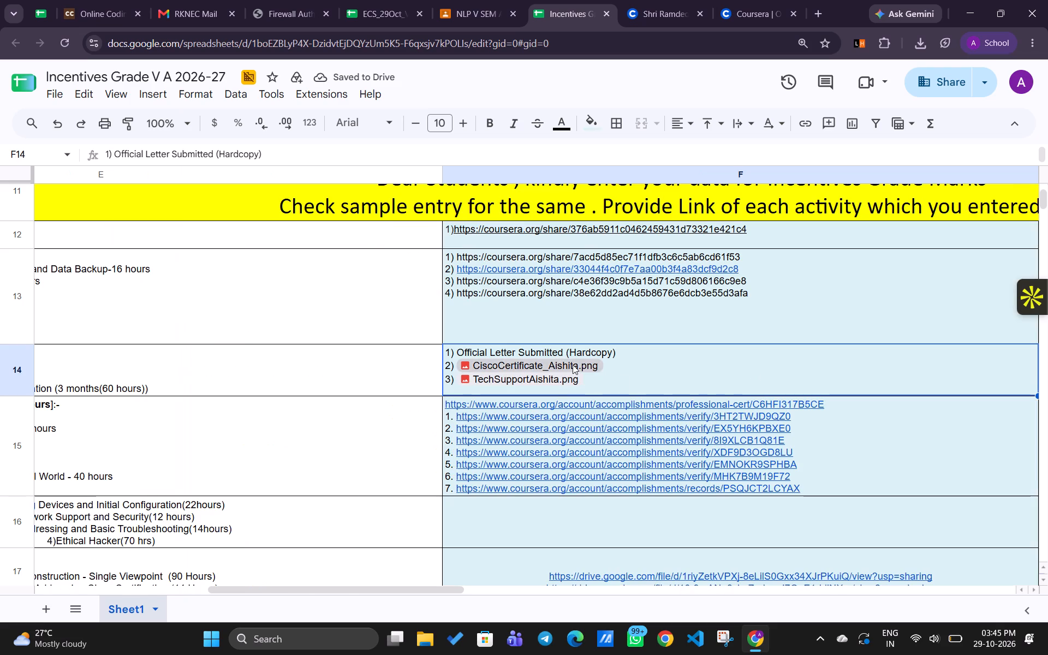
double_click(590, 380)
key("ctrl+Return")
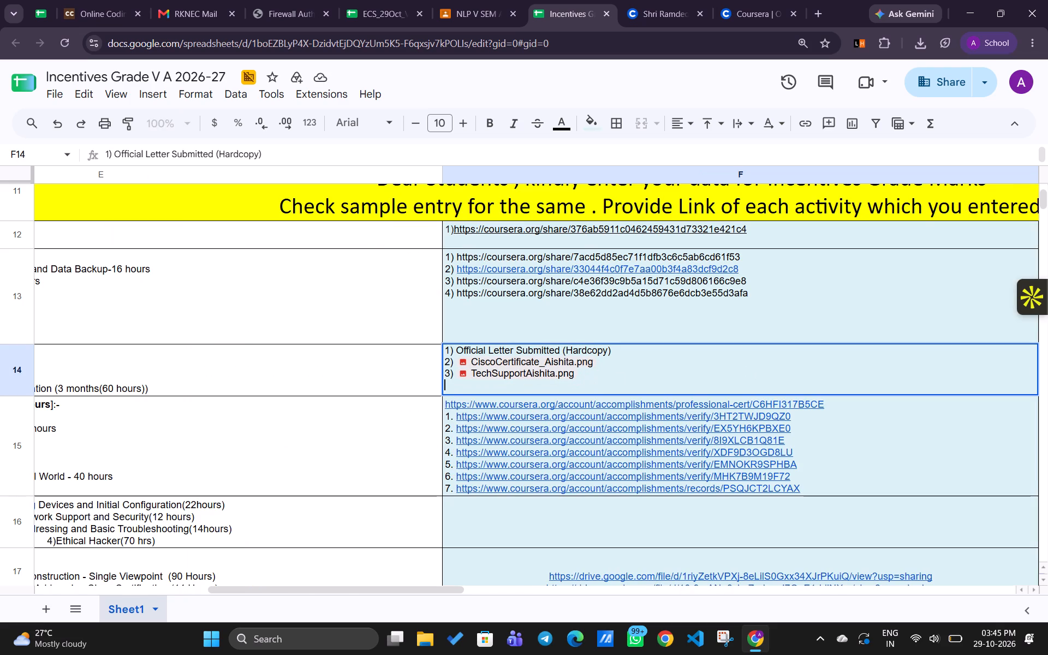
key("4")
type(")")
key("space")
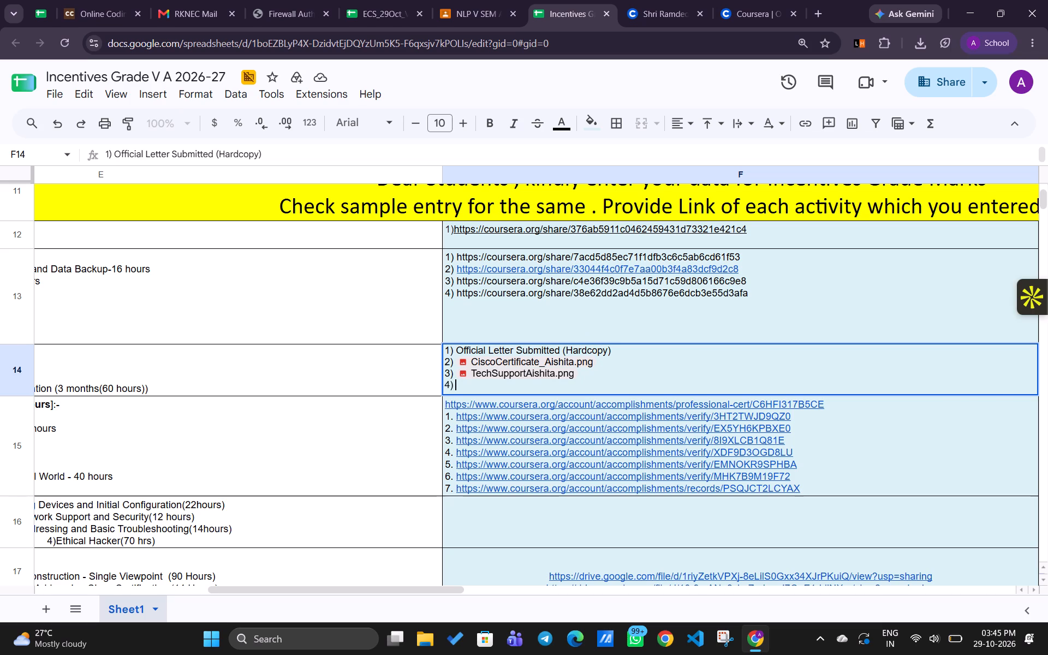
left_click(795, 0)
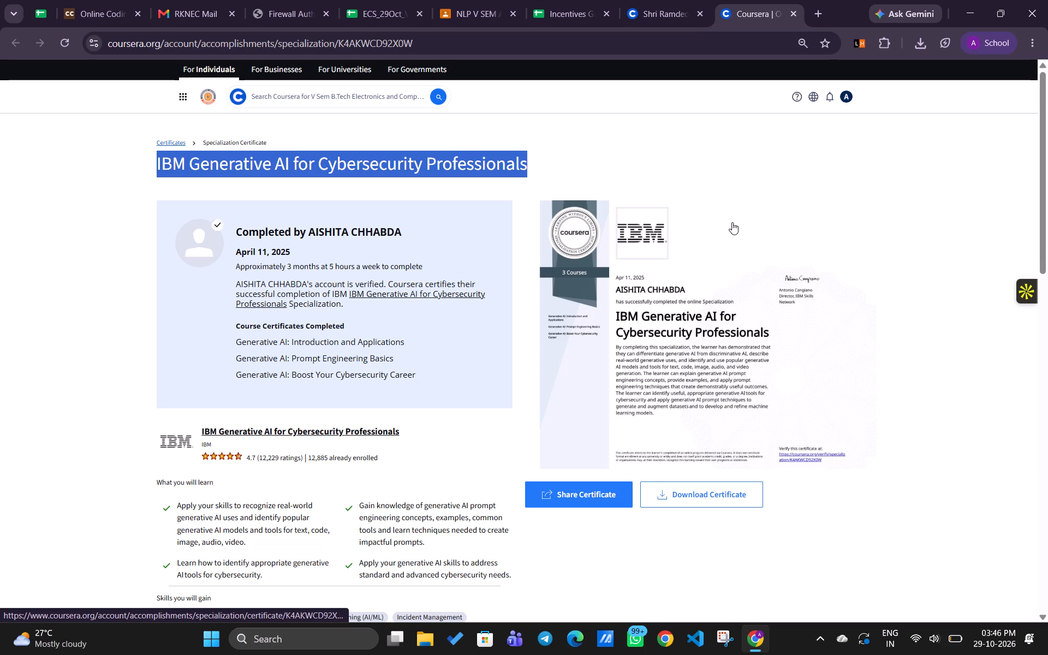
left_click(588, 0)
scroll(376, 344, "right", 6)
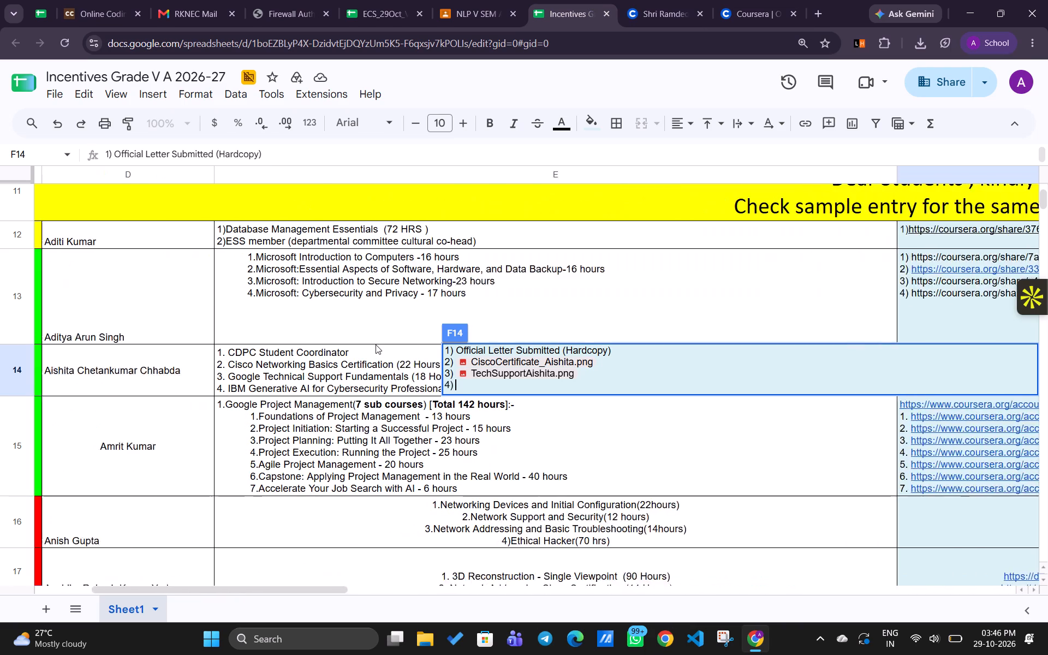
scroll(376, 344, "left", 5)
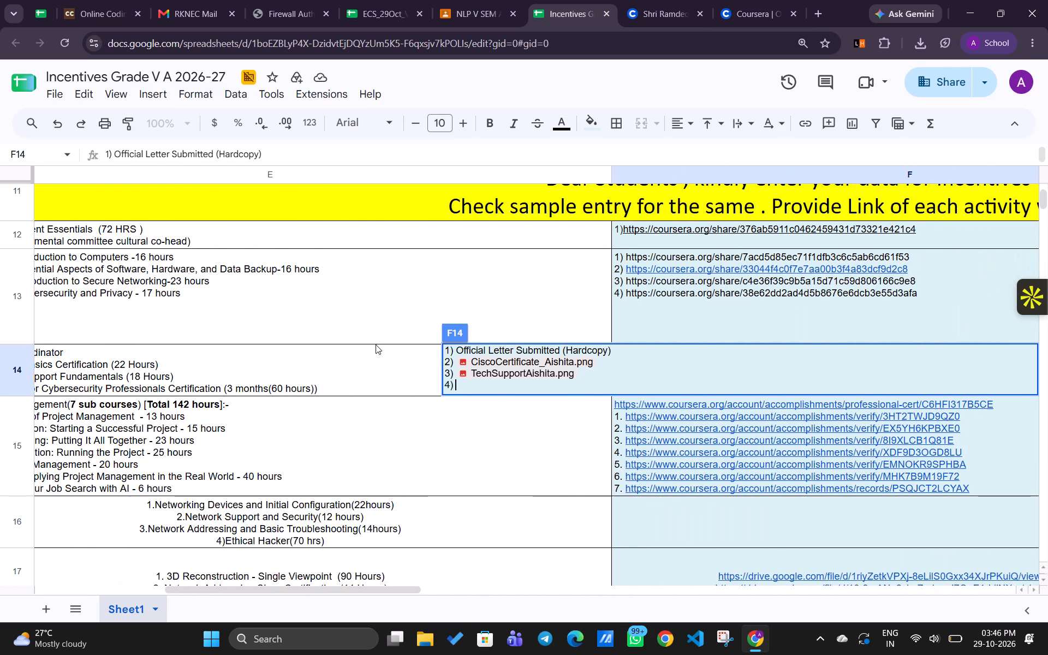
scroll(376, 344, "left", 5)
scroll(376, 344, "right", 1)
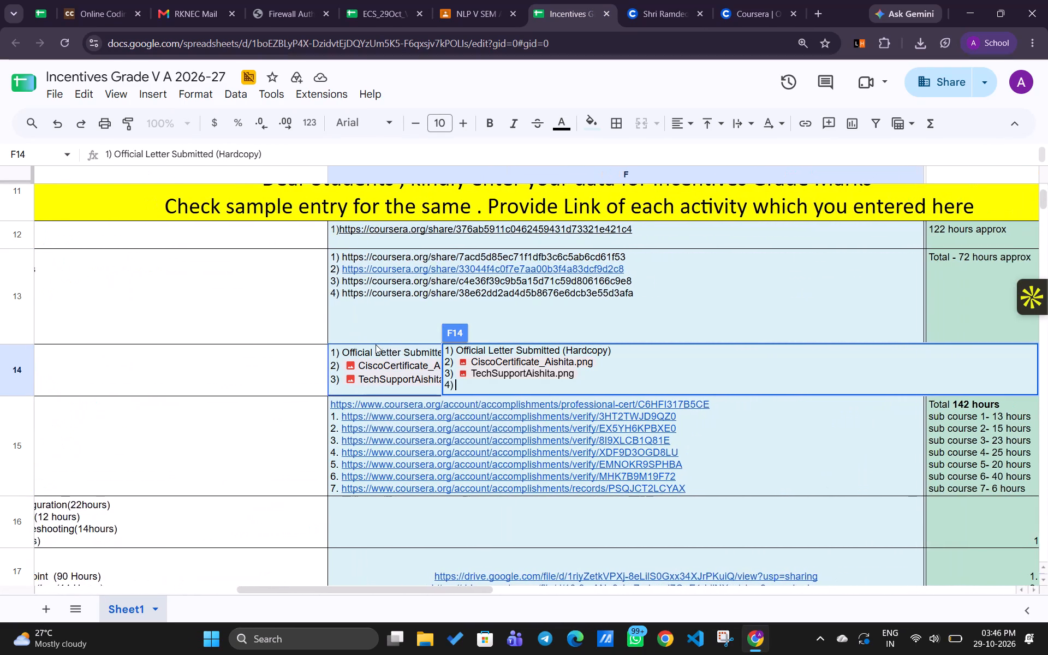
scroll(376, 344, "right", 1)
key("Return")
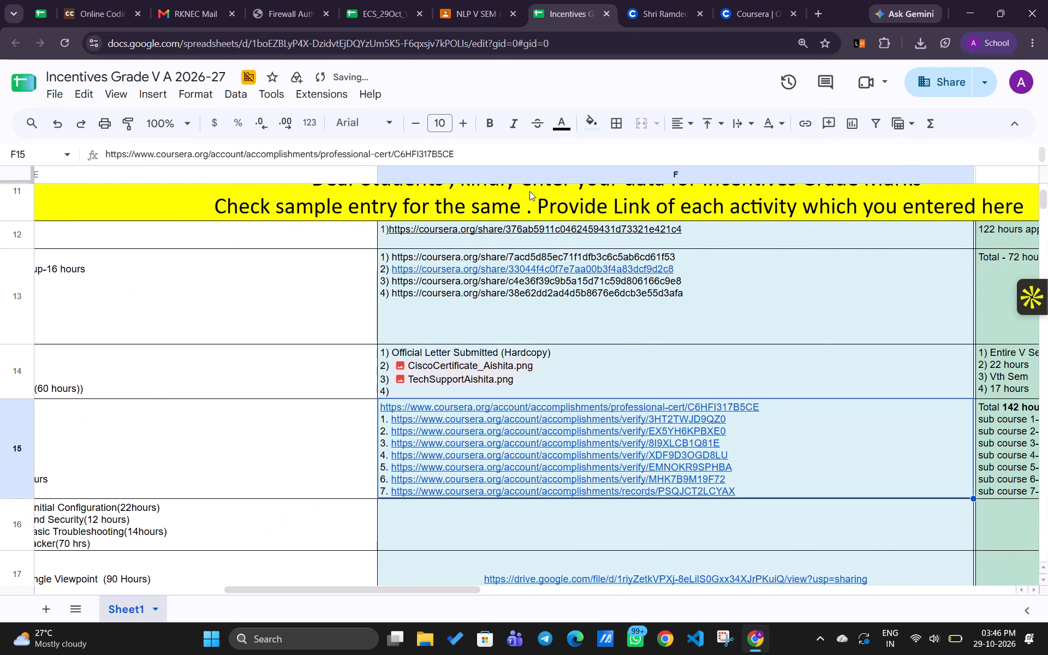
Capture a screenshot of the IBM Generative AI for Cybersecurity Professionals certificate area on the Coursera page.
left_click(694, 2)
left_click(751, 8)
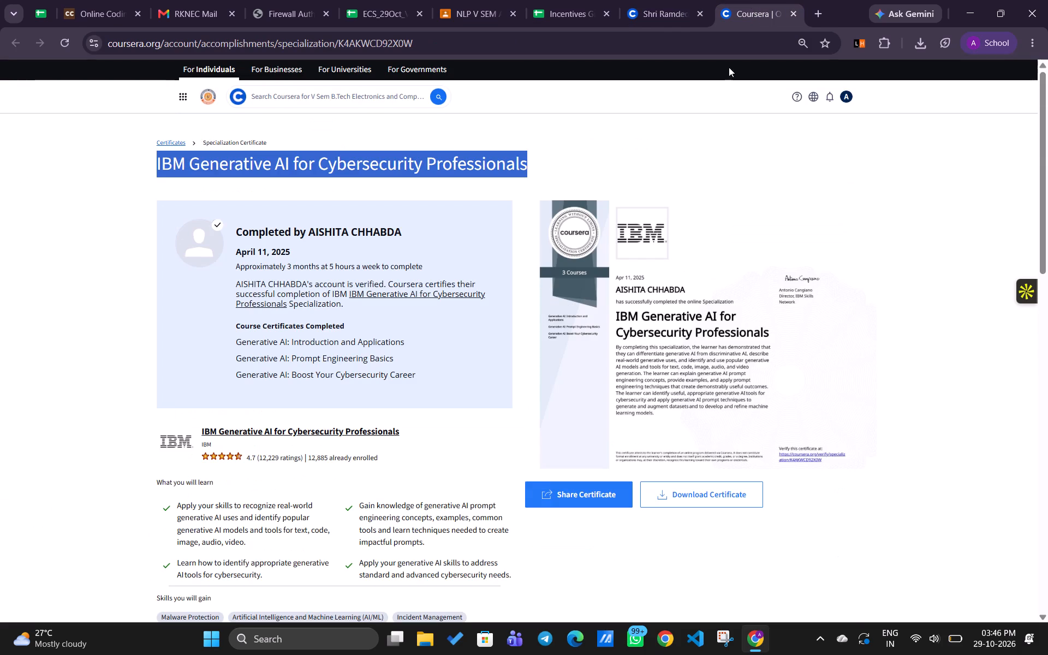
left_click(172, 218)
key("shift+super+s")
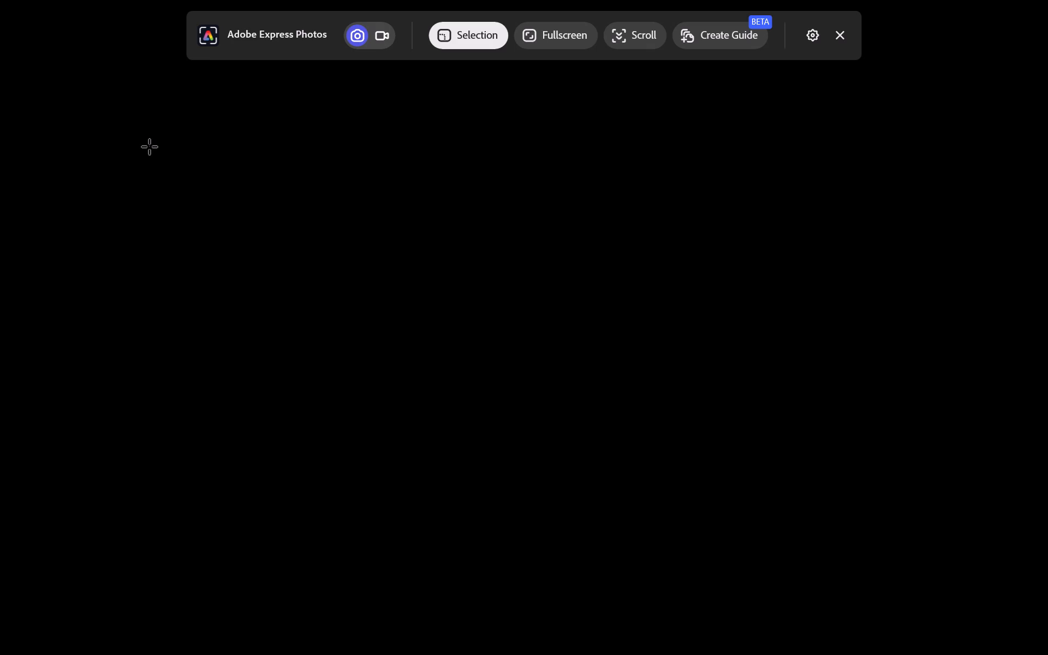
left_click_drag(147, 147, 894, 567)
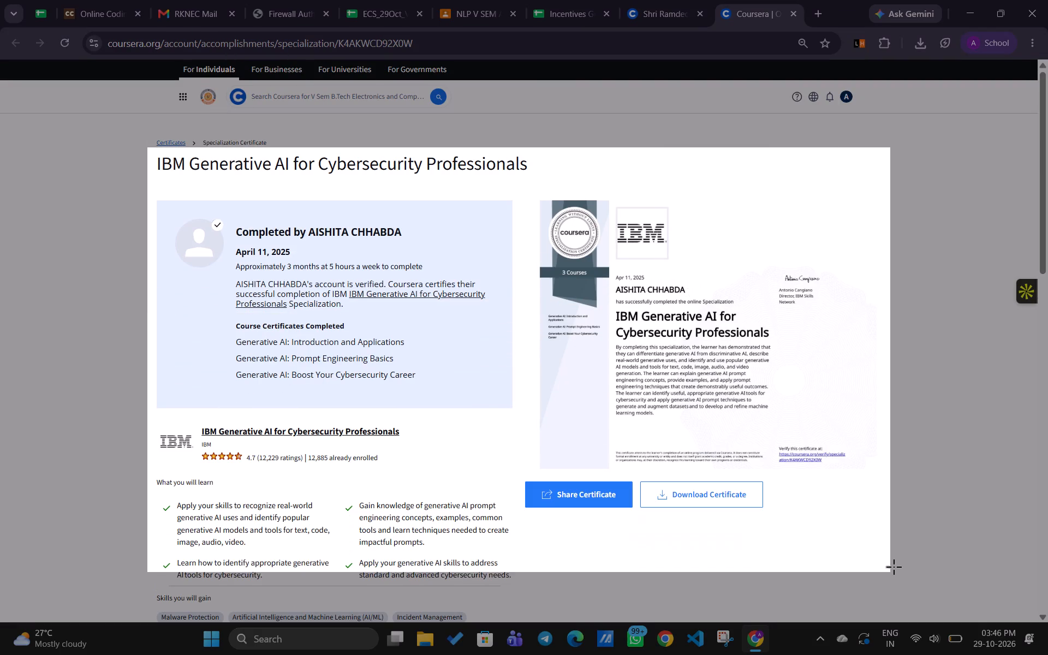
left_click_drag(894, 567, 903, 537)
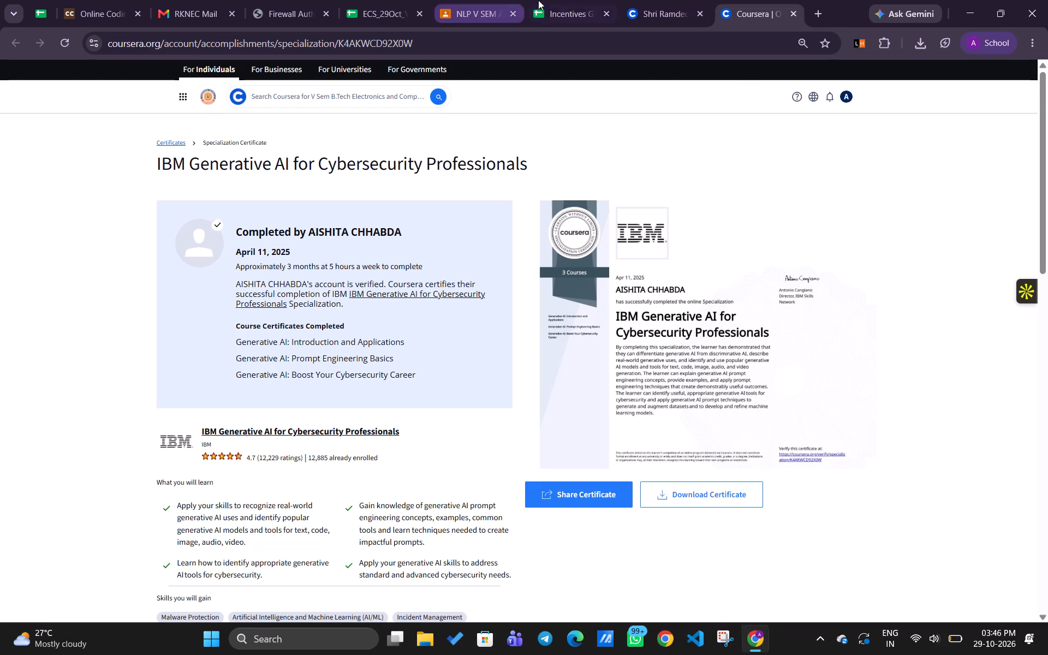
View the linked TechSupportAishita.png proof from the A-3 row, then close it.
left_click(551, 0)
left_click(477, 378)
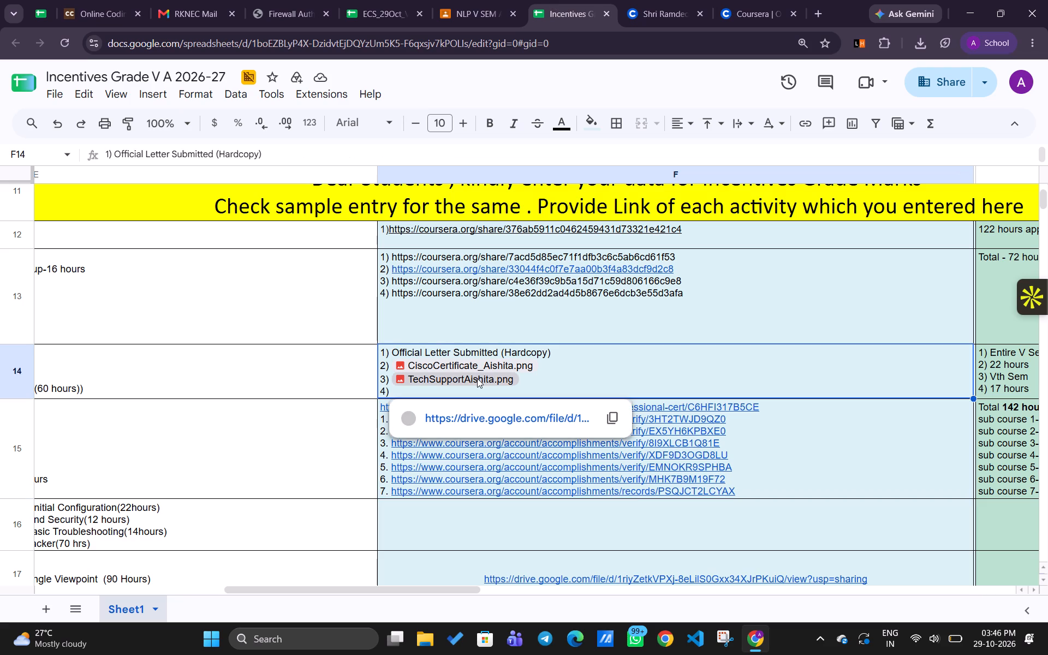
left_click(504, 417)
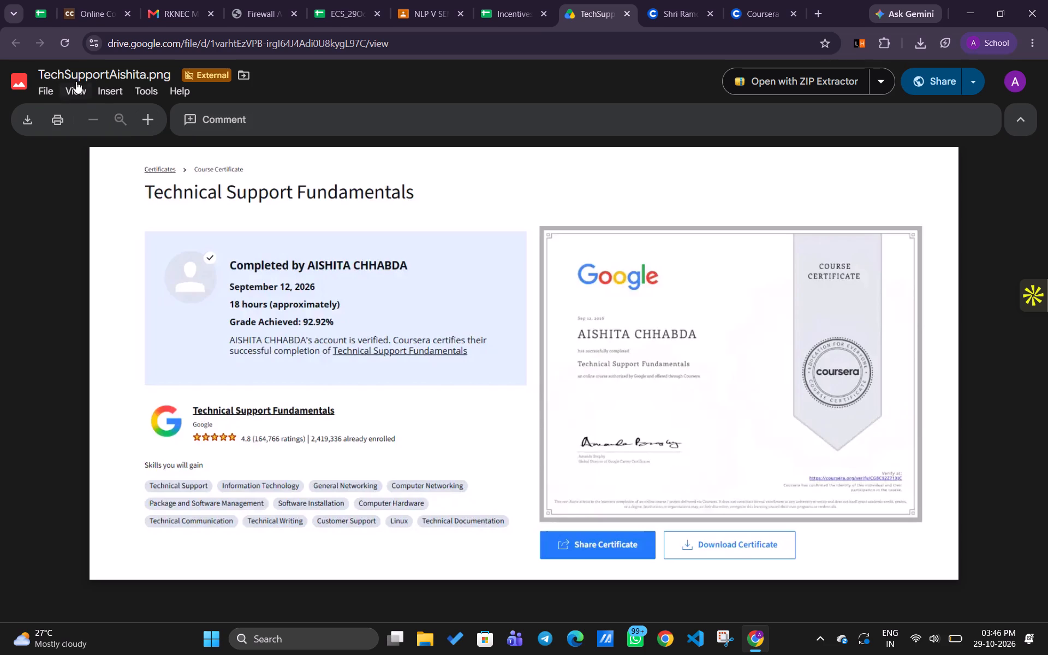
left_click(623, 11)
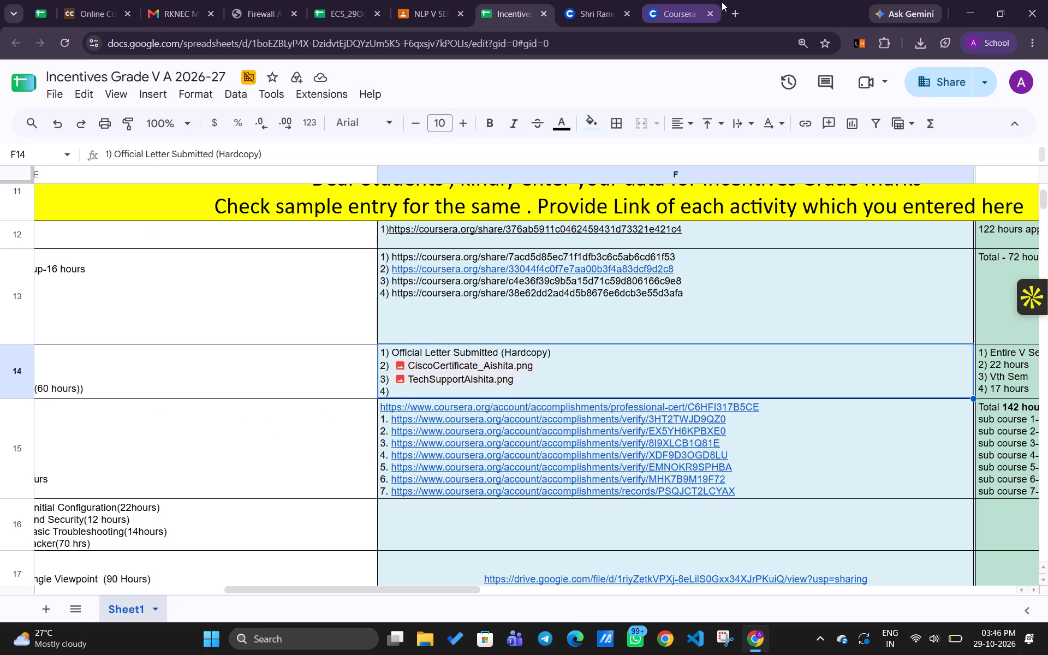
Switch to Google Drive and open the "V sem Incentive Aishita" folder.
left_click(734, 8)
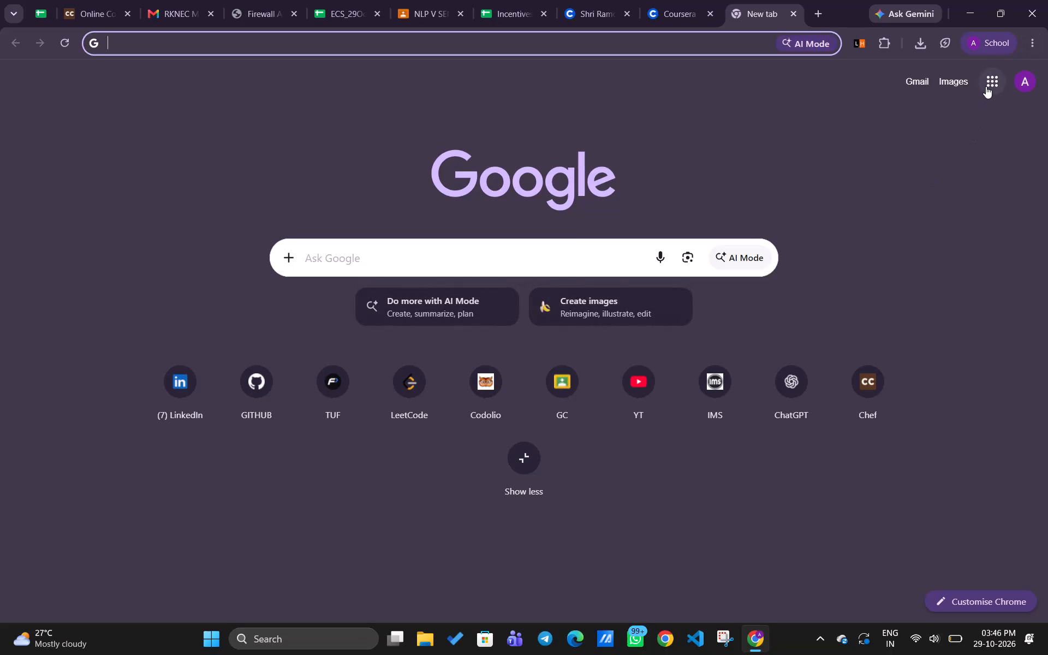
left_click(987, 84)
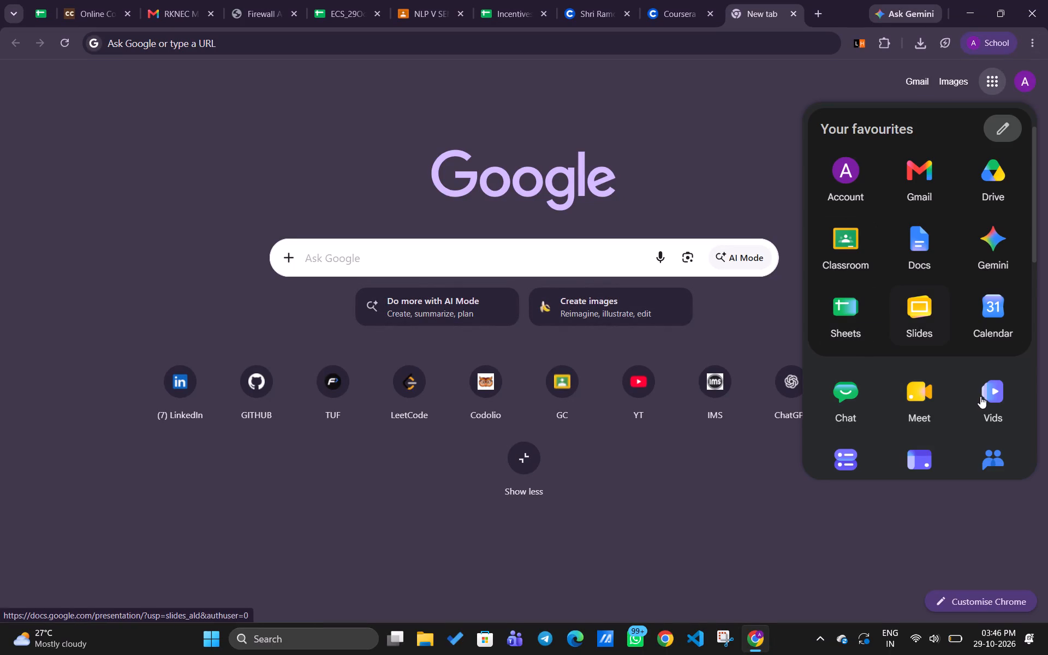
scroll(980, 396, "down", 1)
scroll(959, 340, "down", 2)
scroll(957, 330, "up", 5)
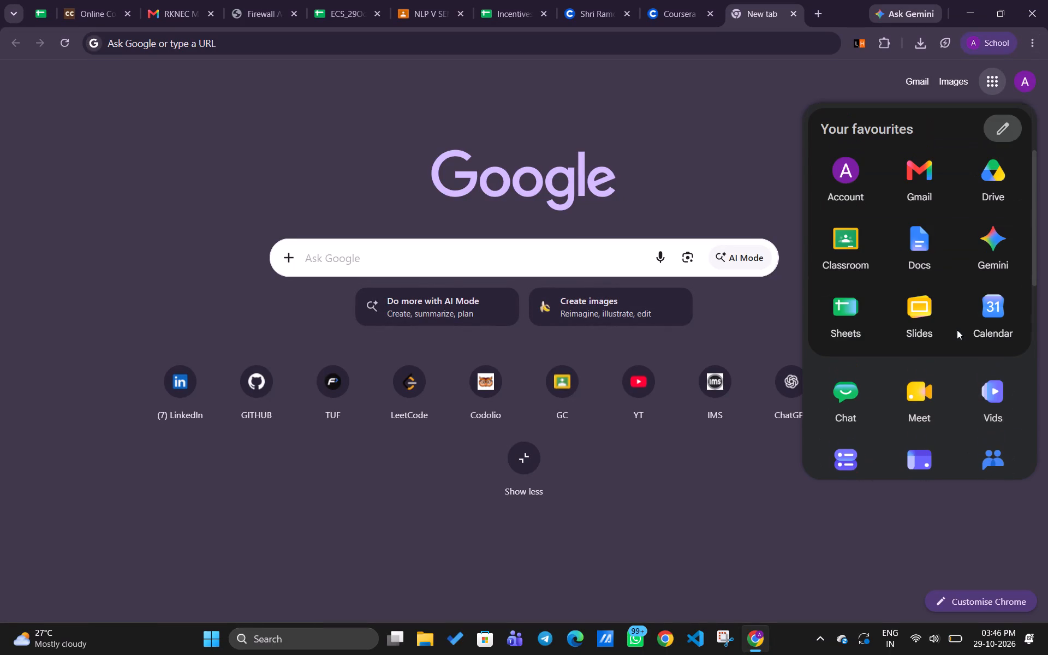
scroll(957, 330, "up", 1)
left_click(1005, 189)
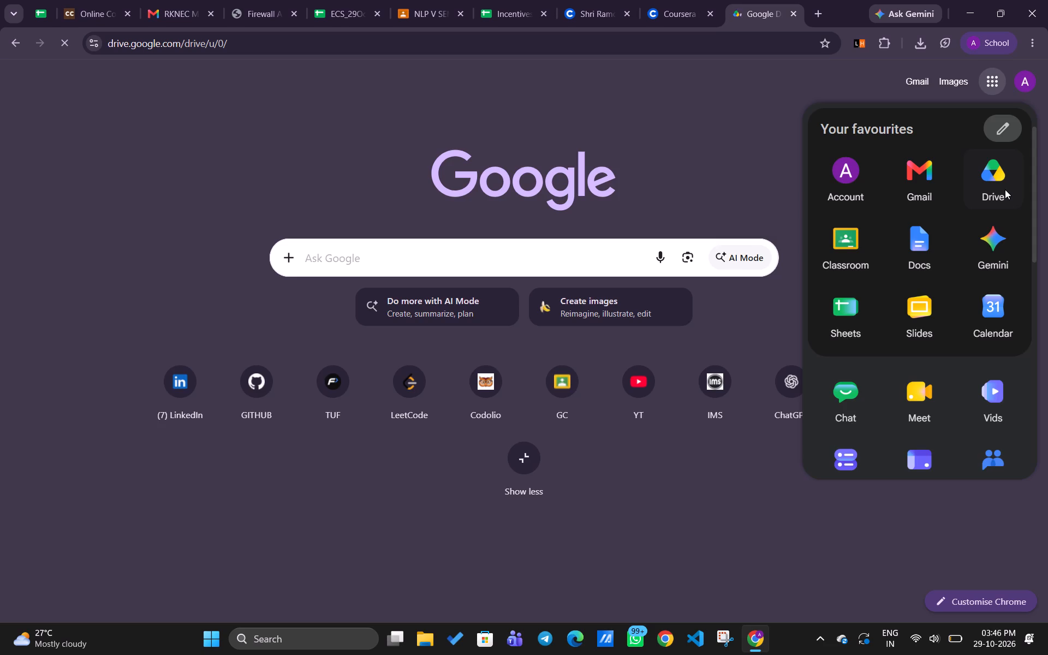
double_click(250, 213)
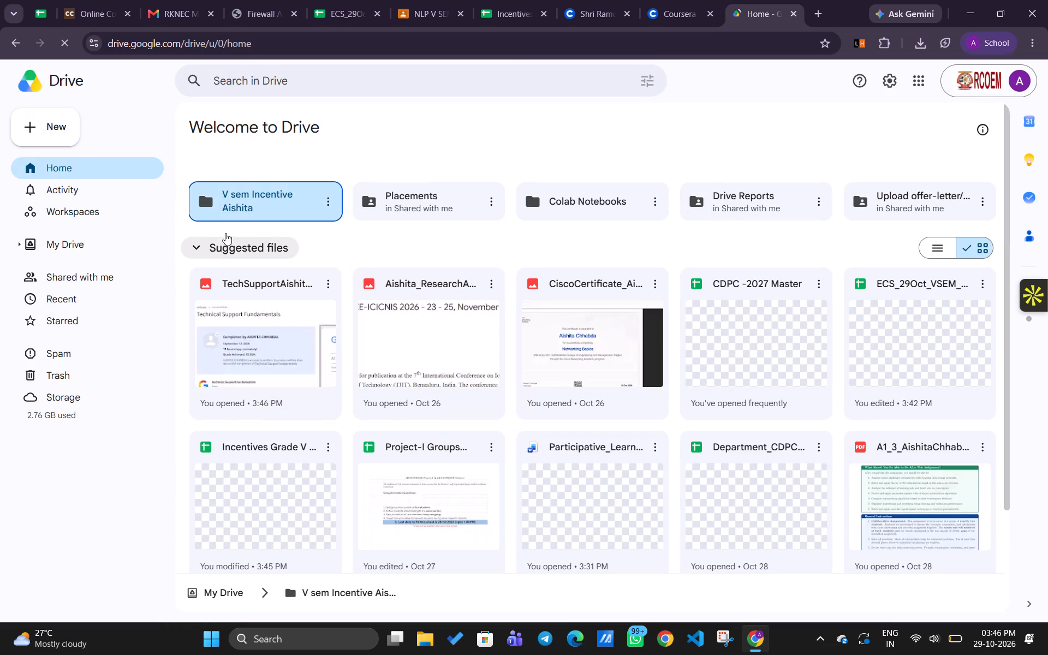
double_click(227, 212)
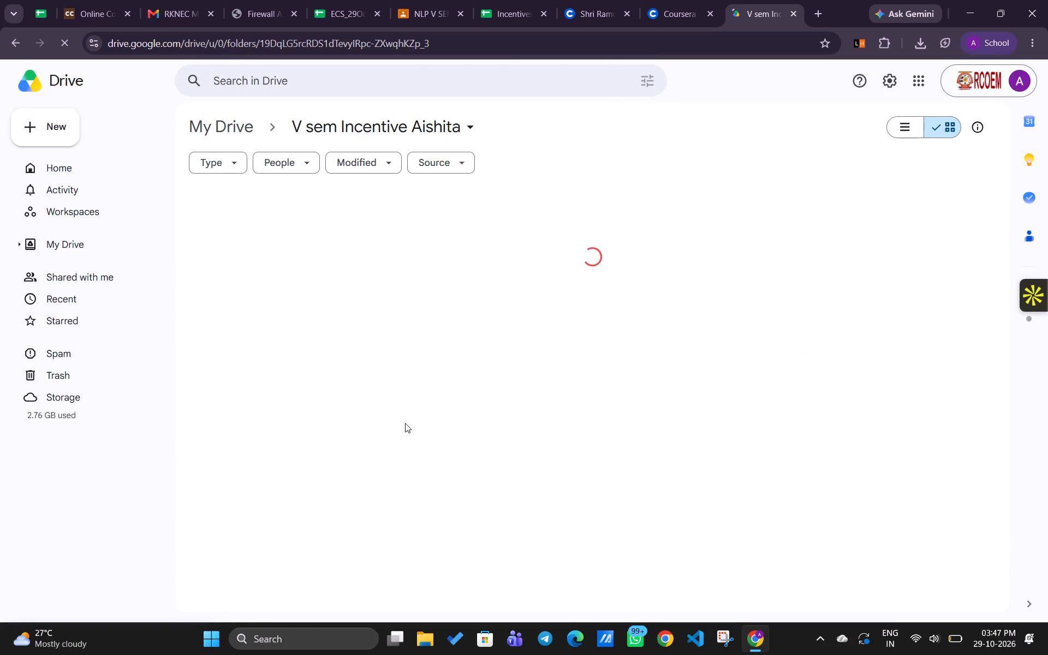
left_click(657, 414)
key("ctrl+v")
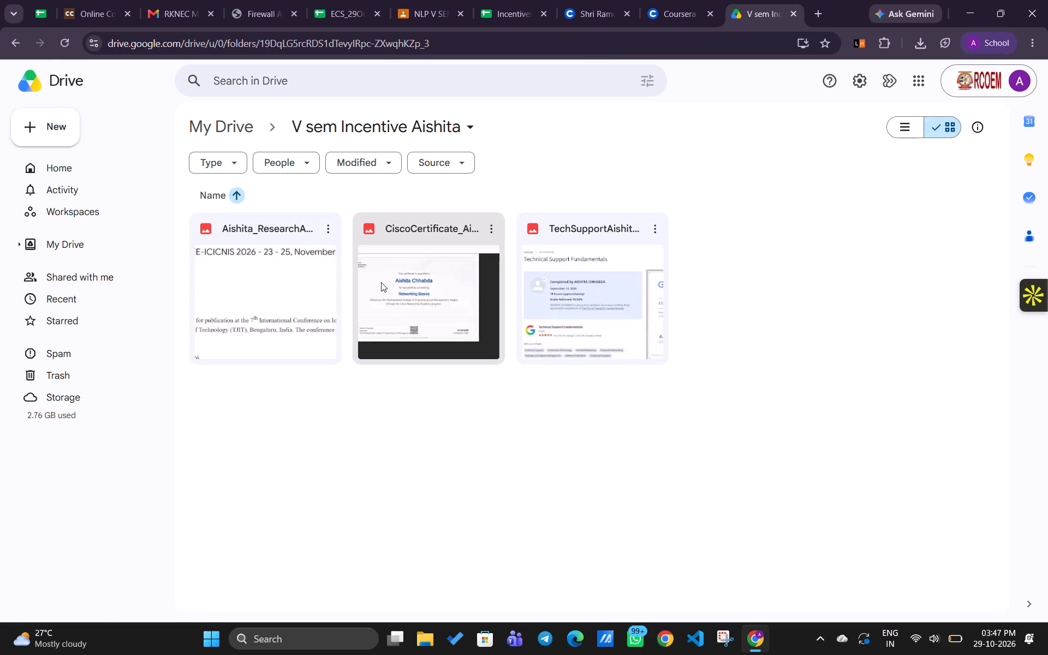
left_click(35, 134)
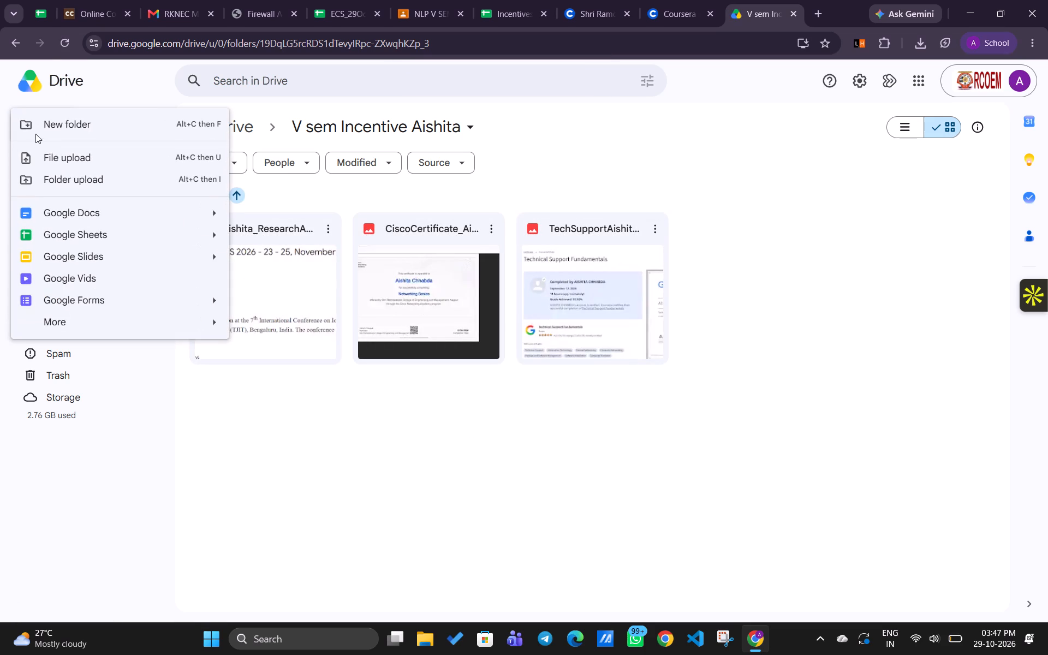
left_click(106, 163)
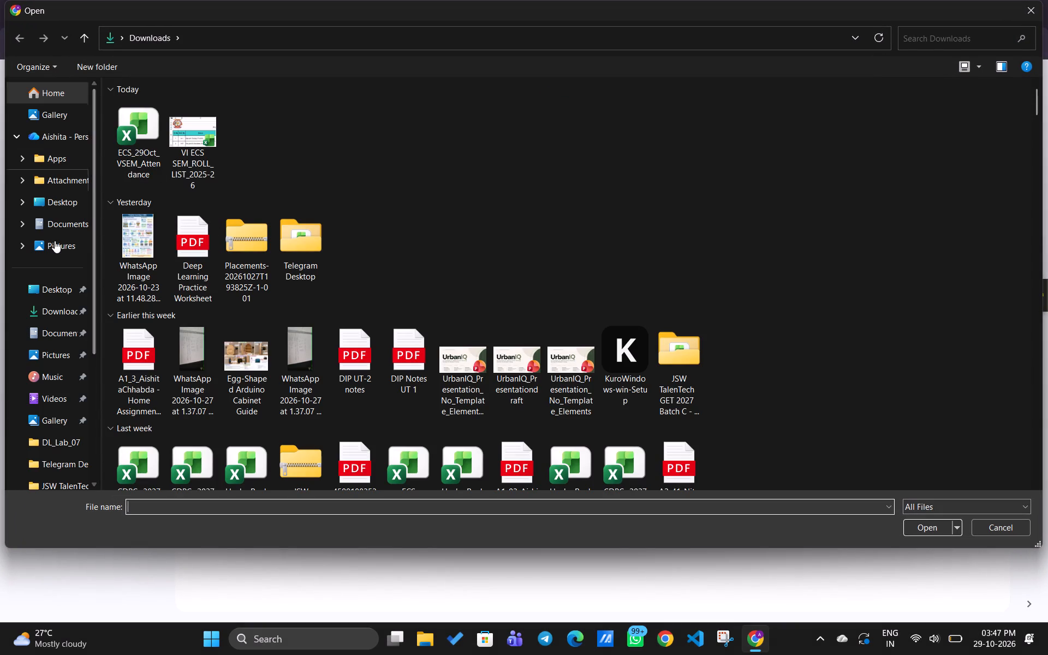
left_click(35, 108)
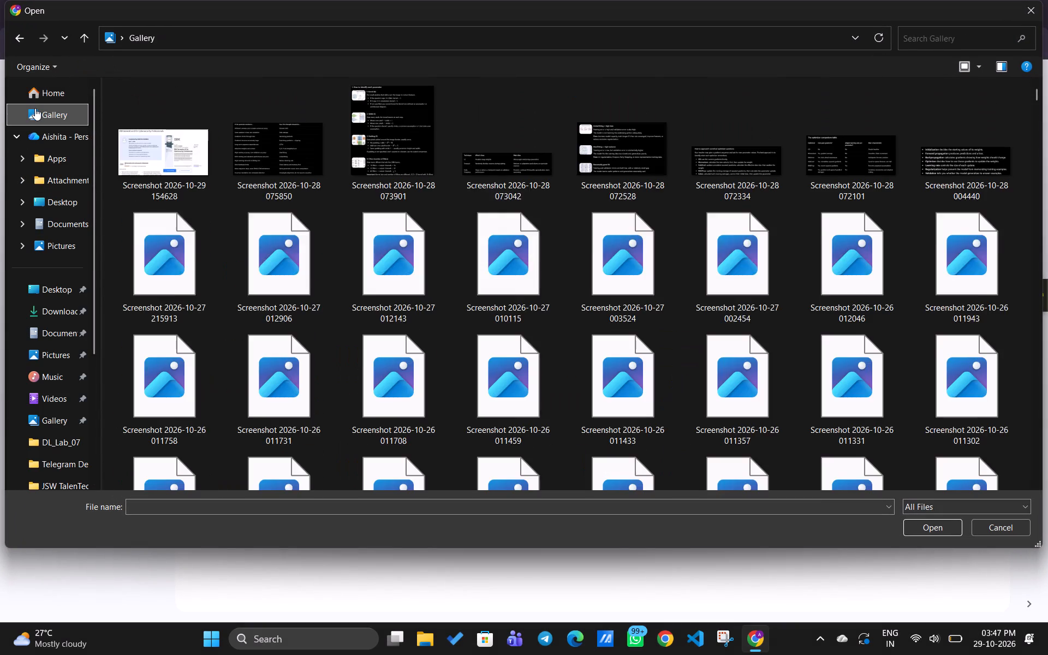
left_click(185, 111)
key("Return")
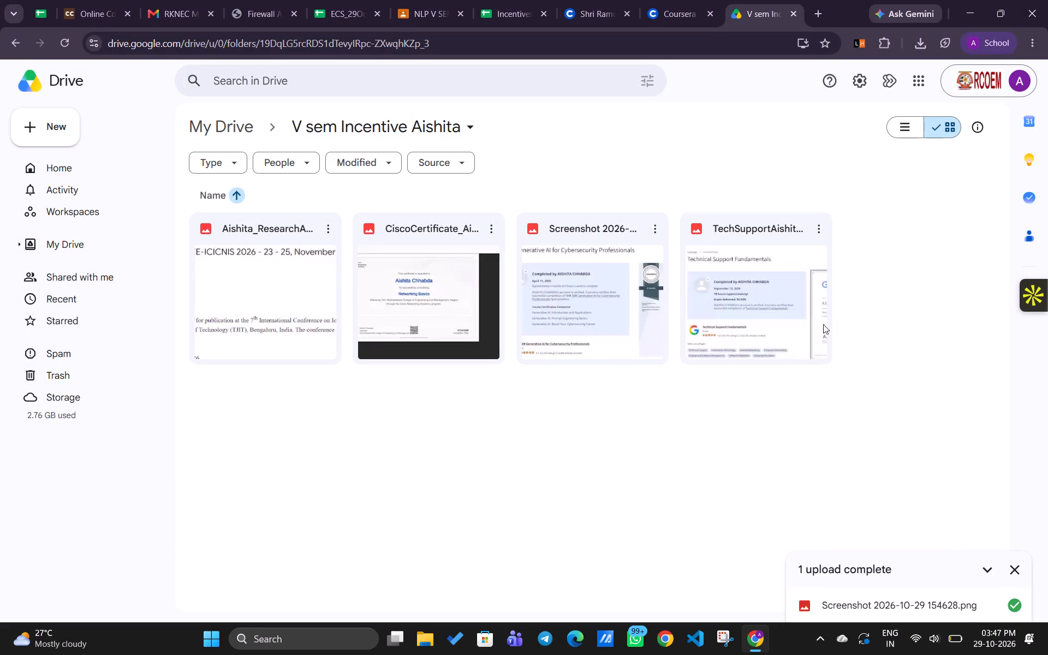
Rename the uploaded IBM certificate screenshot to "ibmaishita.png".
left_click(654, 226)
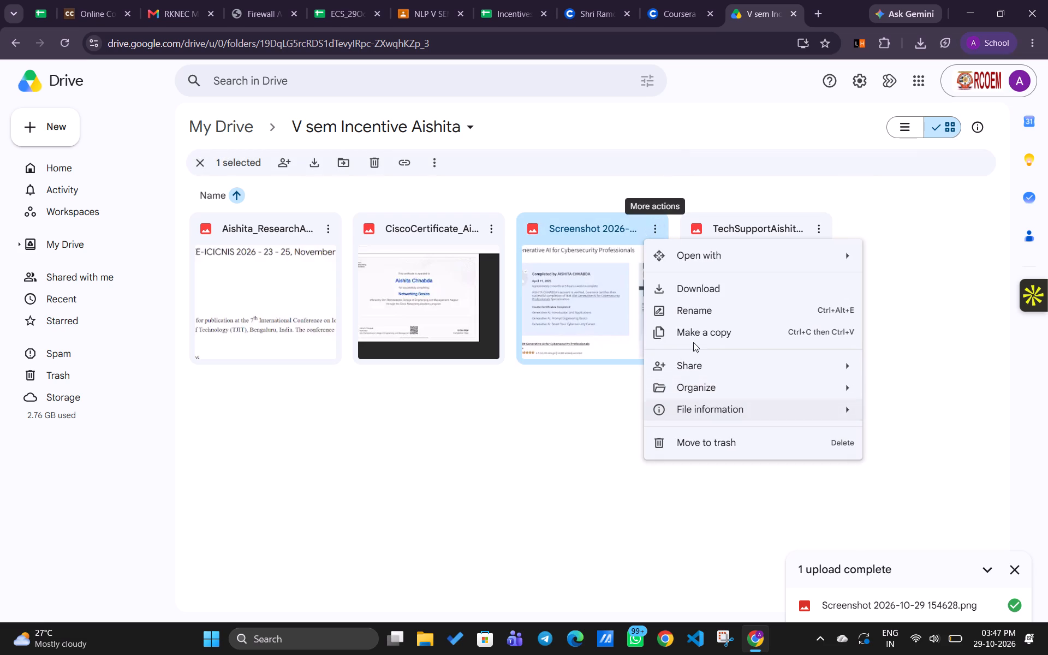
left_click(687, 312)
key("i")
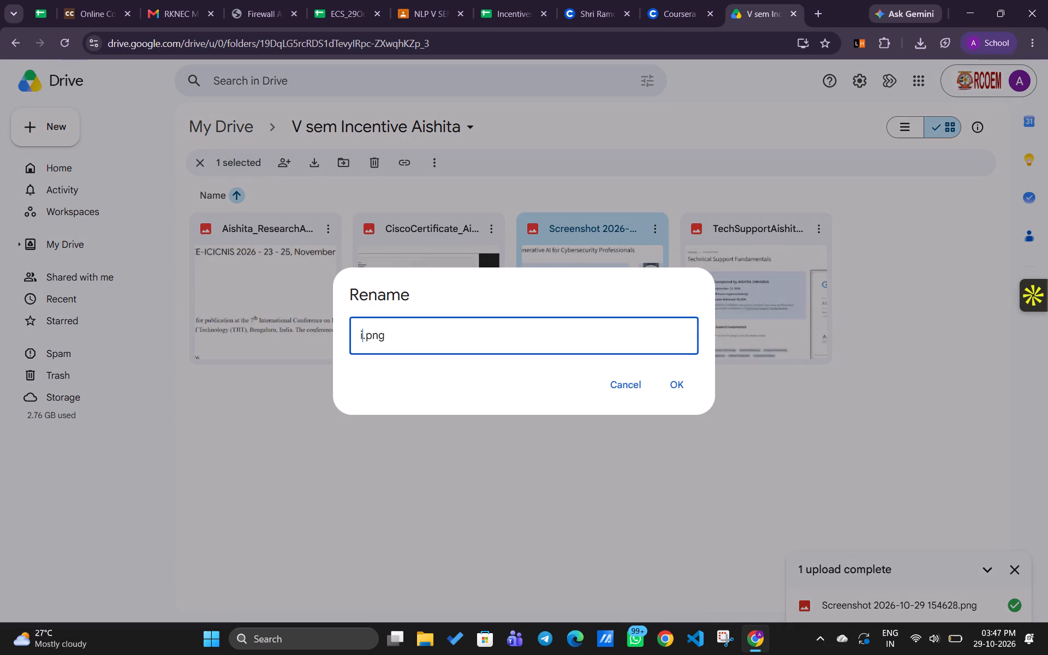
type("bmaishita")
key("Return")
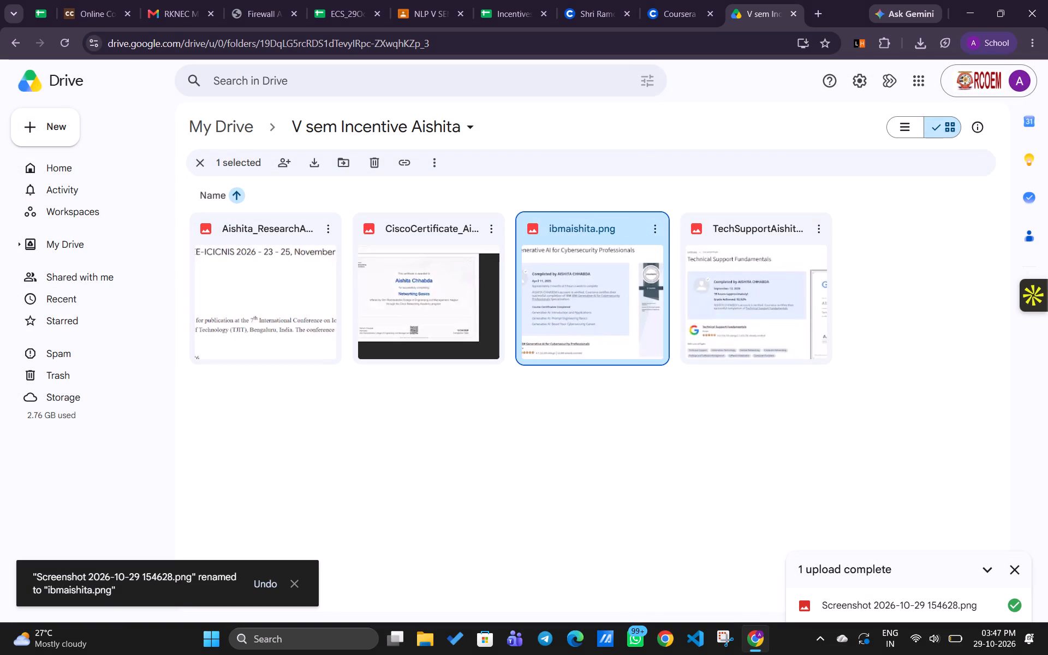
Copy the Drive link of ibmaishita.png and insert it as a file chip for item 4 in proof cell F14 of the Incentives sheet.
left_click(656, 222)
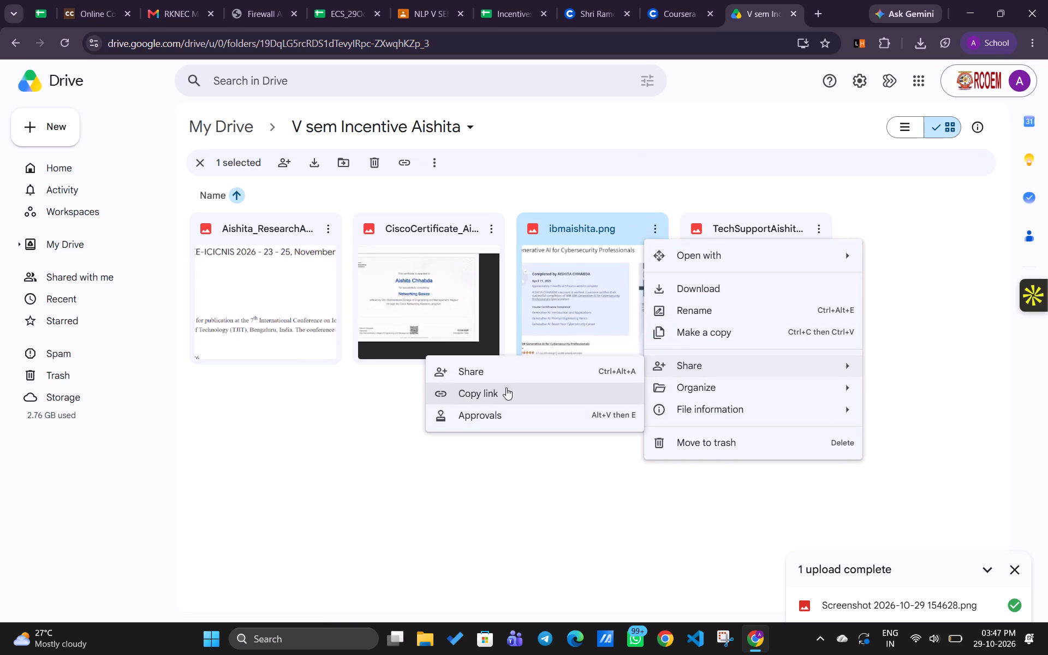
left_click(506, 388)
left_click(502, 0)
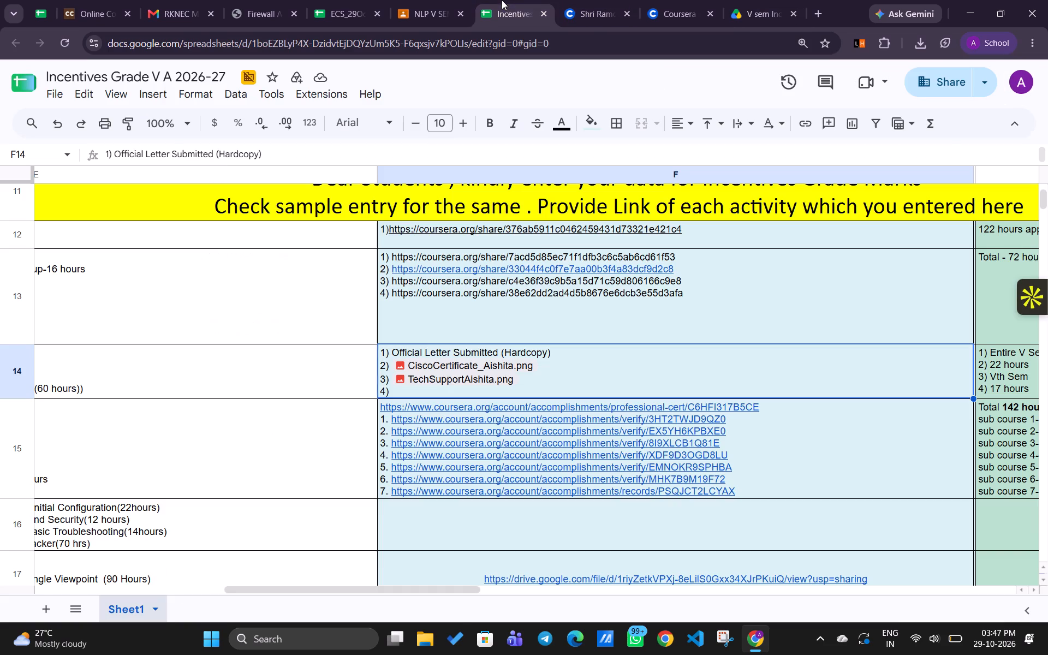
double_click(457, 392)
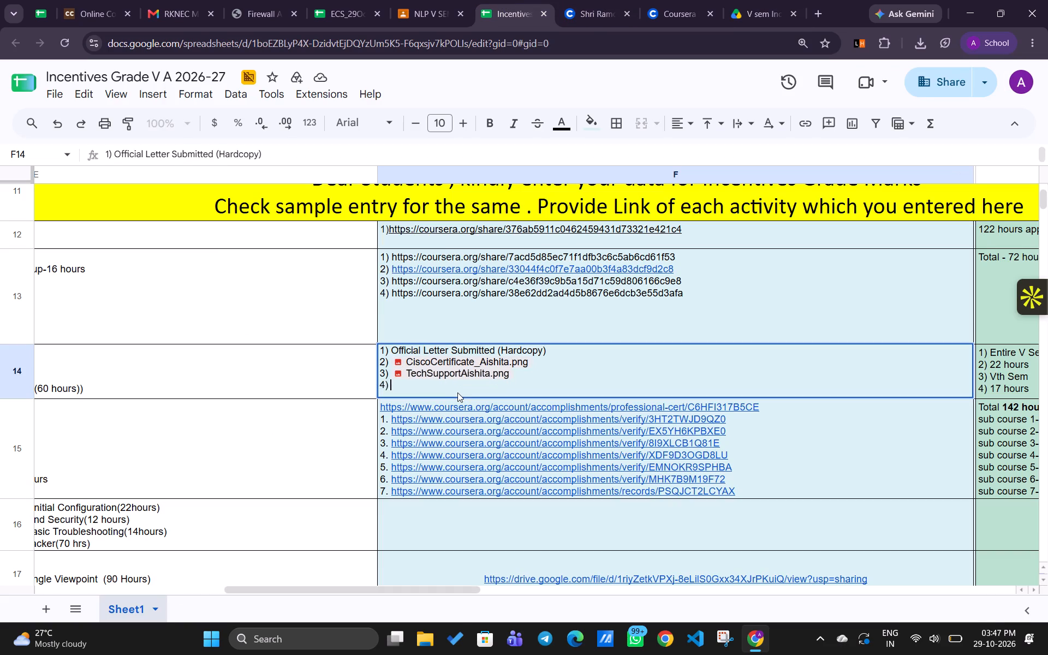
key("ctrl+v")
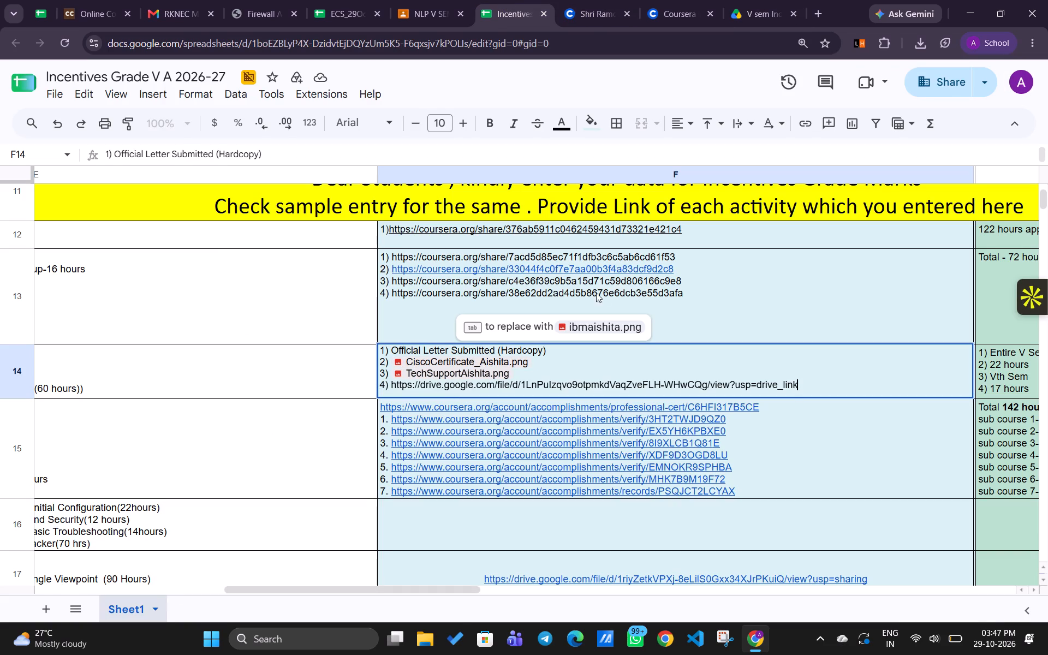
left_click(594, 327)
key("Return")
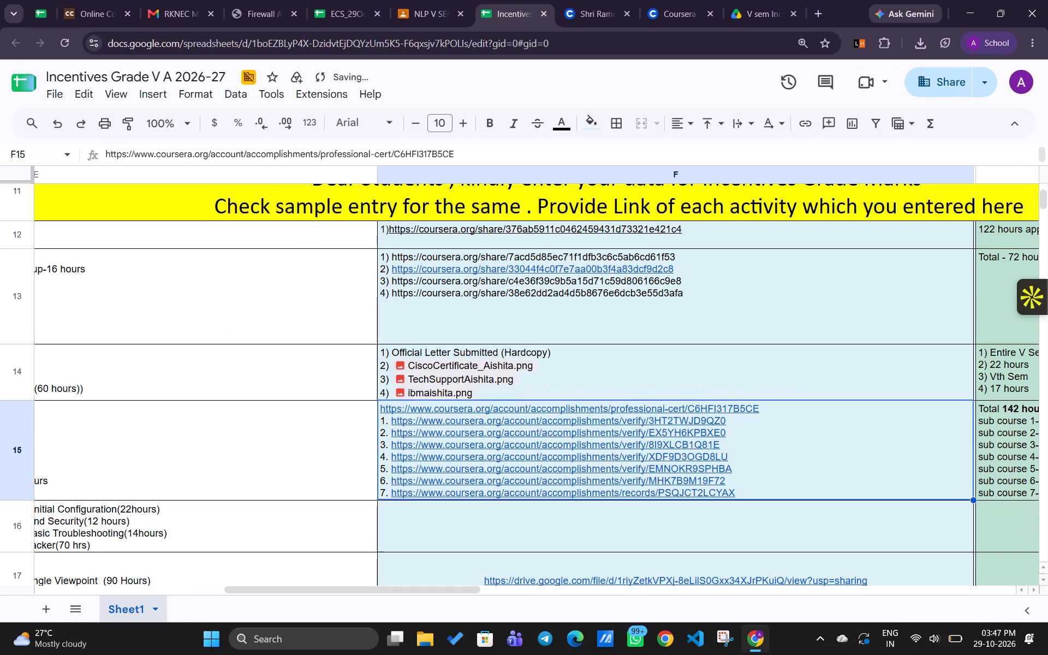
Set general access of ibmaishita.png in Drive to Anyone with the link, as Viewer.
left_click(686, 0)
left_click(770, 0)
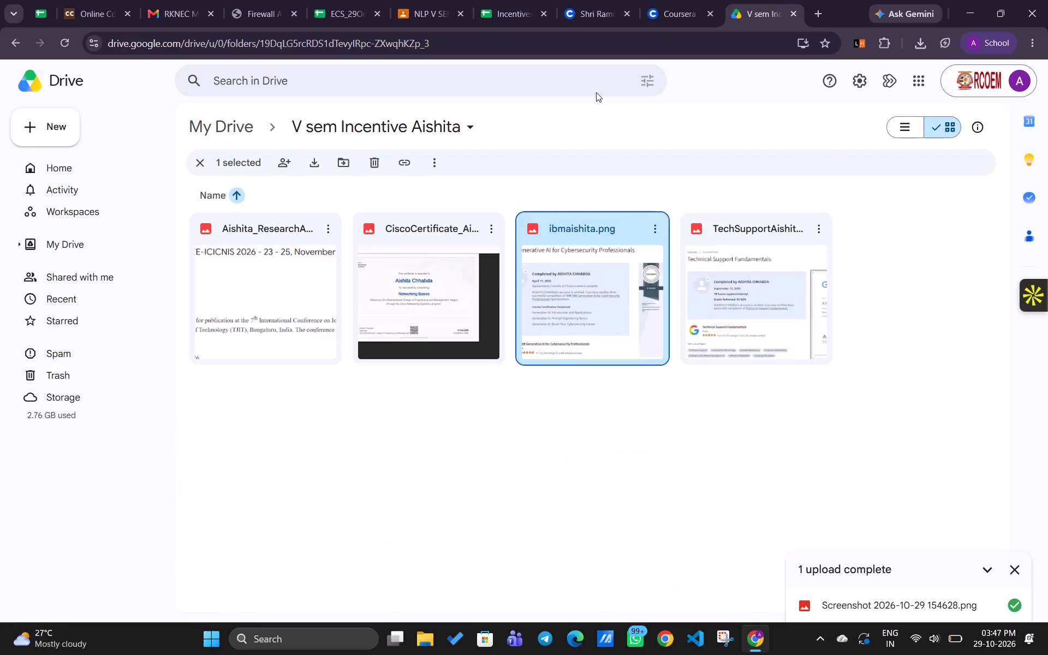
left_click(657, 223)
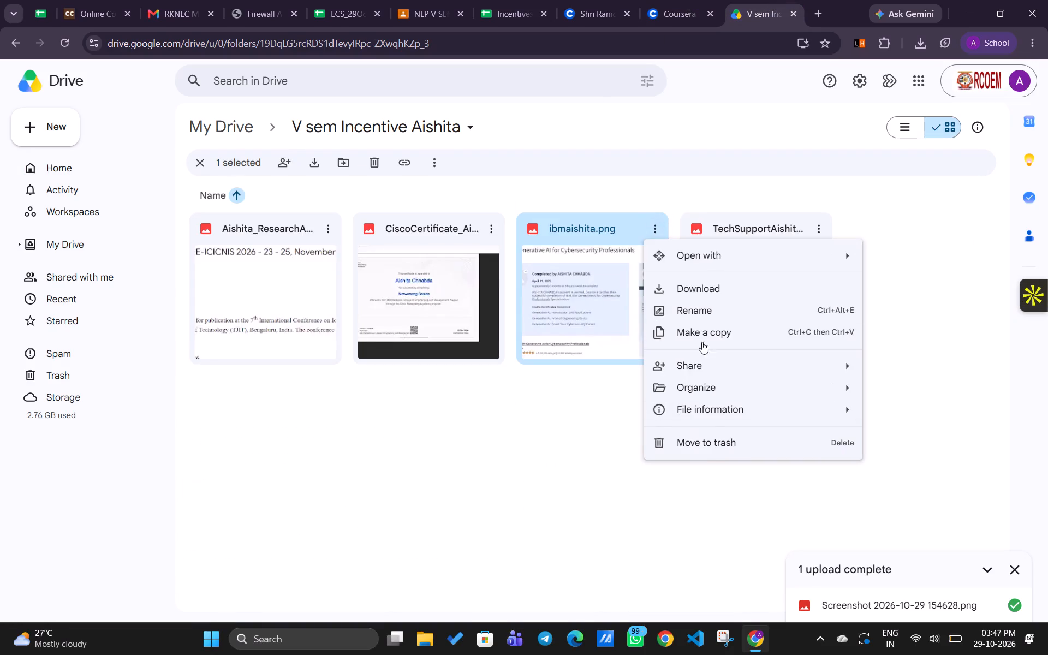
left_click(705, 356)
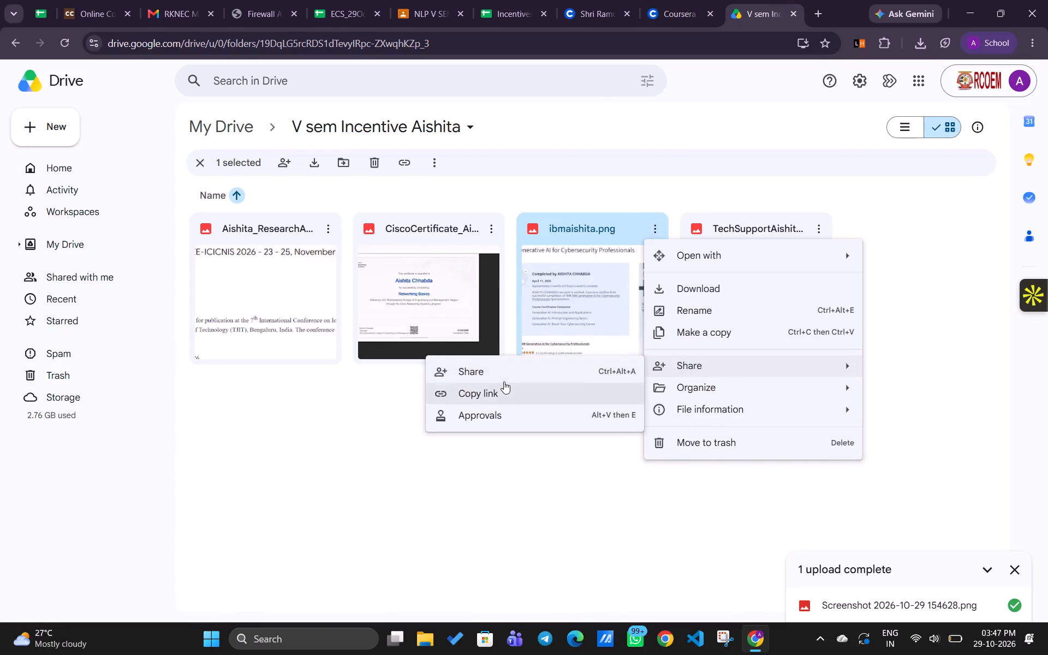
left_click(501, 364)
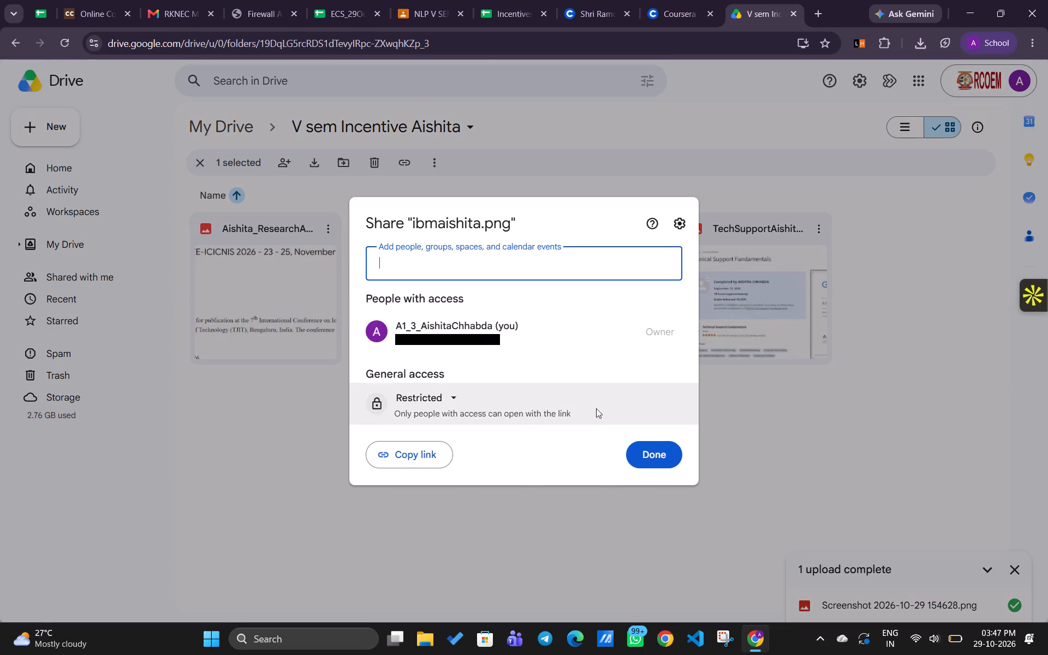
left_click(428, 398)
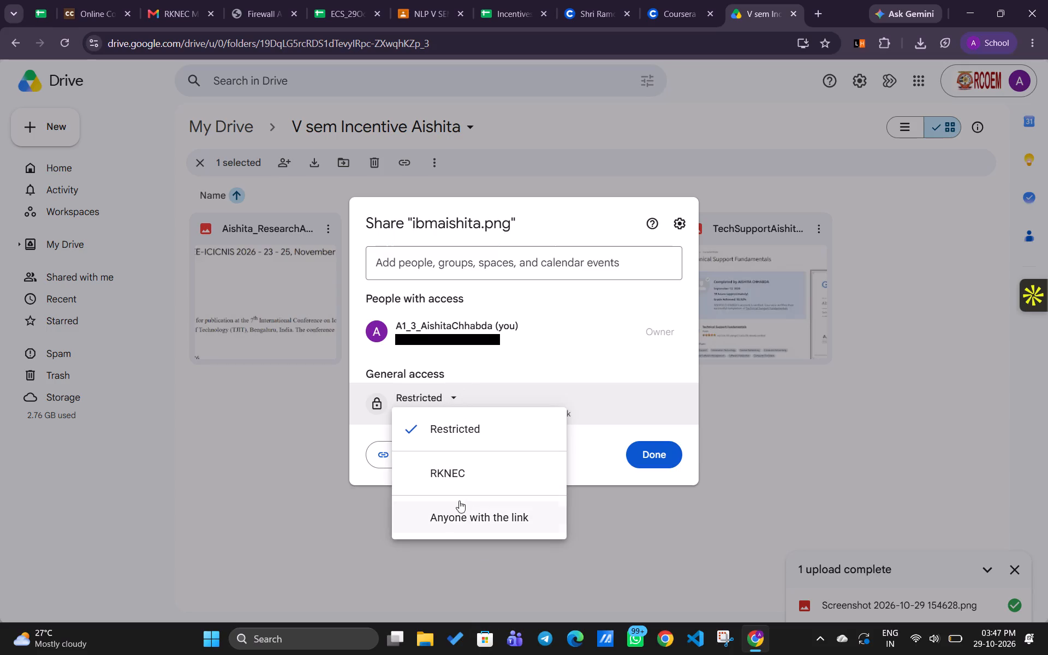
left_click(456, 517)
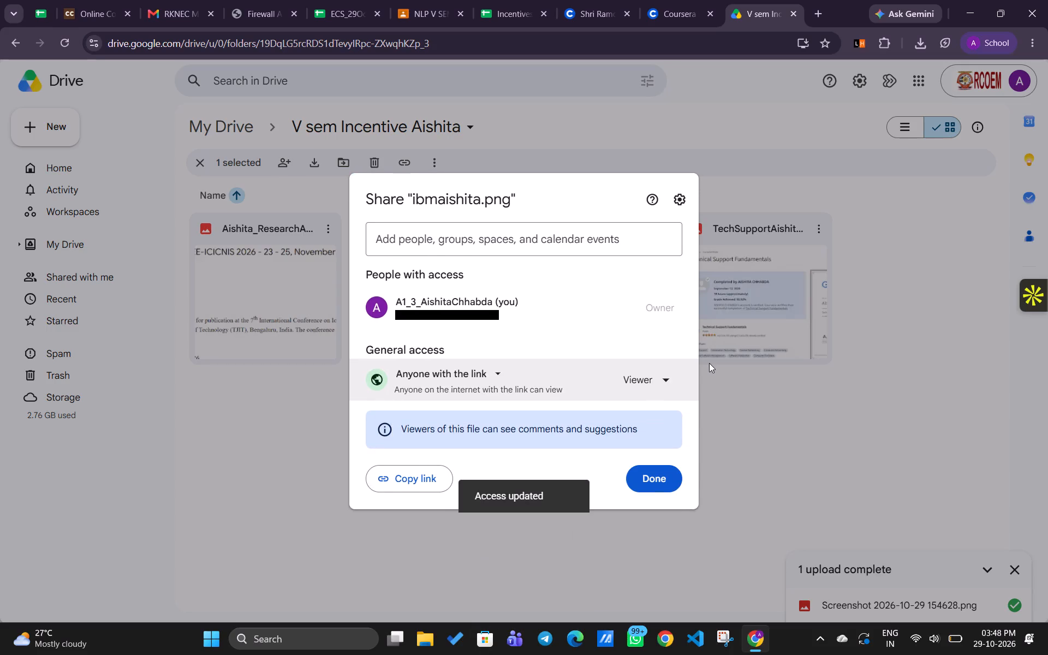
left_click(636, 479)
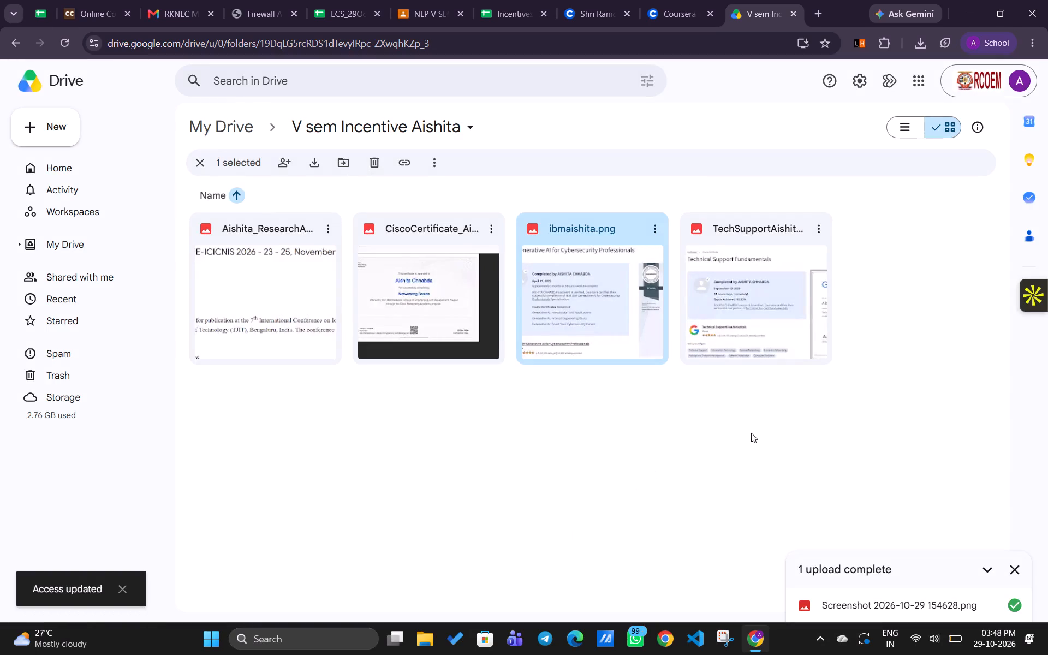
Close the Drive folder and both Coursera pages, and check row 14's activities and proofs in the Incentives Grade sheet.
left_click(665, 0)
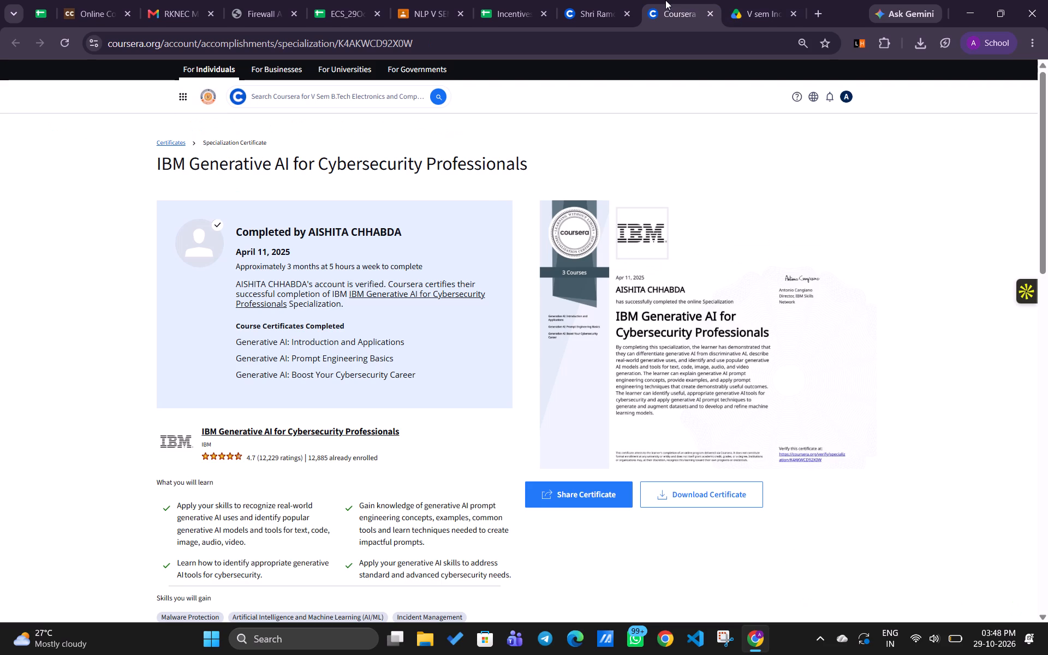
left_click(768, 0)
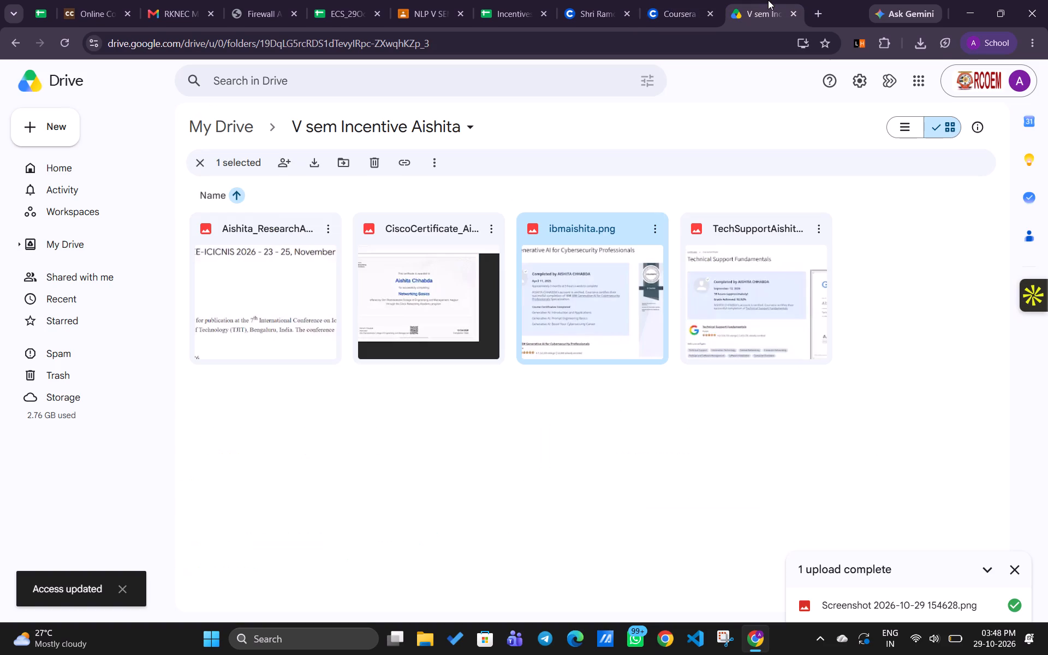
left_click(789, 10)
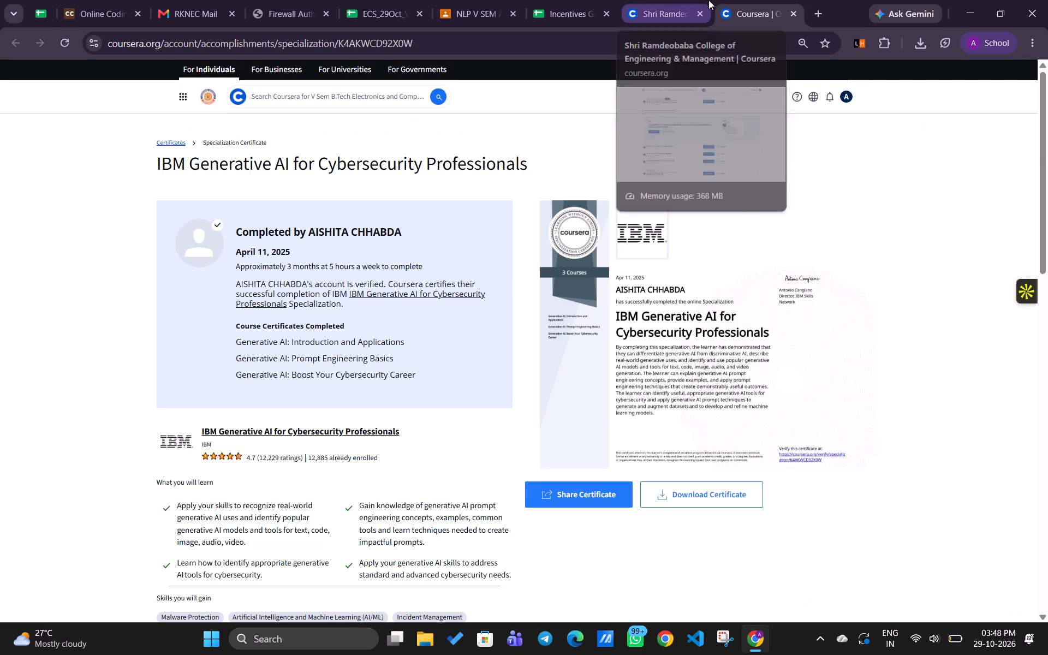
left_click(708, 0)
left_click(792, 15)
scroll(653, 275, "up", 8)
left_click(795, 16)
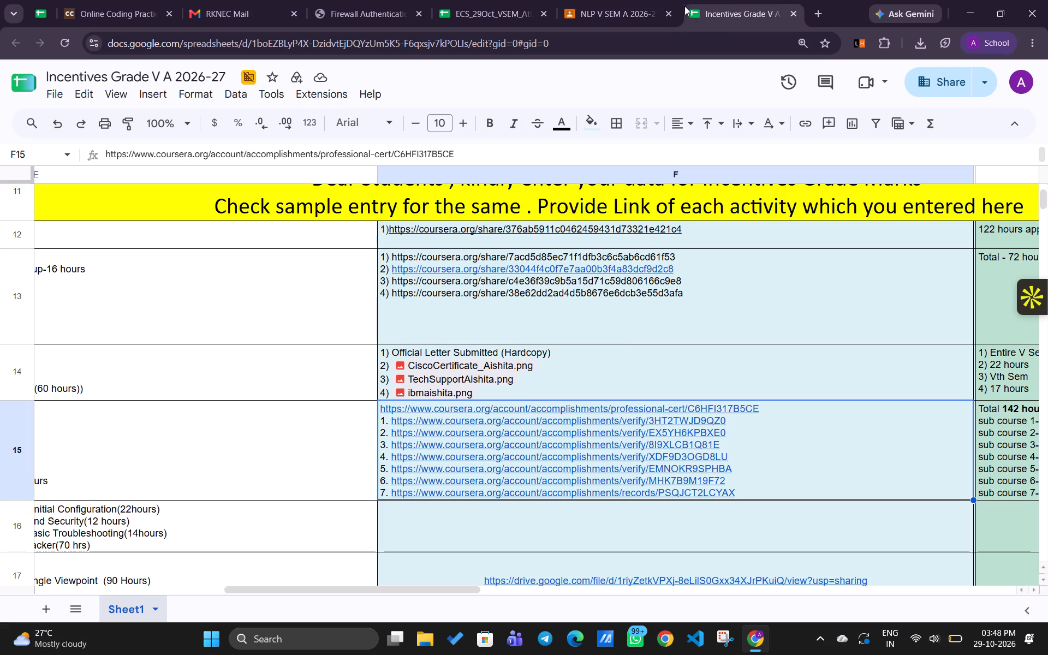
scroll(622, 335, "right", 4)
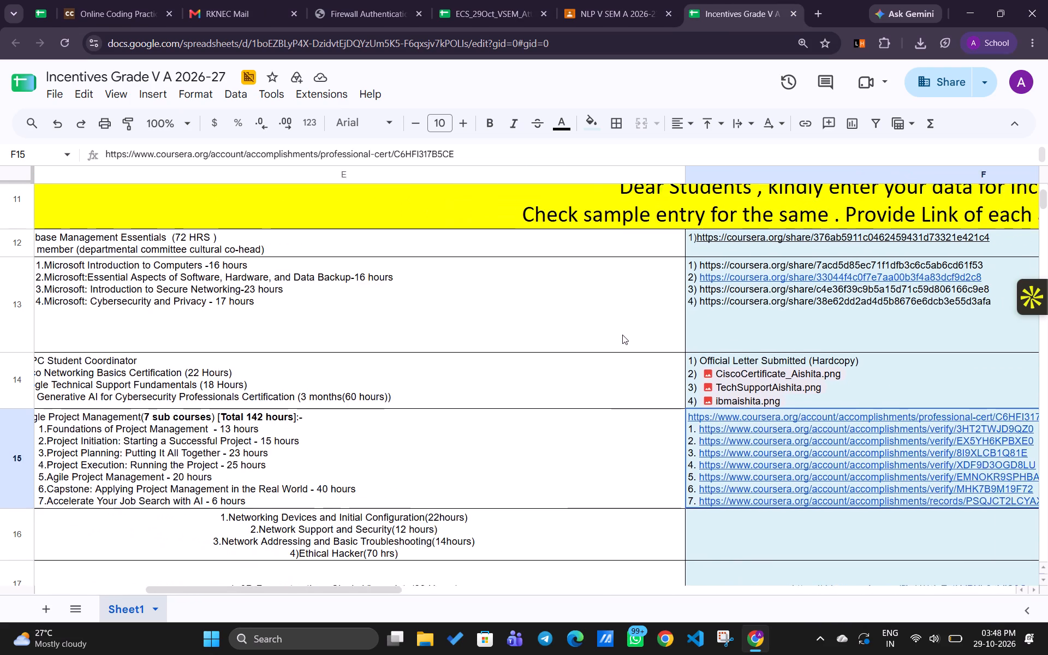
scroll(622, 335, "right", 1)
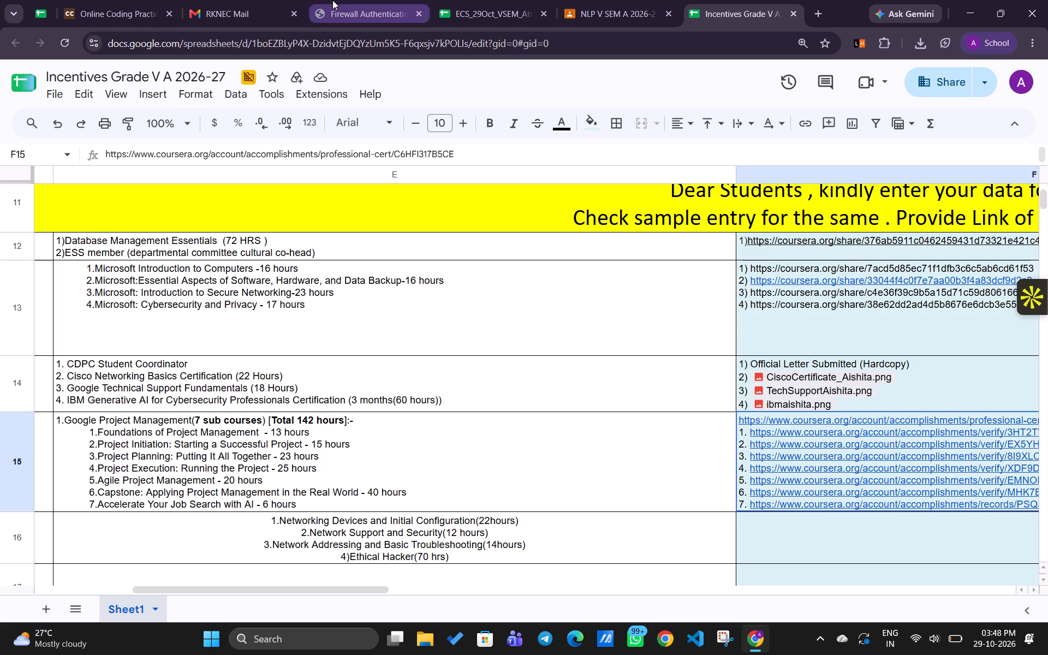
Read through Participative_Learning_RULES.docx in the NLP V SEM A 2026-27 classroom, then close it.
left_click(645, 0)
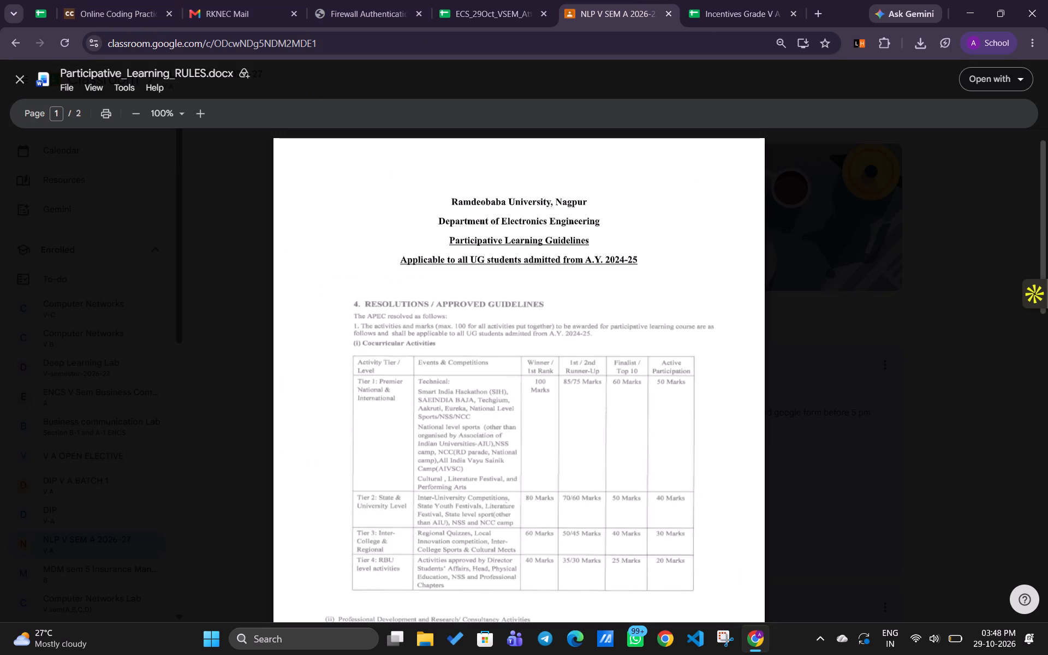
scroll(584, 342, "down", 8)
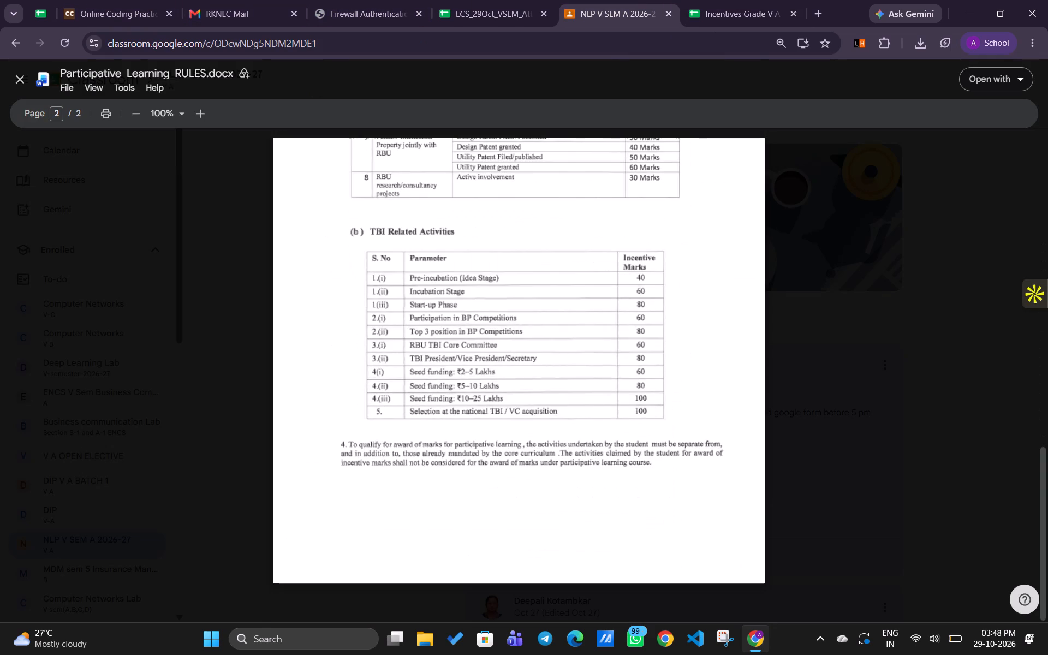
scroll(584, 342, "down", 2)
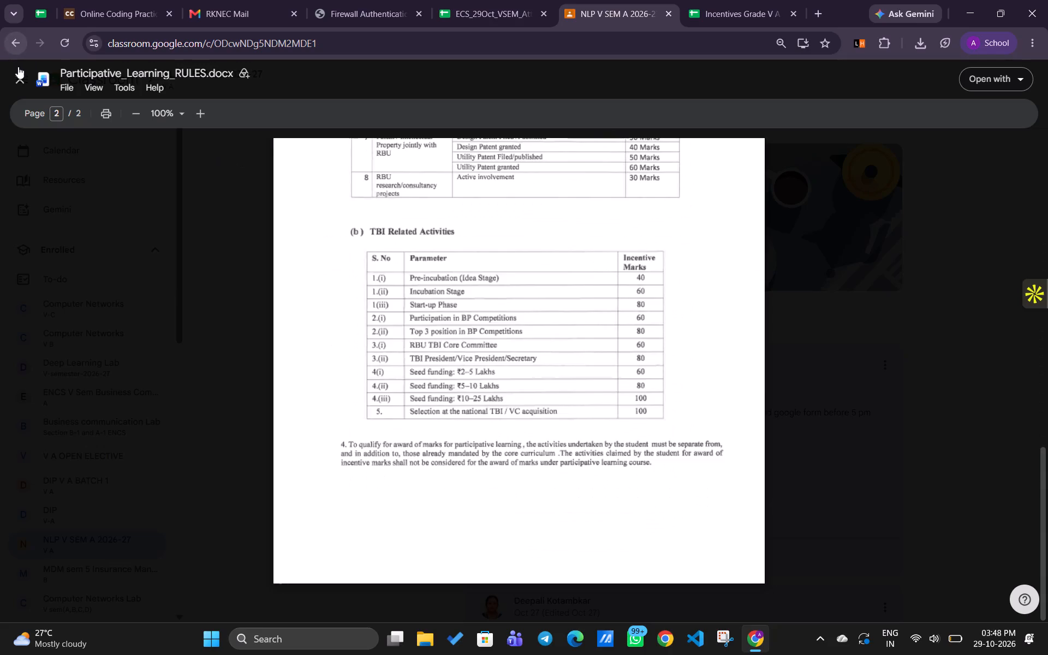
left_click(25, 69)
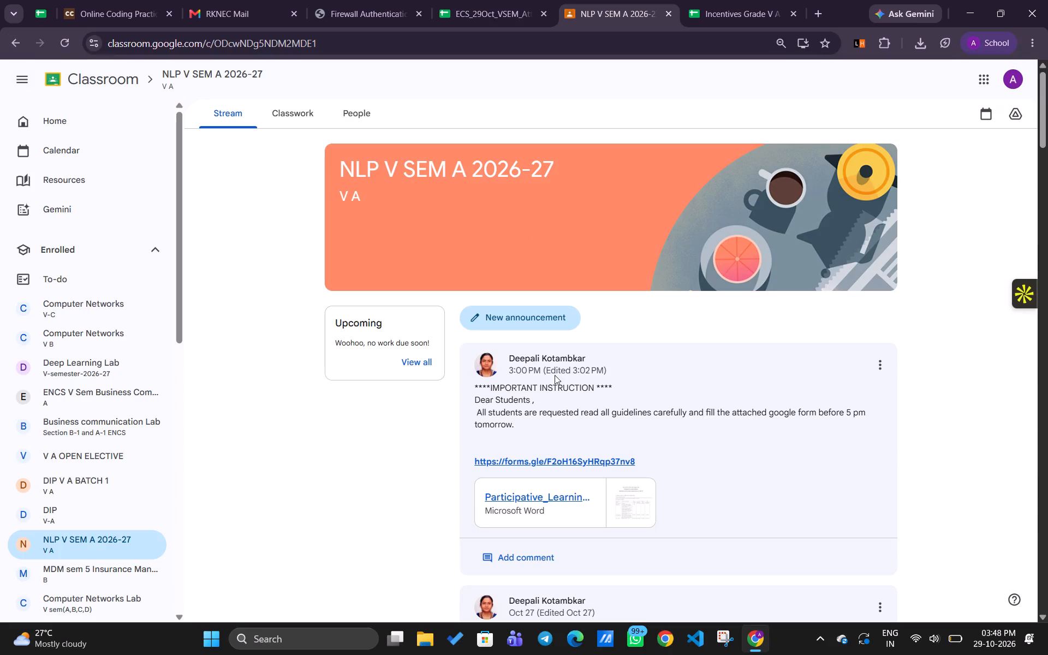
Open the Google form linked in the classroom's important instruction announcement and start the Name answer.
left_click(559, 461)
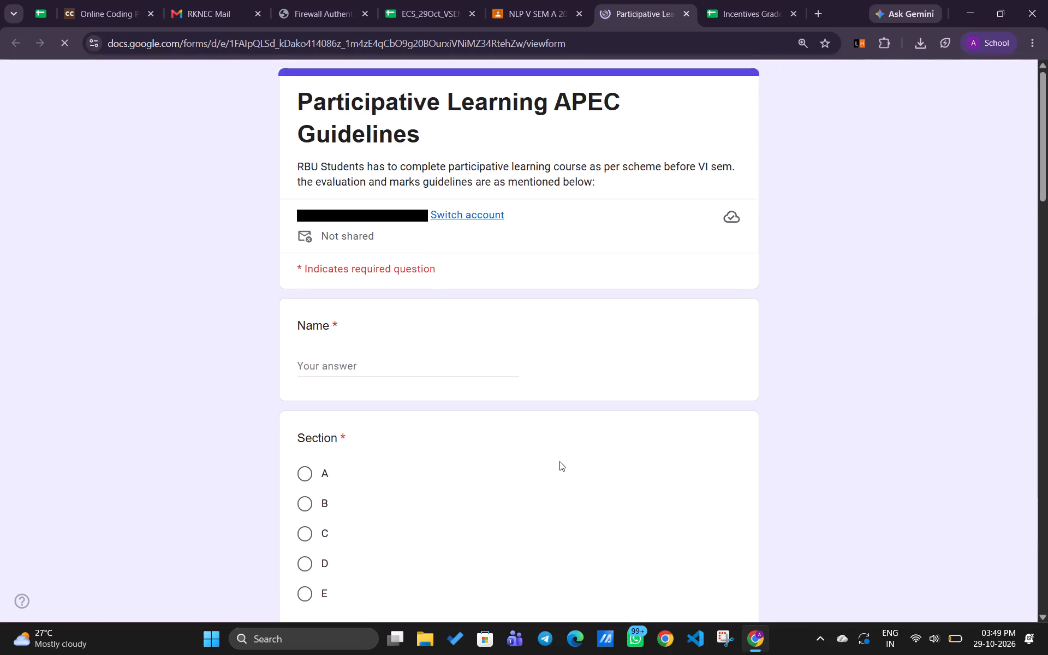
left_click(361, 323)
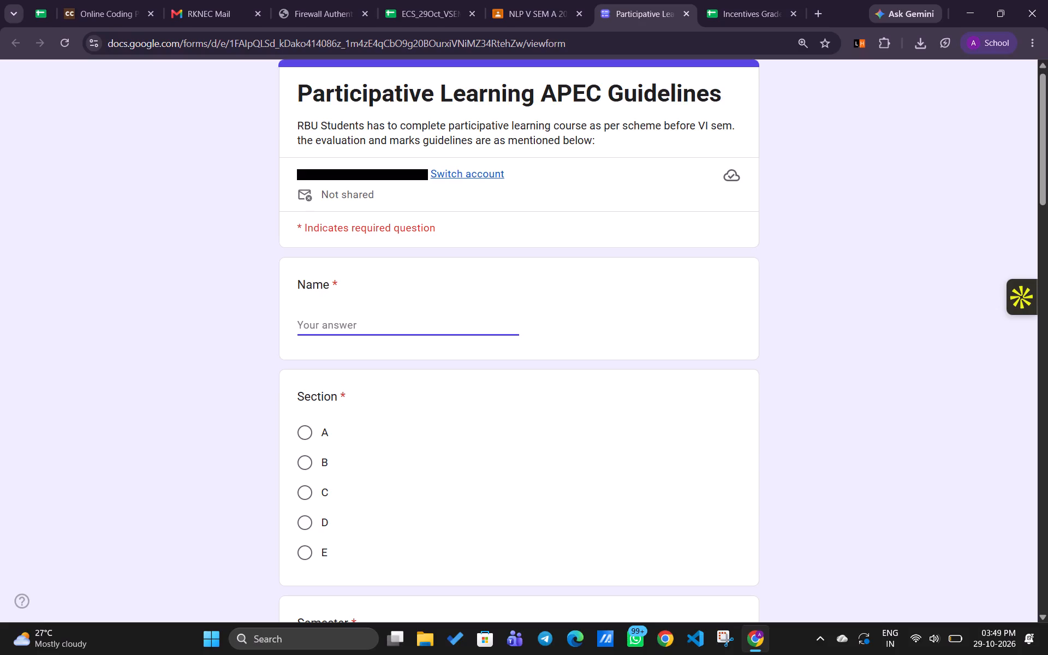
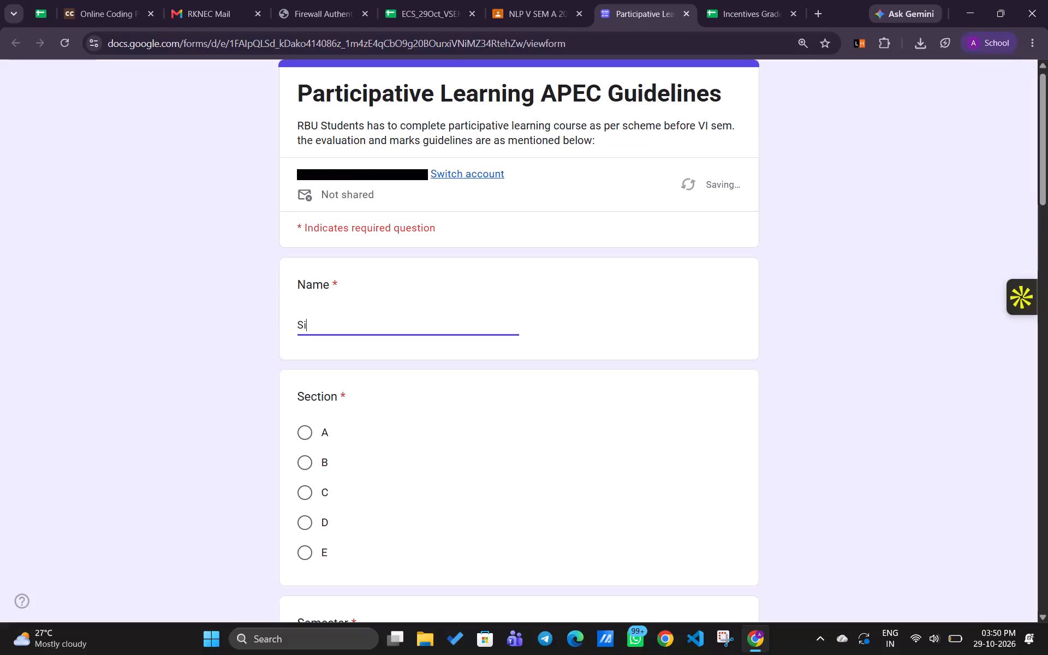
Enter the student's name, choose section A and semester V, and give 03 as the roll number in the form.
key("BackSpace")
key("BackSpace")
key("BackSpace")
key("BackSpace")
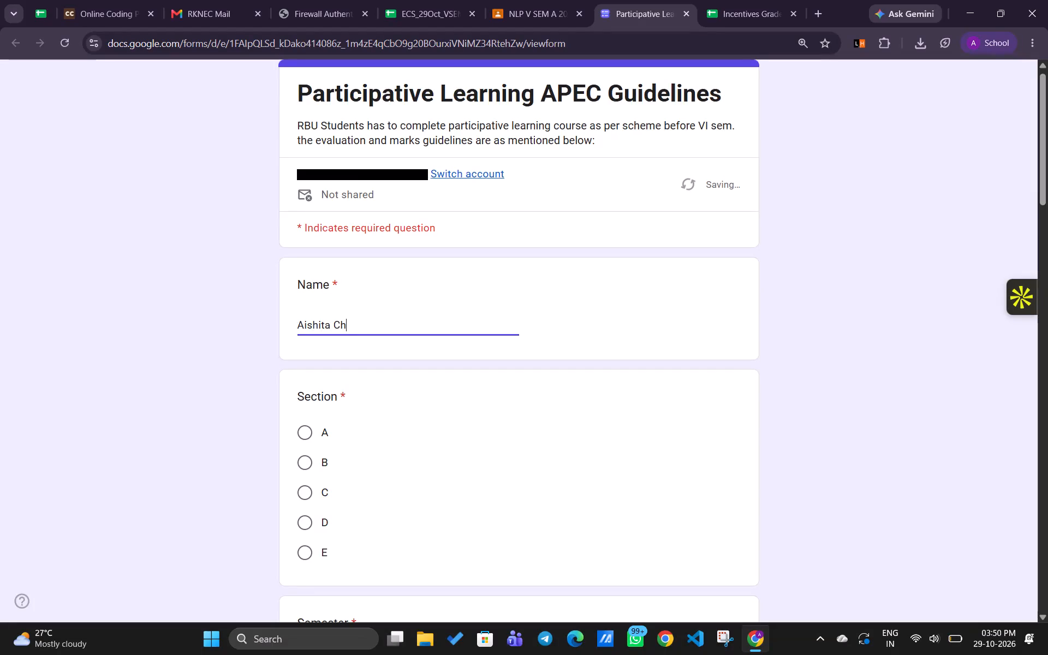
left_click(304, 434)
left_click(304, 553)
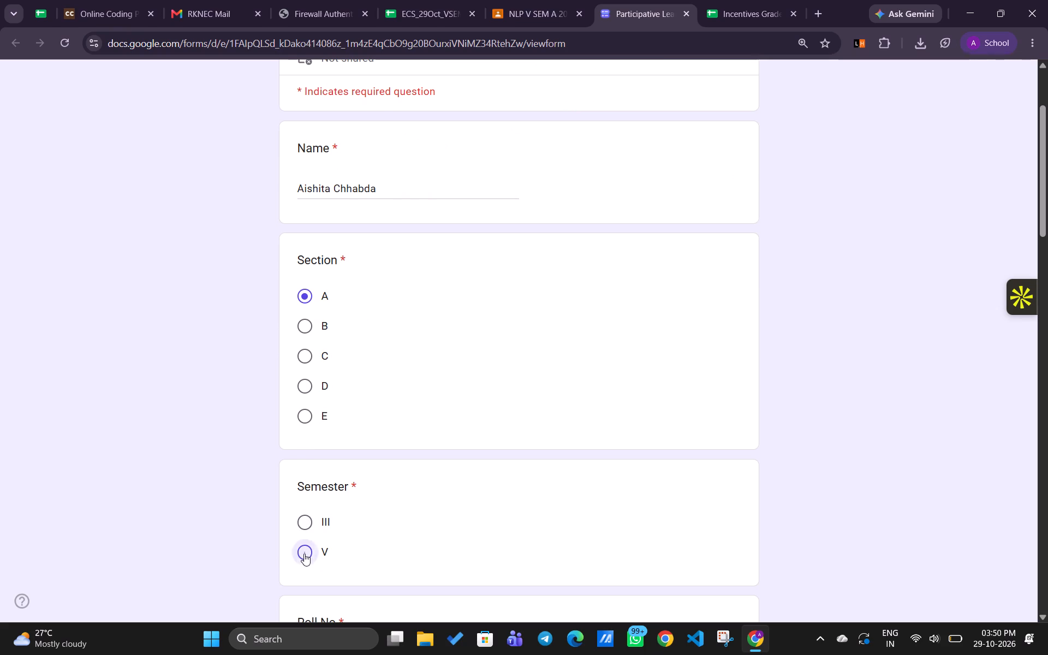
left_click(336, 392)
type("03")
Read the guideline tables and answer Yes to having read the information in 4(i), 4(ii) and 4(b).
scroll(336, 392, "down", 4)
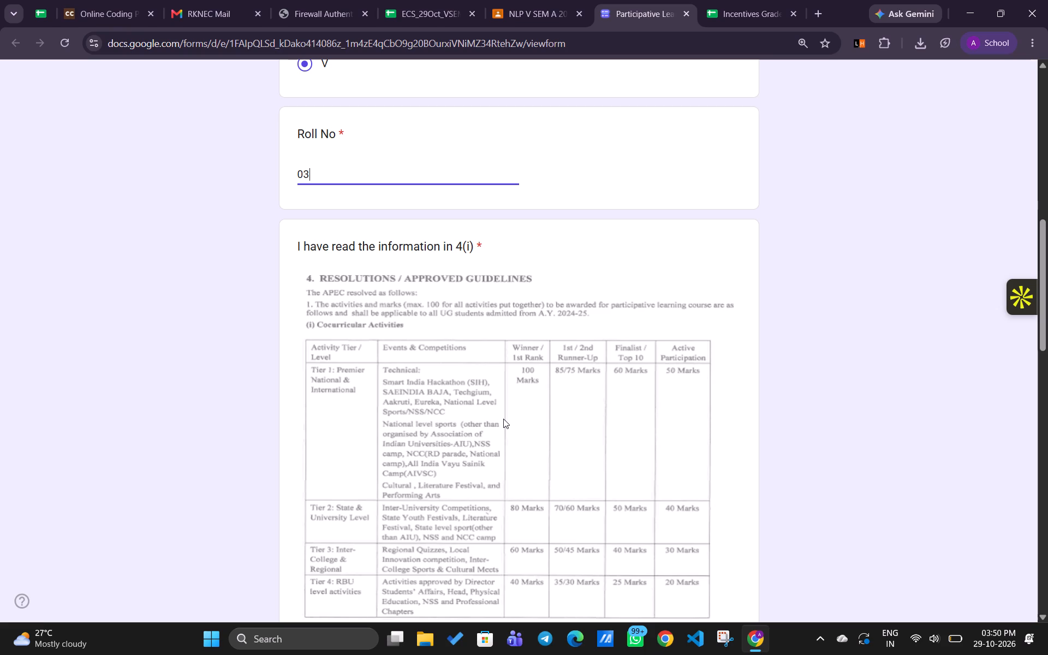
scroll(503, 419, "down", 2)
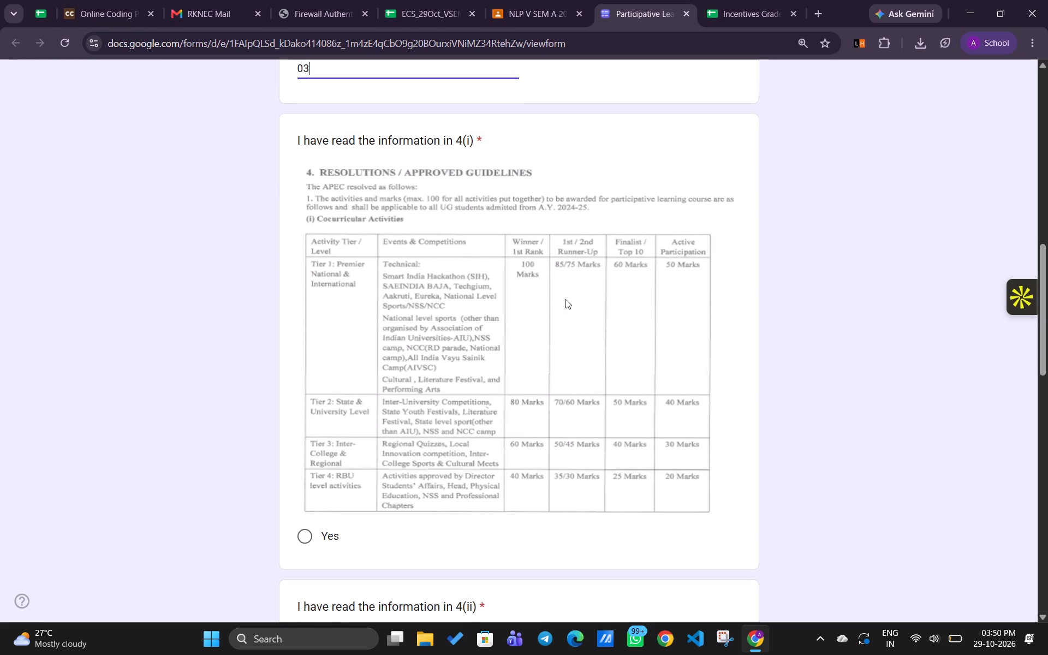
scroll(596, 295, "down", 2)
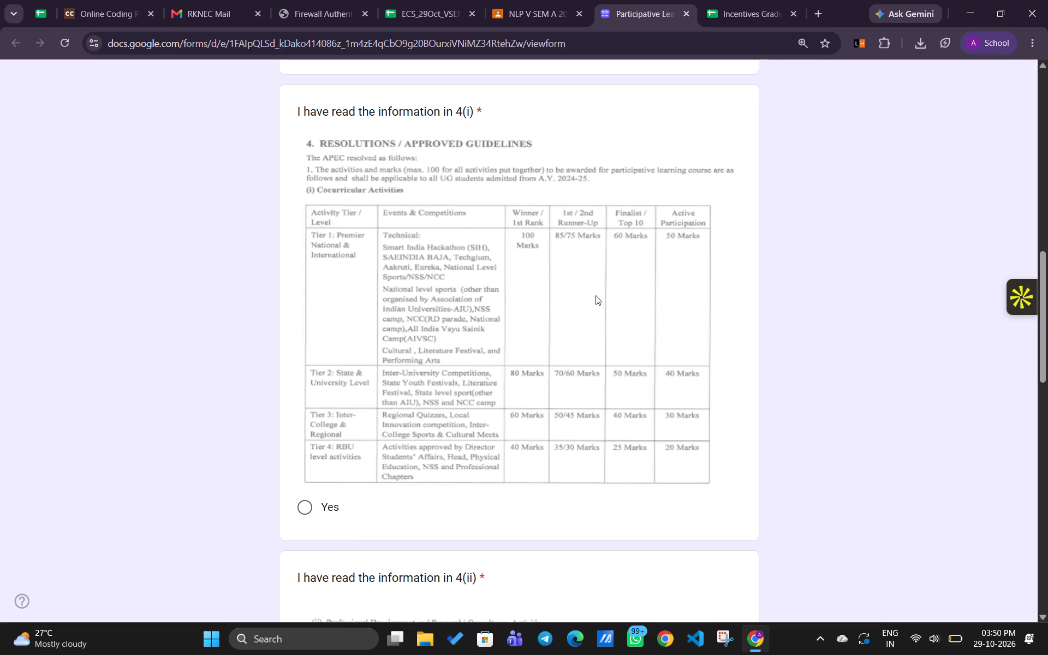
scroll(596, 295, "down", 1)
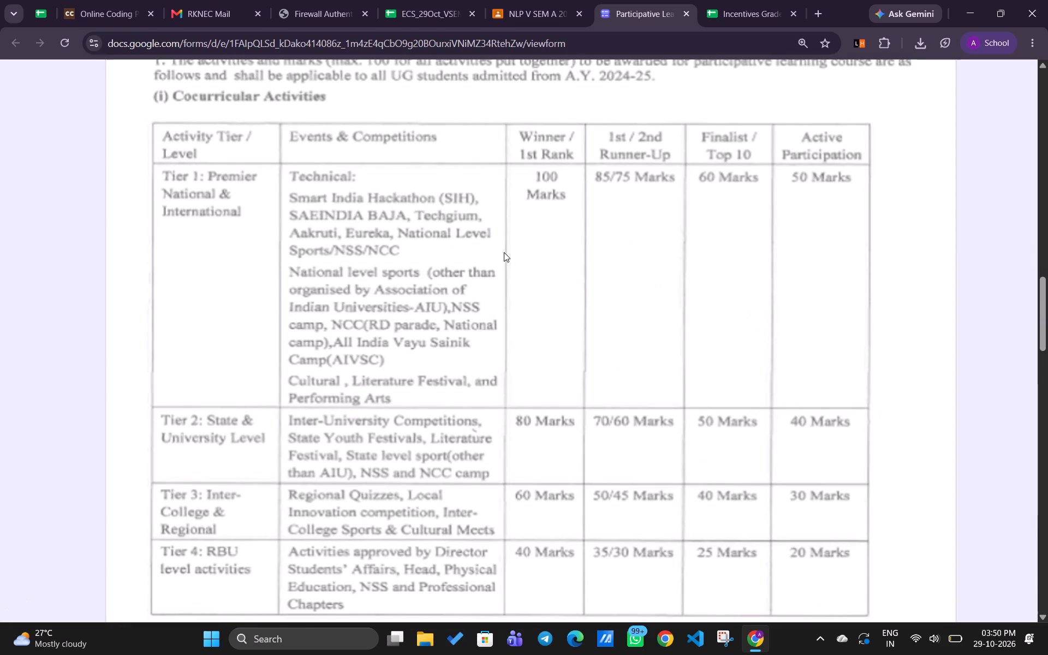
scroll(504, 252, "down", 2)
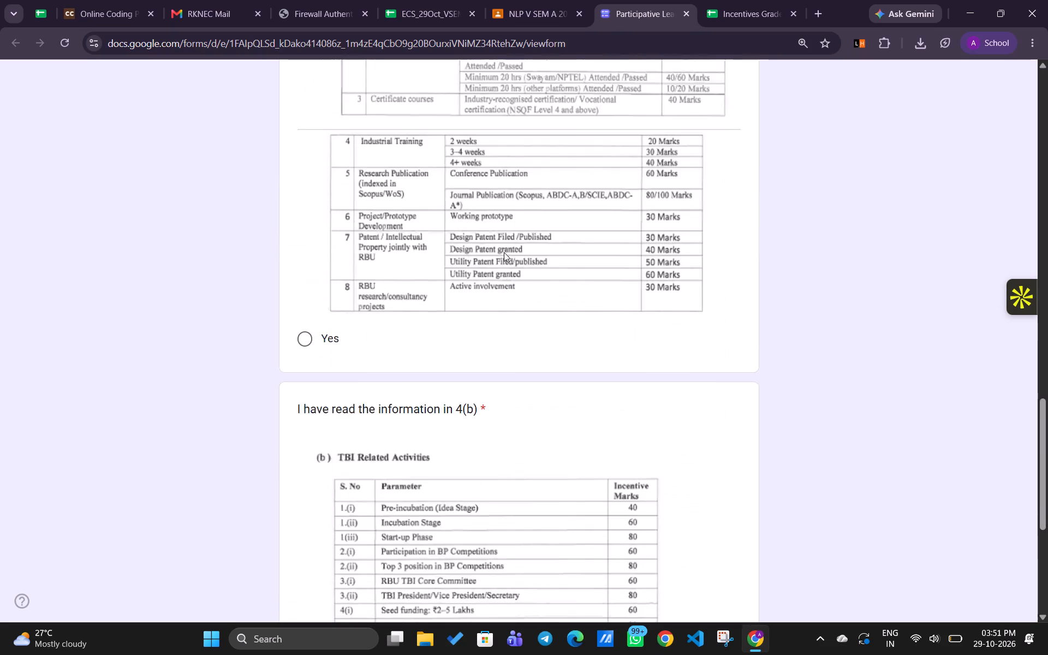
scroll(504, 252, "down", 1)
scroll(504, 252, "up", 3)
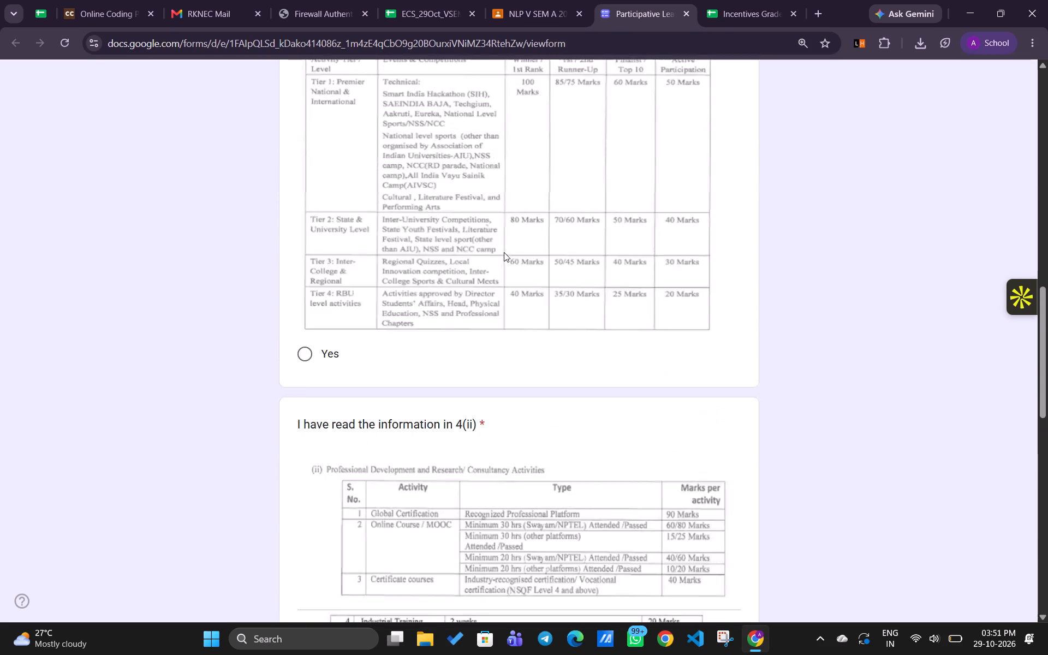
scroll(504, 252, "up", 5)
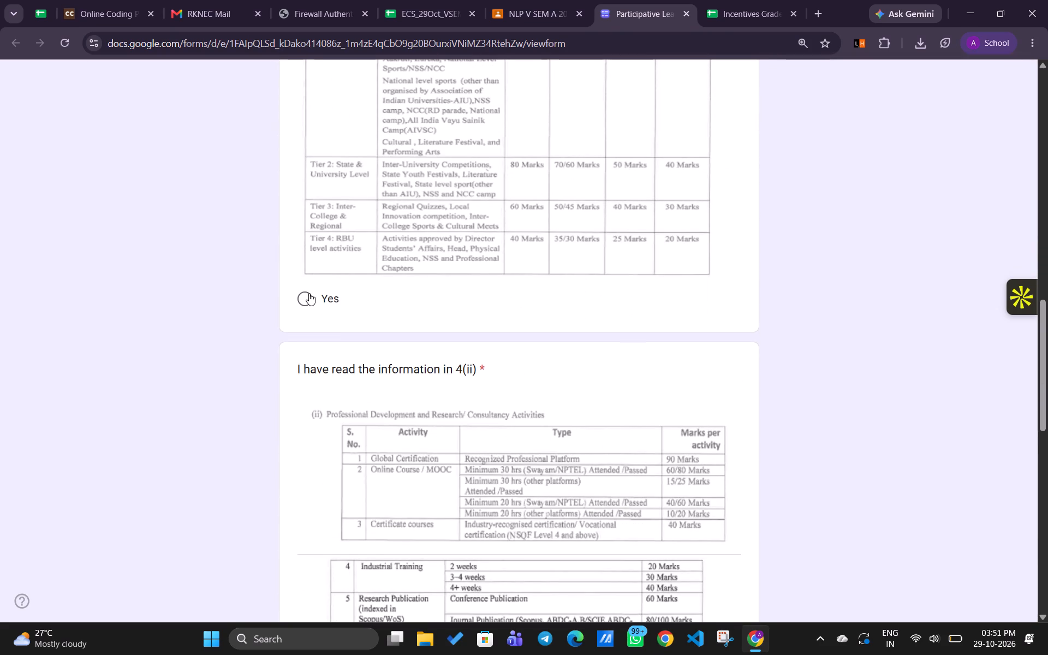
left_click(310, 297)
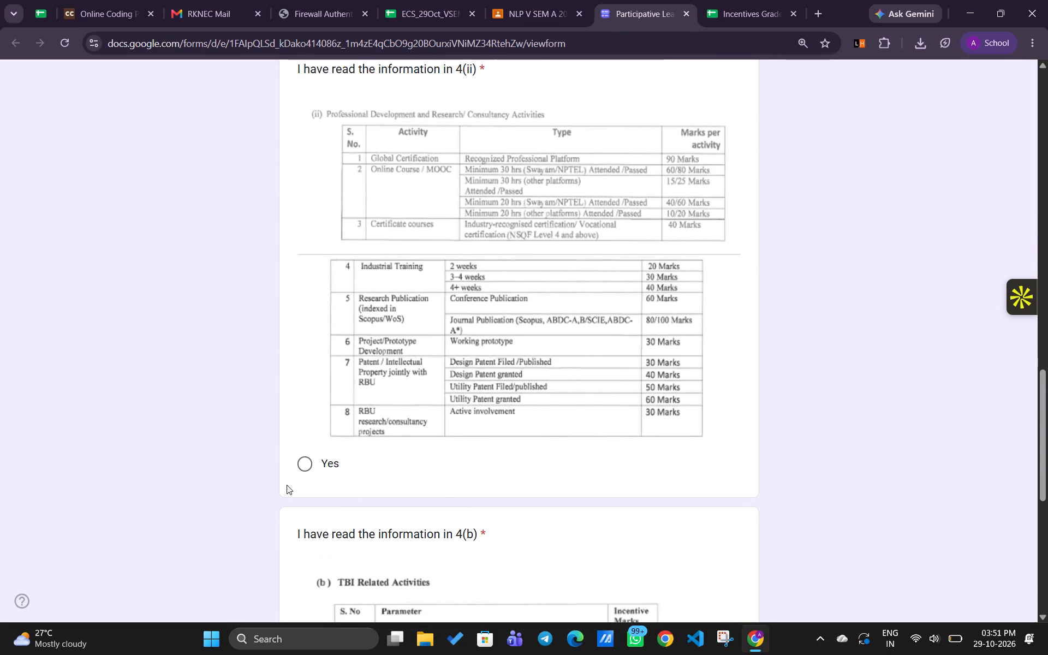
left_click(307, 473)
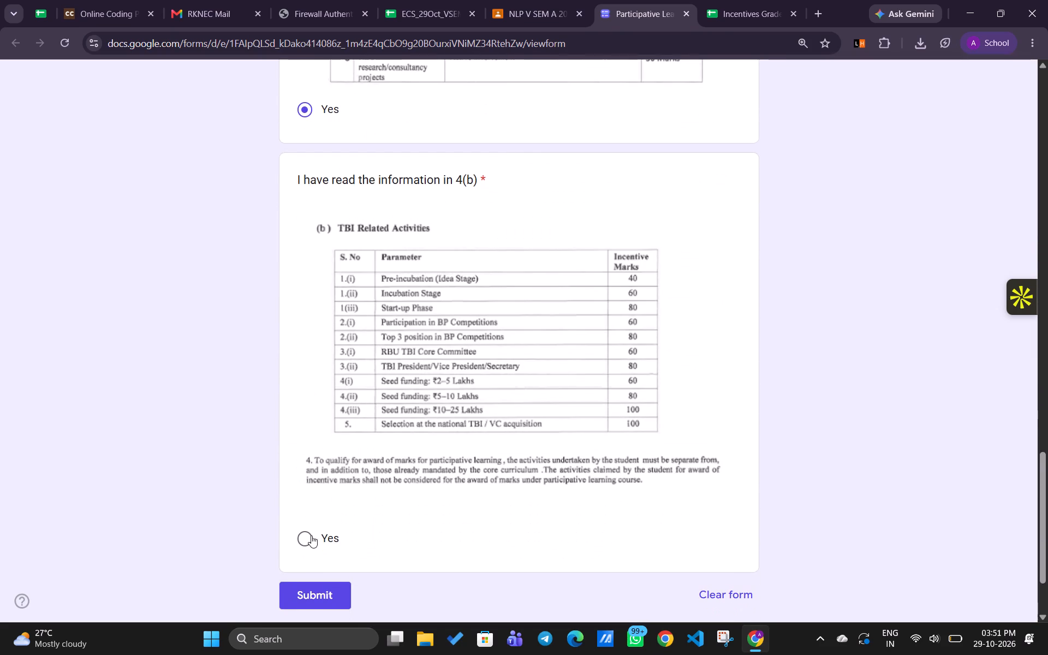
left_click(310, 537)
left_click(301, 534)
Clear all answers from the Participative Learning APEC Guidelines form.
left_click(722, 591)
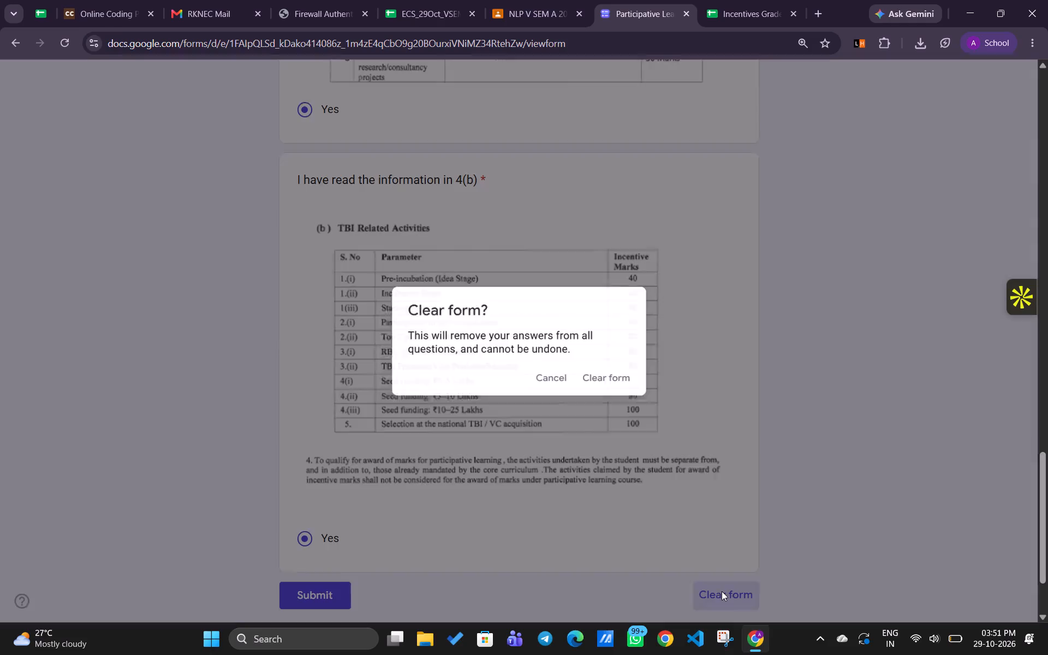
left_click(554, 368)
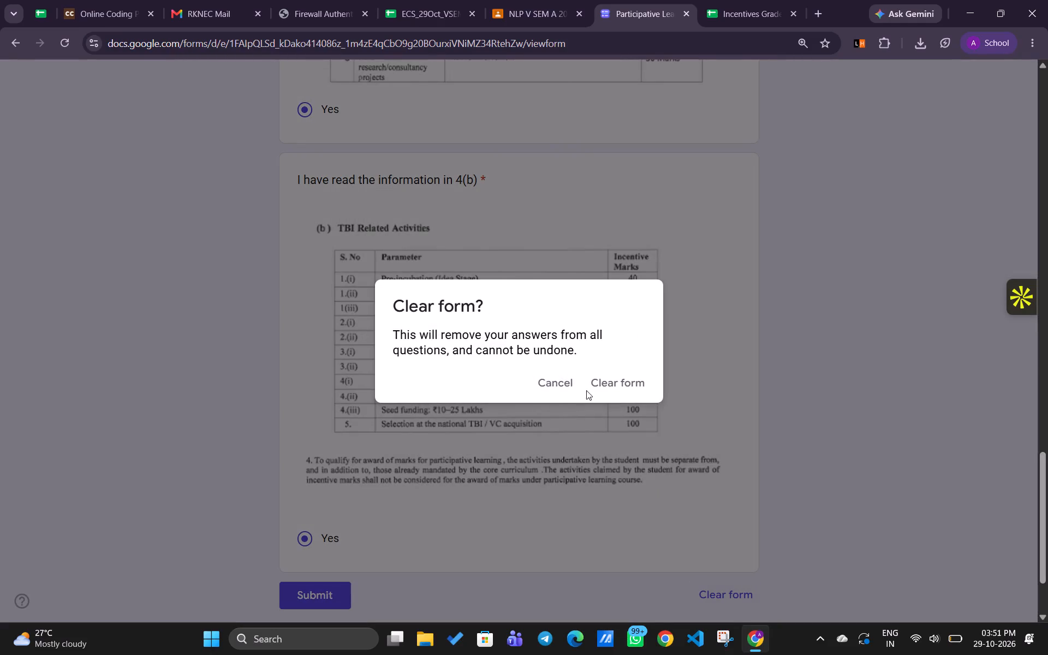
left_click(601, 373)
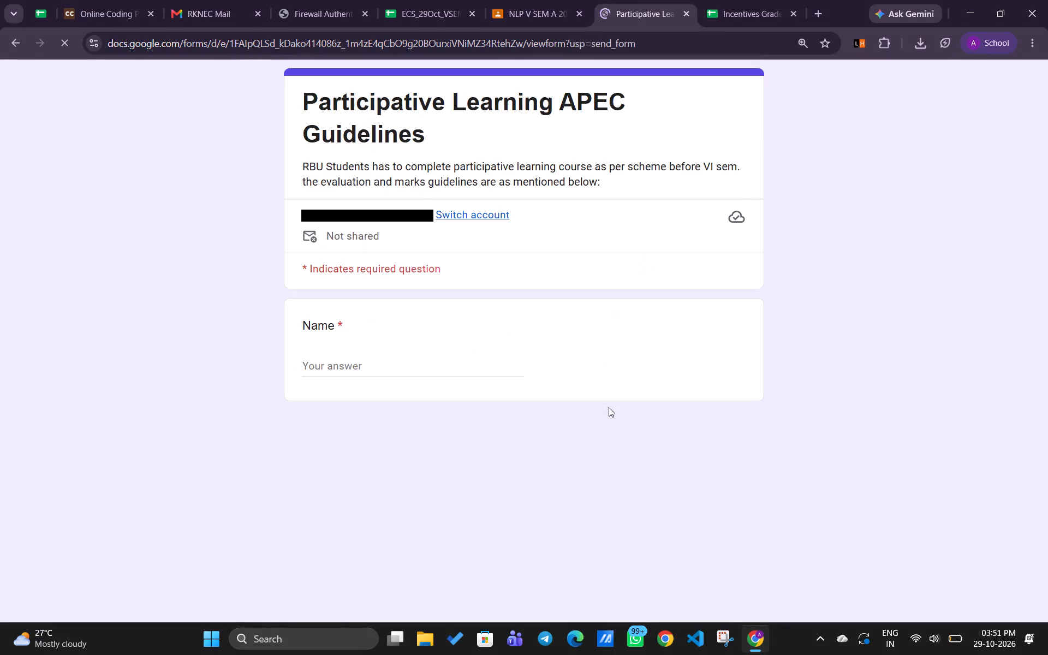
Fill in the student's name again, with section A, semester V and roll number 03.
left_click(396, 334)
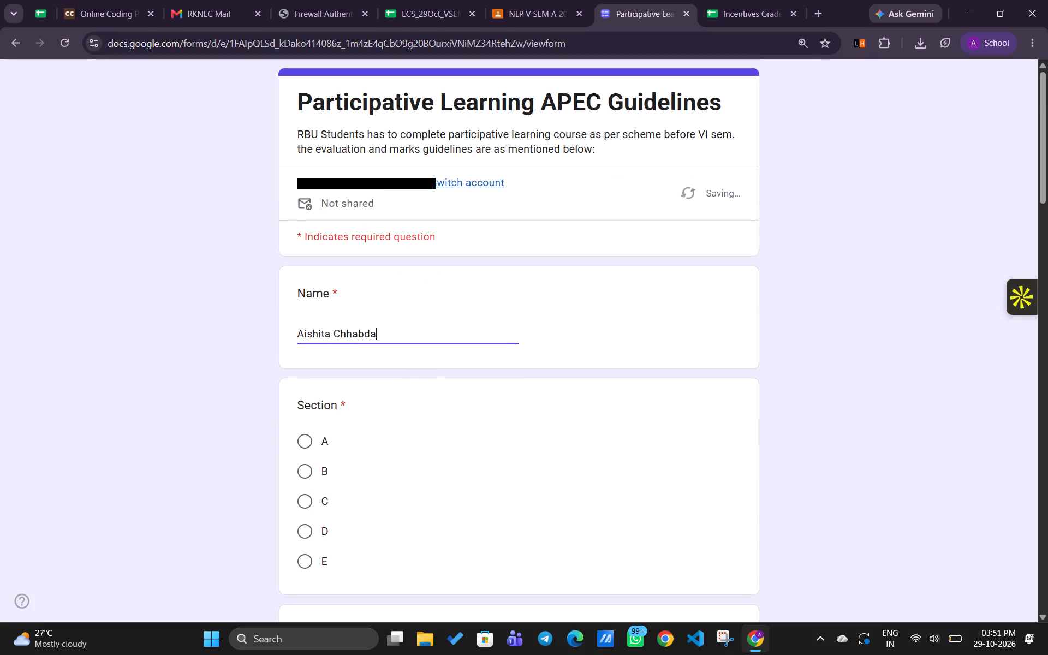
left_click(302, 441)
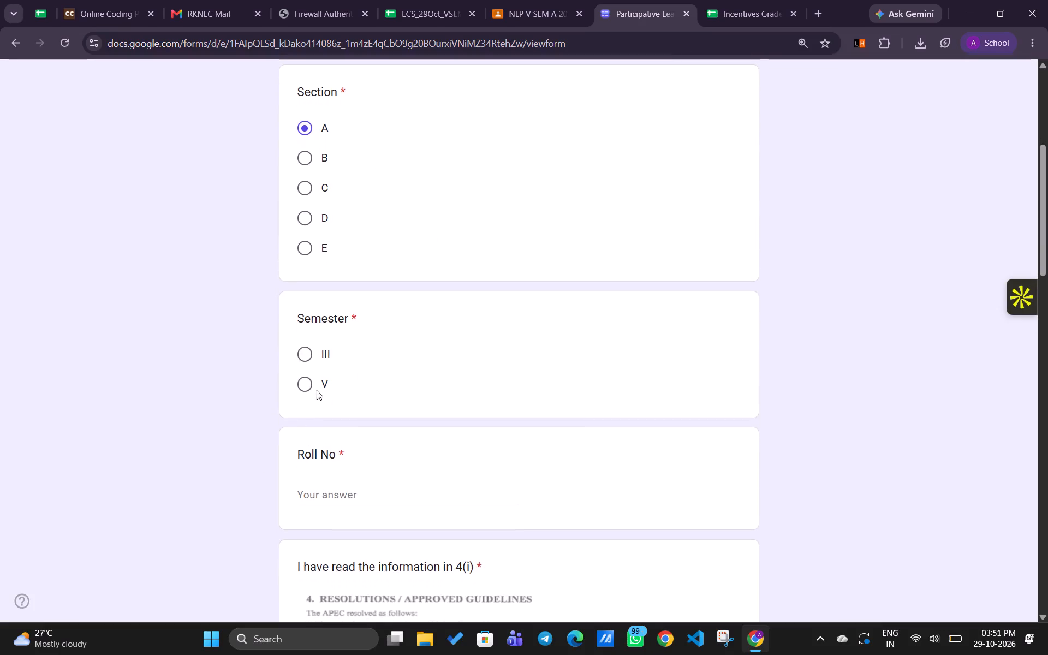
left_click(306, 385)
left_click(342, 496)
type("03")
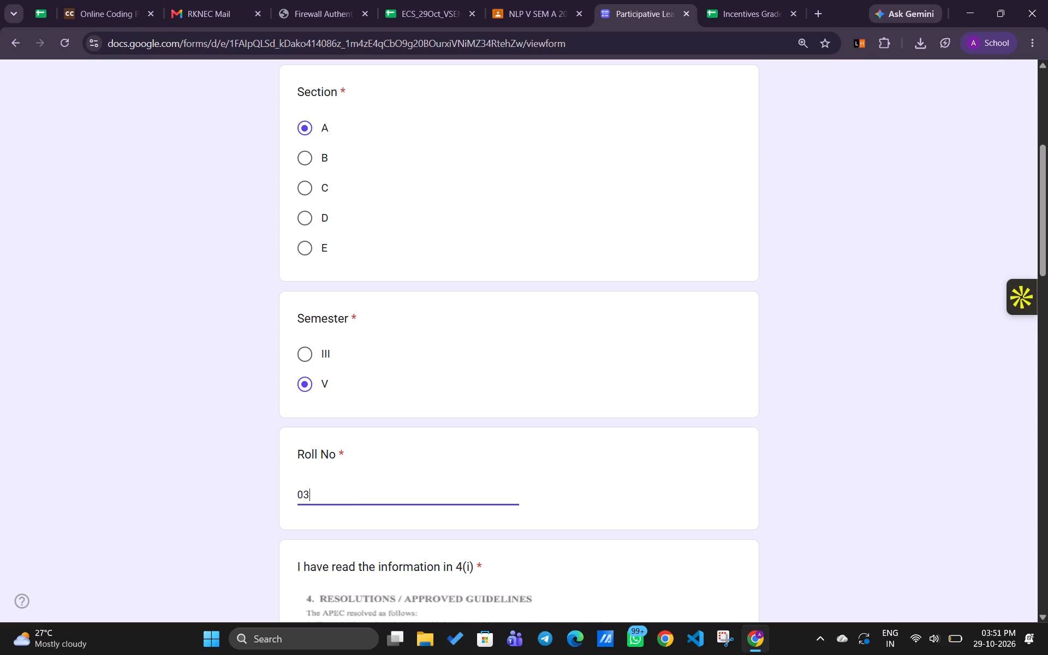
Look over the 4(i) guidelines, dismiss the low-battery alert and view the system notifications.
scroll(342, 496, "down", 7)
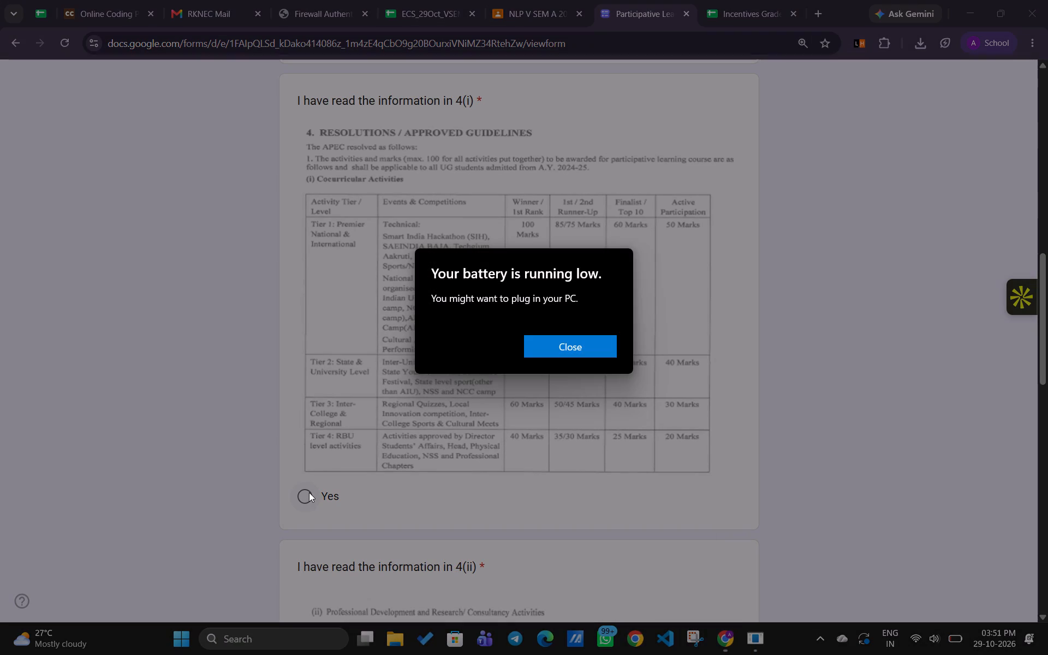
left_click(559, 347)
left_click(969, 650)
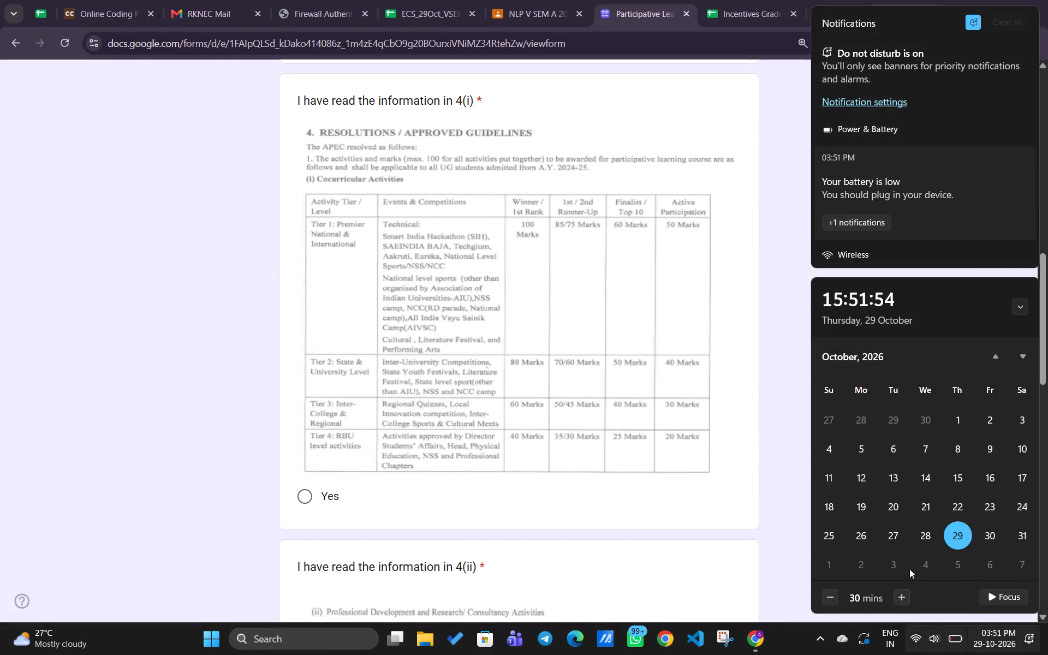
Switch to the Incentives Grade V A 2026-27 sheet and save it.
left_click(724, 0)
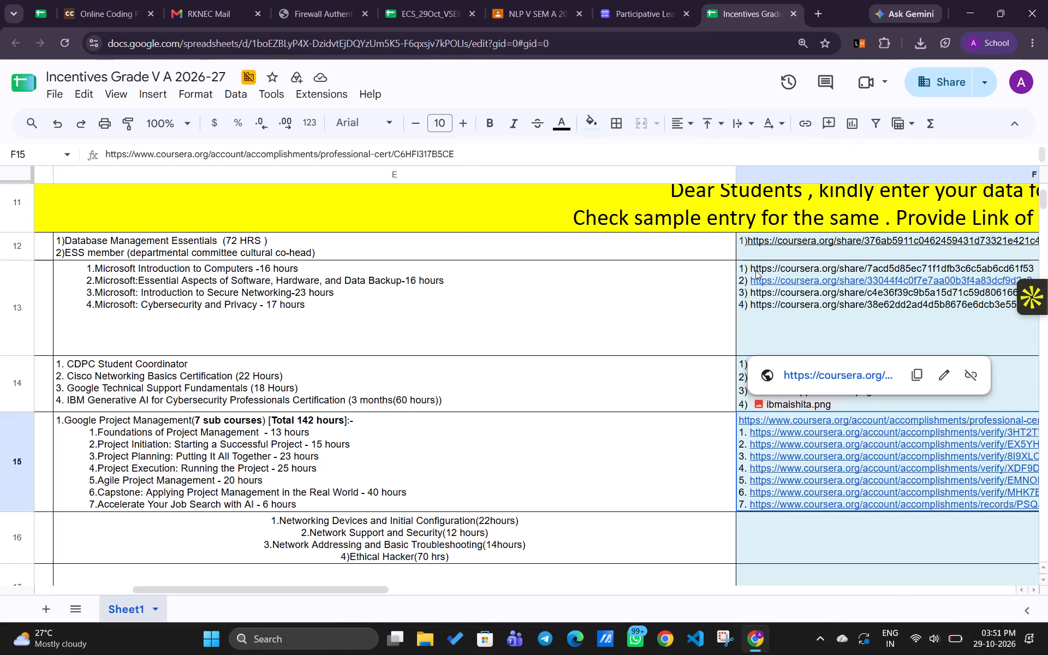
key("ctrl+s")
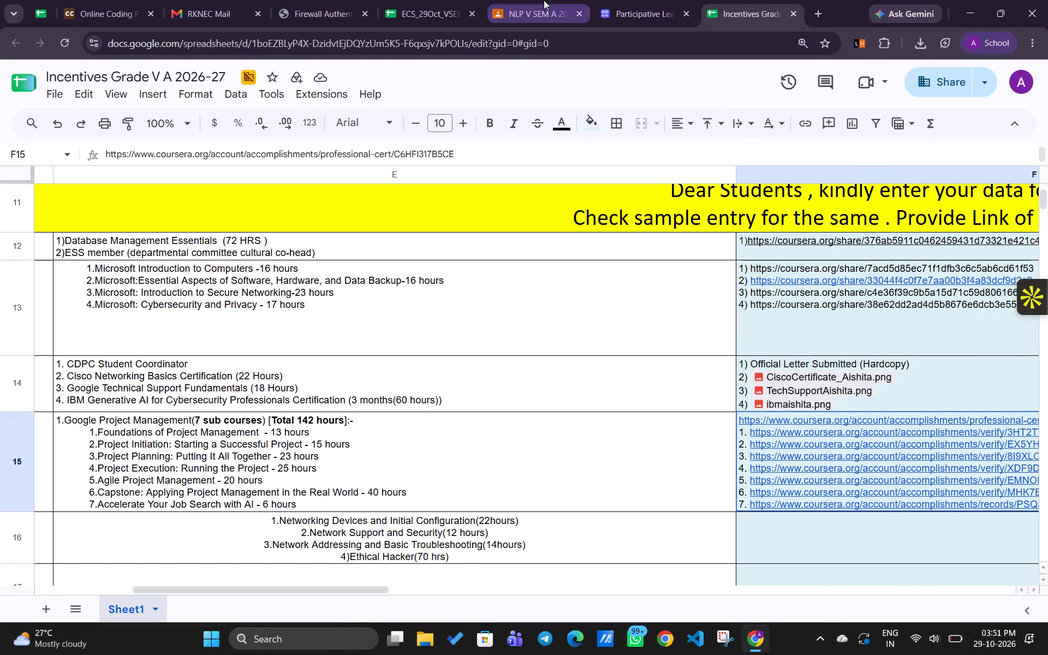
Return to the NLP V SEM A 2026-27 classroom stream.
left_click(544, 0)
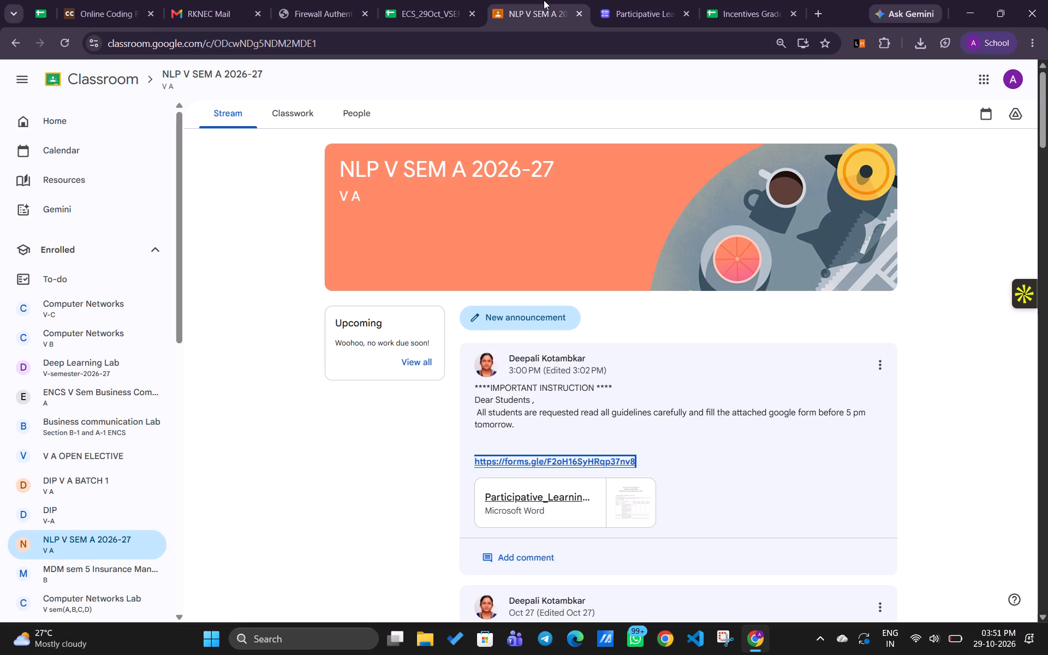